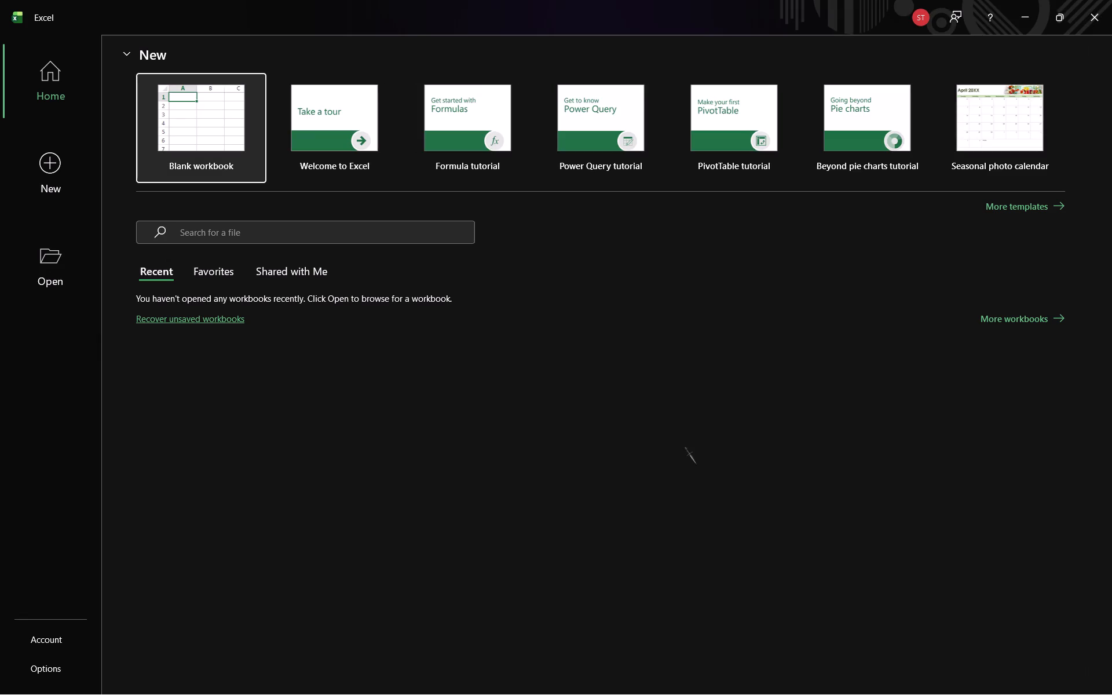
Create a new blank workbook.
{"action": "left_click", "coordinate": [222, 126]}
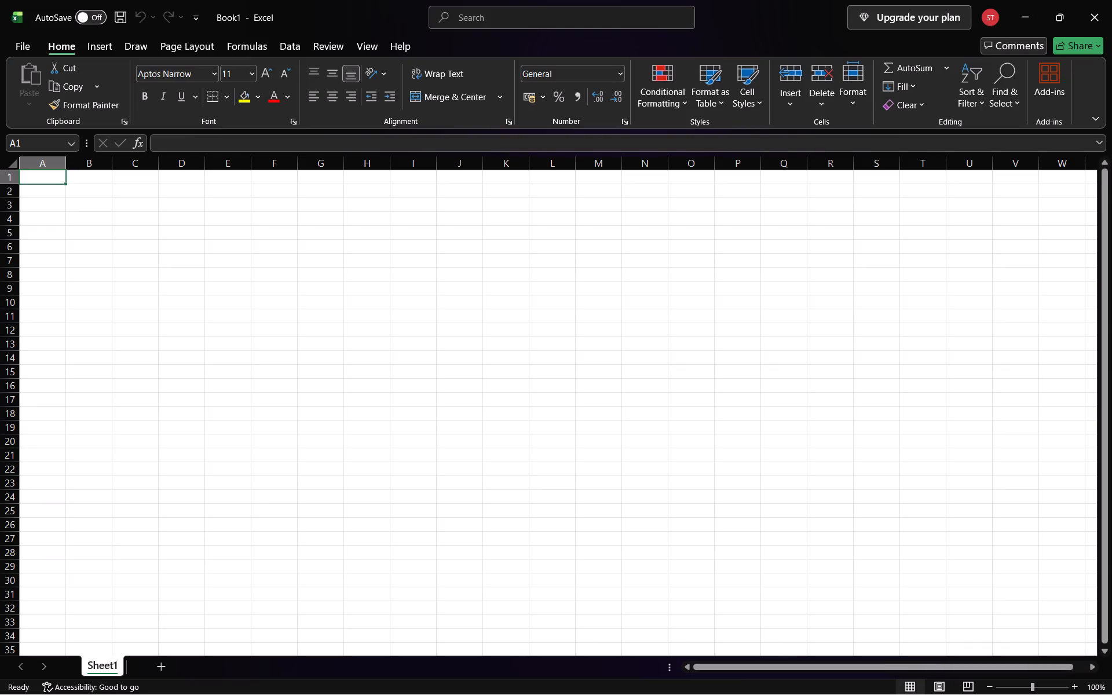
Look through the list of available fonts for cell G11.
{"action": "scroll", "coordinate": [281, 264], "scroll_direction": "up", "scroll_amount": 2}
{"action": "scroll", "coordinate": [281, 264], "scroll_direction": "up", "scroll_amount": 2, "text": "ctrl"}
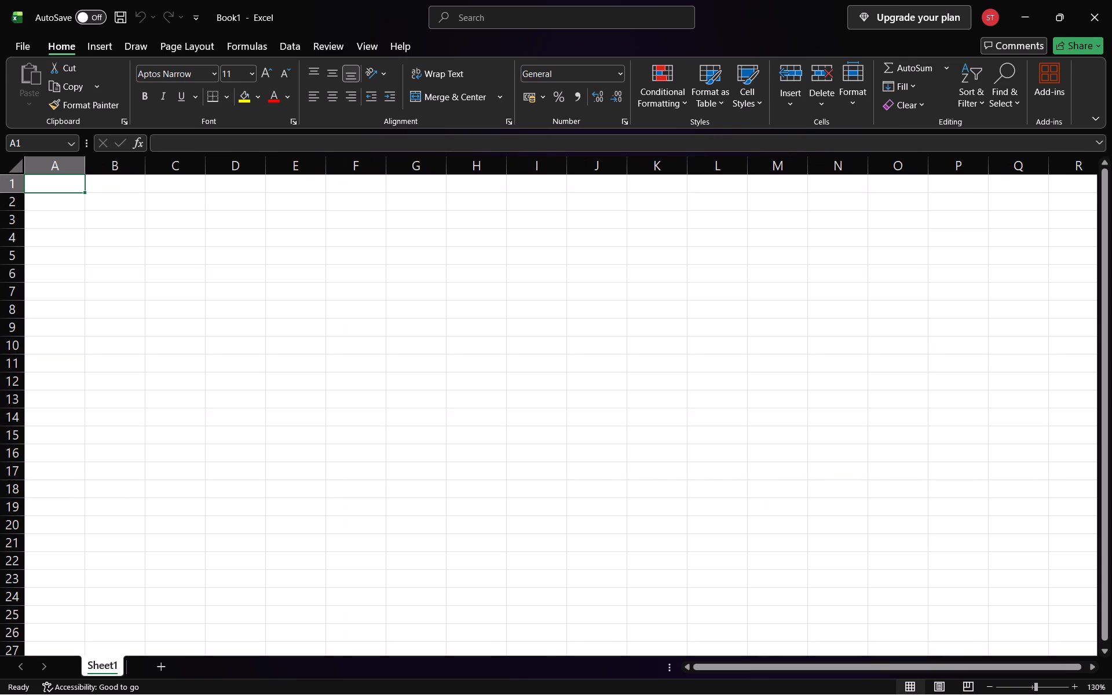
{"action": "left_click", "coordinate": [391, 360]}
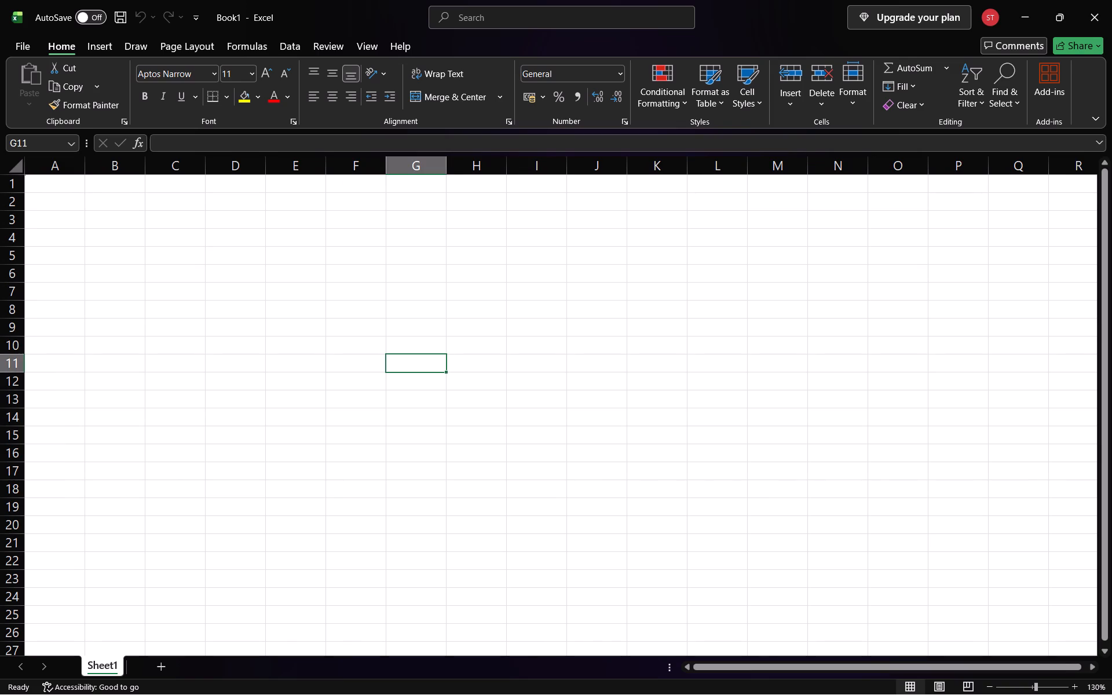
{"action": "scroll", "coordinate": [61, 195], "scroll_direction": "down", "scroll_amount": 4}
{"action": "scroll", "coordinate": [61, 215], "scroll_direction": "up", "scroll_amount": 9}
{"action": "left_click", "coordinate": [215, 70]}
{"action": "scroll", "coordinate": [191, 192], "scroll_direction": "down", "scroll_amount": 1}
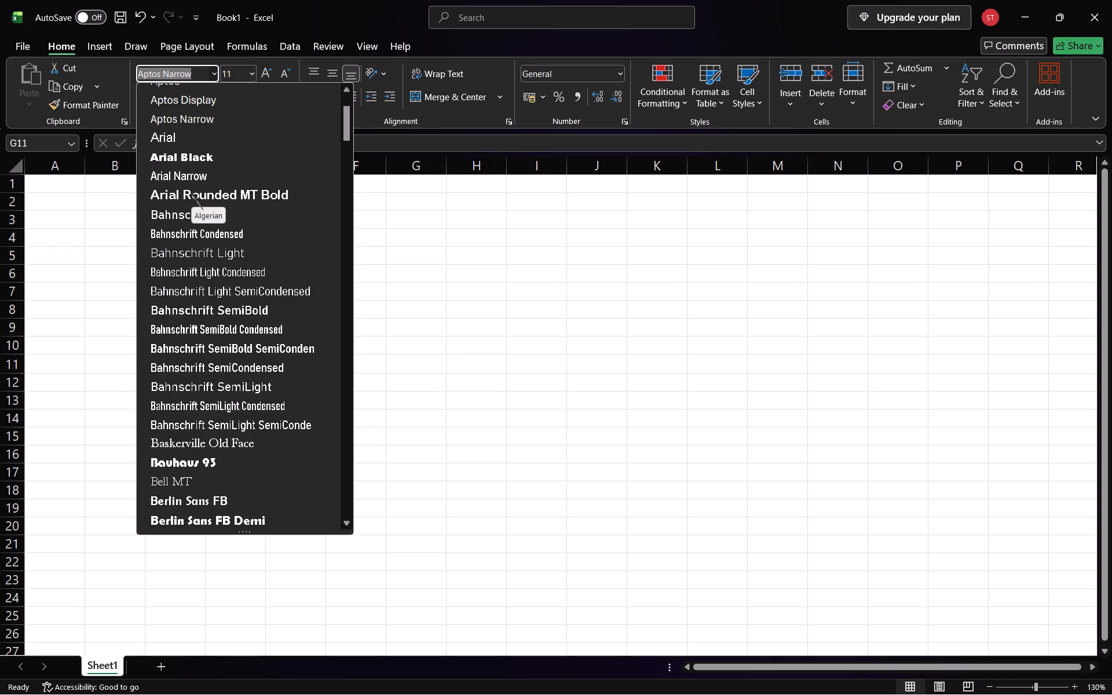
{"action": "scroll", "coordinate": [191, 192], "scroll_direction": "down", "scroll_amount": 1}
{"action": "scroll", "coordinate": [258, 149], "scroll_direction": "up", "scroll_amount": 8}
{"action": "key", "text": "Down"}
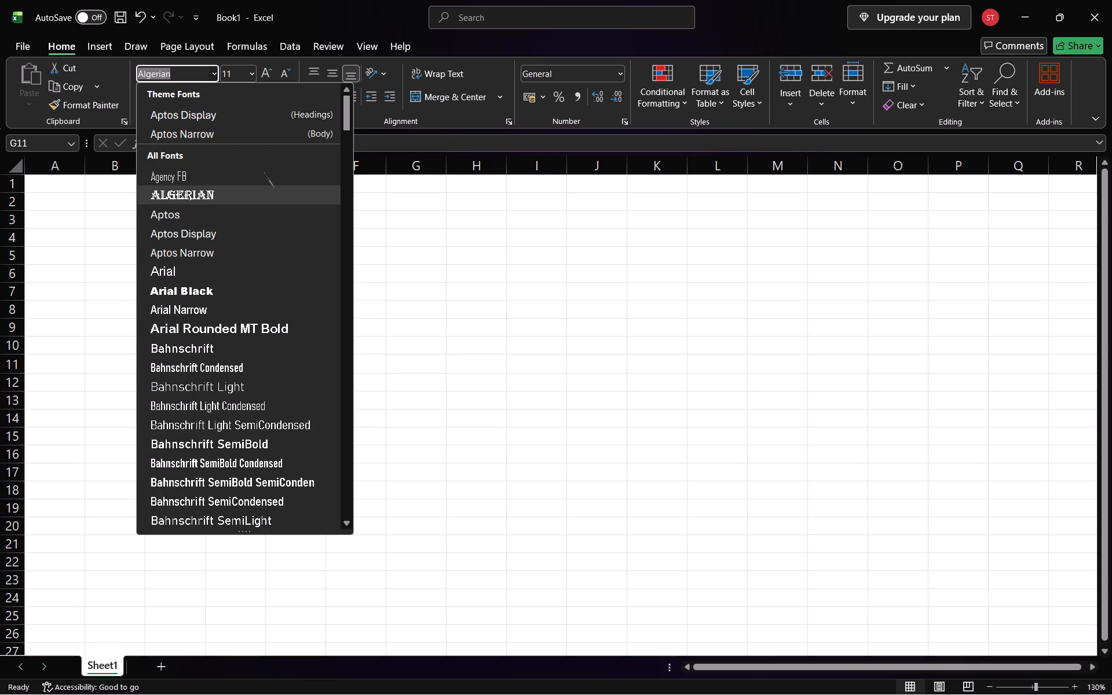
{"action": "key", "text": "Down"}
{"action": "key", "text": "Down"}
{"action": "key", "text": "Down"}
{"action": "key", "text": "Down"}
{"action": "key", "text": "Down"}
{"action": "key", "text": "Down"}
{"action": "key", "text": "Down"}
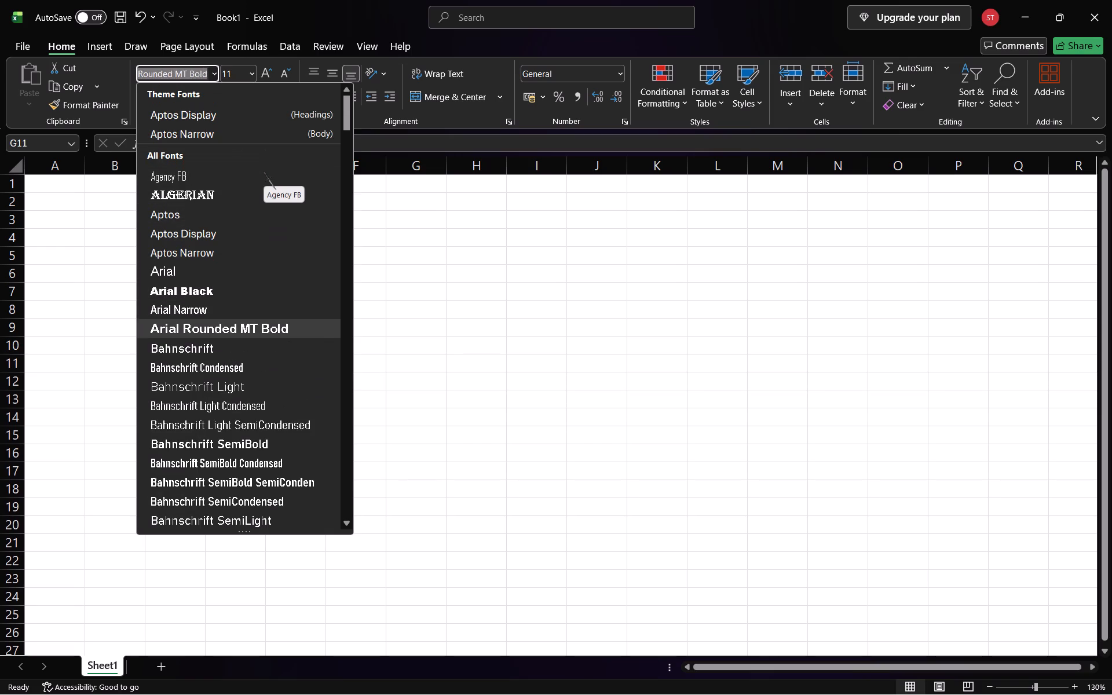
{"action": "key", "text": "Down"}
{"action": "key", "text": "Down"}
{"action": "key", "text": "Down"}
{"action": "key", "text": "Down"}
{"action": "key", "text": "Down"}
{"action": "key", "text": "Right"}
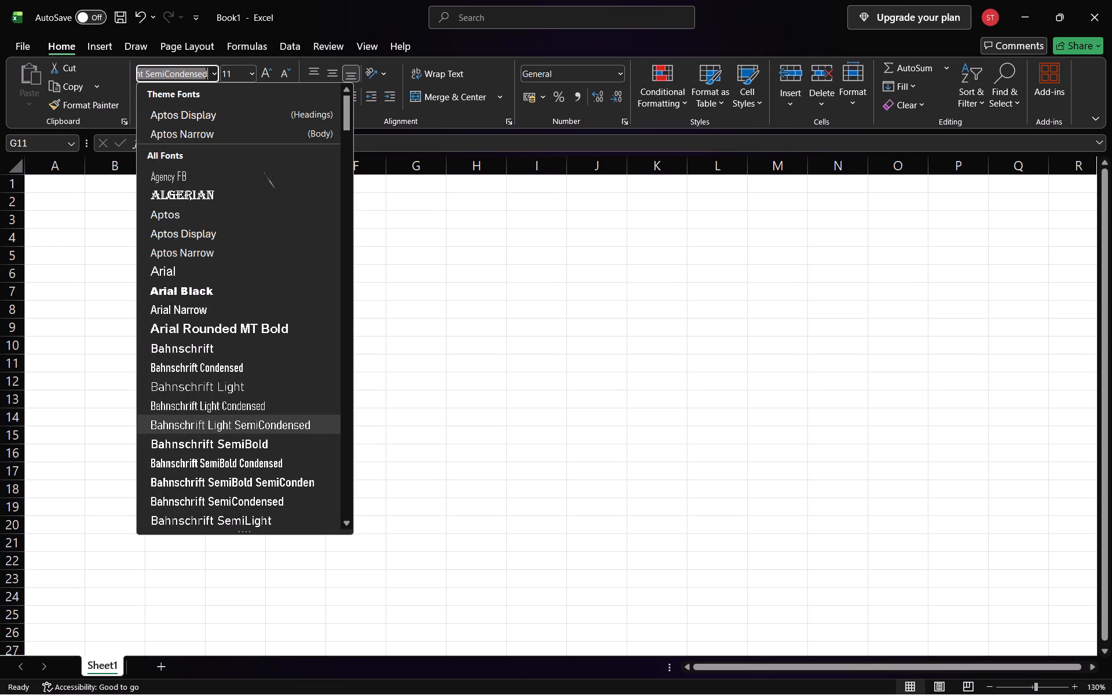
{"action": "key", "text": "Down"}
{"action": "key", "text": "Down"}
{"action": "key", "text": "Down"}
{"action": "key", "text": "Down"}
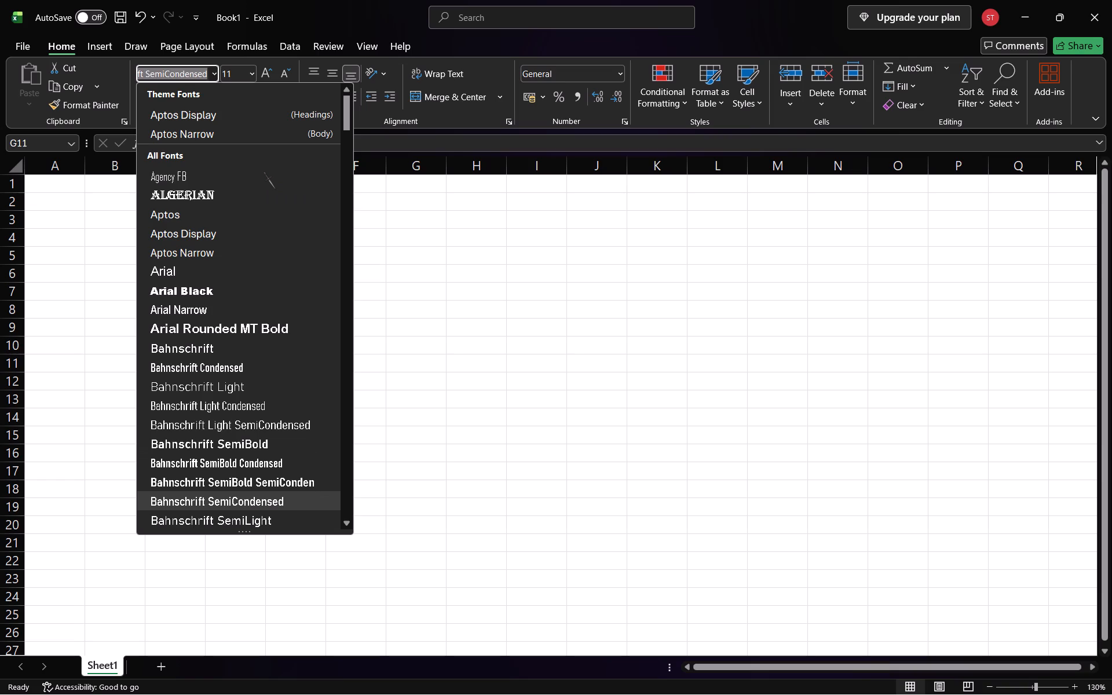
{"action": "key", "text": "Down"}
{"action": "key", "text": "Down"}
{"action": "key", "text": "Down"}
{"action": "key", "text": "Down"}
{"action": "key", "text": "Down"}
{"action": "key", "text": "Down"}
{"action": "key", "text": "Down"}
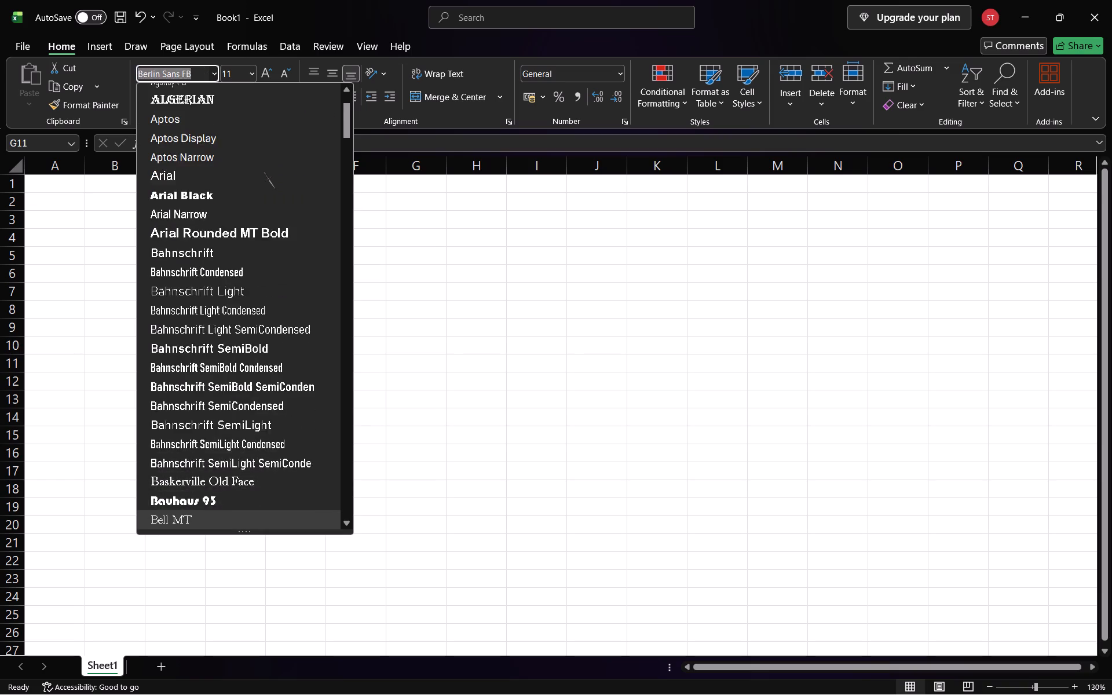
{"action": "key", "text": "Down"}
{"action": "key", "text": "Down"}
{"action": "key", "text": "Down"}
{"action": "key", "text": "Down"}
{"action": "key", "text": "Down"}
{"action": "key", "text": "Down"}
{"action": "key", "text": "Down"}
{"action": "key", "text": "Down"}
{"action": "key", "text": "Down"}
{"action": "key", "text": "Down"}
{"action": "key", "text": "Down"}
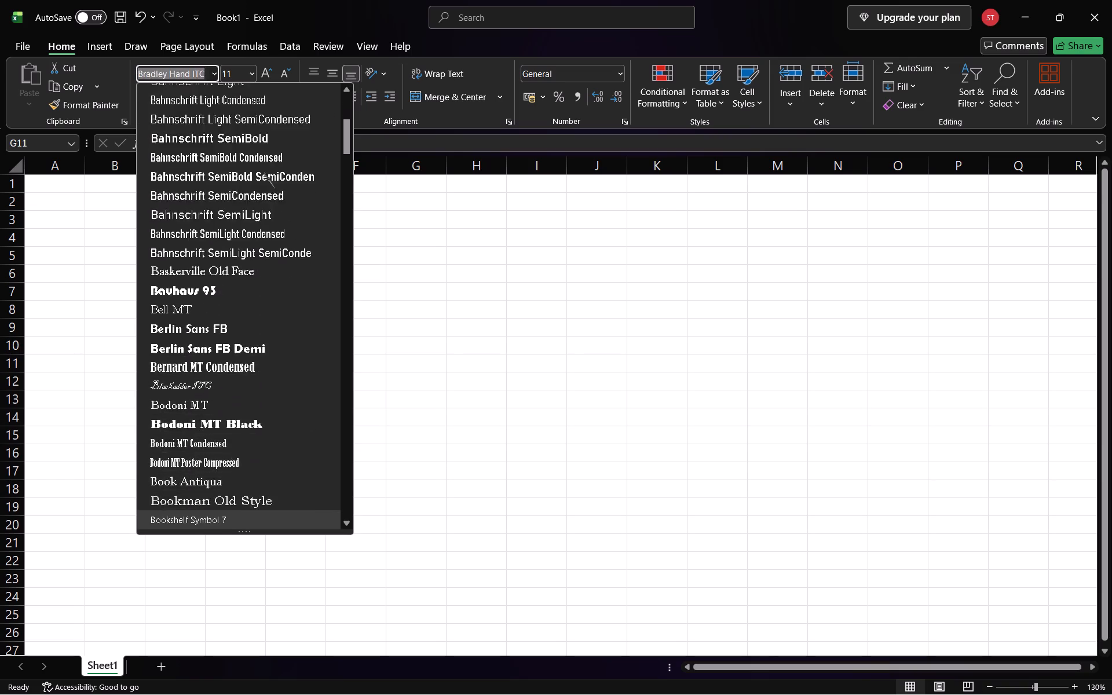
{"action": "key", "text": "Down"}
{"action": "key", "text": "Down"}
{"action": "key", "text": "Down"}
{"action": "key", "text": "Down"}
{"action": "key", "text": "Down"}
{"action": "key", "text": "Down"}
{"action": "key", "text": "Down"}
{"action": "key", "text": "Down"}
{"action": "key", "text": "Down"}
{"action": "key", "text": "Down"}
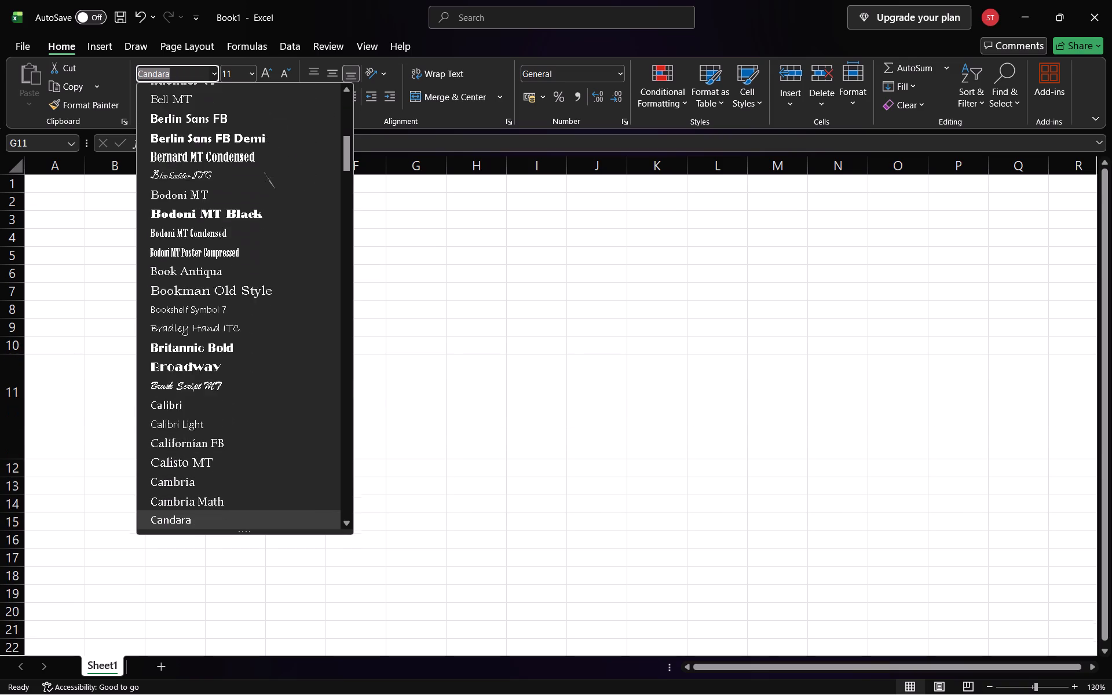
{"action": "key", "text": "Down"}
{"action": "key", "text": "Down"}
{"action": "key", "text": "Down"}
{"action": "key", "text": "Down"}
{"action": "key", "text": "Down"}
{"action": "key", "text": "Down"}
{"action": "key", "text": "Down"}
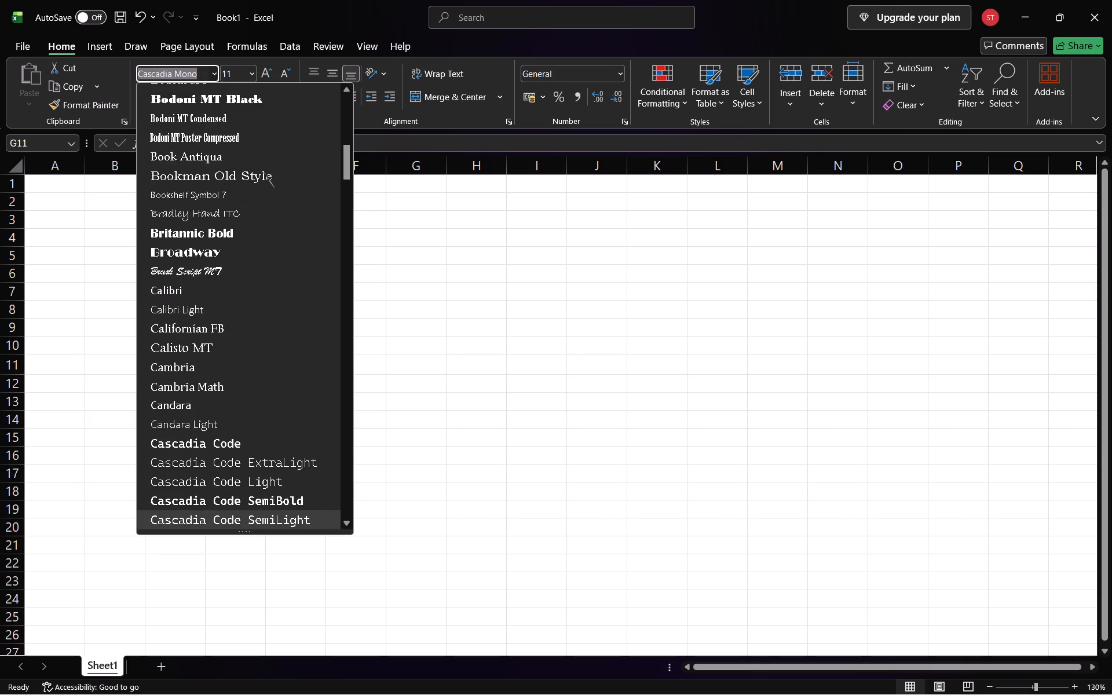
{"action": "key", "text": "Down"}
{"action": "key", "text": "Down"}
{"action": "key", "text": "Down"}
{"action": "key", "text": "Down"}
{"action": "key", "text": "Down"}
{"action": "key", "text": "Down"}
{"action": "key", "text": "Down"}
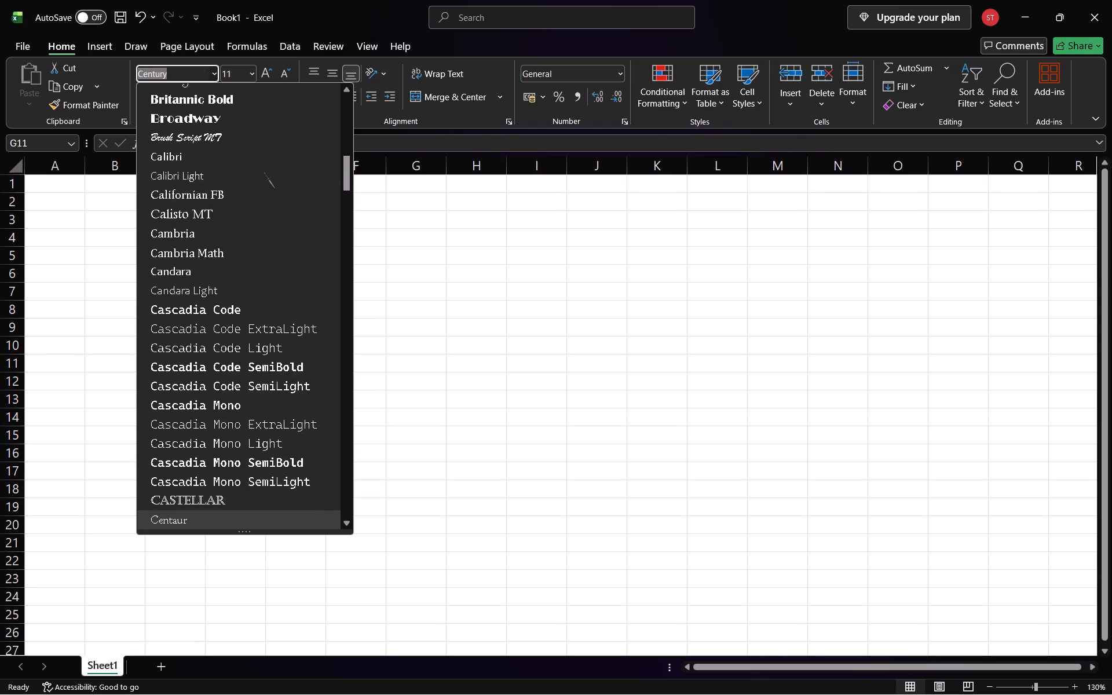
{"action": "key", "text": "Down"}
{"action": "key", "text": "Down"}
{"action": "key", "text": "Down"}
{"action": "key", "text": "Down"}
{"action": "key", "text": "Down"}
{"action": "key", "text": "Down"}
{"action": "key", "text": "Down"}
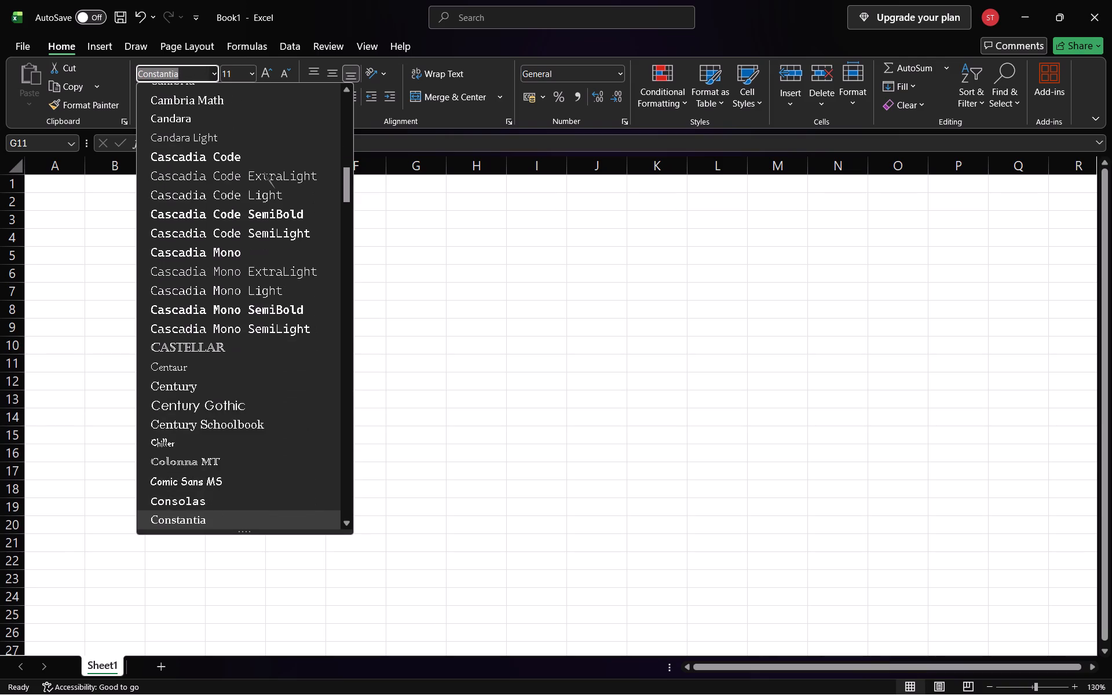
{"action": "key", "text": "Down"}
{"action": "key", "text": "Down"}
{"action": "key", "text": "Down"}
{"action": "key", "text": "Down"}
{"action": "key", "text": "Down"}
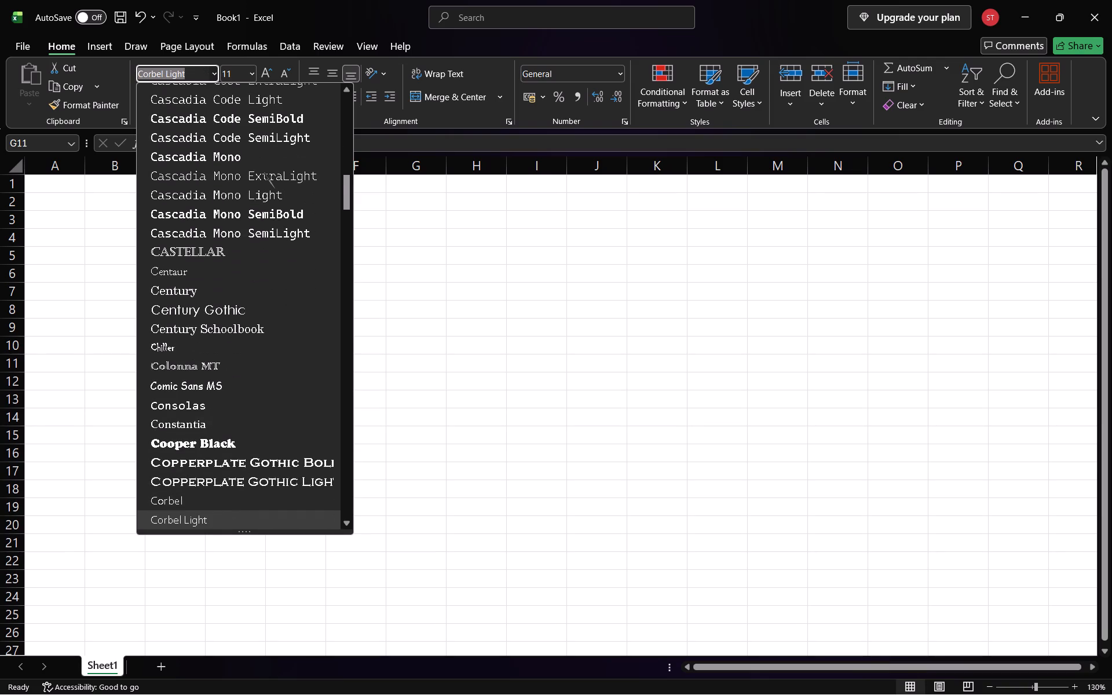
{"action": "key", "text": "Down"}
{"action": "key", "text": "Down"}
{"action": "key", "text": "Down"}
{"action": "key", "text": "Down"}
{"action": "key", "text": "Down"}
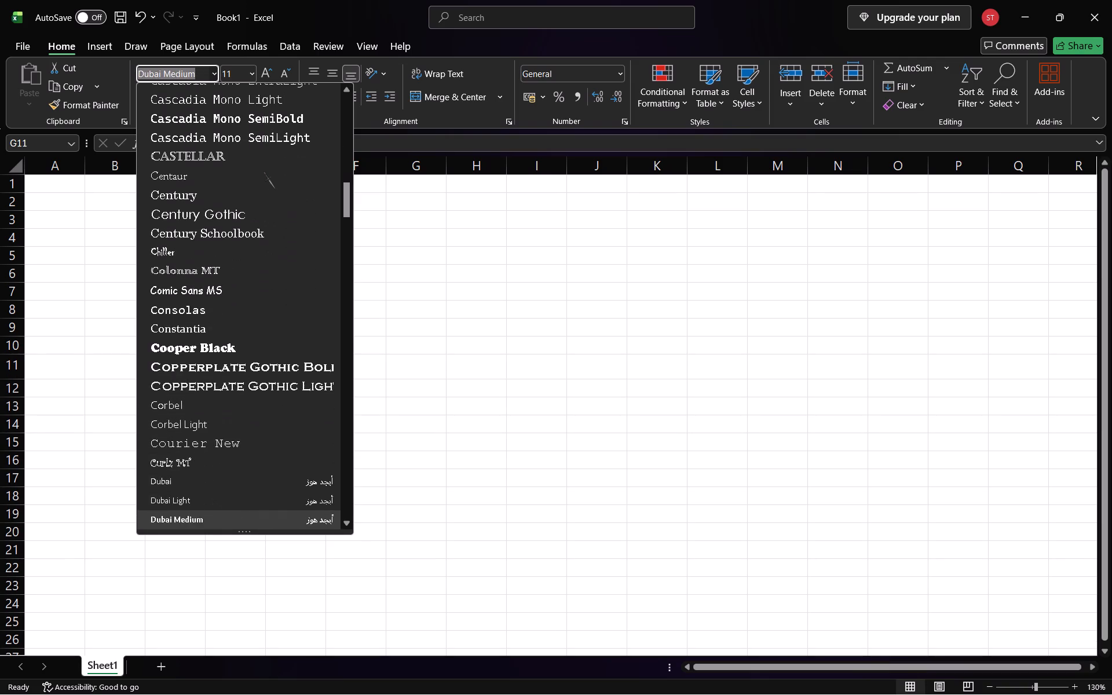
{"action": "key", "text": "Down"}
{"action": "key", "text": "Down"}
{"action": "key", "text": "Down"}
{"action": "key", "text": "Down"}
{"action": "key", "text": "Down"}
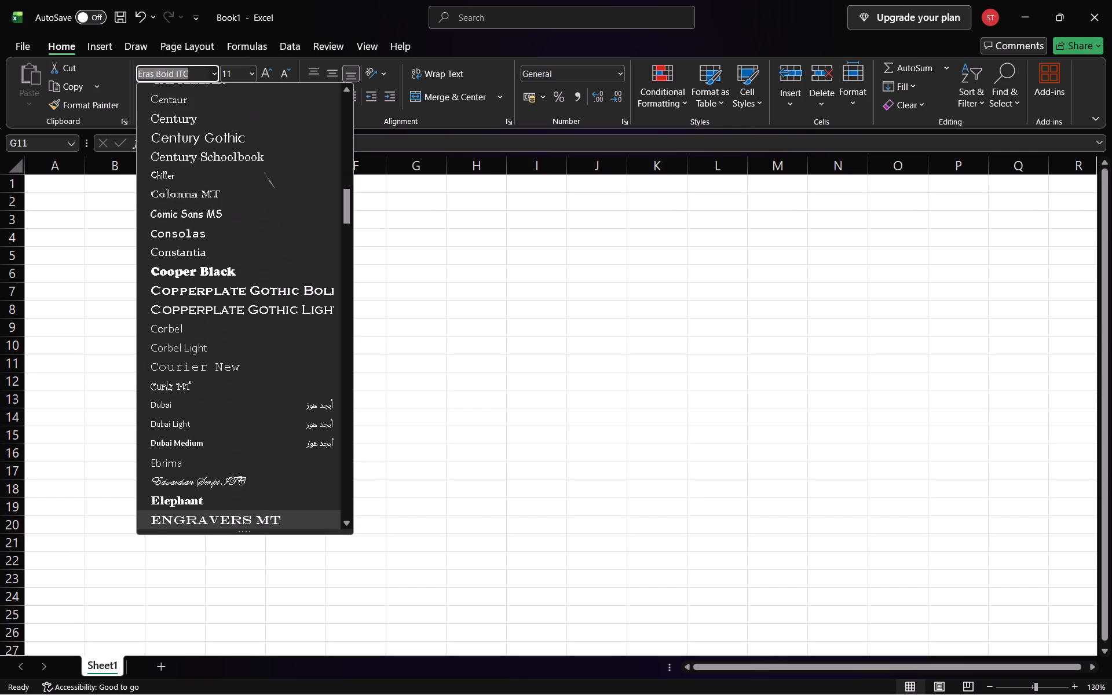
{"action": "key", "text": "Down"}
{"action": "key", "text": "Down"}
{"action": "key", "text": "Down"}
{"action": "key", "text": "Down"}
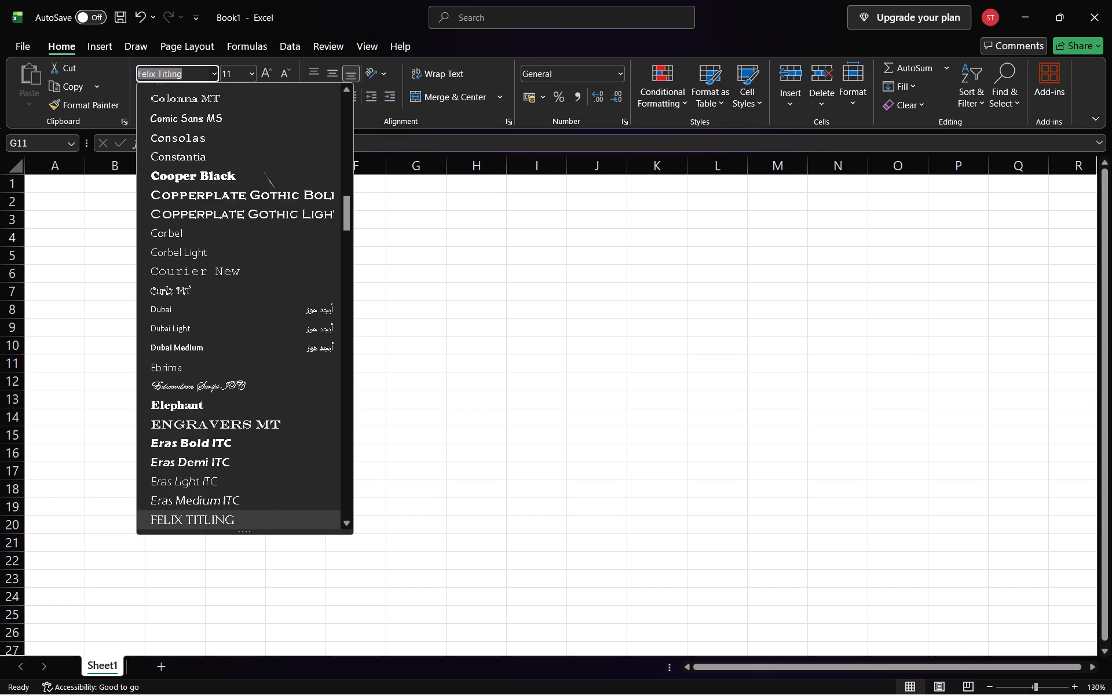
{"action": "key", "text": "Down"}
{"action": "key", "text": "Down"}
{"action": "key", "text": "Down"}
{"action": "key", "text": "Down"}
{"action": "key", "text": "Down"}
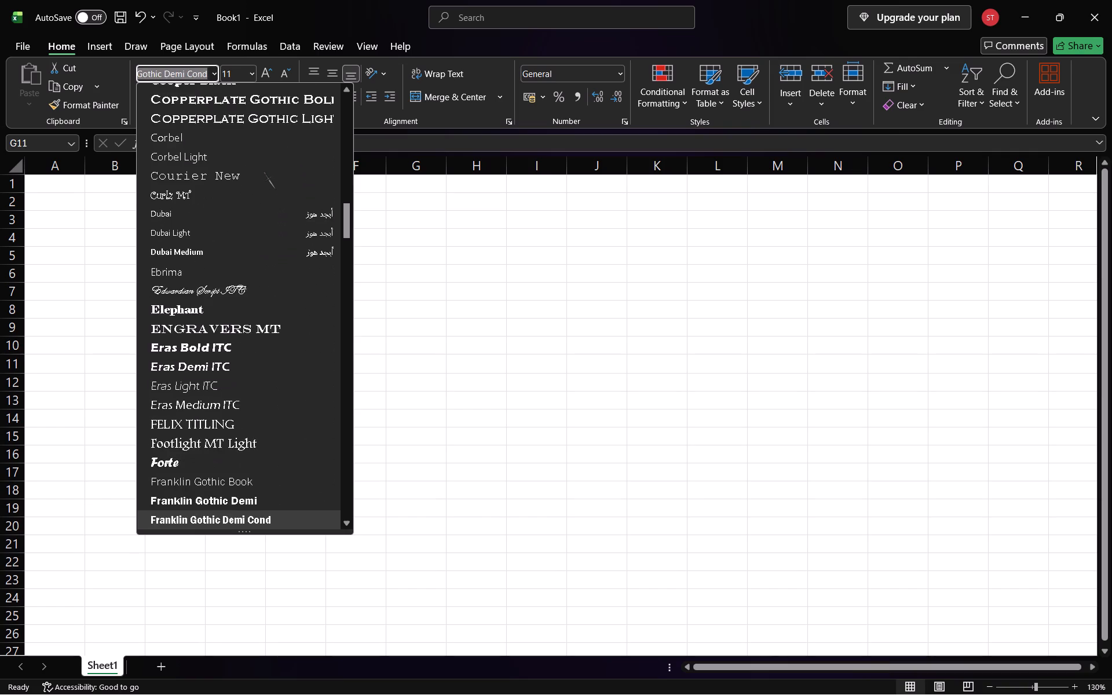
{"action": "key", "text": "Down"}
{"action": "key", "text": "Down"}
{"action": "key", "text": "Down"}
{"action": "key", "text": "Down"}
{"action": "key", "text": "Down"}
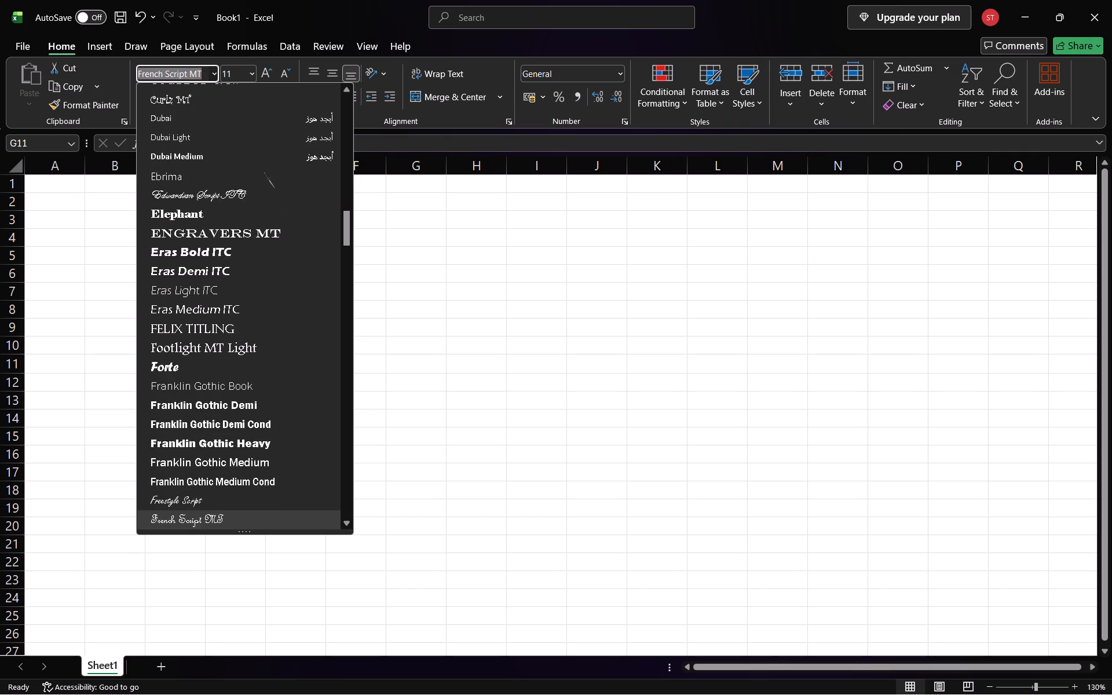
{"action": "key", "text": "Down"}
{"action": "key", "text": "Down"}
{"action": "key", "text": "Down"}
{"action": "key", "text": "Down"}
{"action": "key", "text": "Down"}
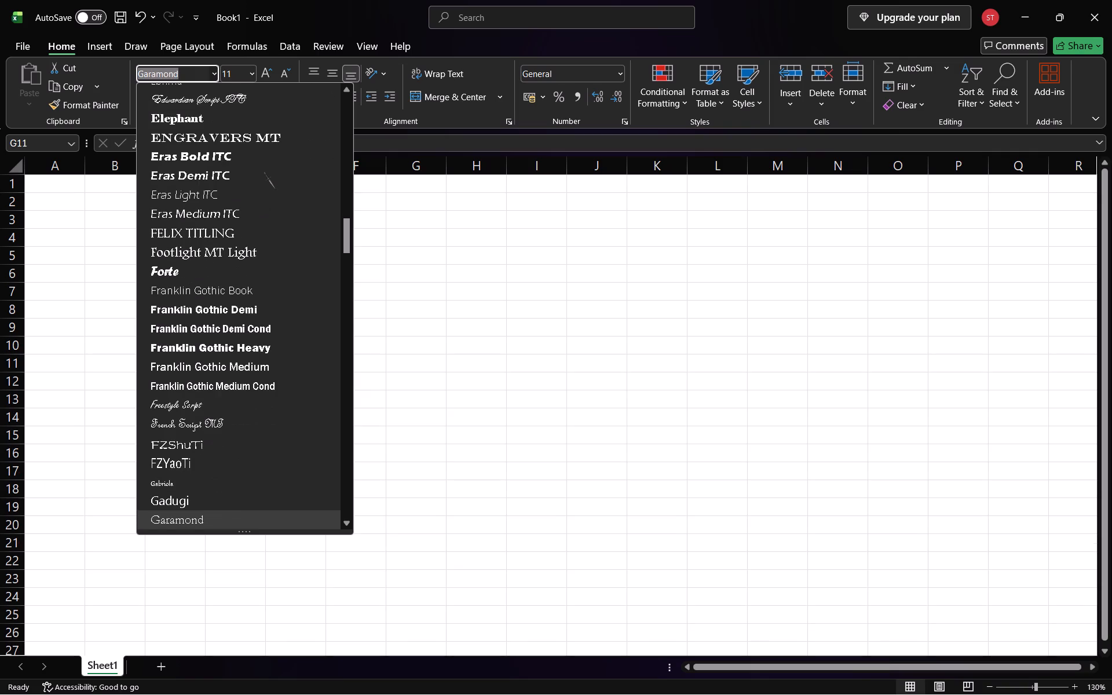
{"action": "key", "text": "Down"}
{"action": "key", "text": "Down"}
{"action": "key", "text": "Down"}
{"action": "key", "text": "Down"}
{"action": "key", "text": "Down"}
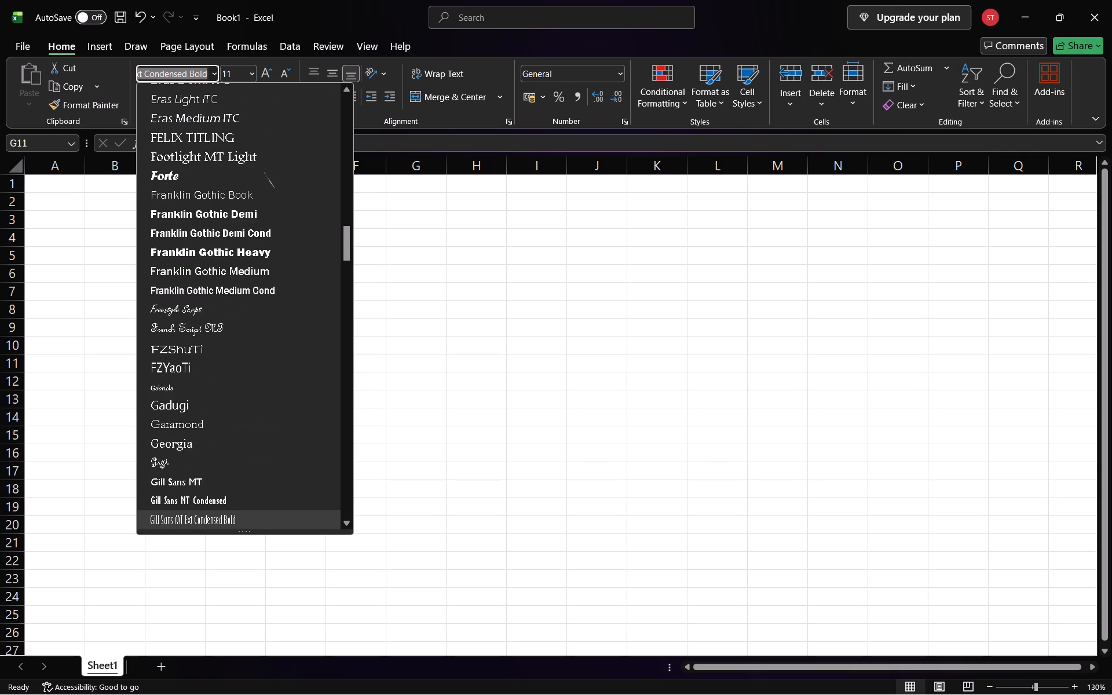
{"action": "key", "text": "Down"}
{"action": "key", "text": "Down"}
{"action": "key", "text": "Down"}
{"action": "key", "text": "Down"}
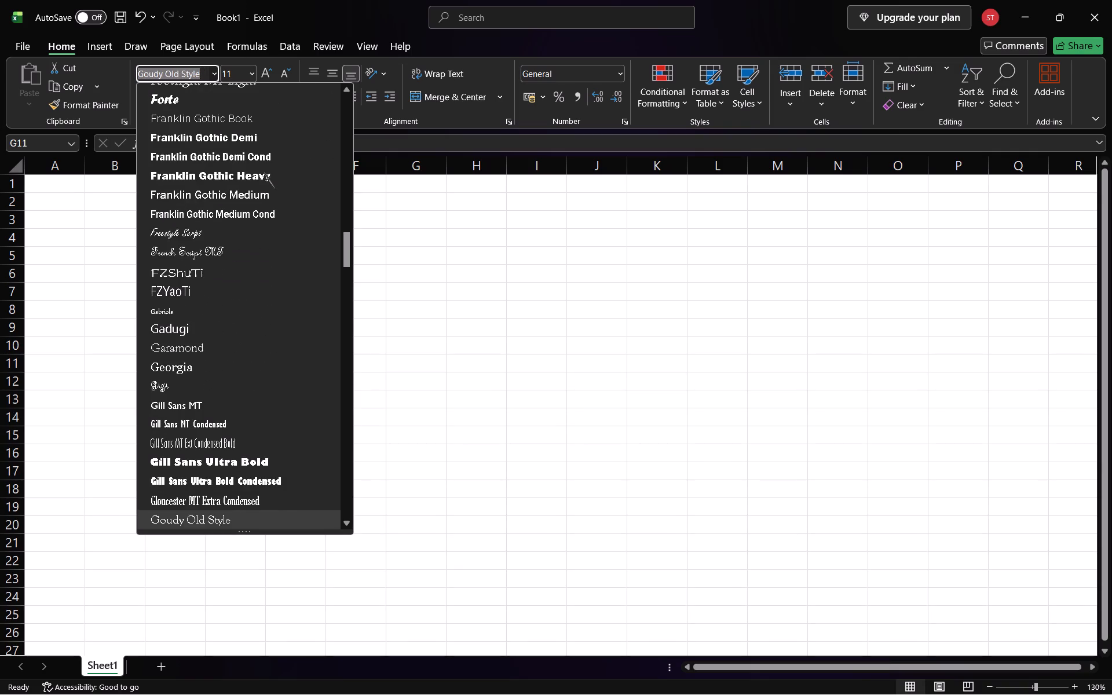
{"action": "key", "text": "Down"}
{"action": "key", "text": "Down"}
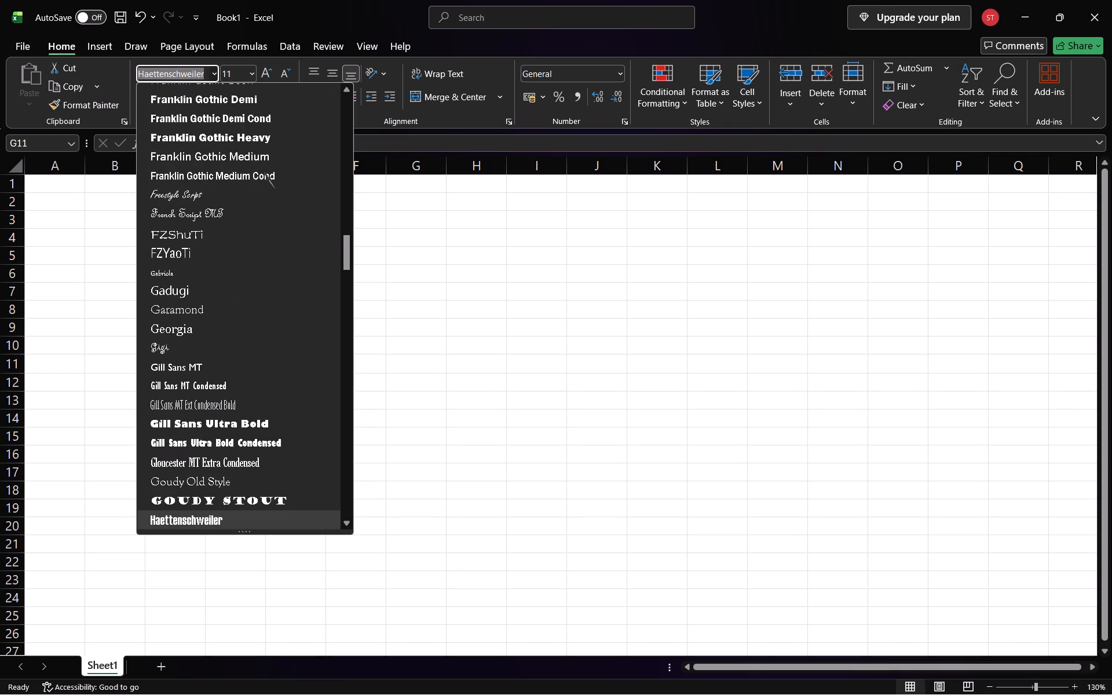
{"action": "key", "text": "Down"}
{"action": "key", "text": "Down"}
{"action": "key", "text": "Down"}
{"action": "key", "text": "Down"}
{"action": "key", "text": "Down"}
{"action": "key", "text": "Down"}
{"action": "key", "text": "Down"}
{"action": "key", "text": "Down"}
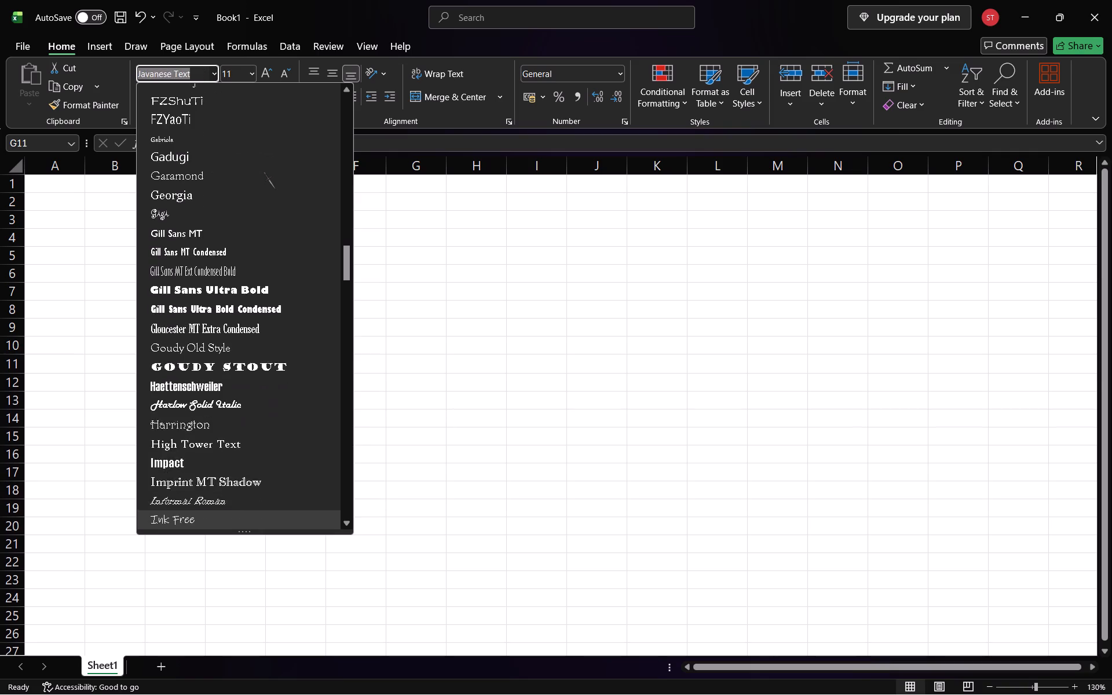
{"action": "key", "text": "Down"}
{"action": "key", "text": "Down"}
{"action": "key", "text": "Down"}
{"action": "key", "text": "Down"}
{"action": "key", "text": "Down"}
{"action": "key", "text": "Down"}
{"action": "key", "text": "Down"}
{"action": "key", "text": "Down"}
{"action": "key", "text": "Down"}
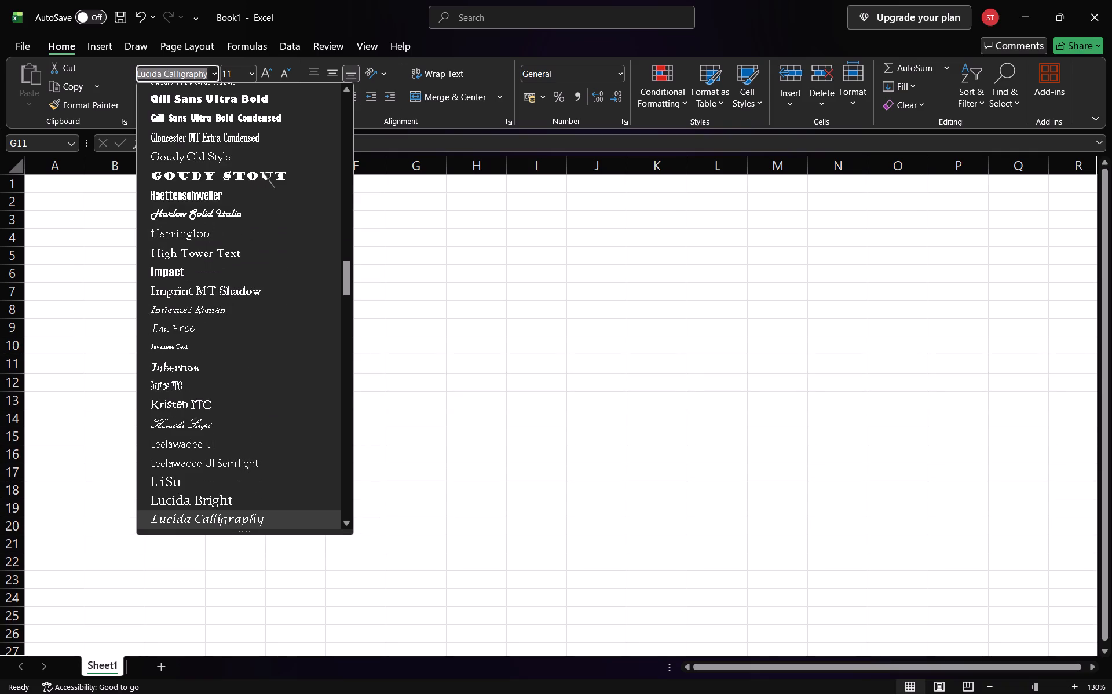
{"action": "scroll", "coordinate": [140, 250], "scroll_direction": "down", "scroll_amount": 1}
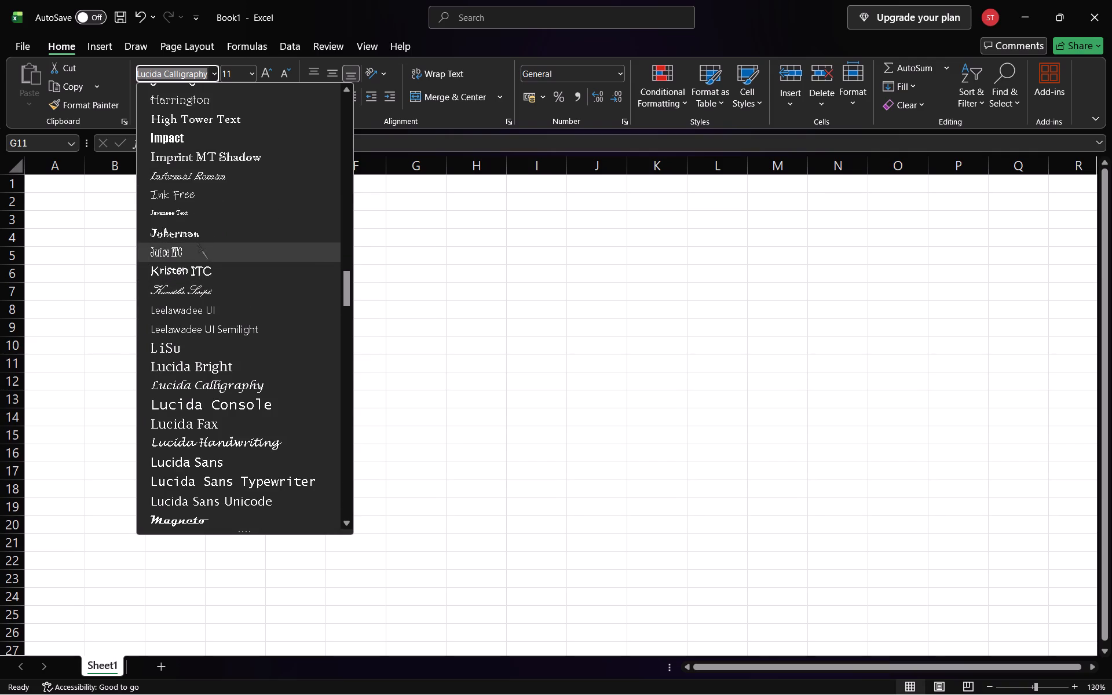
{"action": "scroll", "coordinate": [244, 248], "scroll_direction": "up", "scroll_amount": 20}
{"action": "scroll", "coordinate": [244, 248], "scroll_direction": "up", "scroll_amount": 2}
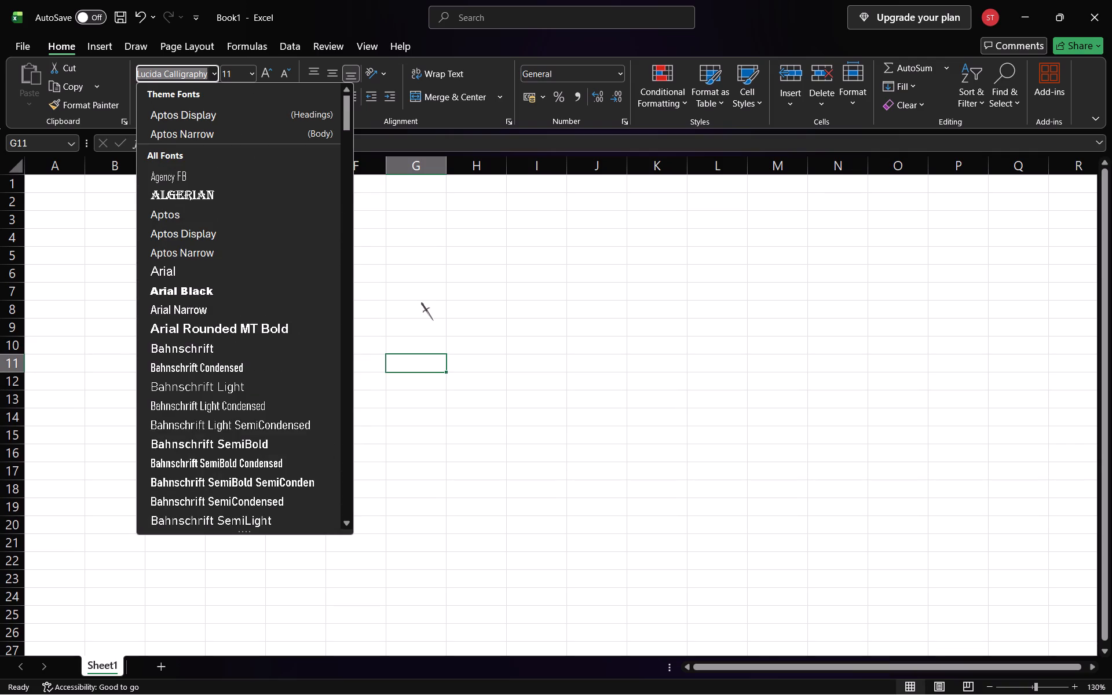
Set the font of cell G11 to Times New Roman.
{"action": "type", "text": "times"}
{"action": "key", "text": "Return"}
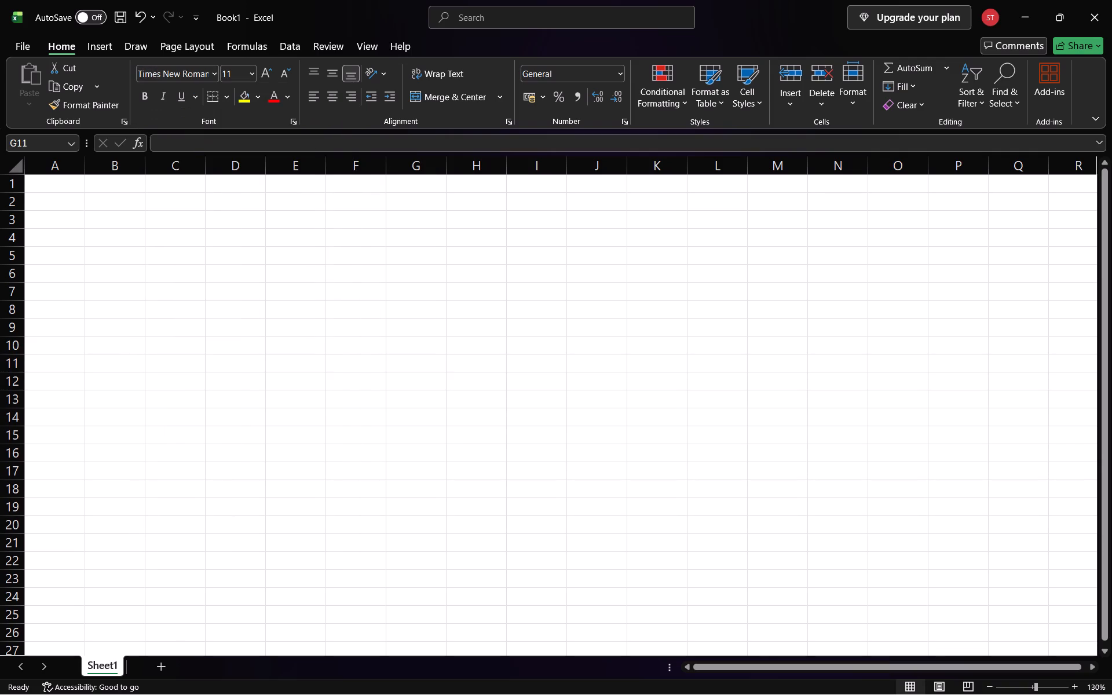
Merge and center cells A1 through K2 into one title cell and align its content to the vertical middle.
{"action": "left_click", "coordinate": [82, 186]}
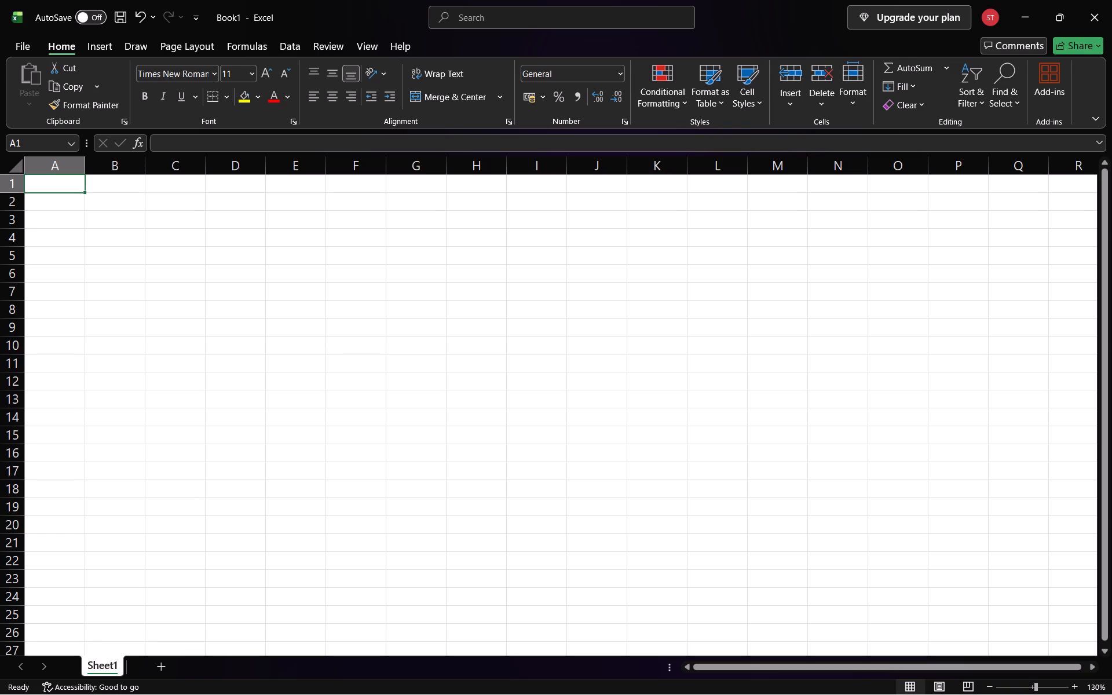
{"action": "left_click_drag", "start_coordinate": [82, 184], "coordinate": [405, 204]}
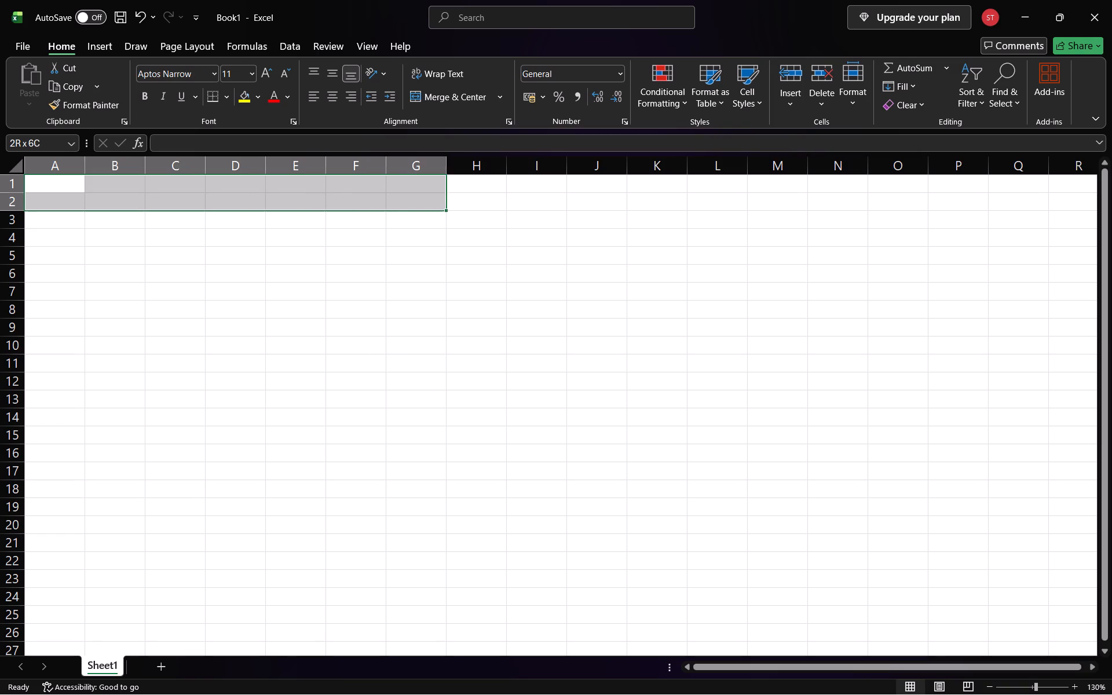
{"action": "left_click_drag", "start_coordinate": [405, 204], "coordinate": [472, 195]}
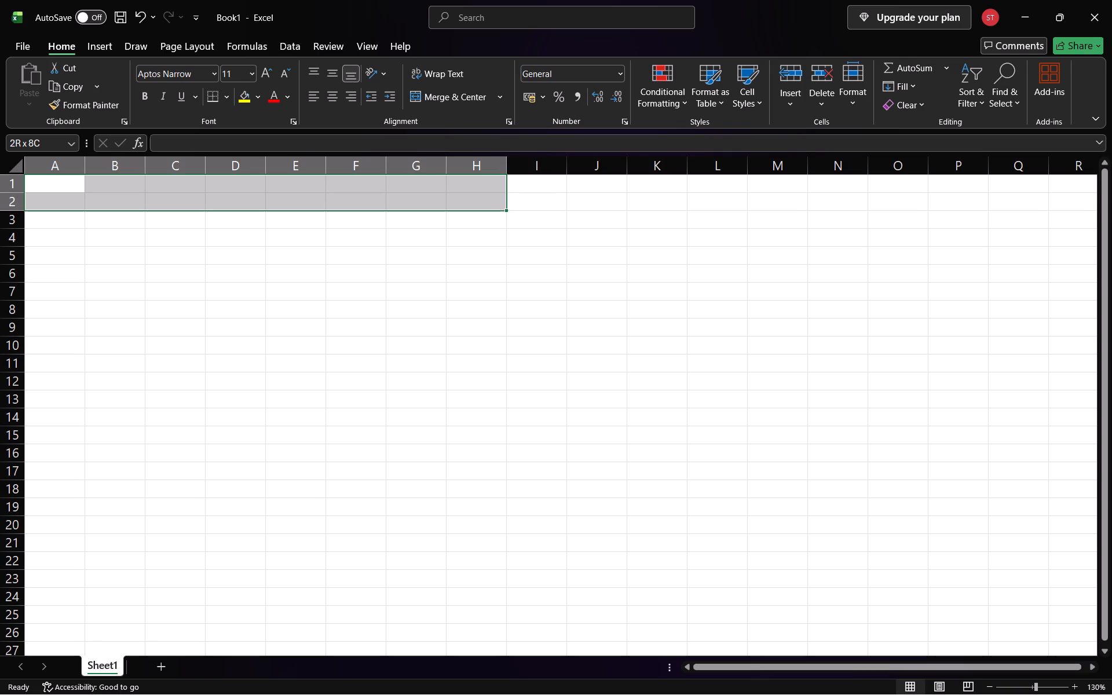
{"action": "left_click_drag", "start_coordinate": [472, 195], "coordinate": [477, 195]}
{"action": "left_click_drag", "start_coordinate": [477, 195], "coordinate": [487, 195]}
{"action": "left_click_drag", "start_coordinate": [487, 195], "coordinate": [651, 199]}
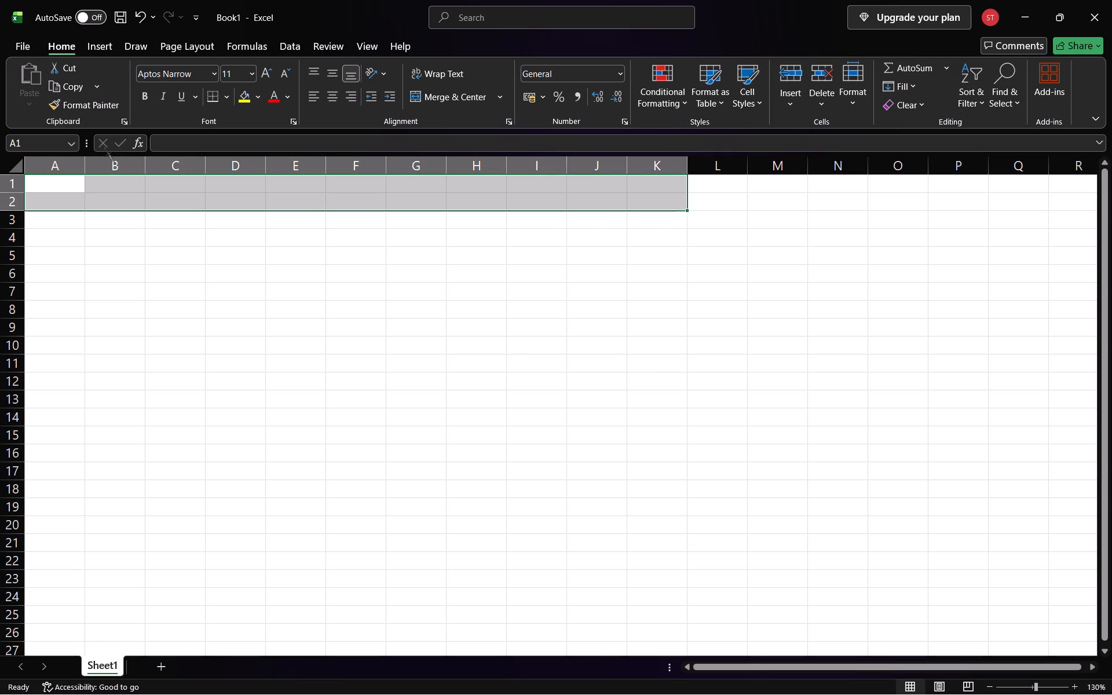
{"action": "left_click", "coordinate": [448, 88]}
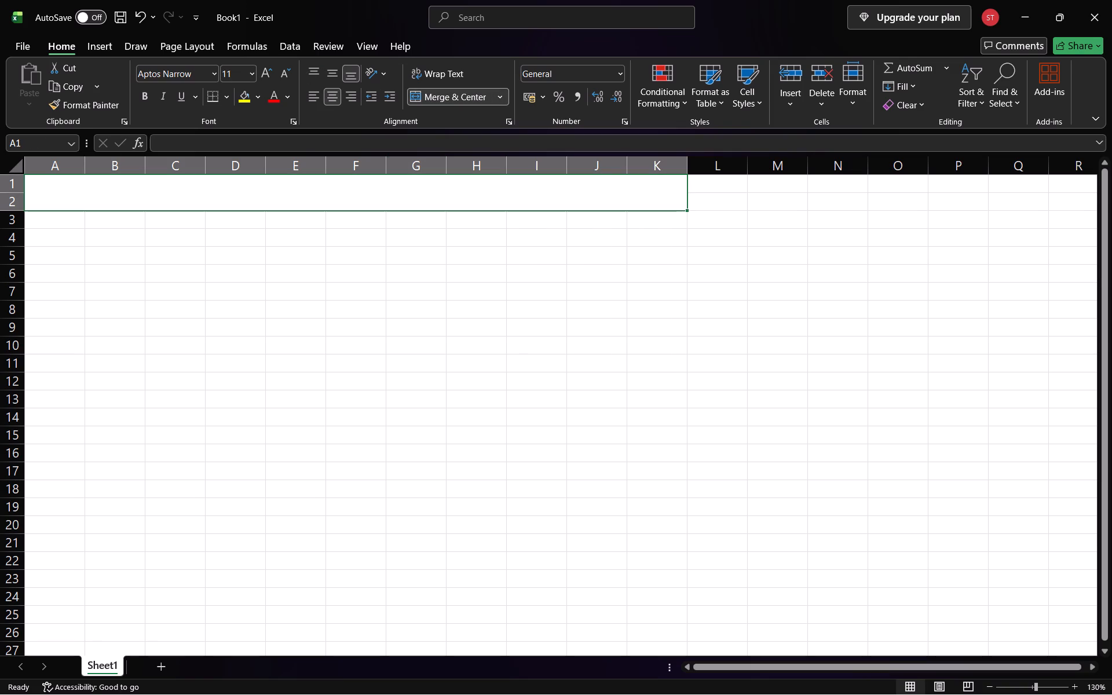
{"action": "left_click", "coordinate": [428, 192]}
{"action": "left_click", "coordinate": [332, 78]}
{"action": "left_click", "coordinate": [347, 181]}
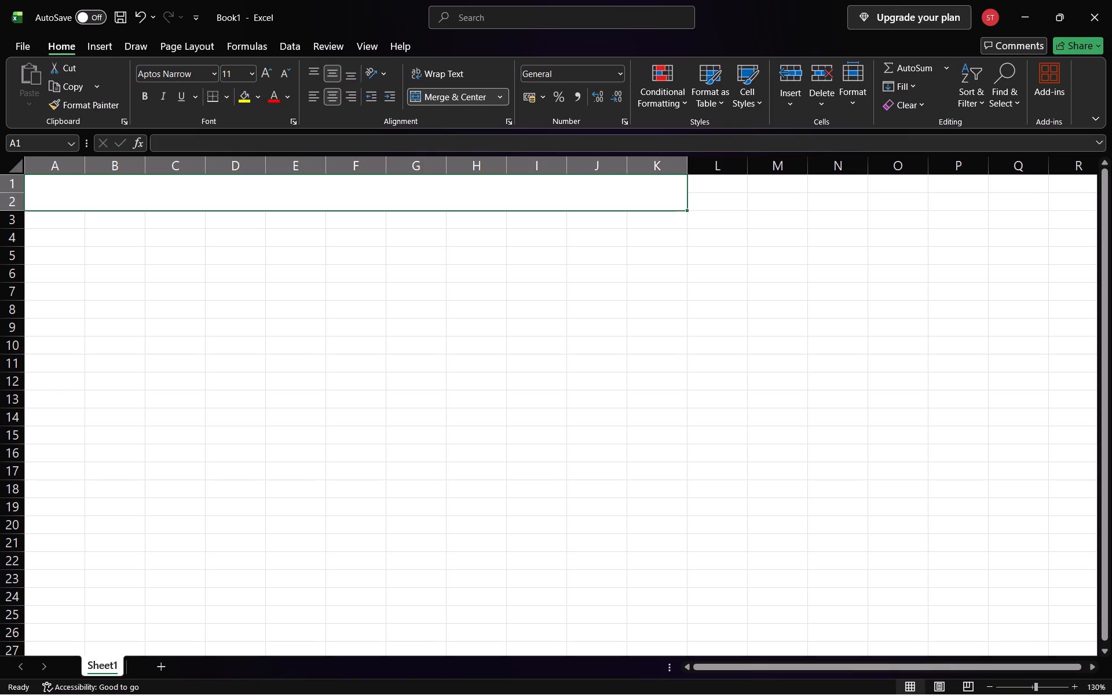
Enter the title "Attendence Chart" in the merged cell A1:K2.
{"action": "double_click", "coordinate": [347, 195]}
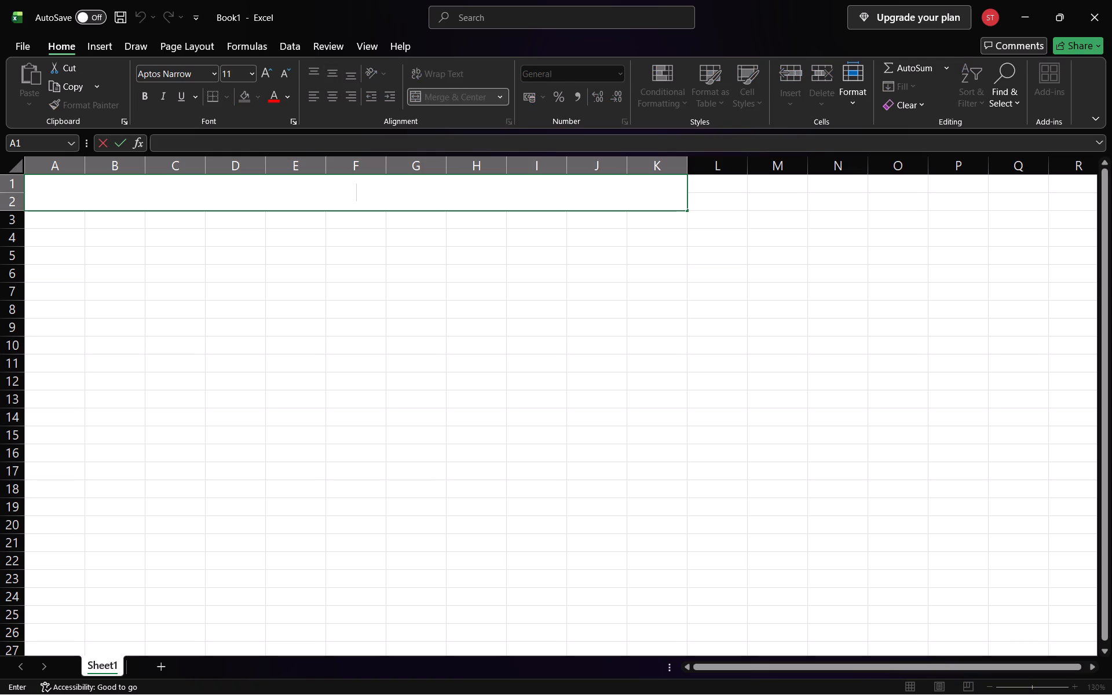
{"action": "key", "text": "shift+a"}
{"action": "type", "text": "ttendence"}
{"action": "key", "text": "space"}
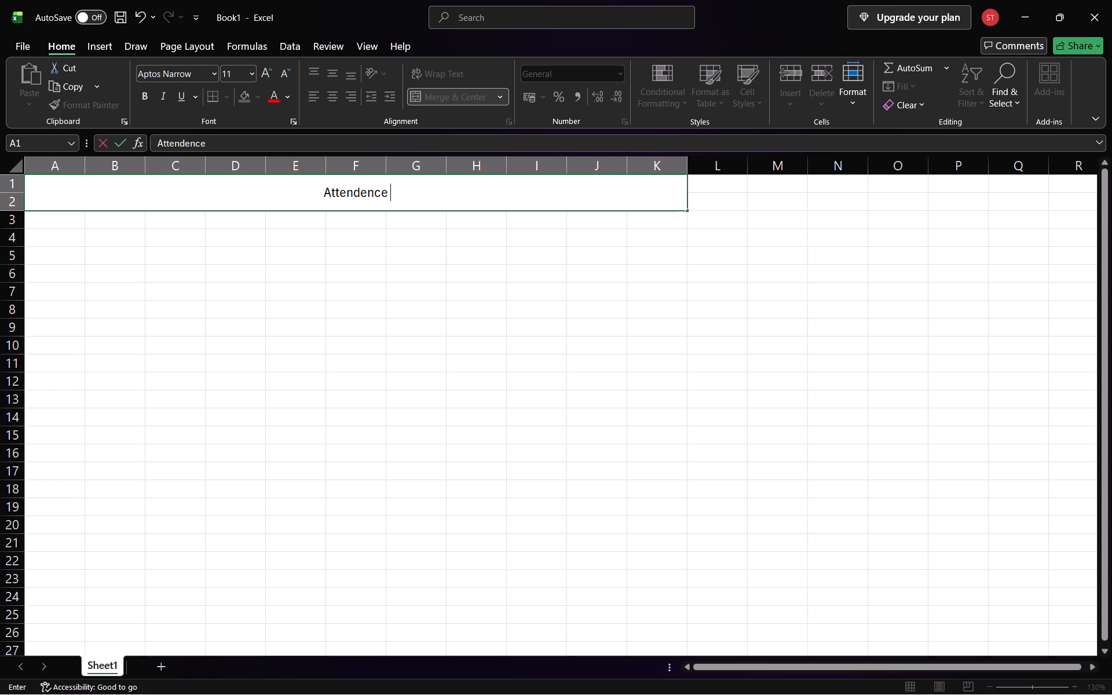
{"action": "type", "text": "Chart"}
{"action": "left_click", "coordinate": [451, 284]}
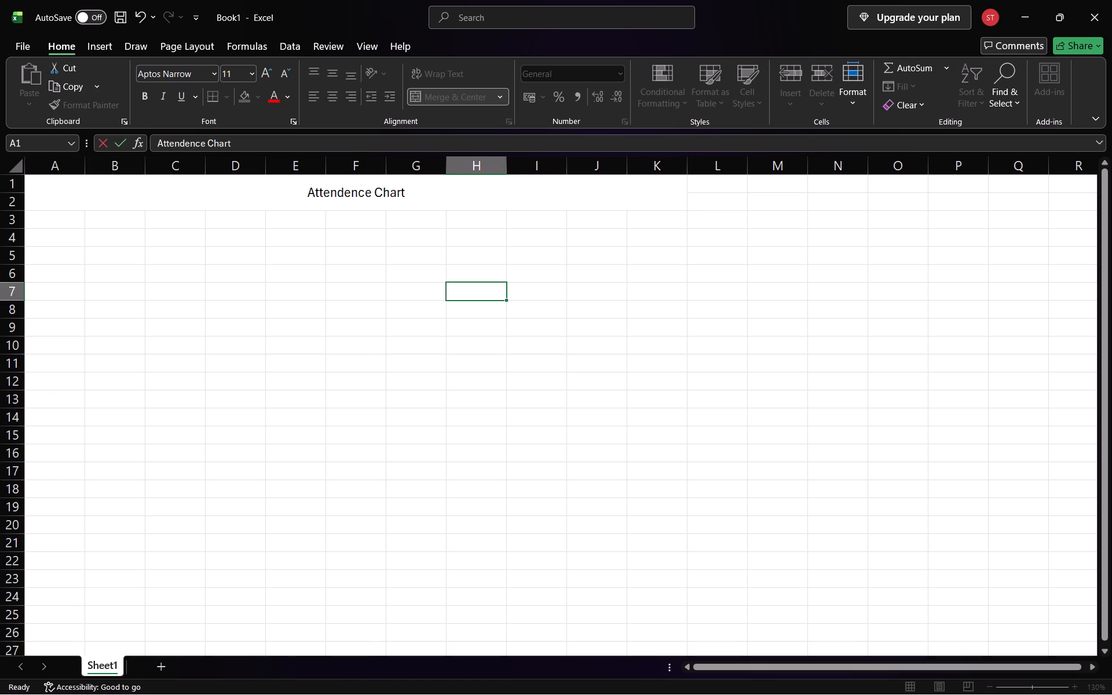
Enter the column header "SL.no" in cell A3.
{"action": "left_click", "coordinate": [57, 223]}
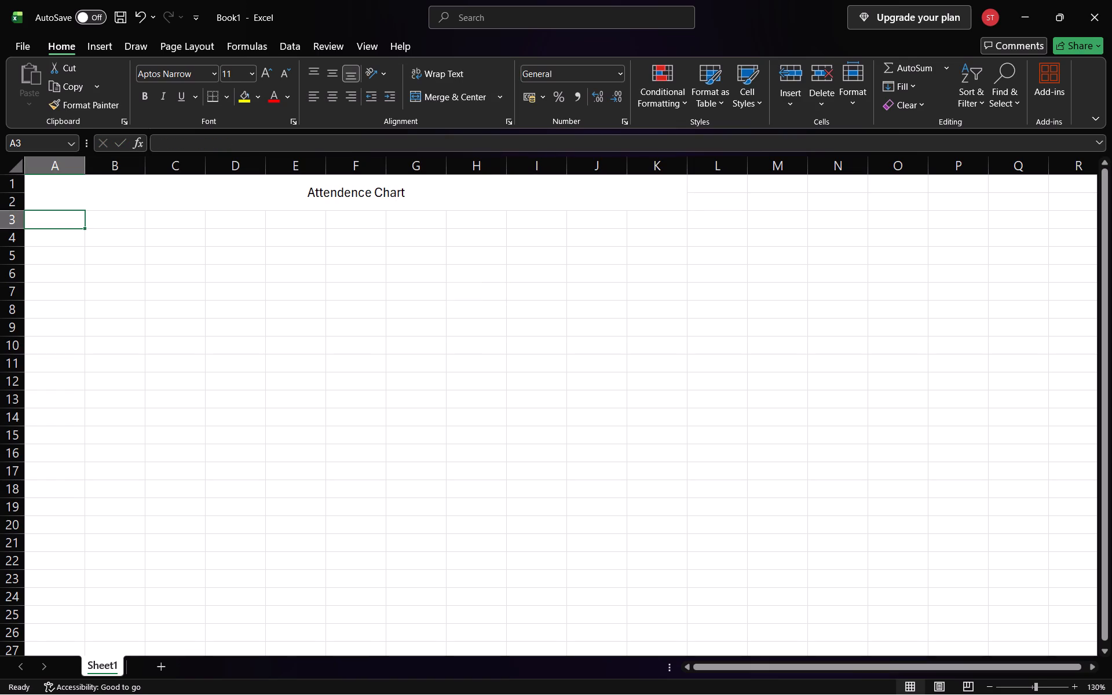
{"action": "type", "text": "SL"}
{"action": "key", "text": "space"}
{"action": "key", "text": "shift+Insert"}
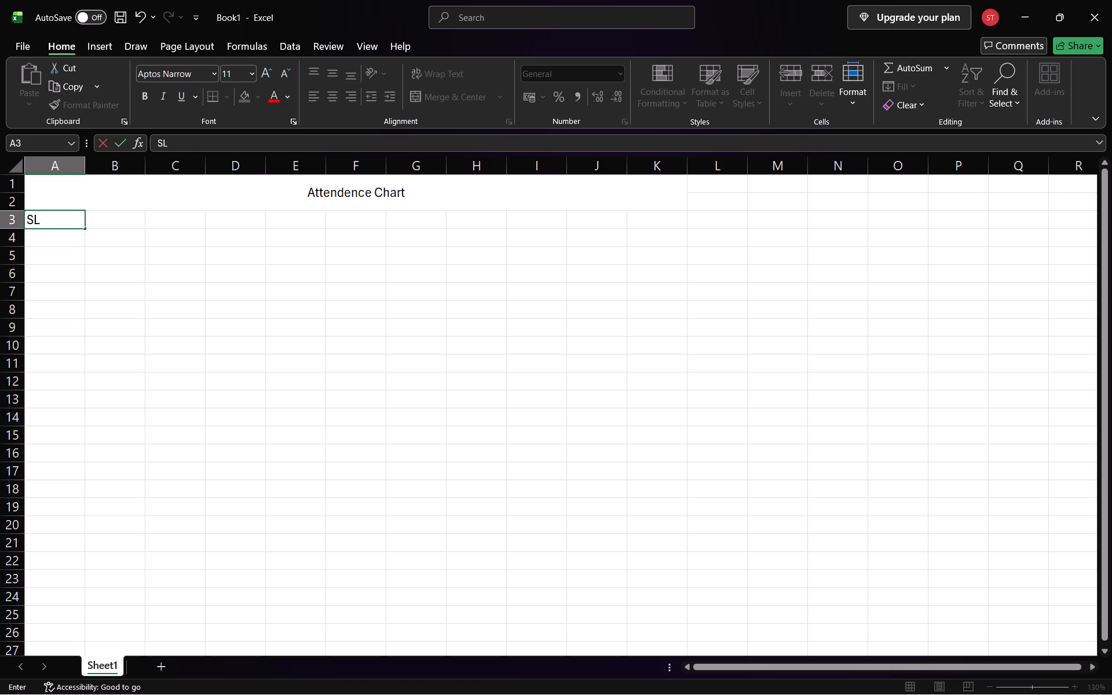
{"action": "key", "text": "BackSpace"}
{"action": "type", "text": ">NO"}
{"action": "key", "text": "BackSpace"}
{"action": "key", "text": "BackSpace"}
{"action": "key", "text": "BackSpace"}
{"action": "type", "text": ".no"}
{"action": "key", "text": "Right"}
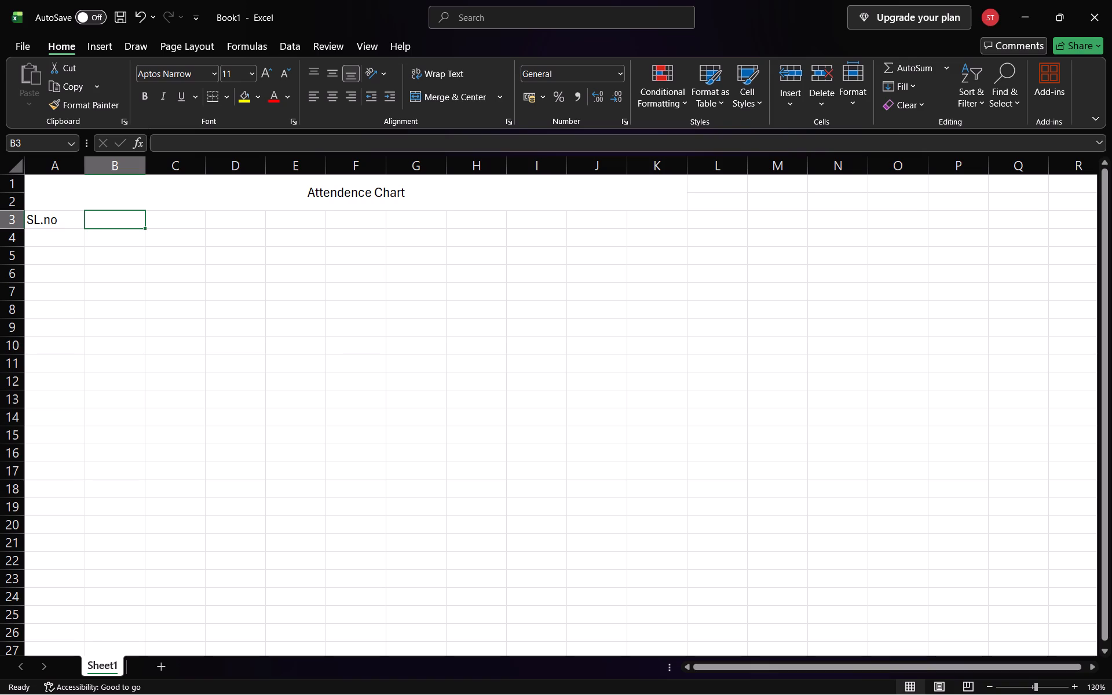
Enter the column header "Student Name" in cell B3 and widen column B to about twice its width.
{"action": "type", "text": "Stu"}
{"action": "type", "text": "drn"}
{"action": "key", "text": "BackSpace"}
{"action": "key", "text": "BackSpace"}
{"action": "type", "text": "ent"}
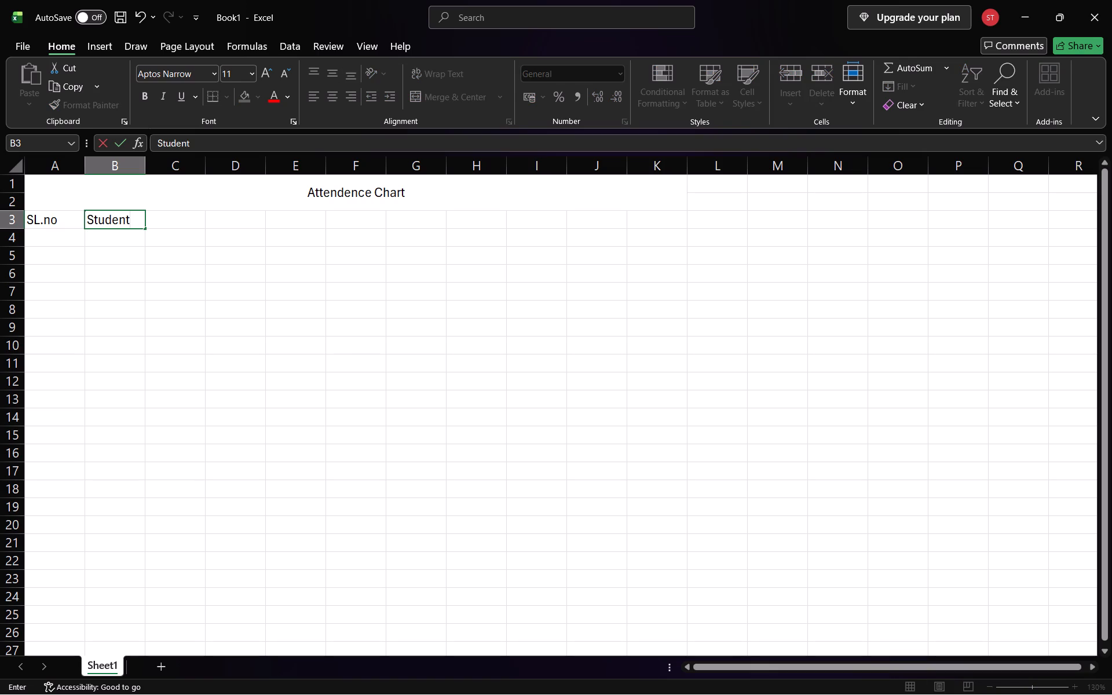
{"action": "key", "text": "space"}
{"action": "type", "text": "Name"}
{"action": "left_click", "coordinate": [50, 323]}
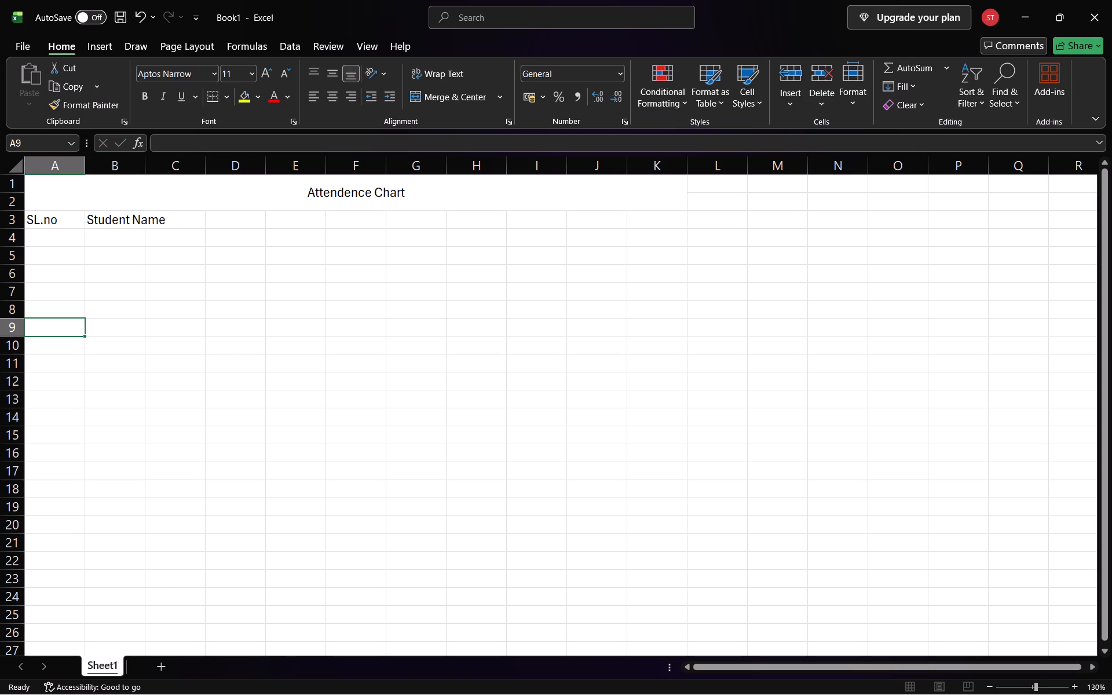
{"action": "left_click_drag", "start_coordinate": [145, 162], "coordinate": [204, 162]}
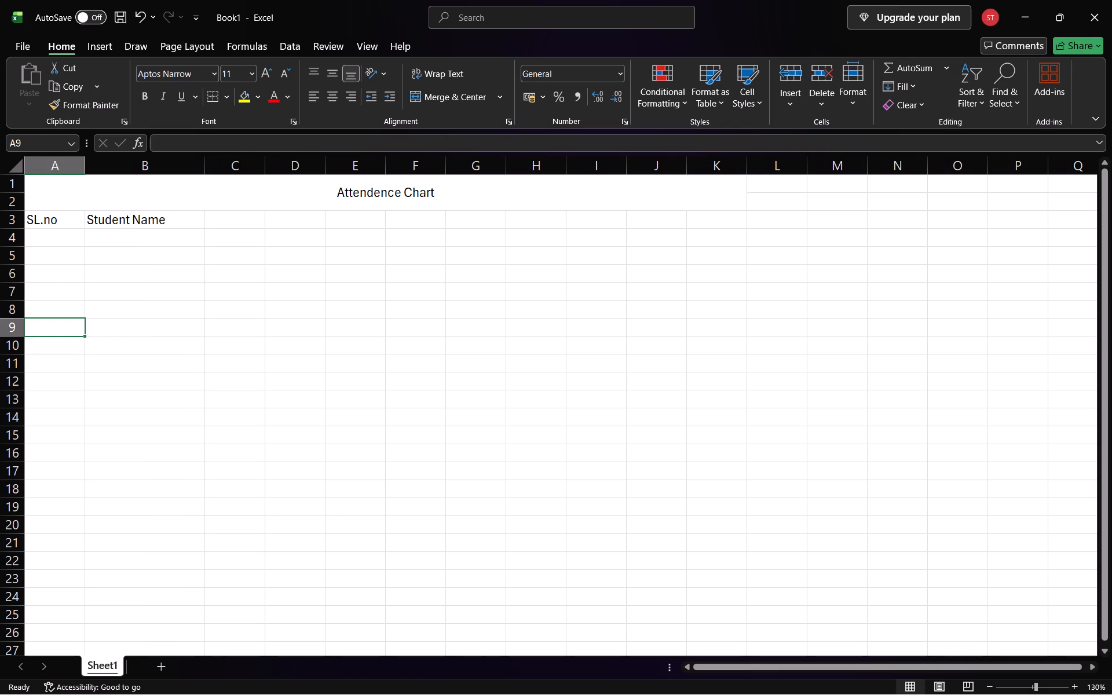
Enter the column header "USN" in cell C3.
{"action": "left_click", "coordinate": [243, 226]}
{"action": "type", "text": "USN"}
{"action": "left_click", "coordinate": [308, 294]}
{"action": "left_click", "coordinate": [292, 224]}
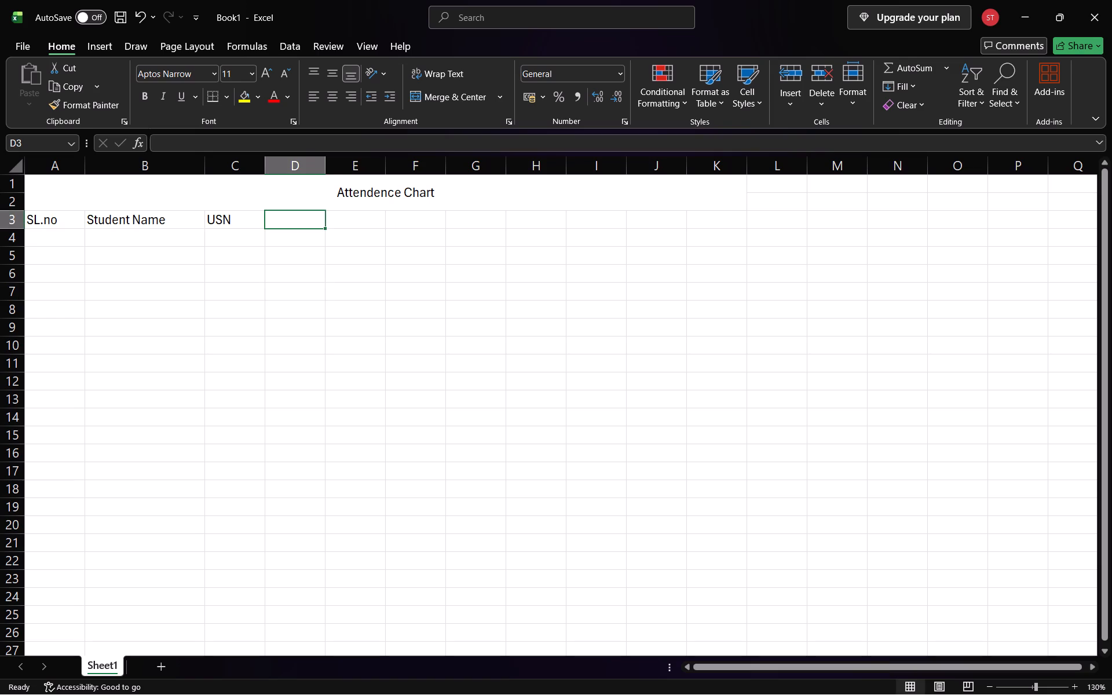
Center the contents of header cells A3 through K3 both vertically and horizontally.
{"action": "left_click_drag", "start_coordinate": [64, 223], "coordinate": [741, 222]}
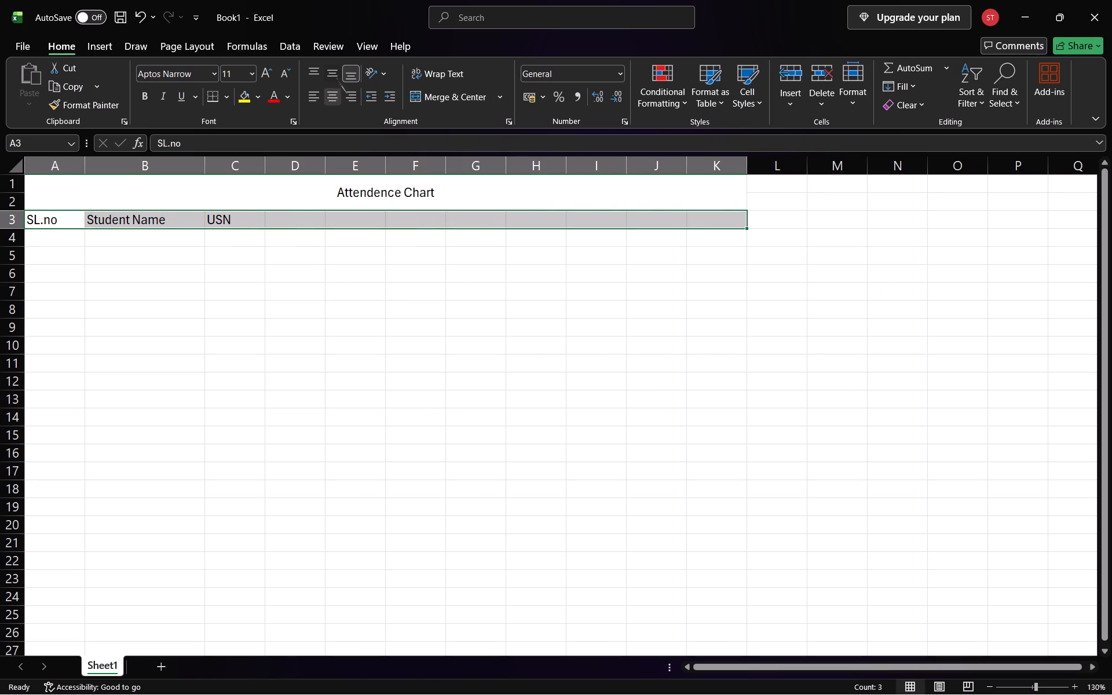
{"action": "left_click", "coordinate": [336, 77]}
{"action": "left_click", "coordinate": [335, 99]}
{"action": "left_click", "coordinate": [294, 287]}
Enter the partial code "B25BC3" in cell D3 as the next column header.
{"action": "left_click", "coordinate": [286, 226]}
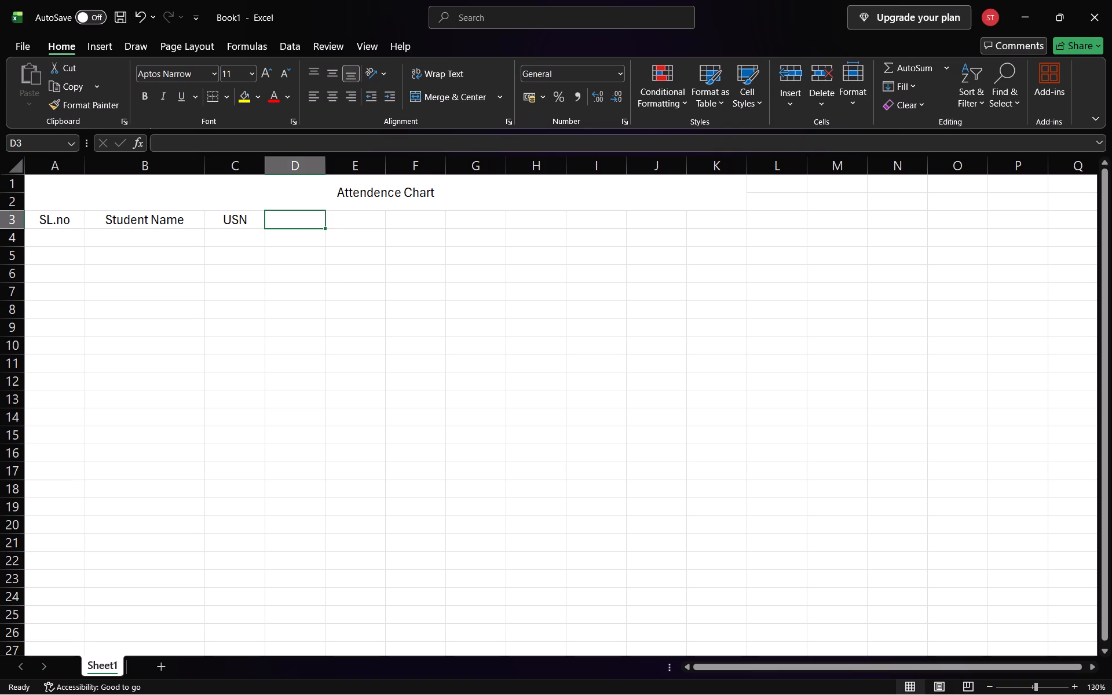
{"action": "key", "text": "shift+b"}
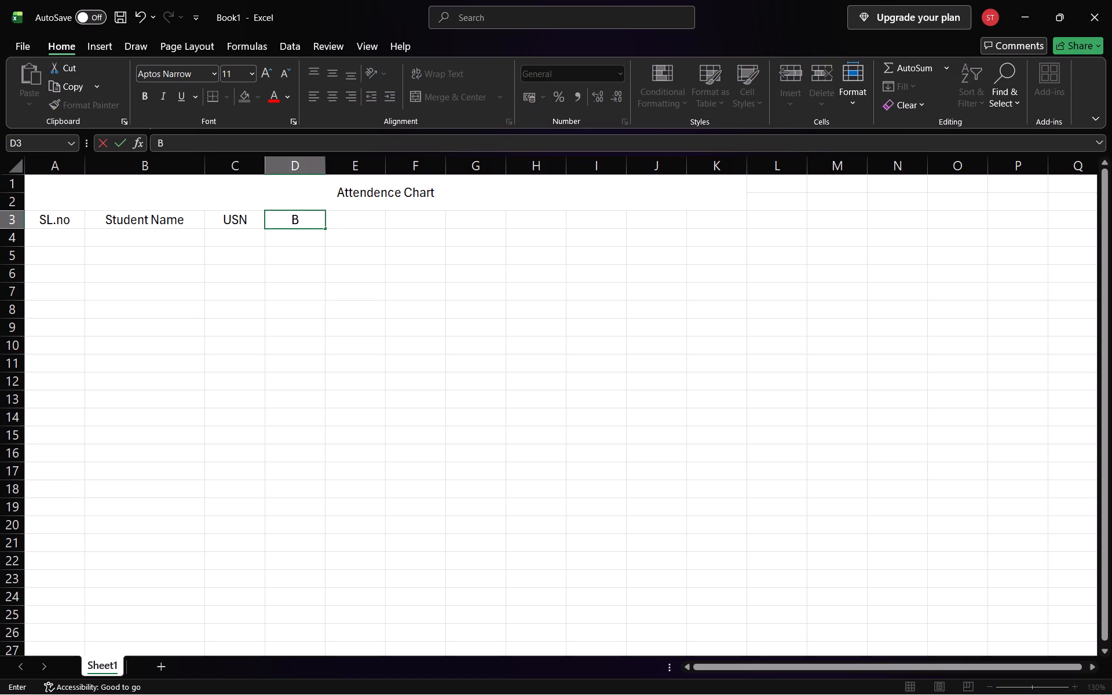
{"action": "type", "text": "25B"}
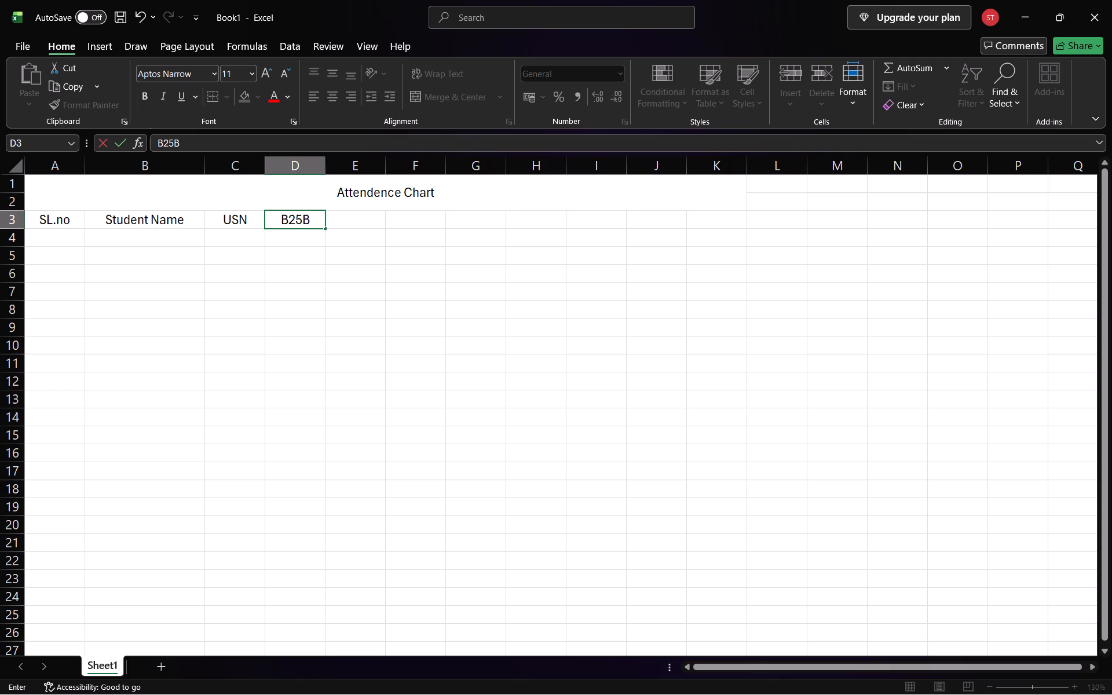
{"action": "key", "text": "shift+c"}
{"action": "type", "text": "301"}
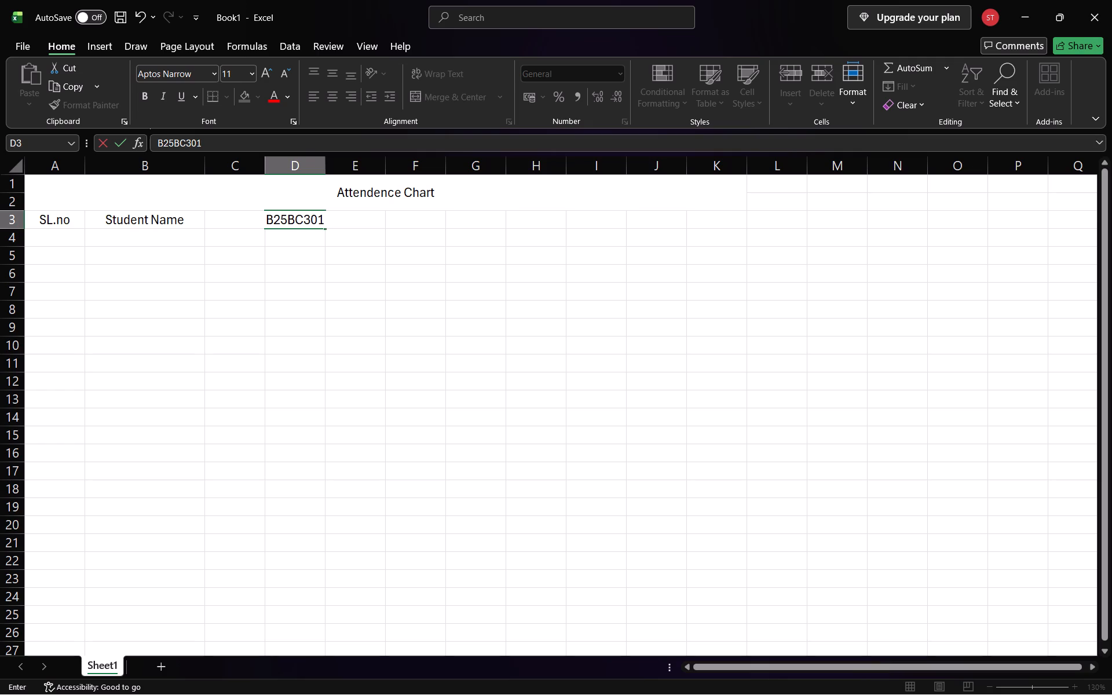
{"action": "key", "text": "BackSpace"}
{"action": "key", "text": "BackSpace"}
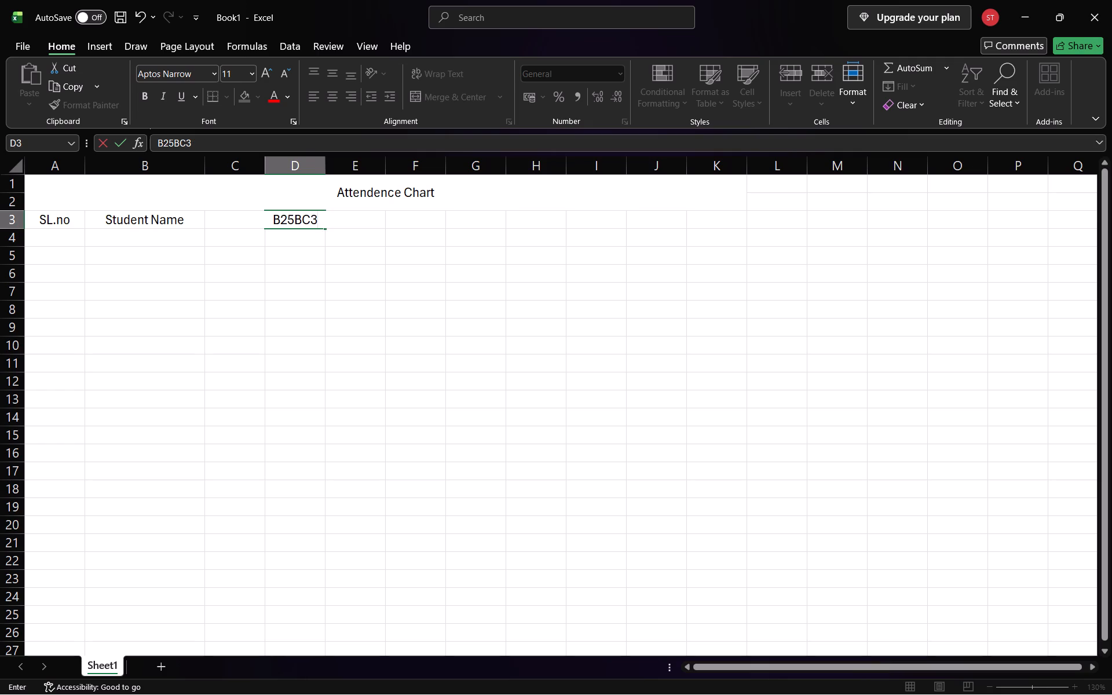
{"action": "left_click", "coordinate": [362, 286]}
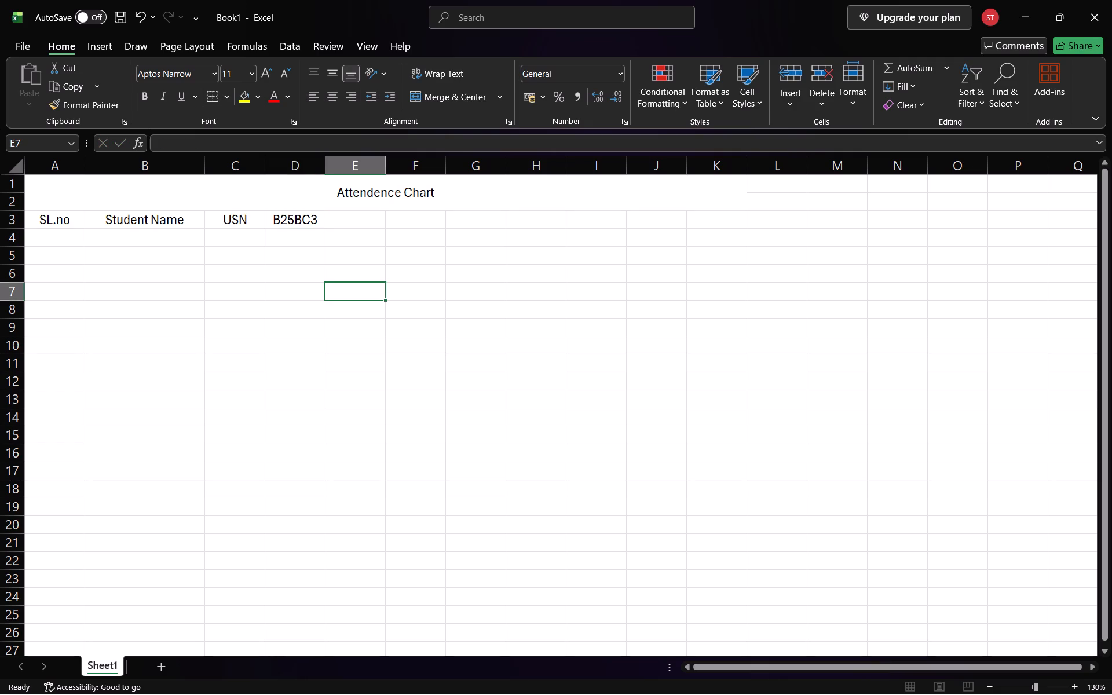
Widen column D slightly and complete the header in cell D3 as "B25BC301".
{"action": "left_click_drag", "start_coordinate": [327, 167], "coordinate": [341, 166]}
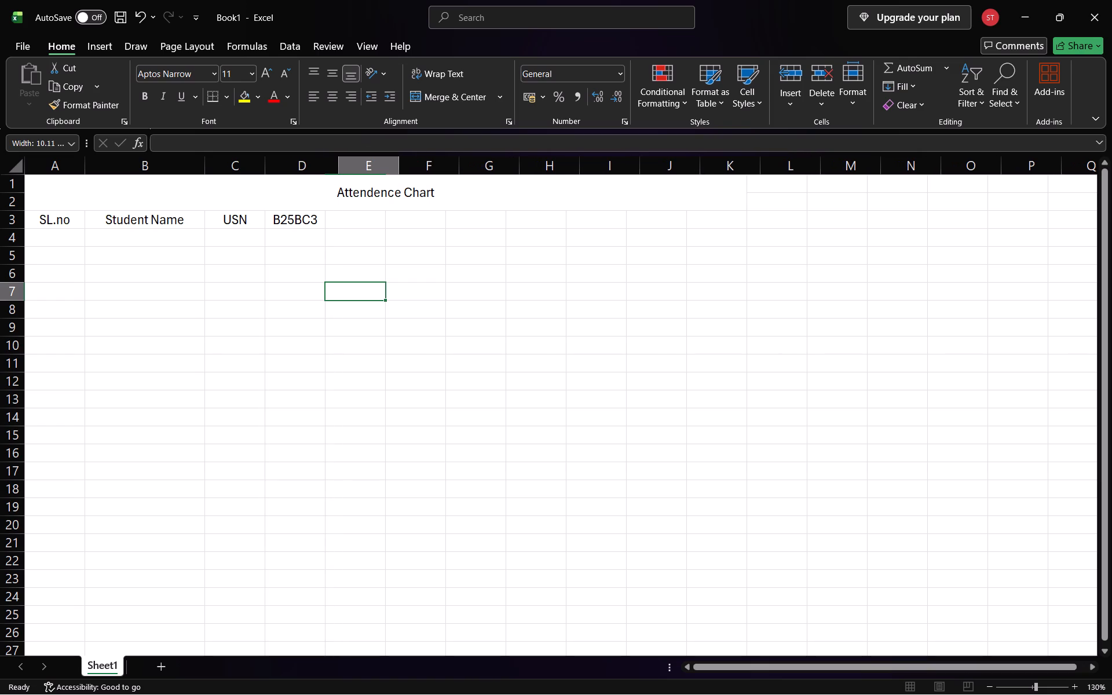
{"action": "left_click", "coordinate": [326, 215]}
{"action": "double_click", "coordinate": [327, 222]}
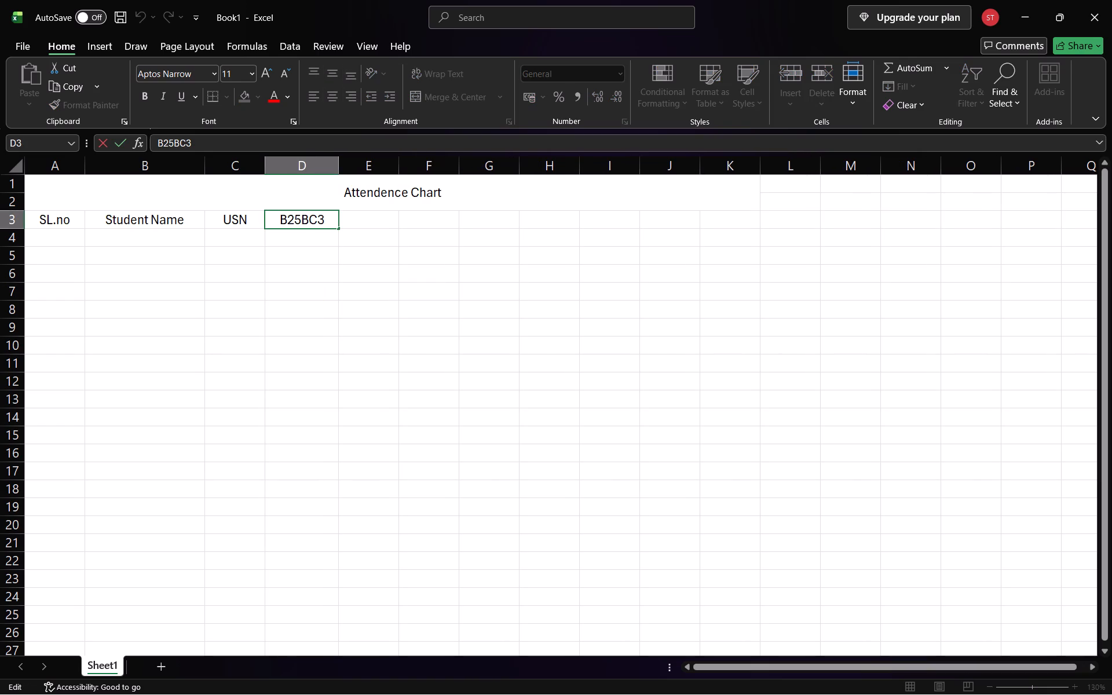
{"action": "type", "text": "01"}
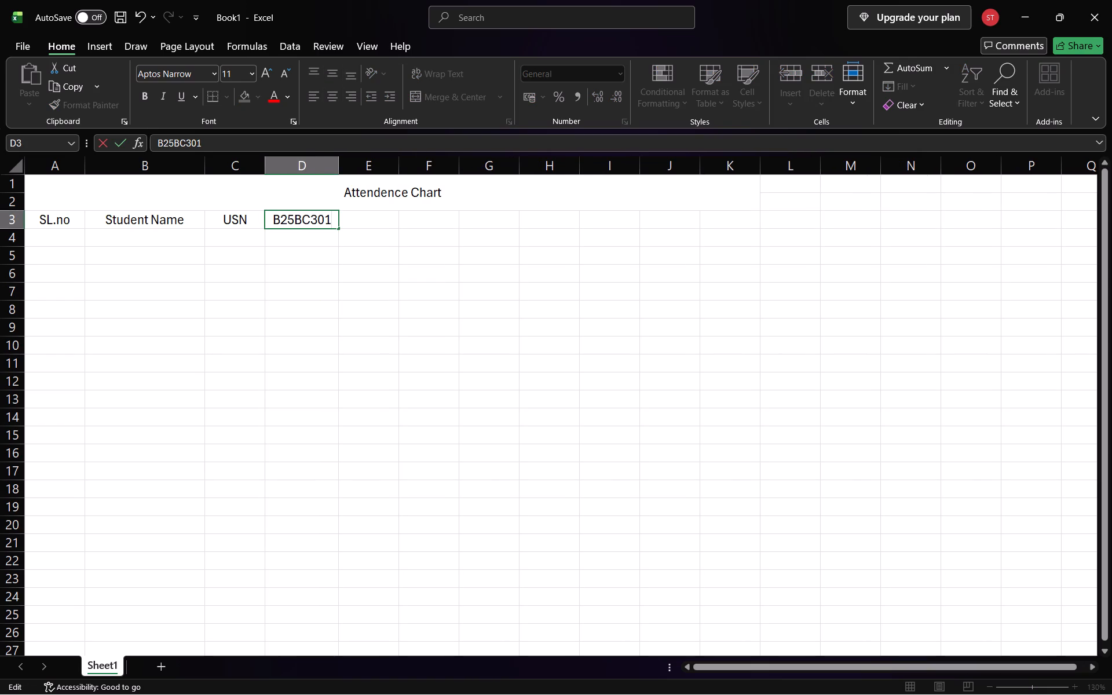
Copy the code from cell D3, widen column E slightly, and use the copy to enter the header "B25BC302" in cell E3.
{"action": "left_click", "coordinate": [275, 217]}
{"action": "key", "text": "ctrl+a"}
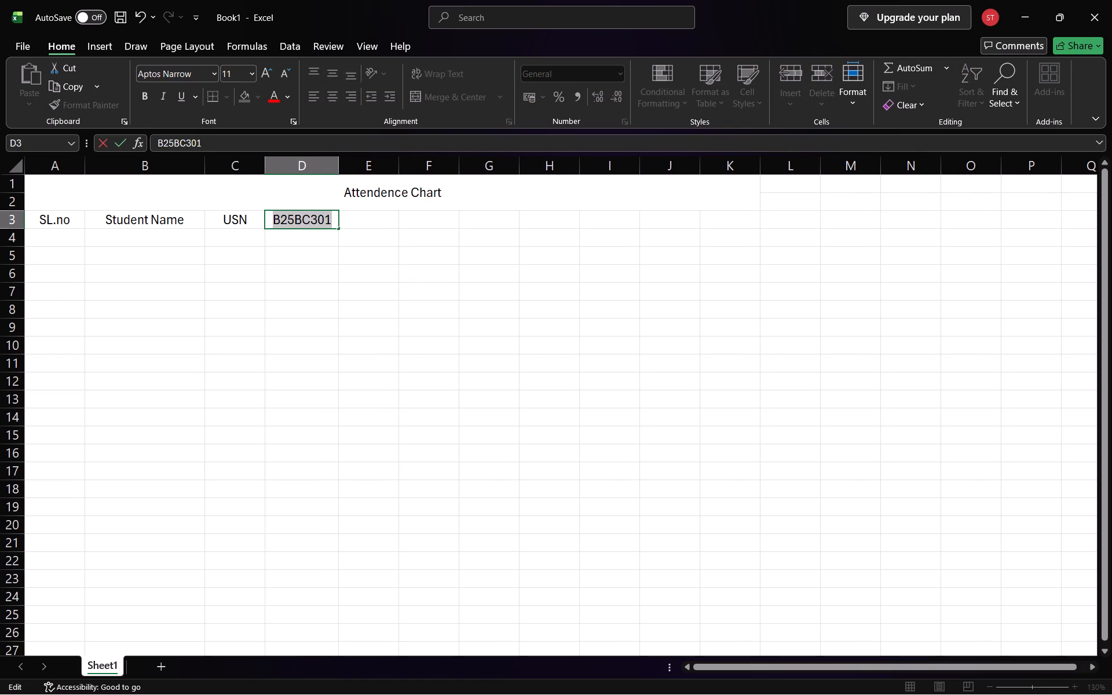
{"action": "key", "text": "ctrl+c"}
{"action": "key", "text": "ctrl+c"}
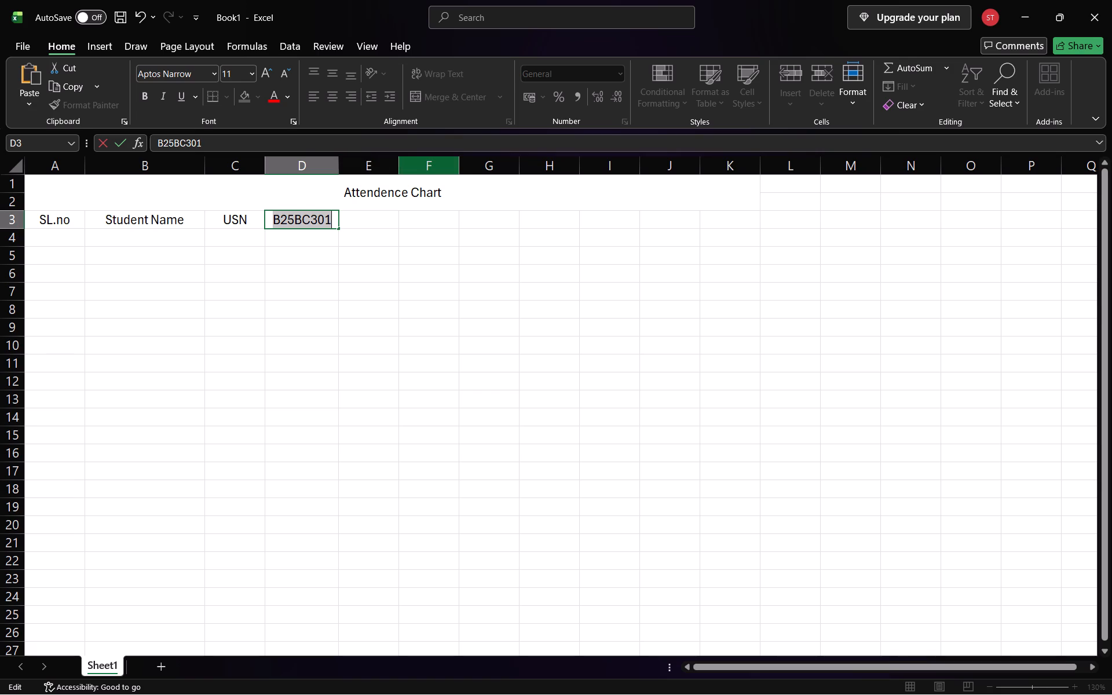
{"action": "left_click", "coordinate": [397, 169]}
{"action": "left_click_drag", "start_coordinate": [398, 167], "coordinate": [414, 164]}
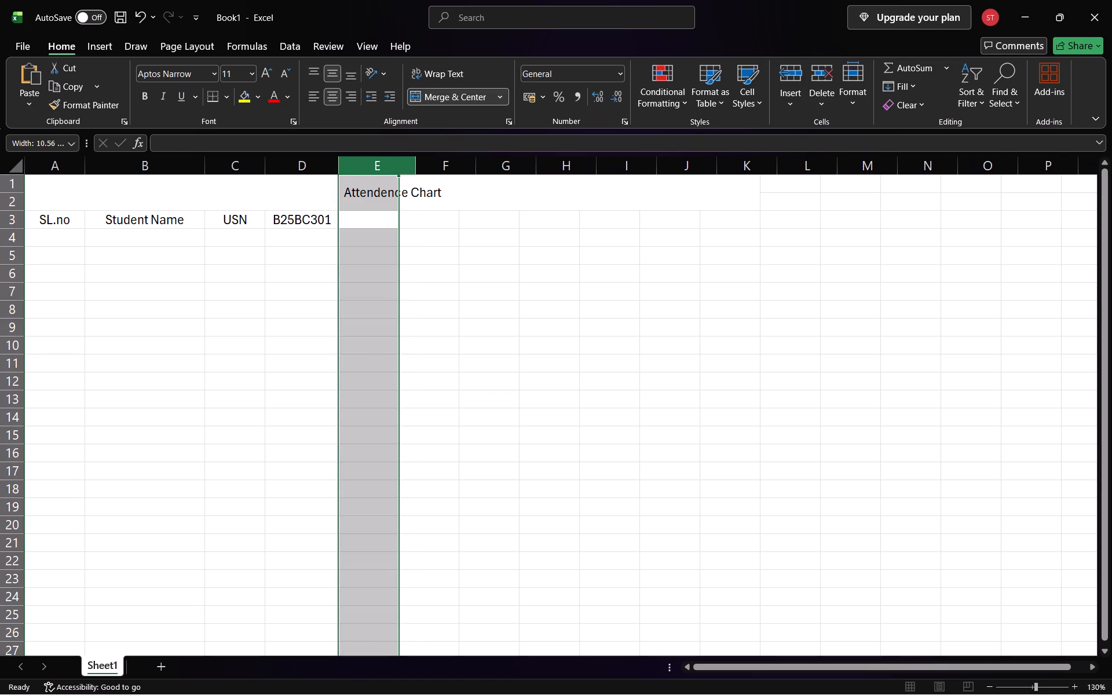
{"action": "left_click", "coordinate": [330, 292]}
{"action": "left_click", "coordinate": [379, 221]}
{"action": "key", "text": "ctrl+v"}
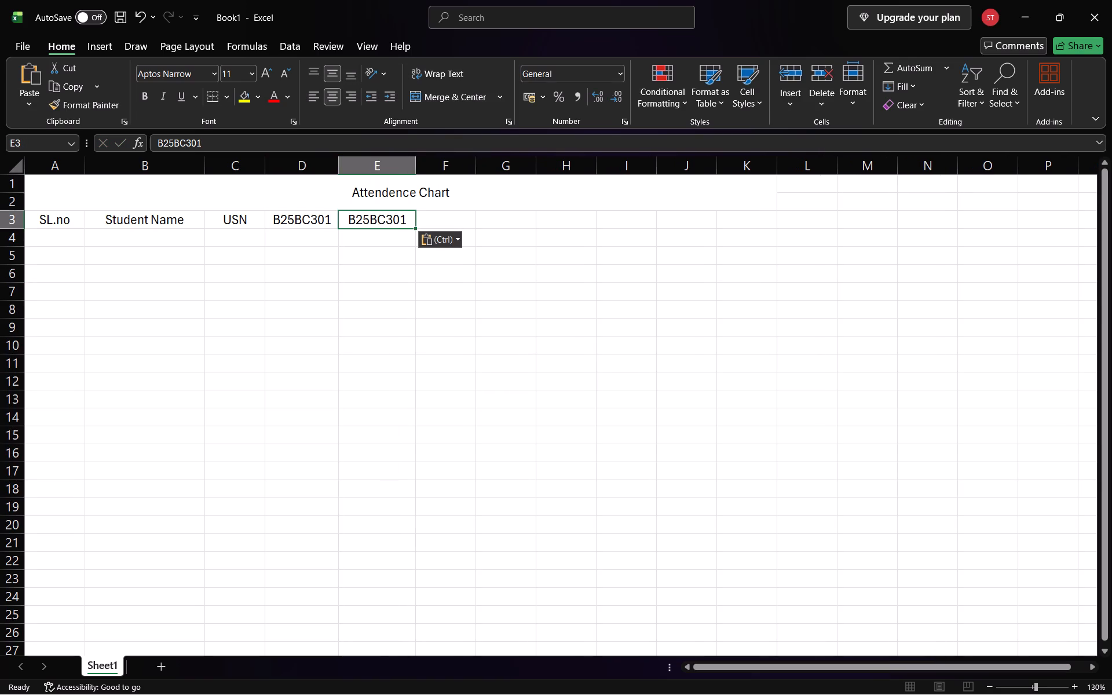
{"action": "double_click", "coordinate": [405, 217]}
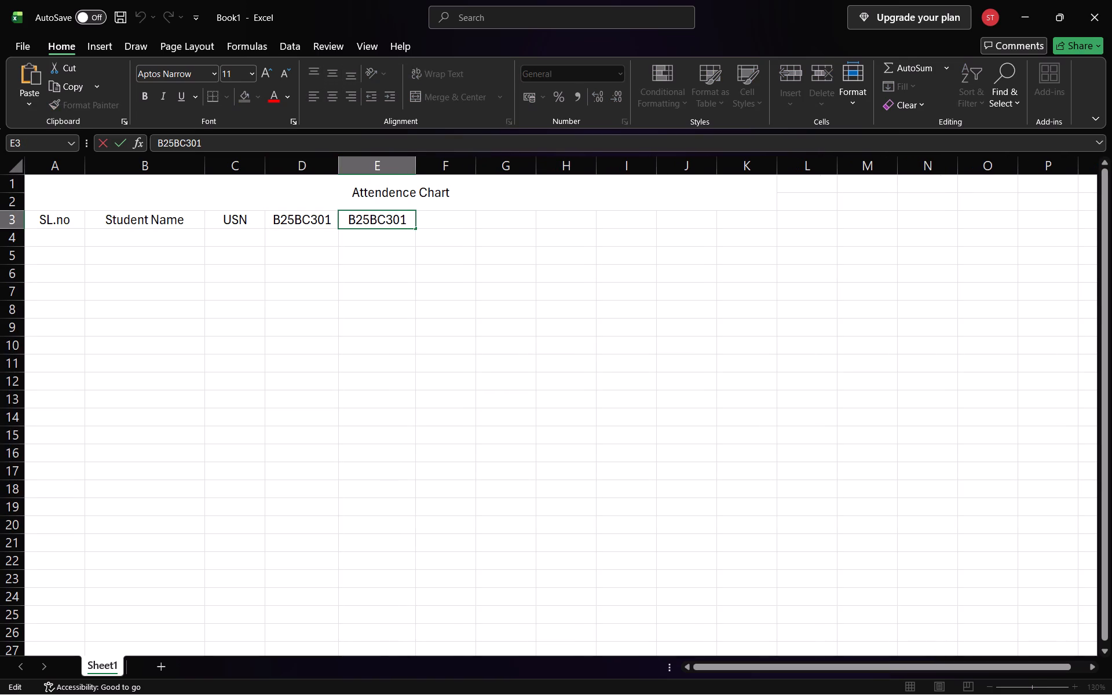
{"action": "key", "text": "BackSpace"}
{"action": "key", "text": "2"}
{"action": "left_click", "coordinate": [449, 201]}
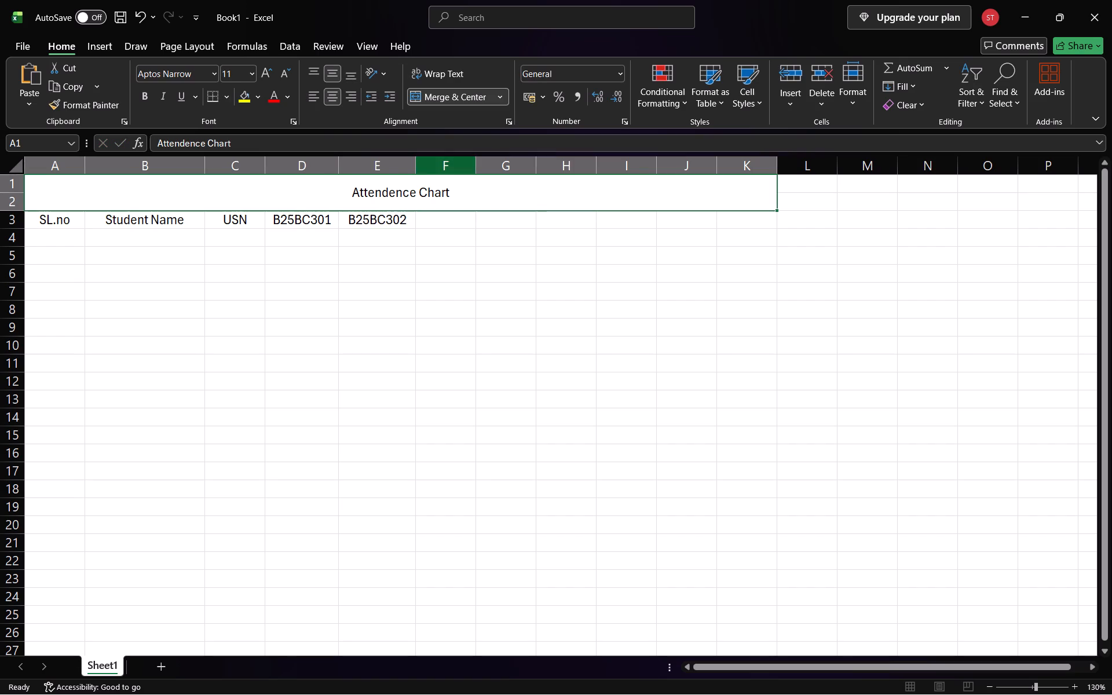
Widen column F slightly and enter the header "B25BC303" in cell F3, reusing the copied code.
{"action": "left_click_drag", "start_coordinate": [473, 166], "coordinate": [487, 164]}
{"action": "left_click", "coordinate": [447, 219]}
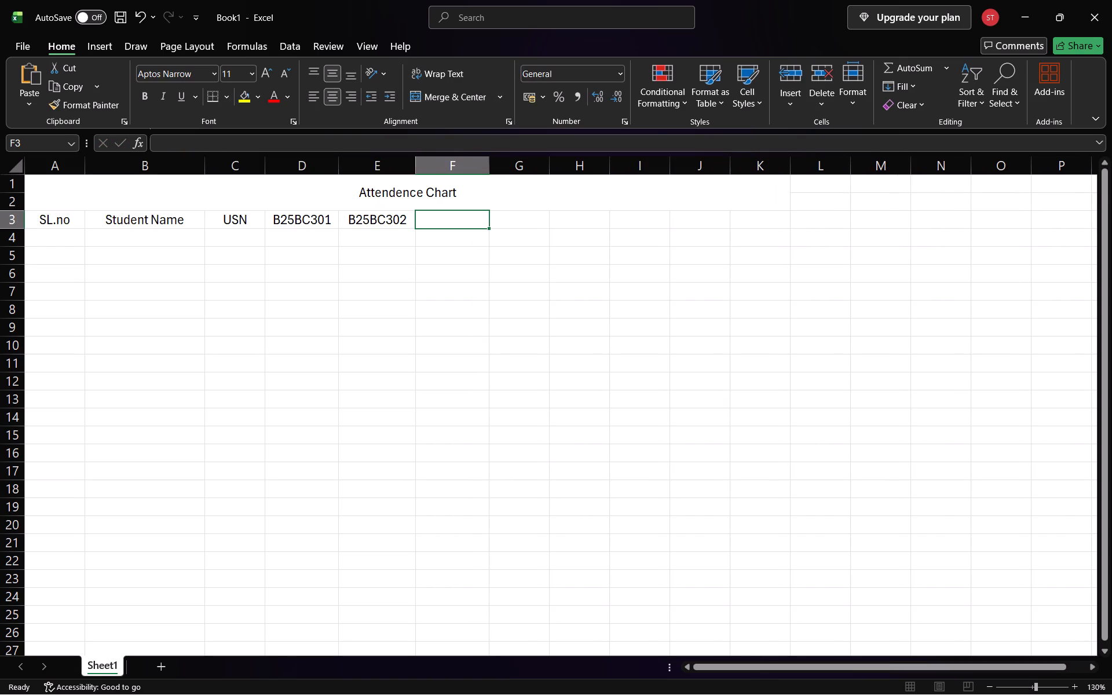
{"action": "key", "text": "ctrl+v"}
{"action": "double_click", "coordinate": [483, 222]}
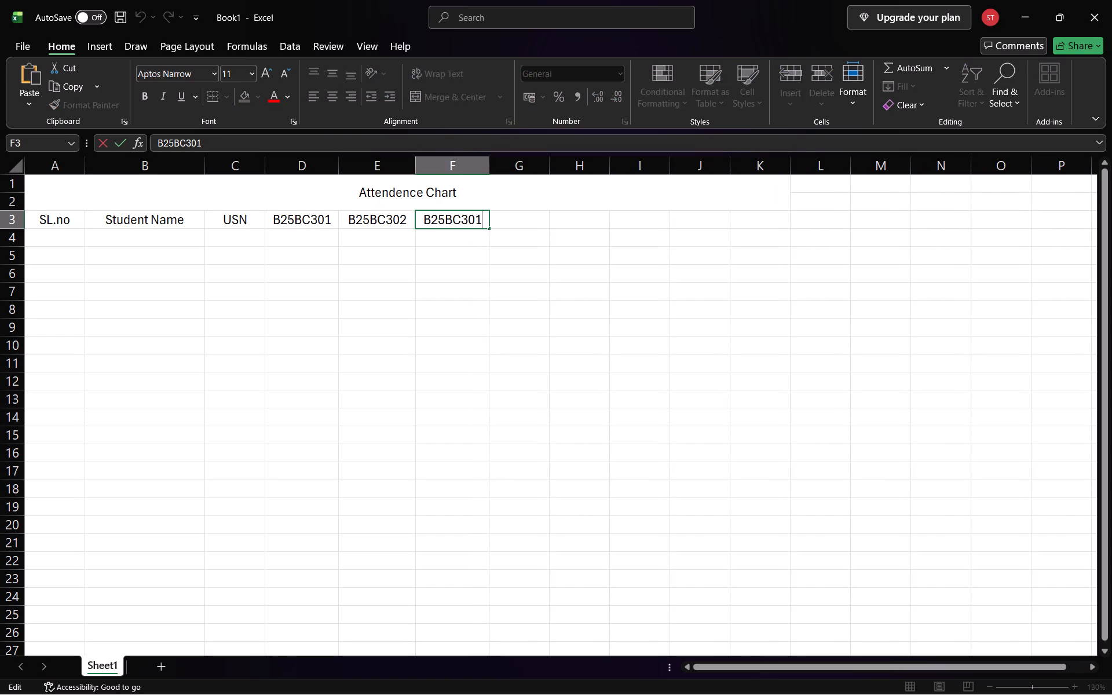
{"action": "key", "text": "BackSpace"}
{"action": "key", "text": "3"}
Widen column G slightly and enter the header "B25BC304" in cell G3, reusing the copied code.
{"action": "left_click", "coordinate": [534, 170]}
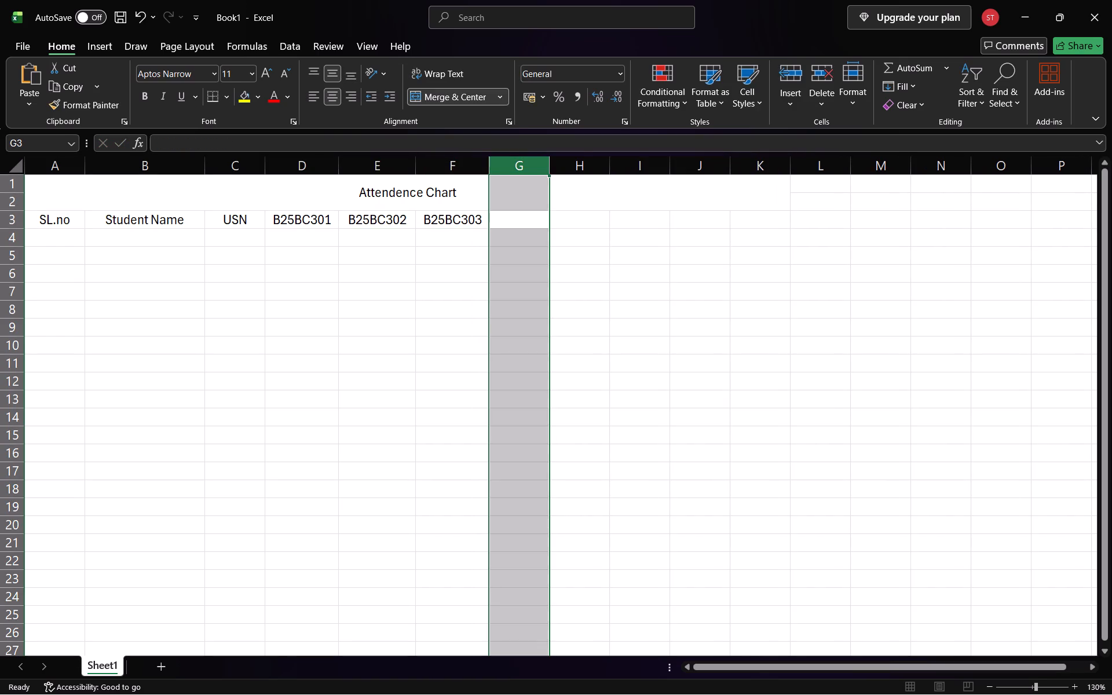
{"action": "left_click_drag", "start_coordinate": [548, 167], "coordinate": [565, 167]}
{"action": "left_click", "coordinate": [529, 217]}
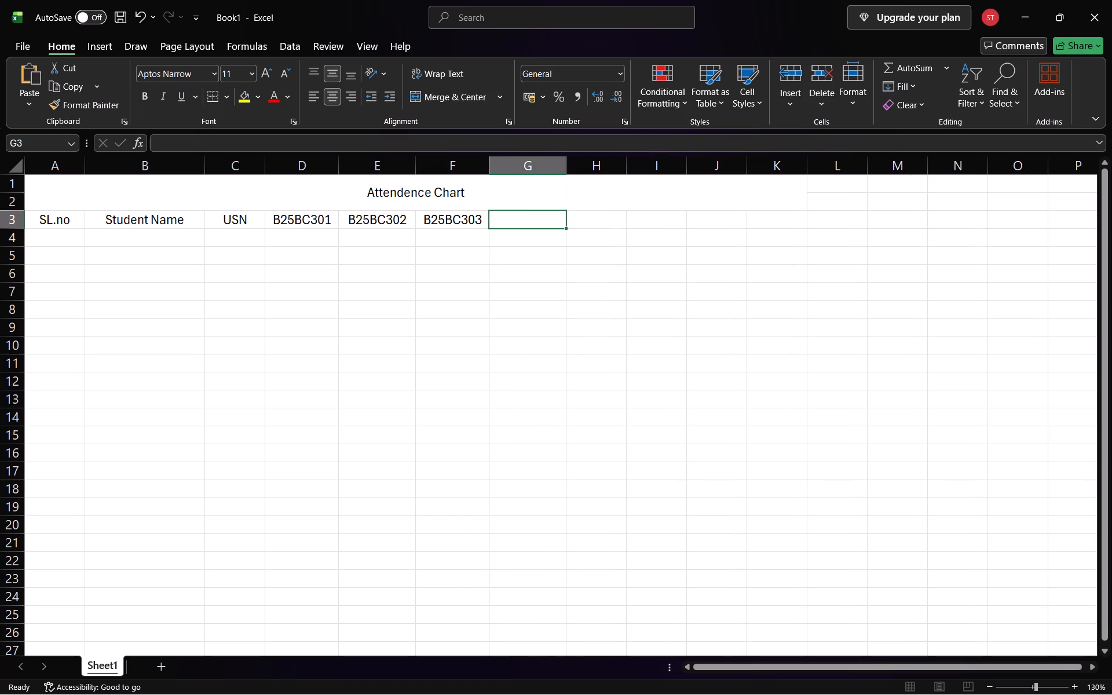
{"action": "key", "text": "ctrl+v"}
{"action": "double_click", "coordinate": [561, 218]}
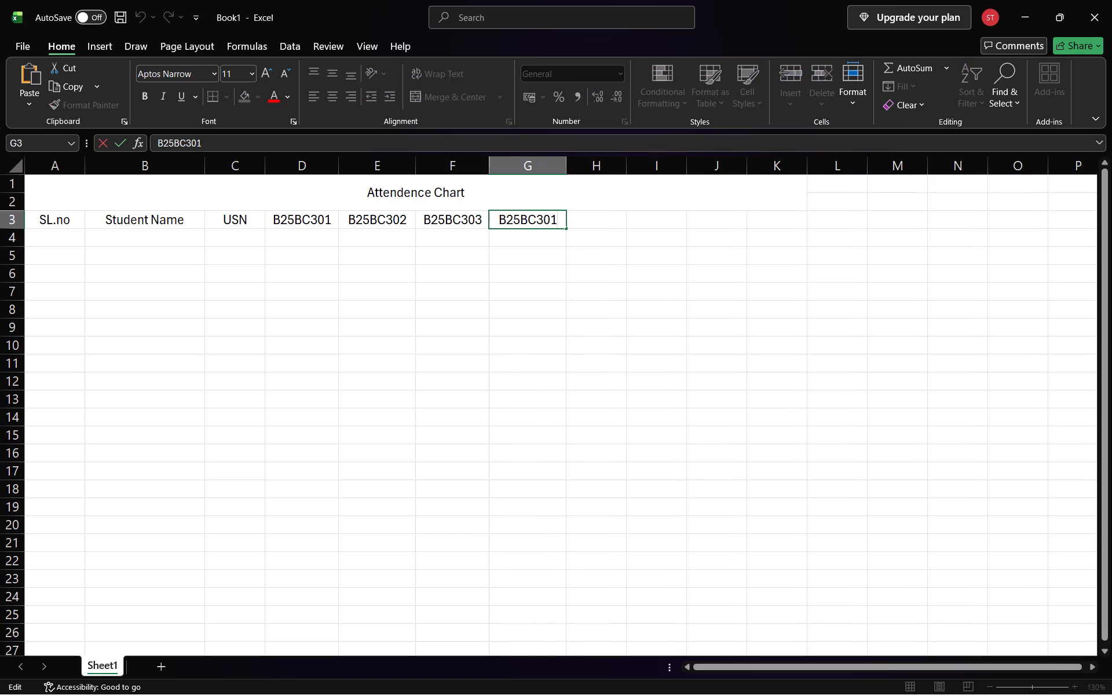
{"action": "key", "text": "BackSpace"}
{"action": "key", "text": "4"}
Widen column H slightly and enter the header "B25BC305" in cell H3, reusing the copied code.
{"action": "left_click", "coordinate": [598, 169]}
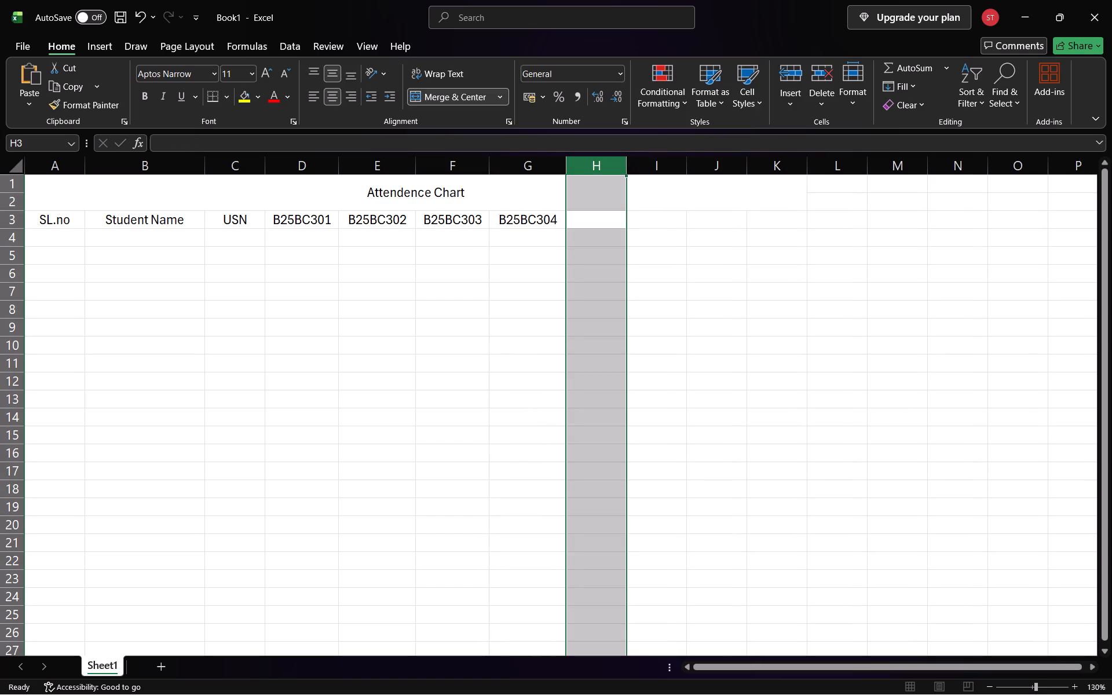
{"action": "left_click_drag", "start_coordinate": [626, 167], "coordinate": [642, 166]}
{"action": "left_click", "coordinate": [600, 220]}
{"action": "key", "text": "ctrl+v"}
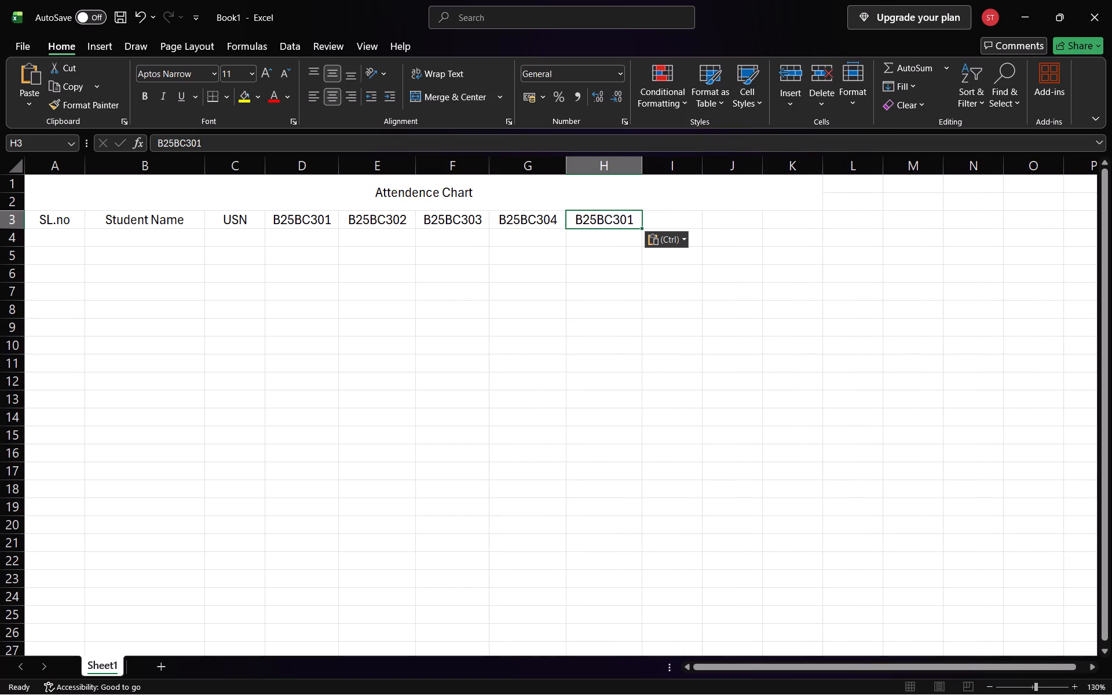
{"action": "double_click", "coordinate": [638, 221]}
{"action": "key", "text": "BackSpace"}
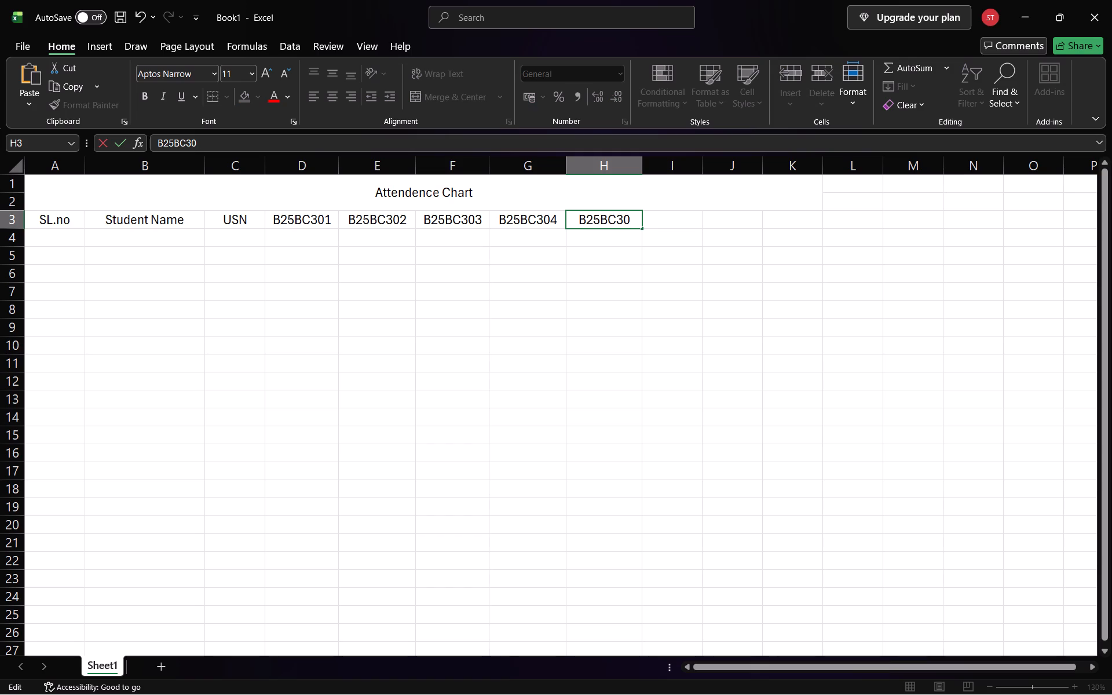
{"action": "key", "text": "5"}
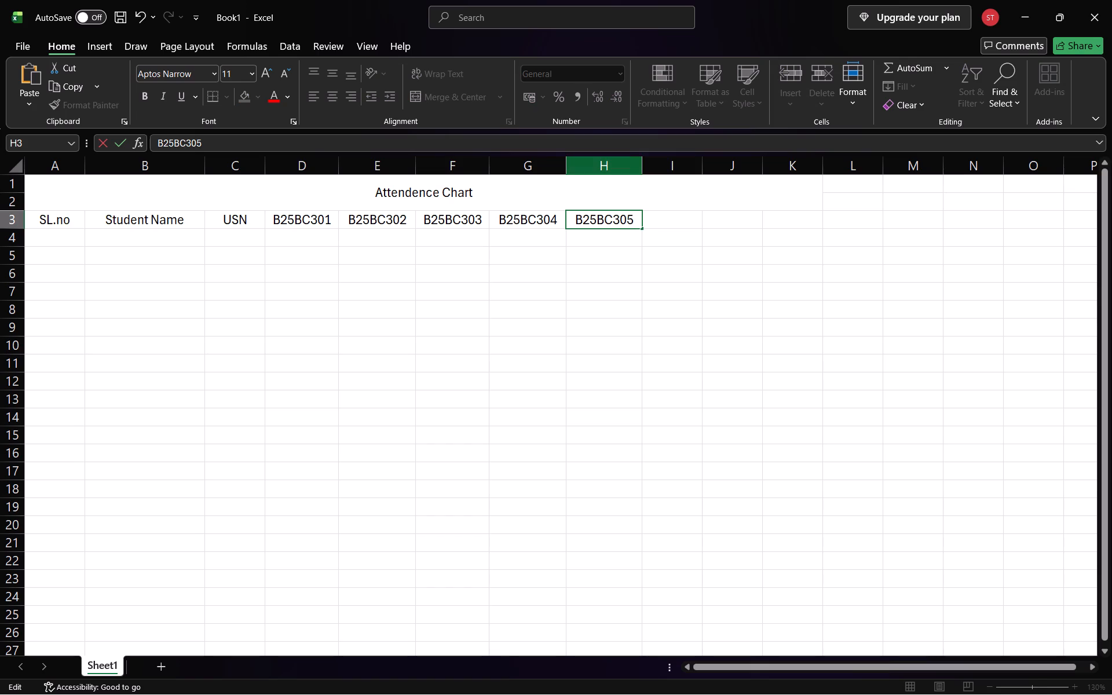
{"action": "left_click", "coordinate": [638, 166]}
{"action": "left_click", "coordinate": [642, 166]}
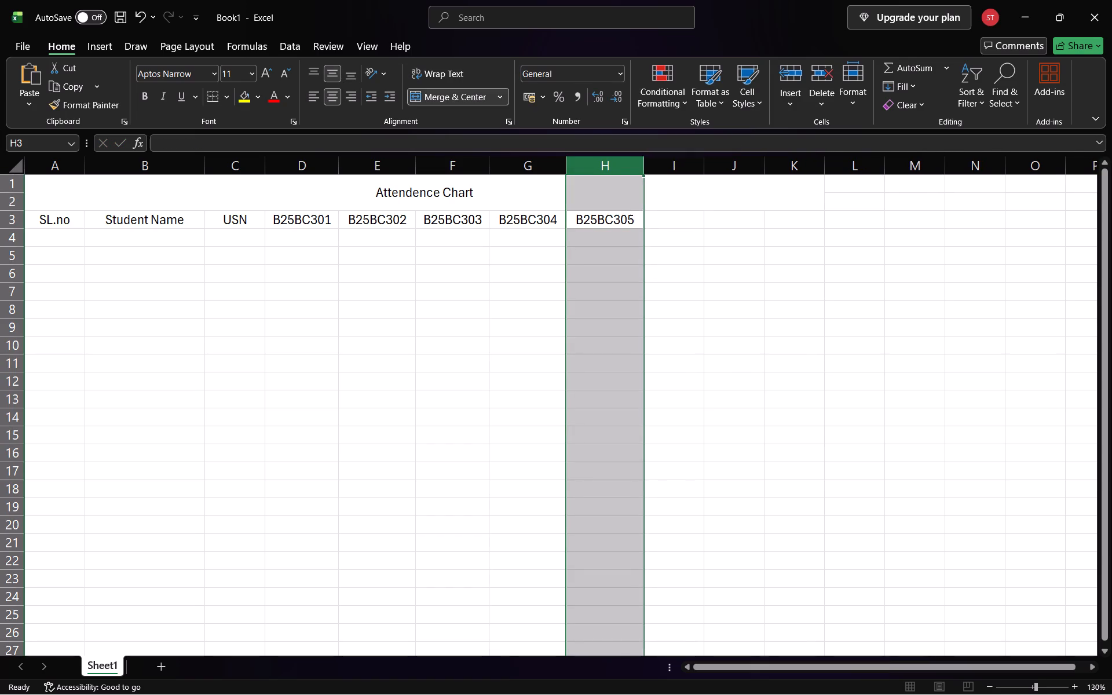
Widen column I slightly and enter the header "B25BC306" in cell I3, reusing the copied code.
{"action": "left_click", "coordinate": [676, 170]}
{"action": "left_click_drag", "start_coordinate": [703, 164], "coordinate": [719, 164]}
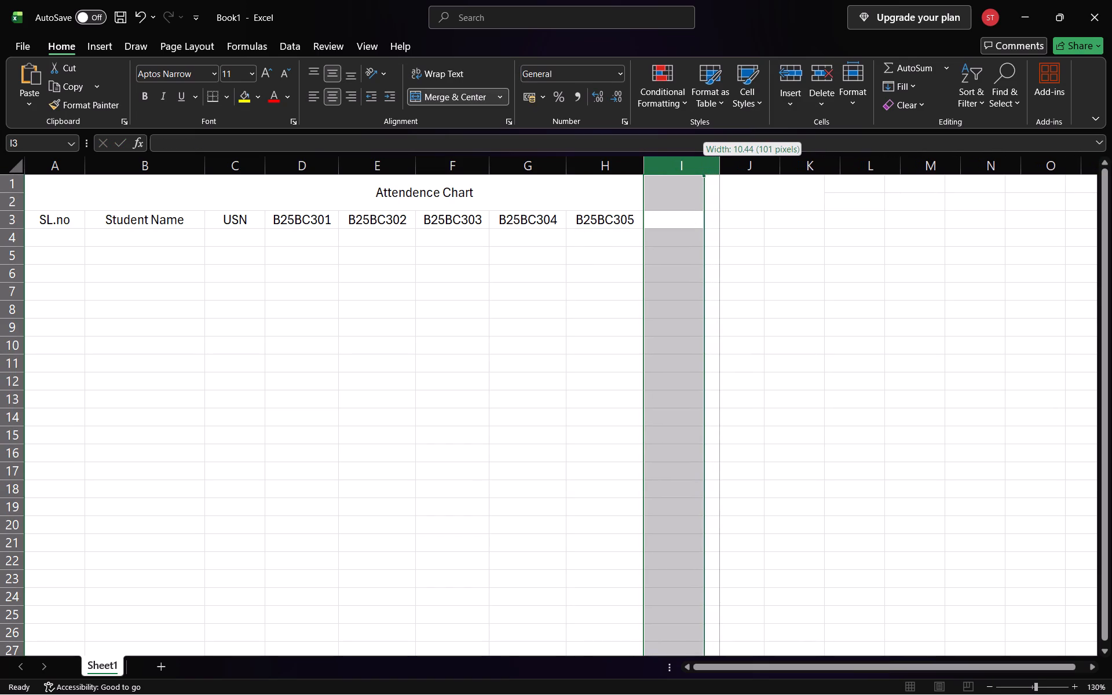
{"action": "left_click_drag", "start_coordinate": [719, 164], "coordinate": [721, 164]}
{"action": "left_click", "coordinate": [680, 215]}
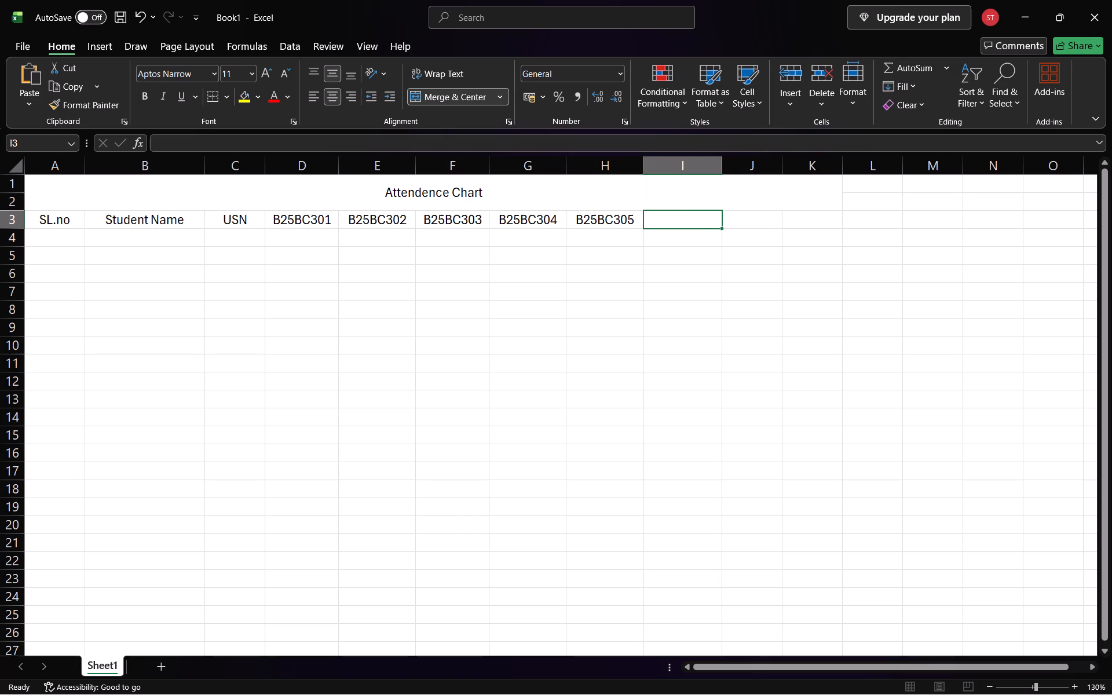
{"action": "key", "text": "ctrl+v"}
{"action": "left_click", "coordinate": [791, 270]}
{"action": "double_click", "coordinate": [715, 219]}
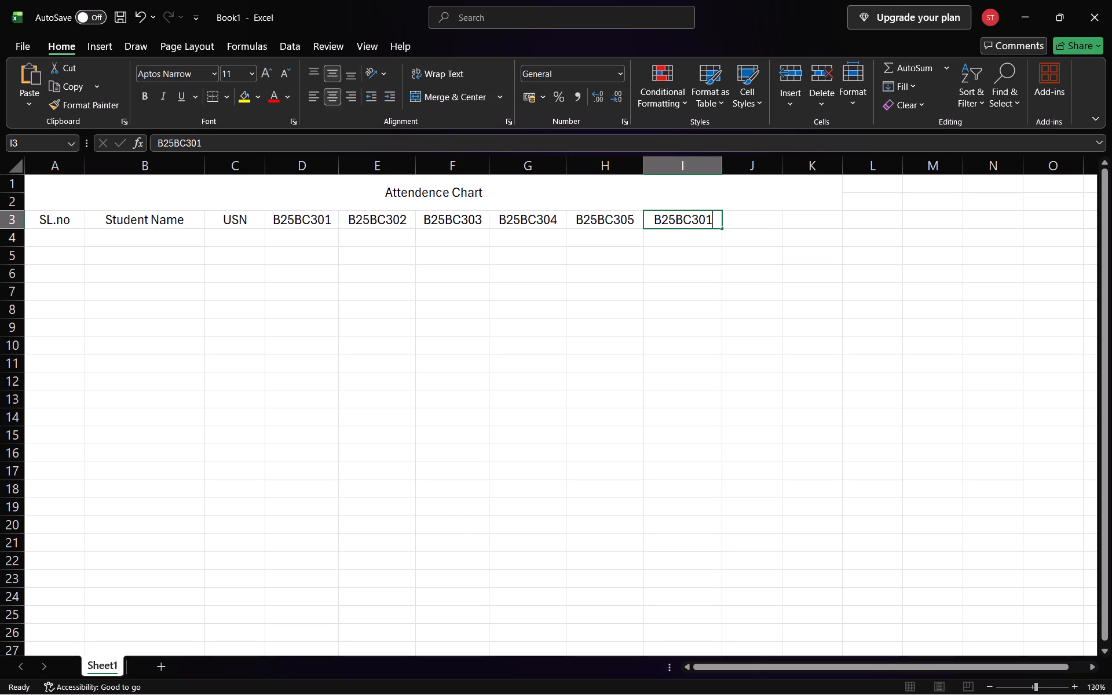
{"action": "key", "text": "BackSpace"}
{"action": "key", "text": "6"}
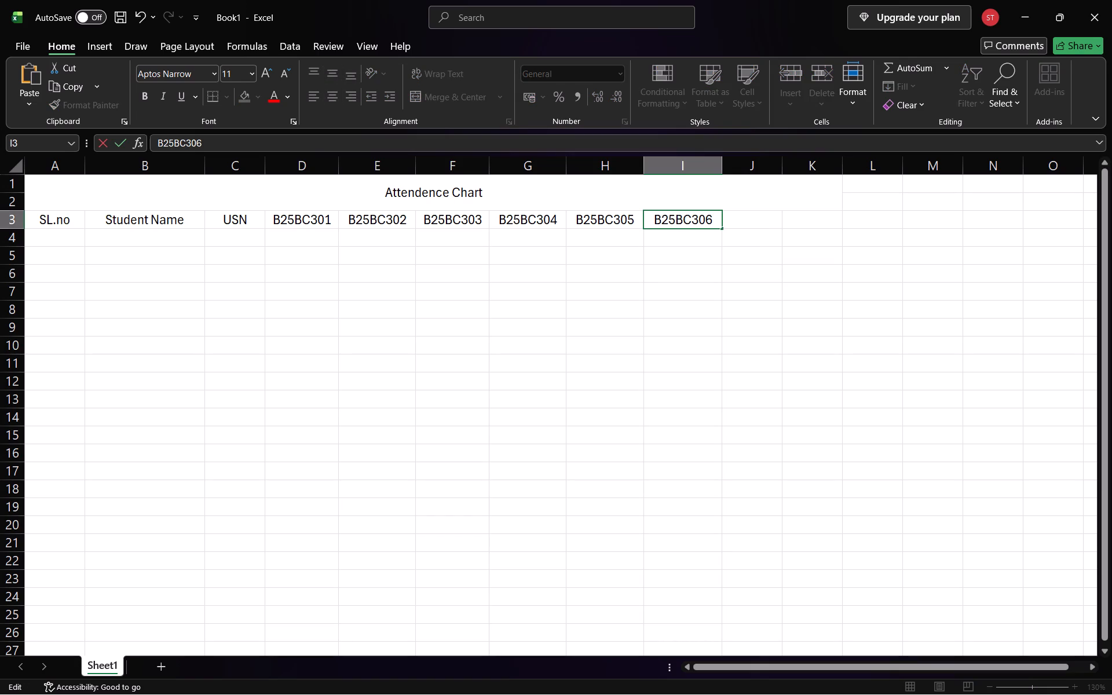
Widen column J slightly and enter the header "B25BC307" in cell J3, reusing the copied code.
{"action": "left_click", "coordinate": [744, 224]}
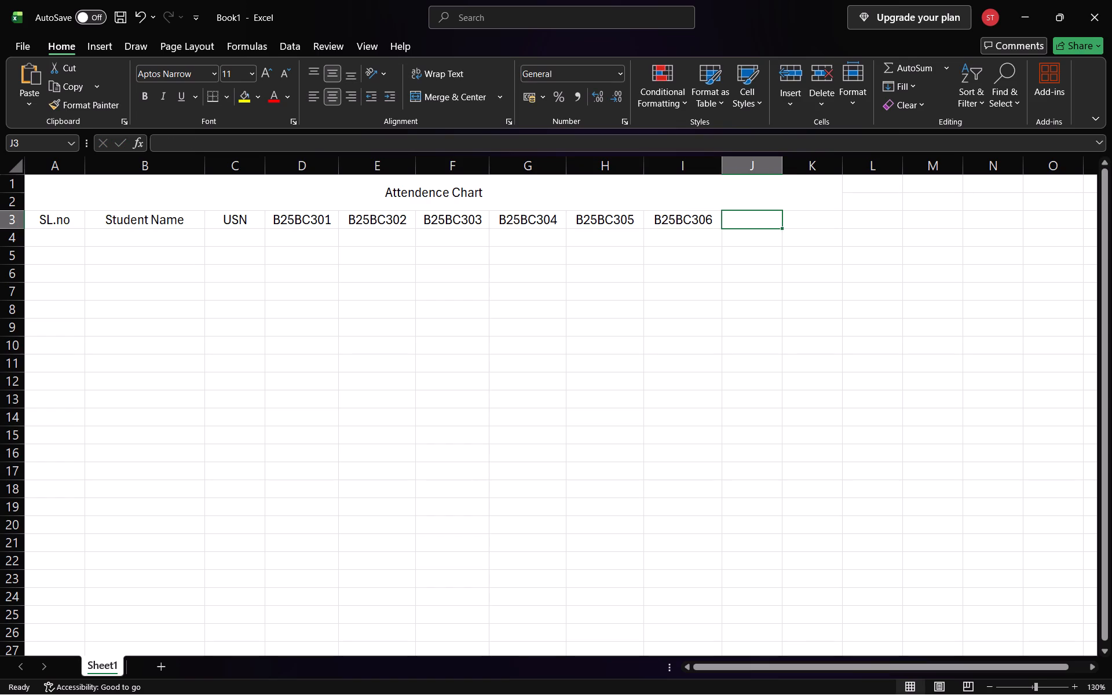
{"action": "left_click_drag", "start_coordinate": [782, 166], "coordinate": [796, 166]}
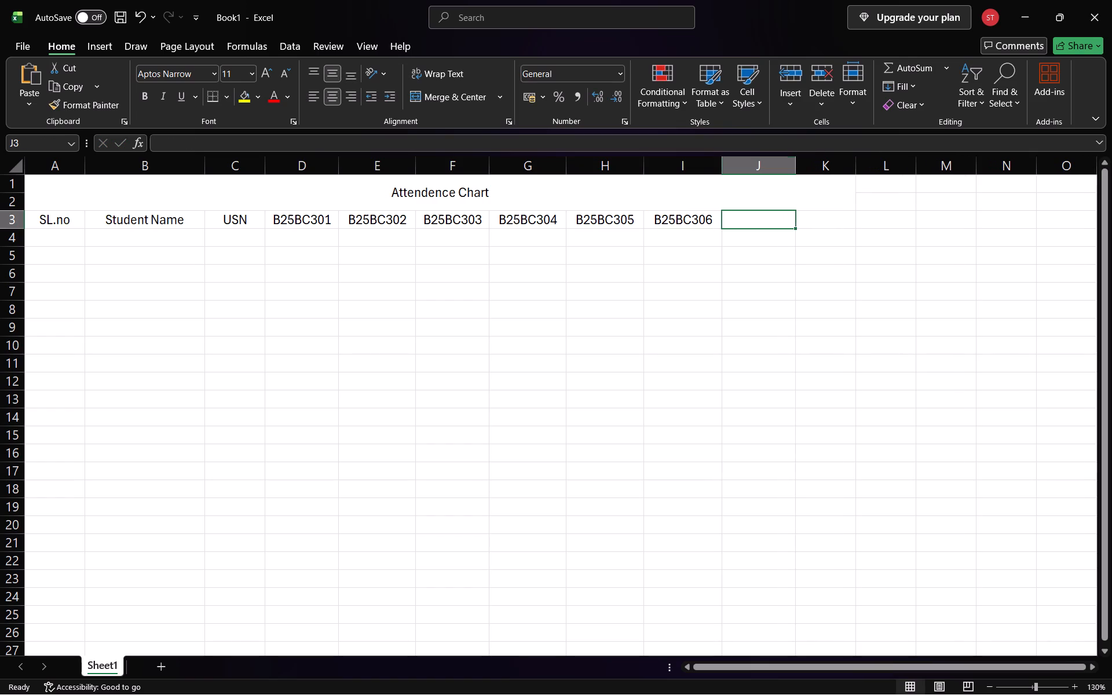
{"action": "key", "text": "ctrl+v"}
{"action": "double_click", "coordinate": [790, 220]}
{"action": "key", "text": "BackSpace"}
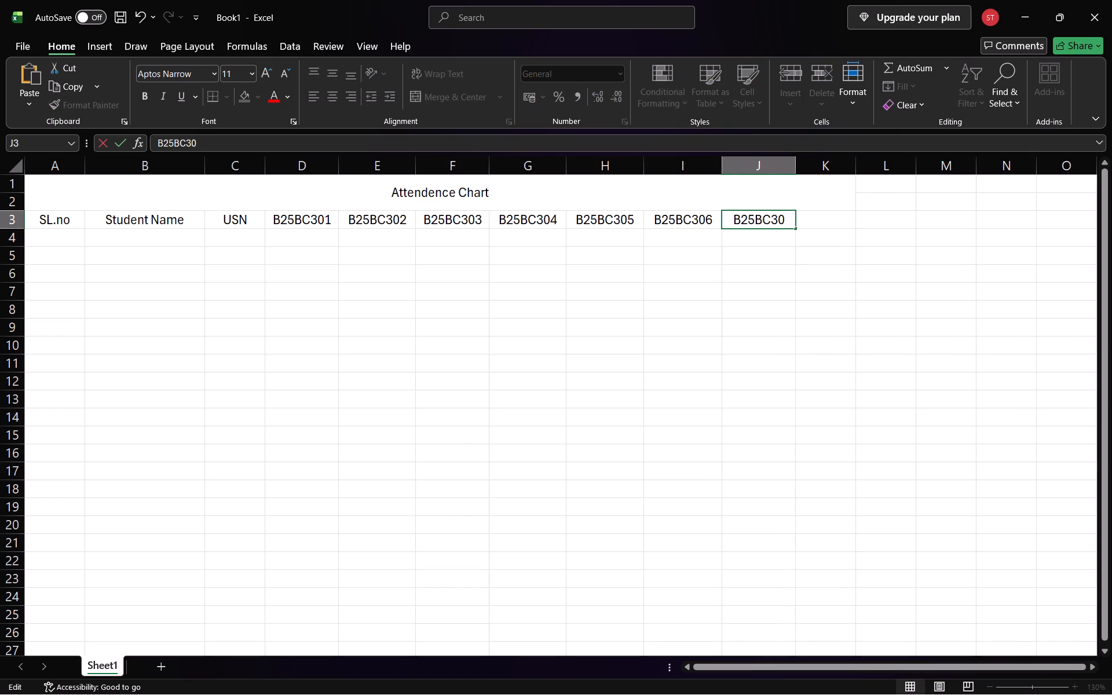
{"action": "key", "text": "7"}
Widen column K slightly and enter the header "B25BC308" in cell K3, reusing the copied code.
{"action": "left_click", "coordinate": [855, 169]}
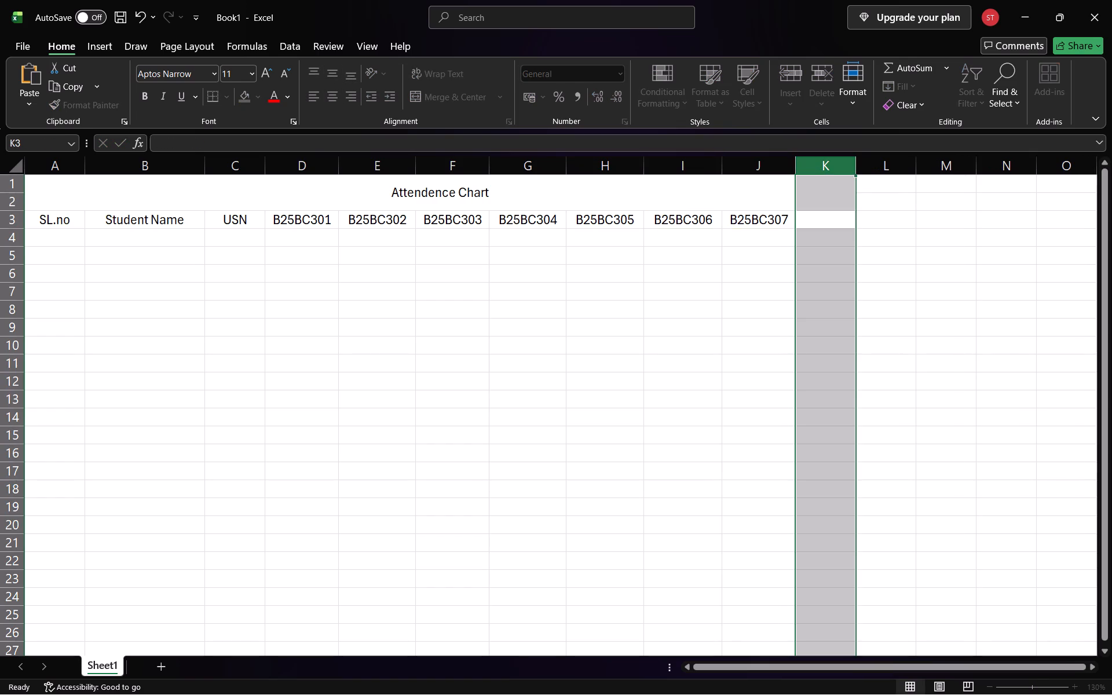
{"action": "left_click_drag", "start_coordinate": [855, 169], "coordinate": [866, 169]}
{"action": "left_click", "coordinate": [837, 222]}
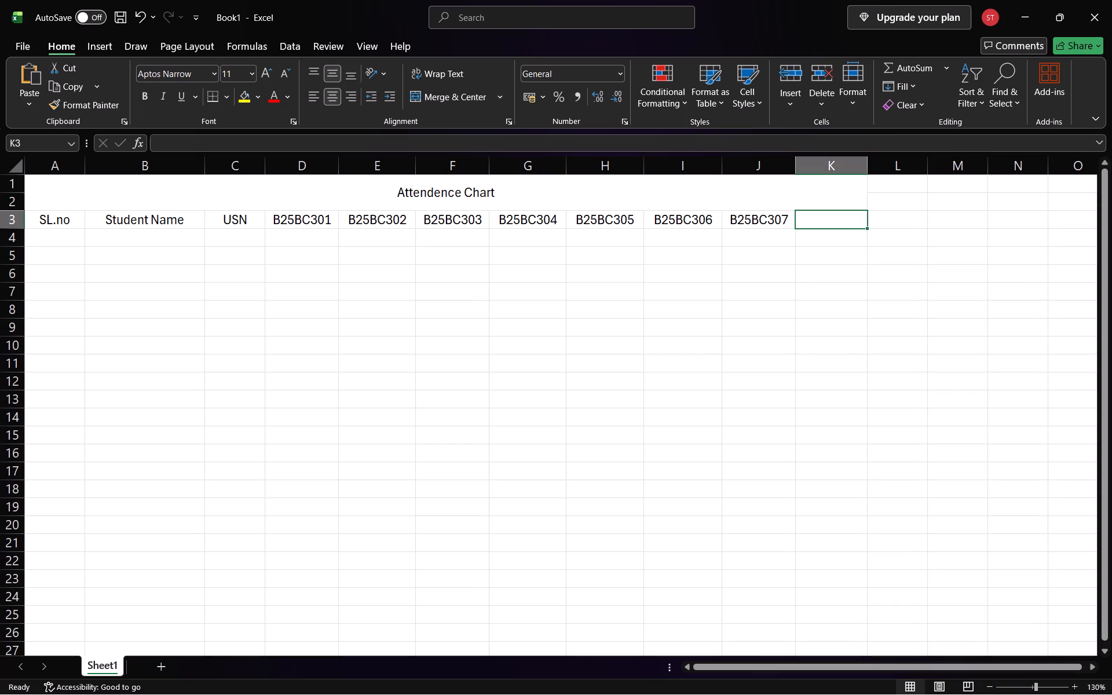
{"action": "key", "text": "ctrl+v"}
{"action": "key", "text": "BackSpace"}
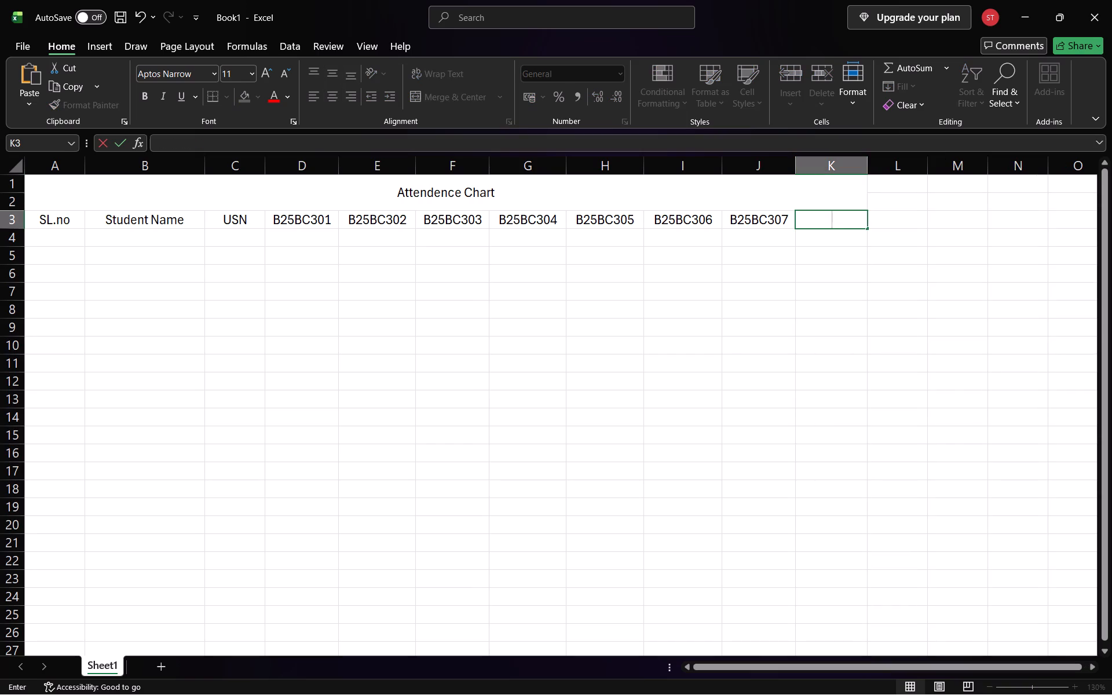
{"action": "key", "text": "ctrl+v"}
{"action": "key", "text": "BackSpace"}
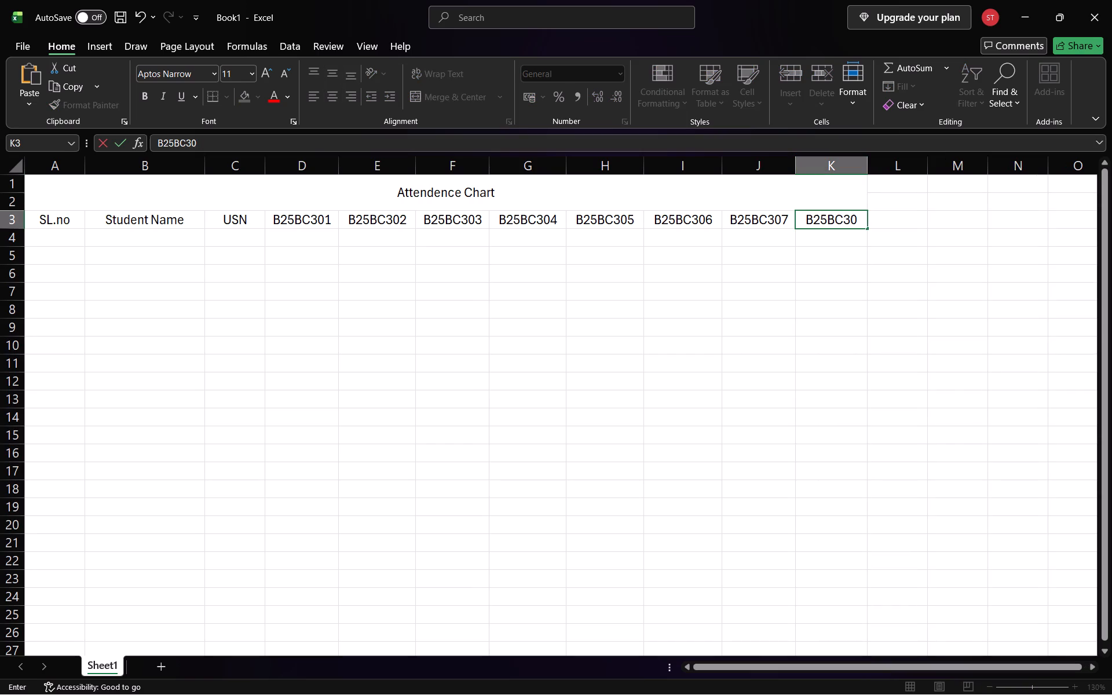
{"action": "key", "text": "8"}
{"action": "left_click", "coordinate": [485, 409]}
Start the first student row with serial number 1 in cell A4 and the student's name in cell B4.
{"action": "left_click", "coordinate": [45, 247]}
{"action": "left_click", "coordinate": [55, 237]}
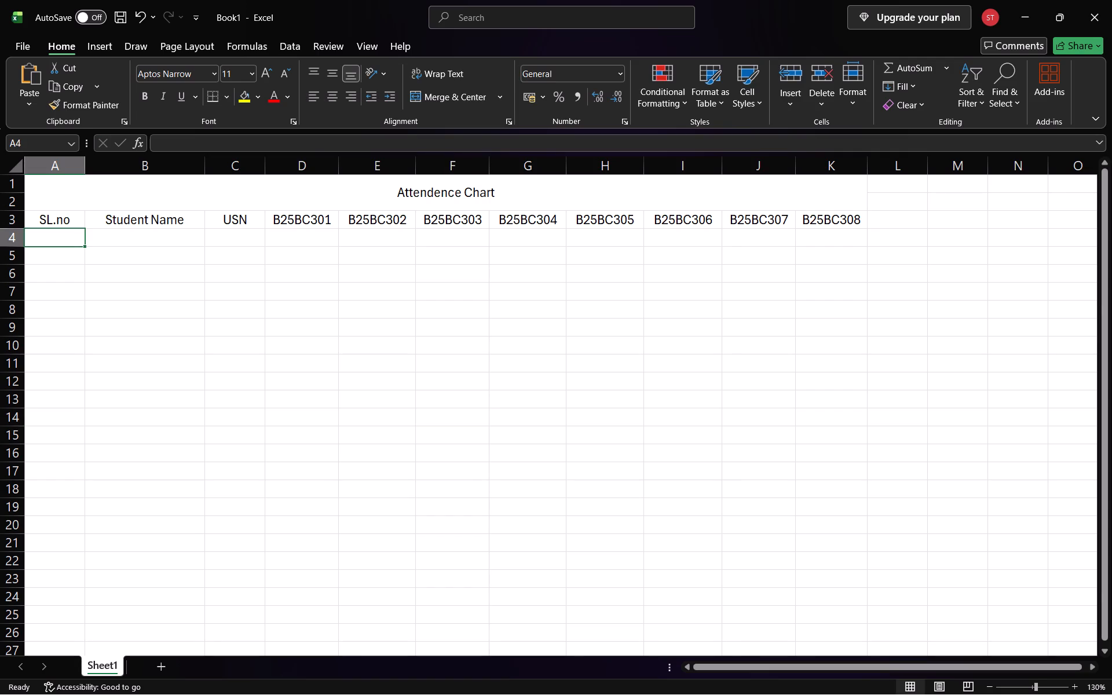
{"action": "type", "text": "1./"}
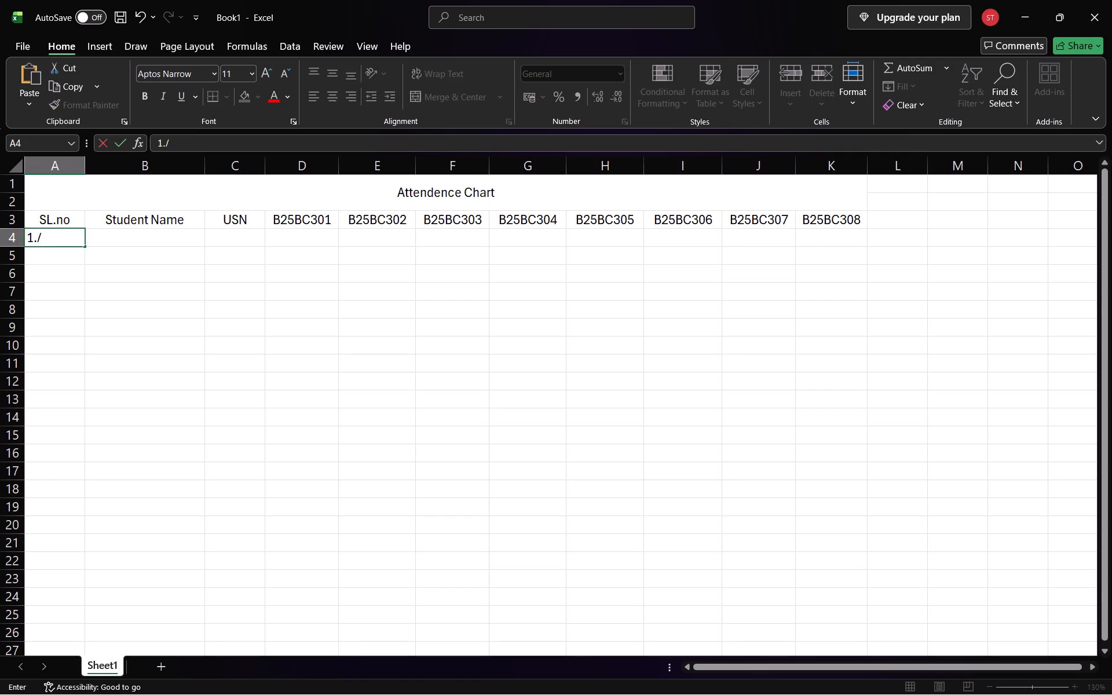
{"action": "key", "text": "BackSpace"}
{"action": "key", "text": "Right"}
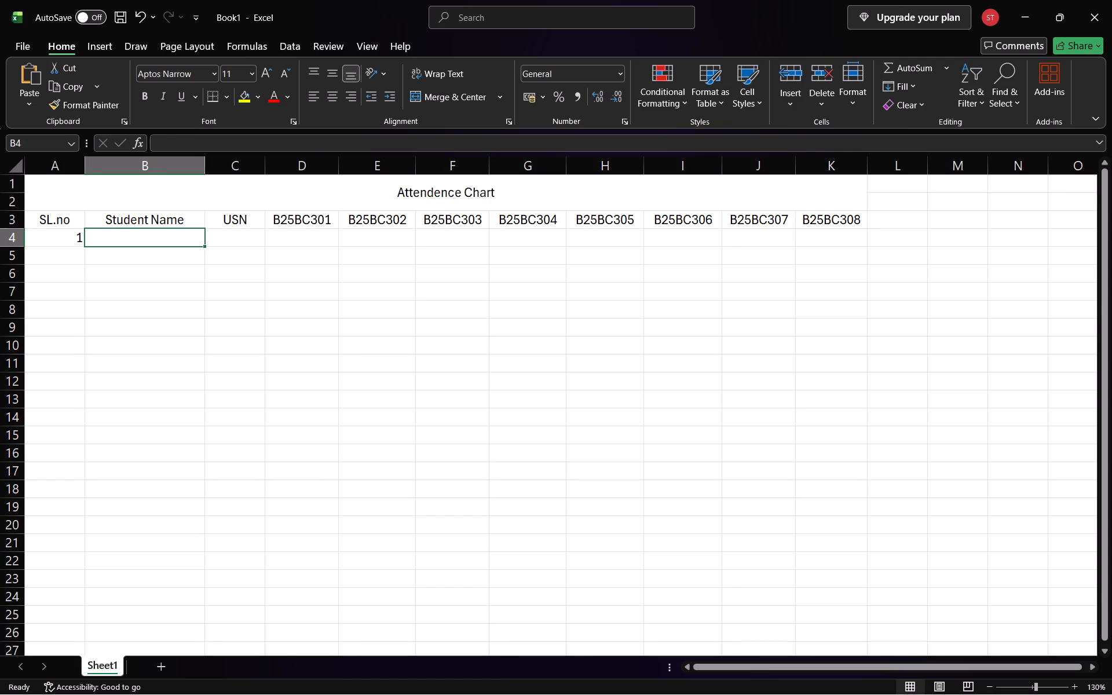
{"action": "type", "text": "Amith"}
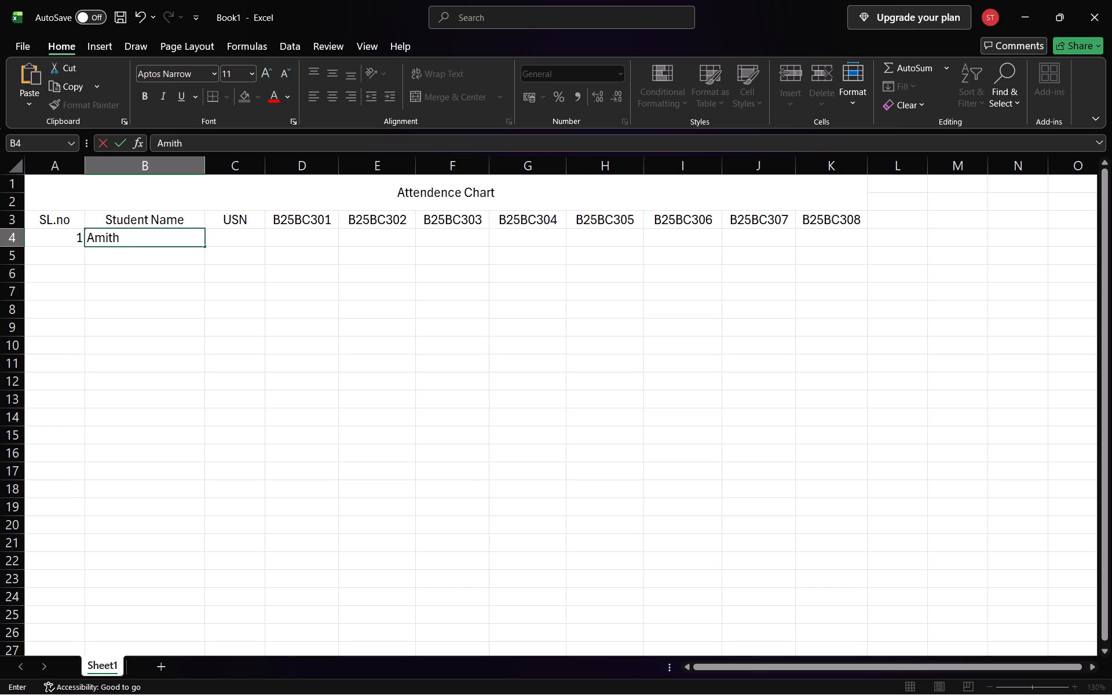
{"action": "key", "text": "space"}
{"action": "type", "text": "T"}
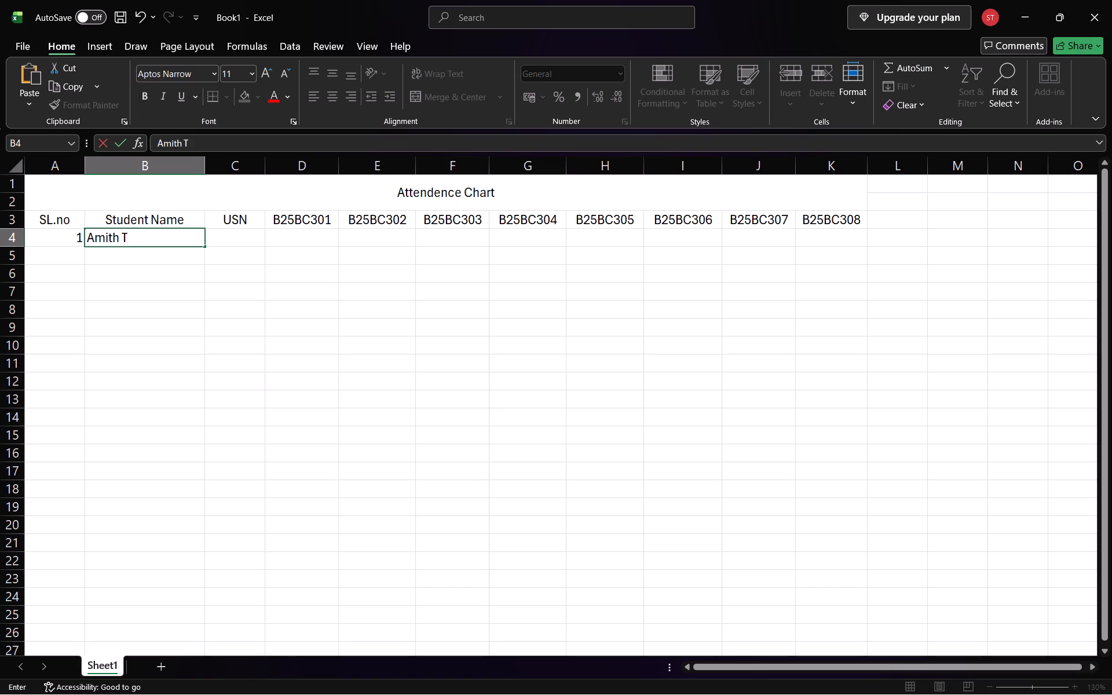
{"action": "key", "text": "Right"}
Center the serial number in cell A4 horizontally.
{"action": "left_click", "coordinate": [63, 241]}
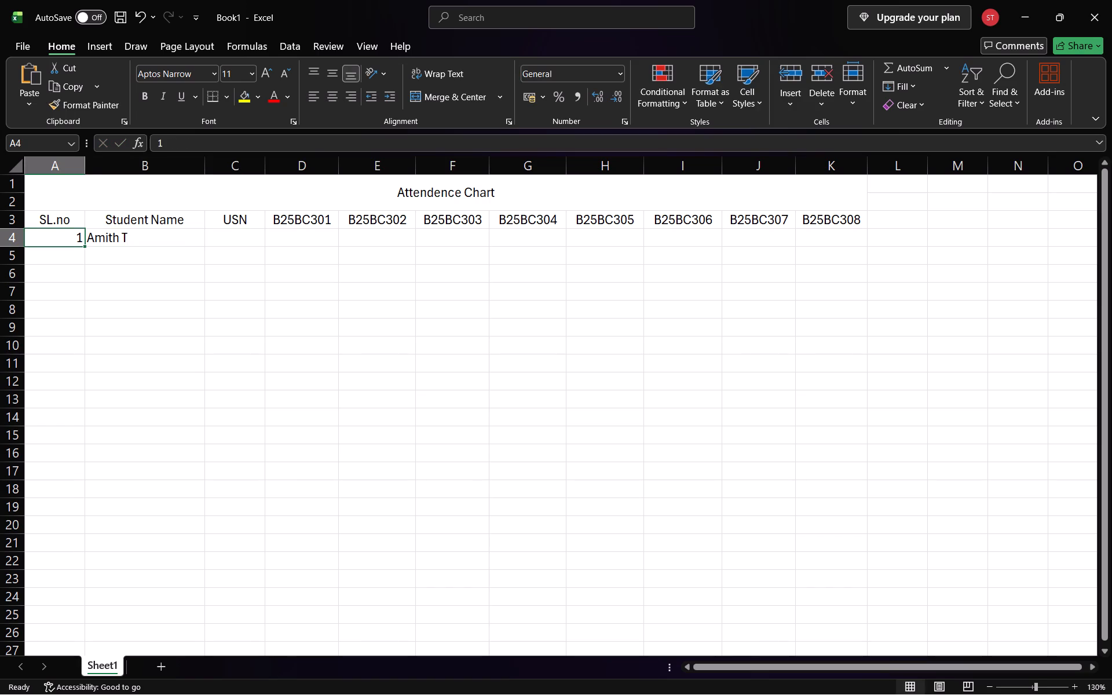
{"action": "left_click", "coordinate": [327, 96]}
Center the student's name in cell B4 horizontally.
{"action": "left_click", "coordinate": [156, 253]}
{"action": "left_click", "coordinate": [161, 239]}
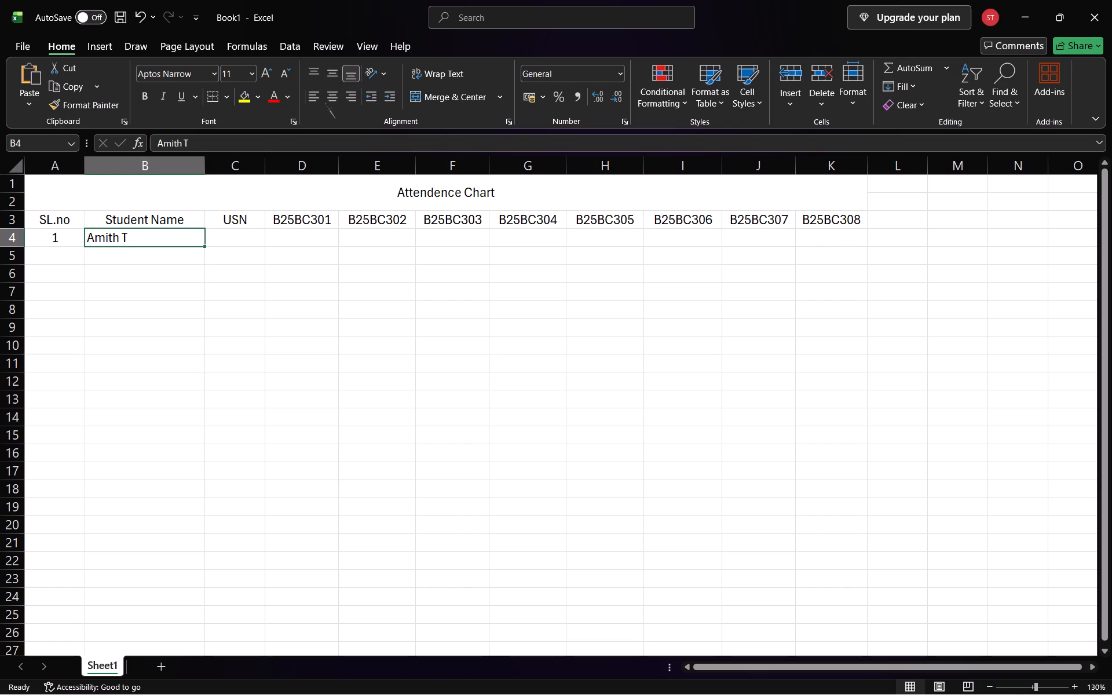
{"action": "left_click", "coordinate": [331, 100]}
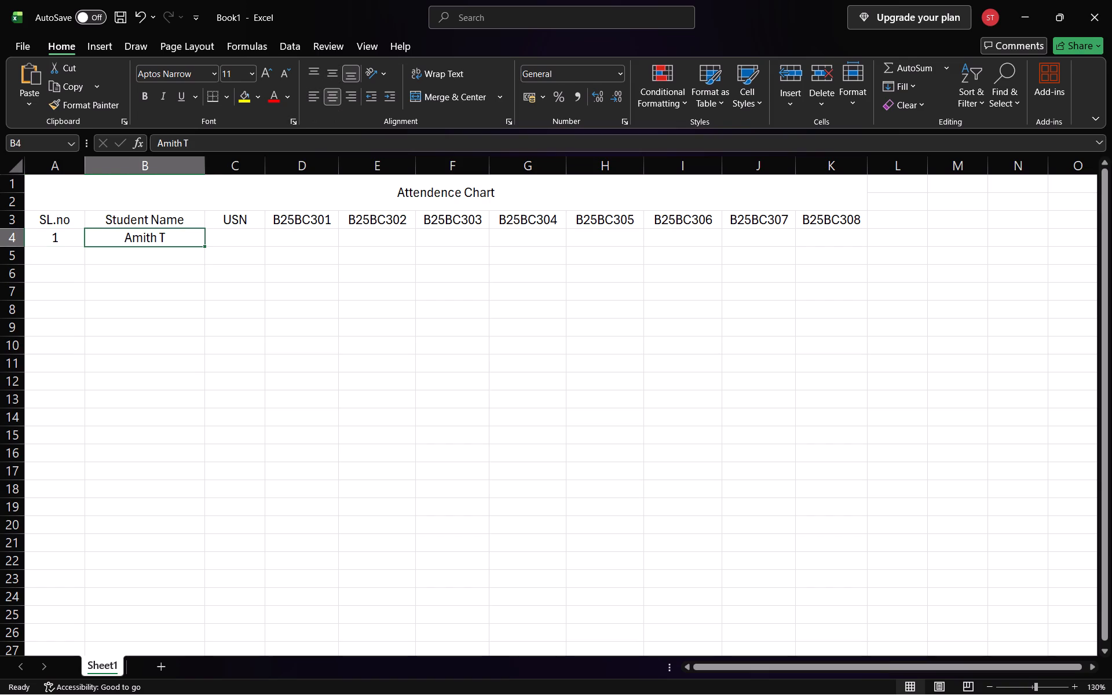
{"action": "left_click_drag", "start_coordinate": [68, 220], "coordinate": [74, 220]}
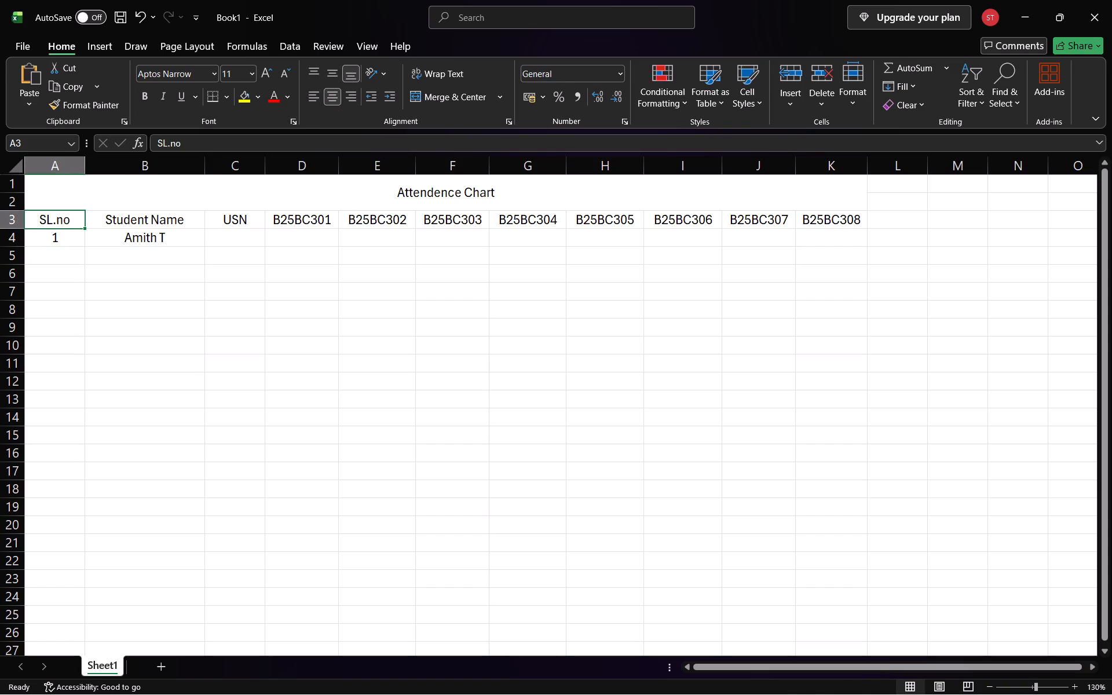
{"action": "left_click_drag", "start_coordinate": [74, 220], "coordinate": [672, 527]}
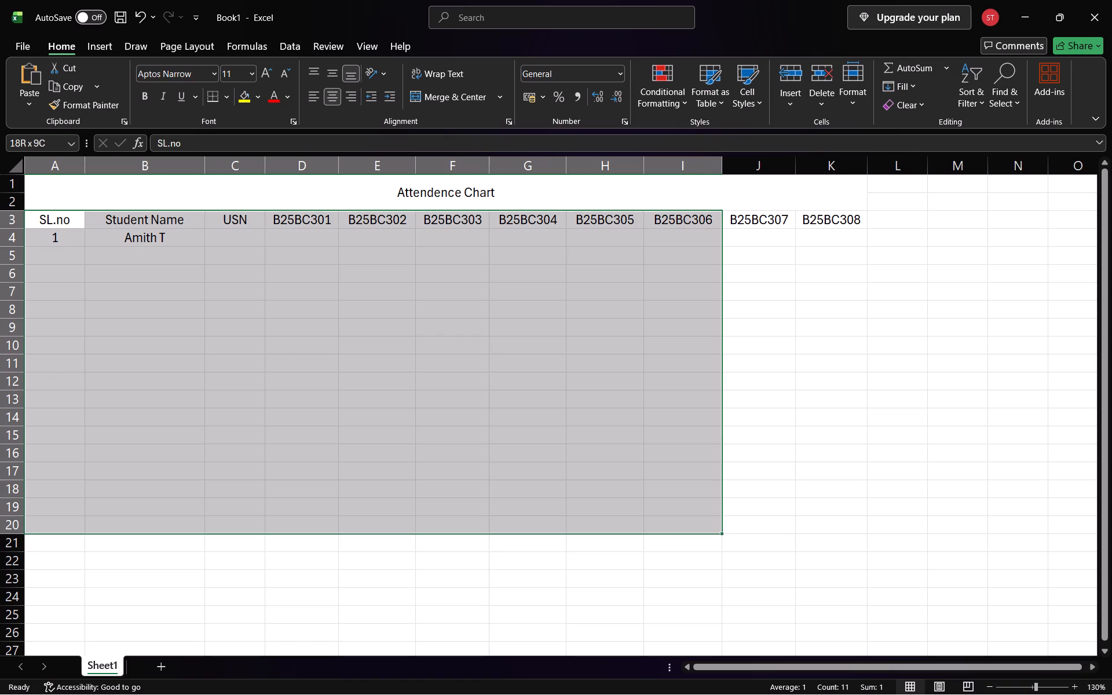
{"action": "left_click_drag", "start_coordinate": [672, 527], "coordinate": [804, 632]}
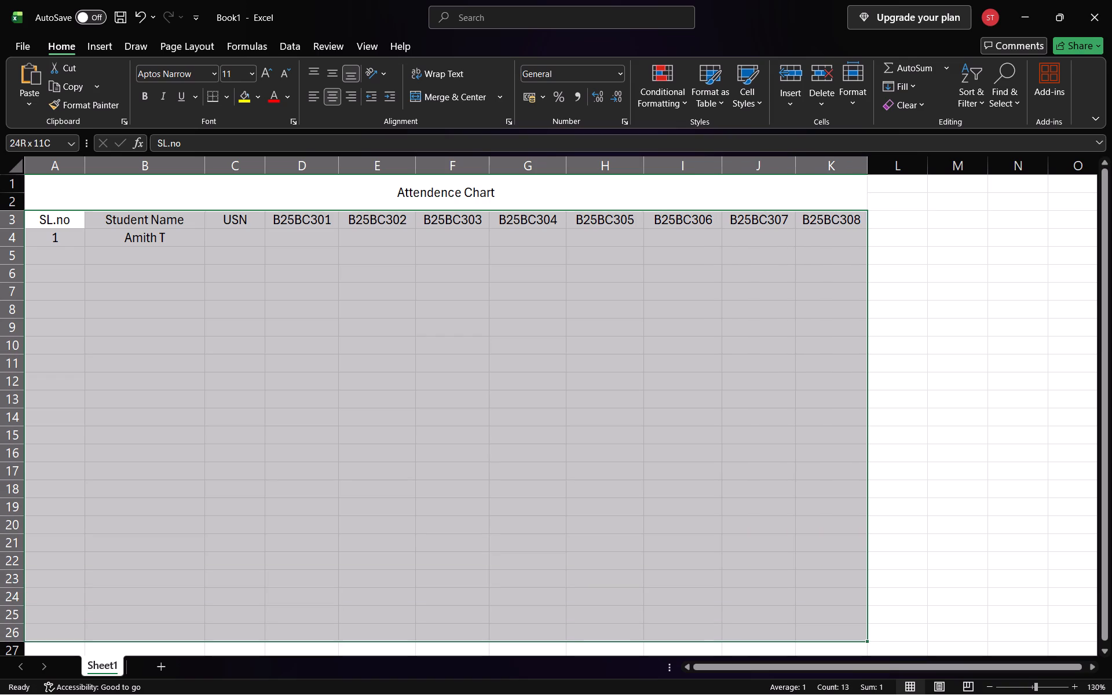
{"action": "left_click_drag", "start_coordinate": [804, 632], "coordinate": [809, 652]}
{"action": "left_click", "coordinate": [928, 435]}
Enter the serial numbers 2 to 6 in cells A5 to A9.
{"action": "left_click", "coordinate": [63, 258]}
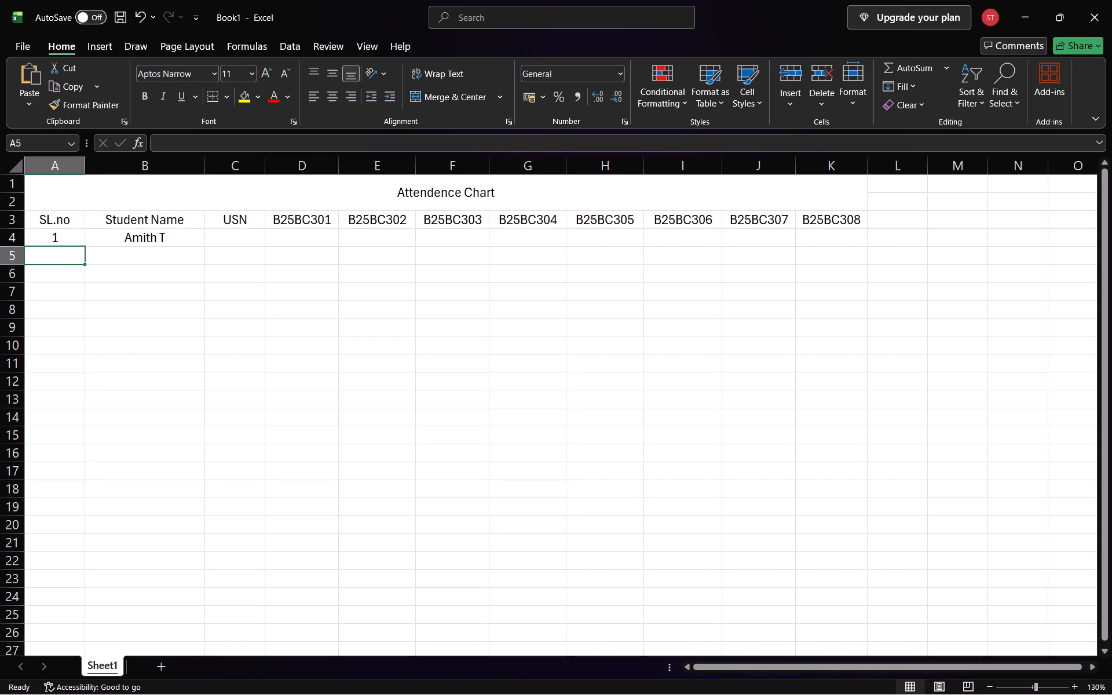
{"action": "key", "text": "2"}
{"action": "left_click", "coordinate": [70, 276]}
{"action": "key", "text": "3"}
{"action": "left_click", "coordinate": [65, 298]}
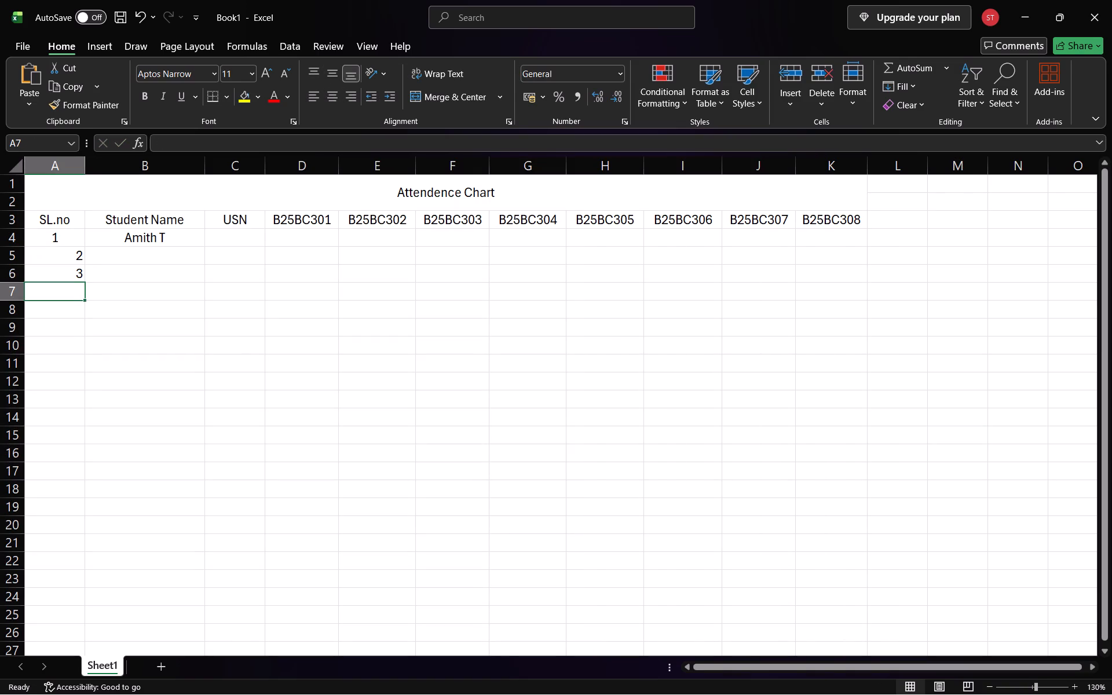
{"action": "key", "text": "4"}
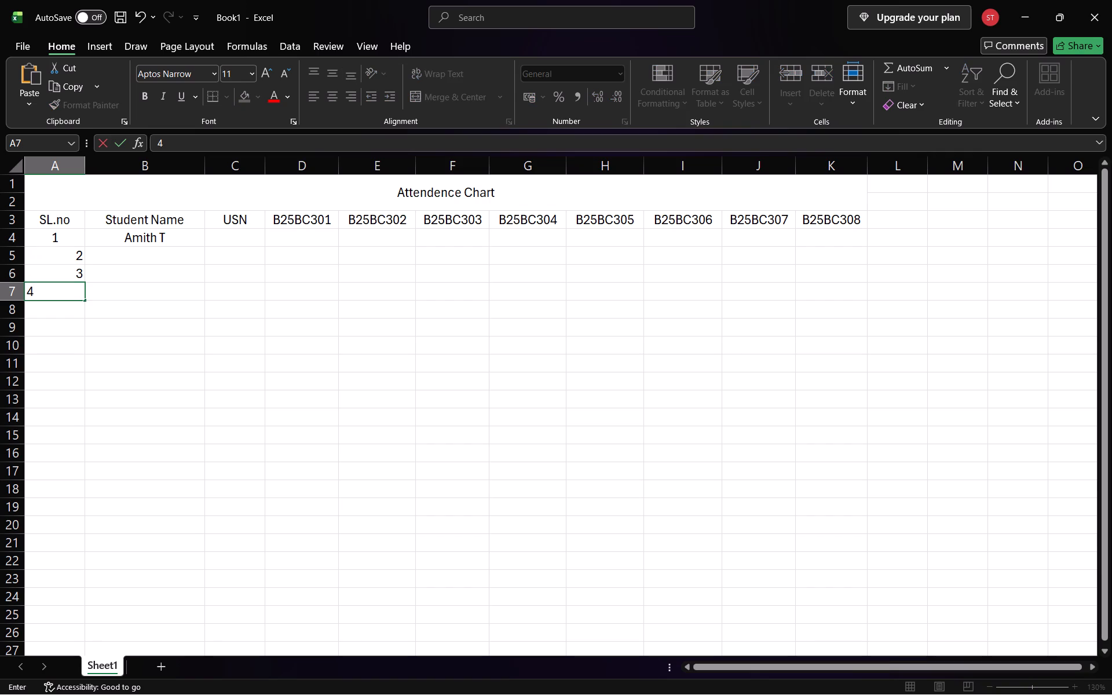
{"action": "left_click", "coordinate": [67, 309]}
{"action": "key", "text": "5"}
{"action": "left_click", "coordinate": [69, 327]}
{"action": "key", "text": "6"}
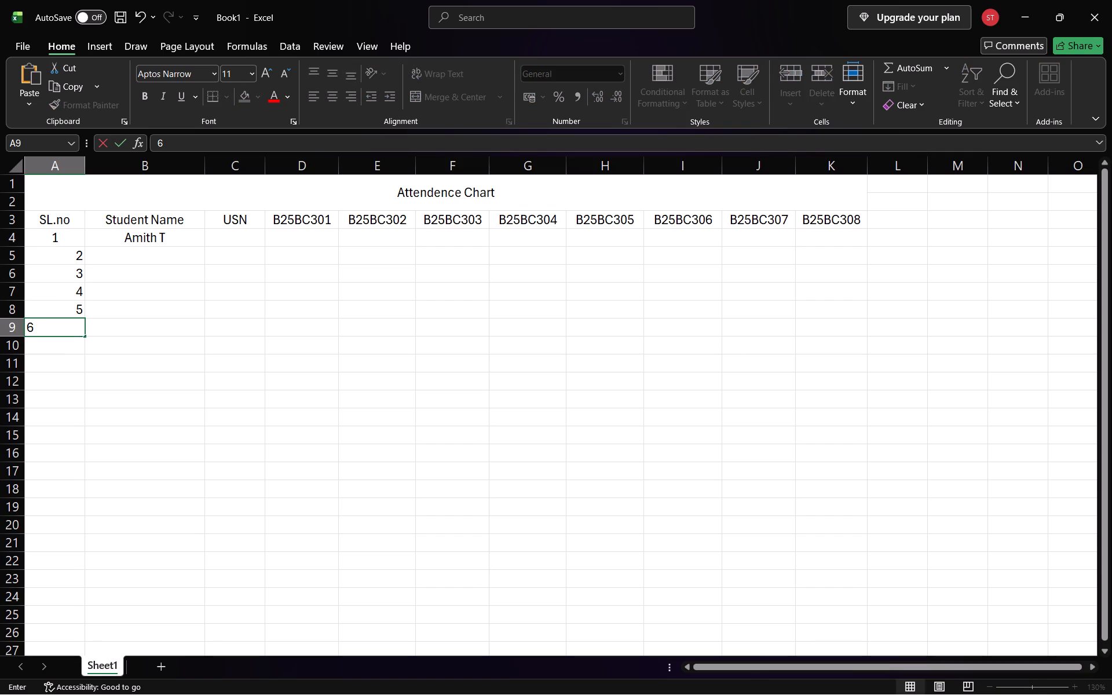
Continue the serial numbers with 7 to 10 in cells A10 to A13.
{"action": "left_click", "coordinate": [78, 309]}
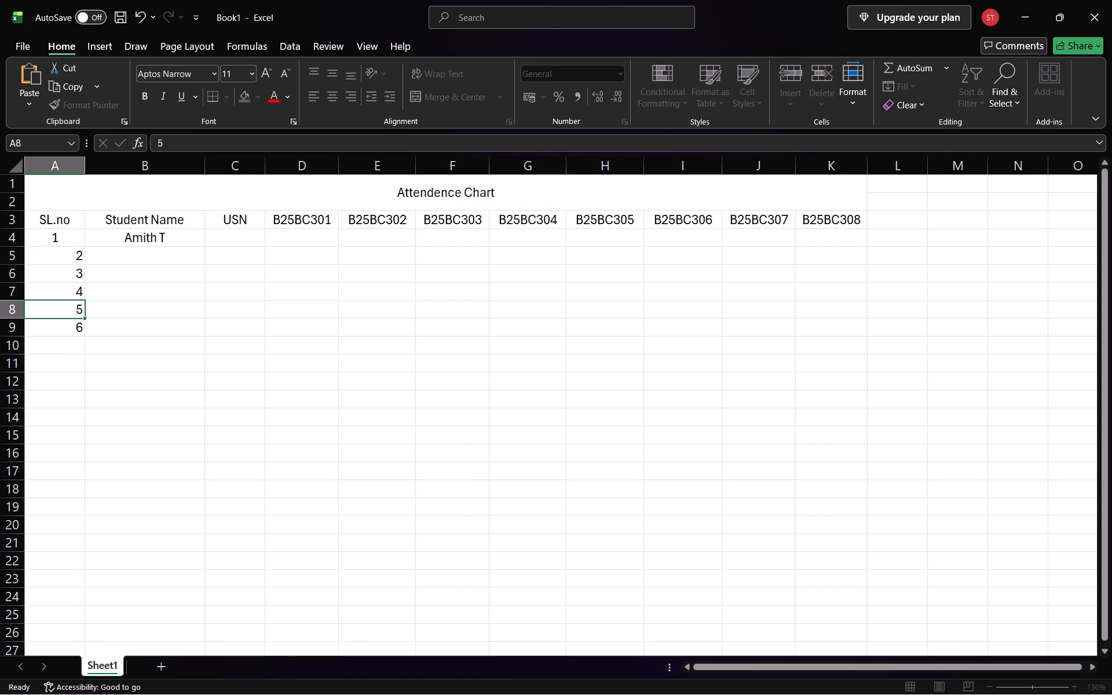
{"action": "left_click", "coordinate": [77, 324]}
{"action": "left_click", "coordinate": [78, 339]}
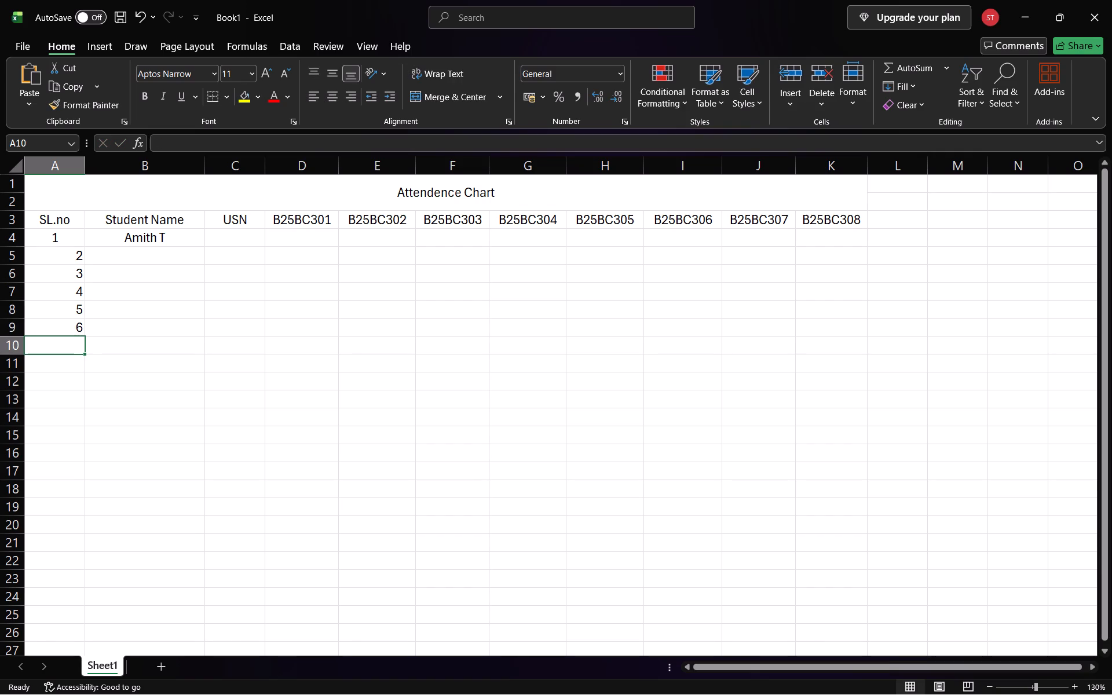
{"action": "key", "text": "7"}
{"action": "key", "text": "Down"}
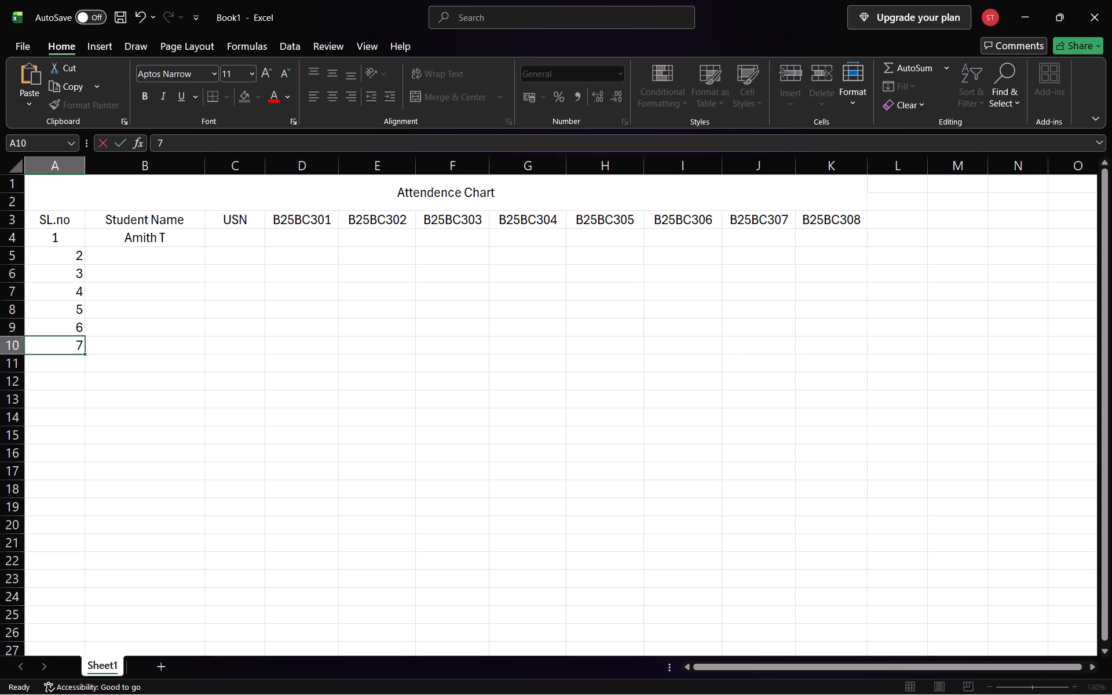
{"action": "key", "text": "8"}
{"action": "key", "text": "Down"}
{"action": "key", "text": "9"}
{"action": "key", "text": "Down"}
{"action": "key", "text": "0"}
{"action": "key", "text": "BackSpace"}
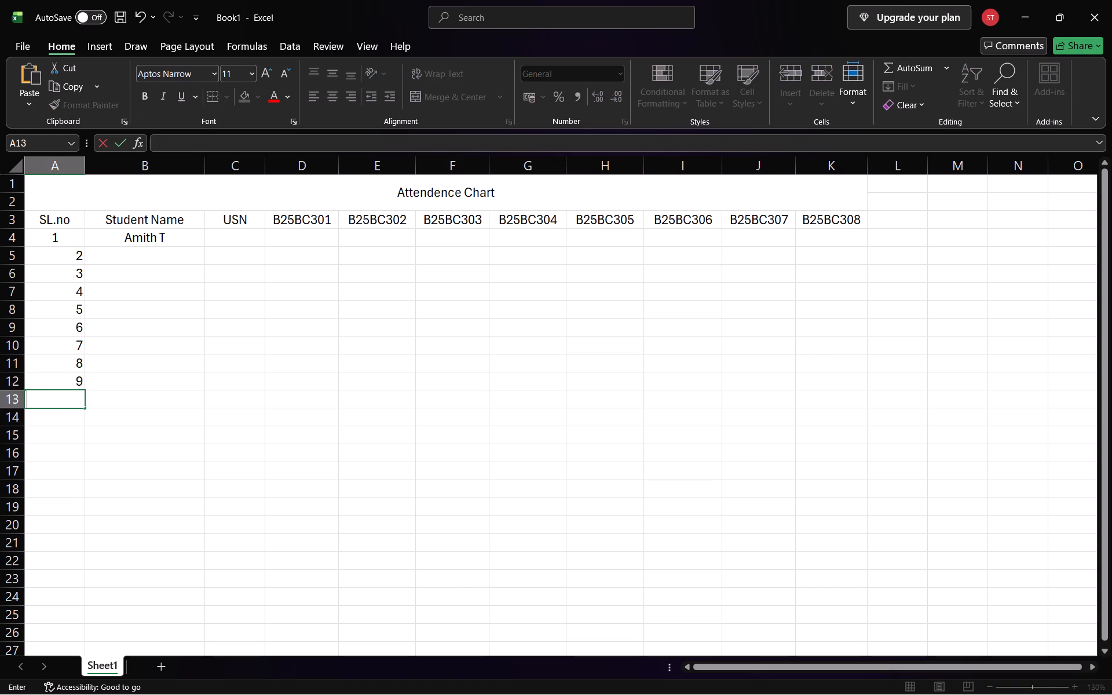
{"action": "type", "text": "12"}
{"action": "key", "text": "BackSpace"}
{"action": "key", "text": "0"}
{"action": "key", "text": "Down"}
Continue the serial numbers with 11 to 15 in cells A14 to A18.
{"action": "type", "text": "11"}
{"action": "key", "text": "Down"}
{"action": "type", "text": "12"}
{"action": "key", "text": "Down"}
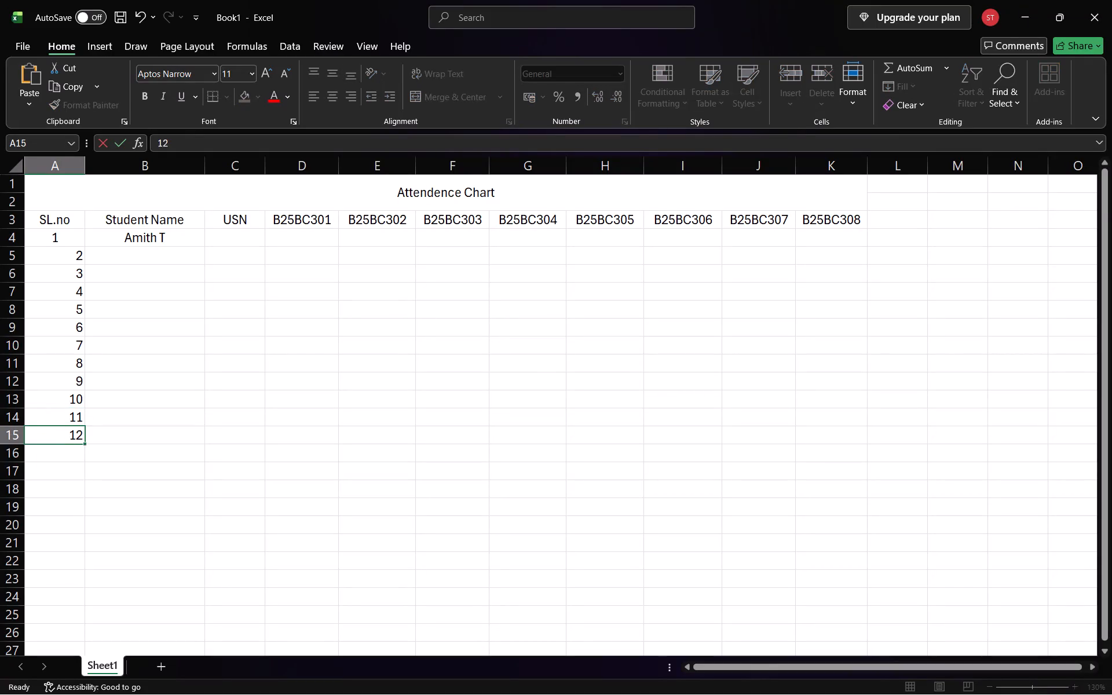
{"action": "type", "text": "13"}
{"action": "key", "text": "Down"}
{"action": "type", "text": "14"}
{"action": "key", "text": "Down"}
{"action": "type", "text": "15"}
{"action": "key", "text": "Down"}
Continue the serial numbers with 16 to 20 in cells A19 to A23.
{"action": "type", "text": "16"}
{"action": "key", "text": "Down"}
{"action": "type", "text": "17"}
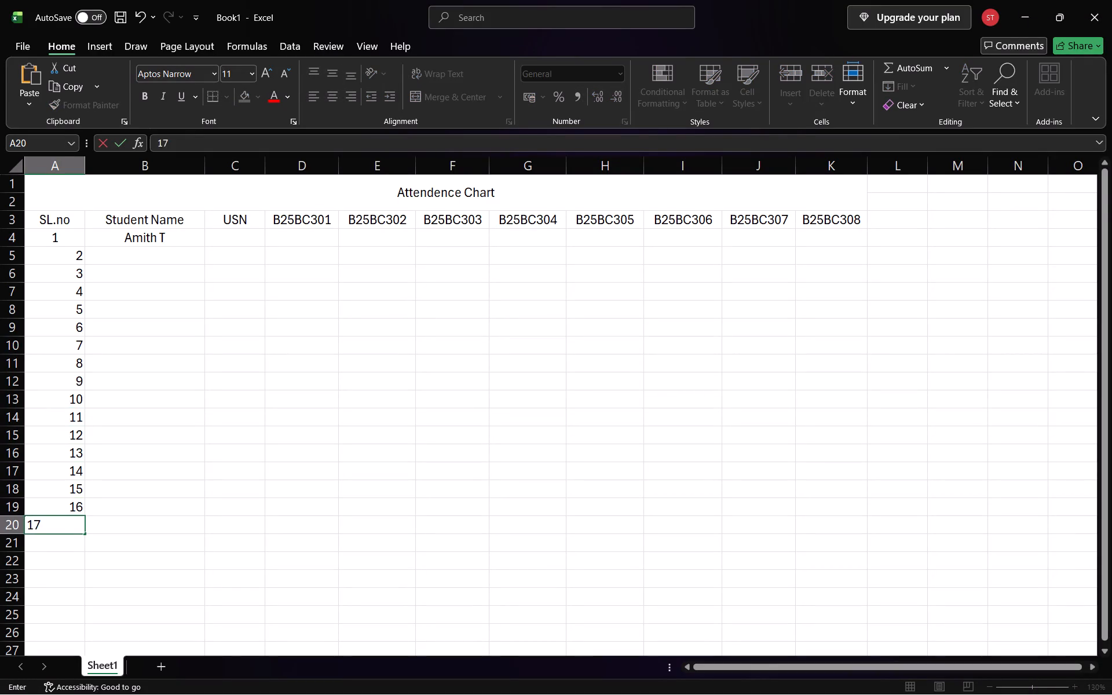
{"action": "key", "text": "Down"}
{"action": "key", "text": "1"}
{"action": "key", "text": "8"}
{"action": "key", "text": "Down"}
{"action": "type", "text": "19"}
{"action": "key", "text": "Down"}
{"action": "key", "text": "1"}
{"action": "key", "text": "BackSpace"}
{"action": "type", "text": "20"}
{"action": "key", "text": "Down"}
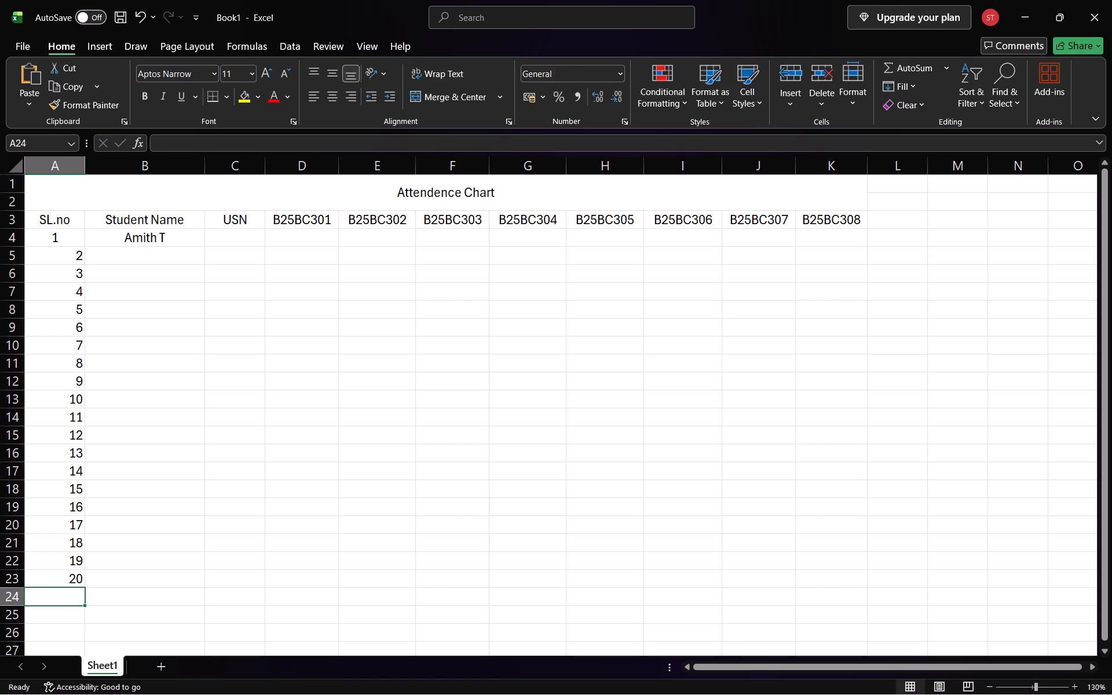
Continue the serial numbers with 21 to 25 in cells A24 to A28.
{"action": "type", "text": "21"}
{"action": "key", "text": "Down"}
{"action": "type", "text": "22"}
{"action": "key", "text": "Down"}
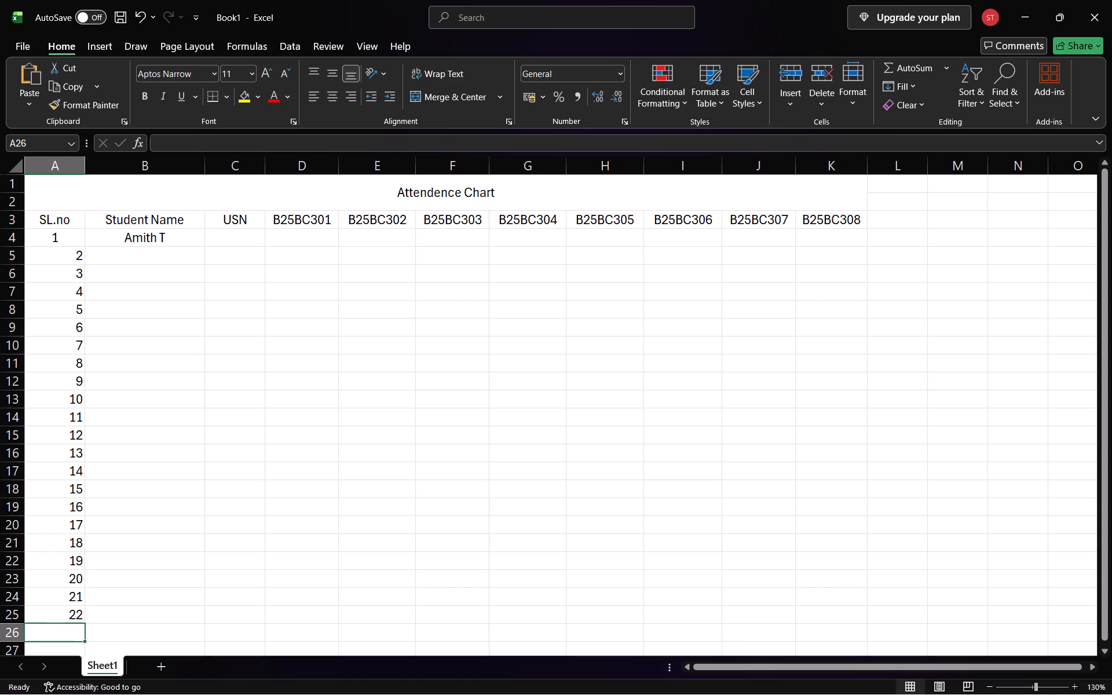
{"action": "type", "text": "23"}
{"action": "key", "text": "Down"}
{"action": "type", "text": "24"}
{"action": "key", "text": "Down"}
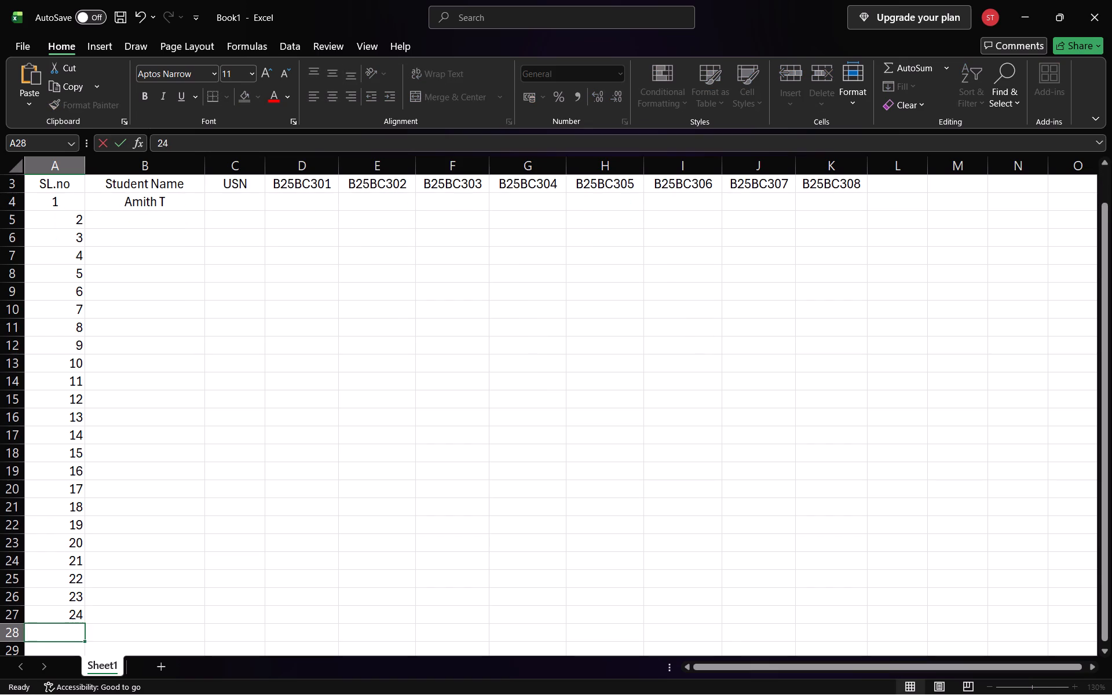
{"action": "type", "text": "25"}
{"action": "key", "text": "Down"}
Continue the serial numbers with 26 to 30 in cells A29 to A33.
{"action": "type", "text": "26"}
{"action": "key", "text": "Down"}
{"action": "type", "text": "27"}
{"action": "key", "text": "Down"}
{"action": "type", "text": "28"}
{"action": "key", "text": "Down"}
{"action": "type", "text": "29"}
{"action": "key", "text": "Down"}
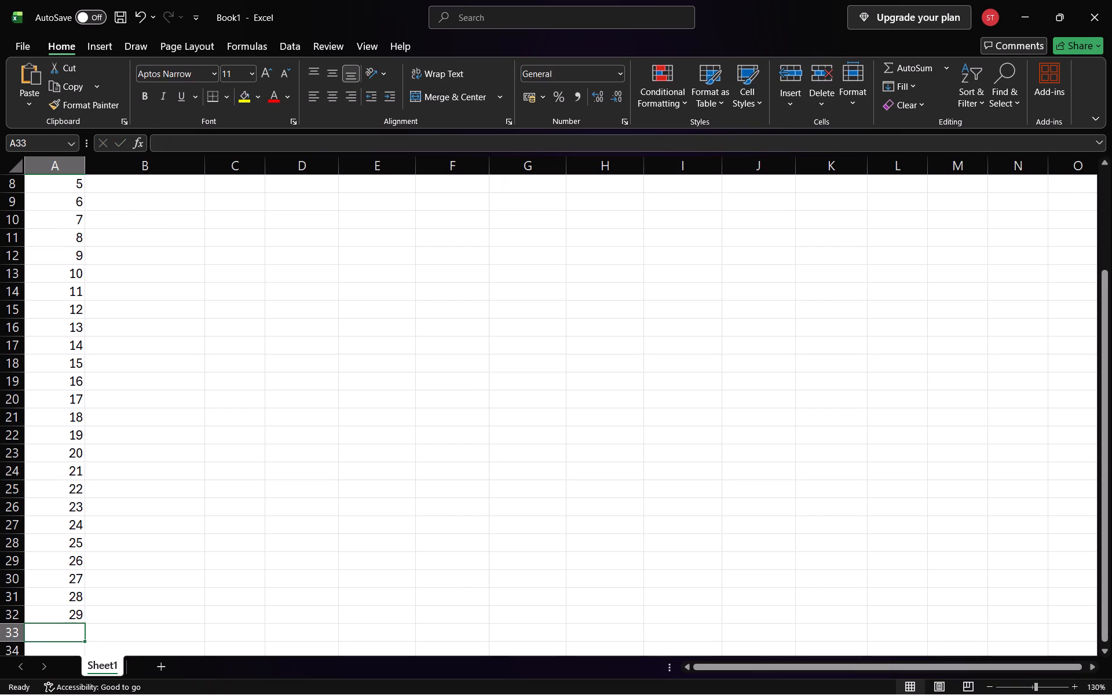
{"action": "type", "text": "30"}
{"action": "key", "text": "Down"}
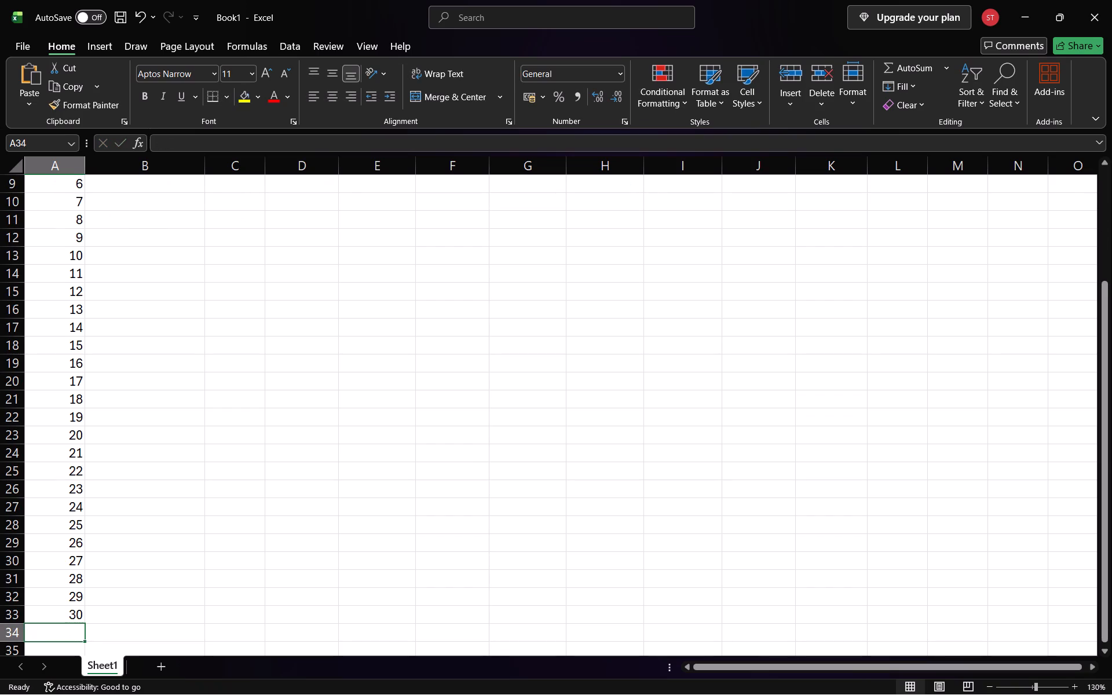
Continue the serial numbers with 31 to 35 in cells A34 to A38.
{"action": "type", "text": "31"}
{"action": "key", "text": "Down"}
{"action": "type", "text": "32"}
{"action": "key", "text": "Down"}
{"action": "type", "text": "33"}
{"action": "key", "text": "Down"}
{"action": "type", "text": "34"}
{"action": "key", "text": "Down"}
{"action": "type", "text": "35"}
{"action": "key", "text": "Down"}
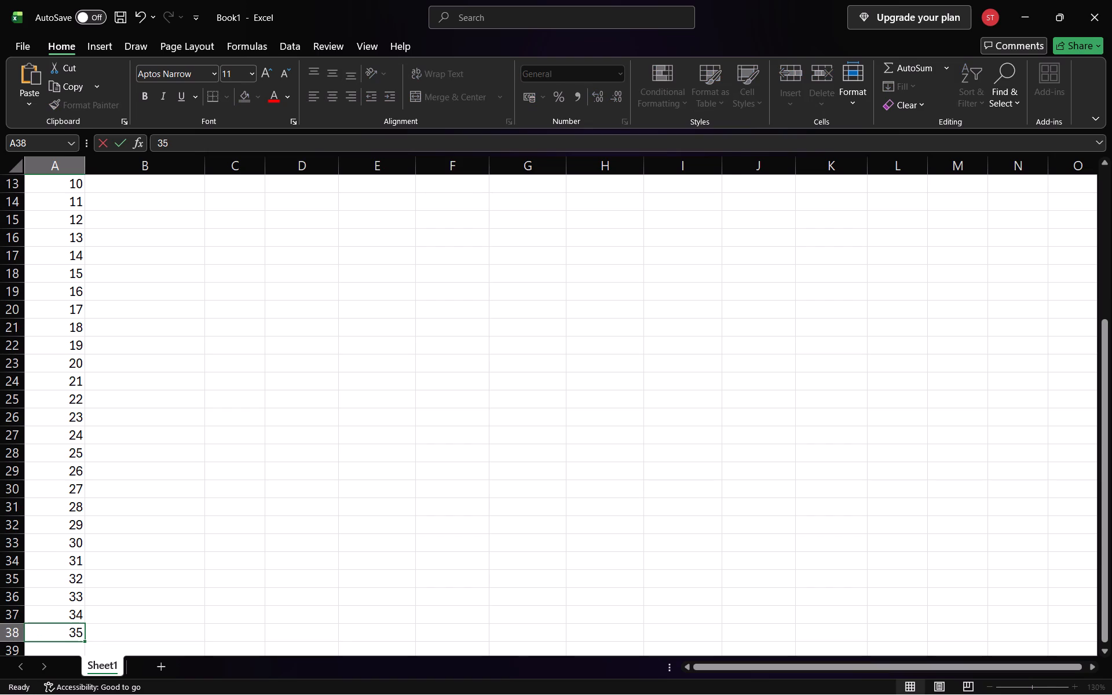
Continue the serial numbers with 36 to 40 in cells A39 to A43.
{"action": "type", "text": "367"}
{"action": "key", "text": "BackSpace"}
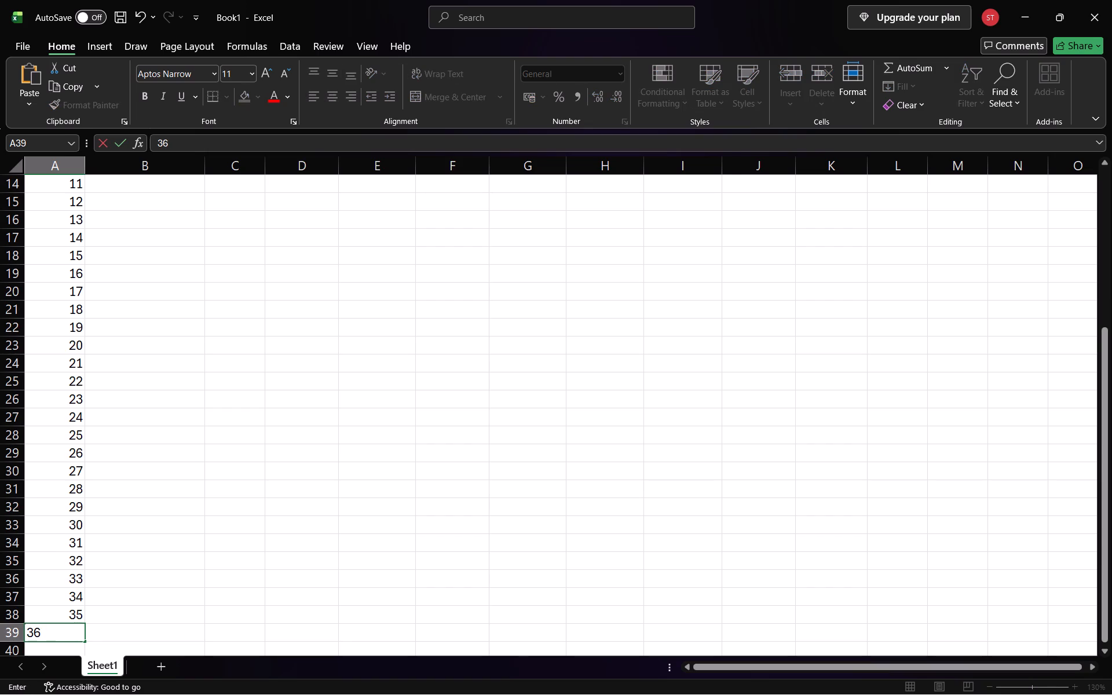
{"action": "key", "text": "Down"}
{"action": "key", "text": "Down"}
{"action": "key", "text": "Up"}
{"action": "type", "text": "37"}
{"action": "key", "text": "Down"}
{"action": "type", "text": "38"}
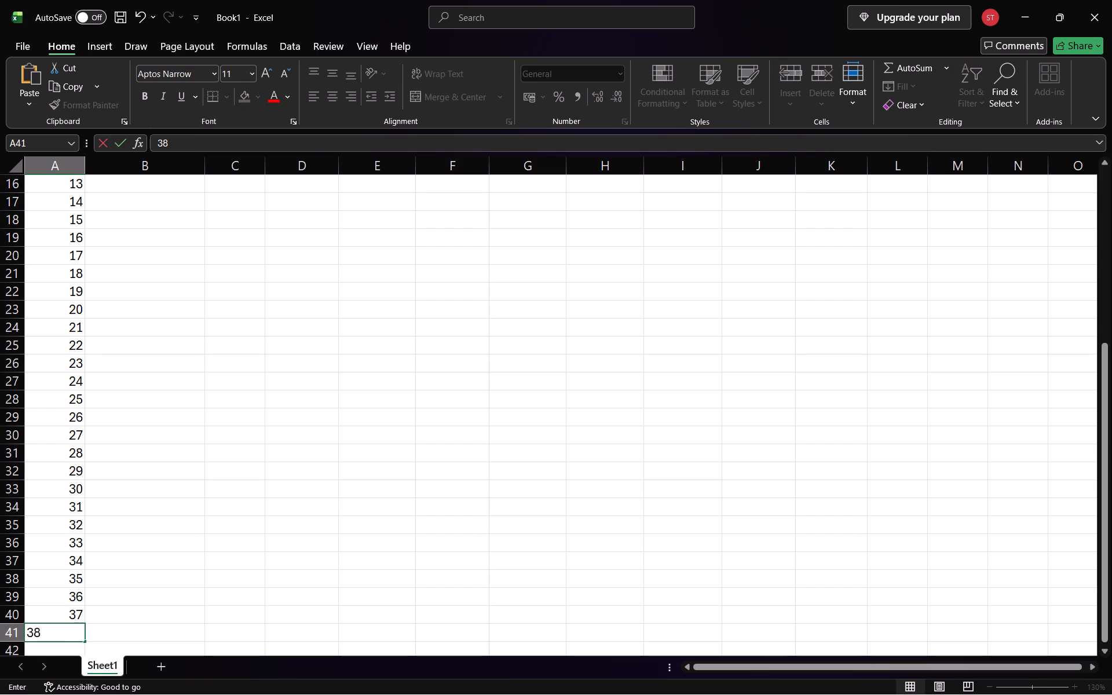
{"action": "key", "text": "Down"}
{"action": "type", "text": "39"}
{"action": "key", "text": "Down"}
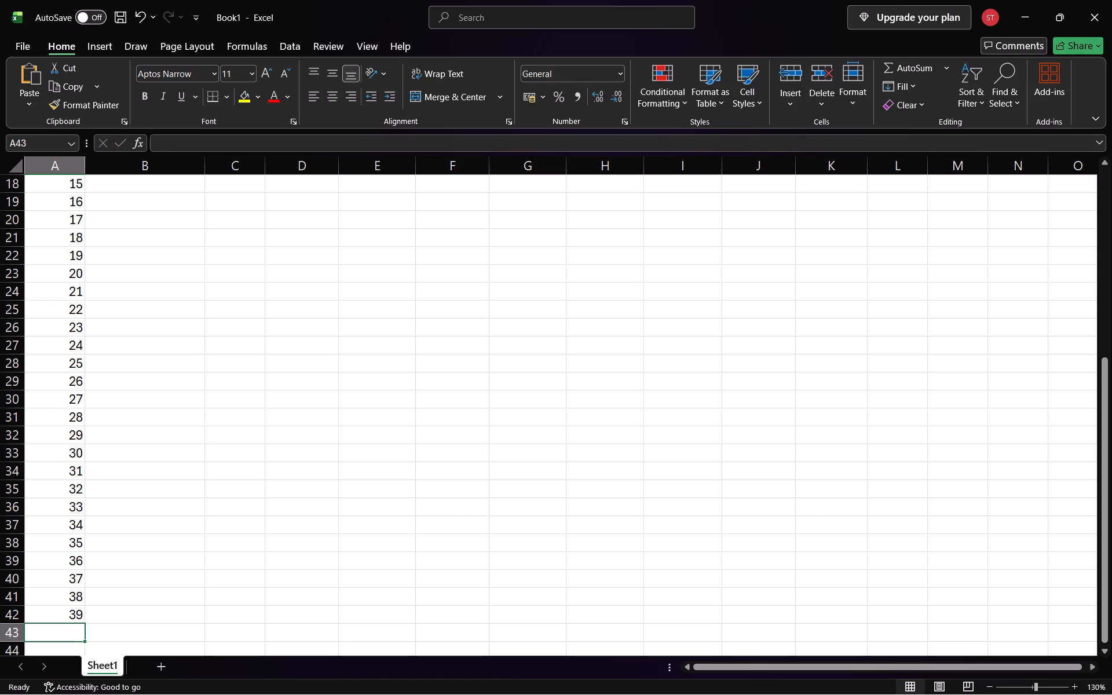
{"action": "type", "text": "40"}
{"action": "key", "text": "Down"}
Continue the serial numbers with 41 to 45 in cells A44 to A48.
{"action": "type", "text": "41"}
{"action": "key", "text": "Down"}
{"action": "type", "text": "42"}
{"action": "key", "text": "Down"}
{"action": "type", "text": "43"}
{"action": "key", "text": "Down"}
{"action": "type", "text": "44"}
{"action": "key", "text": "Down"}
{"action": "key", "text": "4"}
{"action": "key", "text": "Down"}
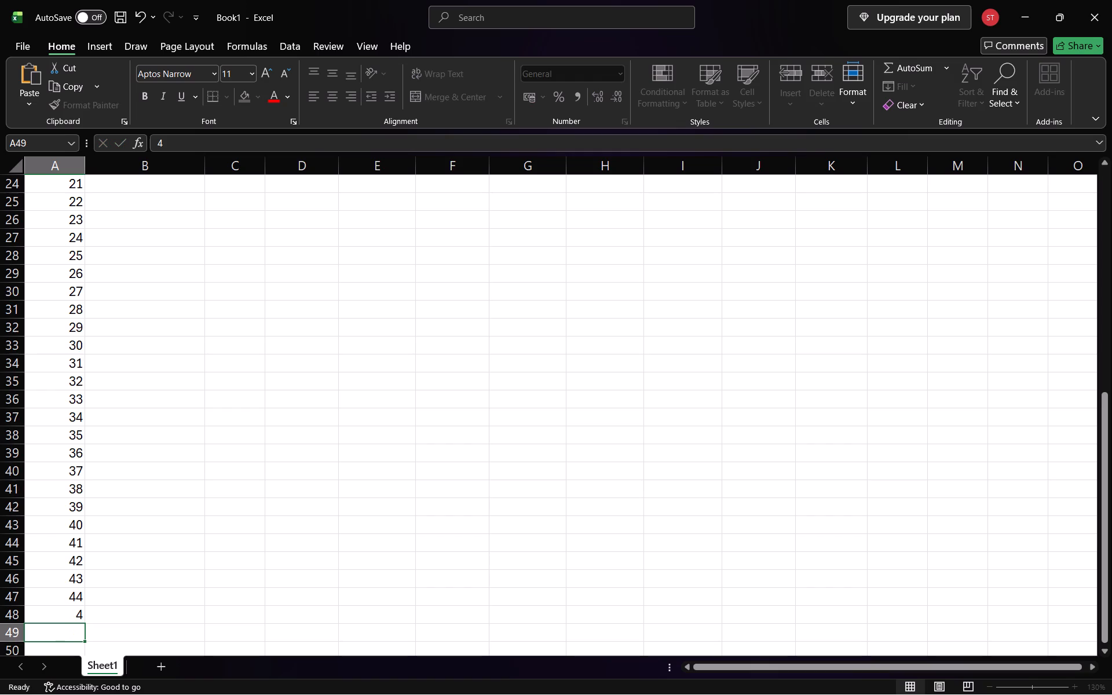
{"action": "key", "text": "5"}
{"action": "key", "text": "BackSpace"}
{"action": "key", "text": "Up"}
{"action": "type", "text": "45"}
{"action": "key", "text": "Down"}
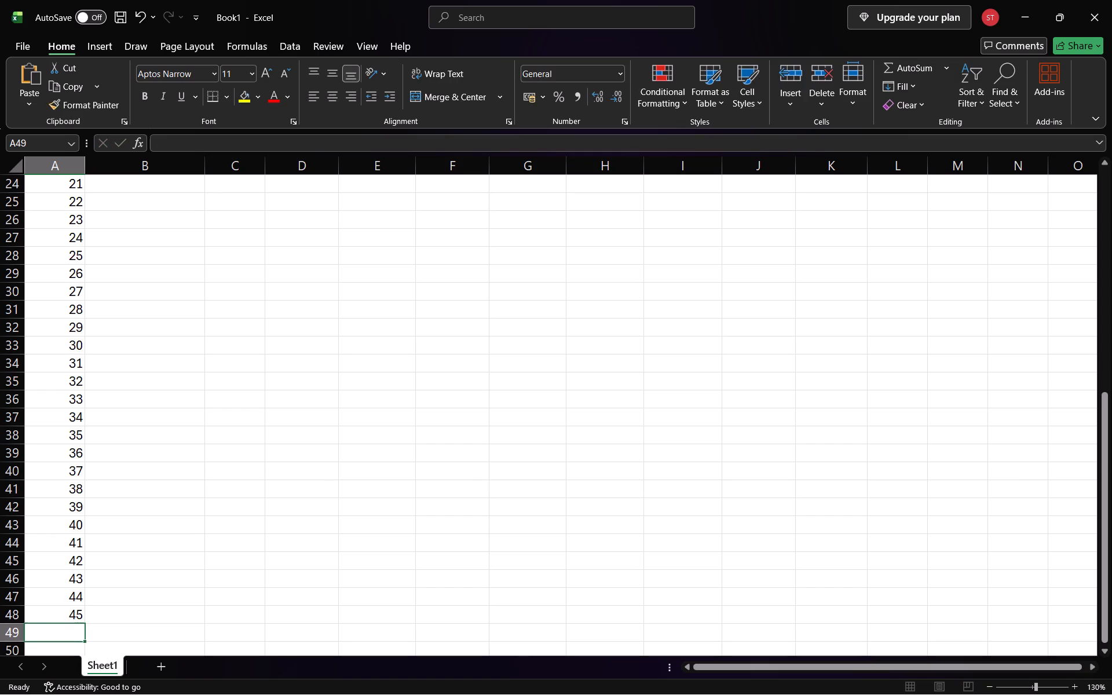
Continue the serial numbers with 46 to 49 in cells A49 to A52.
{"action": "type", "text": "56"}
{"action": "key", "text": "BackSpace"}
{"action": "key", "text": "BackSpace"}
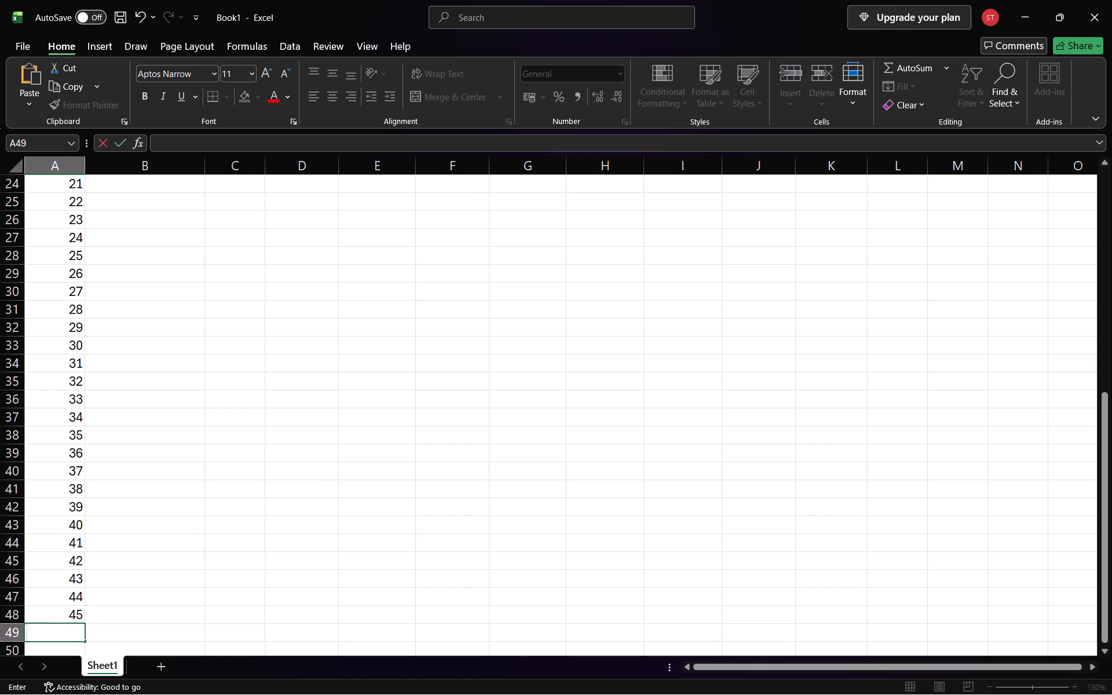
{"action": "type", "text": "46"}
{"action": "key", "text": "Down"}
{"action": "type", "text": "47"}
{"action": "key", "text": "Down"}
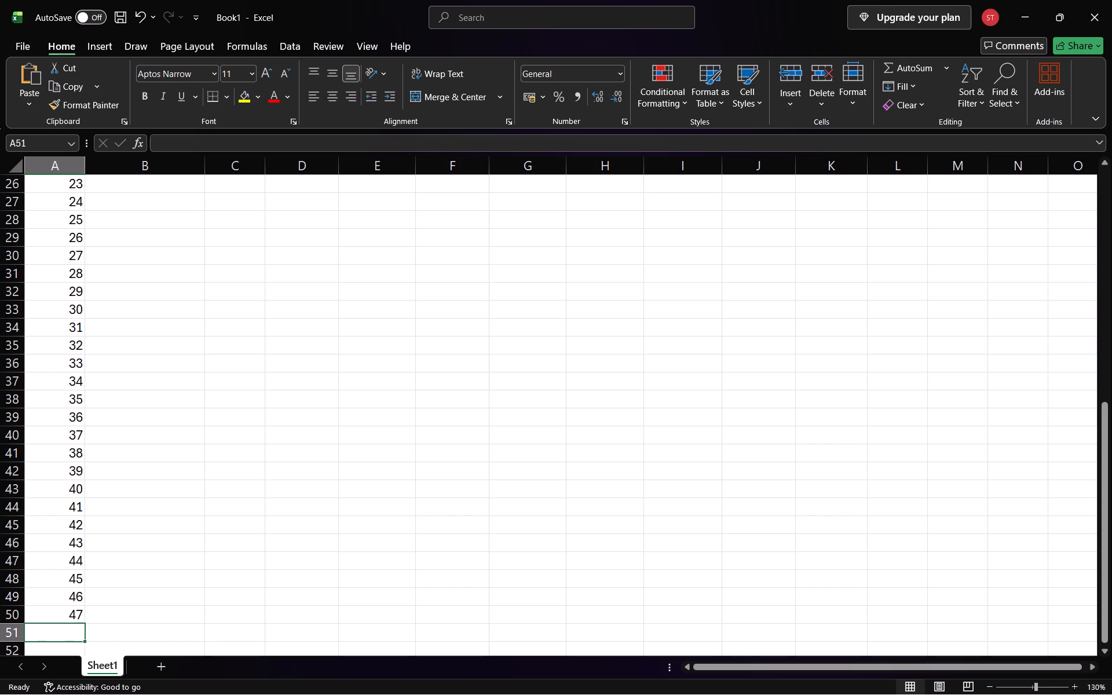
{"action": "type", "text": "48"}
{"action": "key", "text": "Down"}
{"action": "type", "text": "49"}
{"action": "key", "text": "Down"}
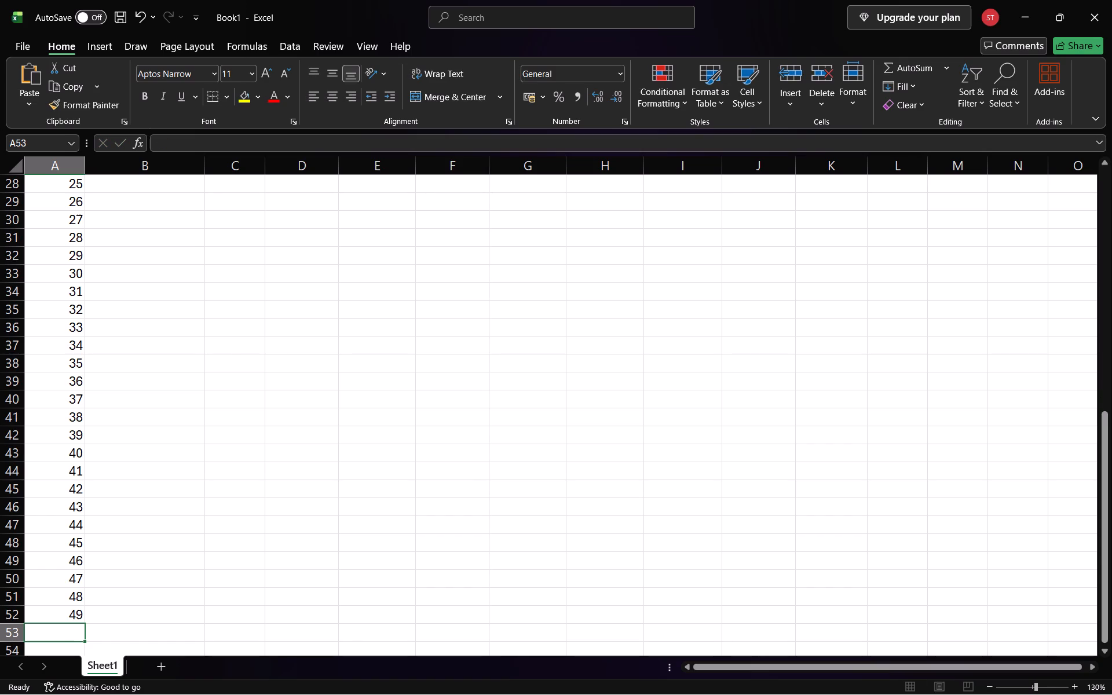
Continue the serial numbers with 50 to 53 in cells A53 to A56.
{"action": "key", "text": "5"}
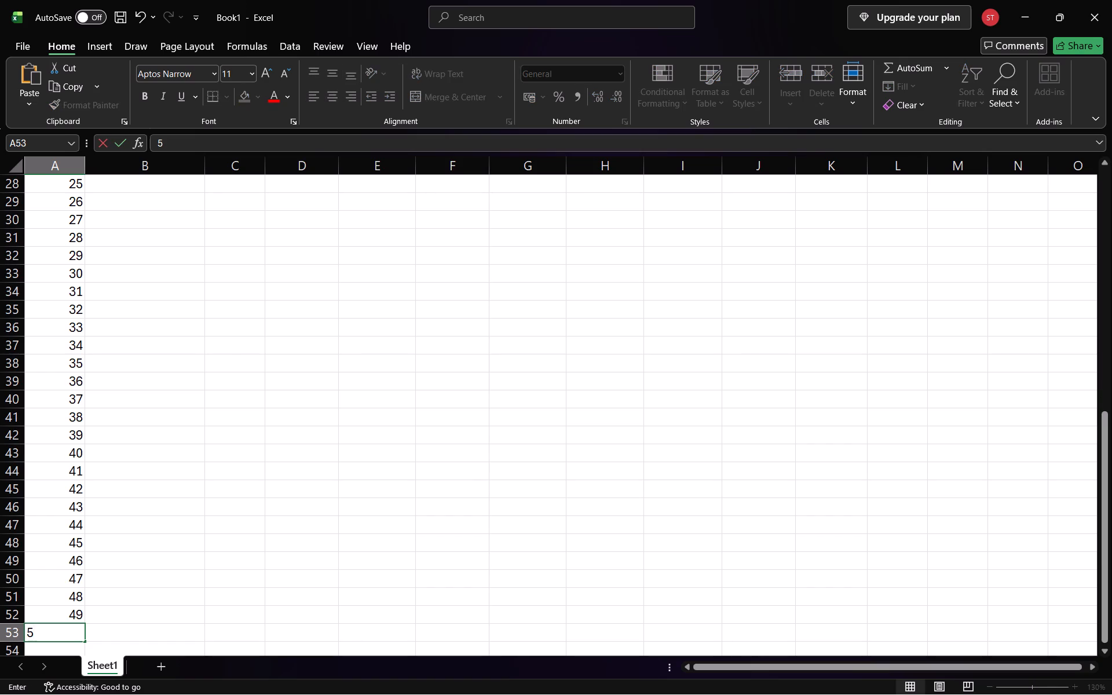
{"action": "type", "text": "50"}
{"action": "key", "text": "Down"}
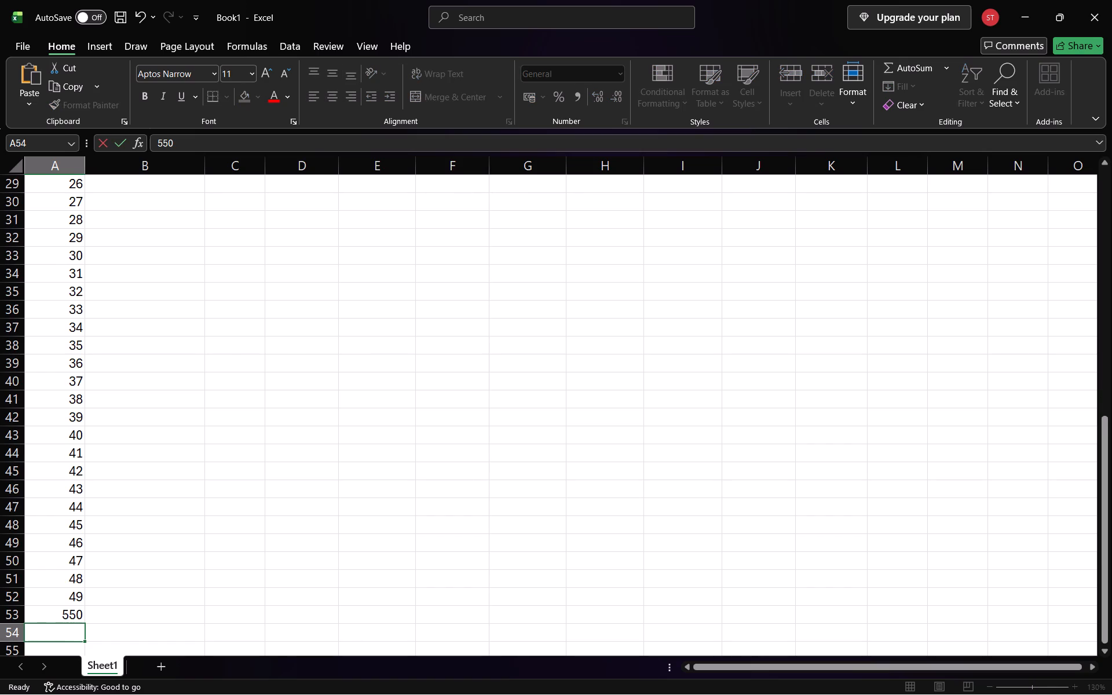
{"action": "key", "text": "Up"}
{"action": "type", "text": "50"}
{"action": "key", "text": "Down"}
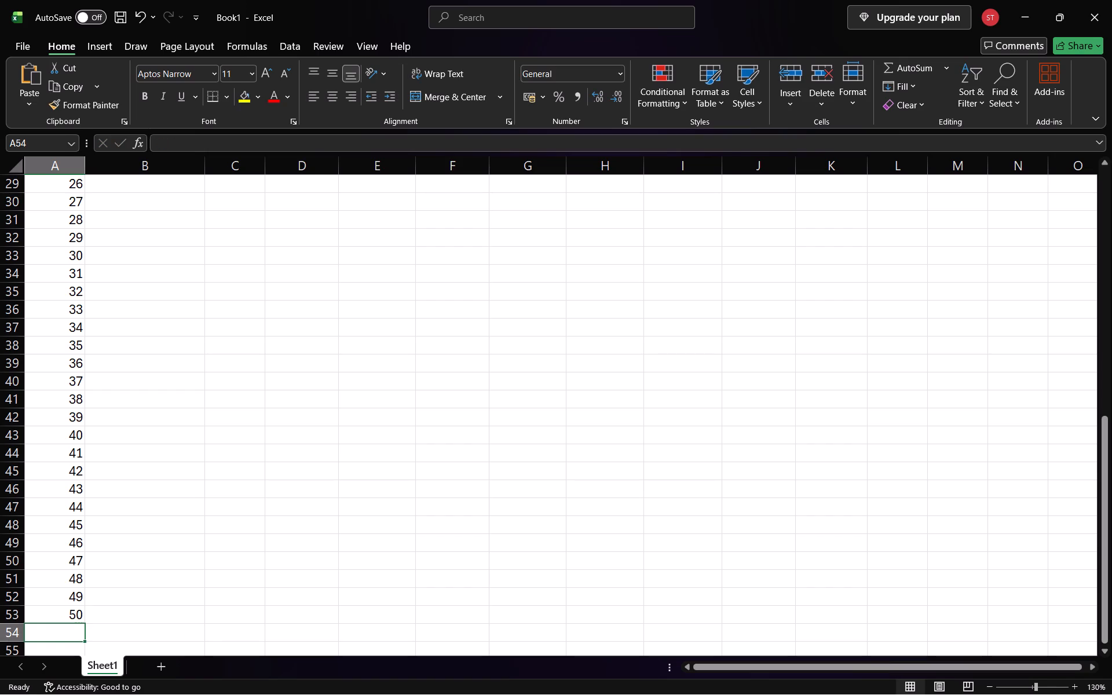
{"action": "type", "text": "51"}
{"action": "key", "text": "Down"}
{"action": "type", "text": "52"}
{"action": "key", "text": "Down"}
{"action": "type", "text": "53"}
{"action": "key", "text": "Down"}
Continue the serial numbers with 54 to 57 in cells A57 to A60.
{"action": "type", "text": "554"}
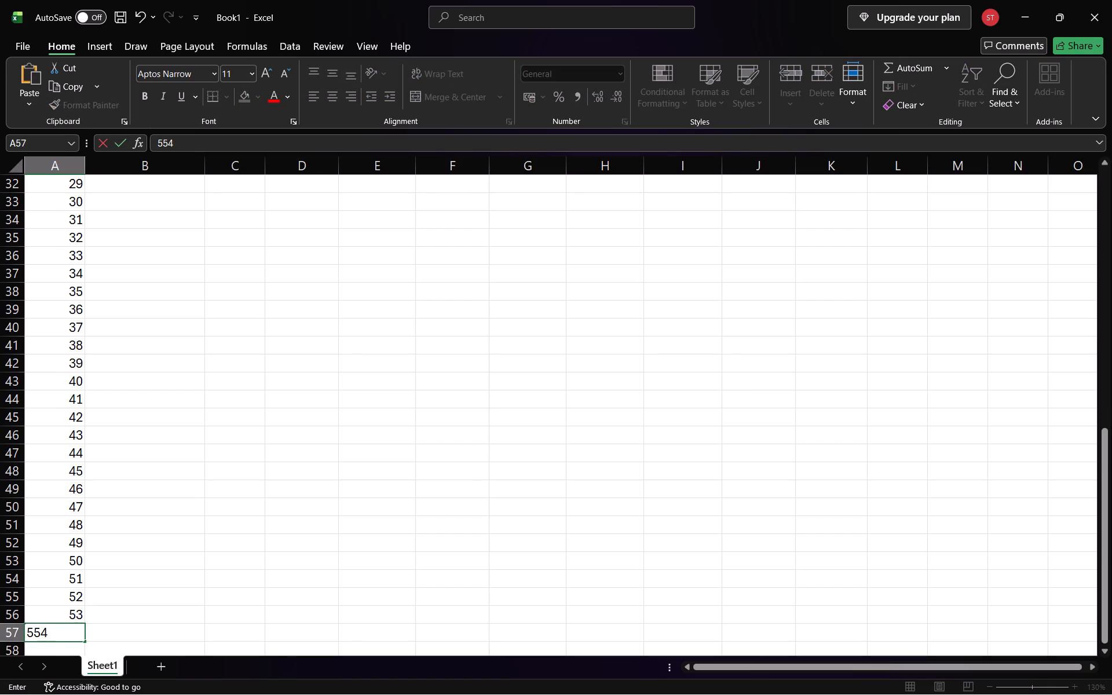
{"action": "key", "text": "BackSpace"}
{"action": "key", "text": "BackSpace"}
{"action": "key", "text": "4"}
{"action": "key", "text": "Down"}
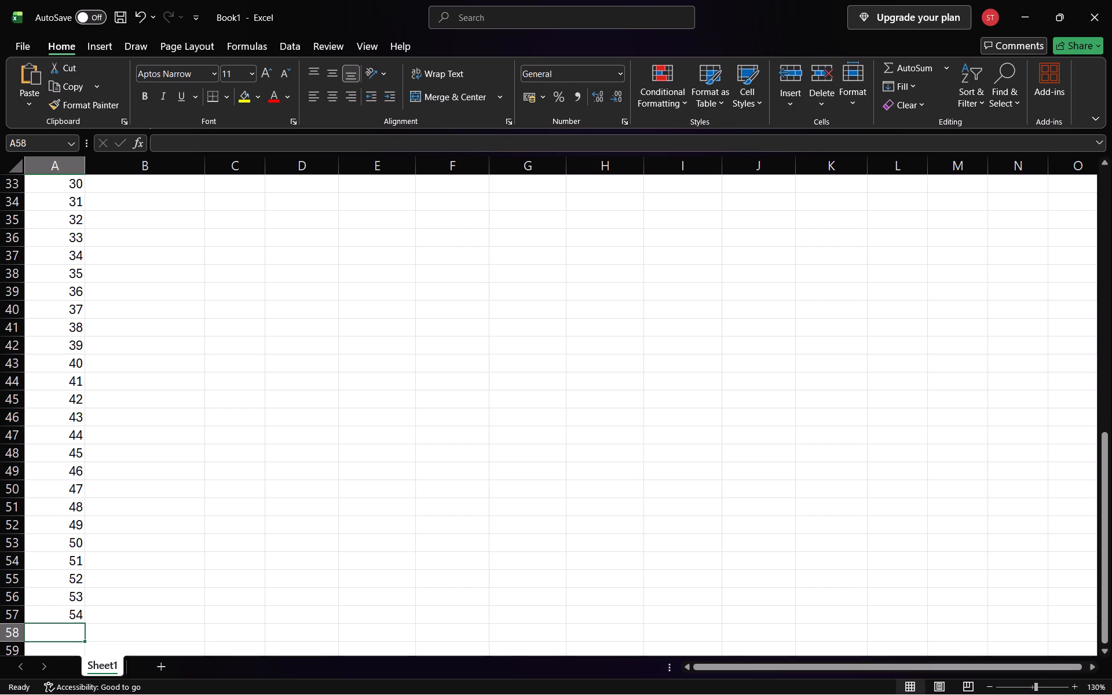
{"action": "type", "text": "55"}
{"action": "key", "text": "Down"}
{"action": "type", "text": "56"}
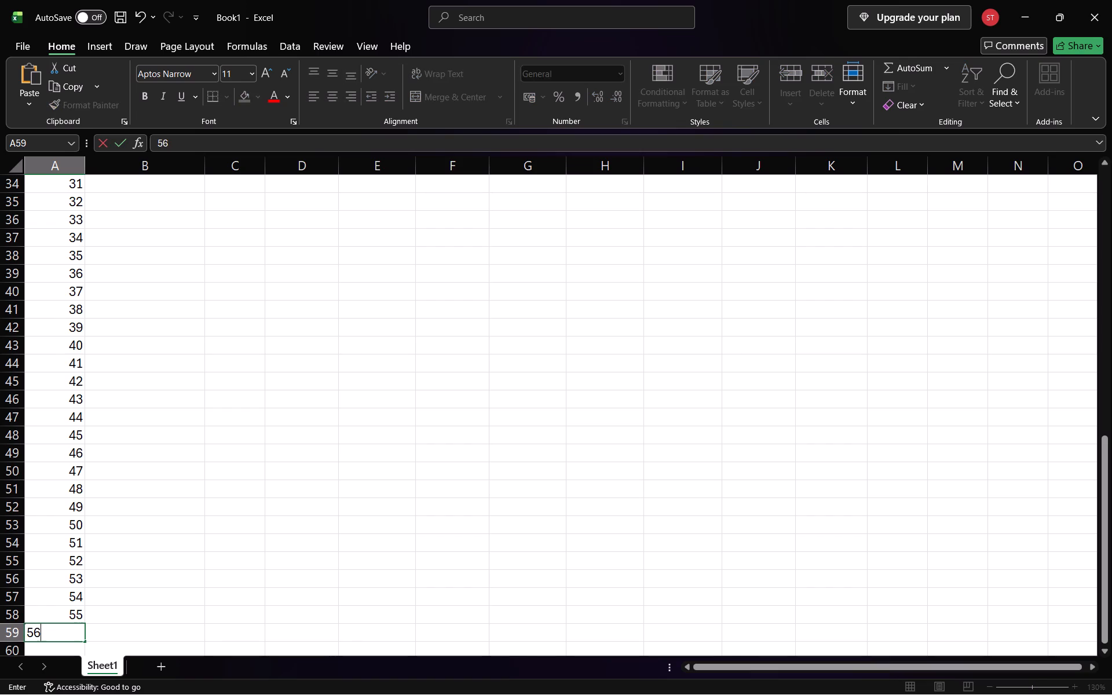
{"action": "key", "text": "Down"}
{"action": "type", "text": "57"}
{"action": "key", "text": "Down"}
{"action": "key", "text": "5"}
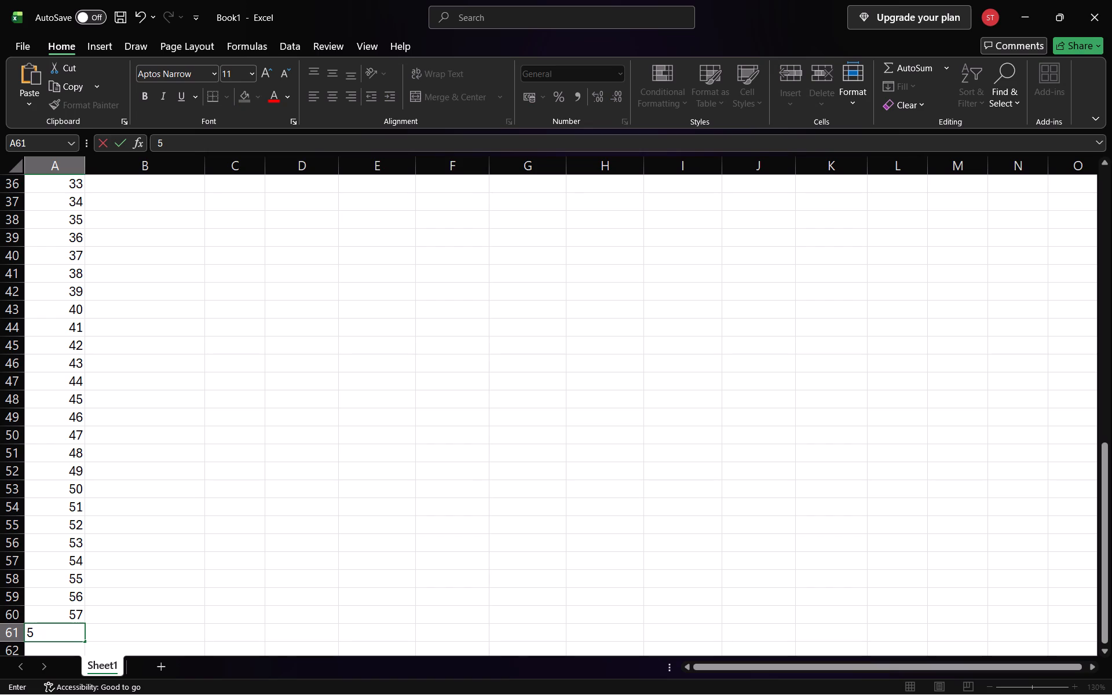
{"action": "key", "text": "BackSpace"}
Format the whole attendance chart, A1 to K60, in Times New Roman at font size 14.
{"action": "scroll", "coordinate": [268, 343], "scroll_direction": "up", "scroll_amount": 10}
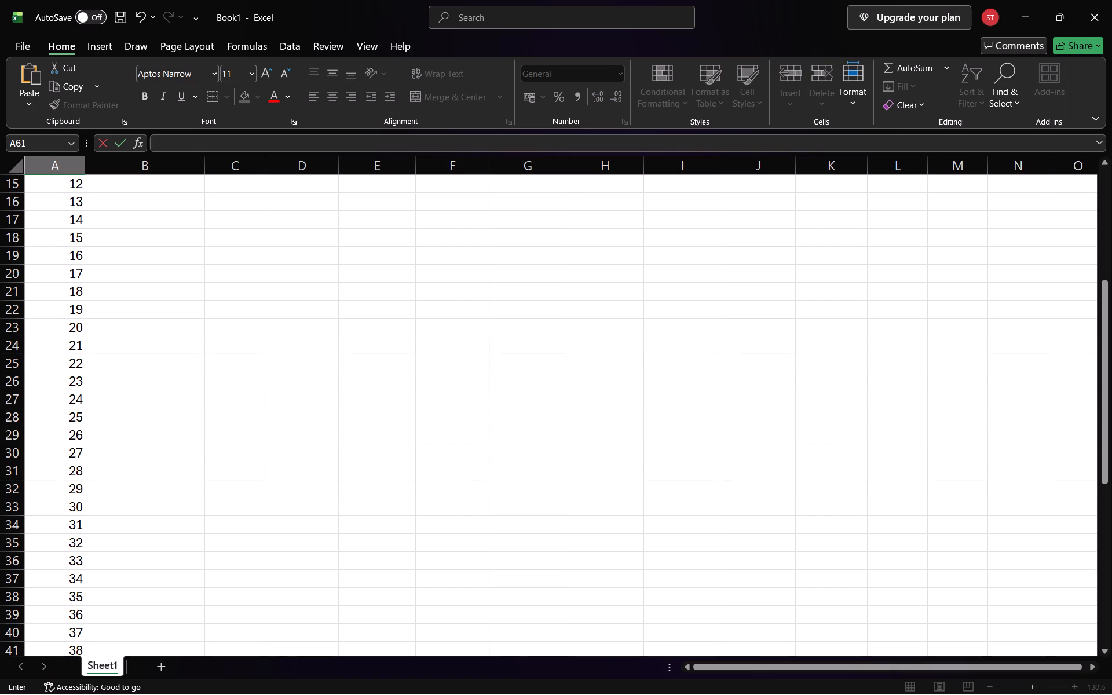
{"action": "left_click", "coordinate": [57, 197]}
{"action": "left_click_drag", "start_coordinate": [52, 196], "coordinate": [108, 350]}
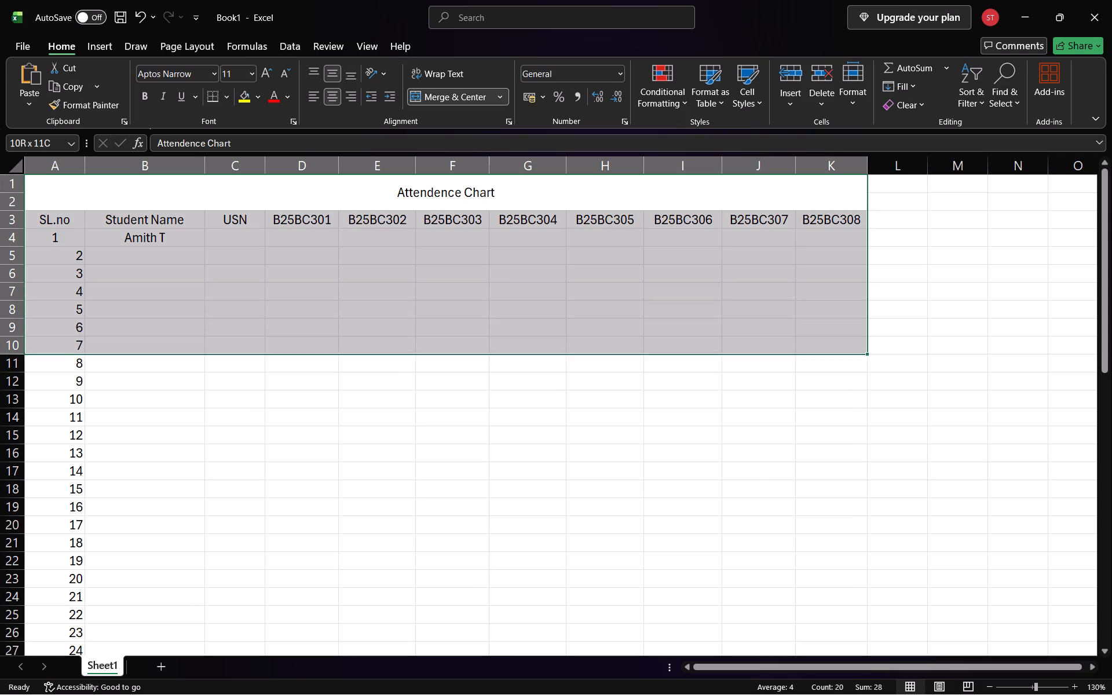
{"action": "left_click_drag", "start_coordinate": [108, 350], "coordinate": [137, 664]}
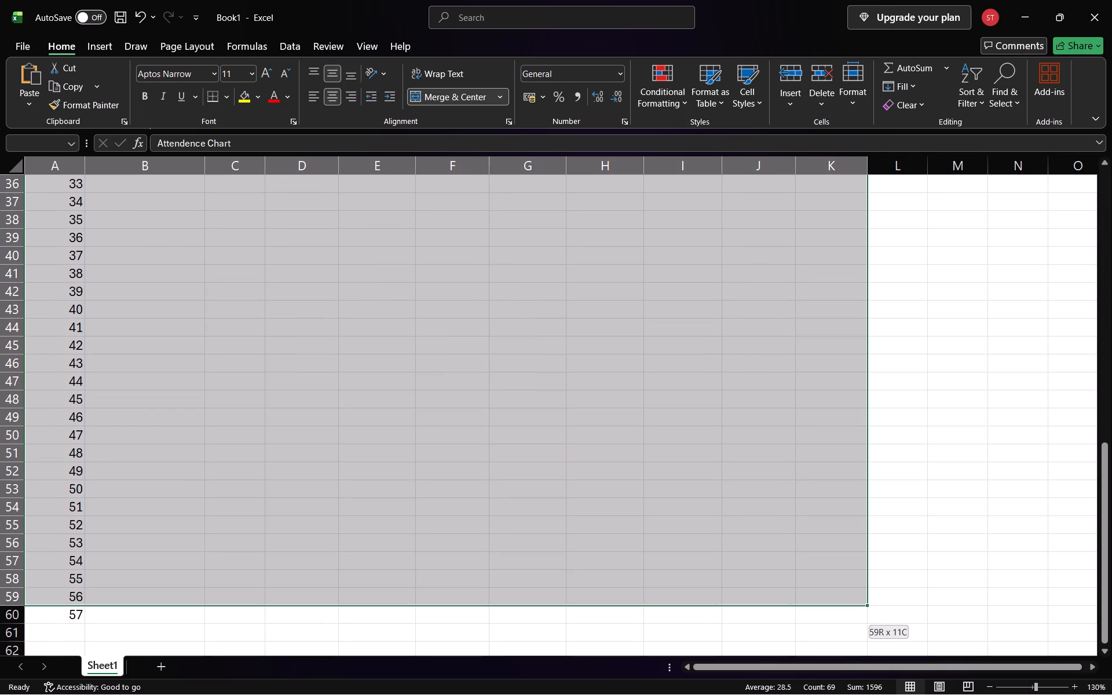
{"action": "left_click_drag", "start_coordinate": [137, 664], "coordinate": [137, 619]}
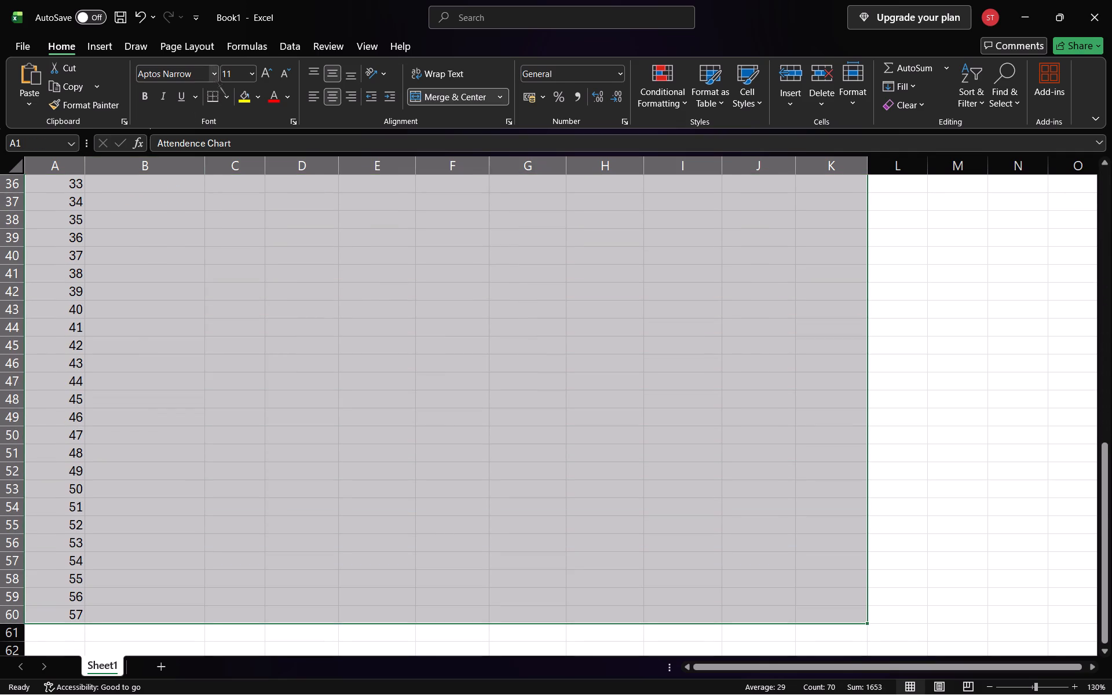
{"action": "left_click", "coordinate": [215, 79]}
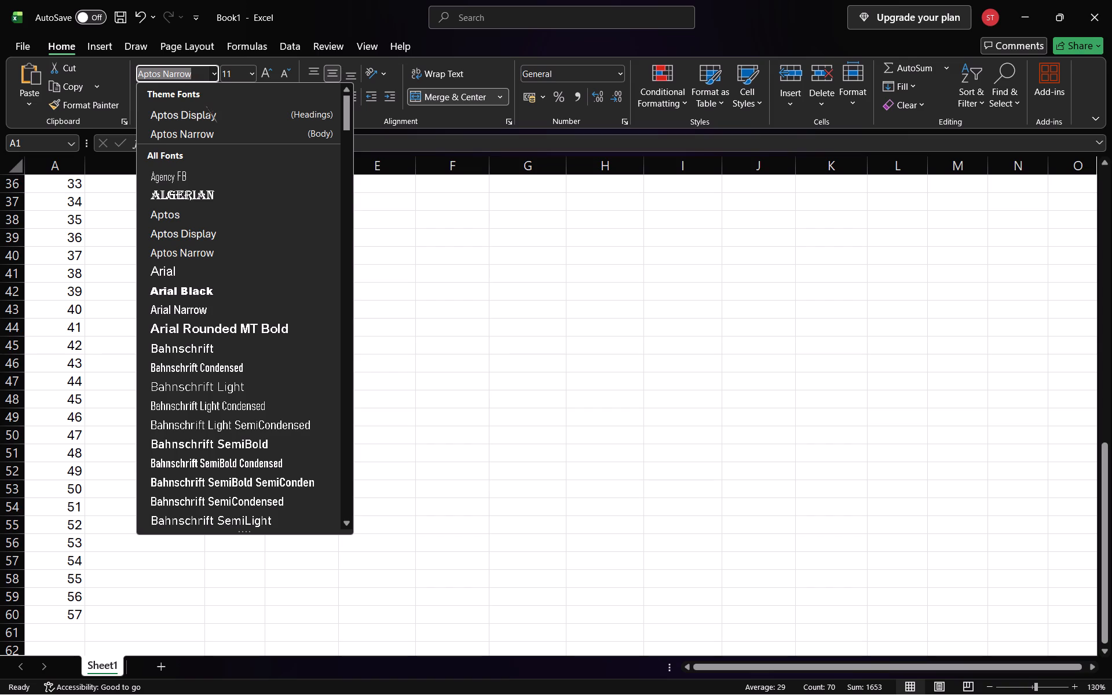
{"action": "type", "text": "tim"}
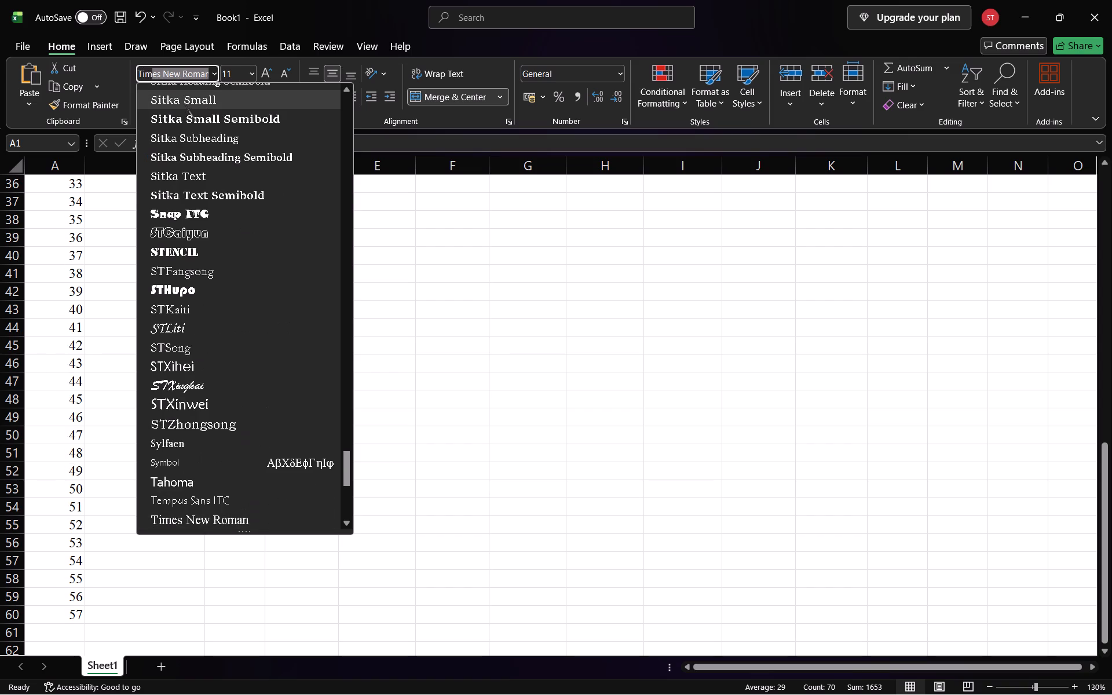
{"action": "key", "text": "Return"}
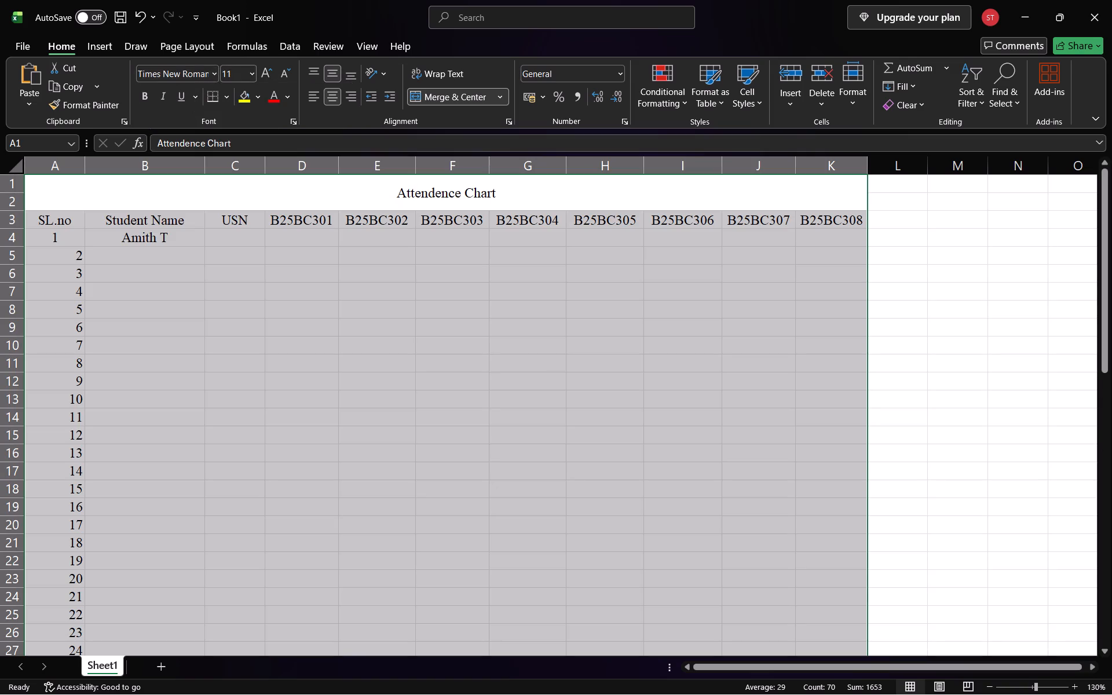
{"action": "left_click", "coordinate": [250, 72]}
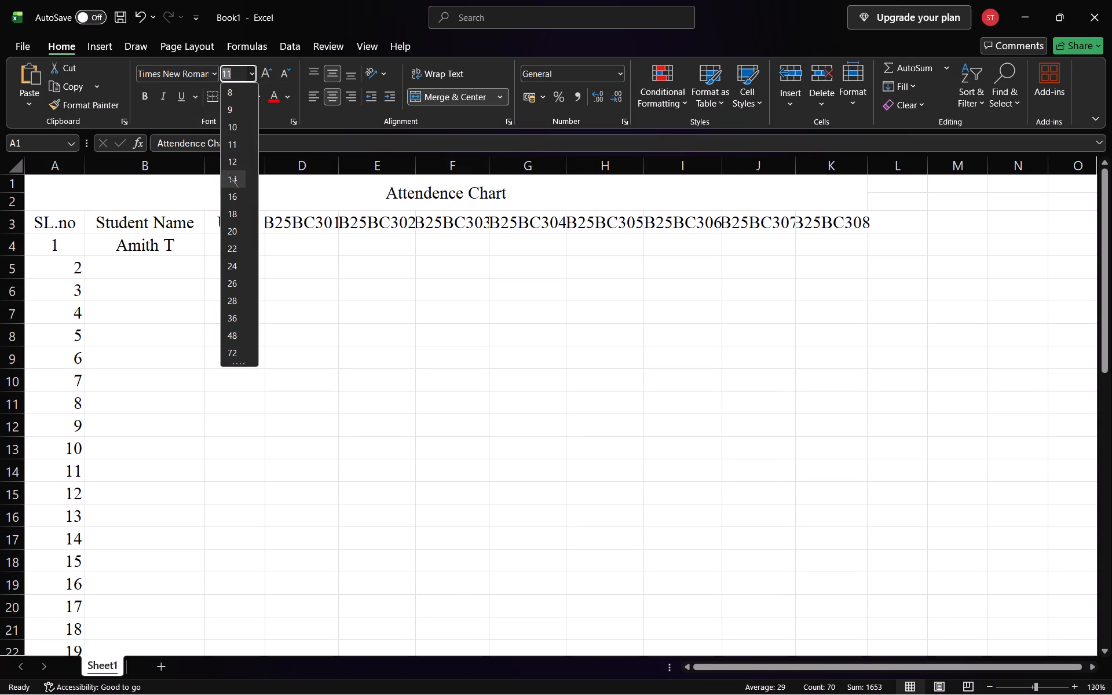
{"action": "left_click", "coordinate": [228, 171]}
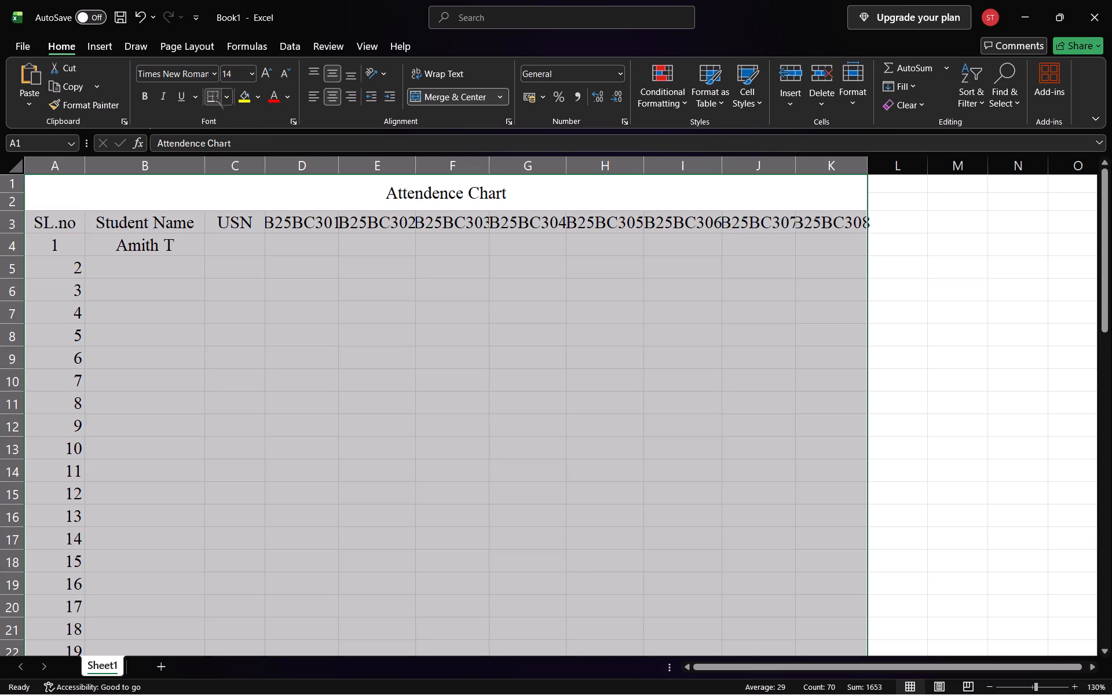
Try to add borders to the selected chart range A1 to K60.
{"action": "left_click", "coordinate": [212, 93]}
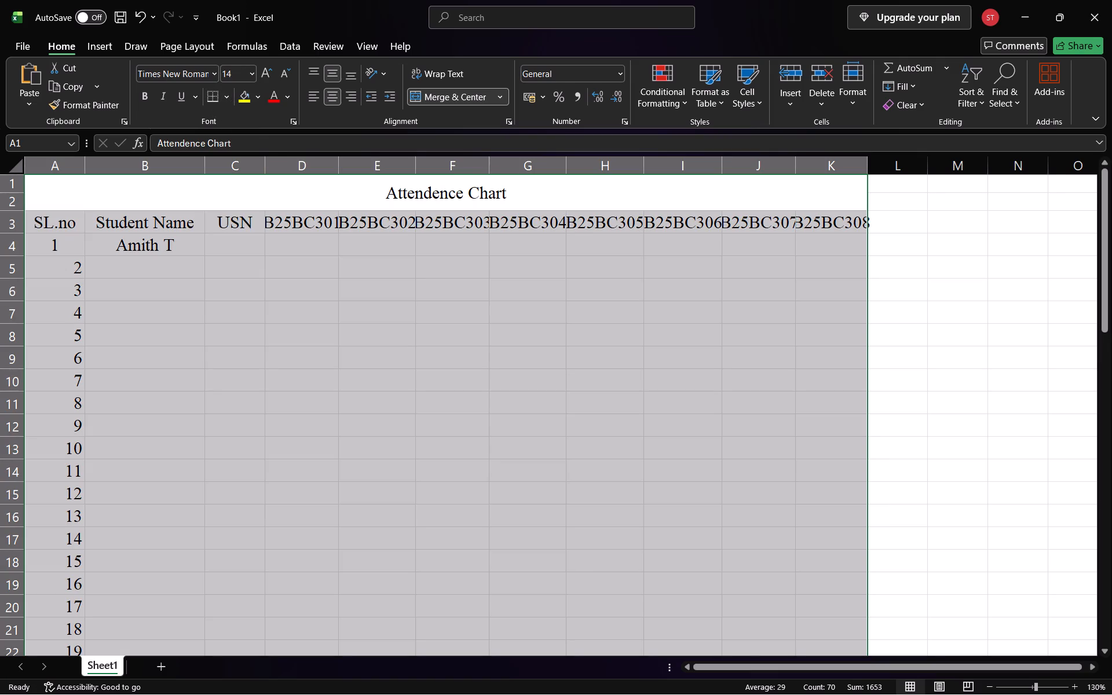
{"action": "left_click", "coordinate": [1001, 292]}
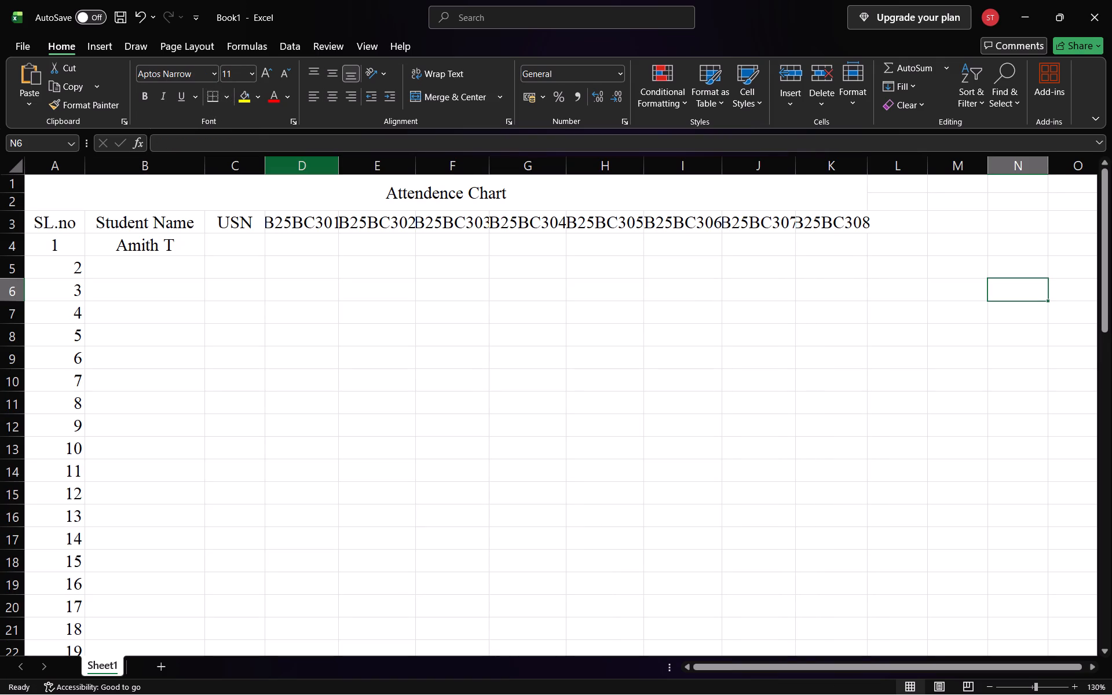
Widen columns D to K so that the code headers B25BC301 to B25BC308 fit within their cells.
{"action": "left_click_drag", "start_coordinate": [339, 166], "coordinate": [354, 166]}
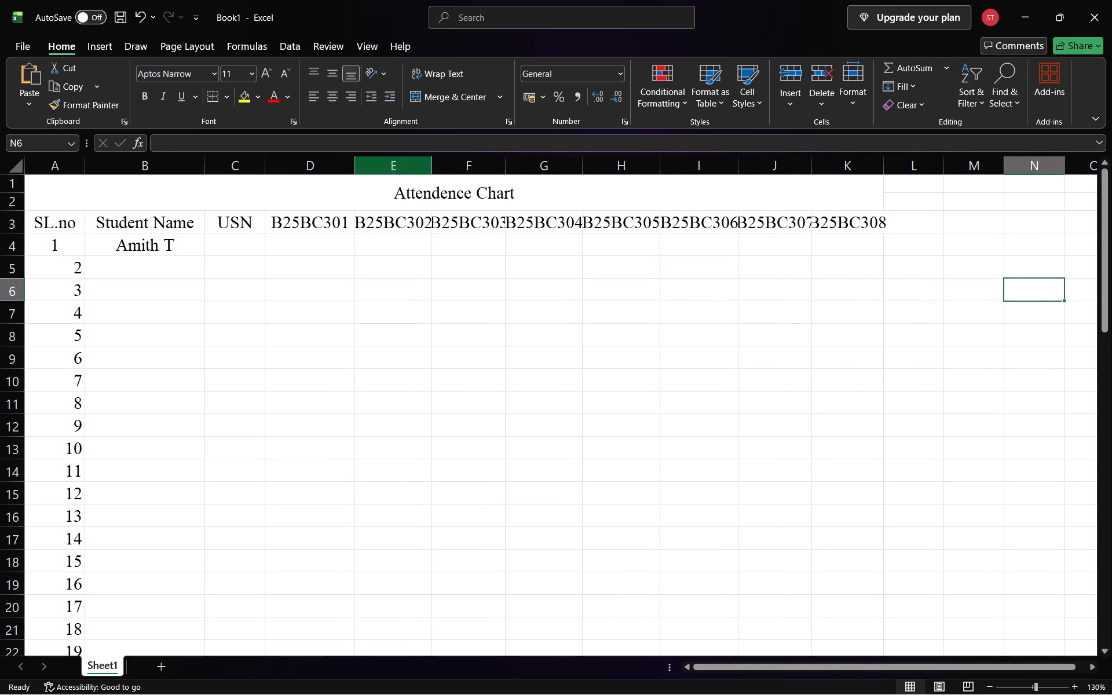
{"action": "left_click_drag", "start_coordinate": [432, 163], "coordinate": [448, 163]}
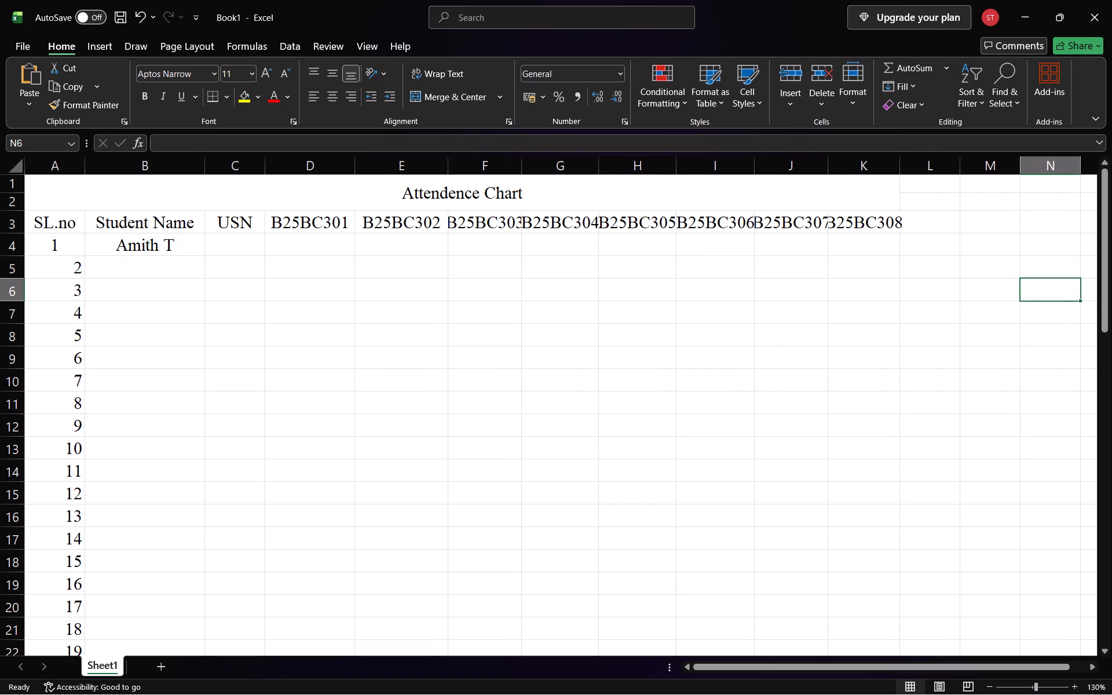
{"action": "left_click_drag", "start_coordinate": [522, 170], "coordinate": [538, 170]}
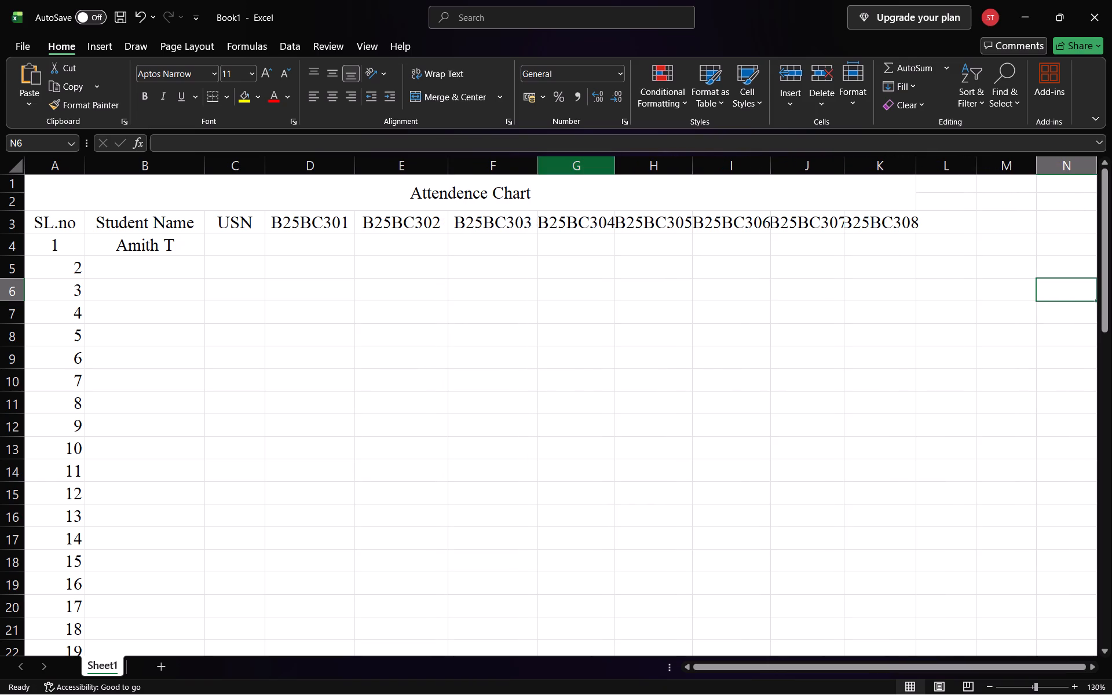
{"action": "left_click_drag", "start_coordinate": [613, 162], "coordinate": [625, 162]}
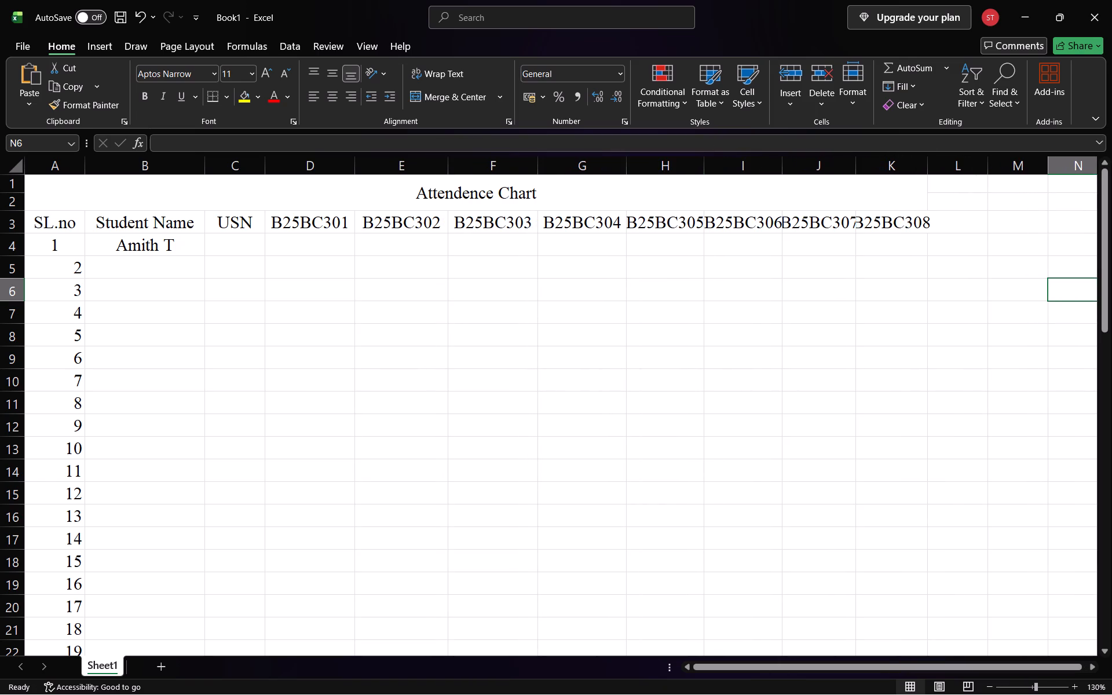
{"action": "left_click_drag", "start_coordinate": [702, 163], "coordinate": [714, 162]}
{"action": "left_click_drag", "start_coordinate": [795, 163], "coordinate": [803, 163]}
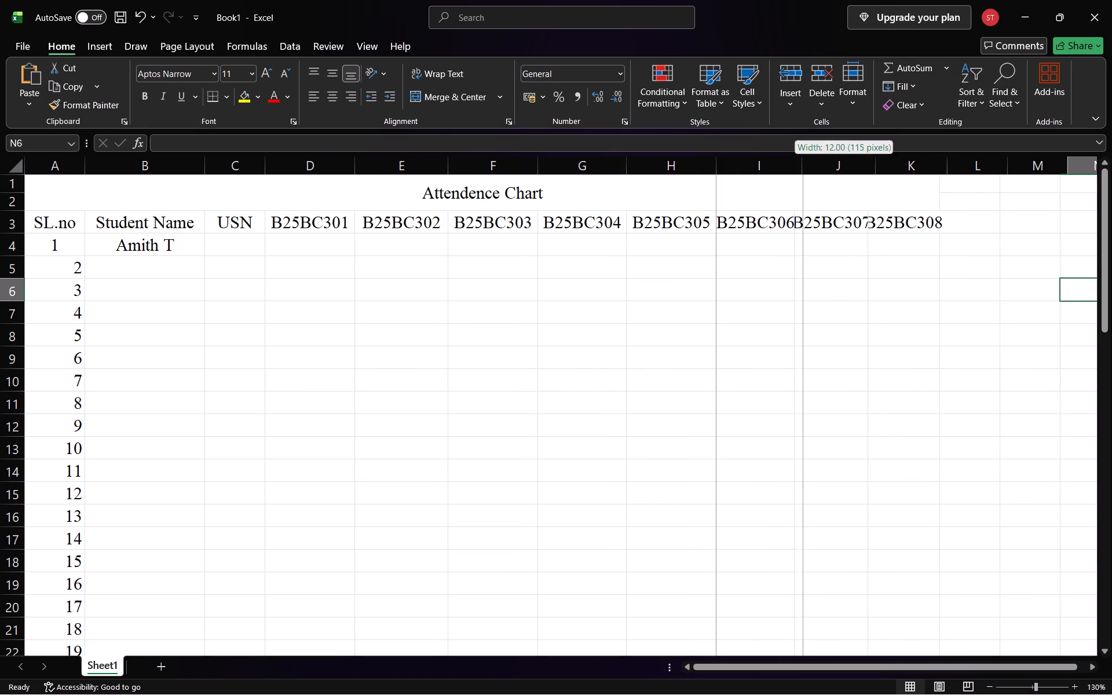
{"action": "left_click_drag", "start_coordinate": [803, 163], "coordinate": [806, 163]}
{"action": "left_click_drag", "start_coordinate": [880, 170], "coordinate": [897, 164]}
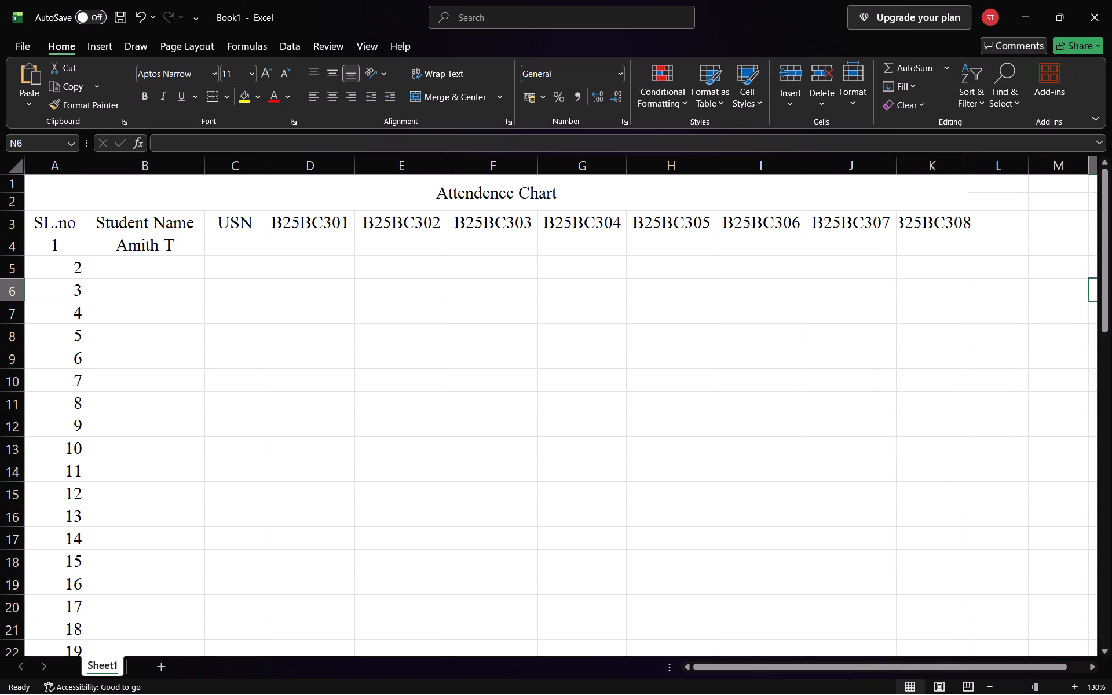
{"action": "left_click_drag", "start_coordinate": [968, 164], "coordinate": [992, 163]}
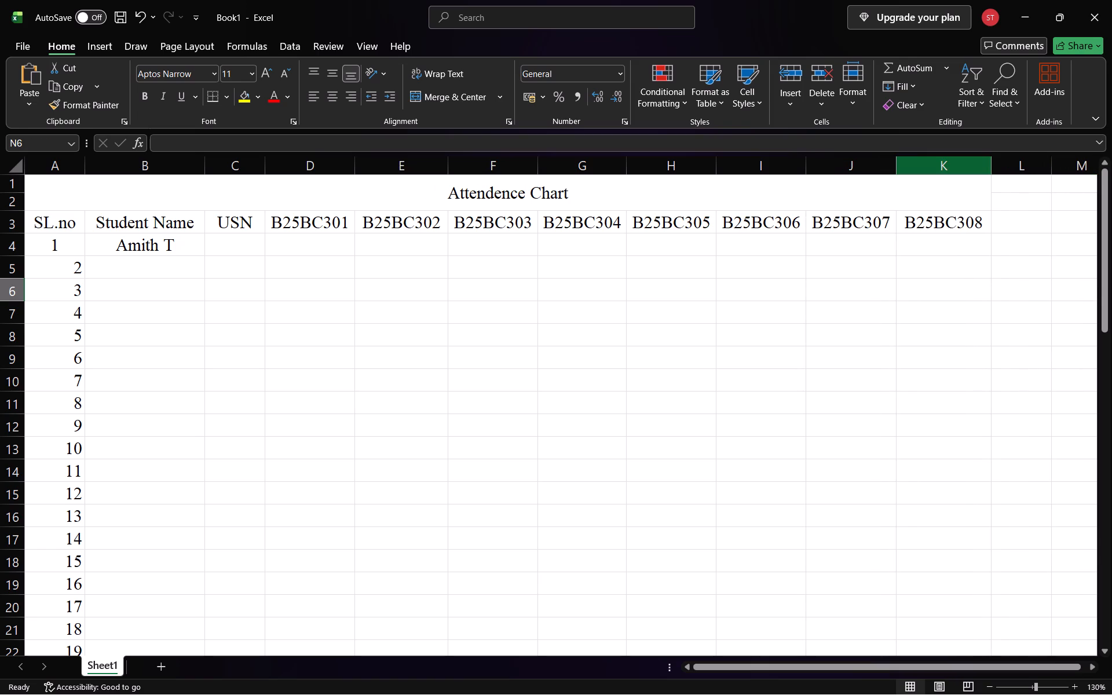
{"action": "left_click", "coordinate": [896, 164]}
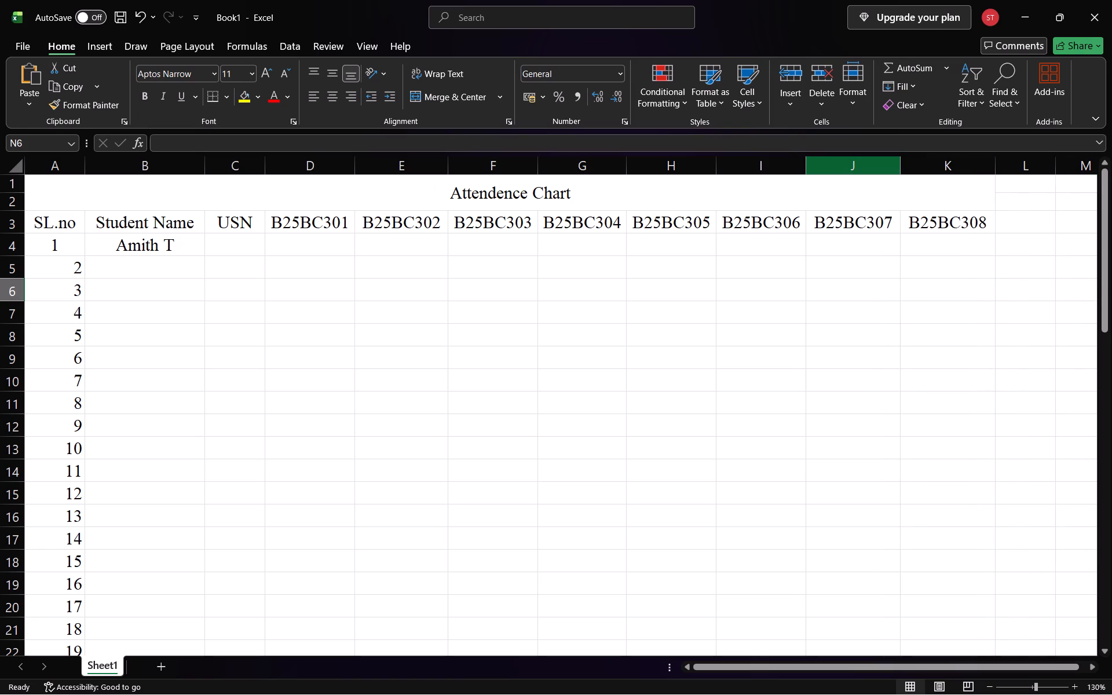
{"action": "left_click", "coordinate": [199, 276]}
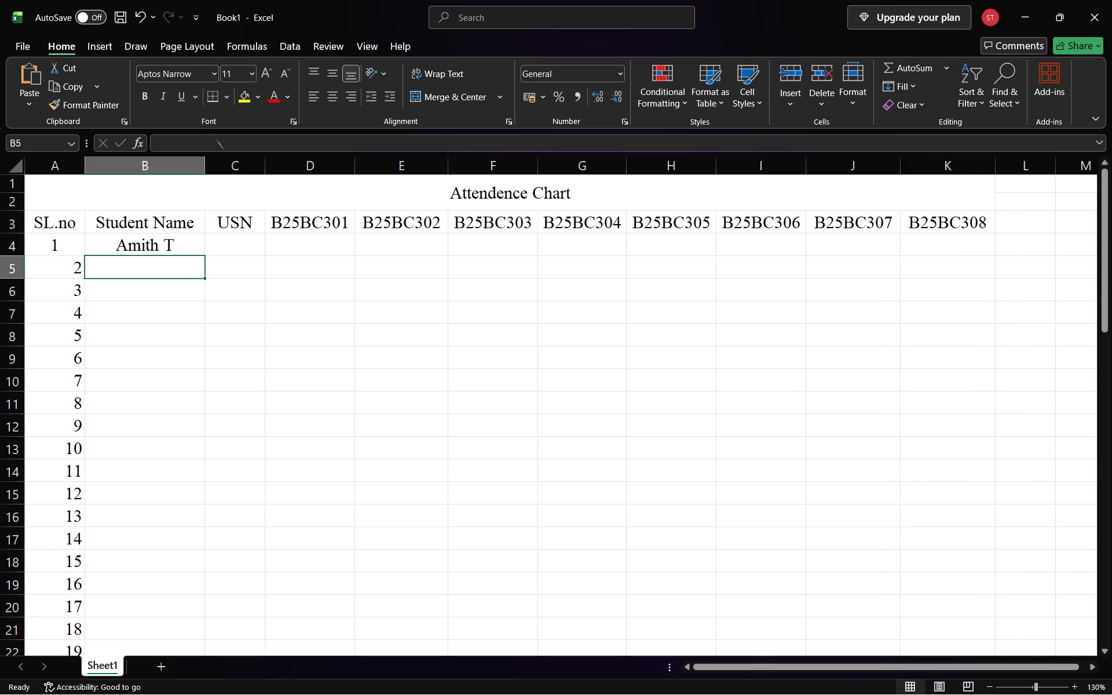
Apply All Borders to the whole attendance chart, from the title down to serial number 57 (A1 to K60).
{"action": "left_click_drag", "start_coordinate": [69, 184], "coordinate": [133, 290]}
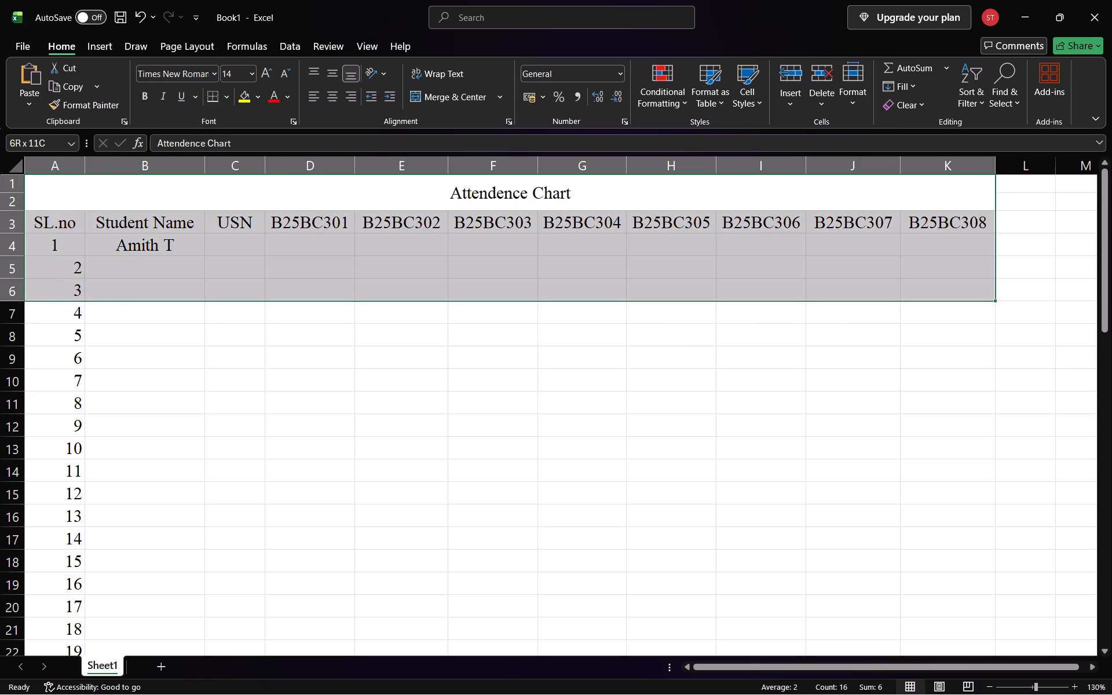
{"action": "left_click_drag", "start_coordinate": [133, 290], "coordinate": [240, 592]}
{"action": "scroll", "coordinate": [133, 290], "scroll_direction": "down", "scroll_amount": 4}
{"action": "scroll", "coordinate": [159, 419], "scroll_direction": "down", "scroll_amount": 2}
{"action": "scroll", "coordinate": [222, 558], "scroll_direction": "down", "scroll_amount": 2}
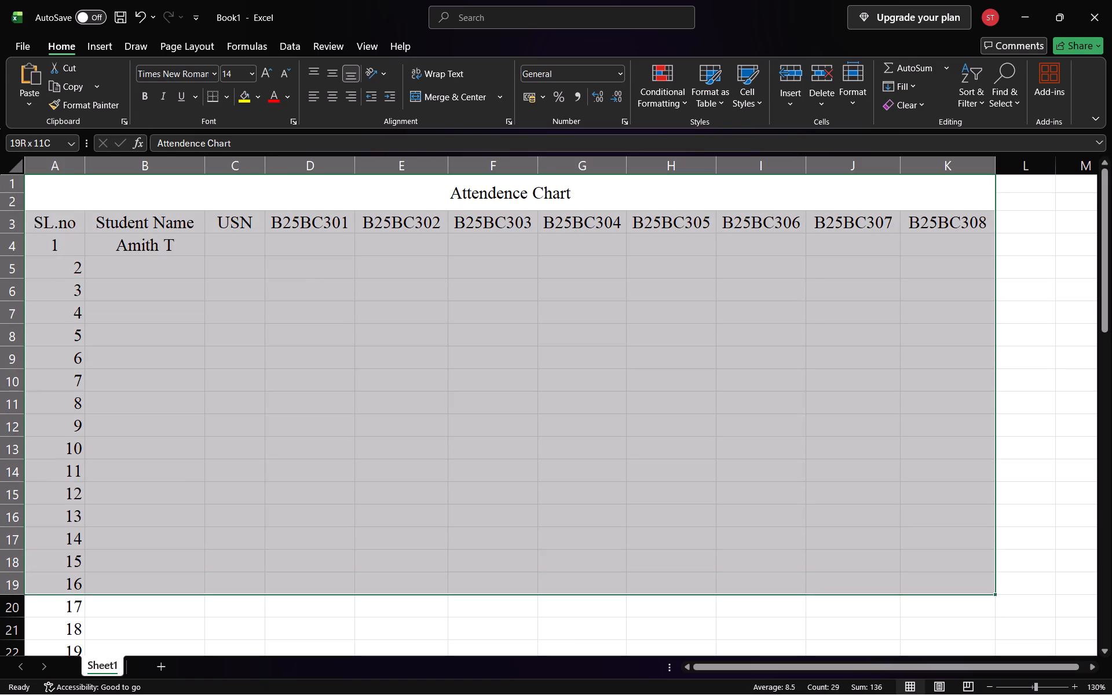
{"action": "left_click_drag", "start_coordinate": [240, 592], "coordinate": [267, 690]}
{"action": "scroll", "coordinate": [261, 676], "scroll_direction": "down", "scroll_amount": 4}
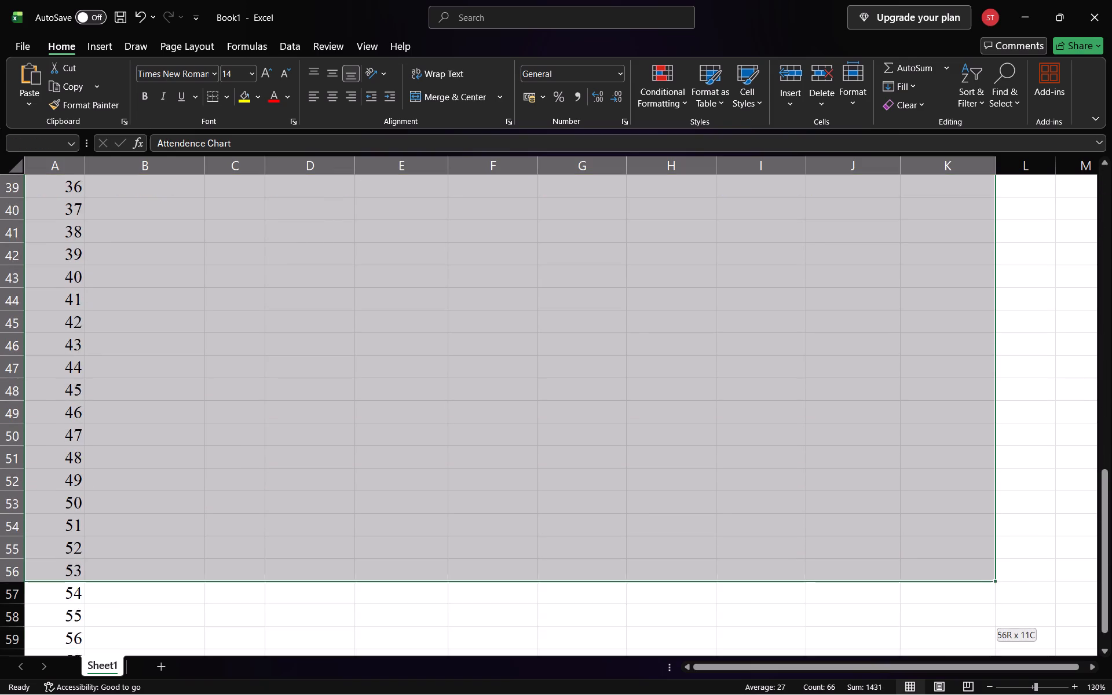
{"action": "left_click_drag", "start_coordinate": [267, 690], "coordinate": [248, 617]}
{"action": "scroll", "coordinate": [254, 623], "scroll_direction": "down", "scroll_amount": 1}
{"action": "left_click", "coordinate": [225, 101]}
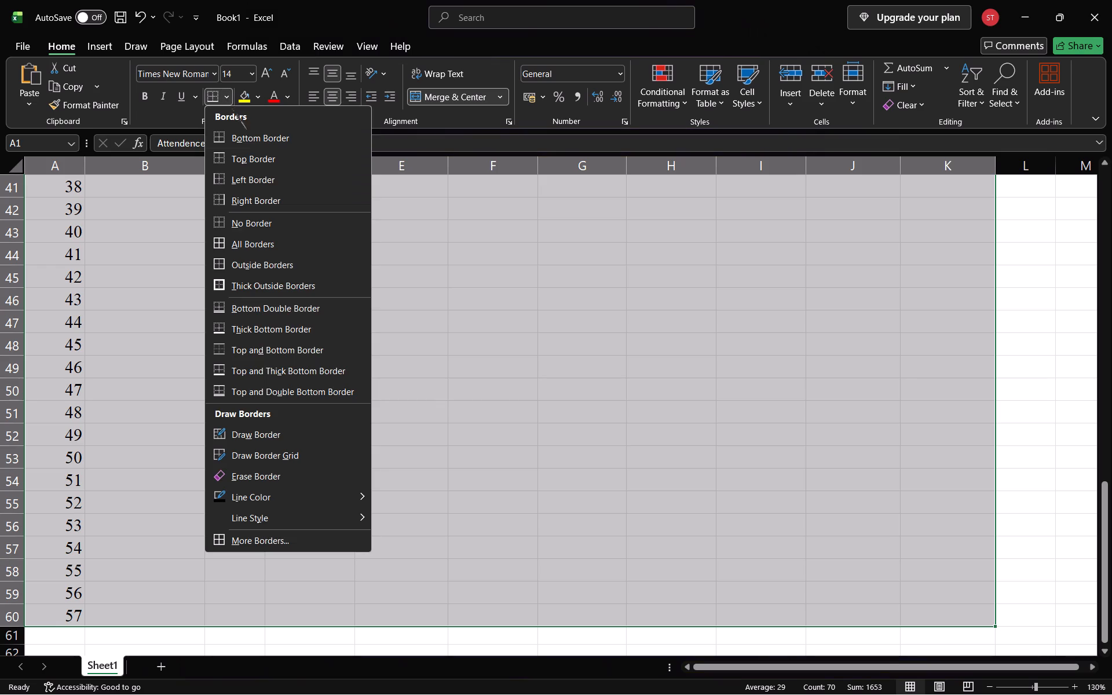
{"action": "left_click", "coordinate": [269, 247]}
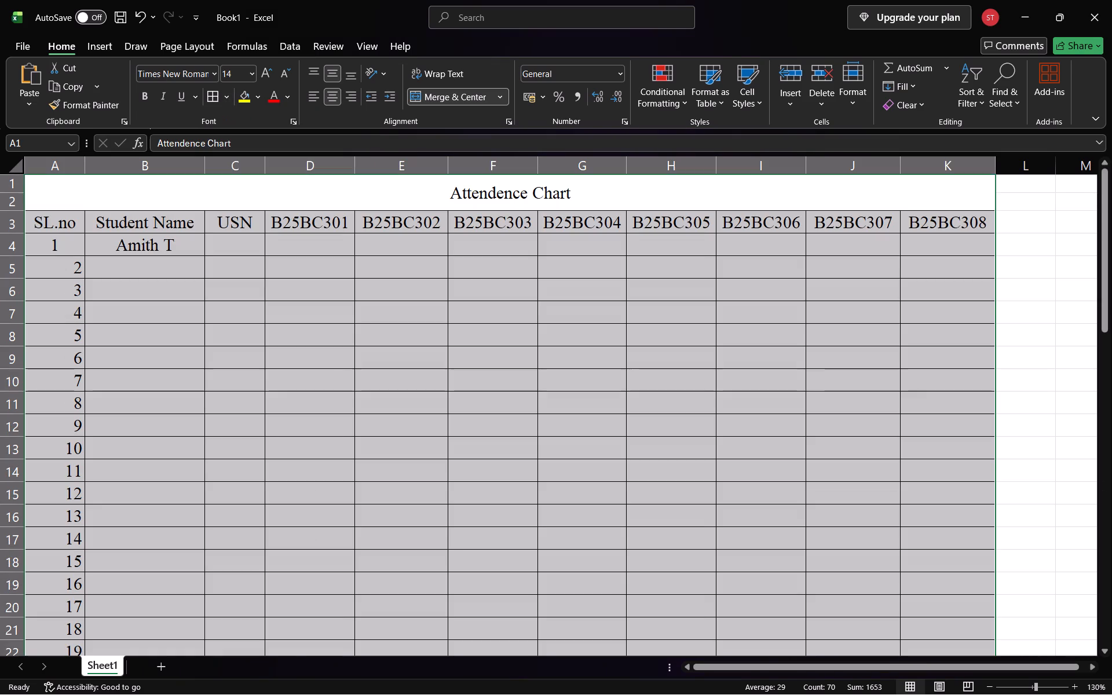
{"action": "left_click", "coordinate": [347, 332]}
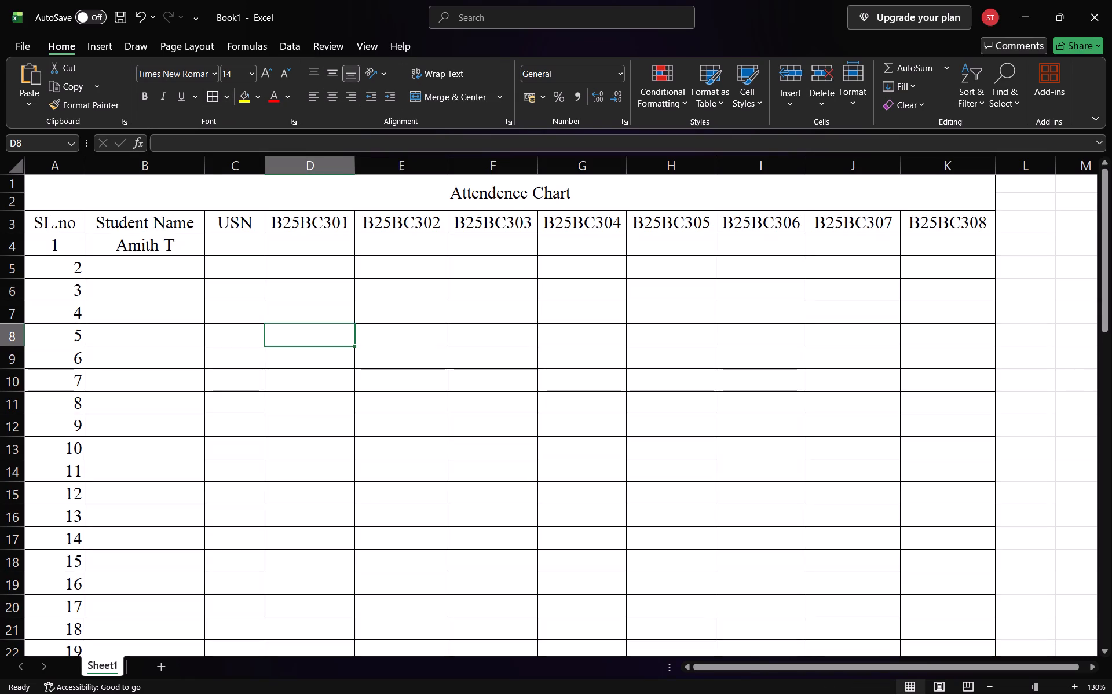
{"action": "left_click", "coordinate": [146, 274]}
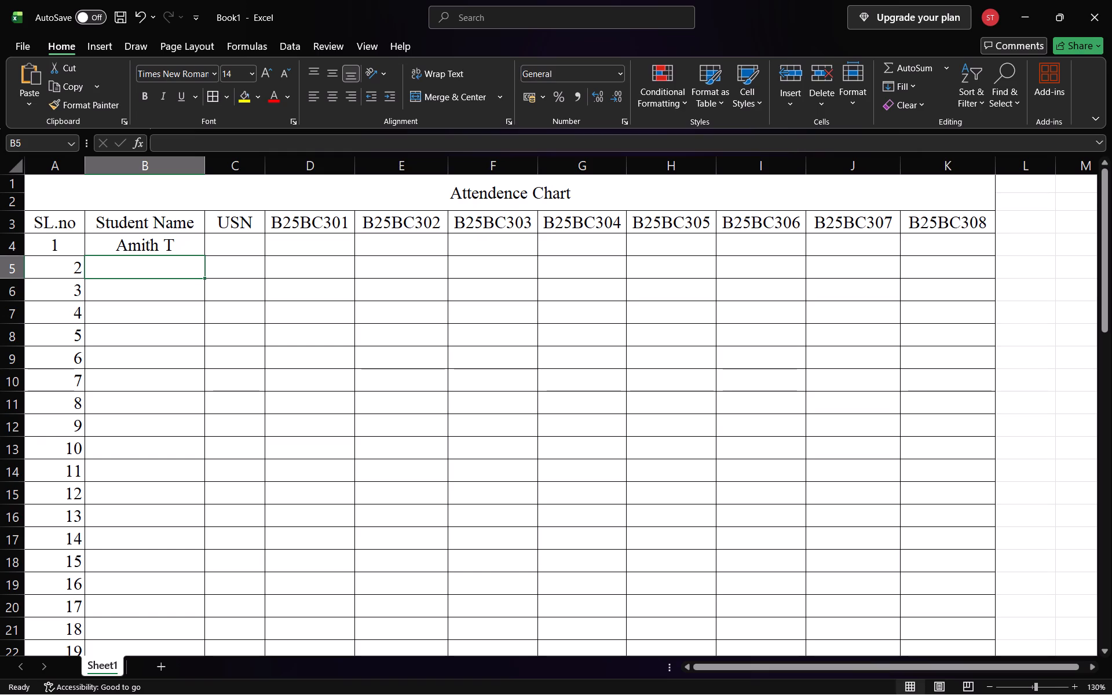
Enter the student name for serial number 2 in cell B5.
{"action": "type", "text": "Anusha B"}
Centre the contents of the whole attendance chart, A1 to K60, both horizontally and vertically.
{"action": "left_click_drag", "start_coordinate": [170, 184], "coordinate": [186, 188]}
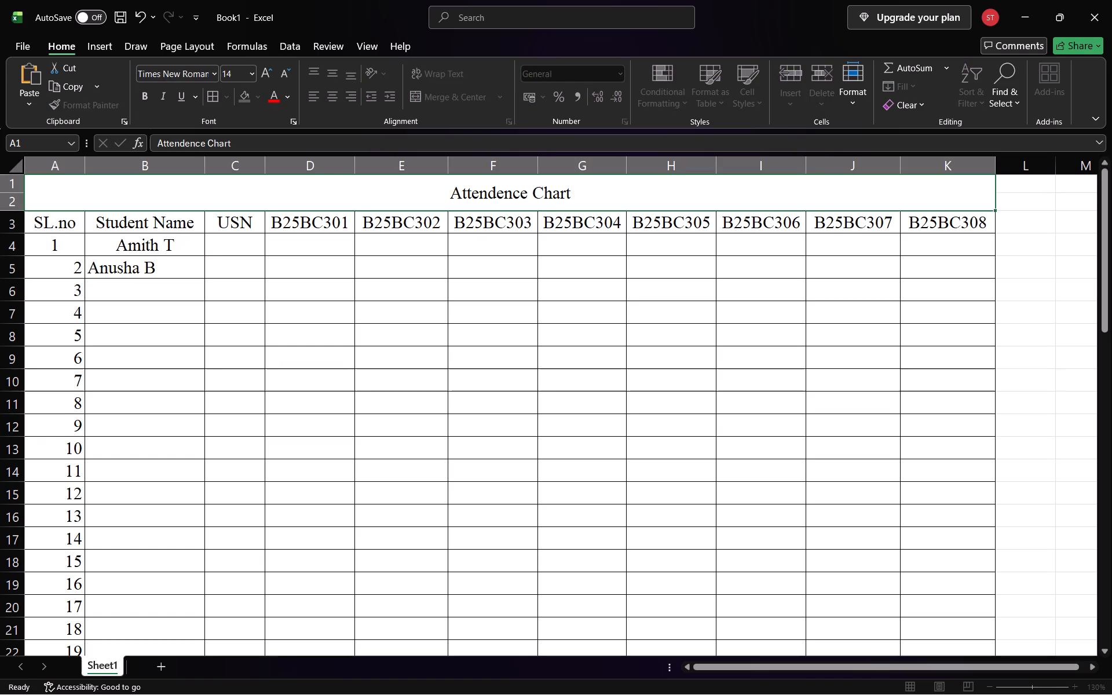
{"action": "left_click_drag", "start_coordinate": [186, 188], "coordinate": [328, 687]}
{"action": "scroll", "coordinate": [232, 396], "scroll_direction": "down", "scroll_amount": 3}
{"action": "scroll", "coordinate": [315, 680], "scroll_direction": "down", "scroll_amount": 2}
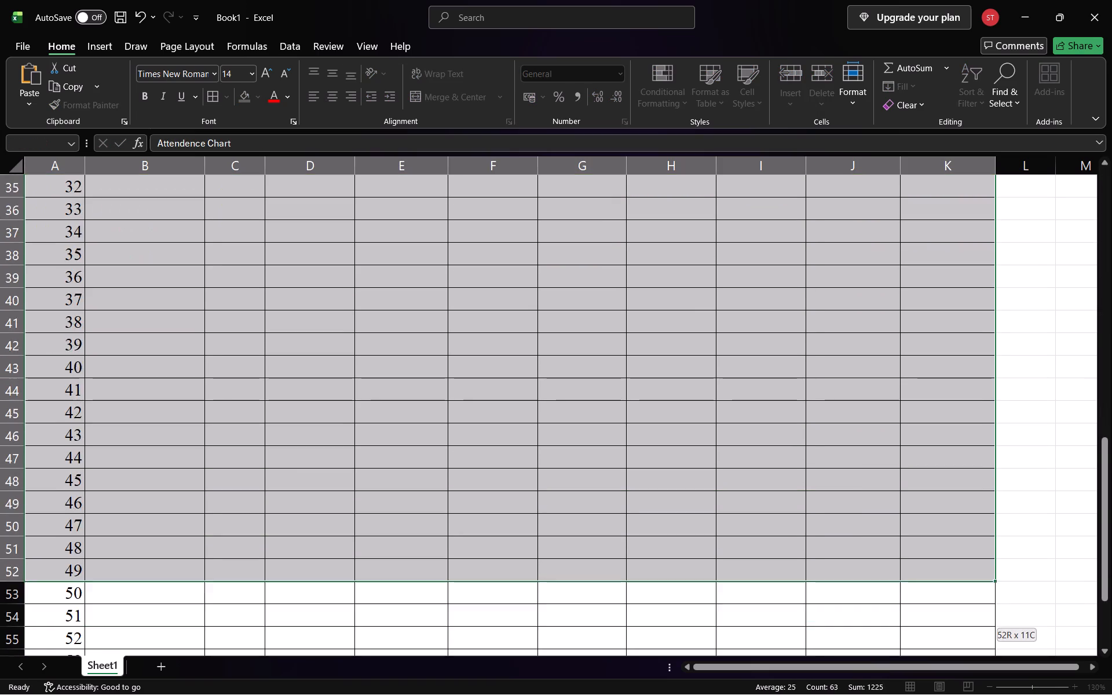
{"action": "scroll", "coordinate": [328, 687], "scroll_direction": "down", "scroll_amount": 1}
{"action": "left_click_drag", "start_coordinate": [328, 687], "coordinate": [323, 467]}
{"action": "scroll", "coordinate": [332, 693], "scroll_direction": "down", "scroll_amount": 2}
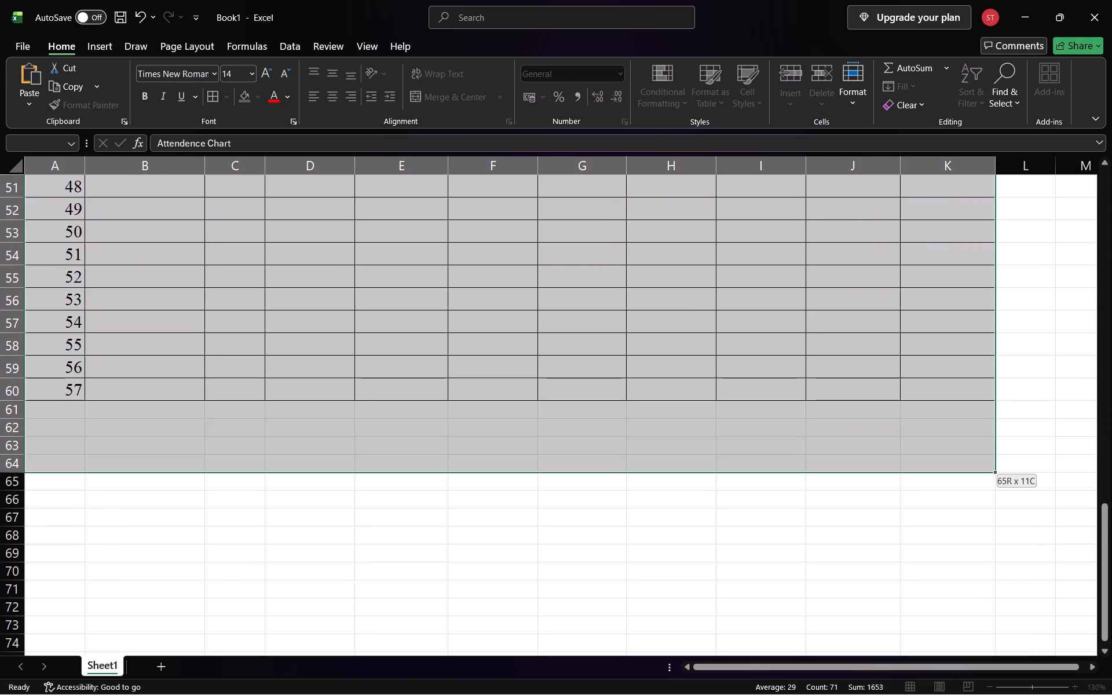
{"action": "left_click_drag", "start_coordinate": [323, 467], "coordinate": [323, 392]}
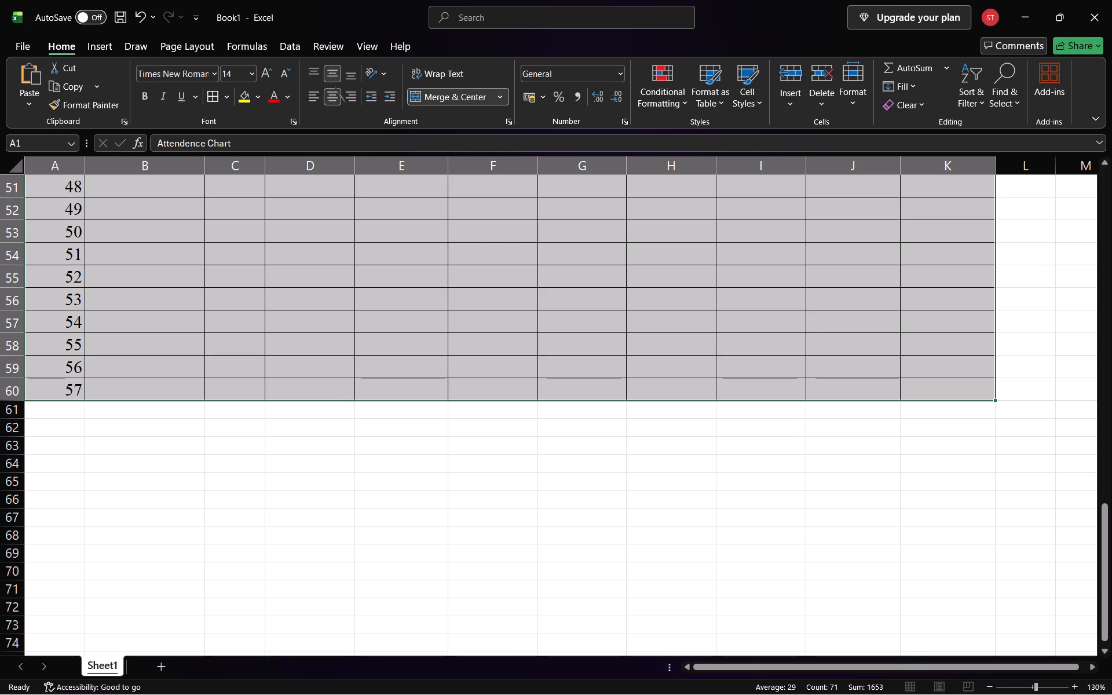
{"action": "left_click", "coordinate": [333, 94]}
{"action": "left_click", "coordinate": [333, 76]}
{"action": "left_click", "coordinate": [331, 89]}
{"action": "left_click", "coordinate": [331, 75]}
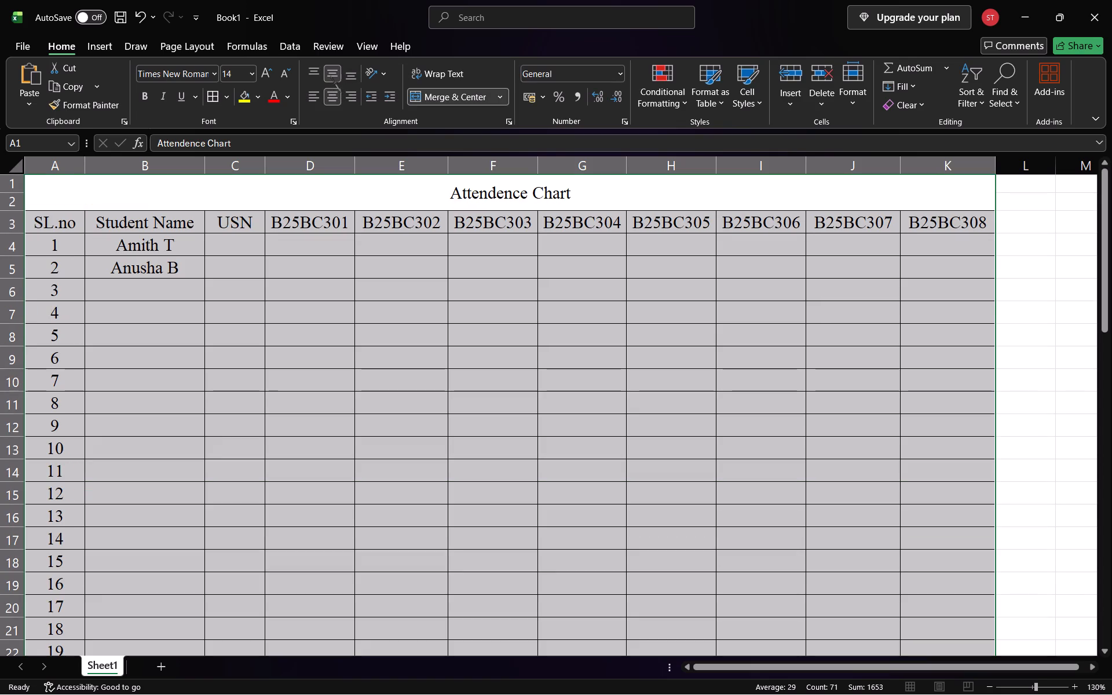
{"action": "left_click", "coordinate": [297, 373]}
Enter the student name with its two initials for serial number 3 in cell B6.
{"action": "left_click", "coordinate": [156, 294]}
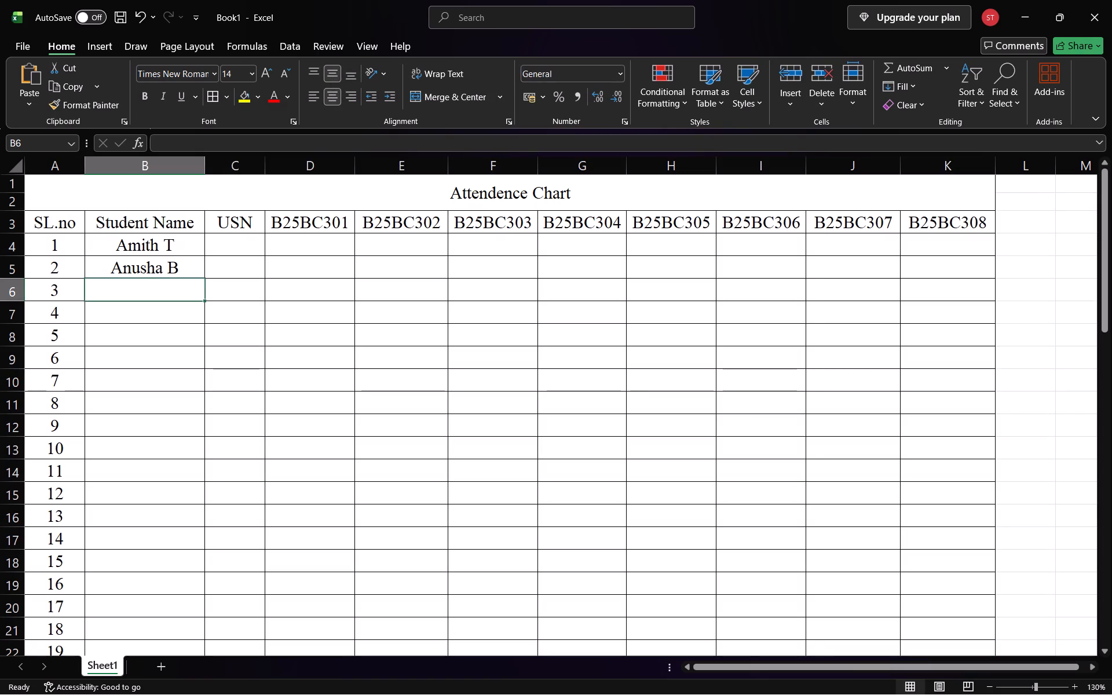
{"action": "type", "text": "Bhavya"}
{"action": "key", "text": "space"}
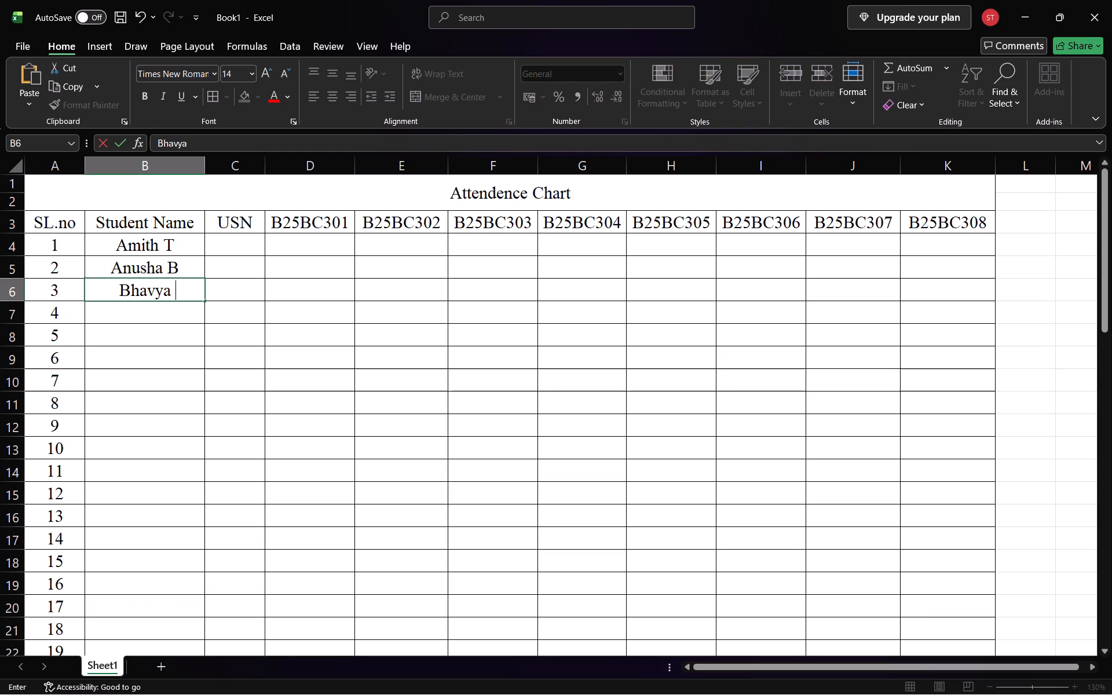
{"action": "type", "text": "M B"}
{"action": "left_click", "coordinate": [161, 309]}
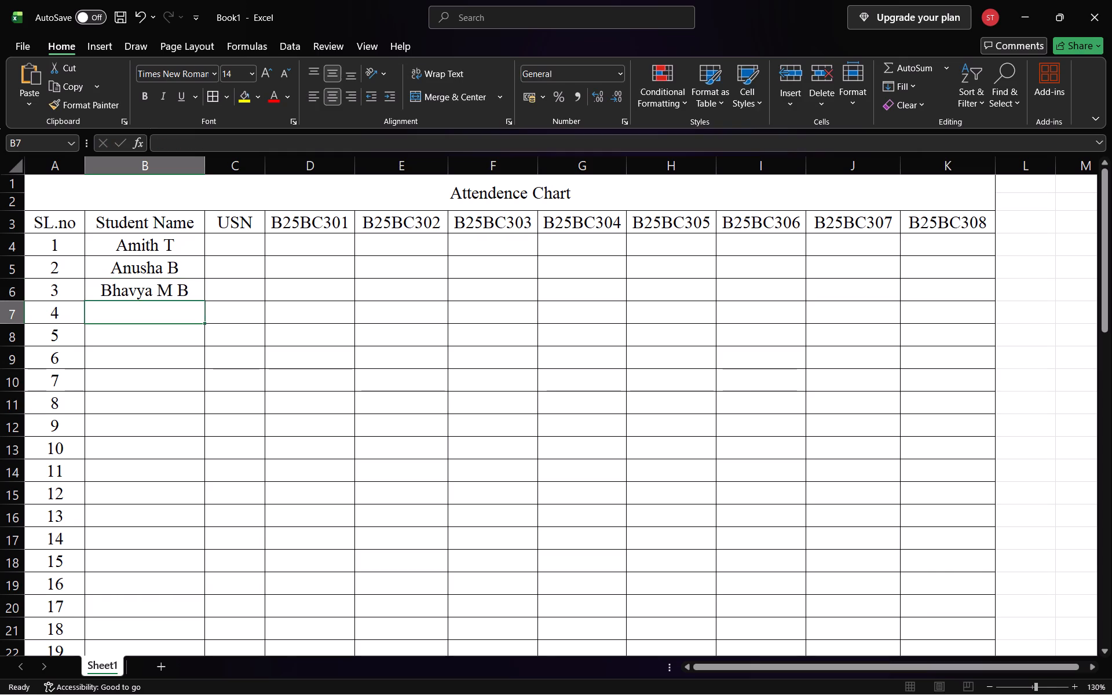
Widen column B, Student Name, to make more room for the student names.
{"action": "left_click_drag", "start_coordinate": [204, 165], "coordinate": [228, 165]}
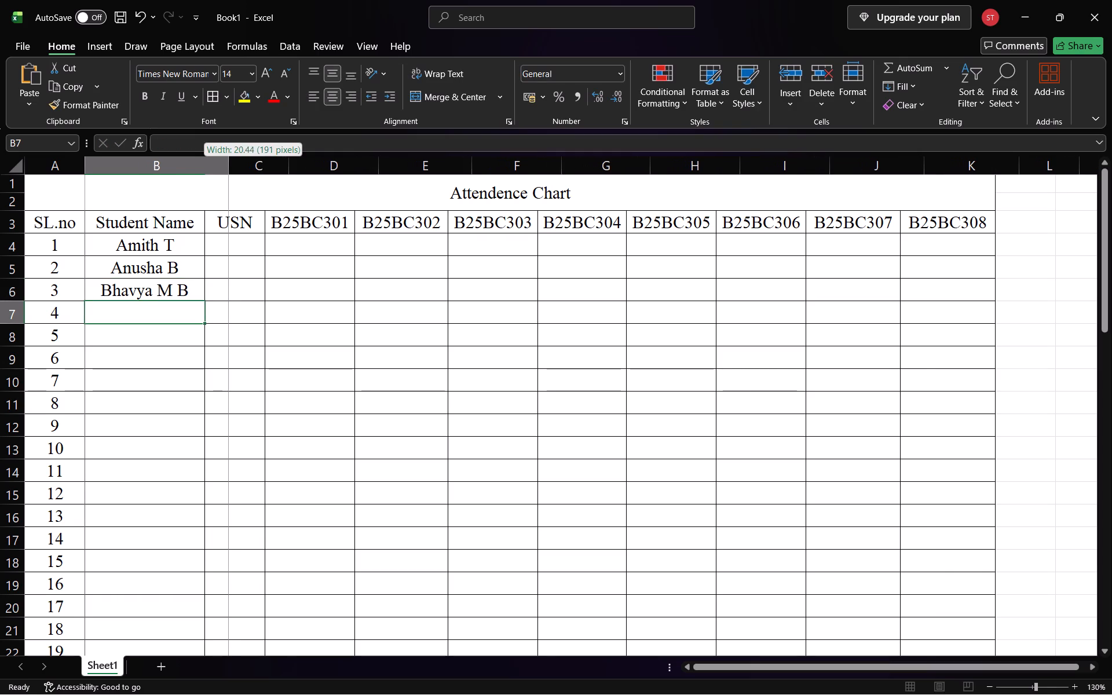
{"action": "left_click_drag", "start_coordinate": [228, 165], "coordinate": [230, 165]}
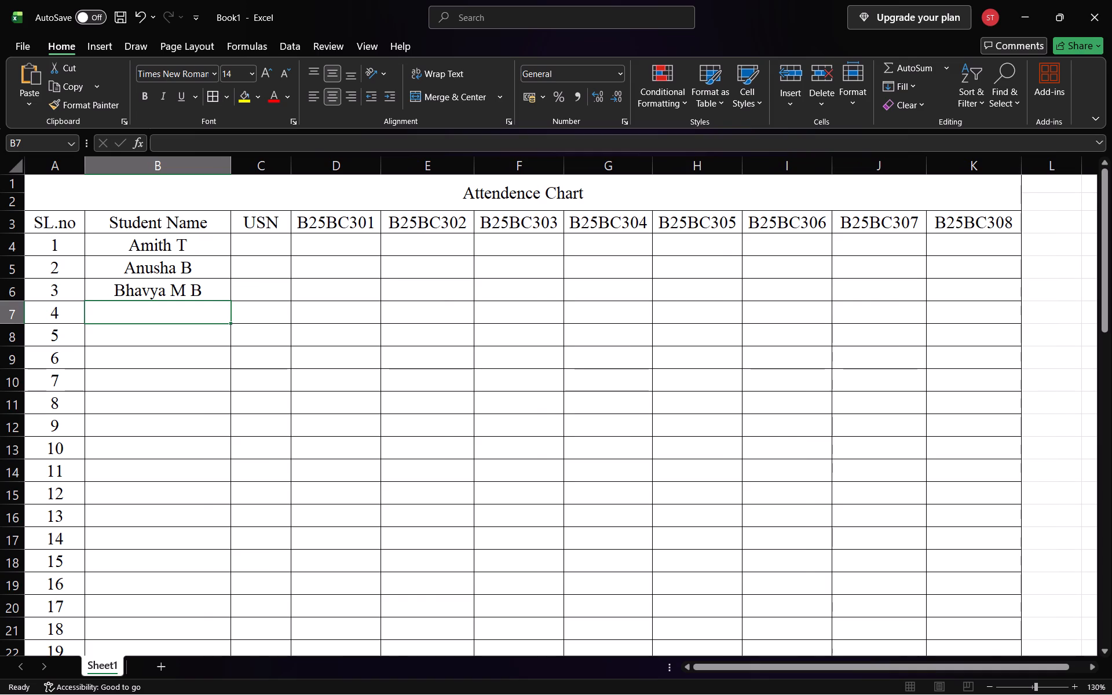
{"action": "left_click_drag", "start_coordinate": [231, 167], "coordinate": [247, 166]}
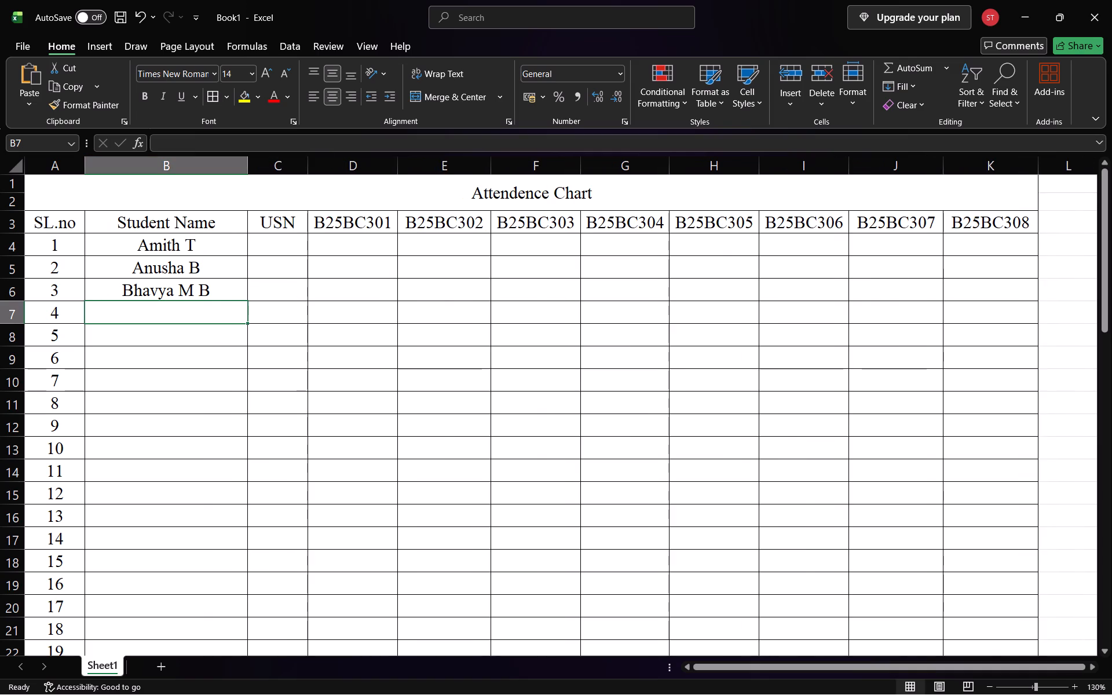
Enter the student name with its initial for serial number 4 in cell B7.
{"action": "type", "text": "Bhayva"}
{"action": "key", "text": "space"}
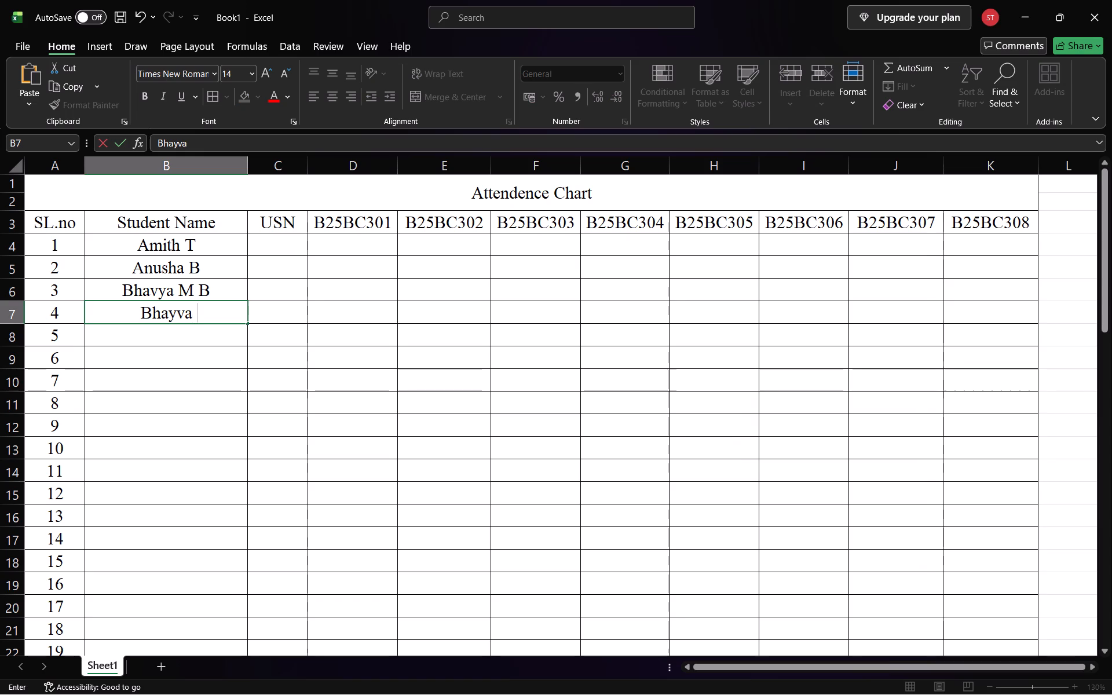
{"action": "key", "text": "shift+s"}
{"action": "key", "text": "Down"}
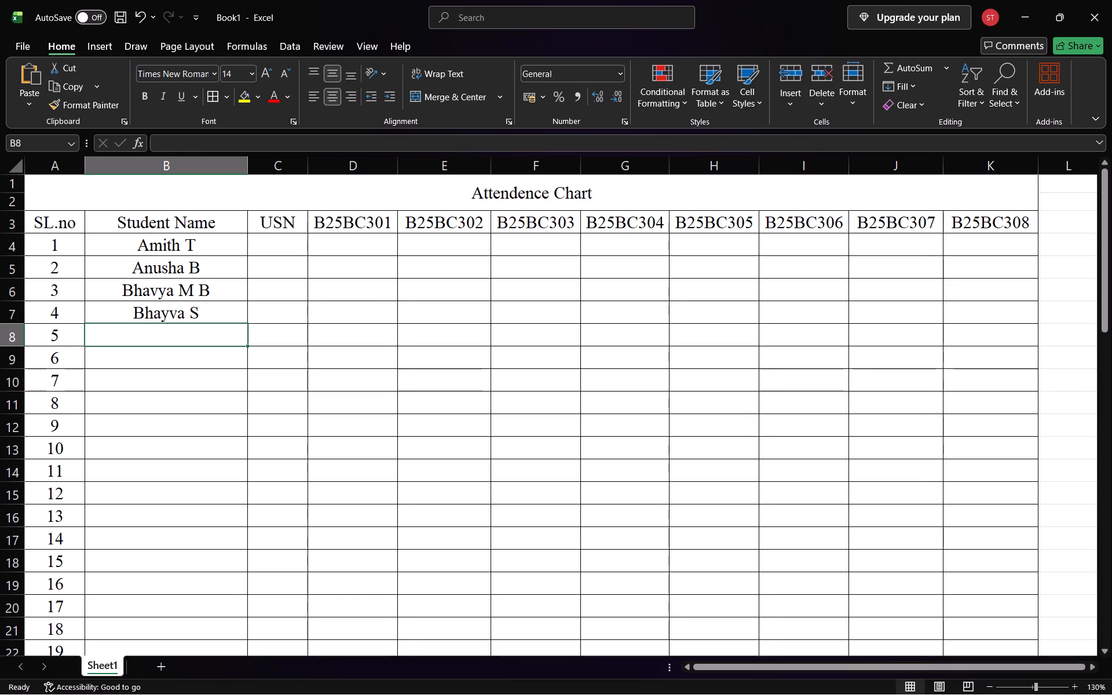
Enter the student name for serial number 5 in cell B8, with both initials capitalised.
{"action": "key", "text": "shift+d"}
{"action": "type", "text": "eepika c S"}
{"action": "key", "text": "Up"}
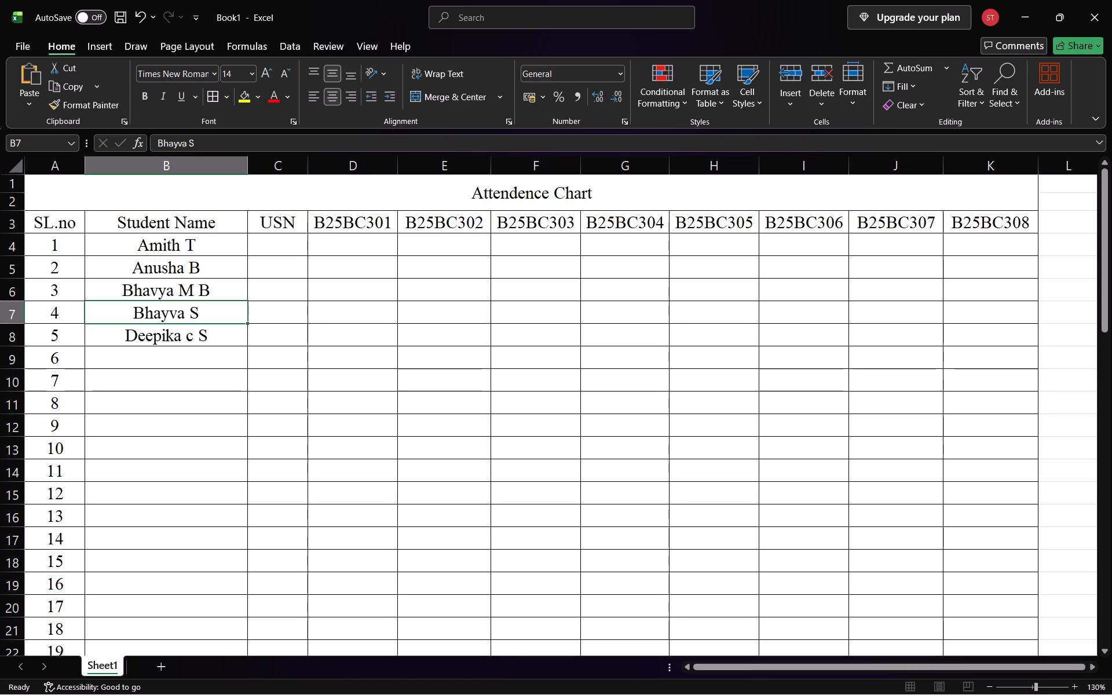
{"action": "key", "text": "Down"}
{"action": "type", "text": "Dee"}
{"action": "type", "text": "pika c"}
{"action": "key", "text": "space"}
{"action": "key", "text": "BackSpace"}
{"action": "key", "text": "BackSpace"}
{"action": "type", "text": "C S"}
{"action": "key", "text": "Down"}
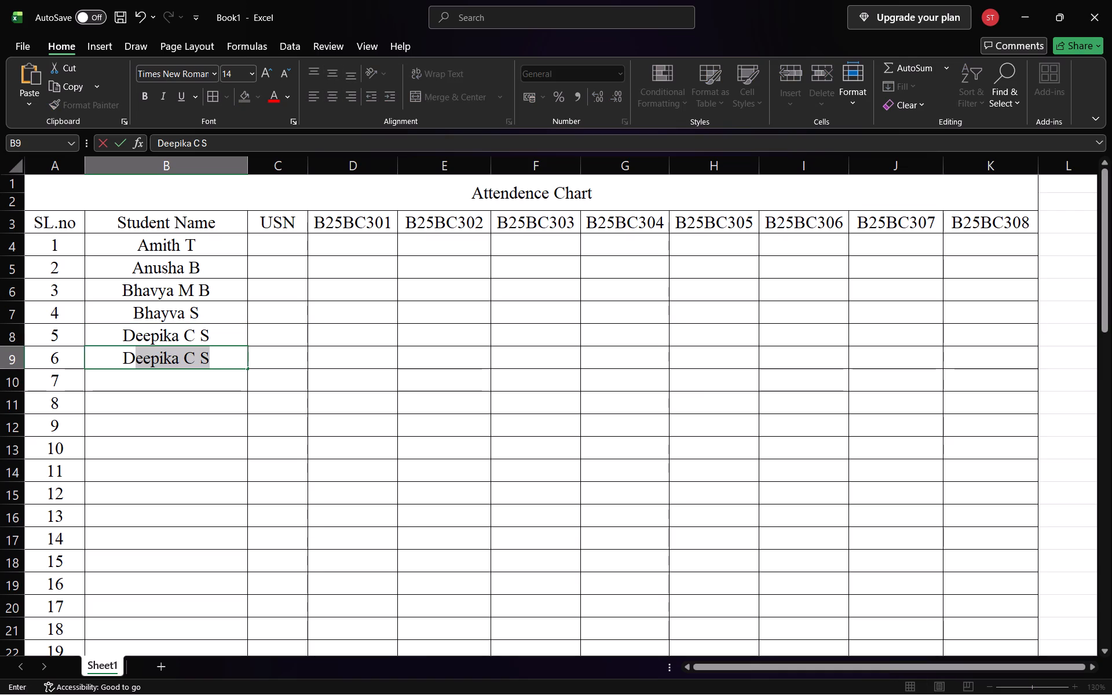
Enter the student name with its two initials for serial number 6 in cell B9.
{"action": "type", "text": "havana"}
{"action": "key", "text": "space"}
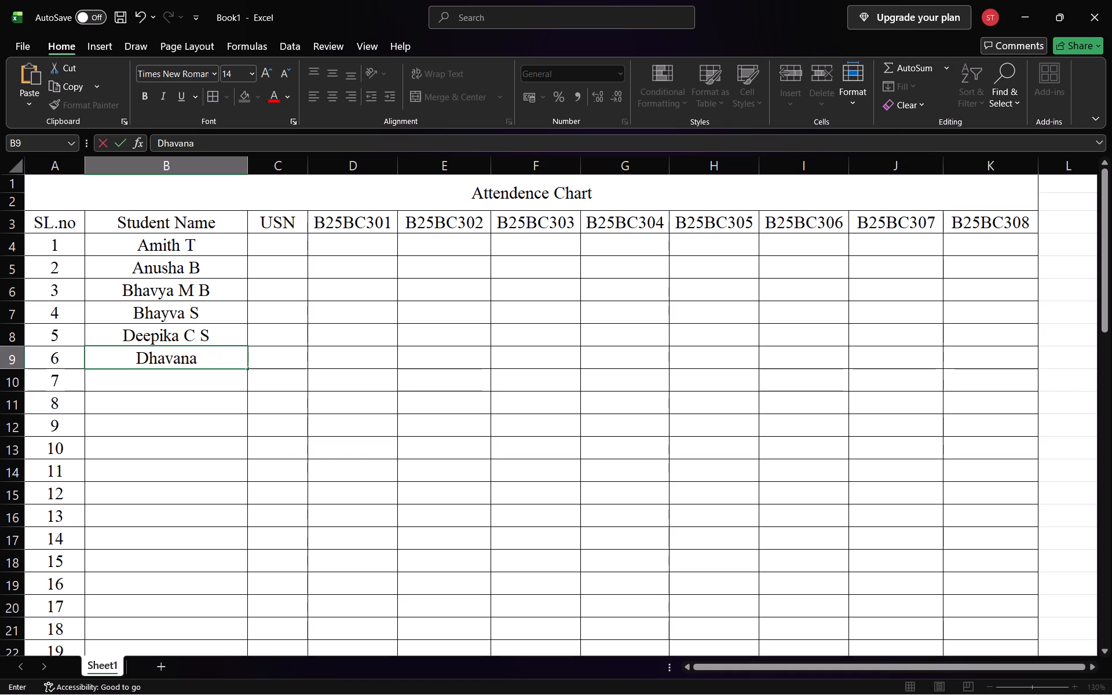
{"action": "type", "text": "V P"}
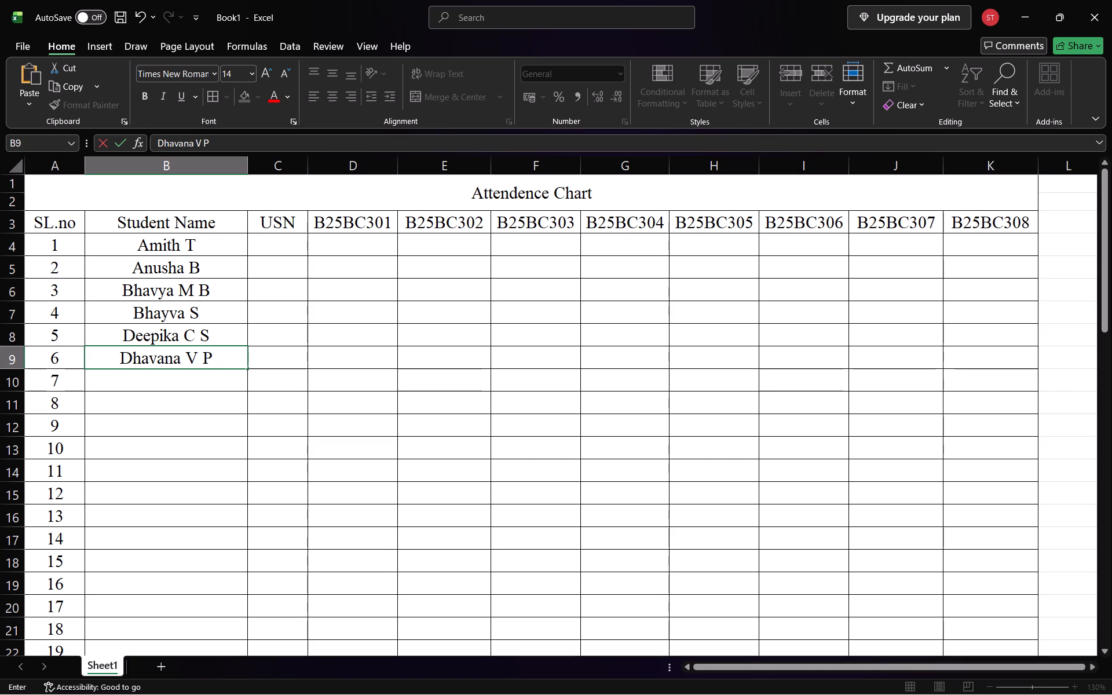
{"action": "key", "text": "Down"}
Enter the student name with two capital initials for serial number 7 in cell B10.
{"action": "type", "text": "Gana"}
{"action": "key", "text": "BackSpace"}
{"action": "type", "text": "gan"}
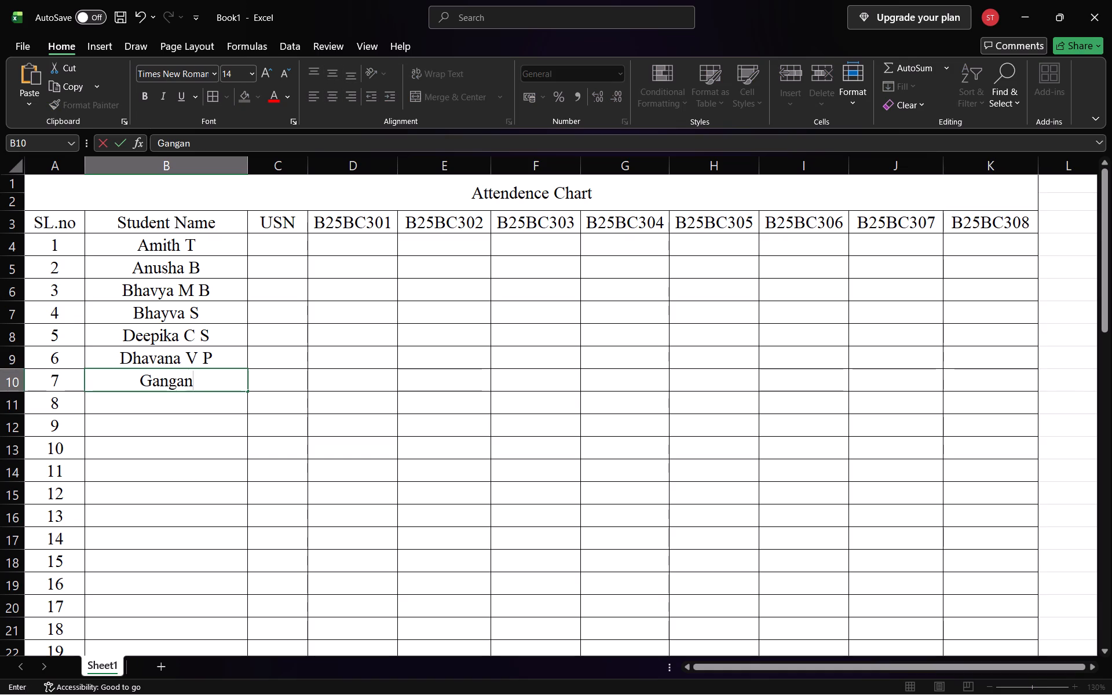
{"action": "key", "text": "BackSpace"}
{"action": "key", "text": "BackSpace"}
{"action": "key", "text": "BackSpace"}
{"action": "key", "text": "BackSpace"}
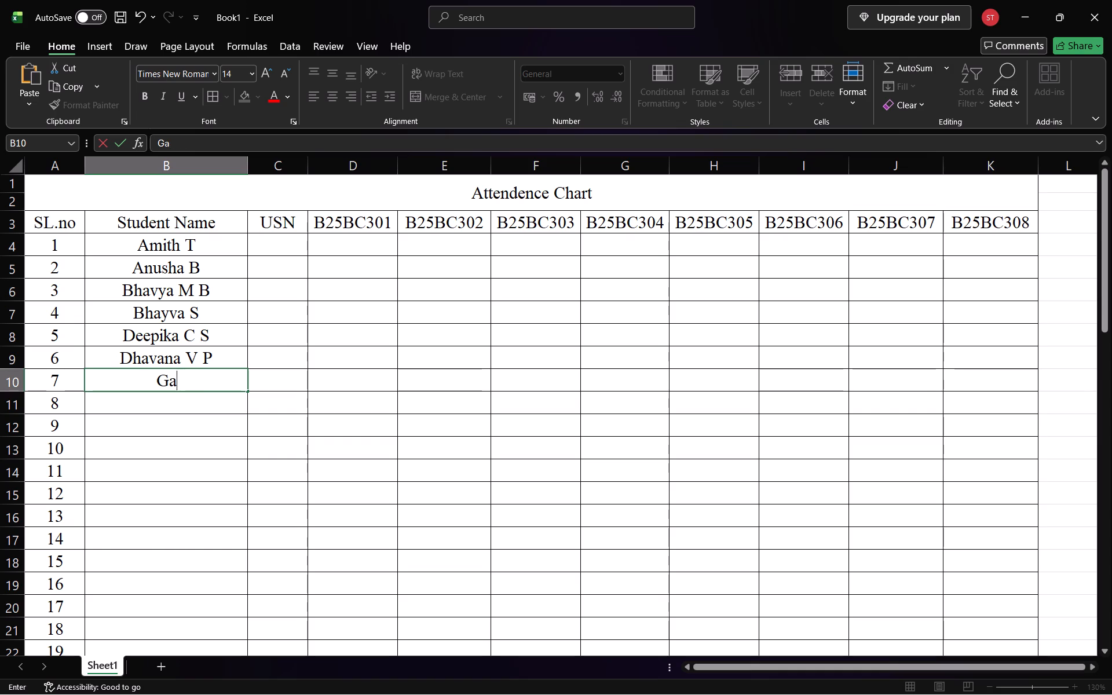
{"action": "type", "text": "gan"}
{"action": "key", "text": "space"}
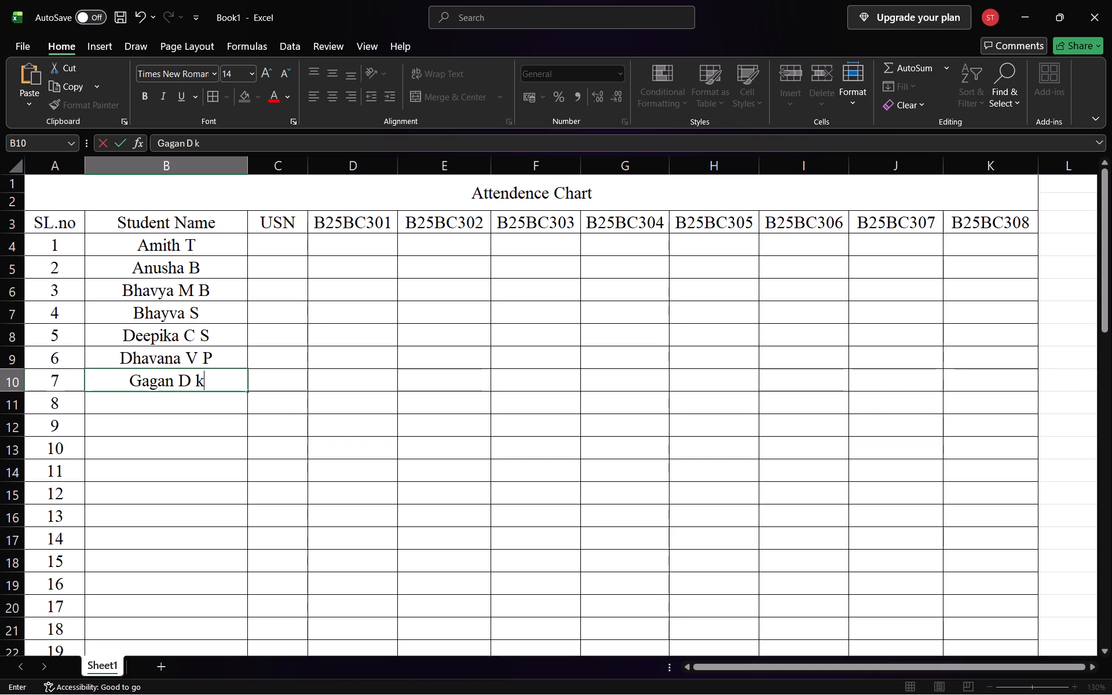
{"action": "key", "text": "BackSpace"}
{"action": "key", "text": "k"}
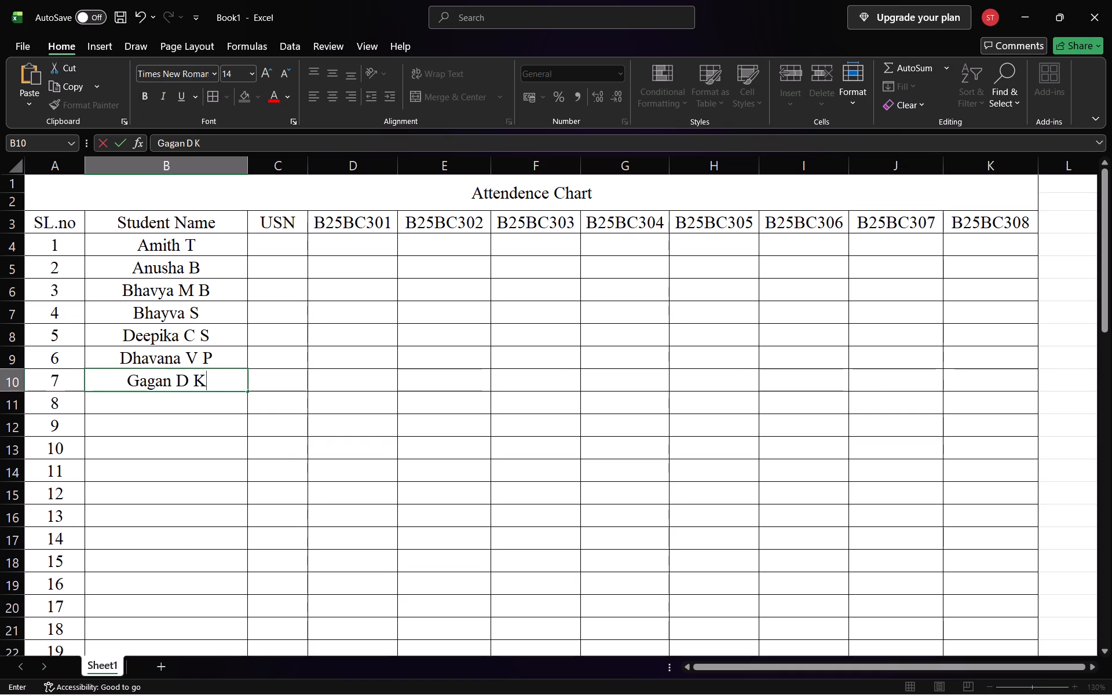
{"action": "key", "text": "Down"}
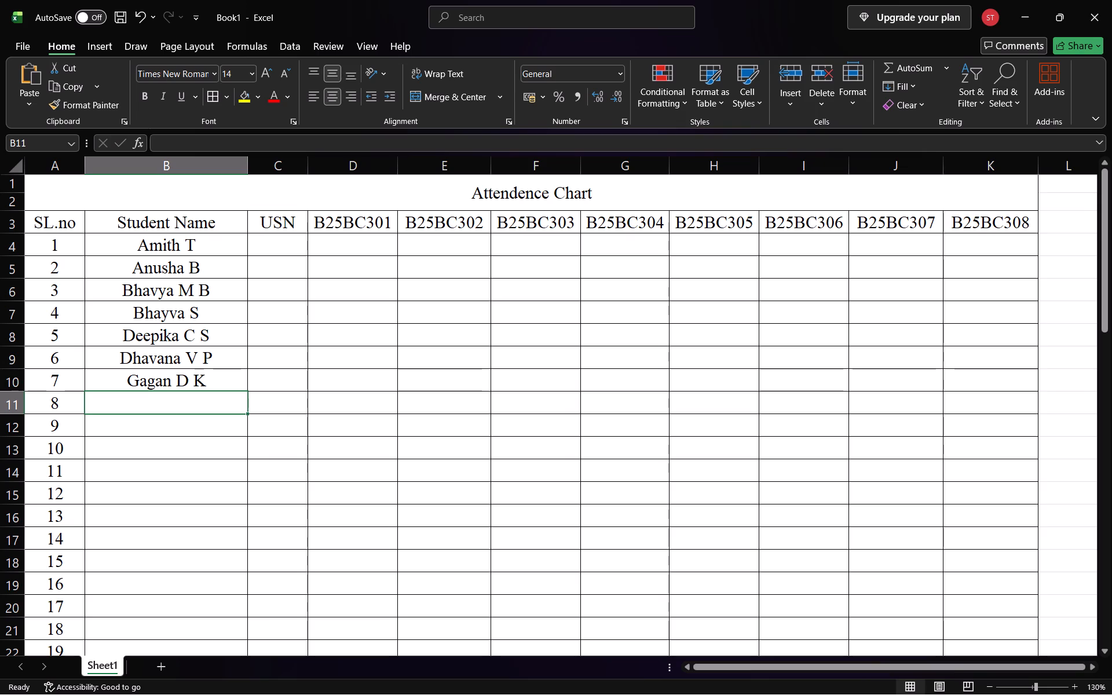
Enter the student name with its two initials for serial number 8 in cell B11.
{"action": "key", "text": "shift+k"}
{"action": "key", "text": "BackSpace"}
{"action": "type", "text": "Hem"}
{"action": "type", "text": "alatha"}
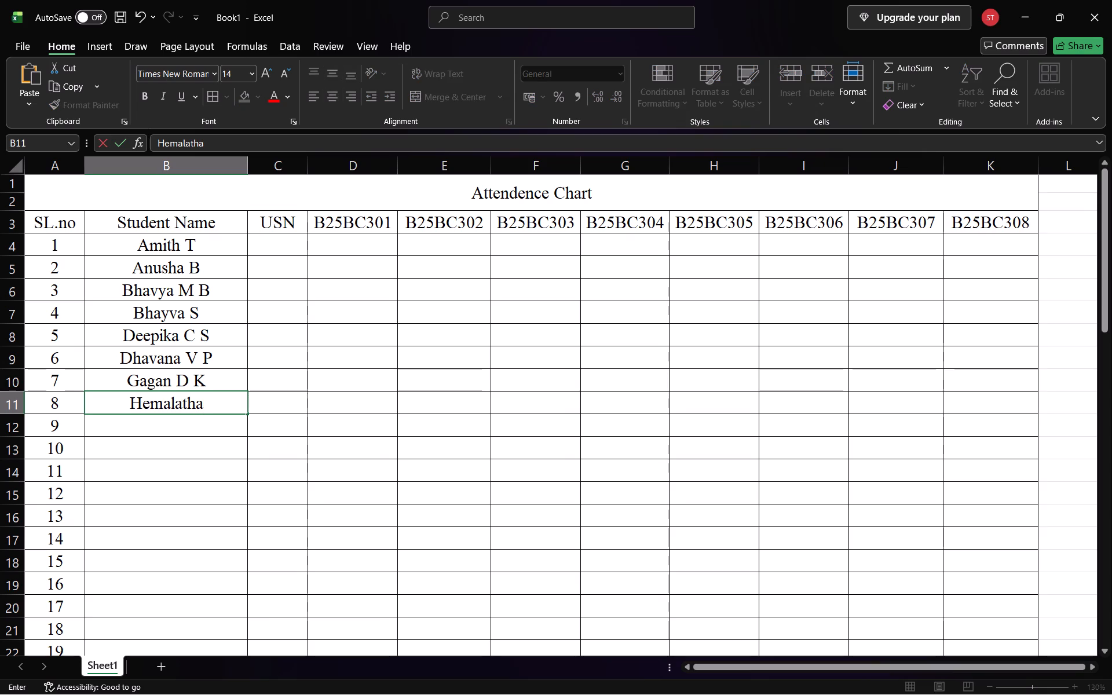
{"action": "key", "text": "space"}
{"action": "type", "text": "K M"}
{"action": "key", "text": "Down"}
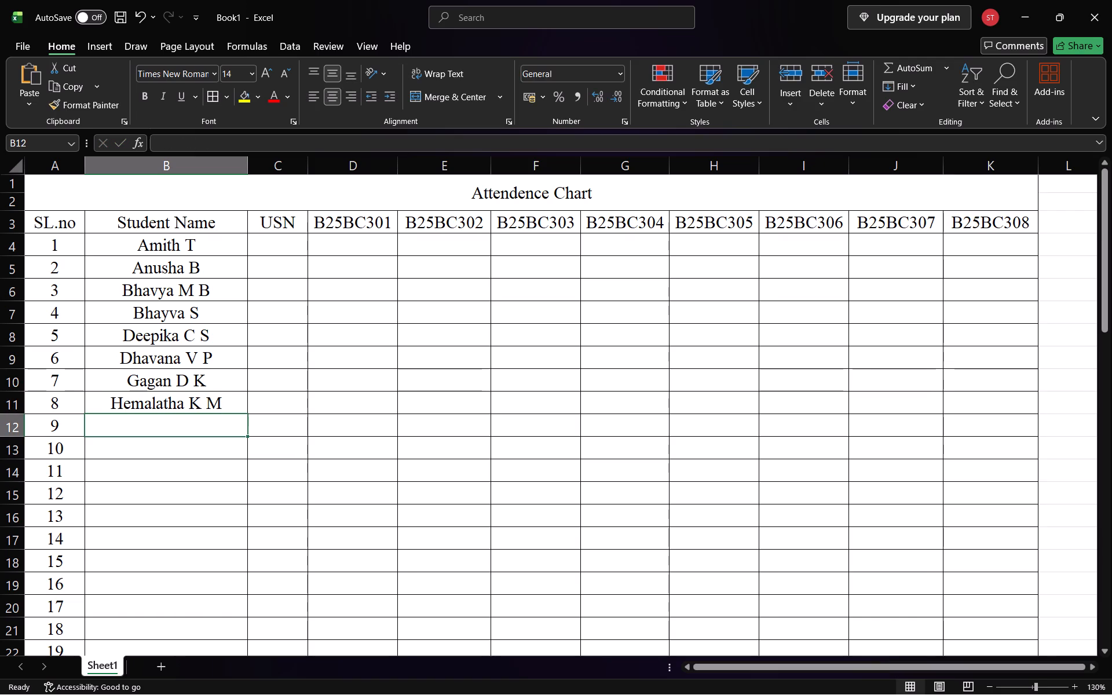
Enter the student's first name and surname for serial number 9 in cell B12, correcting the surname's spelling.
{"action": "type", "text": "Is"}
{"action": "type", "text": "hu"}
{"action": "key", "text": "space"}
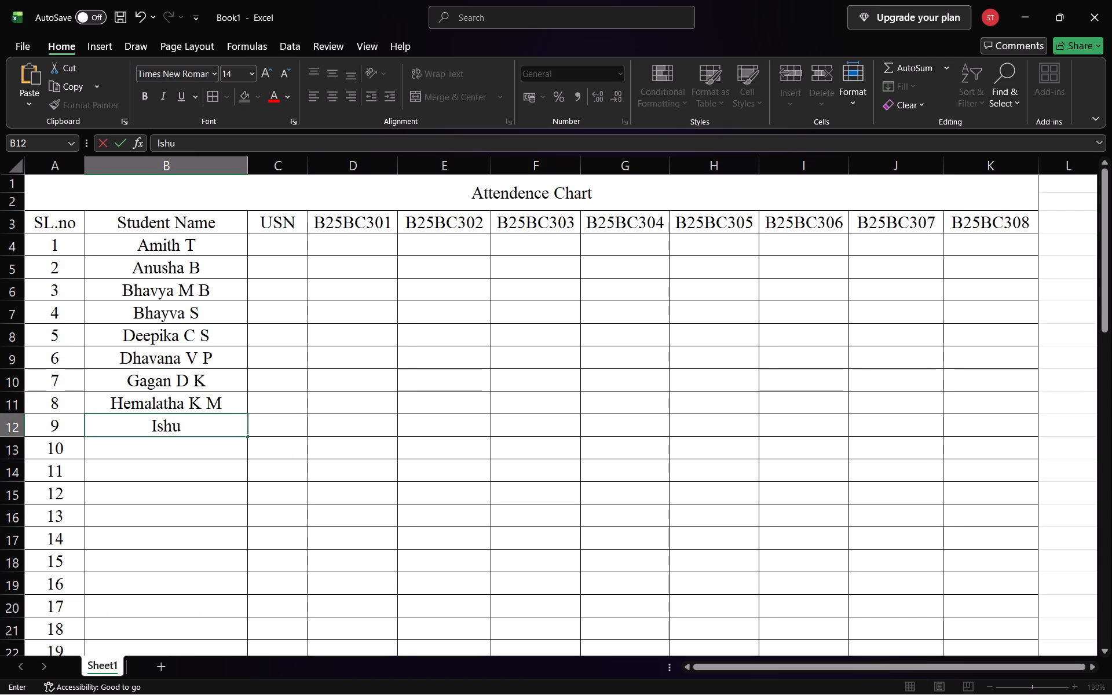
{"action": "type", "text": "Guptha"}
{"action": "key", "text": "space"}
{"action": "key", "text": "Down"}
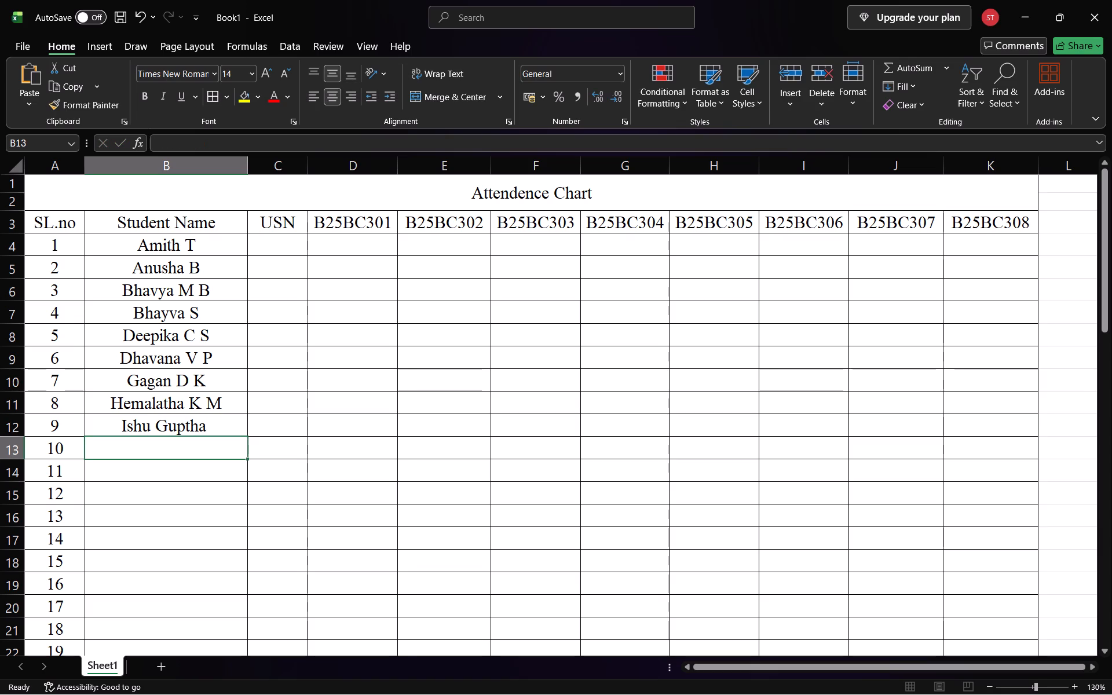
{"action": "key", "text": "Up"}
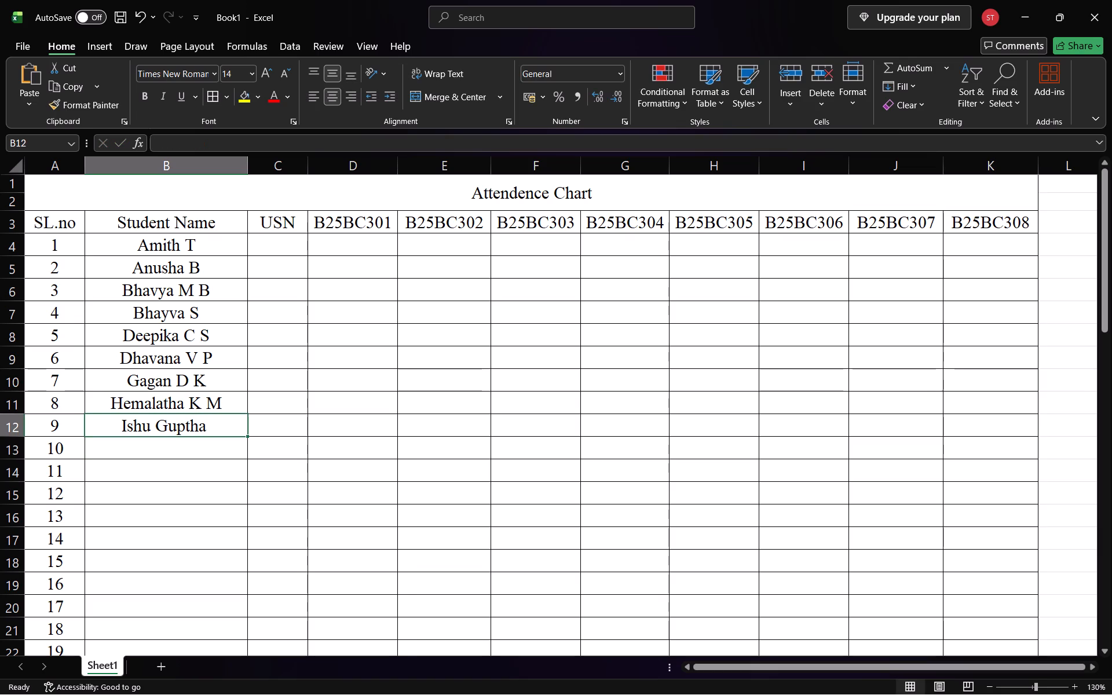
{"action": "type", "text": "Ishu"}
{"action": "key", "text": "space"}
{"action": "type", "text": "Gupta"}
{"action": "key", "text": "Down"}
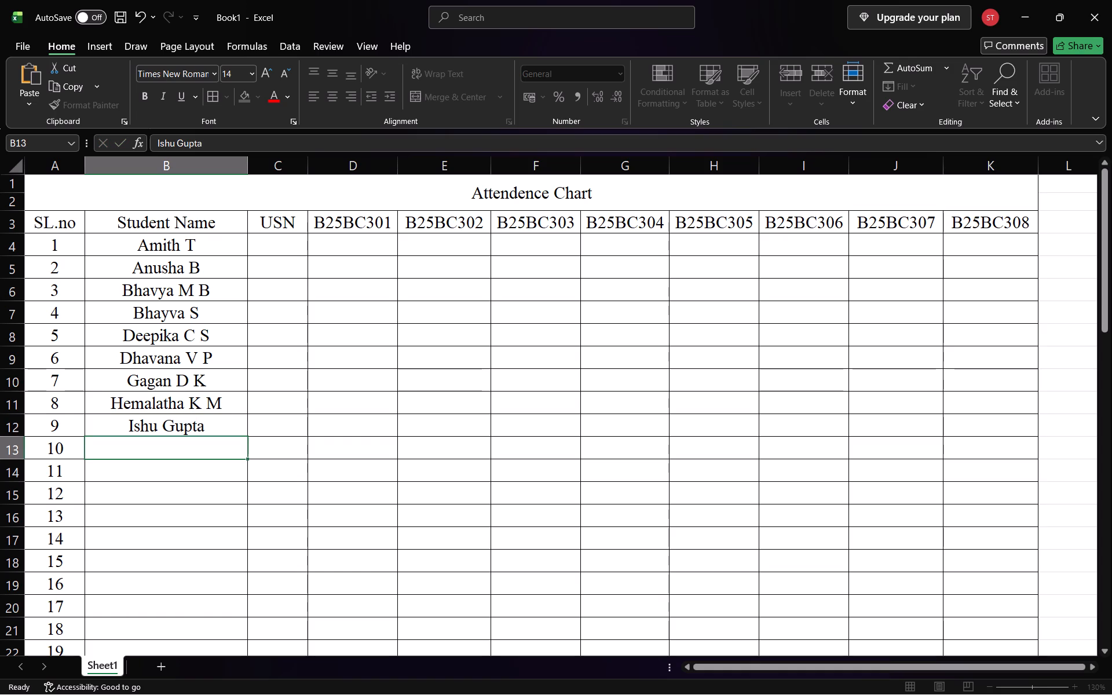
Enter the student name with its initial for serial number 10 in cell B13.
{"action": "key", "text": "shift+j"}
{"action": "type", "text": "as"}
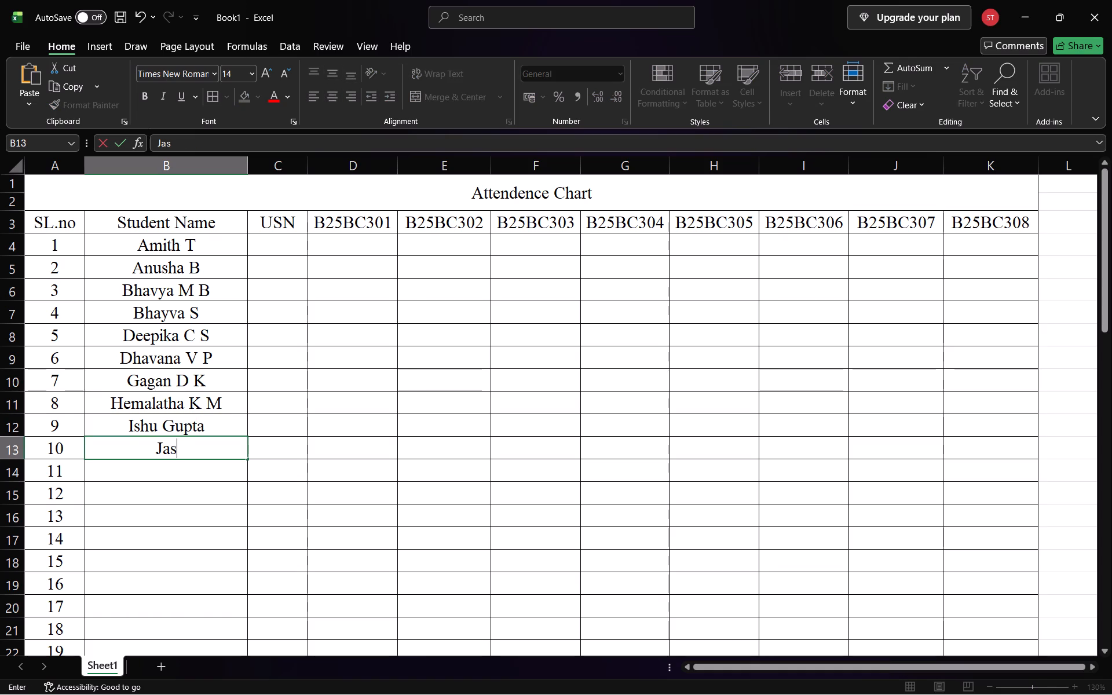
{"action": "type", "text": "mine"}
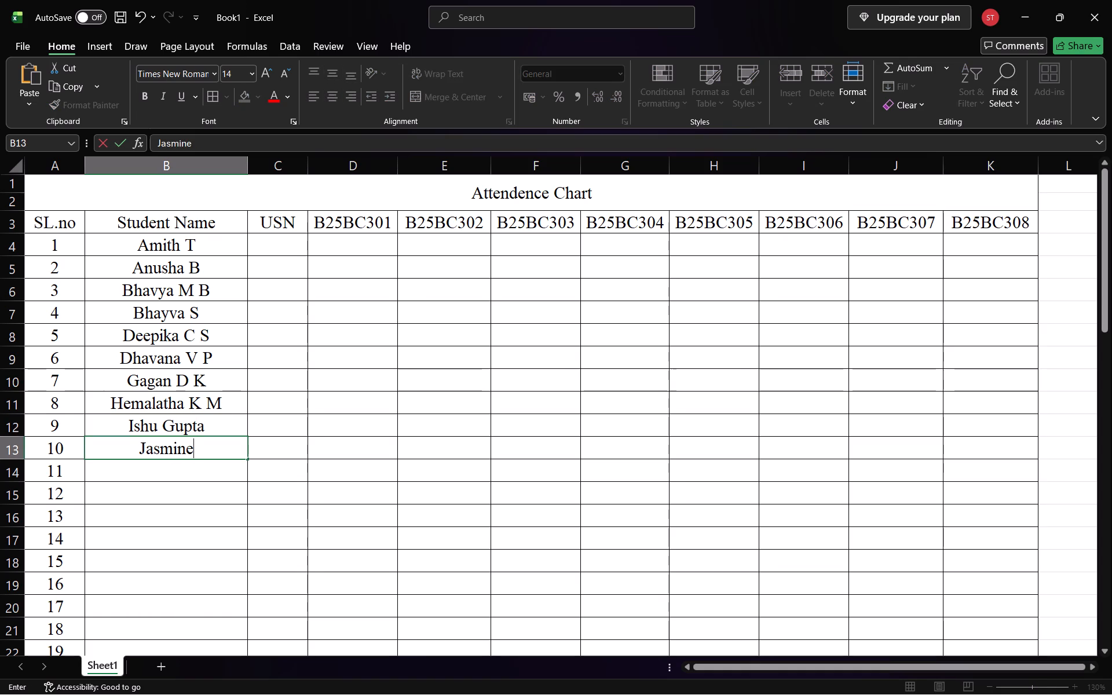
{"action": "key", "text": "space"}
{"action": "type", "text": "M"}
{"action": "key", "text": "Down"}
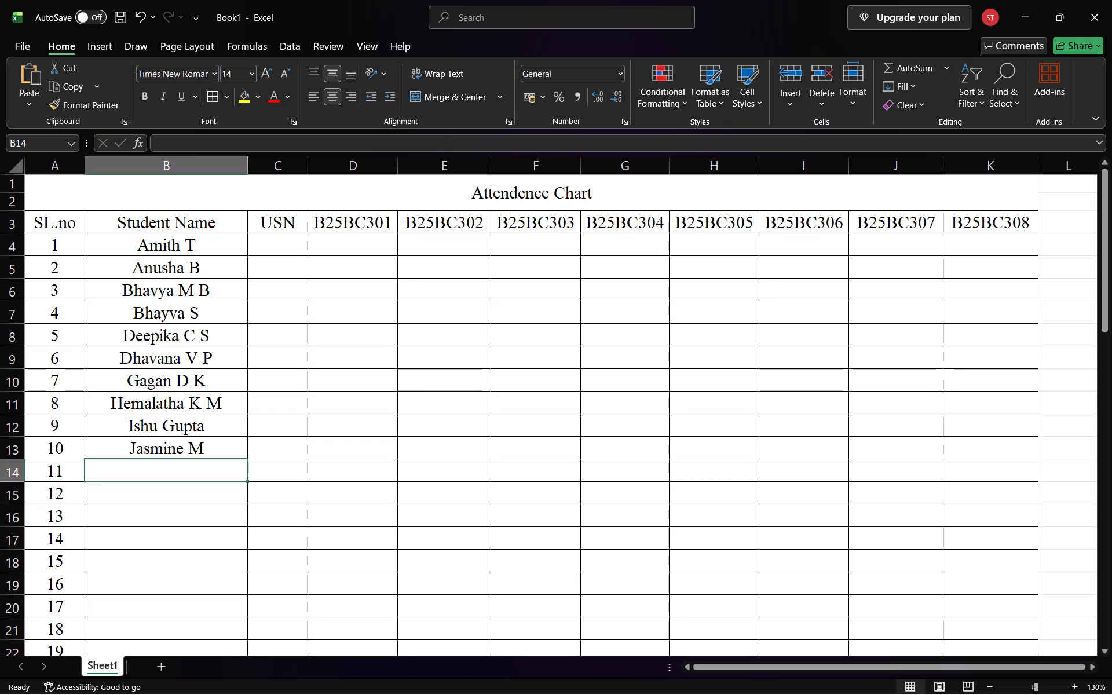
Enter the student names for serial numbers 11 and 12 in cells B14 and B15, the second with one initial.
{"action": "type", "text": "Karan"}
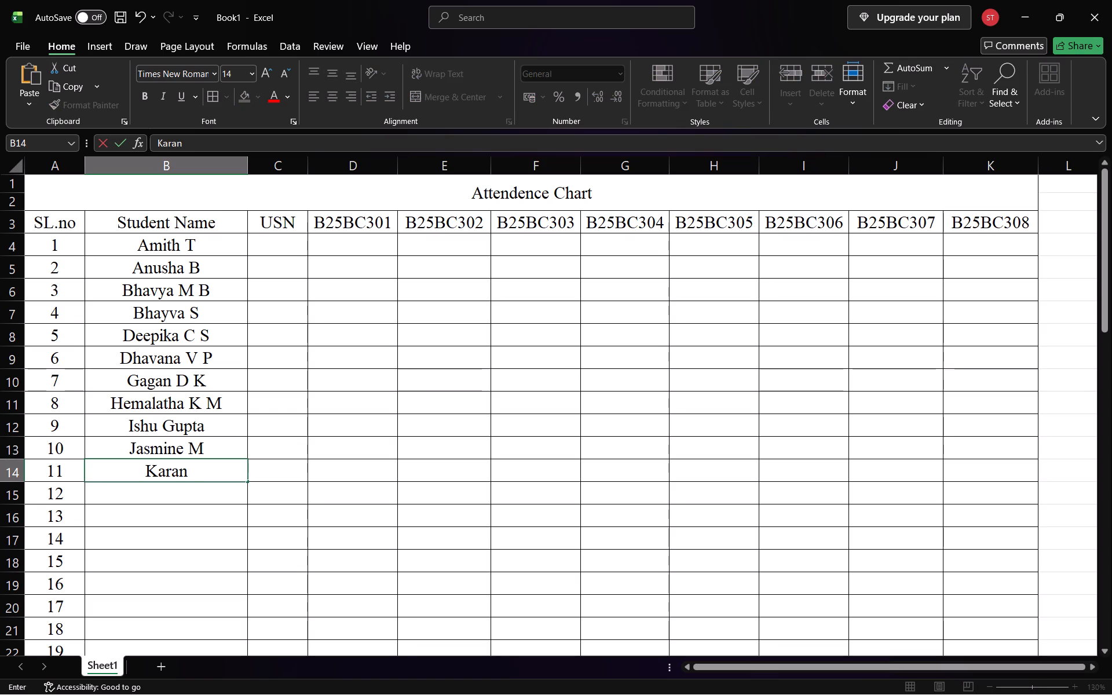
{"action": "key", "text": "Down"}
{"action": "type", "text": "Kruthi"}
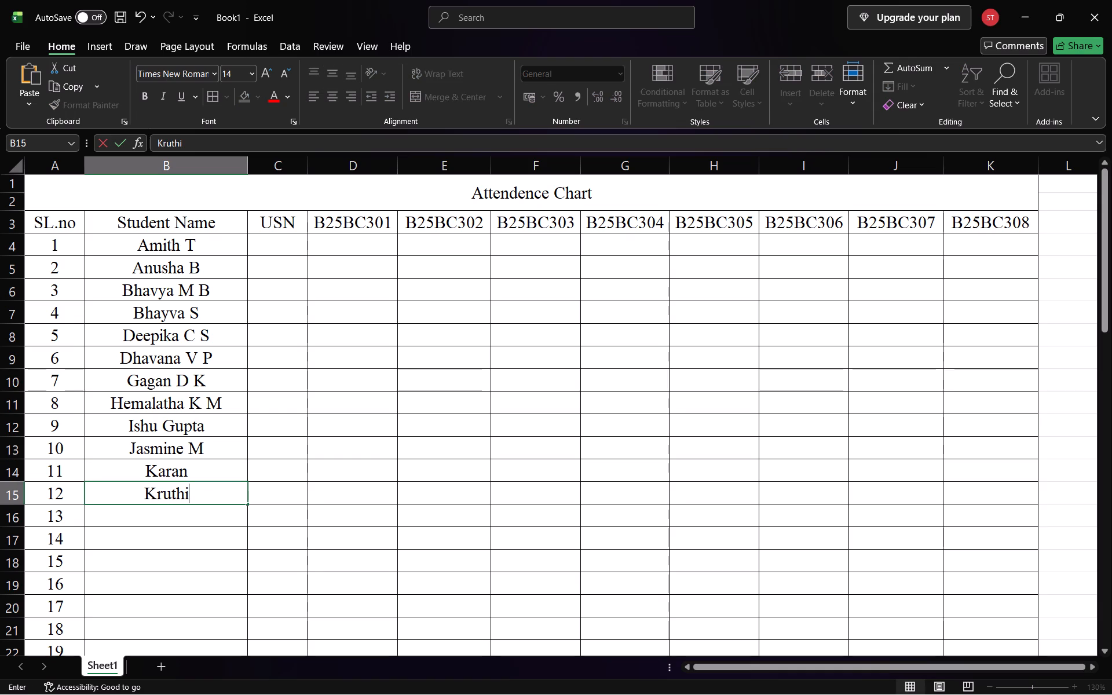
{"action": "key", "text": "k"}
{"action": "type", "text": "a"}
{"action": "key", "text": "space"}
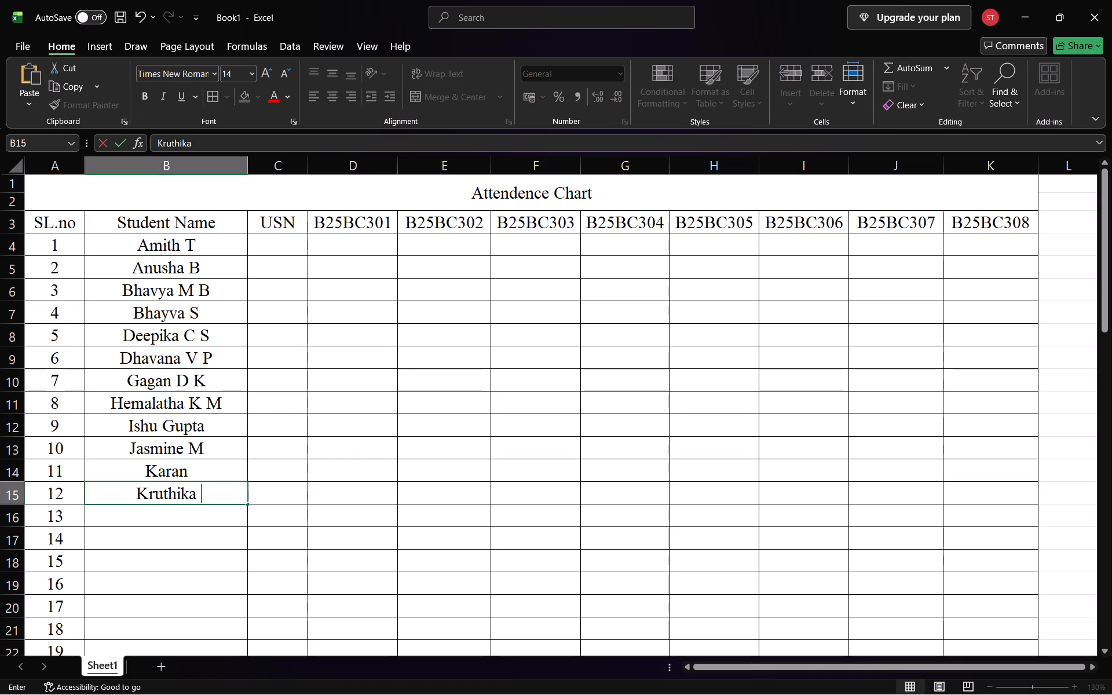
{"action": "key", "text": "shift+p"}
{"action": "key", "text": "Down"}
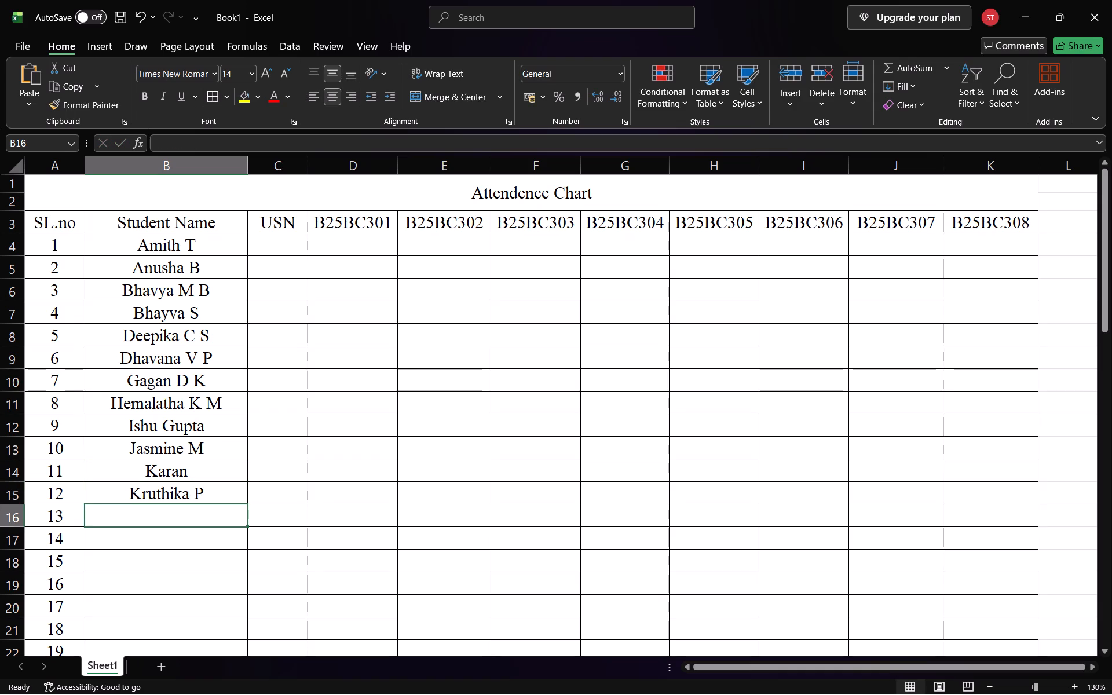
Enter the student names for serial numbers 13 and 14 in cells B16 and B17, with a trailing and a leading initial respectively.
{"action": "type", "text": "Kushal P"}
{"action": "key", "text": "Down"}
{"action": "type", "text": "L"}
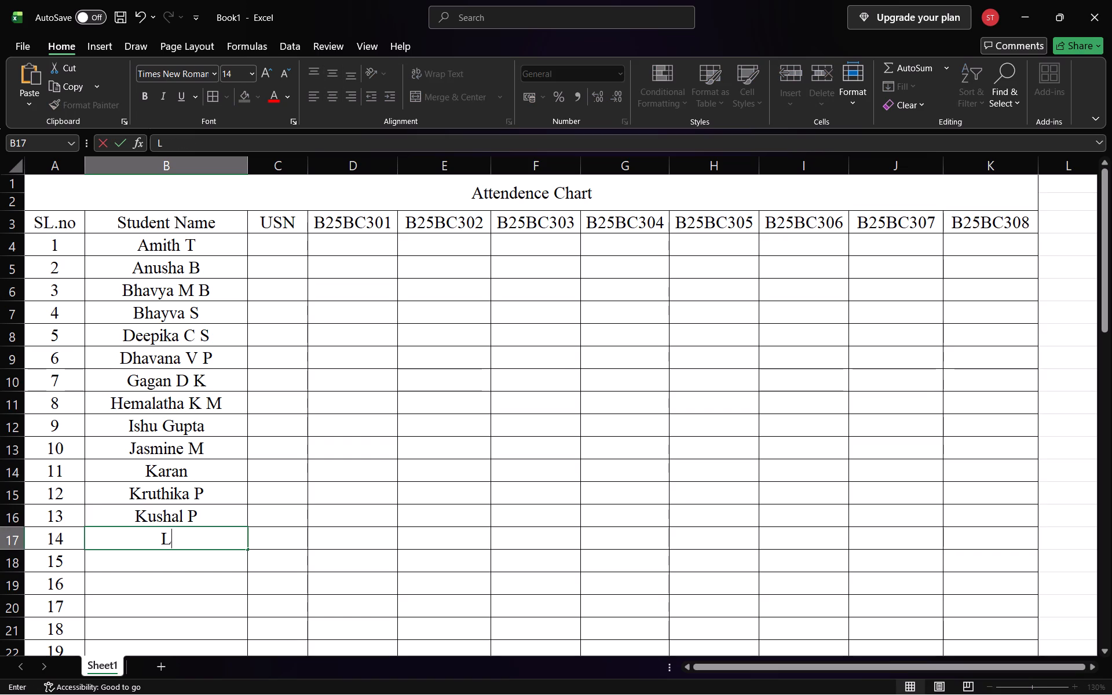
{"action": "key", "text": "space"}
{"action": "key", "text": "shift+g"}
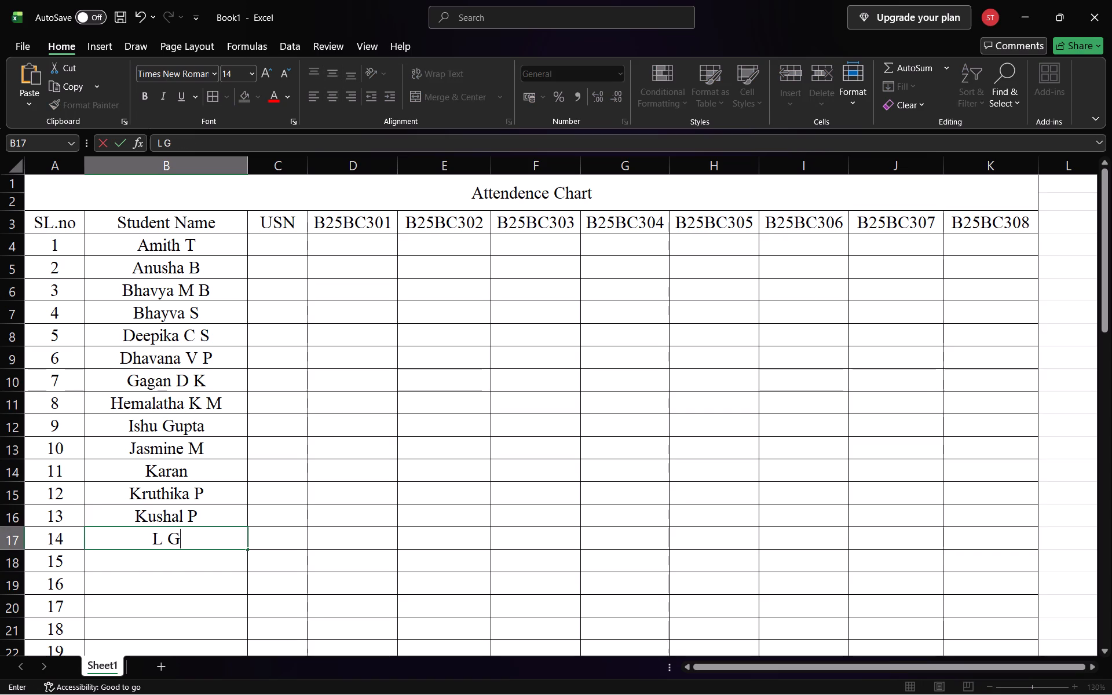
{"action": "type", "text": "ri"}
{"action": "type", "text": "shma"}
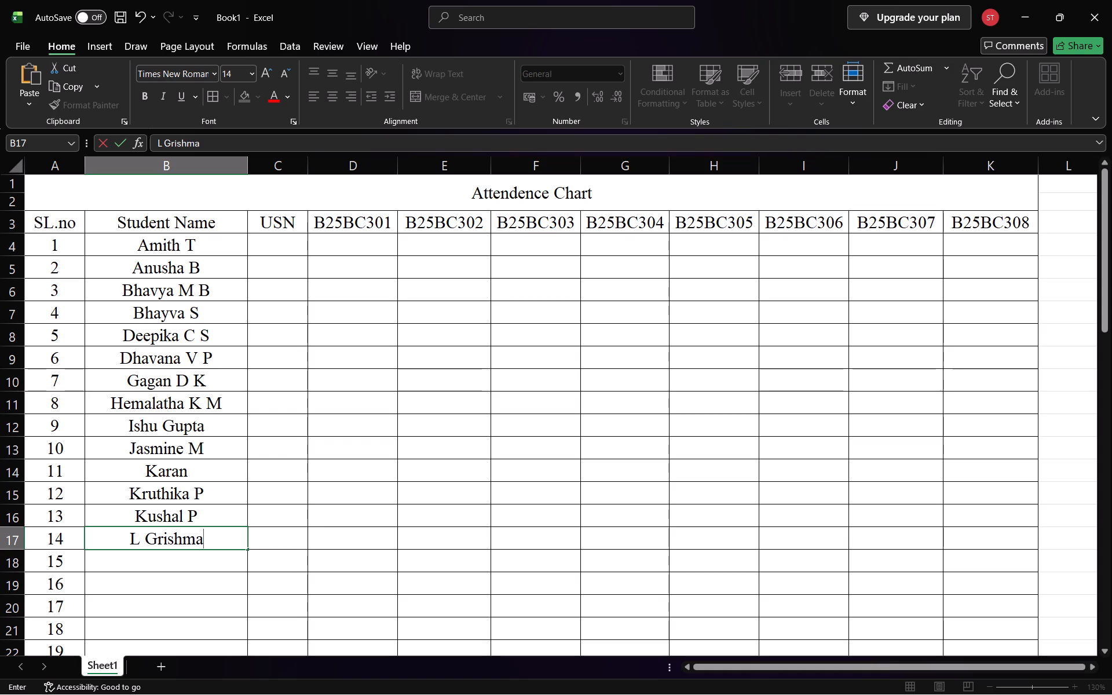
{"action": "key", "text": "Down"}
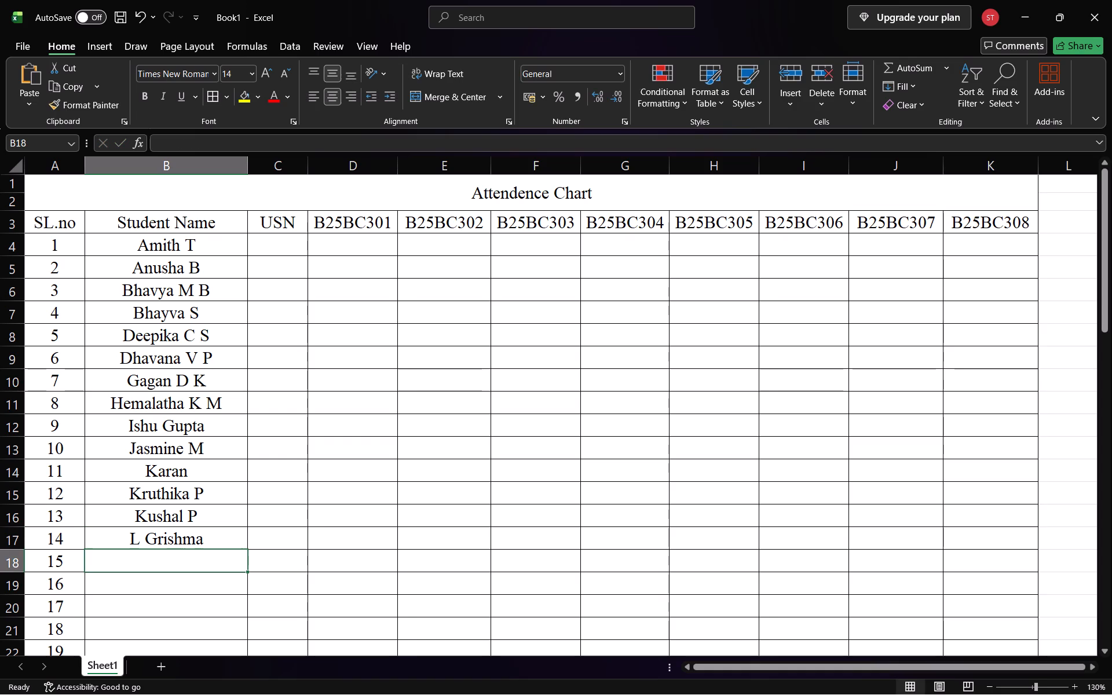
Enter the student's first name, surname and two initials for serial number 15 in cell B18.
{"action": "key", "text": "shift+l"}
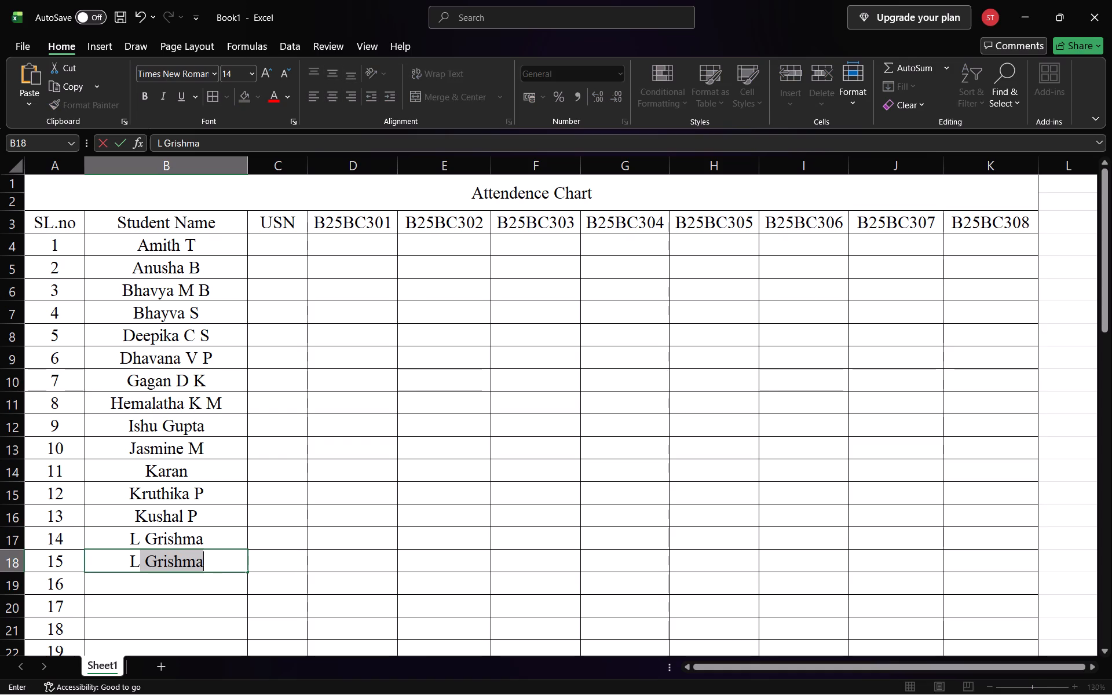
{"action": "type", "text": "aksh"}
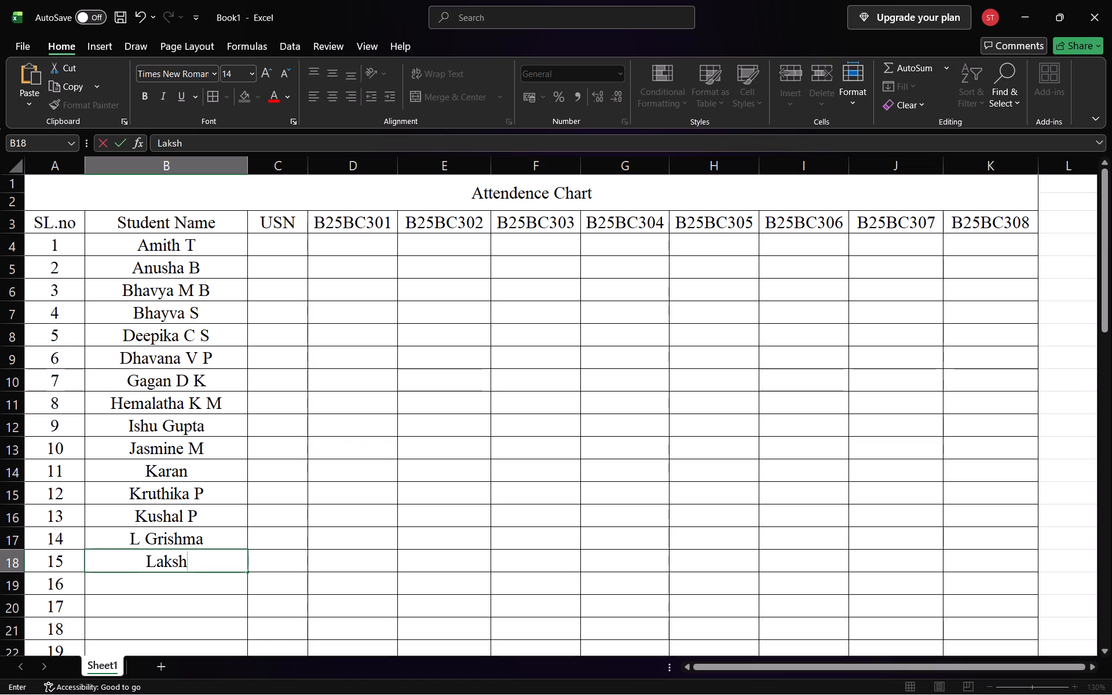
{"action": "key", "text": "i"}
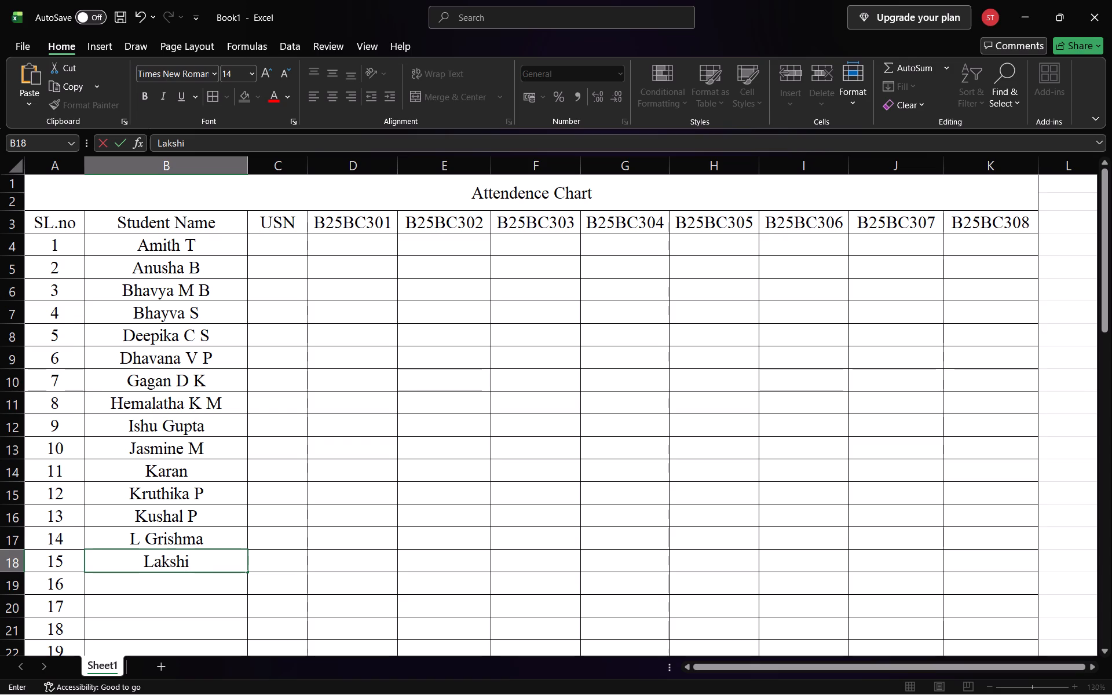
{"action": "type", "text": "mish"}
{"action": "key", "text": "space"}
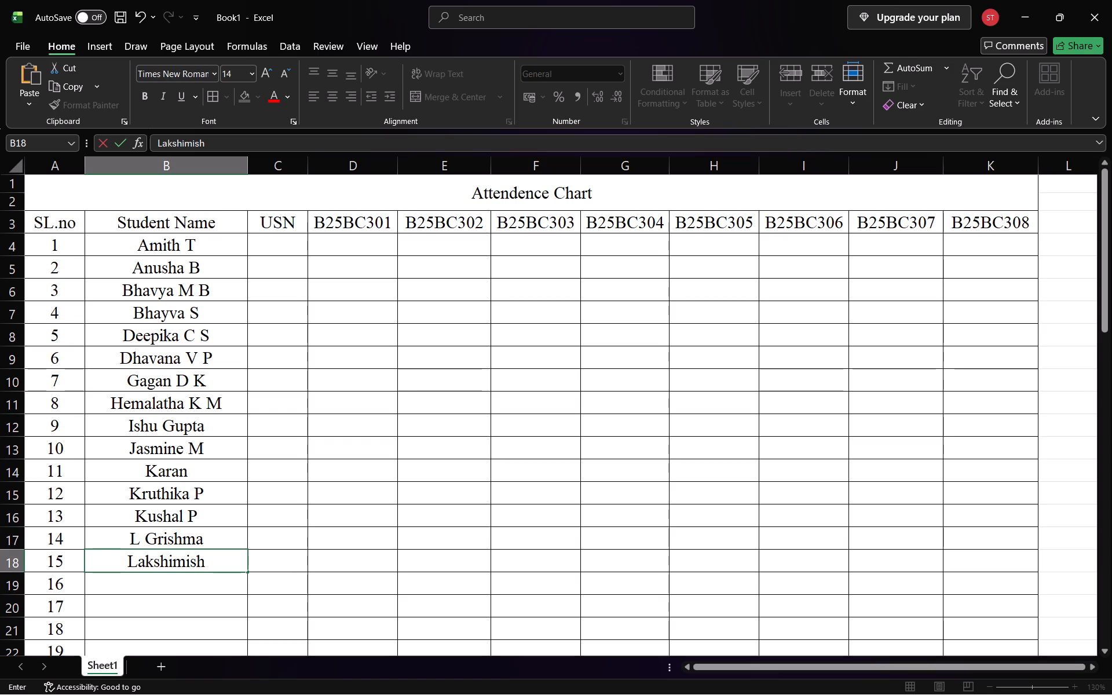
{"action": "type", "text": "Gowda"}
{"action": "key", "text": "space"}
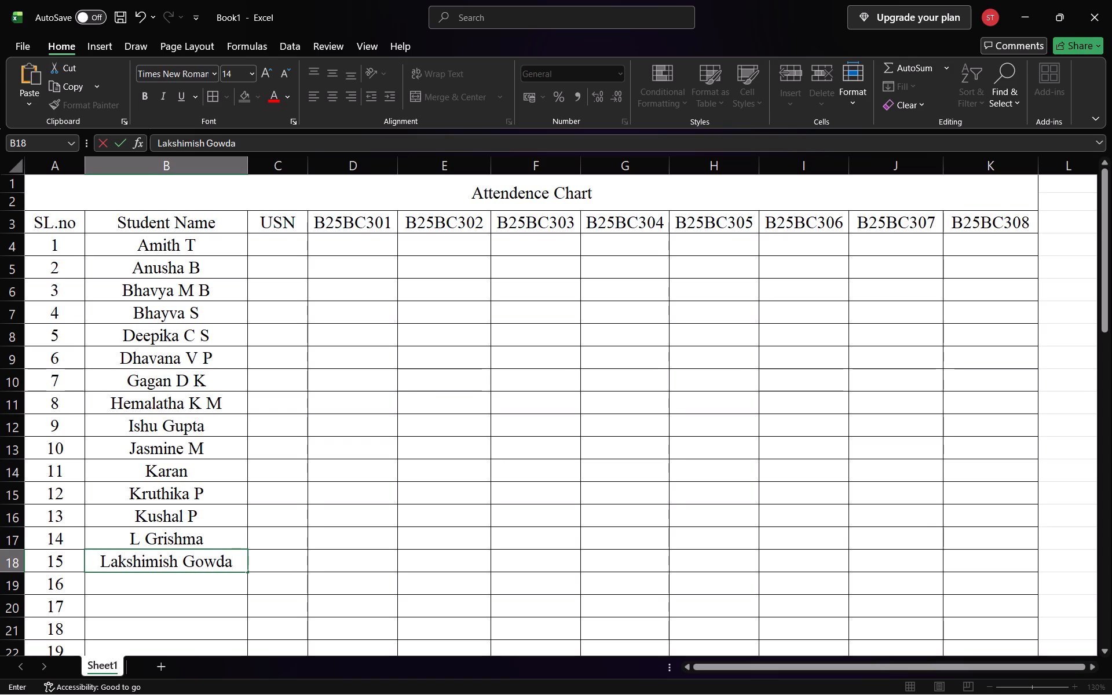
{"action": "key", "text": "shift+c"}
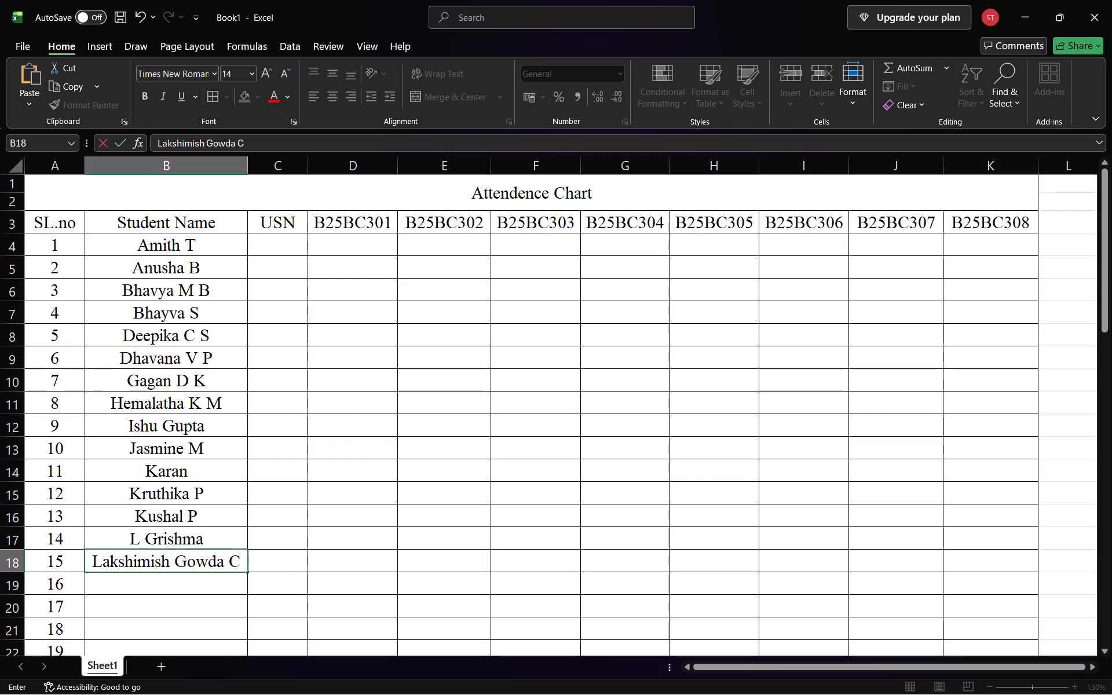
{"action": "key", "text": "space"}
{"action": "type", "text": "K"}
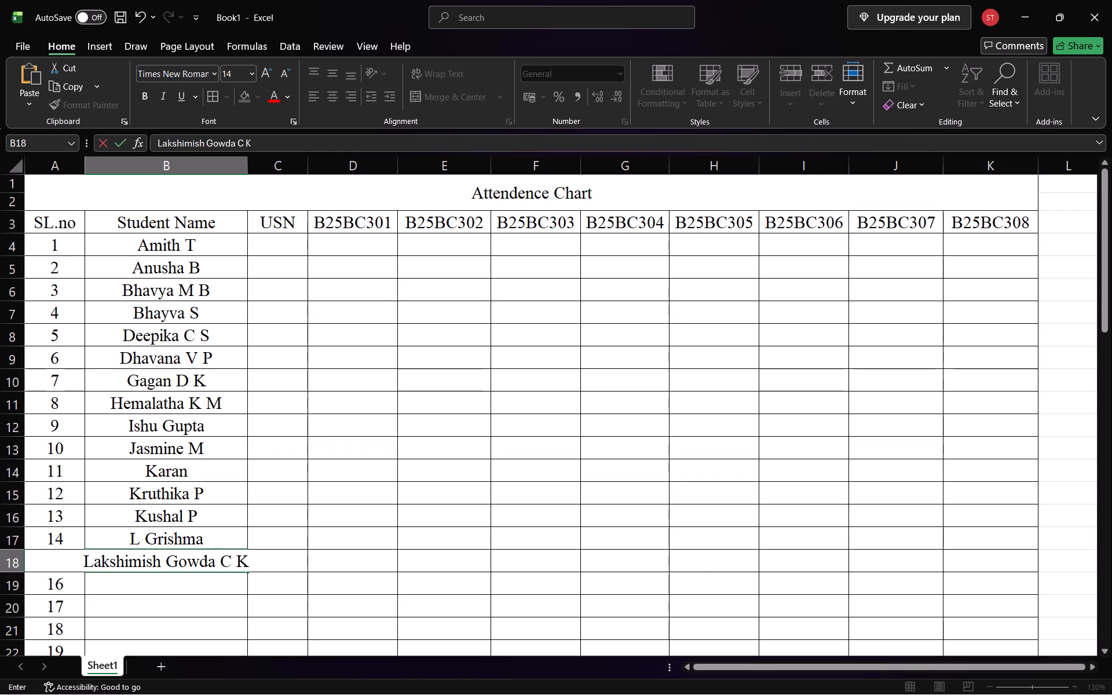
Widen the Student Name column to about 31 so that long names fit.
{"action": "left_click", "coordinate": [248, 173]}
{"action": "left_click_drag", "start_coordinate": [248, 170], "coordinate": [269, 169]}
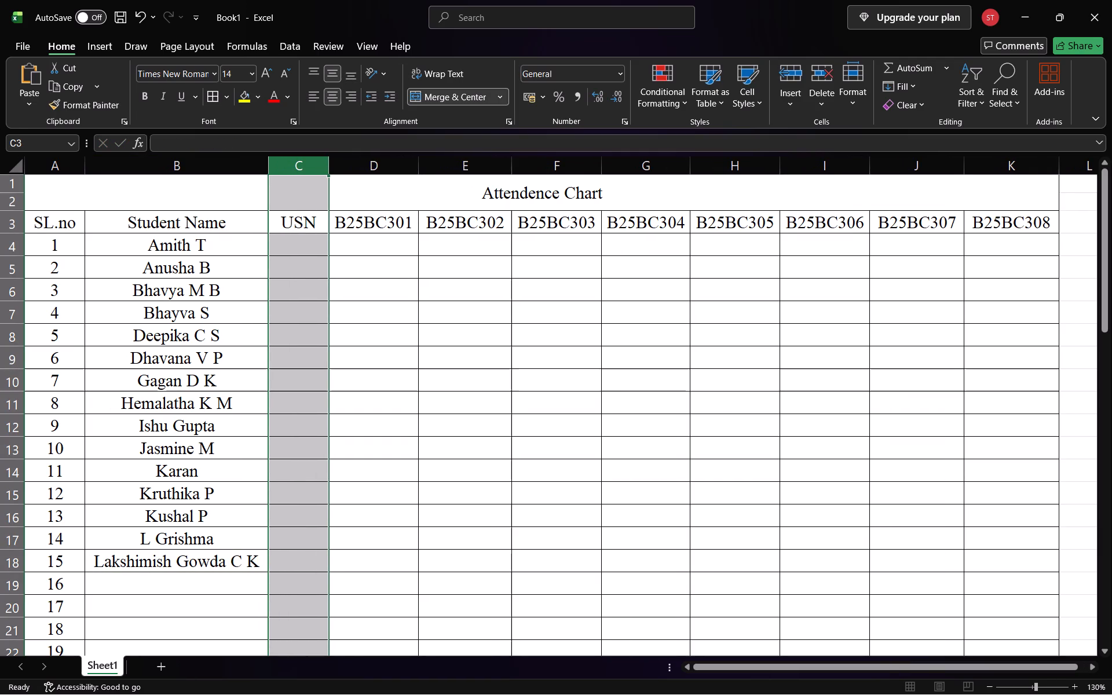
{"action": "left_click_drag", "start_coordinate": [266, 169], "coordinate": [298, 168]}
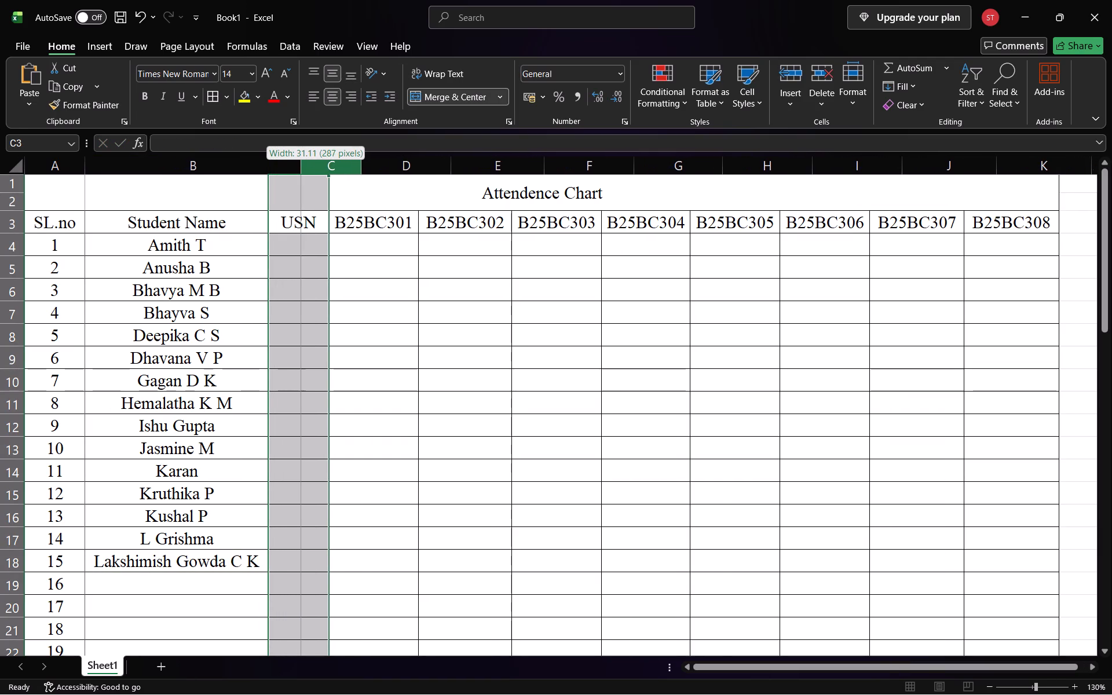
{"action": "left_click_drag", "start_coordinate": [298, 168], "coordinate": [298, 168]}
Correct the first name's spelling for serial number 15 in cell B18 by removing the extra letter i.
{"action": "scroll", "coordinate": [299, 306], "scroll_direction": "down", "scroll_amount": 3}
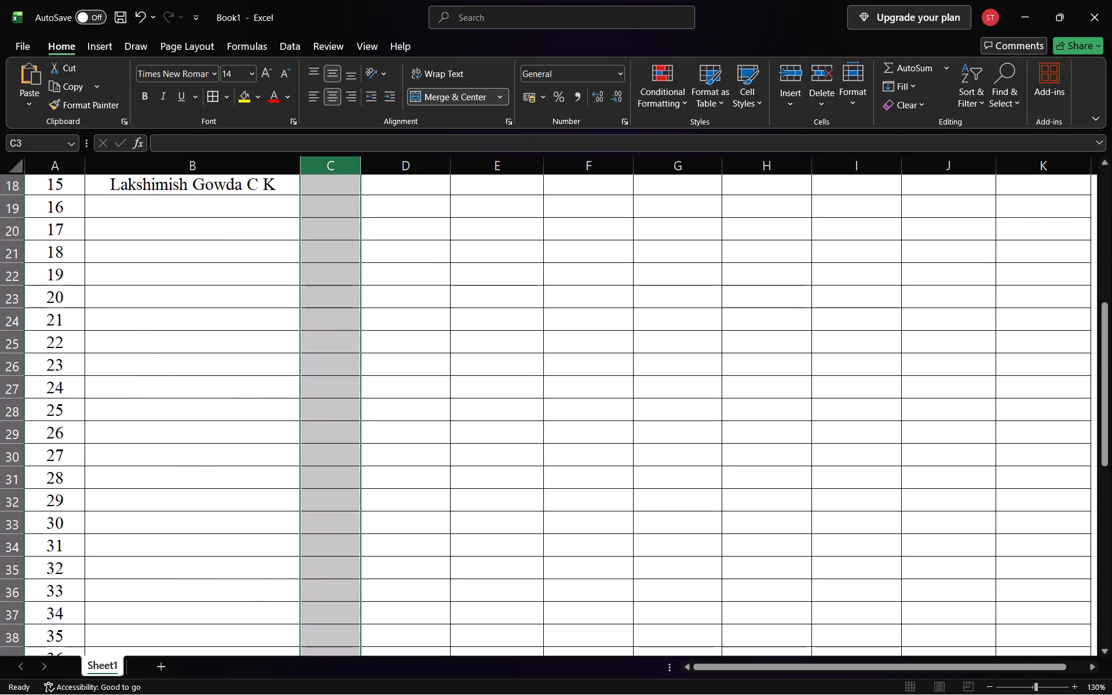
{"action": "left_click", "coordinate": [220, 212]}
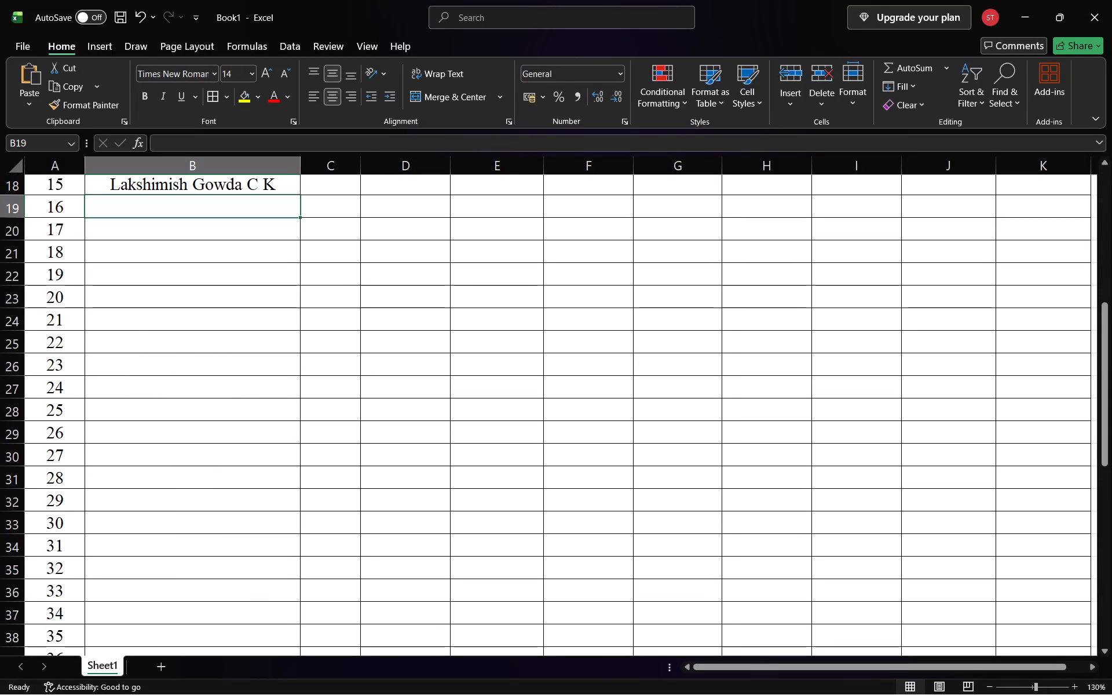
{"action": "double_click", "coordinate": [157, 180]}
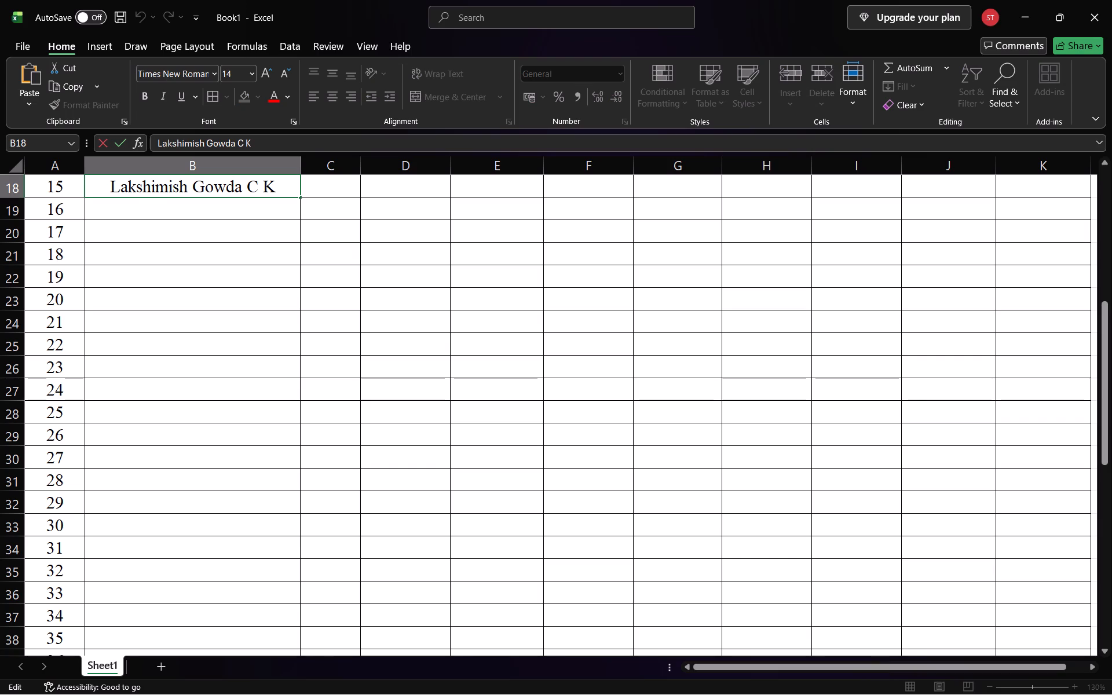
{"action": "key", "text": "BackSpace"}
{"action": "left_click", "coordinate": [156, 209]}
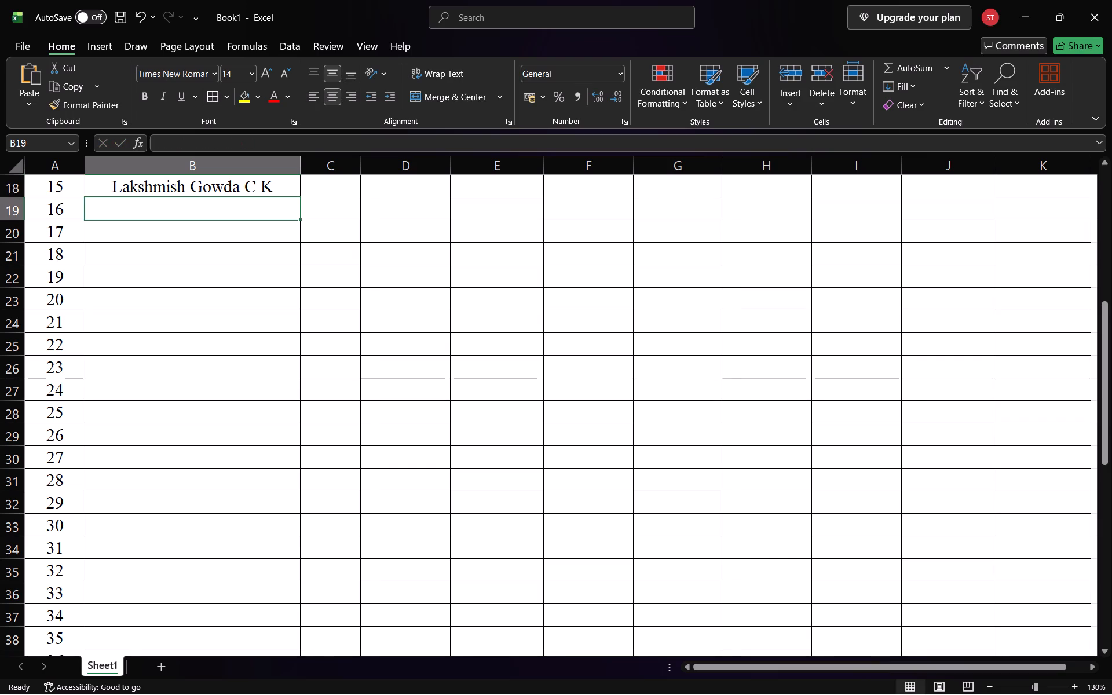
Enter the student names for serial numbers 16 to 18 in cells B19 to B21, including their initials where they have them.
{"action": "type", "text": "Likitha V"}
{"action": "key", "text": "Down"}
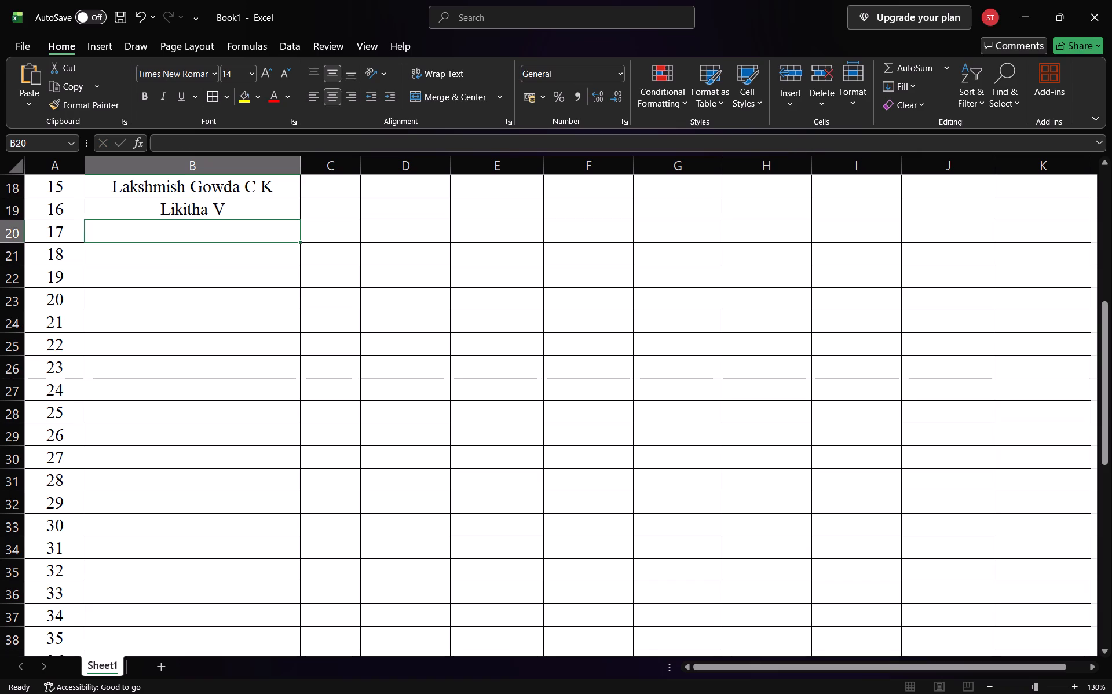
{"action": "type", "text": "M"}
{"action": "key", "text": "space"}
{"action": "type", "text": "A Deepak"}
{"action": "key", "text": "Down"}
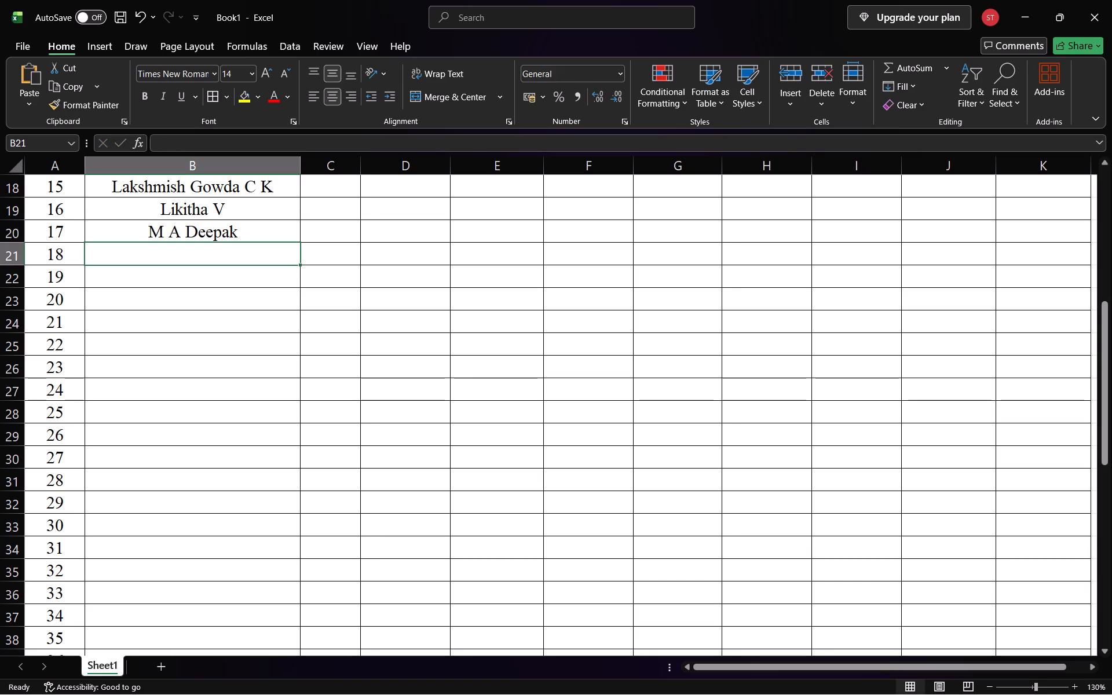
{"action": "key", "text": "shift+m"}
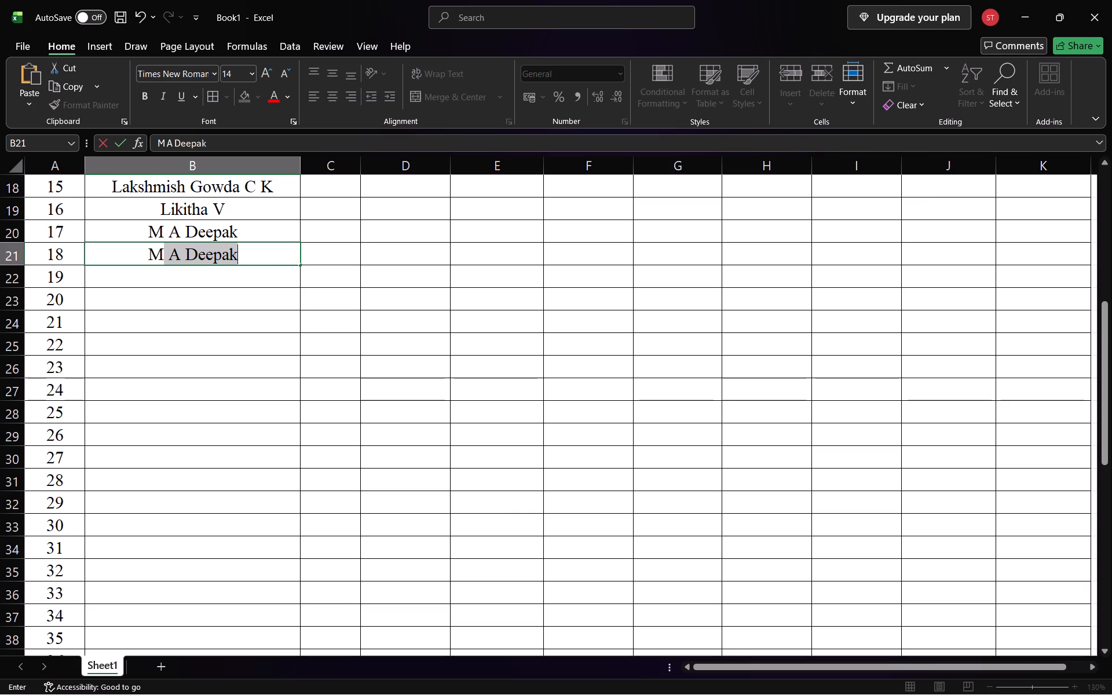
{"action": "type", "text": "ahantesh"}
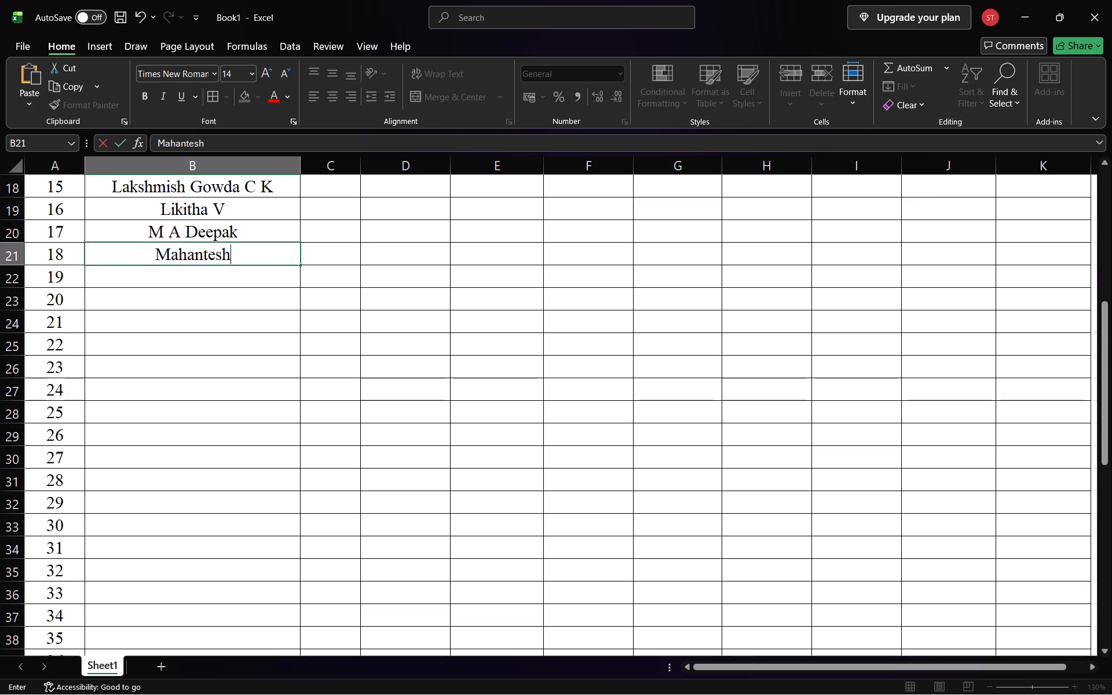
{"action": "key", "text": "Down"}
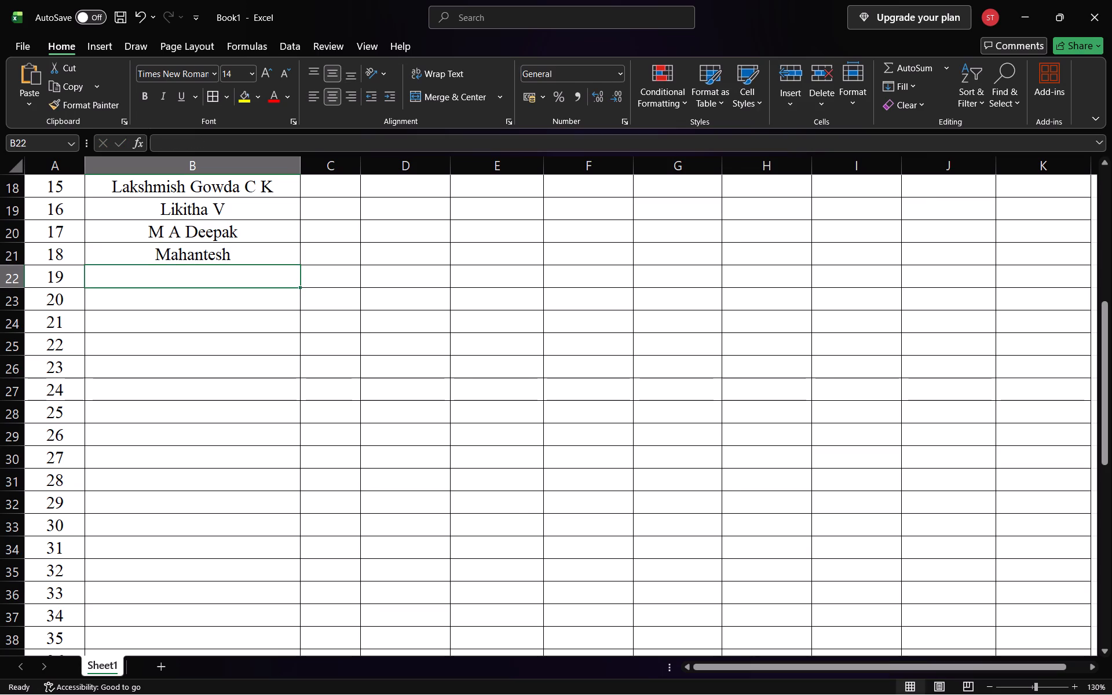
Enter the student's first name, surname and two initials for serial number 19 in cell B22.
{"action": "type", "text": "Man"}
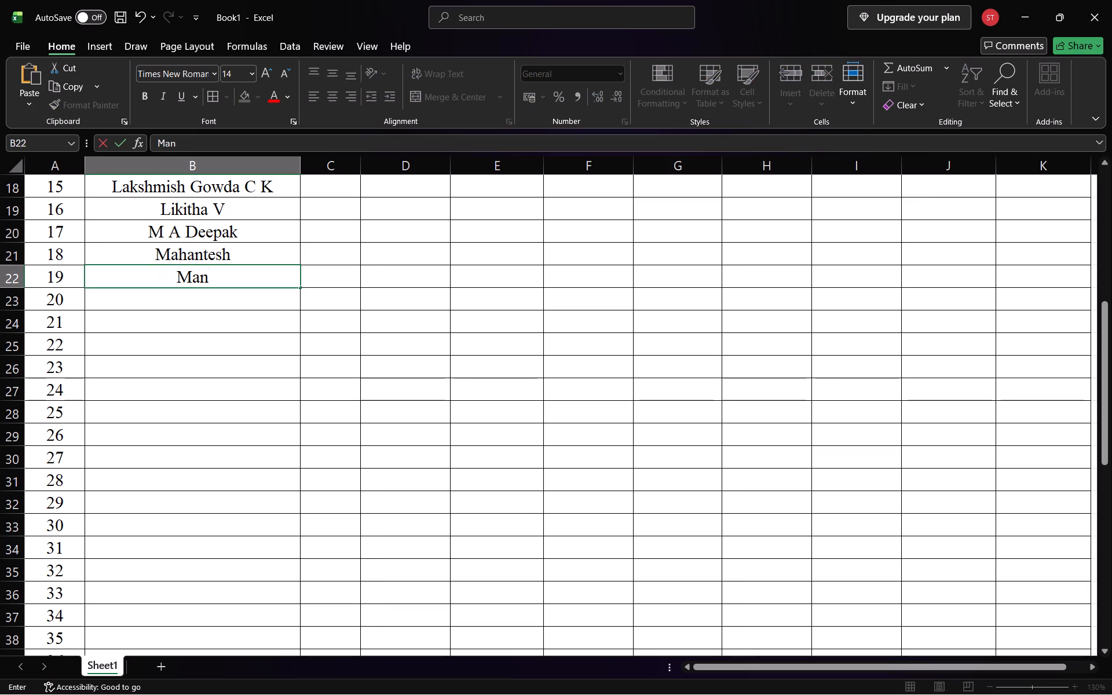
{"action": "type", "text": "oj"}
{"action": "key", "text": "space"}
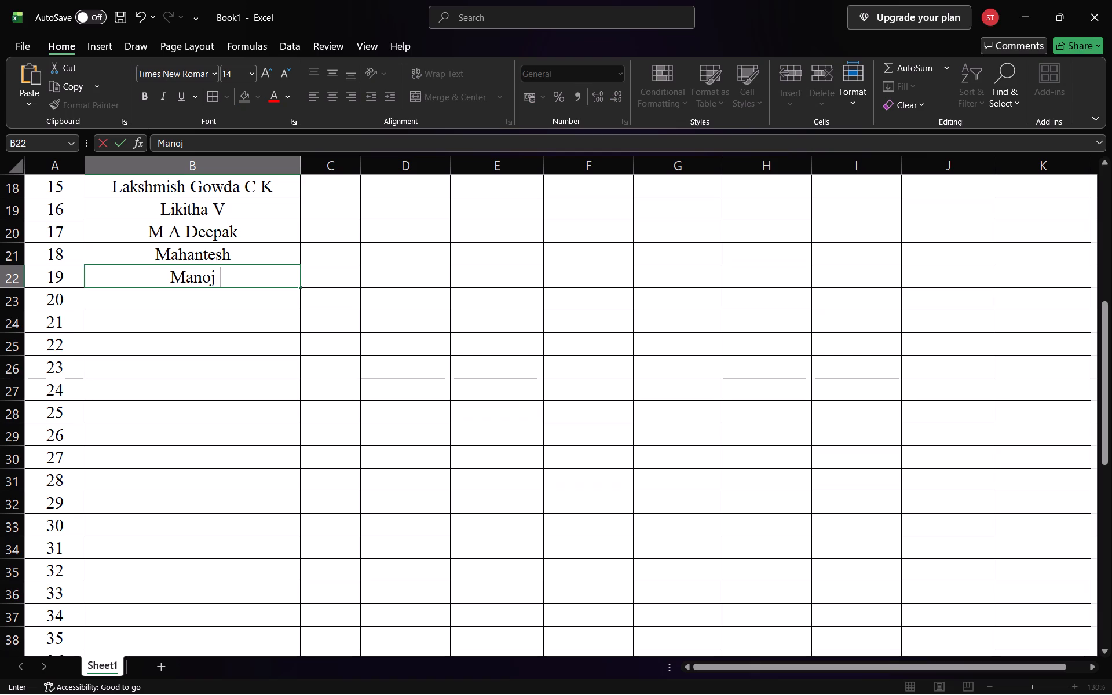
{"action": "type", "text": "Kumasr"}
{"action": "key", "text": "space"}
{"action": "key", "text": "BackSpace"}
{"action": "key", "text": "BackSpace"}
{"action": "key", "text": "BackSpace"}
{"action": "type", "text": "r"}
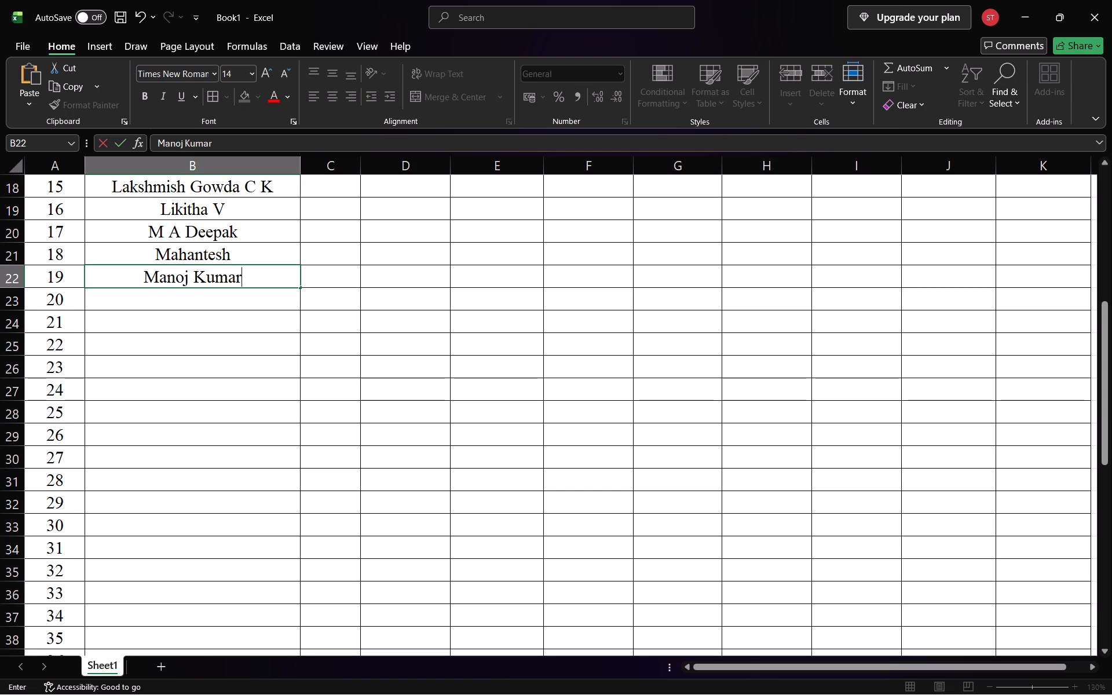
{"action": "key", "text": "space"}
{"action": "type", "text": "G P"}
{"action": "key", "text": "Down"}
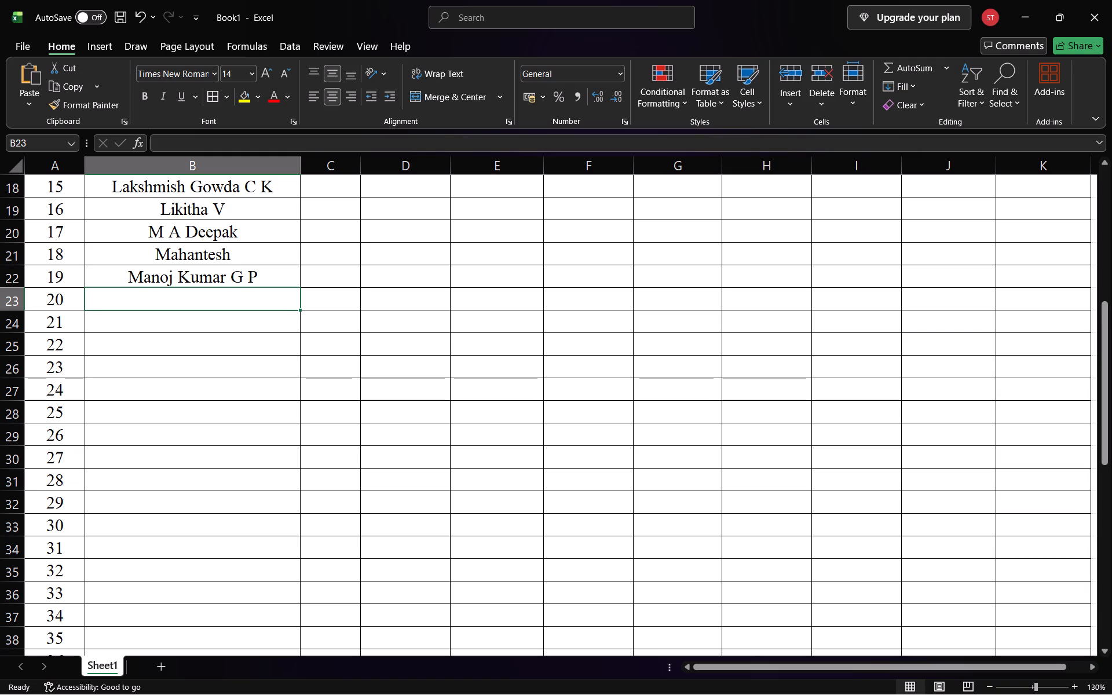
Enter the student name with its initial for serial number 20 in cell B23.
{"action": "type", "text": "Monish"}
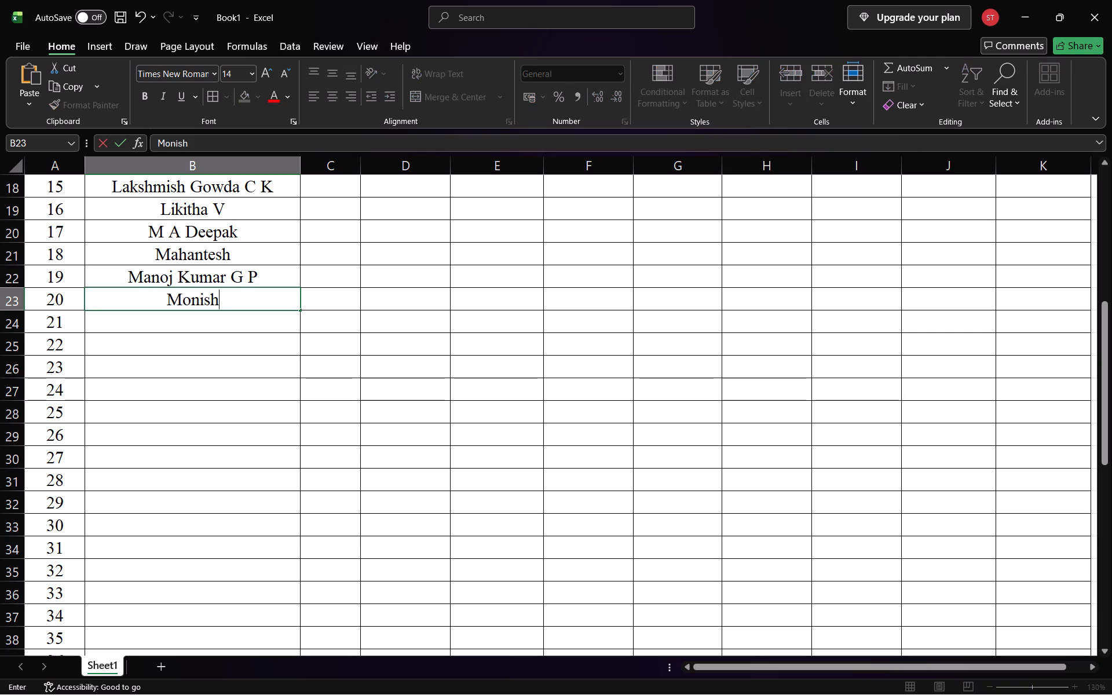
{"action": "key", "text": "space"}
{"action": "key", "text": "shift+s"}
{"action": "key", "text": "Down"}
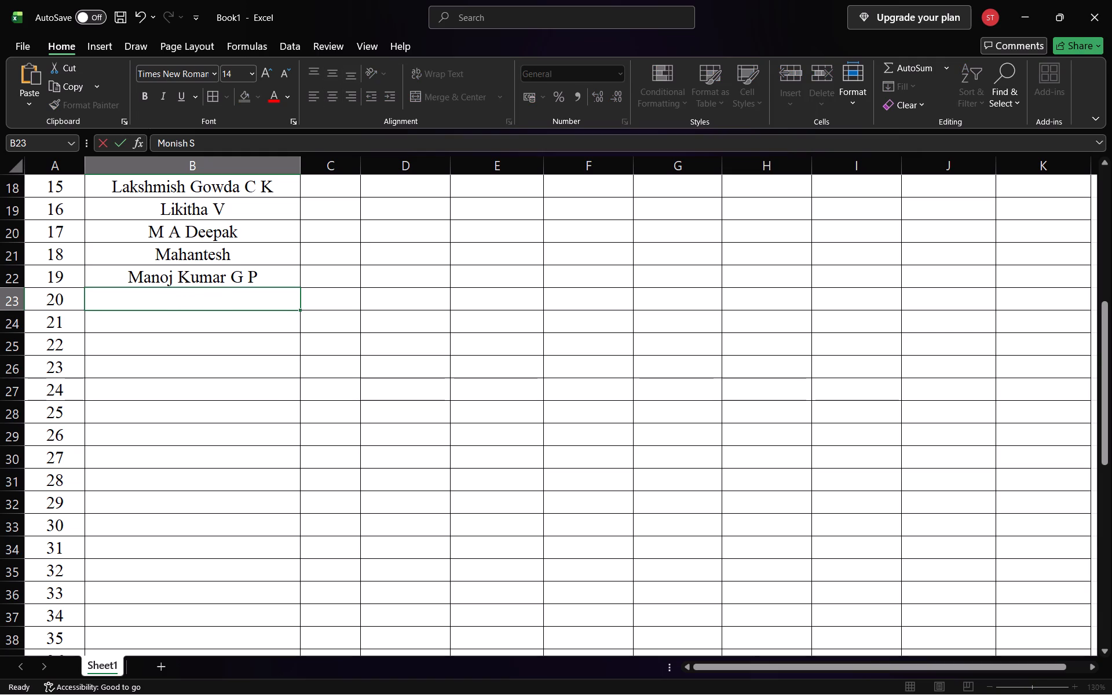
Enter the student's first name without an initial for serial number 21 in cell B24.
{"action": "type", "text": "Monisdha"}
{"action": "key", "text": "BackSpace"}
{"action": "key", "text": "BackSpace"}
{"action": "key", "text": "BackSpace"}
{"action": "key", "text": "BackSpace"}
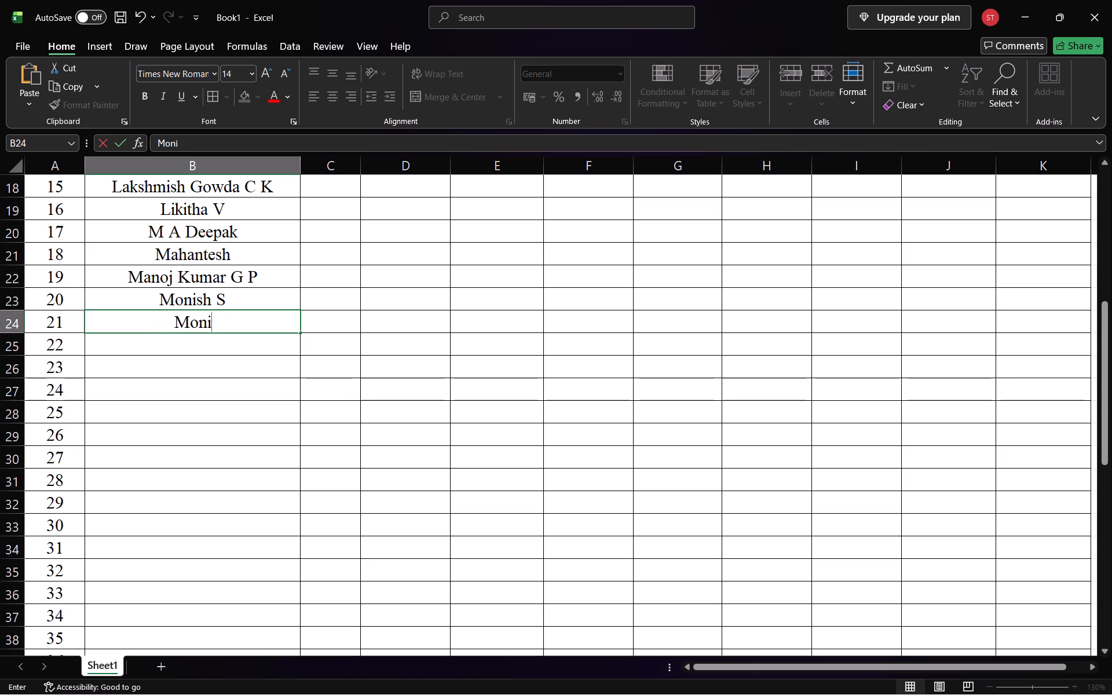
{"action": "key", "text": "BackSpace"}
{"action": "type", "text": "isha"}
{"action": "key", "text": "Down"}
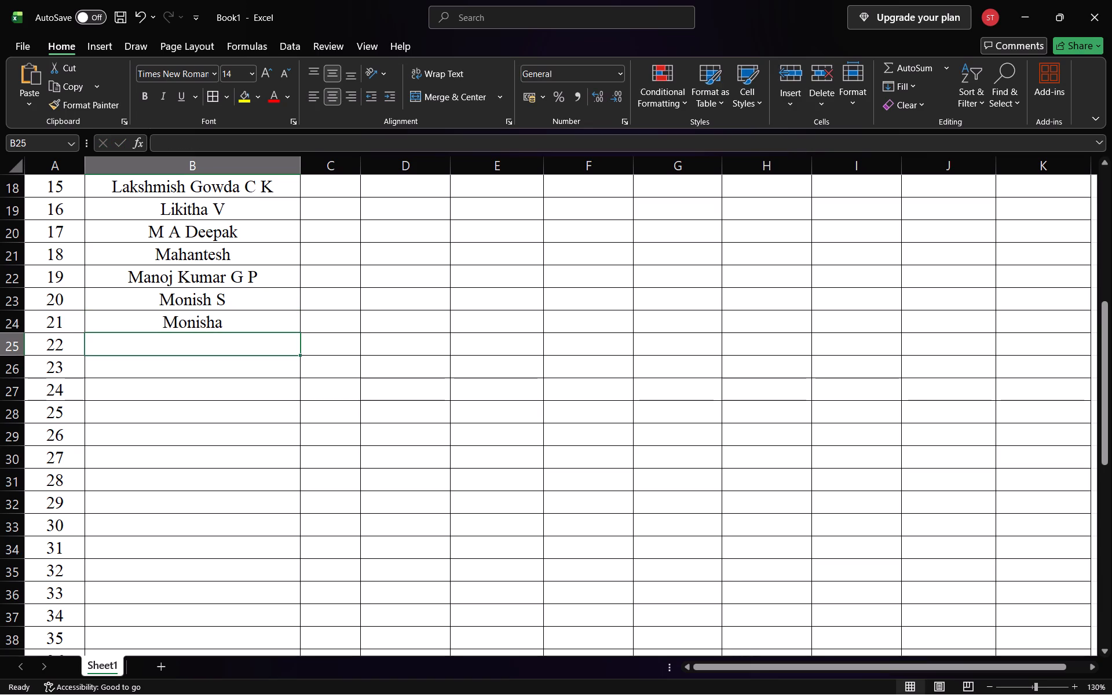
Enter the student names for serial numbers 22 and 23 in cells B25 and B26, each with two initials after the first name.
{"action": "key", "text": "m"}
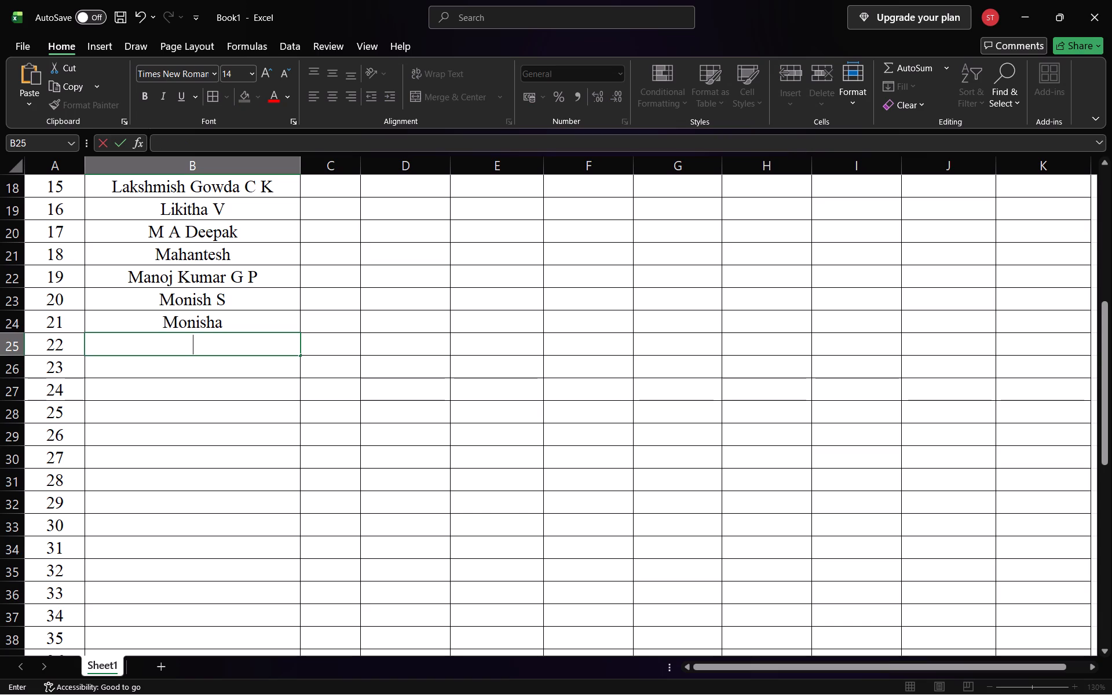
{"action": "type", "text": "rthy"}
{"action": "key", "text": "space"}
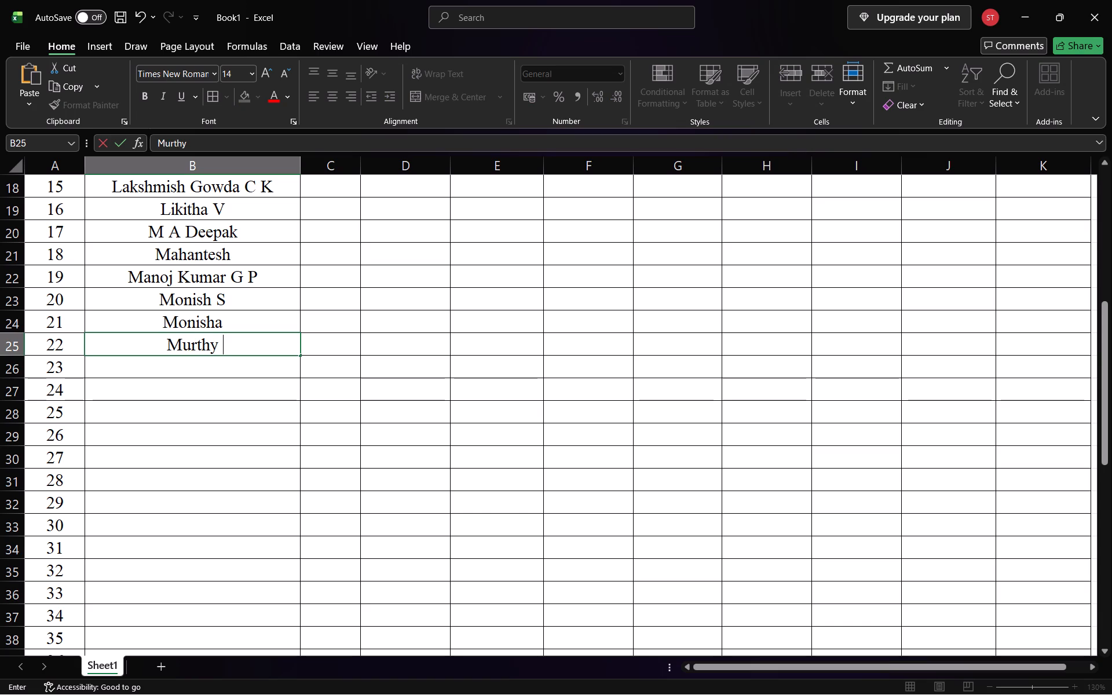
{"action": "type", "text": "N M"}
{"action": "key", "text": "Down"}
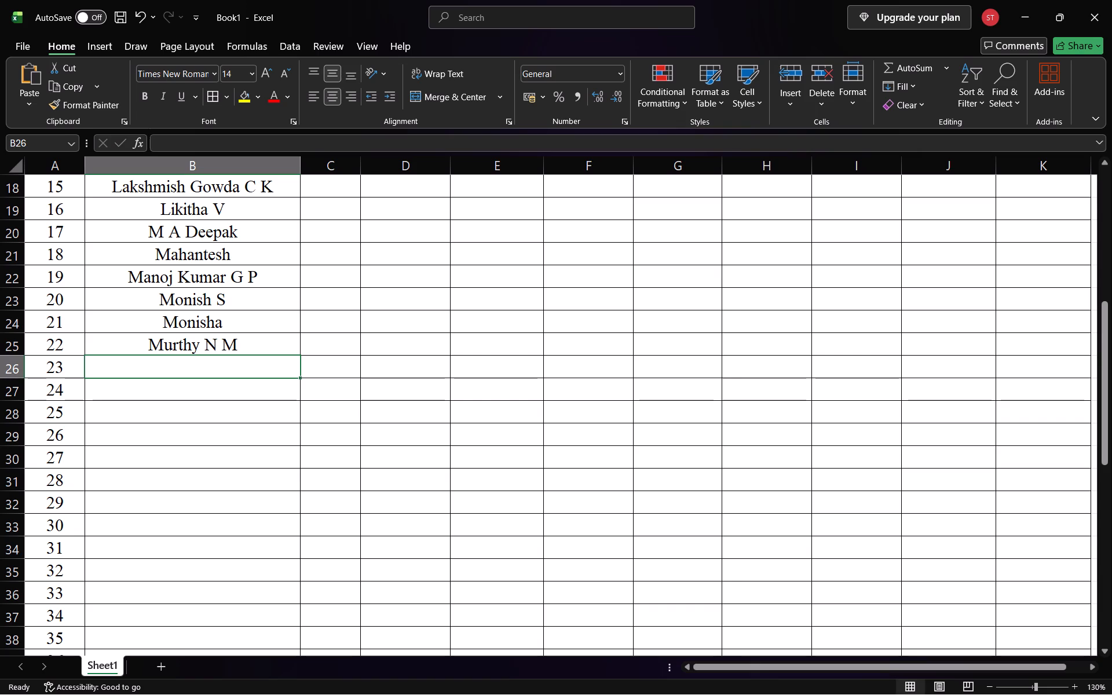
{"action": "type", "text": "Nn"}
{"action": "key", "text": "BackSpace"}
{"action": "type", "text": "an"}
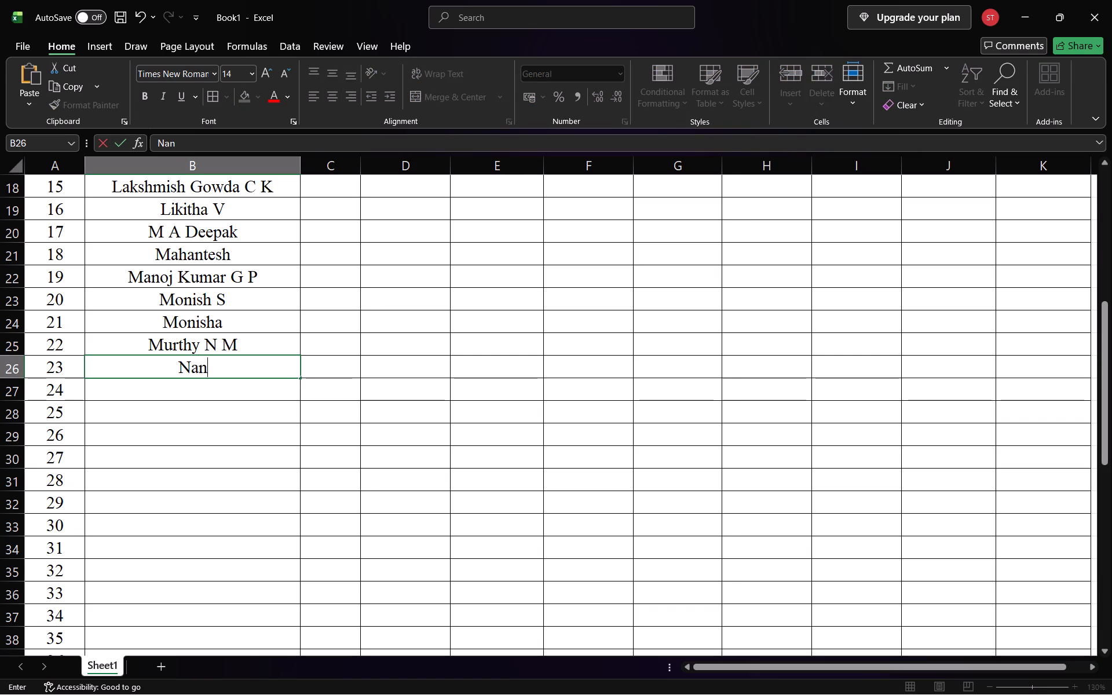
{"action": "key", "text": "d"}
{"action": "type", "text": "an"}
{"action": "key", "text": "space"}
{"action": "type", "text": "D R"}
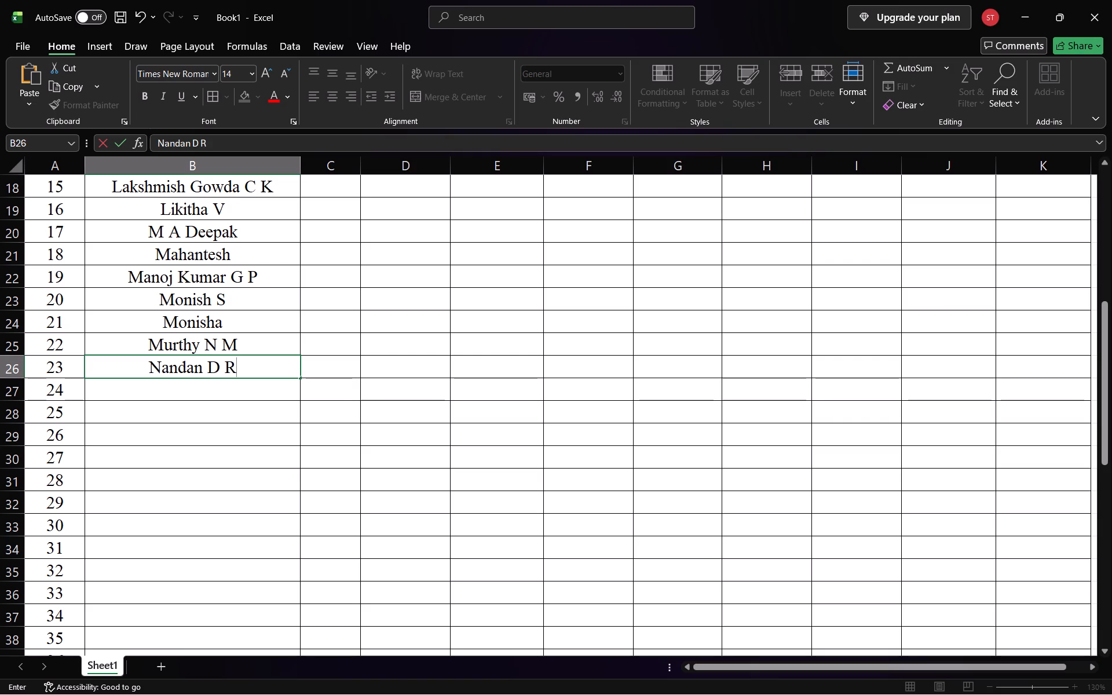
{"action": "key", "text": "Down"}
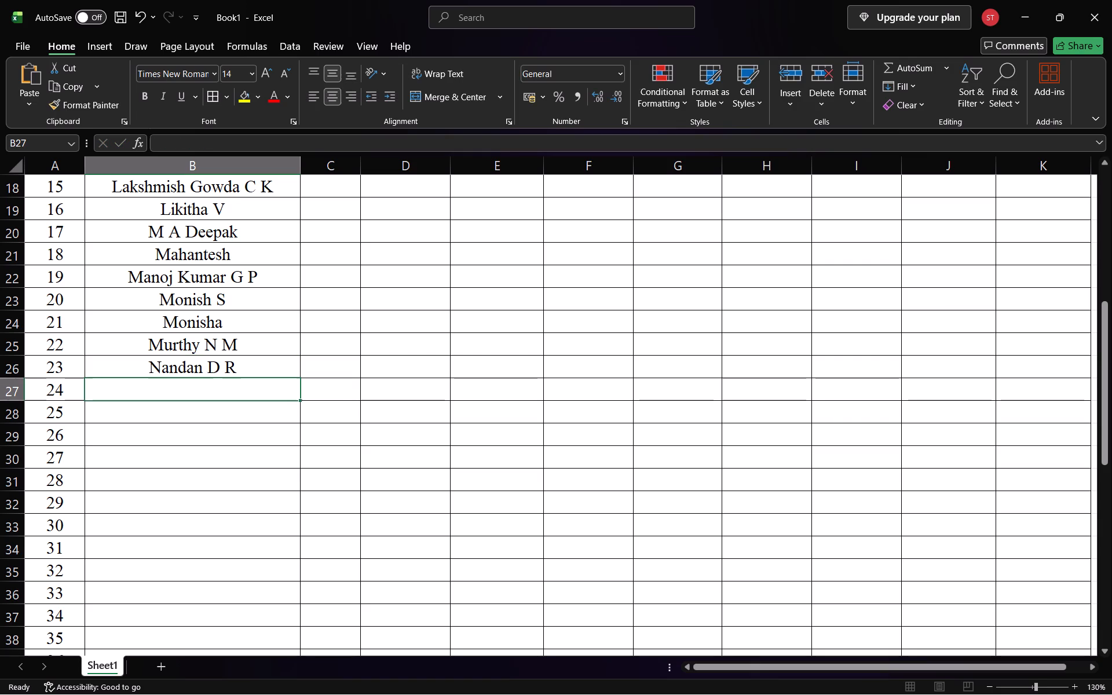
Enter the student's first name and surname for serial number 24 in cell B27.
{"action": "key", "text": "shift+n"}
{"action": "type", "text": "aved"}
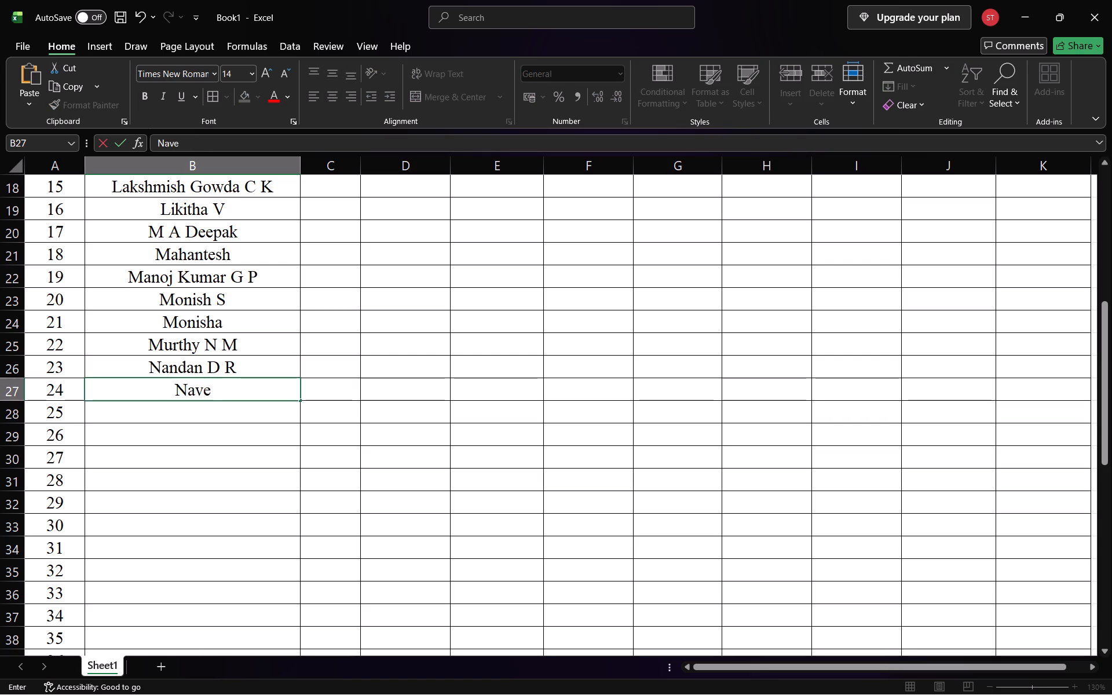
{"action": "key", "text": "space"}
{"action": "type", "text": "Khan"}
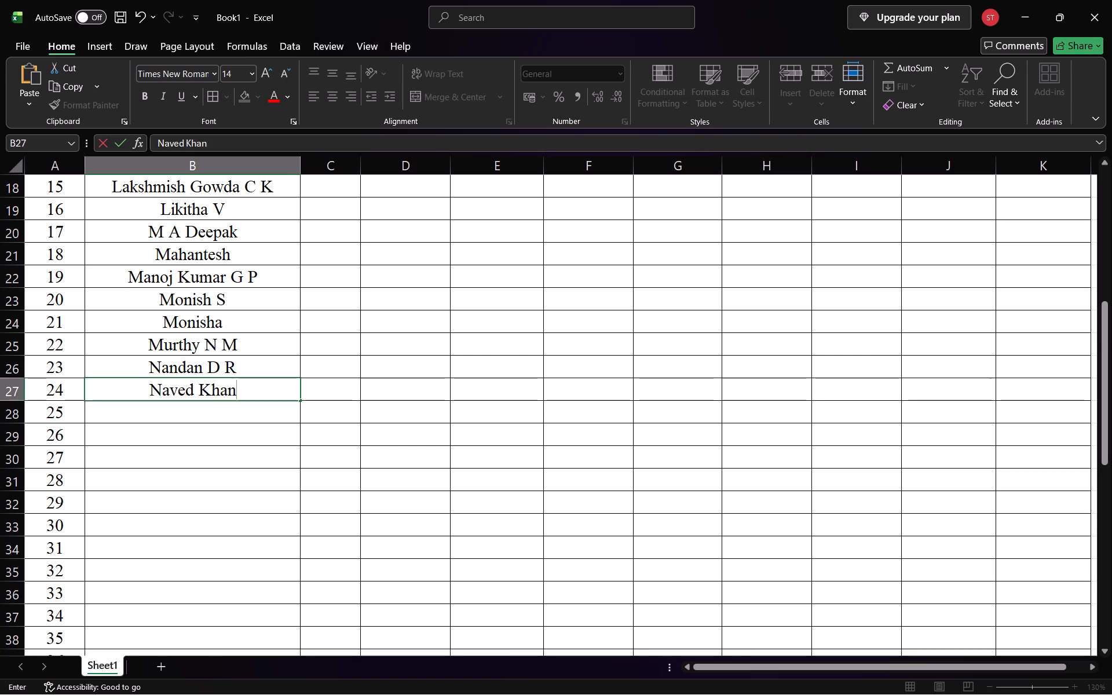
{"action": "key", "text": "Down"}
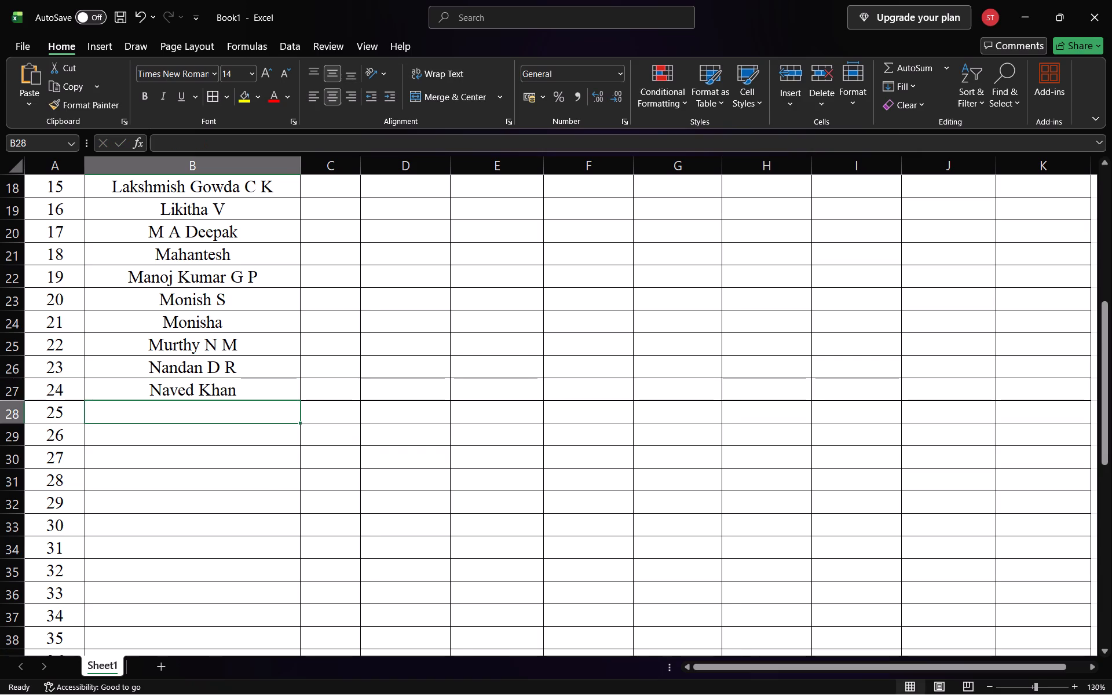
Enter the student names for serial numbers 25 and 26 in cells B28 and B29, each with a single initial.
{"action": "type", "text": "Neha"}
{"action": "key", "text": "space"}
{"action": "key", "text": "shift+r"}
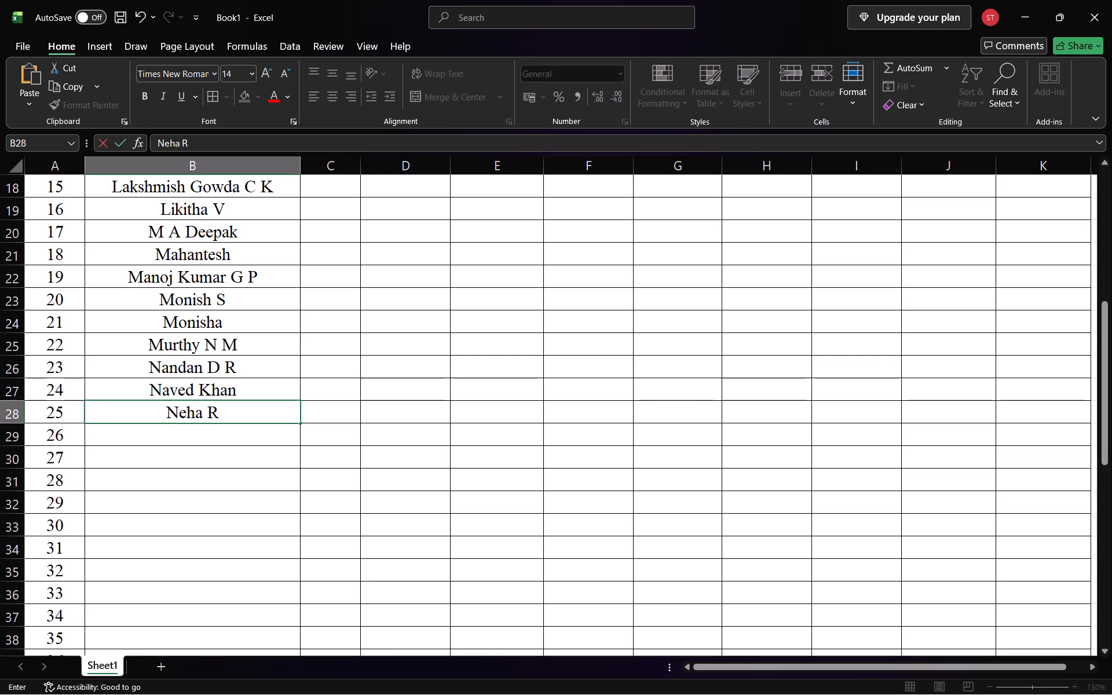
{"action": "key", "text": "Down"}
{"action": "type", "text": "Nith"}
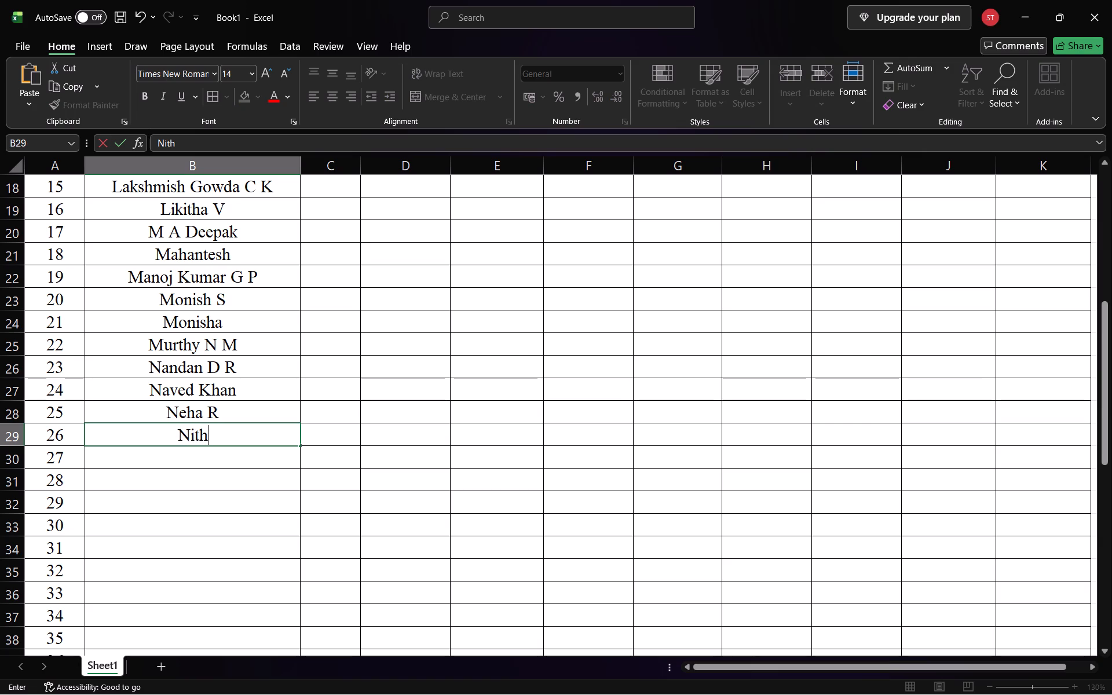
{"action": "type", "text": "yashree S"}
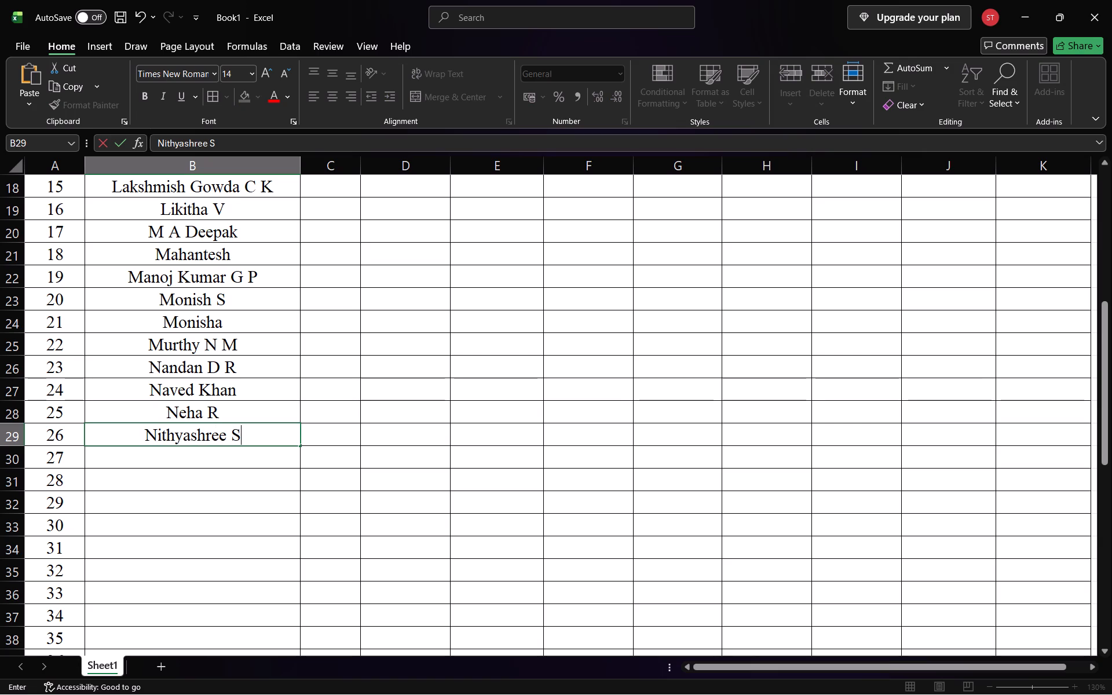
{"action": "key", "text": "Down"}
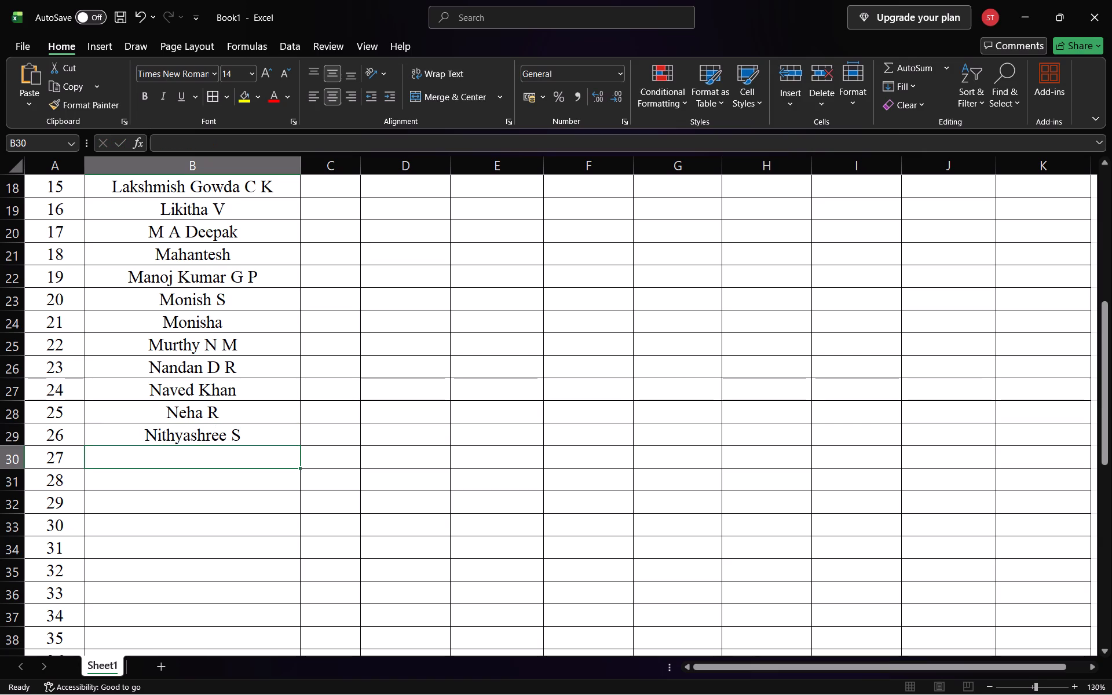
Enter the student's first name followed by two capital initials for serial number 27 in cell B30.
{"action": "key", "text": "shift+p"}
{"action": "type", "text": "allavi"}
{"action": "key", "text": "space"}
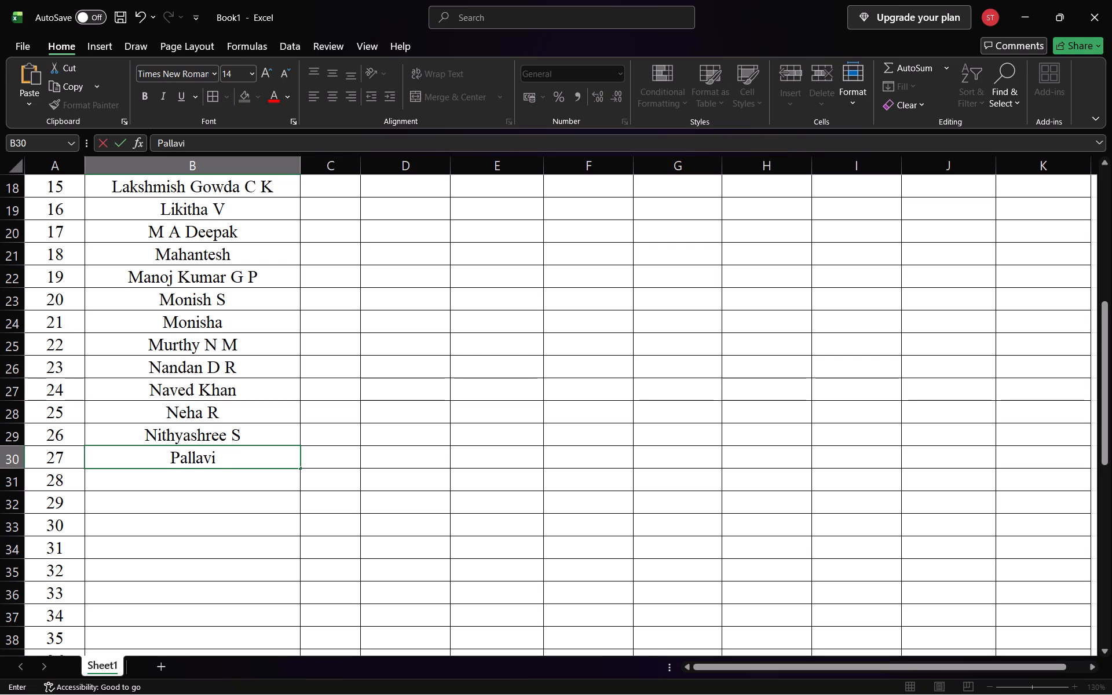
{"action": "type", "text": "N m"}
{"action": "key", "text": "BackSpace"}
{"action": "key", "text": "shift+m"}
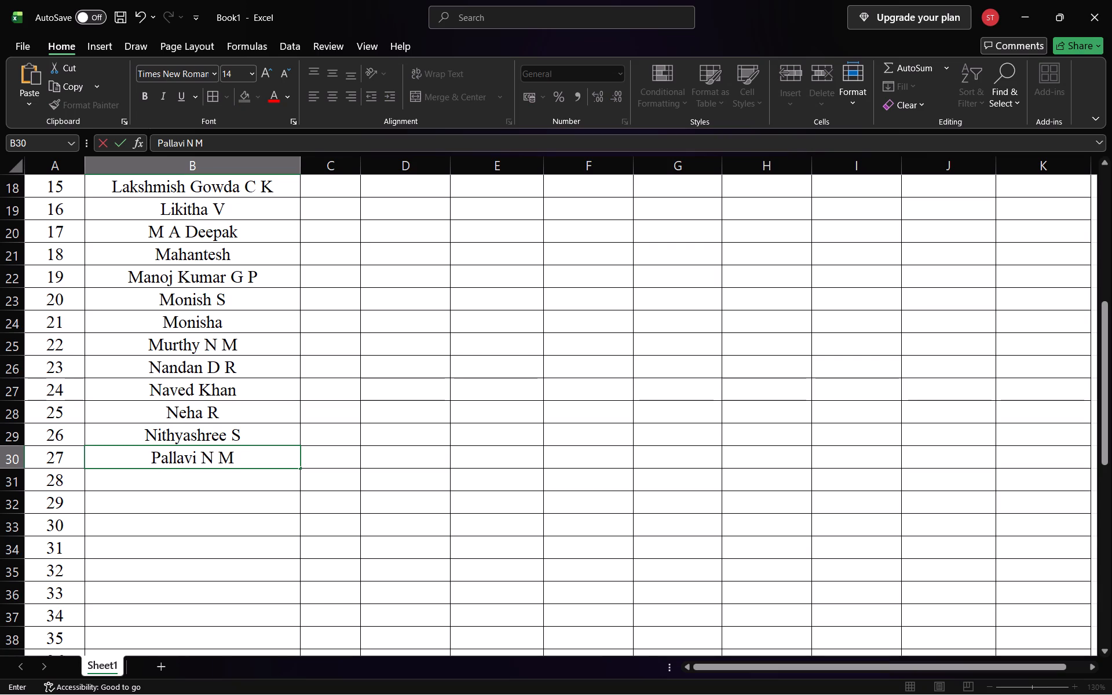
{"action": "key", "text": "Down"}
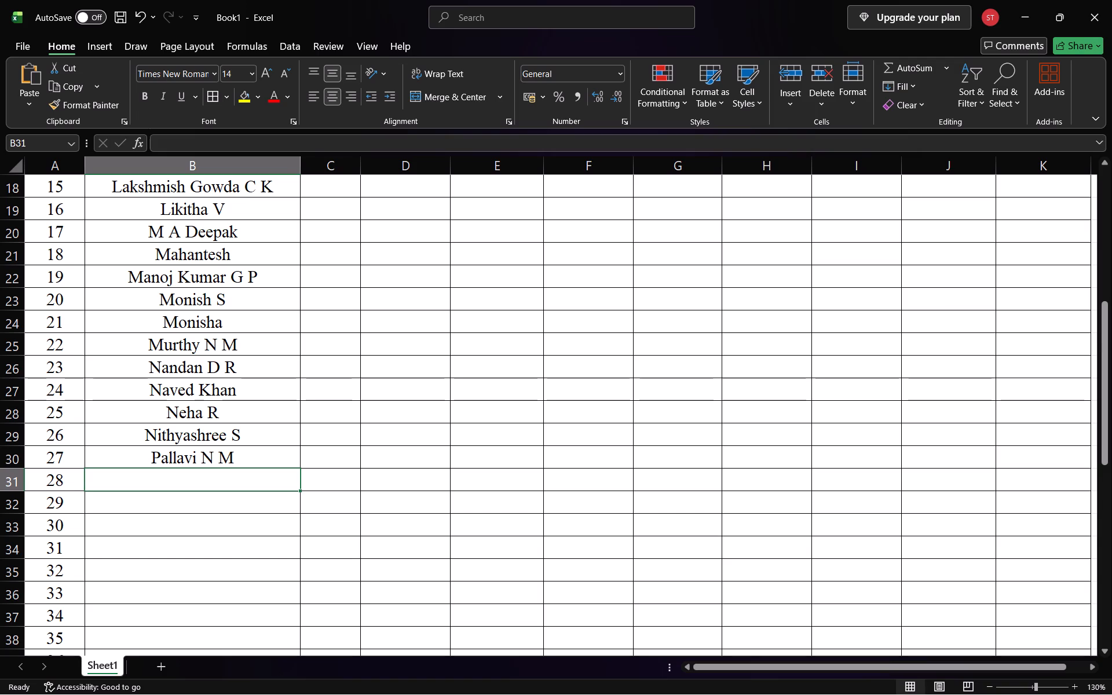
Enter the student names for serial numbers 28 to 30 in cells B31 to B33, using first names only except a two-word name for 29.
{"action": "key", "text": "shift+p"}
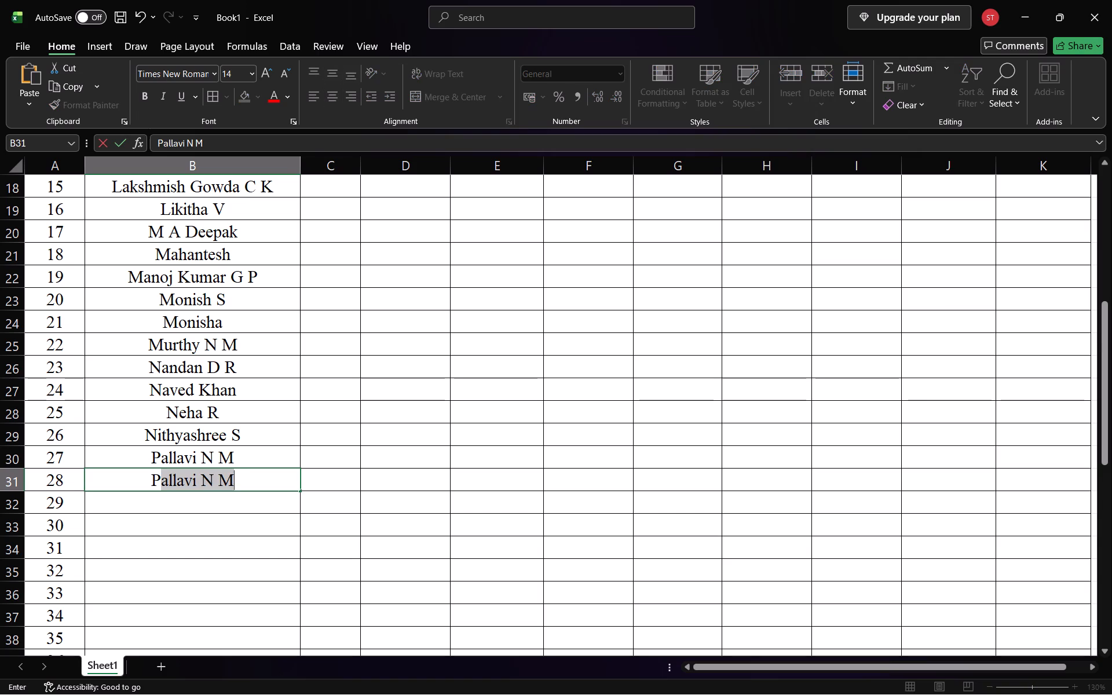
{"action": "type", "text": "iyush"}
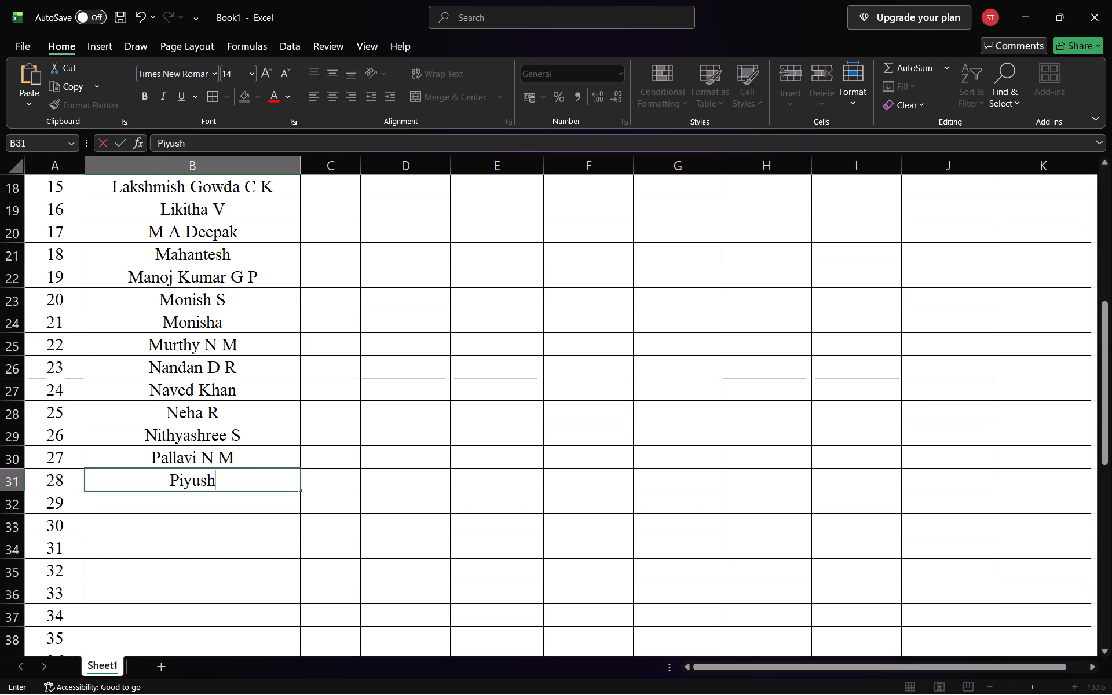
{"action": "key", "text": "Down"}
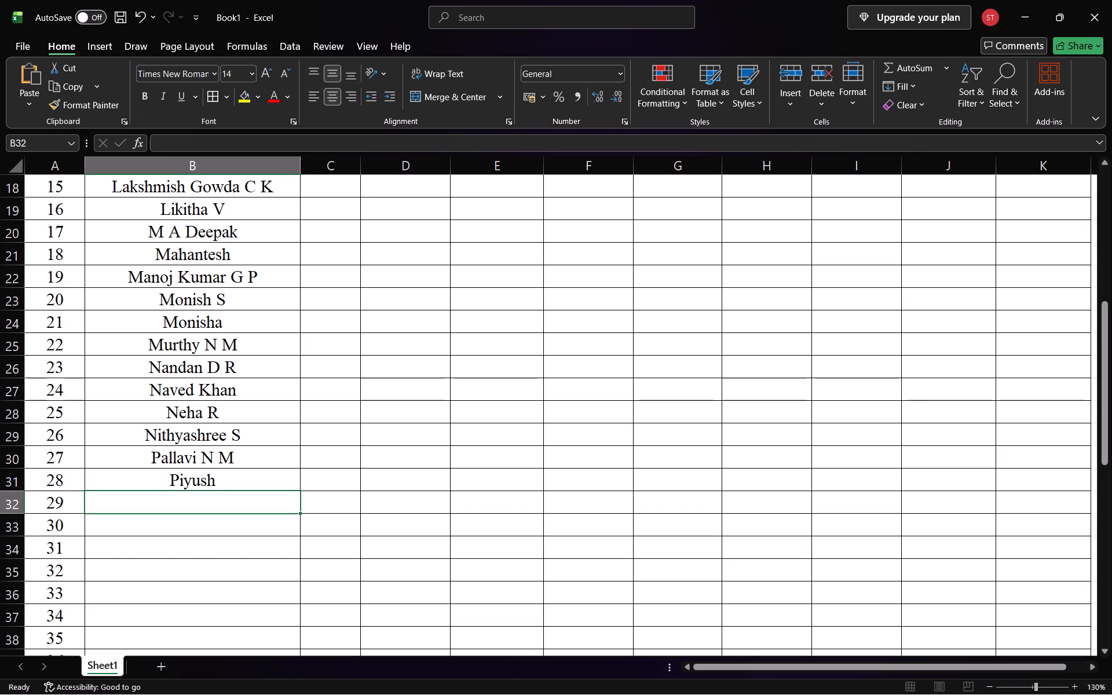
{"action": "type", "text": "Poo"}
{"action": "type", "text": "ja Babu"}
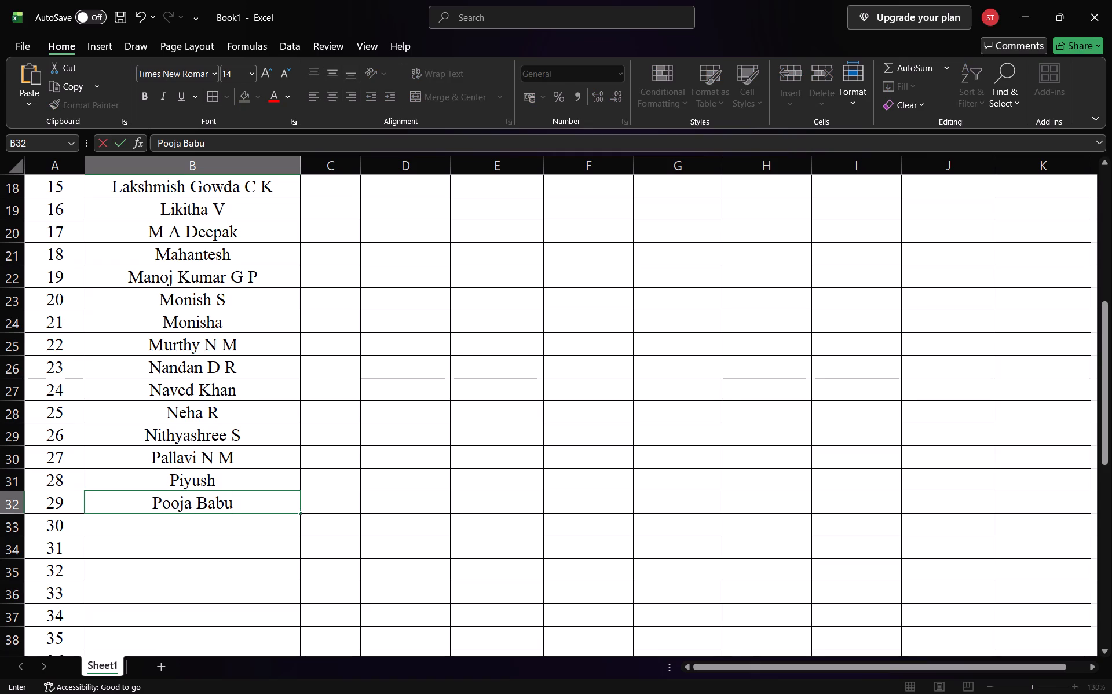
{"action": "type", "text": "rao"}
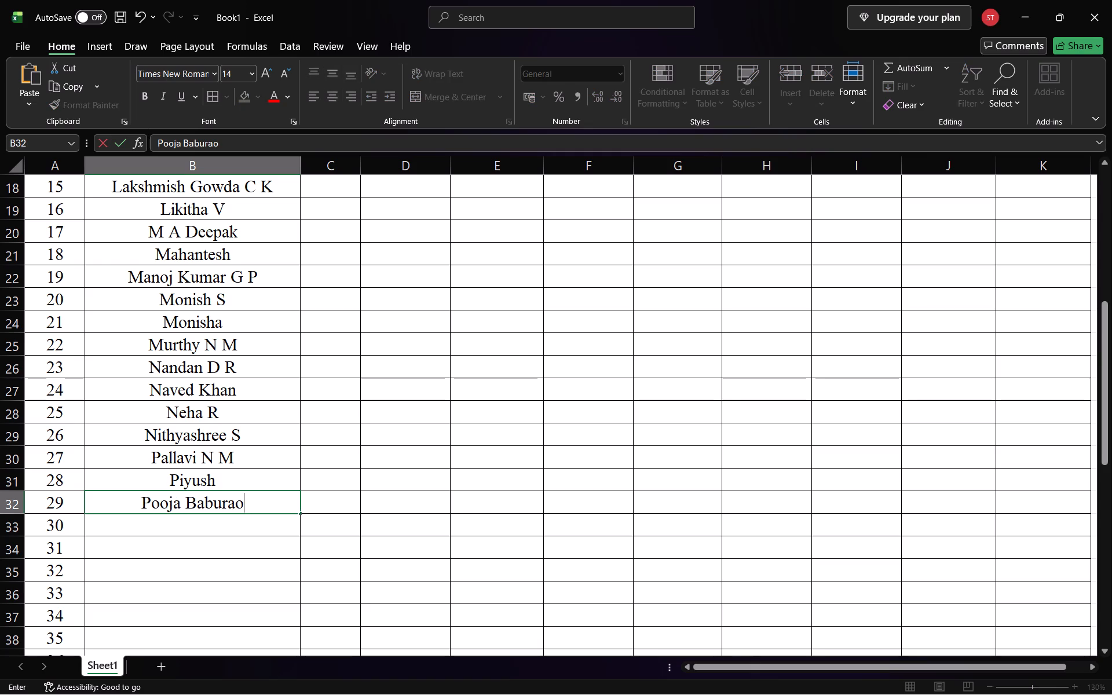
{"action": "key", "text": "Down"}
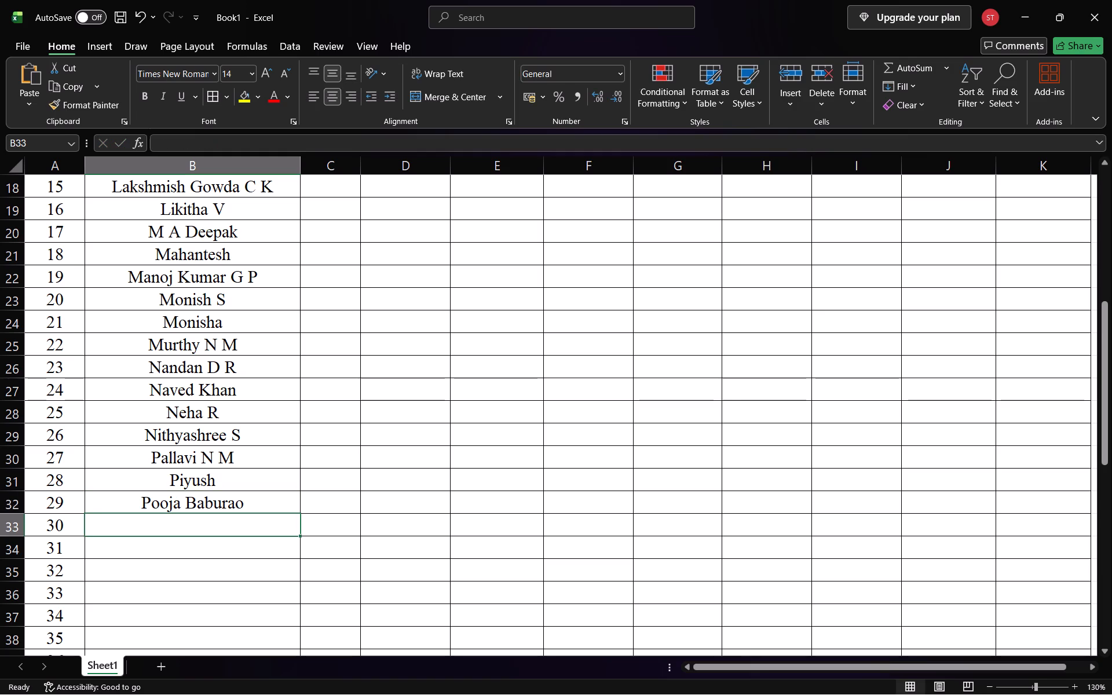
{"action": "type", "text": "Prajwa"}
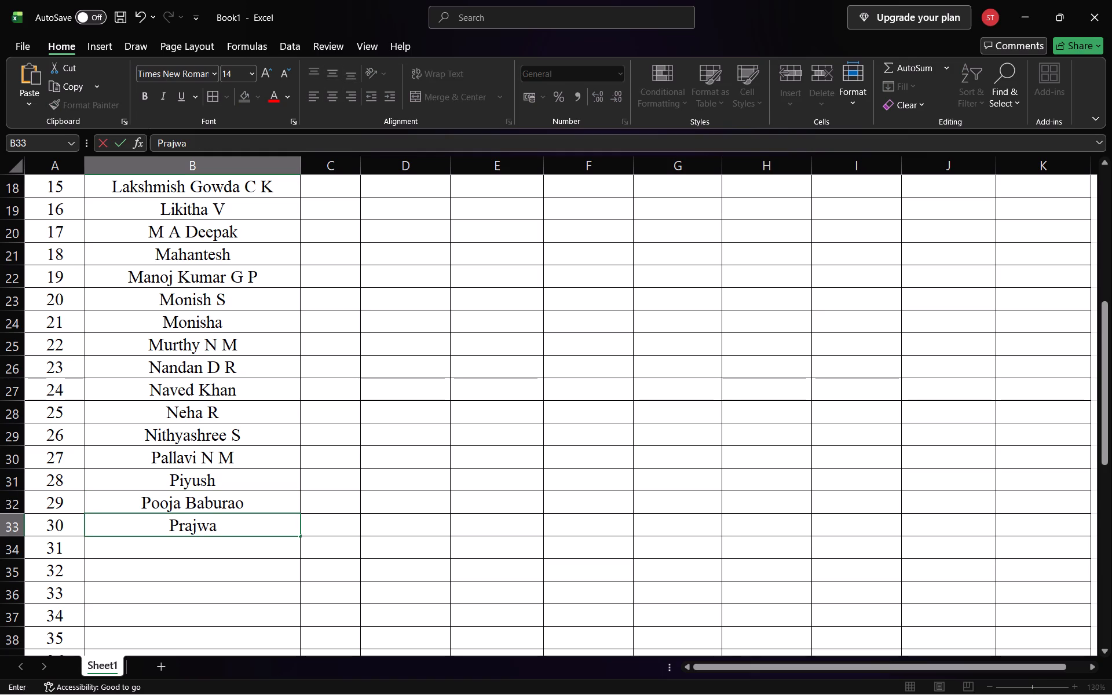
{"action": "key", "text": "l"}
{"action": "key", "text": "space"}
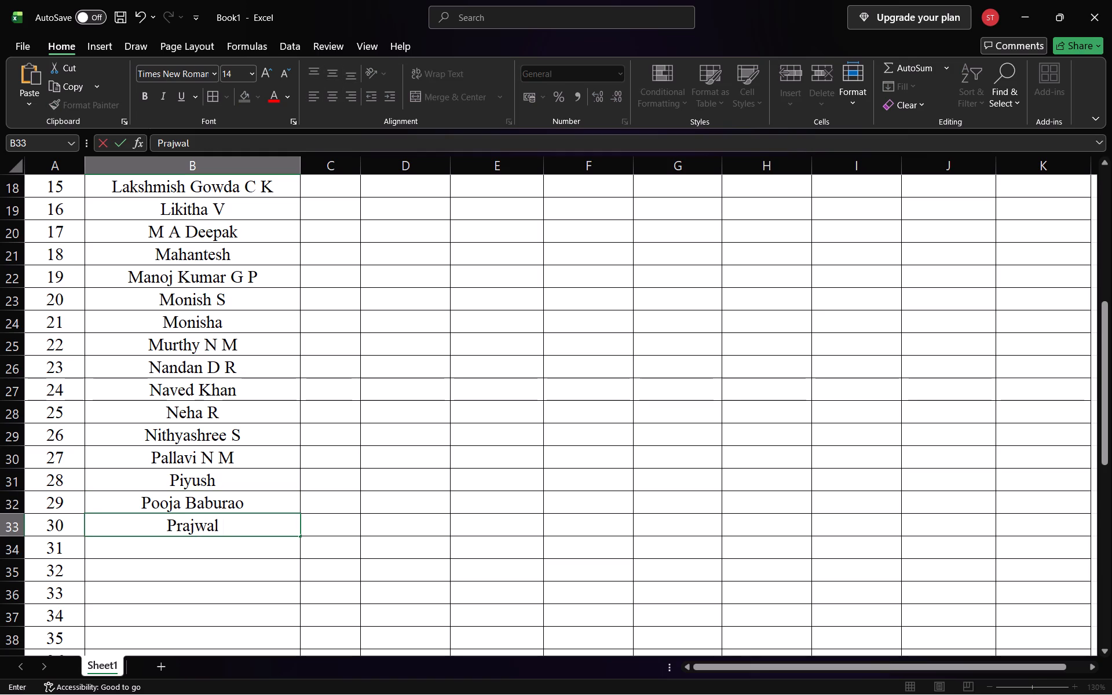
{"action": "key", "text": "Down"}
Enter the student's first name followed by two initials for serial number 31 in cell B34.
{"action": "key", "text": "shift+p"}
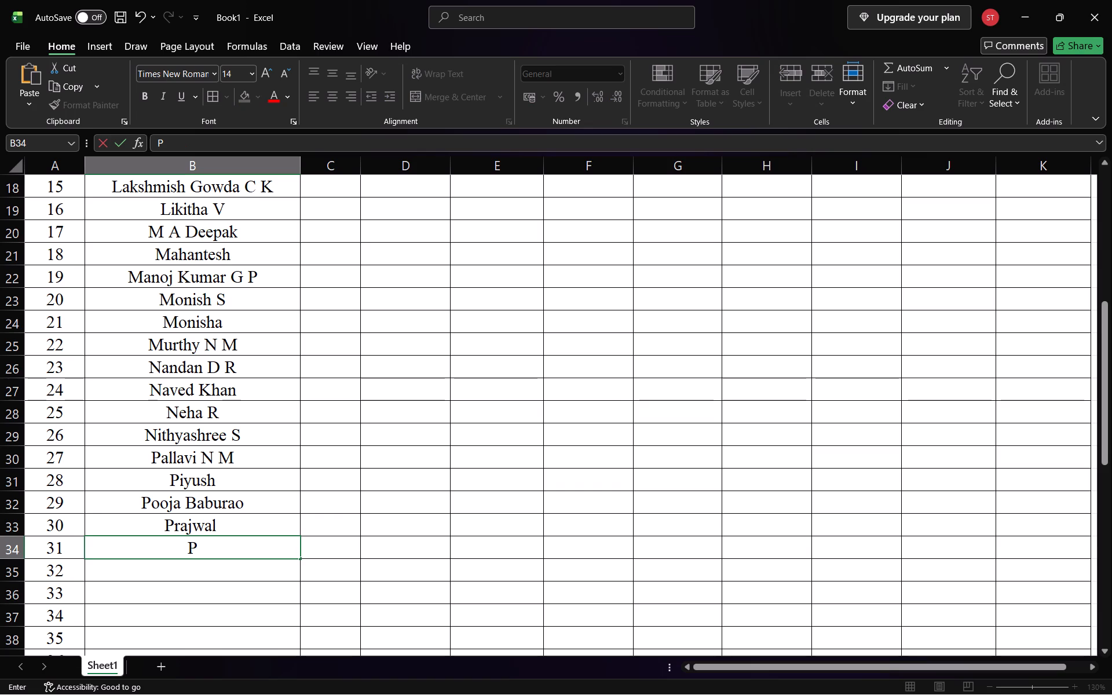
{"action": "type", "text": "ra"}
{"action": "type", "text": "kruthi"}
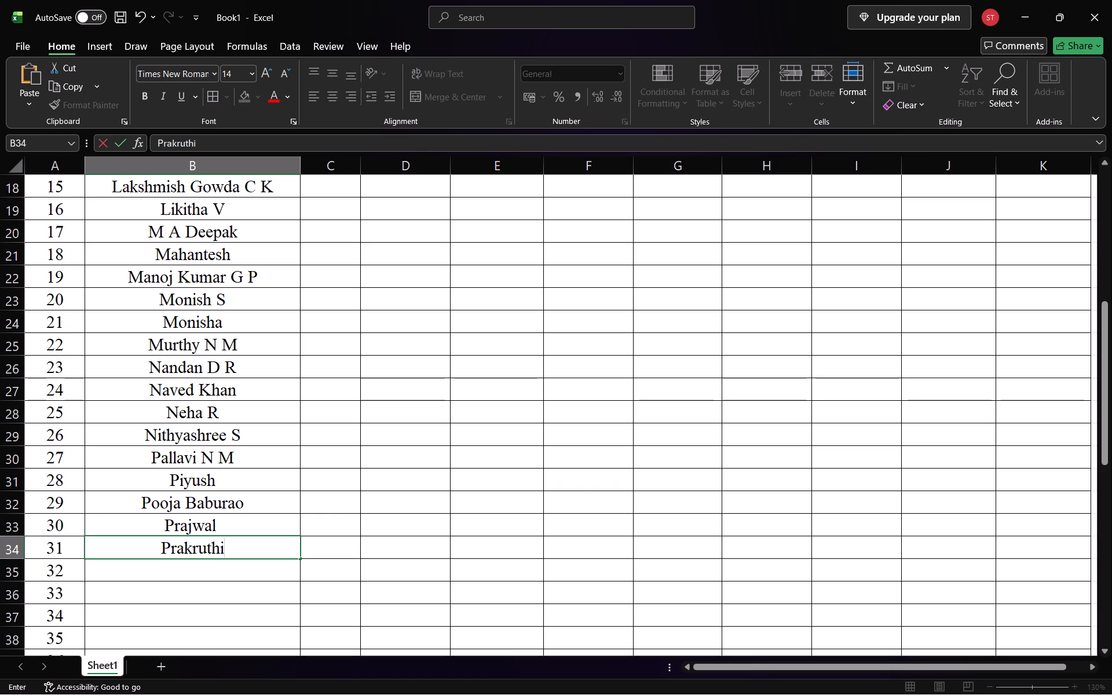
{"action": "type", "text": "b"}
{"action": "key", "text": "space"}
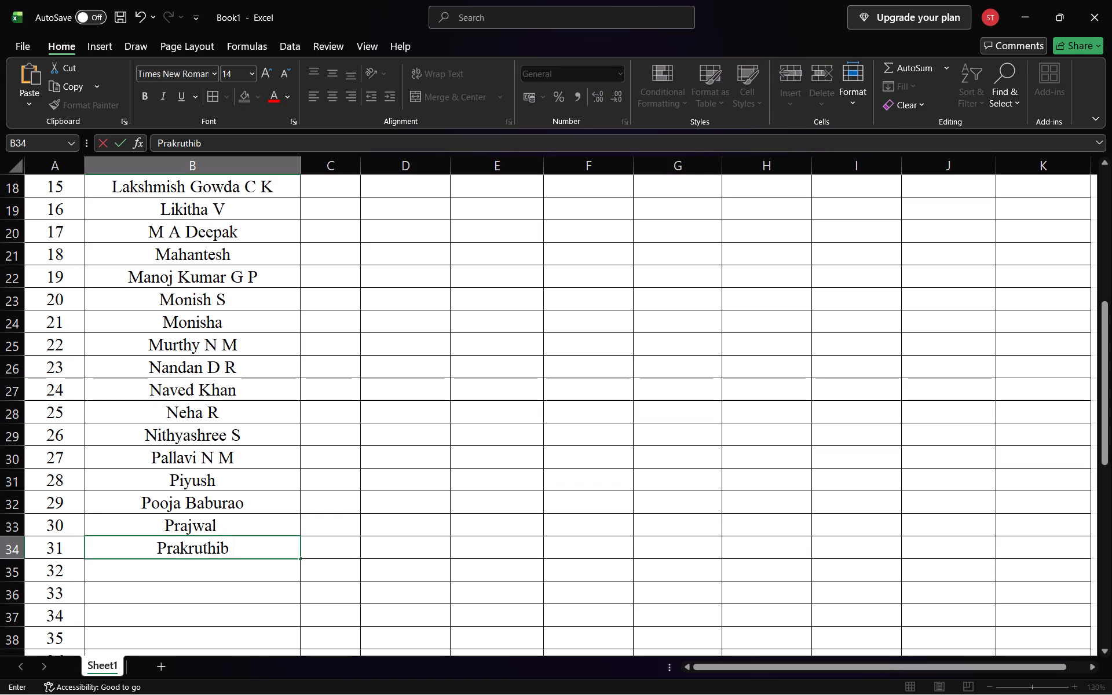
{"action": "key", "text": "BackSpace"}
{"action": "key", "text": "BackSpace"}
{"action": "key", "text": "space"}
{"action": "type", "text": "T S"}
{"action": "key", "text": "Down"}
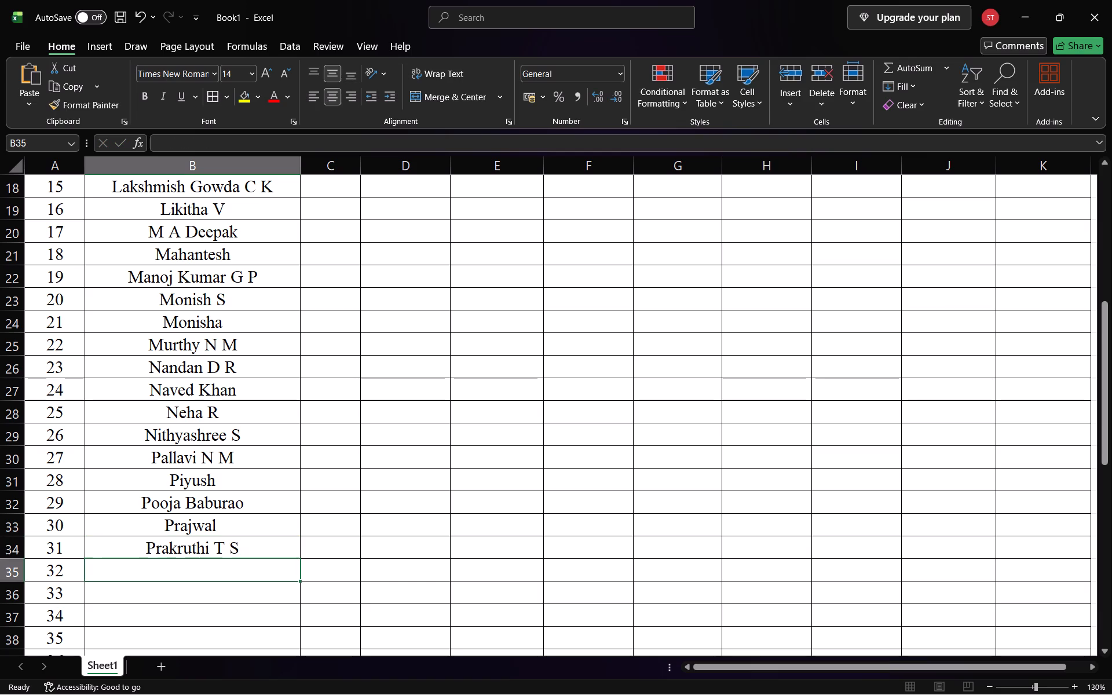
Enter the student names for serial numbers 32 and 33 in cells B35 and B36, each with two spaced initials.
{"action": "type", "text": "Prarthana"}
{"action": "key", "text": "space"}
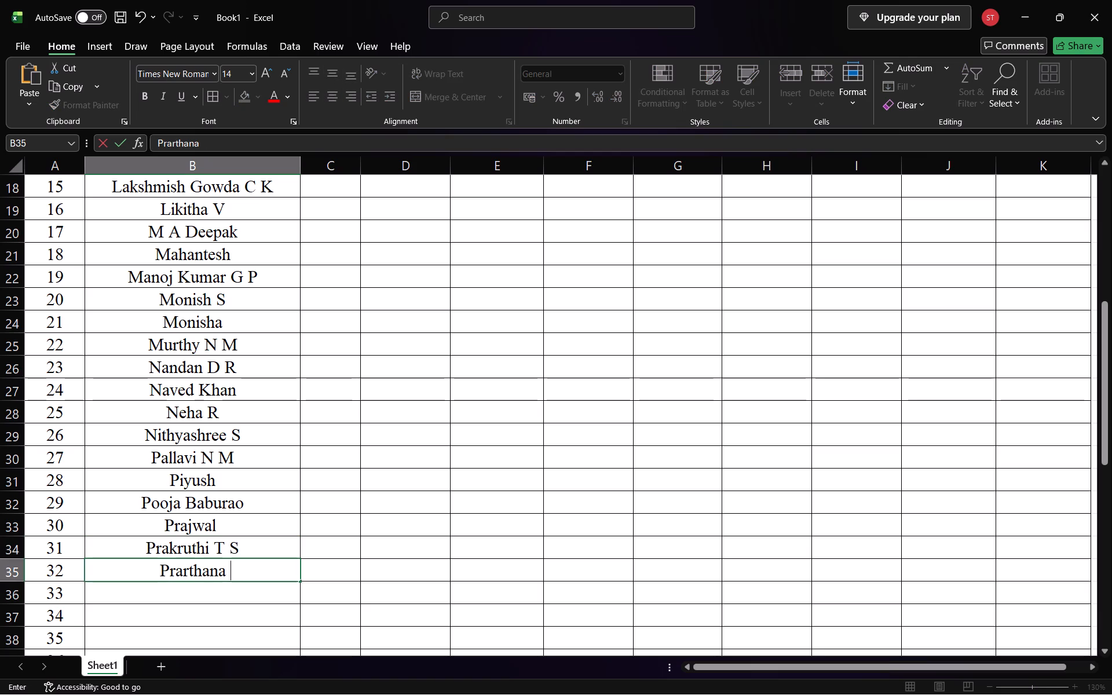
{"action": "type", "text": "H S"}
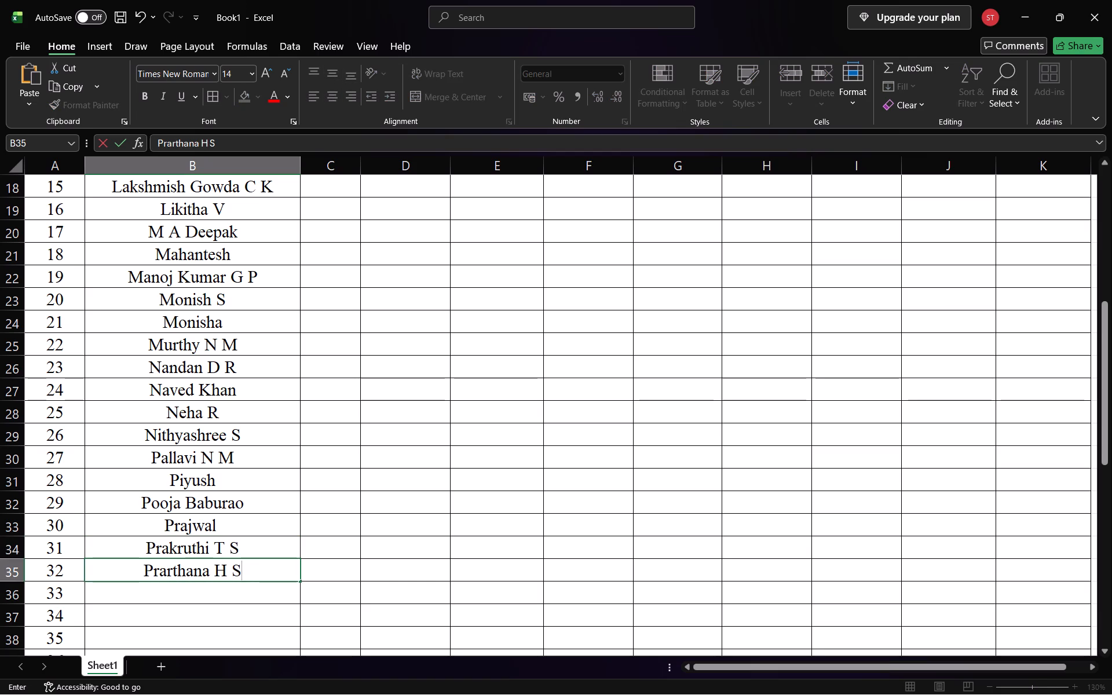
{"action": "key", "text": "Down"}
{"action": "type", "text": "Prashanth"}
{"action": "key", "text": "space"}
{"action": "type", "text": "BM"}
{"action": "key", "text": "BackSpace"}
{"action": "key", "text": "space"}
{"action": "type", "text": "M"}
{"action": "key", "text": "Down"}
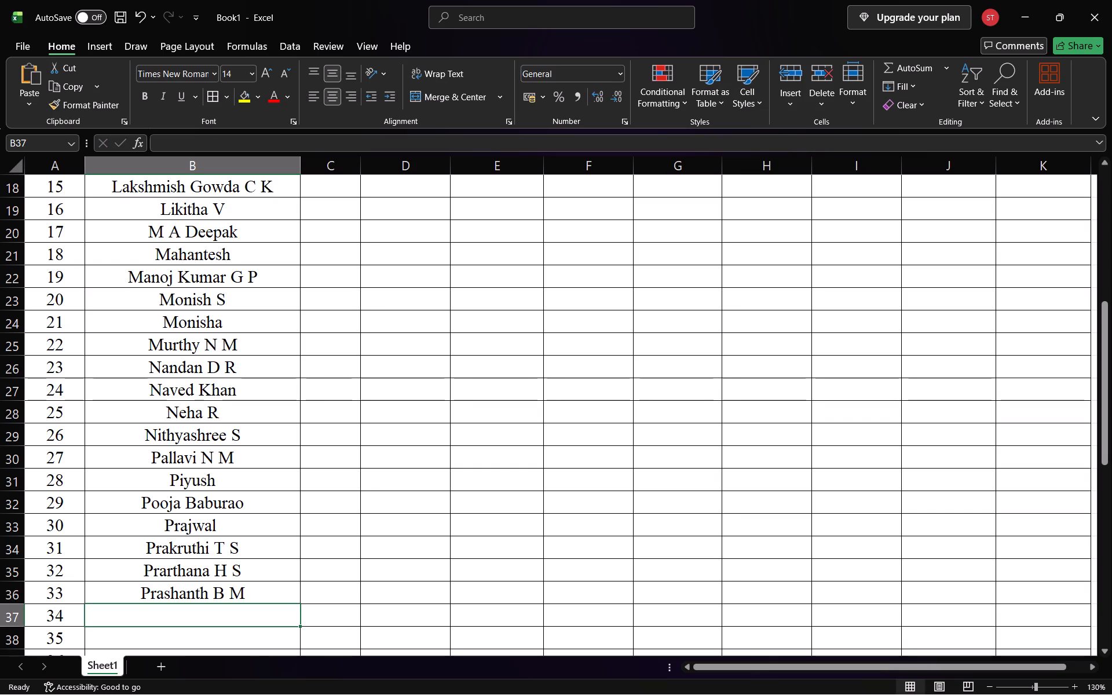
Enter the student's three-word full name for serial number 34 in cell B37.
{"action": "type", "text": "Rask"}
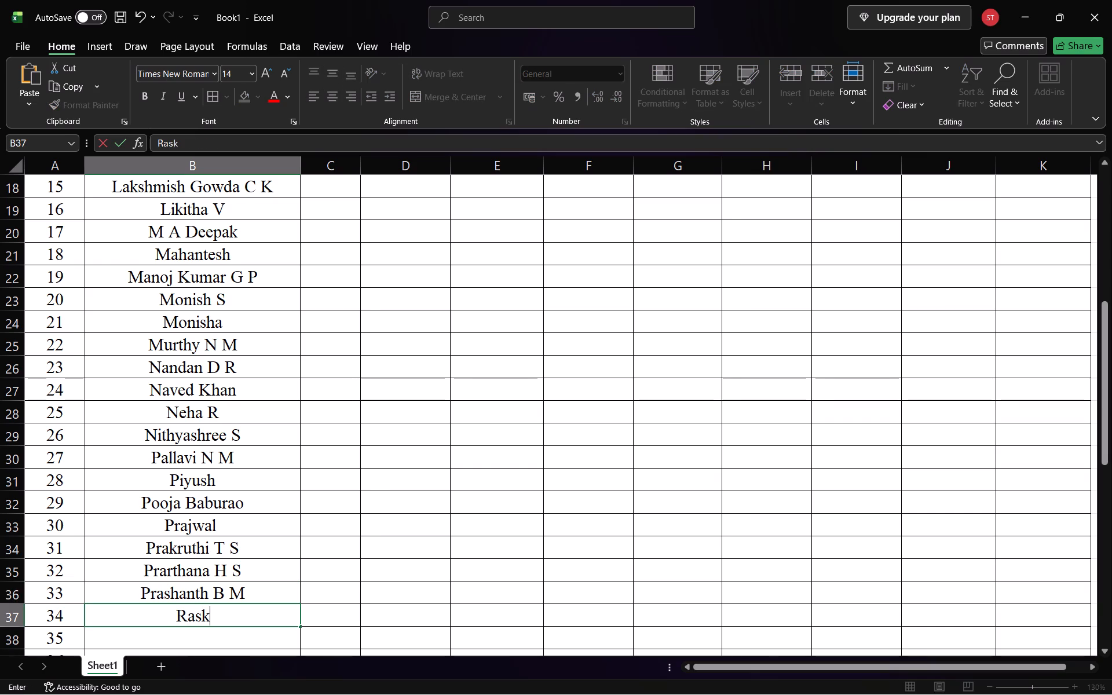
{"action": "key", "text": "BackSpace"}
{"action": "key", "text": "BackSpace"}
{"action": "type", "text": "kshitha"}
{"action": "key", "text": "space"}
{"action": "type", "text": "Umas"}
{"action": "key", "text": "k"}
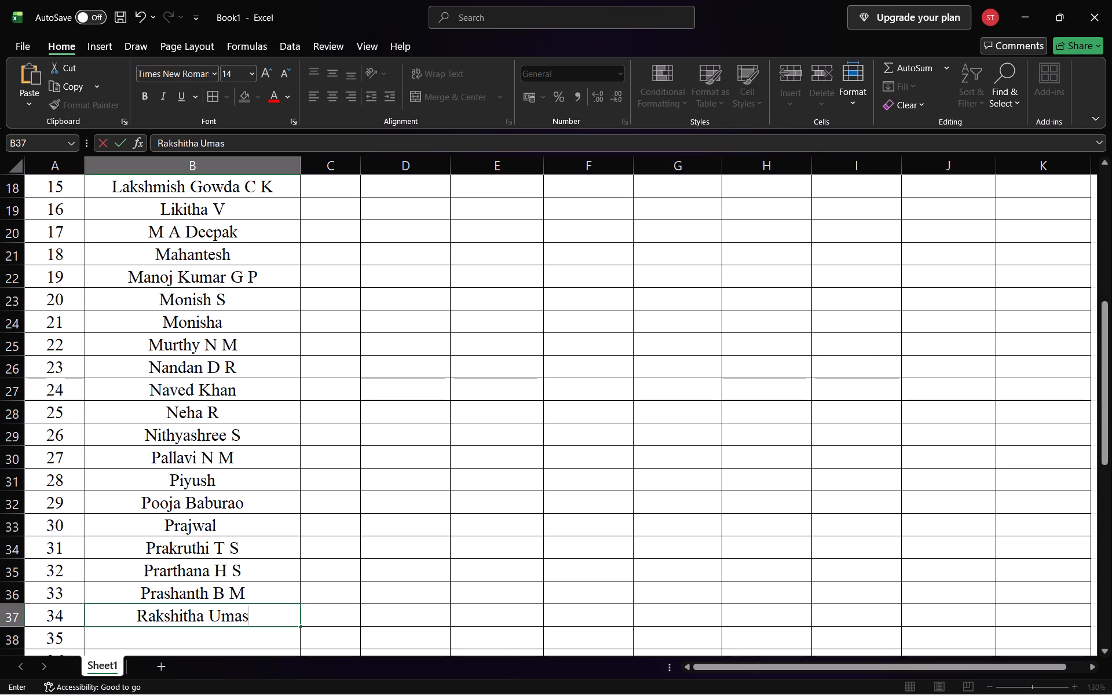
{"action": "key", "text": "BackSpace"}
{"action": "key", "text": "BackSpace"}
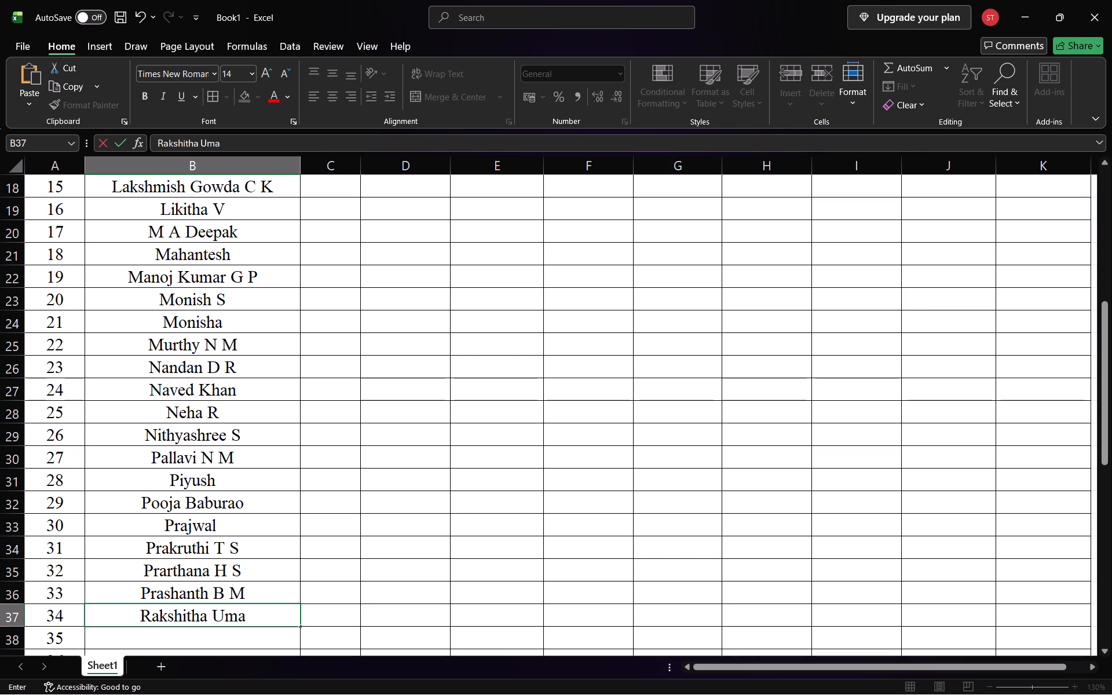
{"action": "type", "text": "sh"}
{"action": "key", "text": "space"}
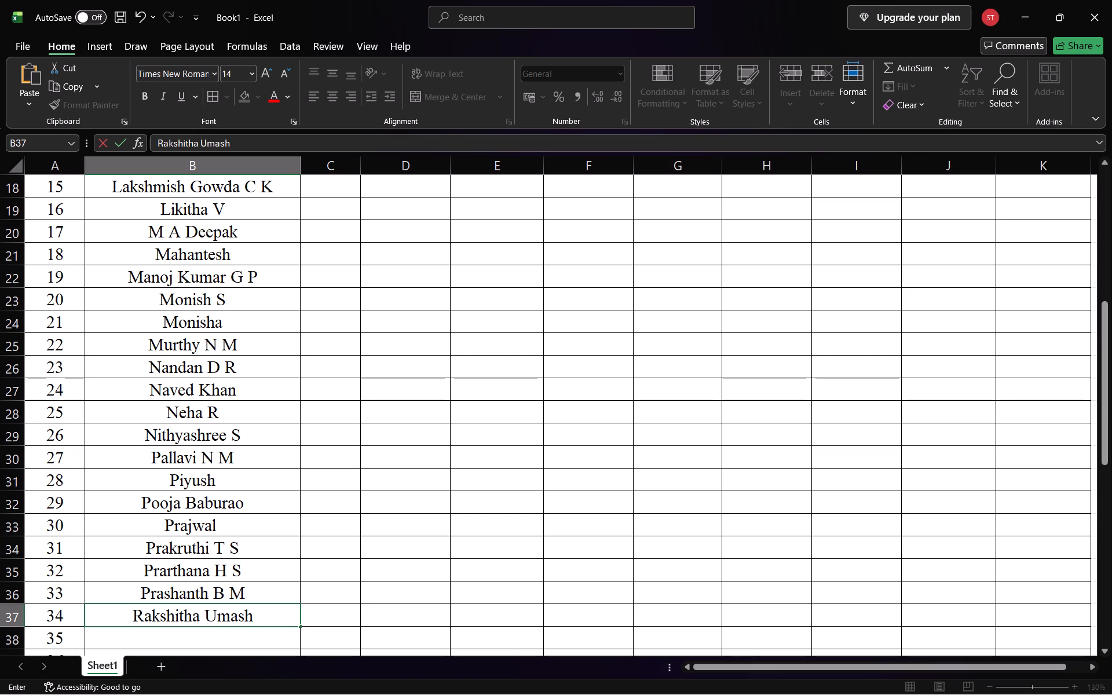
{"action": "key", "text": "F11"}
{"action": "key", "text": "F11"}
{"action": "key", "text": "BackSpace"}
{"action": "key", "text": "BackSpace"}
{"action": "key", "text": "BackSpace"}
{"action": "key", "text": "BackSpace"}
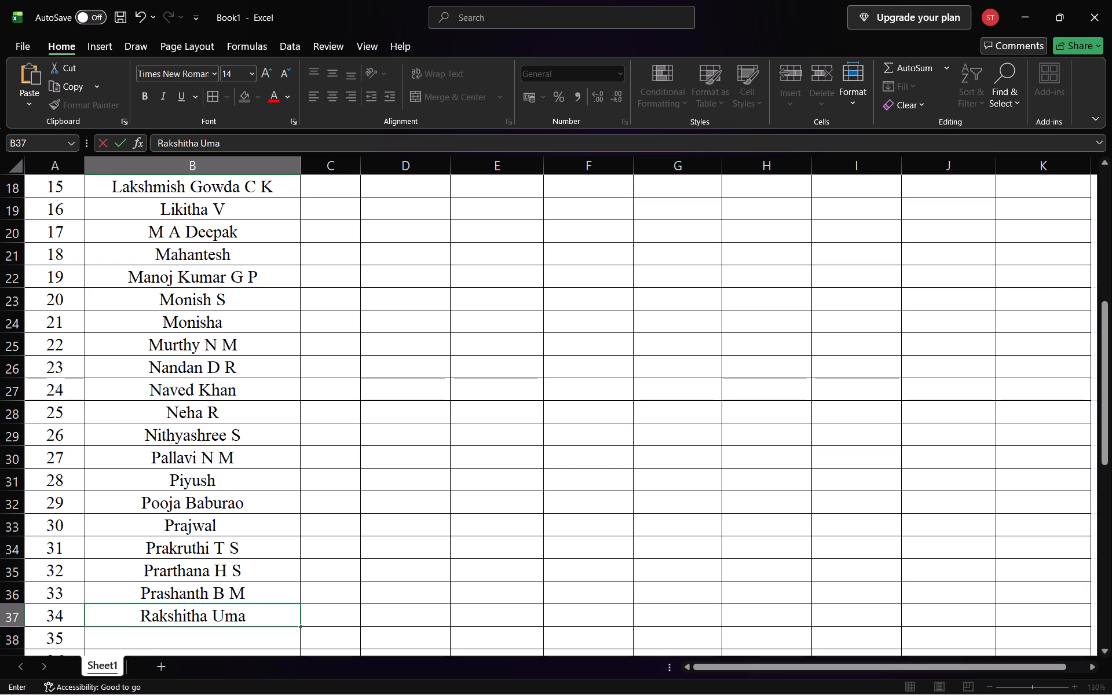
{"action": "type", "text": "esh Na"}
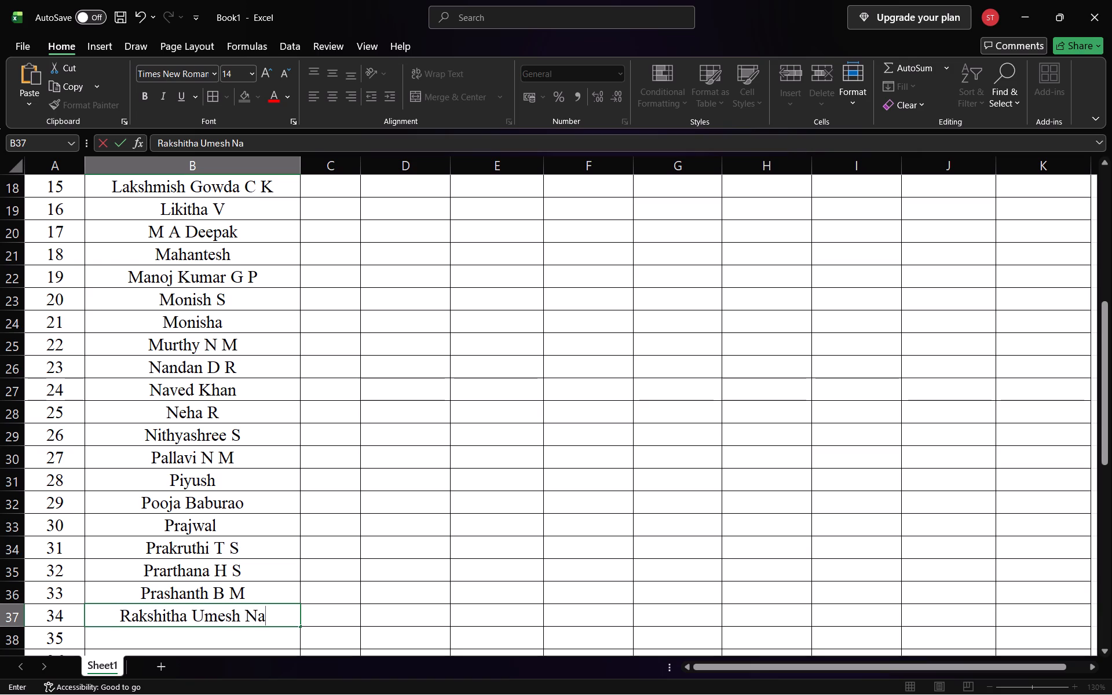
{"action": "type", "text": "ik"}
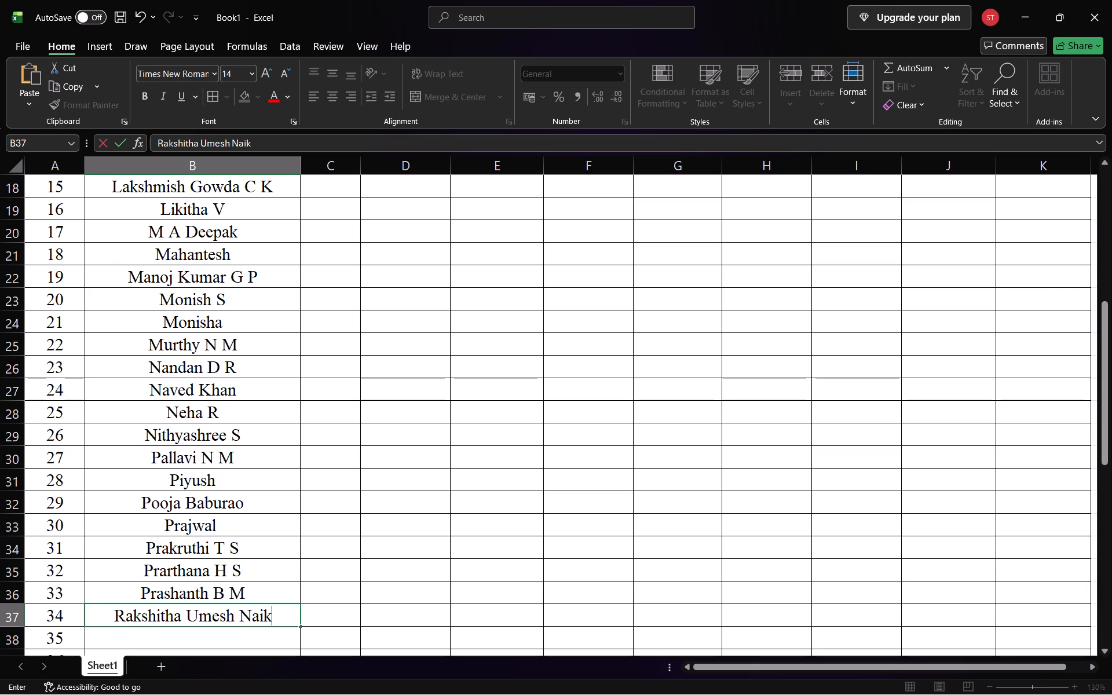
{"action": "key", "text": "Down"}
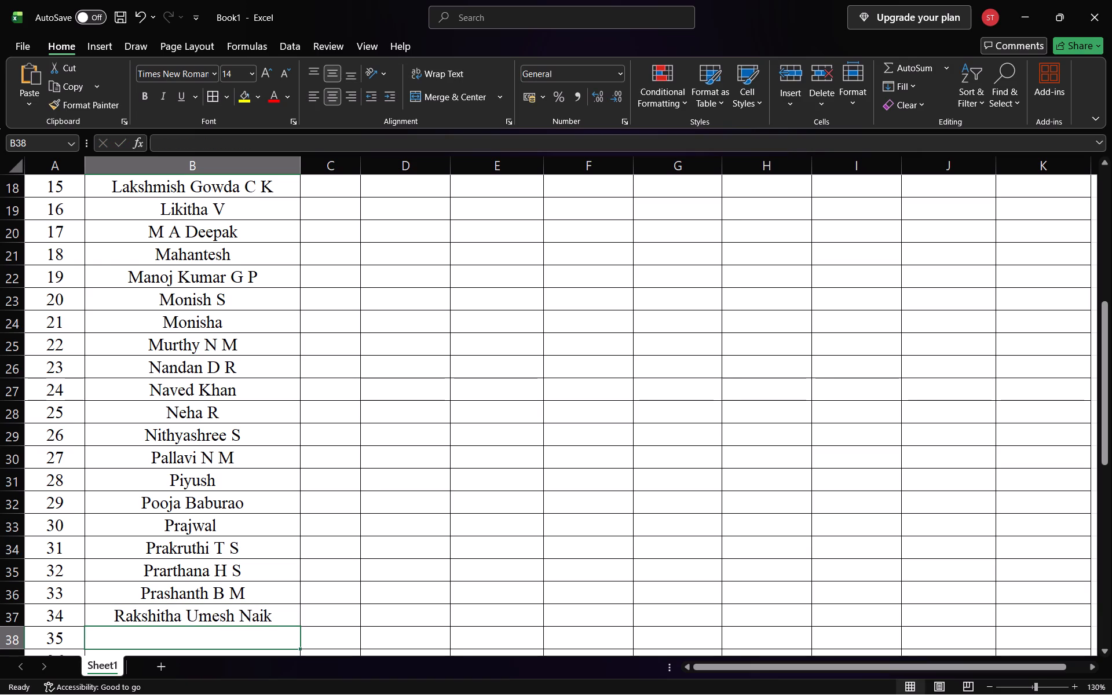
Enter the student names for serial numbers 35 and 36 in cells B38 and B39, with one initial and two spaced initials respectively.
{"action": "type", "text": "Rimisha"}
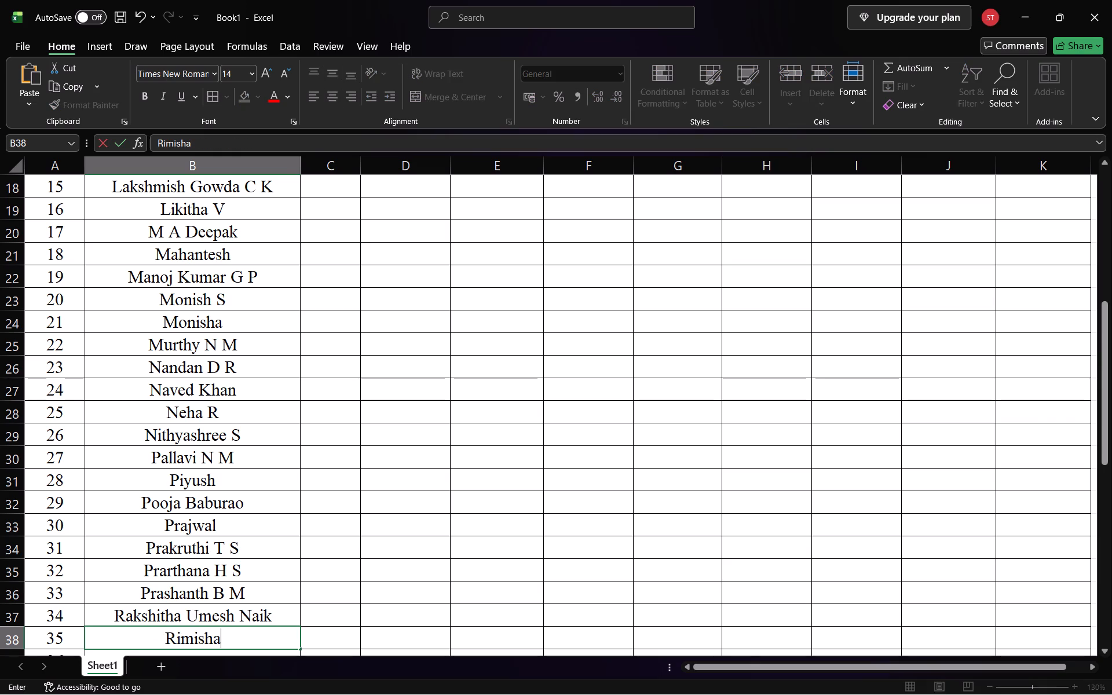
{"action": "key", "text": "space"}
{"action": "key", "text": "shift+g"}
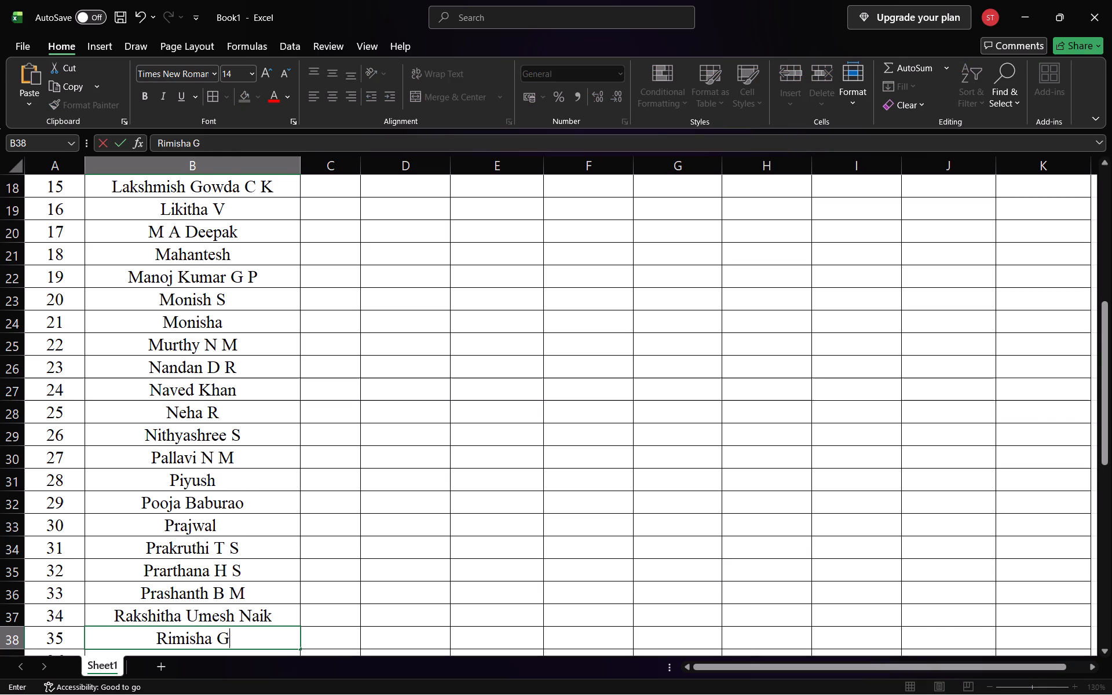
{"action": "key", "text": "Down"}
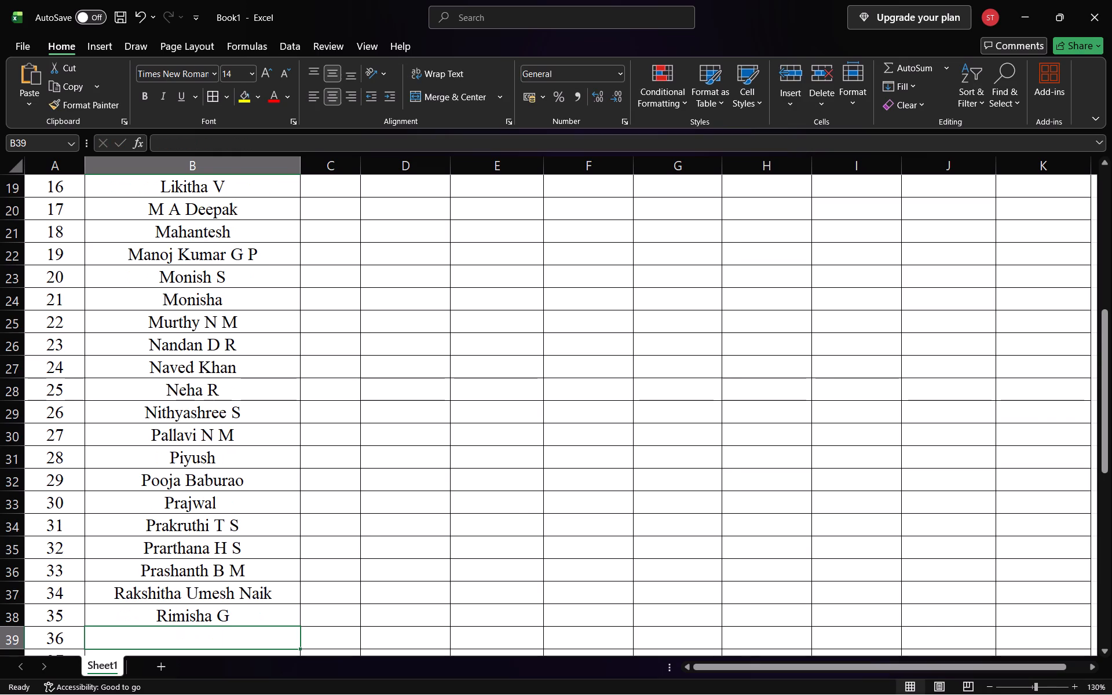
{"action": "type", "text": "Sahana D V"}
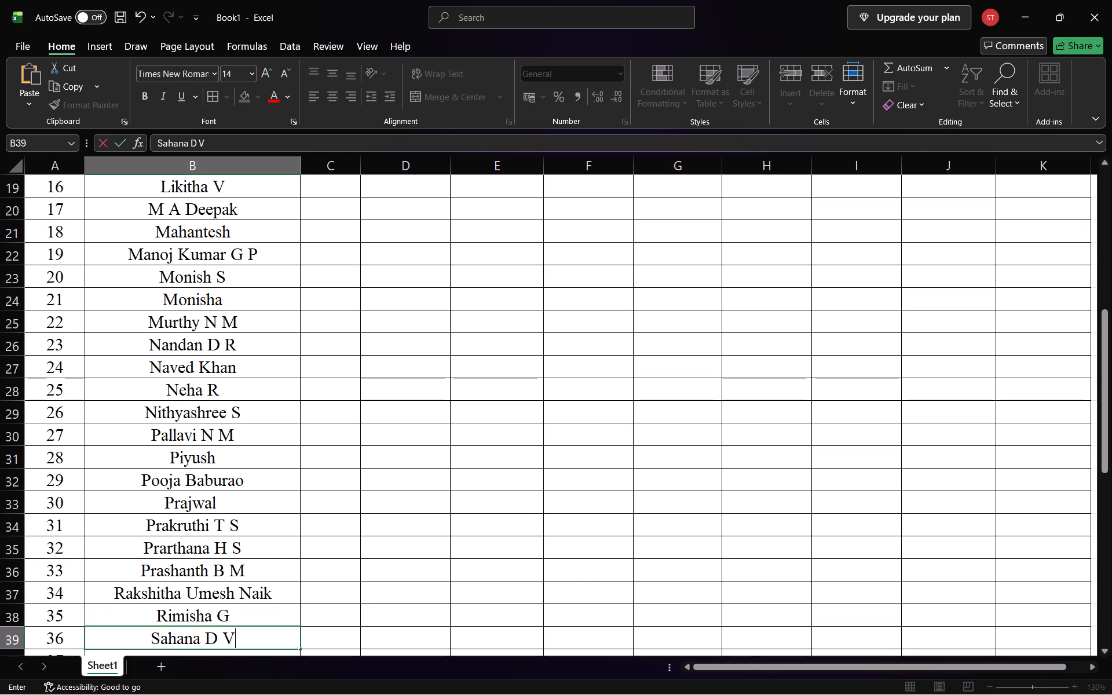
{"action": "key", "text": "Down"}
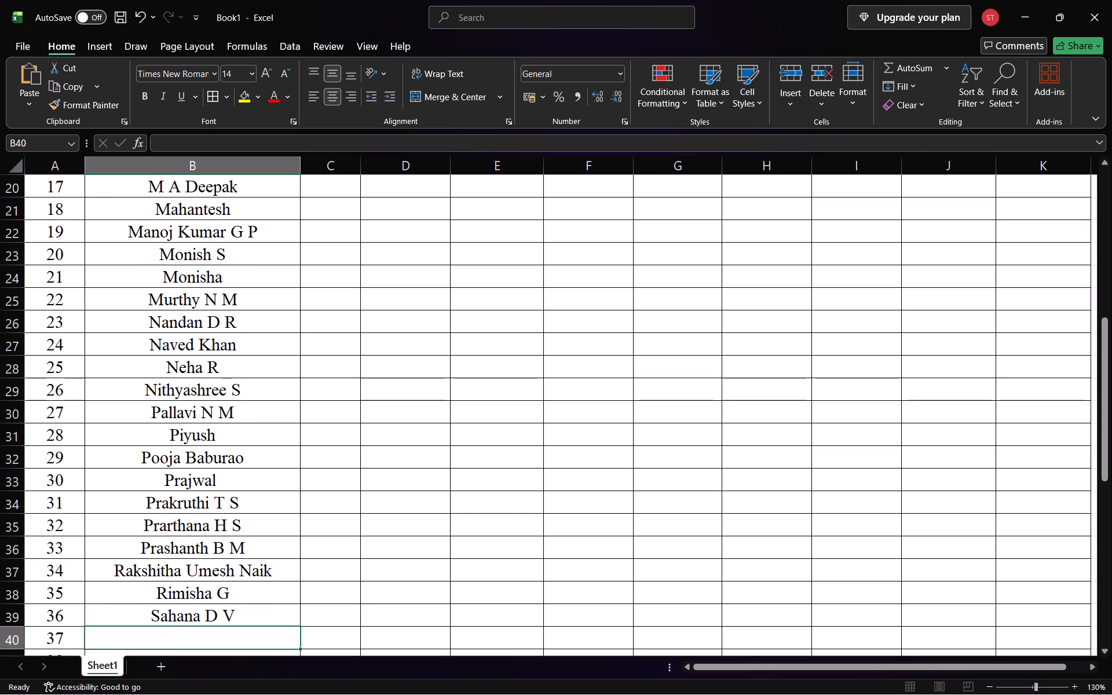
Enter the student names for serial numbers 37 and 38 in cells B40 and B41, a first name only and a first name with surname.
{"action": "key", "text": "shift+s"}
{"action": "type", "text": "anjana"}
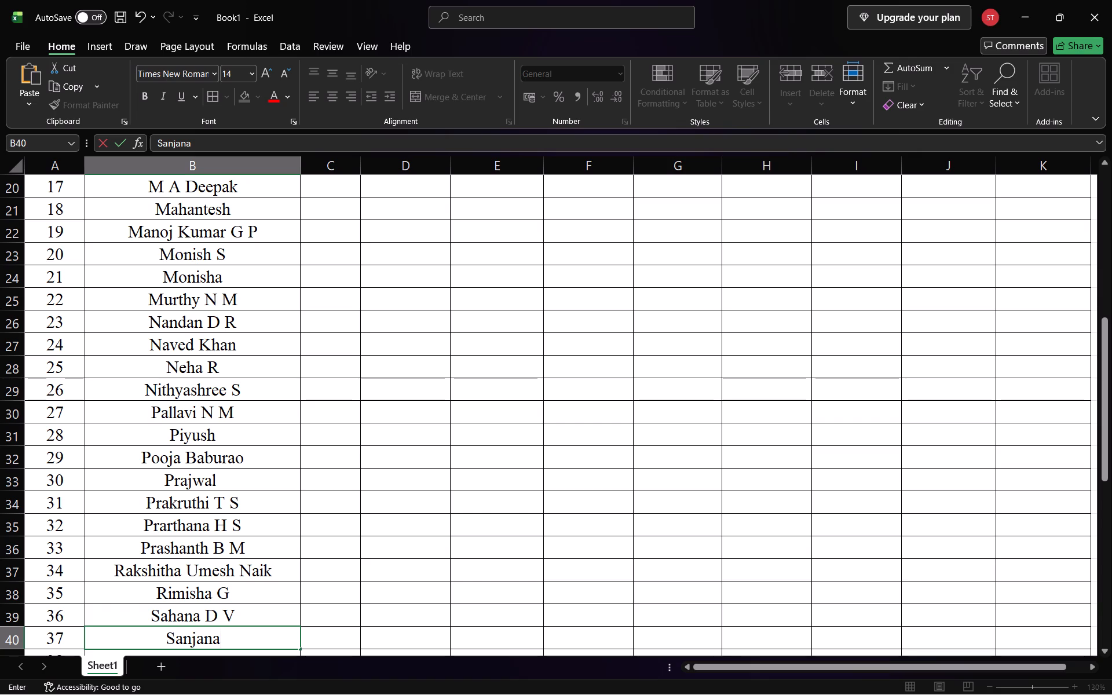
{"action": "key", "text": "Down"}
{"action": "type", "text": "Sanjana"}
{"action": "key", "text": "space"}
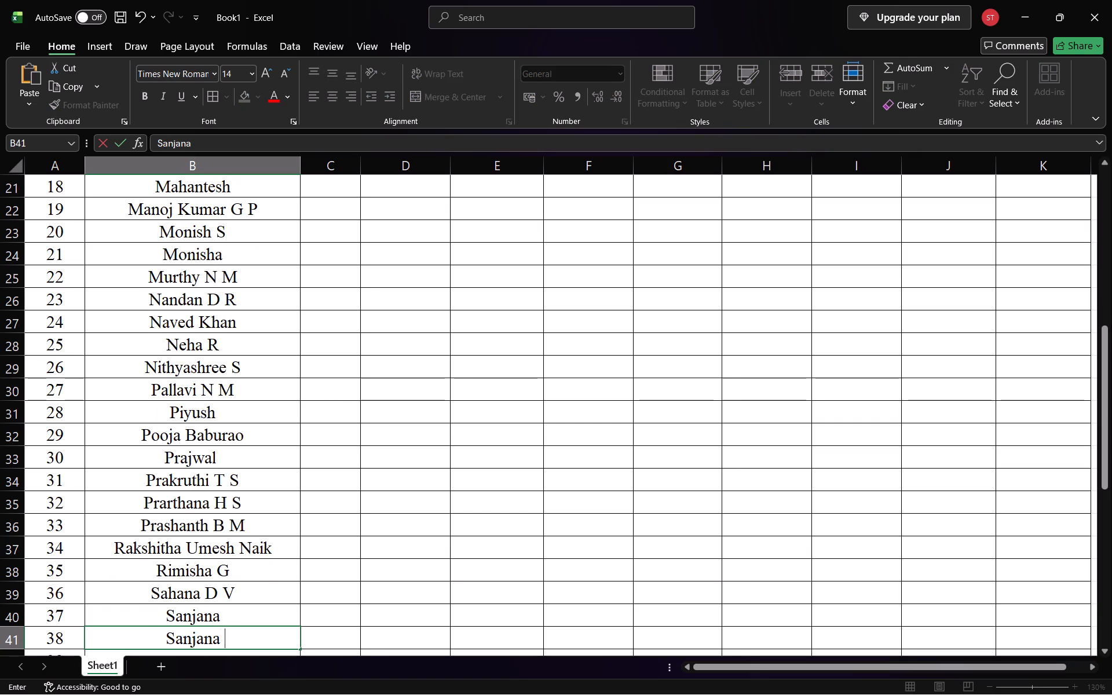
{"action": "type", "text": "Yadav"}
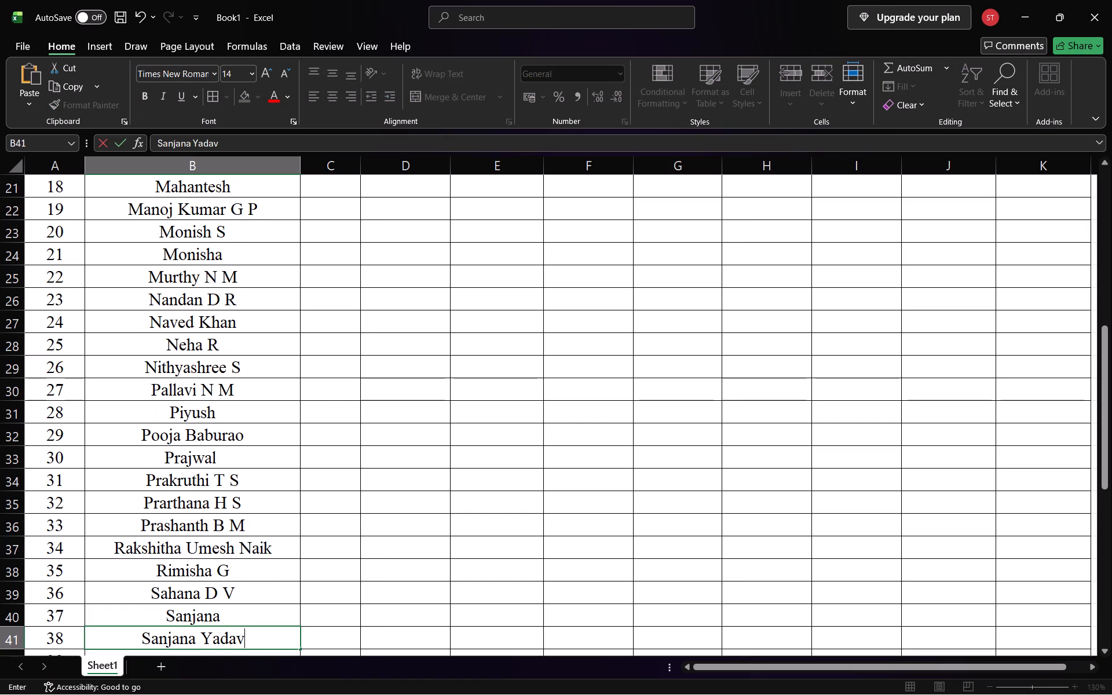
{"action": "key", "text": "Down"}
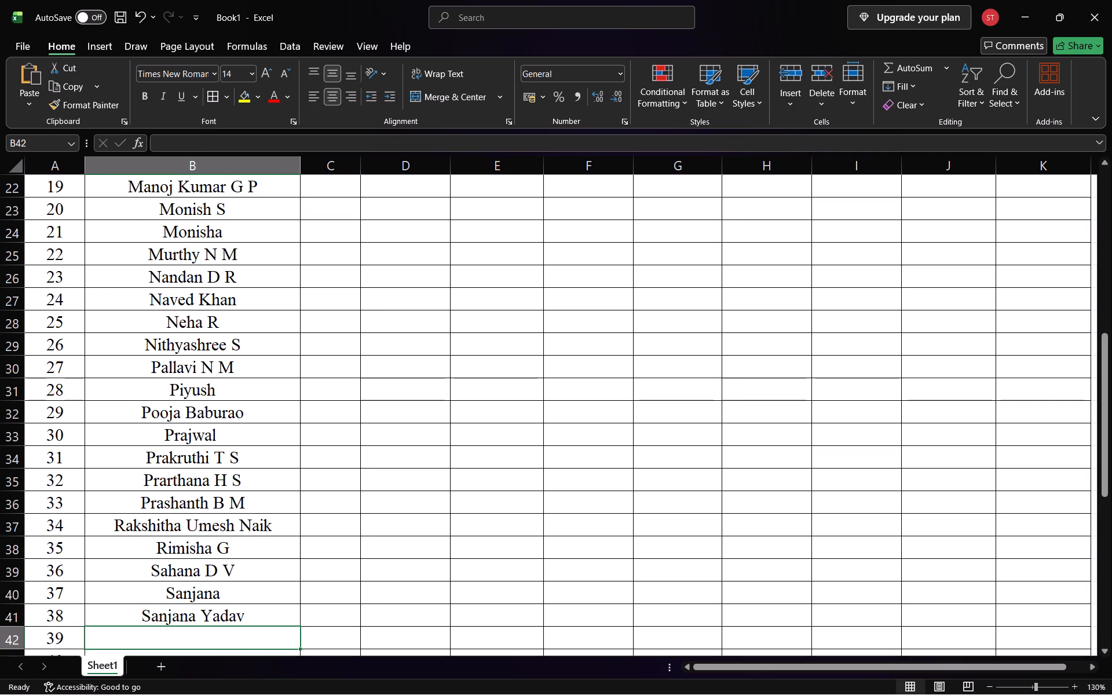
Enter the student names for serial numbers 39 and 40 in cells B42 and B43, with two spaced initials and one initial respectively.
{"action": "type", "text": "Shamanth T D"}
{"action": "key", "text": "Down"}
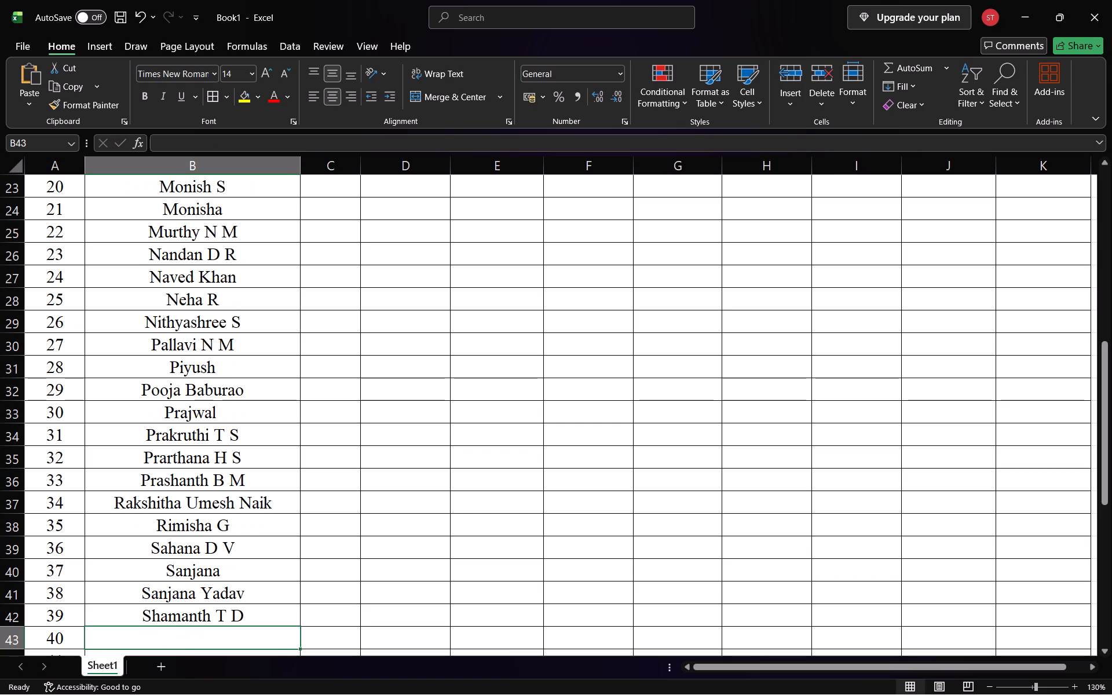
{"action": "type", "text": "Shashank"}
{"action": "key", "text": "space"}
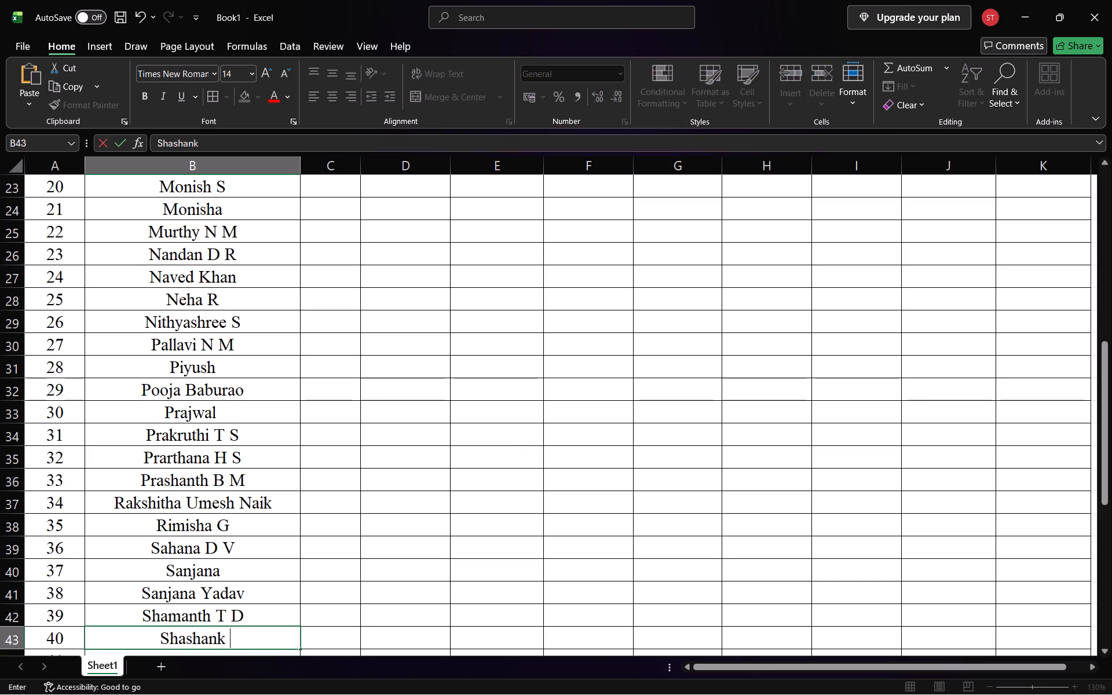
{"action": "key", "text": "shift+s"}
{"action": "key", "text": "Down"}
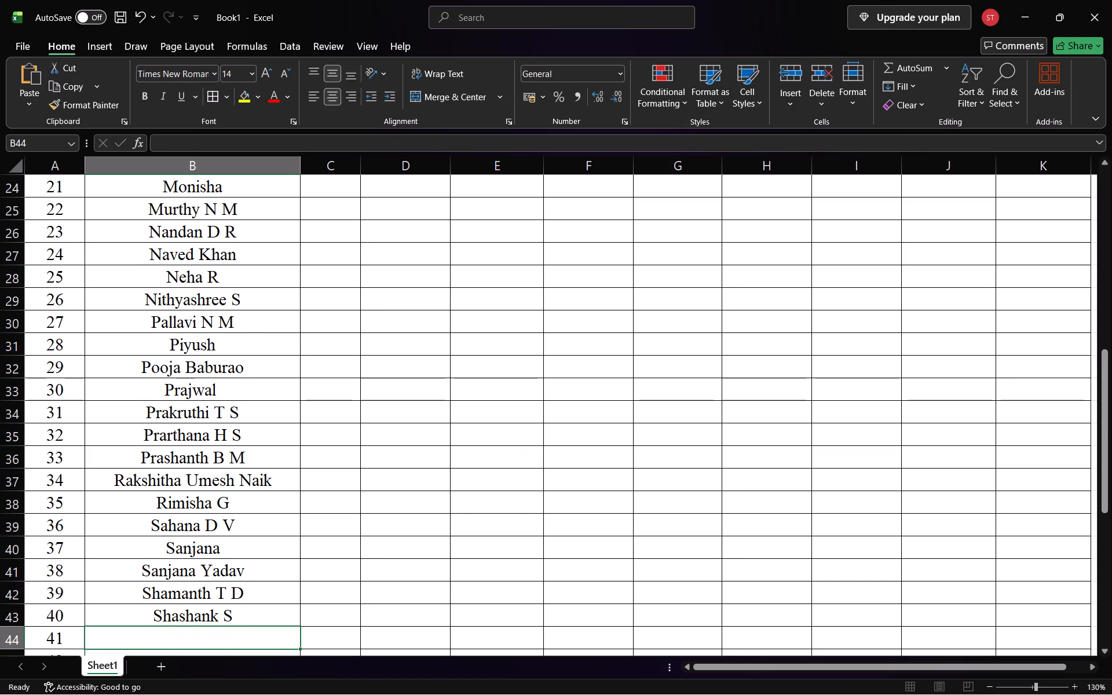
Enter the student's first name followed by two spaced capital initials for serial number 41 in cell B44.
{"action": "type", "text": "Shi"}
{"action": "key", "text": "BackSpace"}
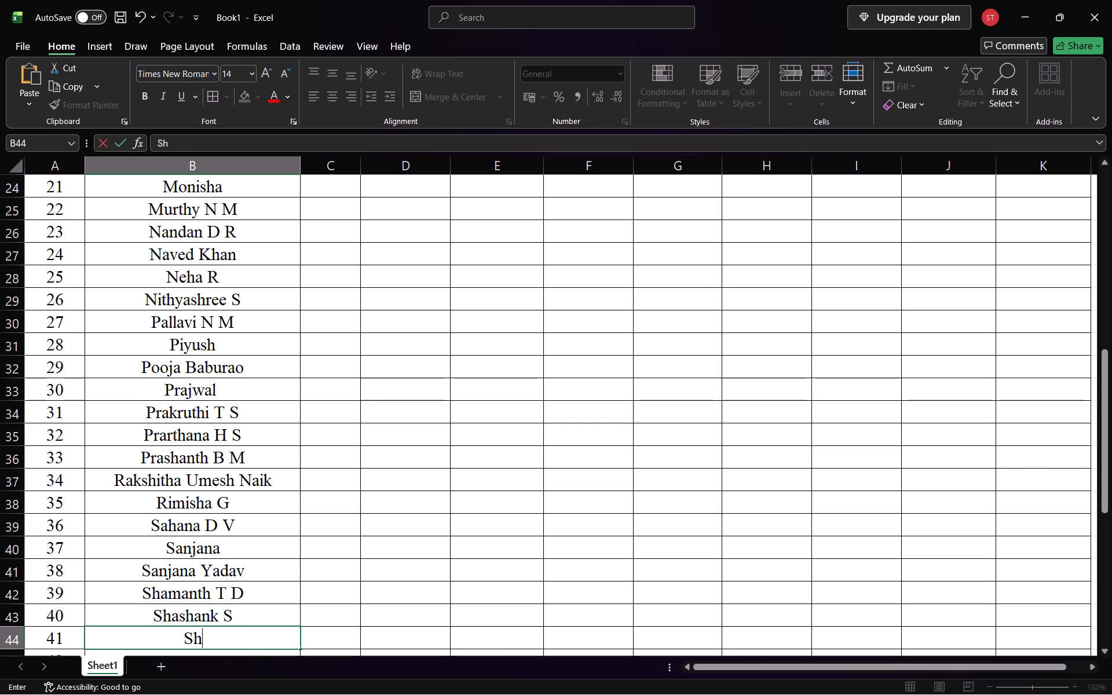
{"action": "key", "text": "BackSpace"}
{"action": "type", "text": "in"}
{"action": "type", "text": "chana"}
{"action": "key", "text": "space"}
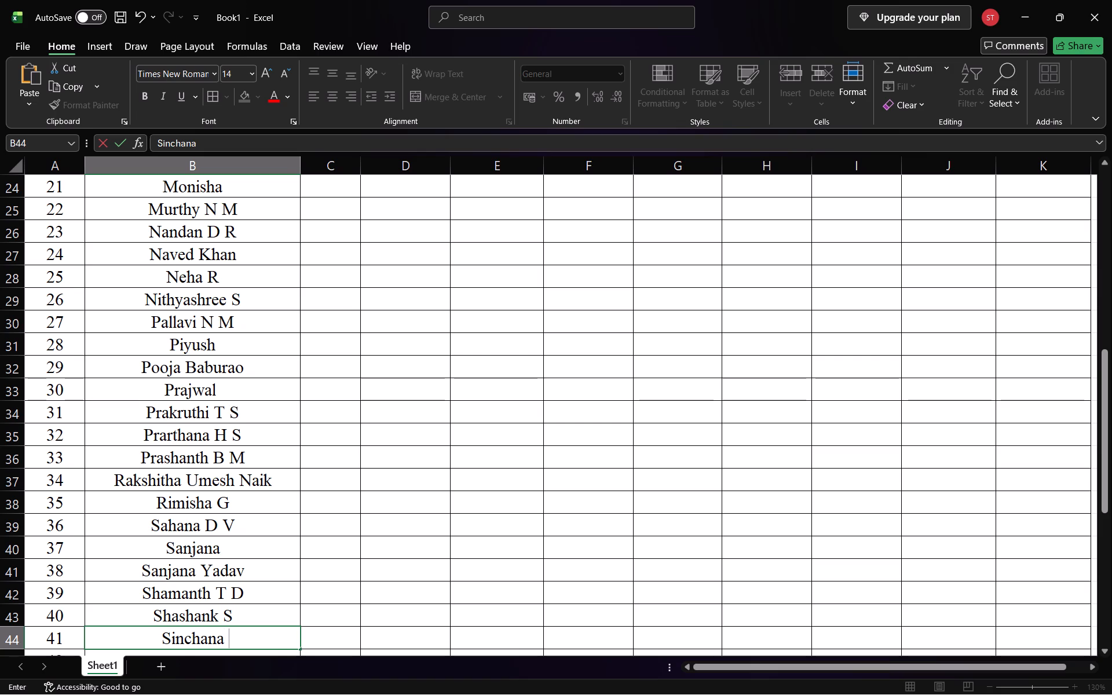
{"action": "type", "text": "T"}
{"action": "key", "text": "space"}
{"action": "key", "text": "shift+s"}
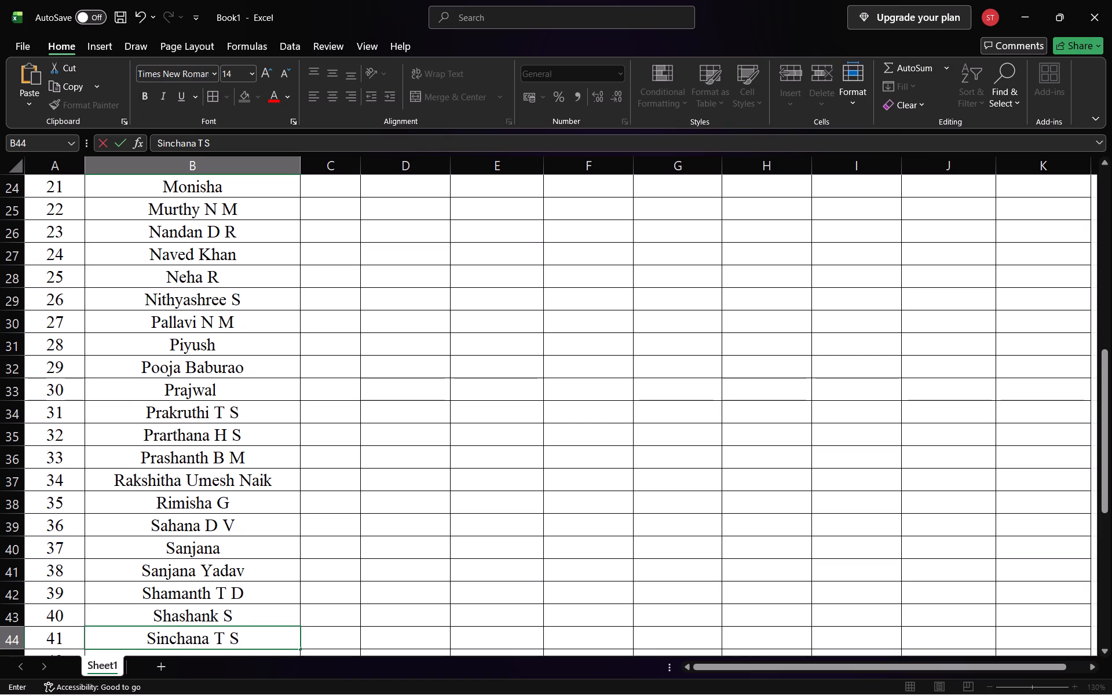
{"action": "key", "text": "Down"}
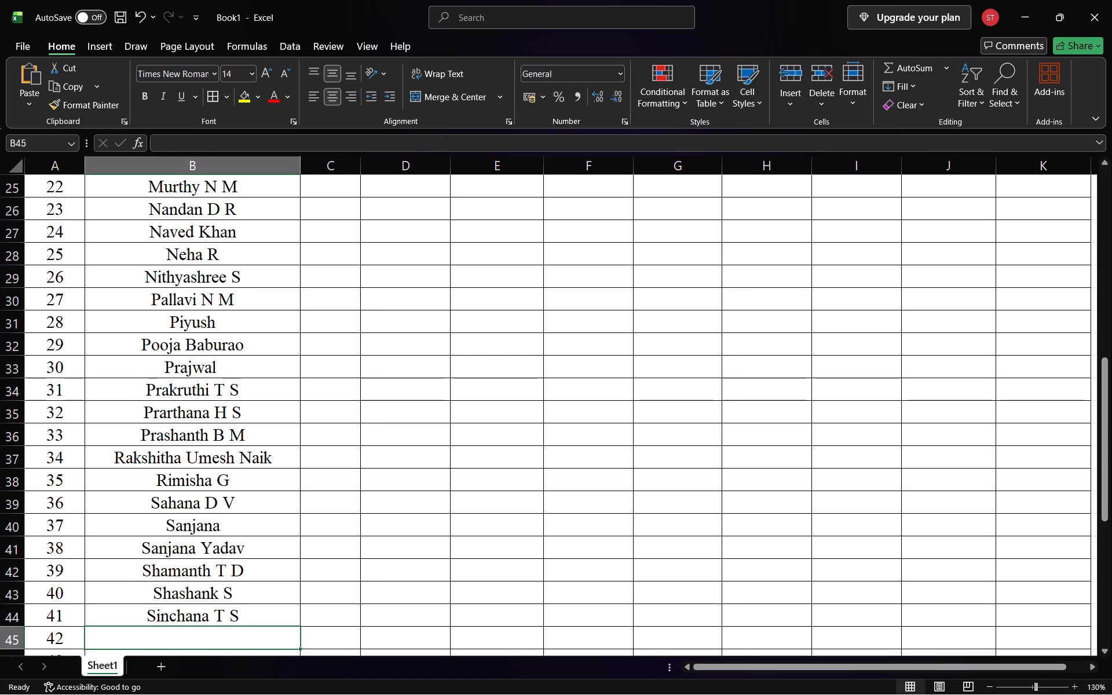
Enter the student names for serial numbers 42 and 43 in cells B45 and B46, a two-word name and a first name with two initials.
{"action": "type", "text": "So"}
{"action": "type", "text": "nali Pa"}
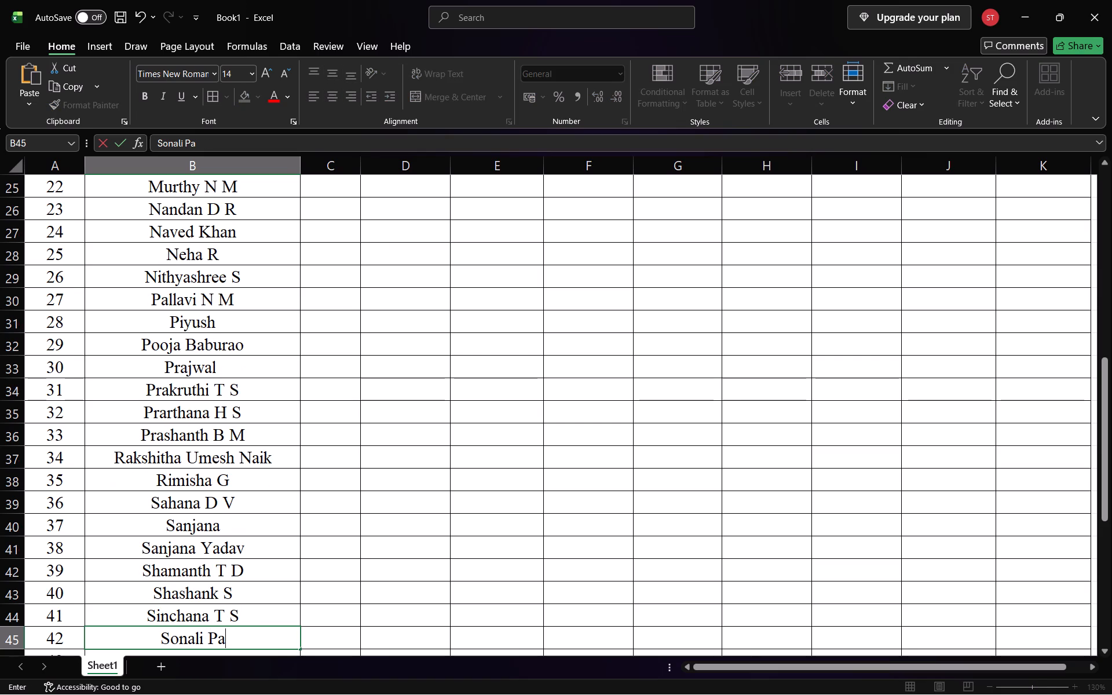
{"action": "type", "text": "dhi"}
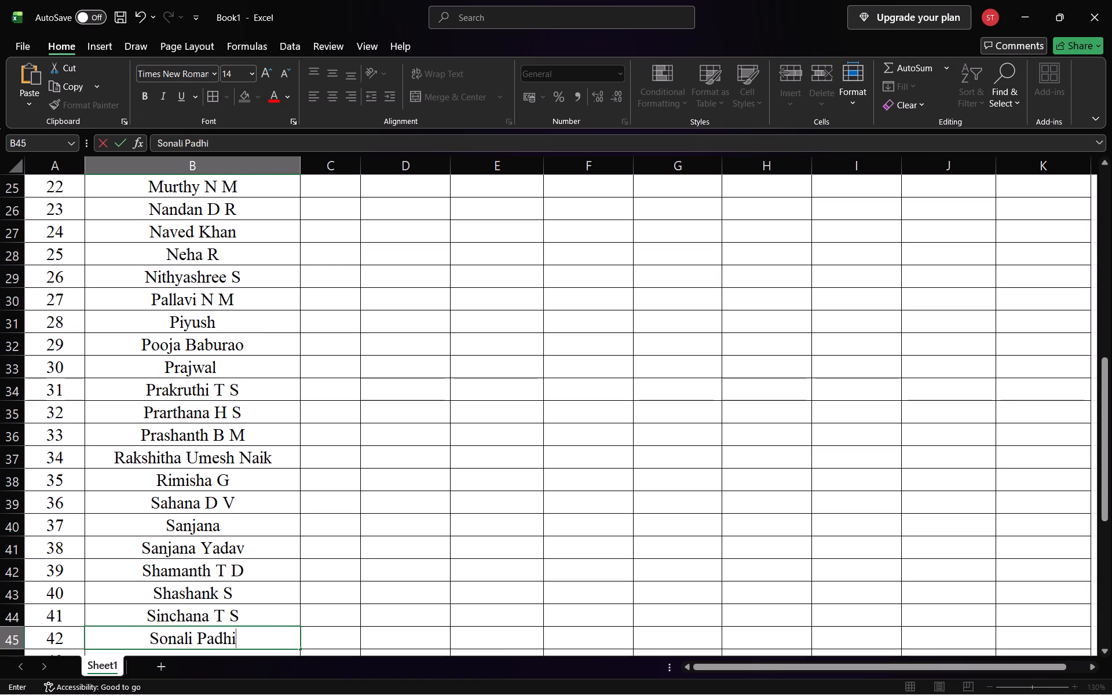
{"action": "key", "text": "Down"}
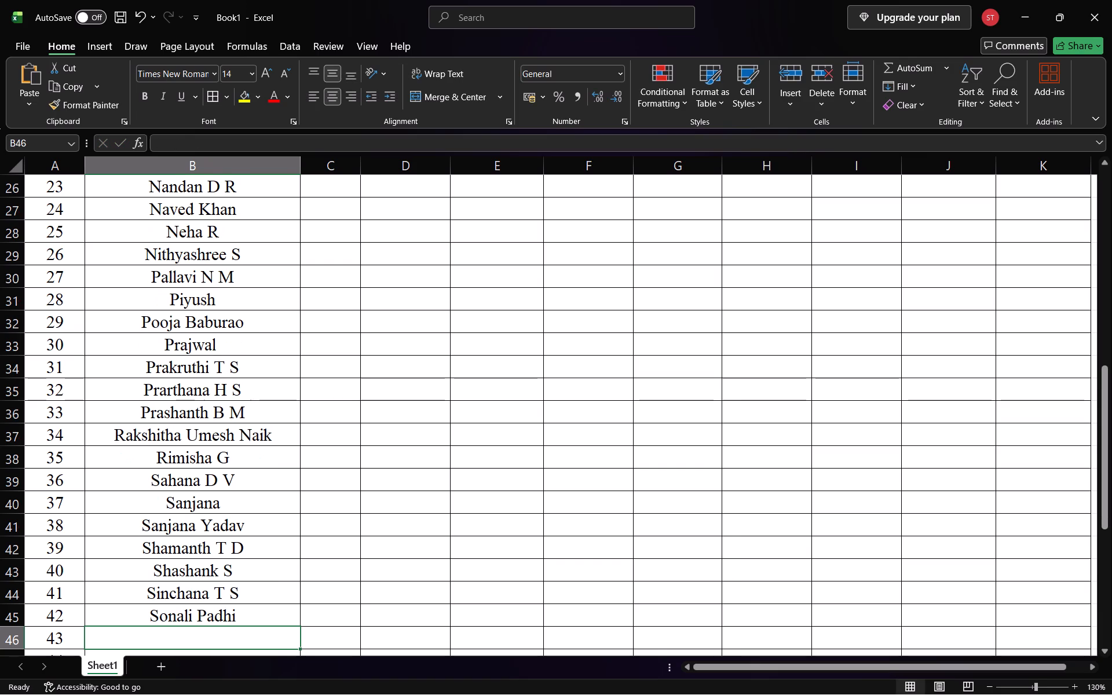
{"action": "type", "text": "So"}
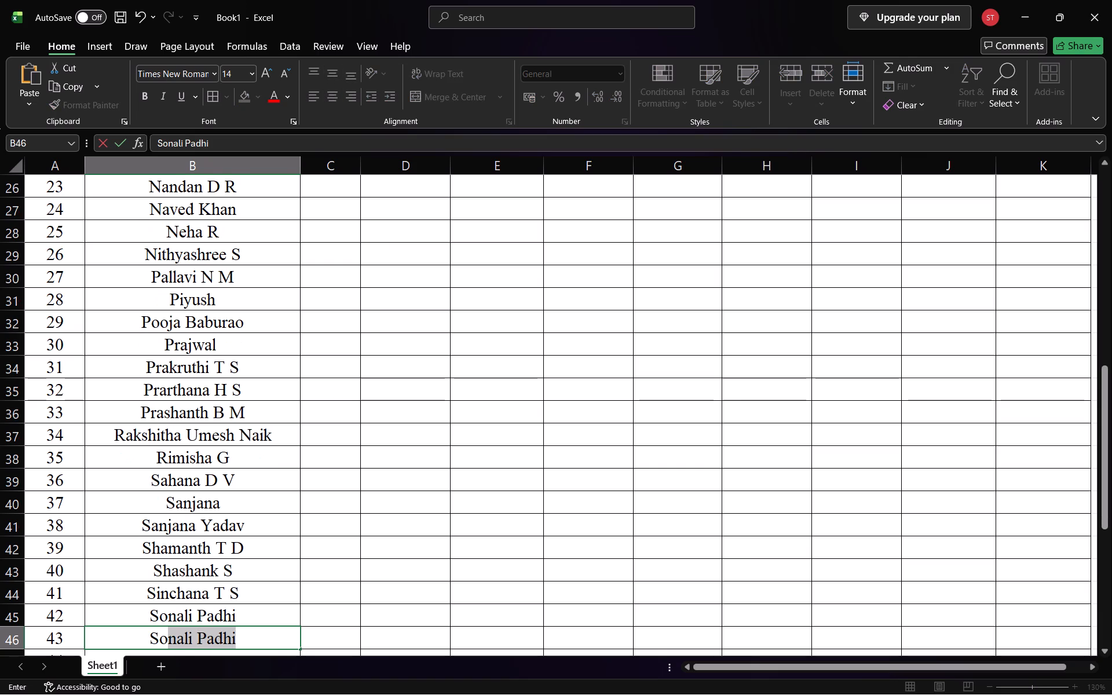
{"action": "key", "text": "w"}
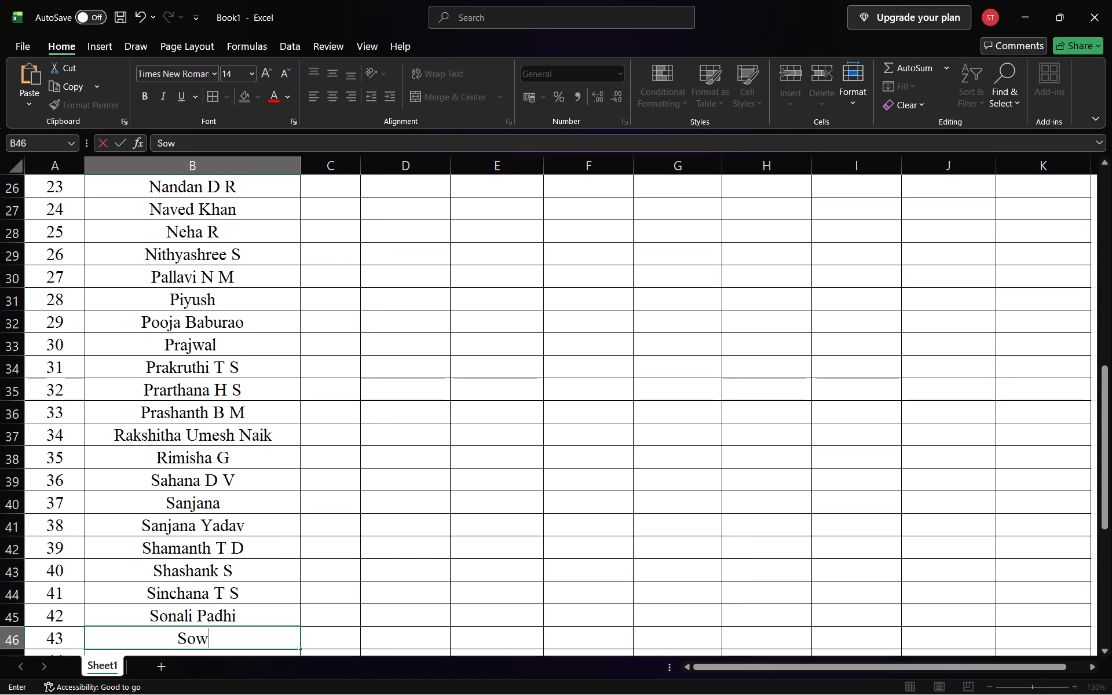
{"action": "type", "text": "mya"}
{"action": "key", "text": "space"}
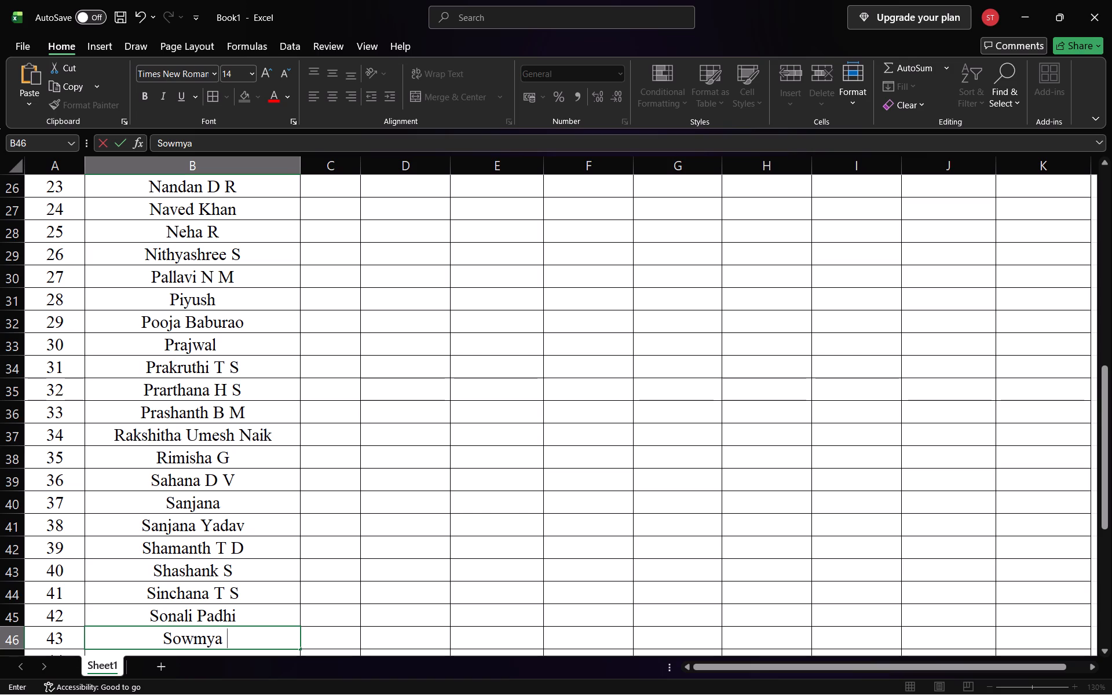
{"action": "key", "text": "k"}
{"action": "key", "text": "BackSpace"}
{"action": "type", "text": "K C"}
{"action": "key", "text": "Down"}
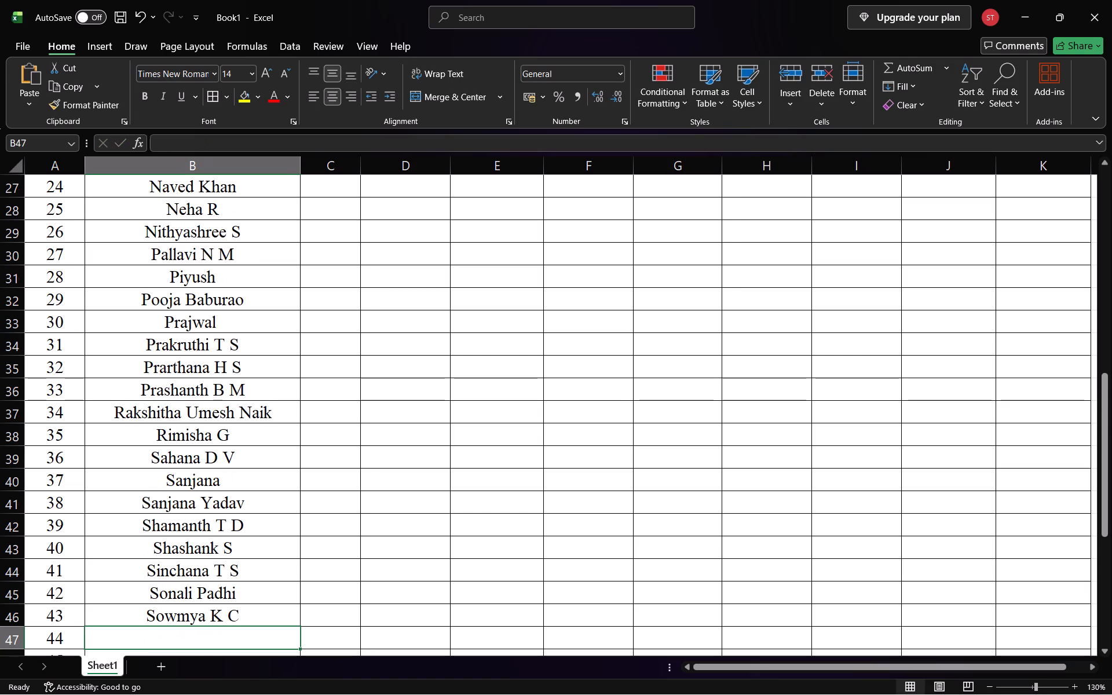
Enter the student's first name followed by one capital initial for serial number 44 in cell B47.
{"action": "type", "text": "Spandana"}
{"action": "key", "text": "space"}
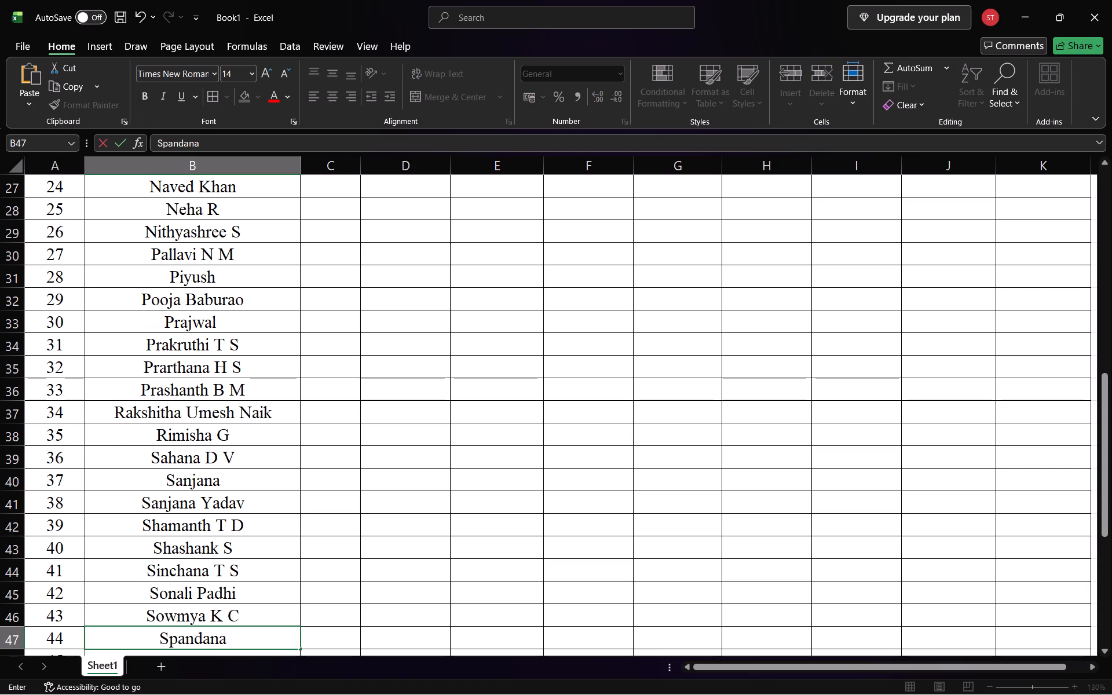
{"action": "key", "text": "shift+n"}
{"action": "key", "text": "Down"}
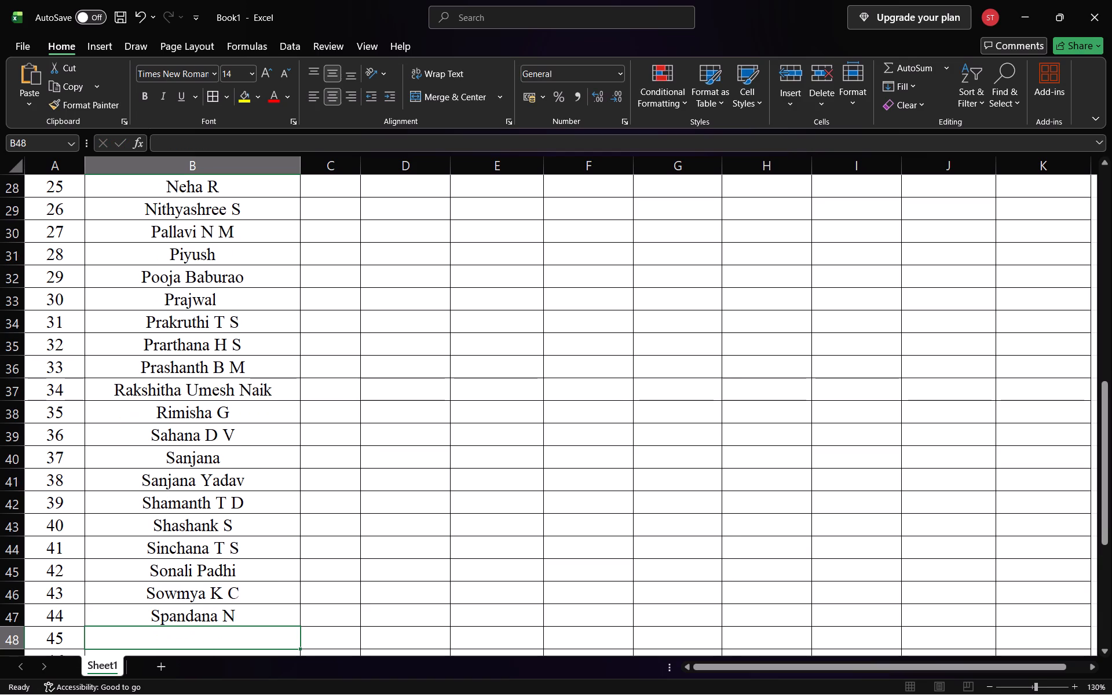
Enter the student names for serial numbers 45 and 46 in cells B48 and B49, first names followed by initials M and S respectively.
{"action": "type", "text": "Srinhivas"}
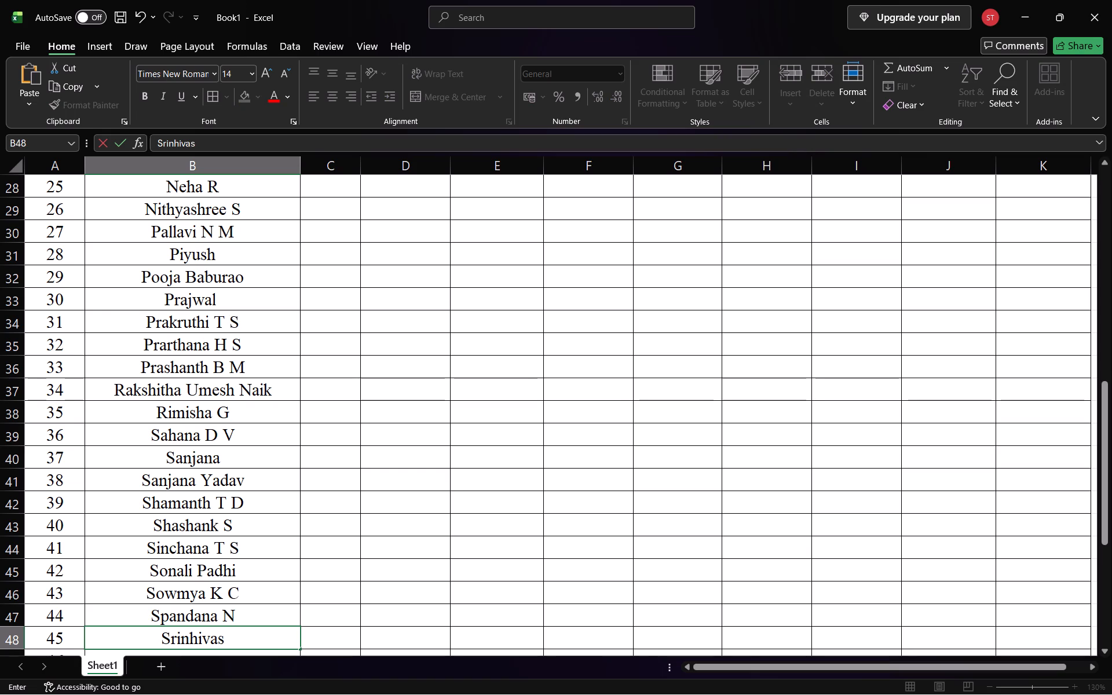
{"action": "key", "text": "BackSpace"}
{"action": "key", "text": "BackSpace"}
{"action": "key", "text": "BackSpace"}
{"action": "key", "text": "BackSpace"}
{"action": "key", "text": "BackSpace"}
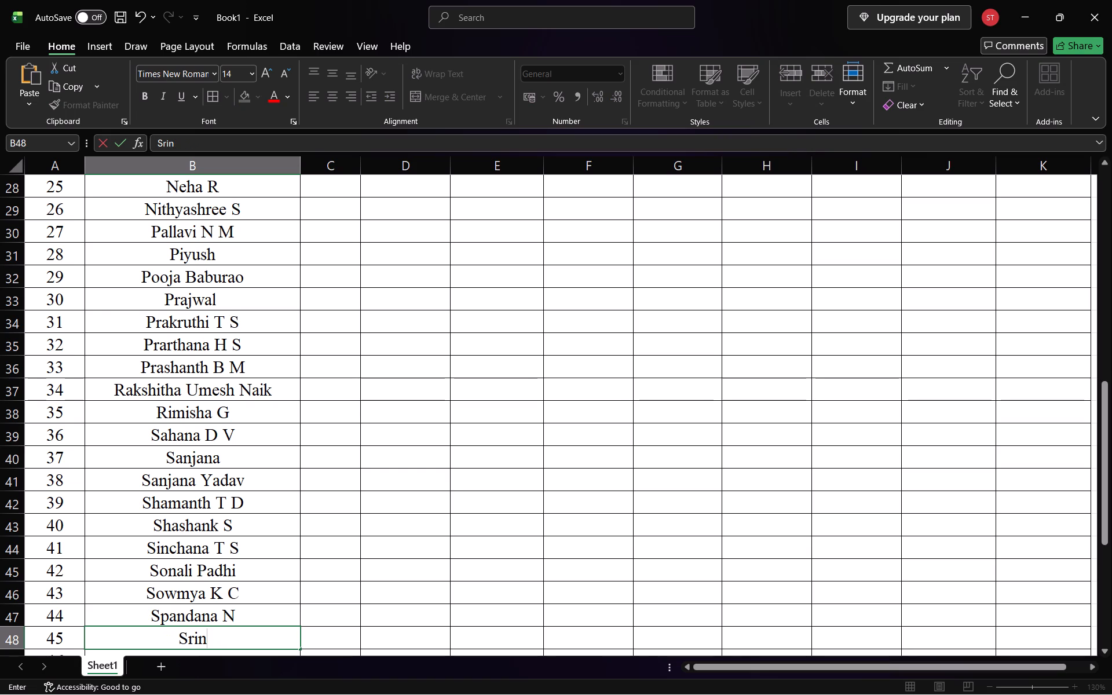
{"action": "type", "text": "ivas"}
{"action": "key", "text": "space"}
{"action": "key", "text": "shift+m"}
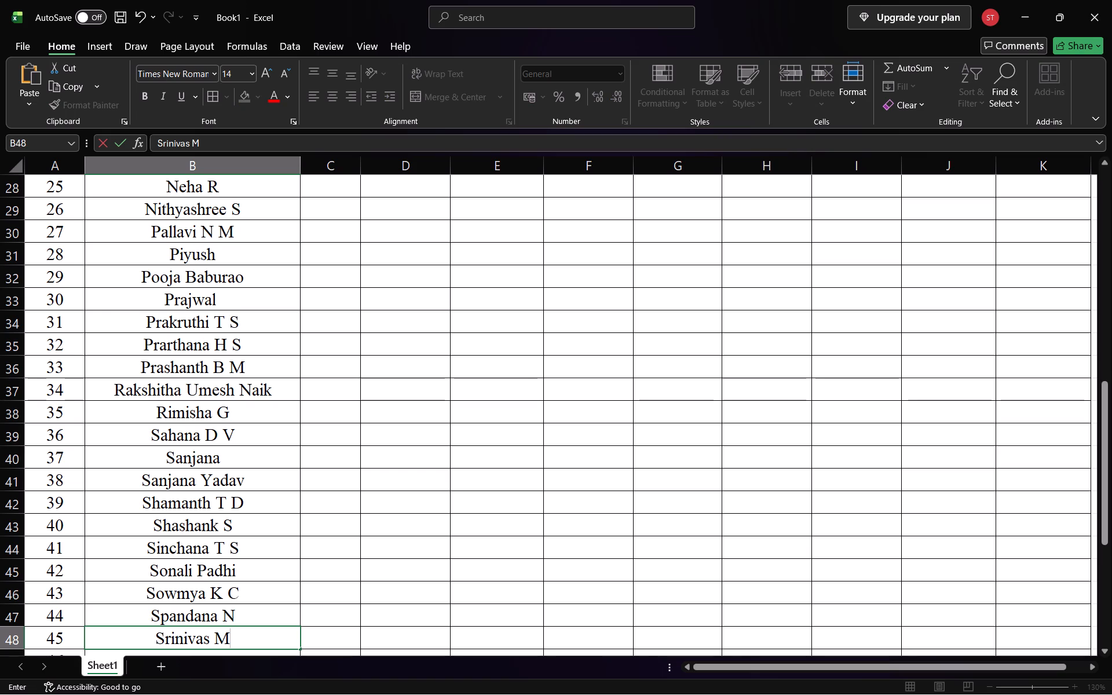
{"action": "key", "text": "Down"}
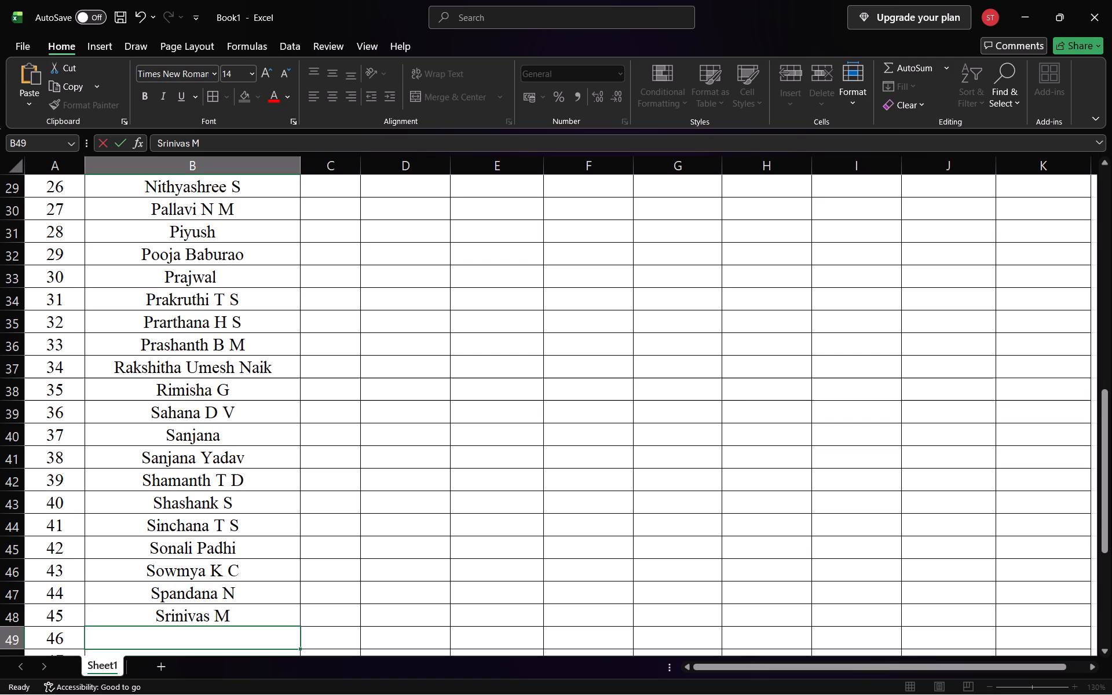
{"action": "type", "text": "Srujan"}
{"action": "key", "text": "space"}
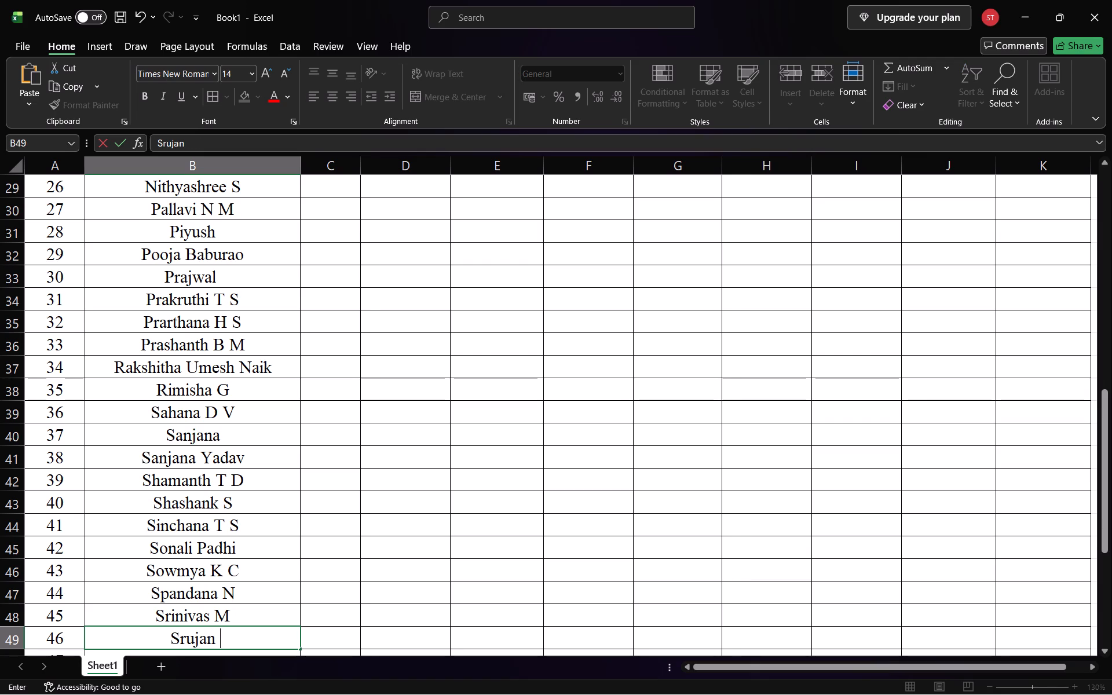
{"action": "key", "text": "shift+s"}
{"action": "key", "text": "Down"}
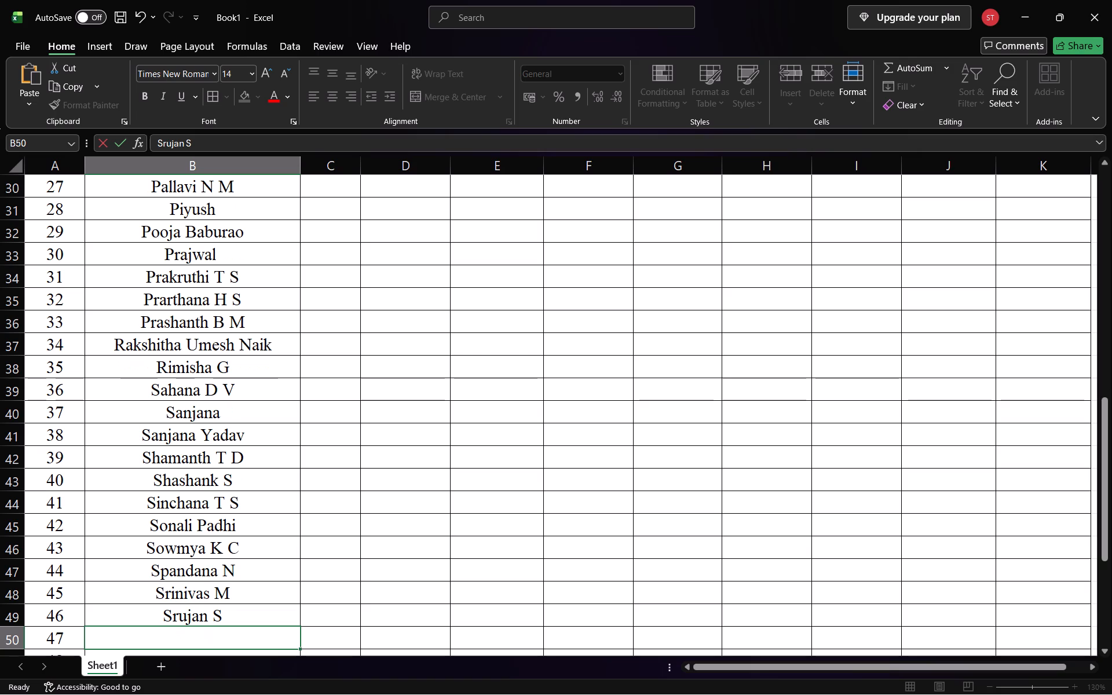
Enter the student's first name followed by the spaced initials T B for serial number 47 in cell B50.
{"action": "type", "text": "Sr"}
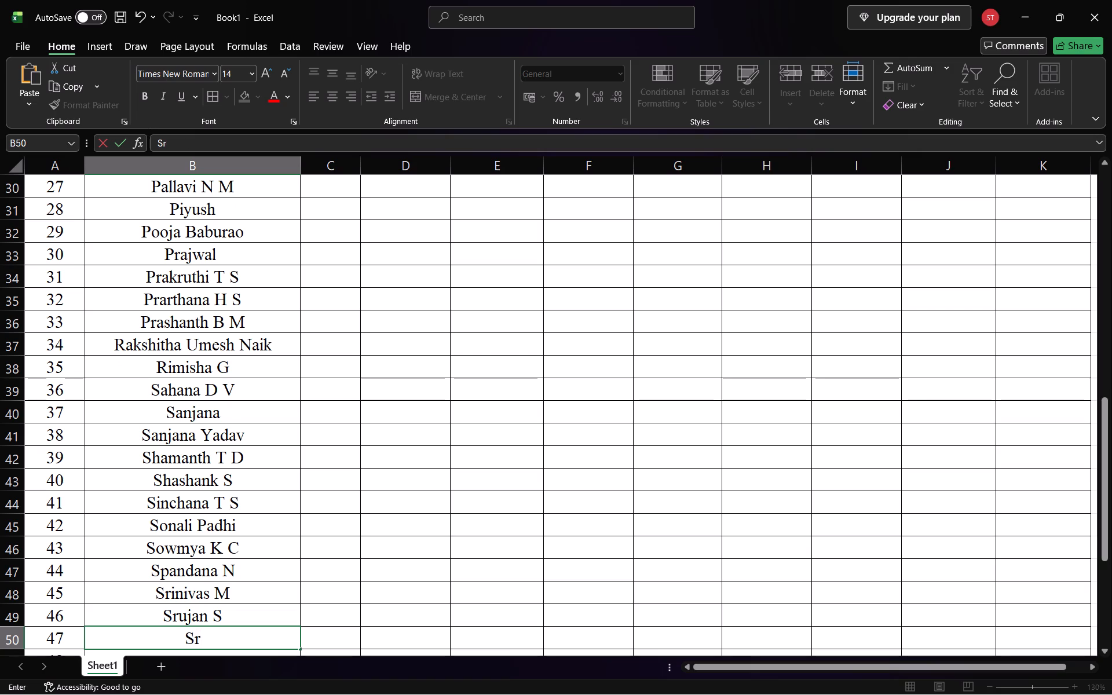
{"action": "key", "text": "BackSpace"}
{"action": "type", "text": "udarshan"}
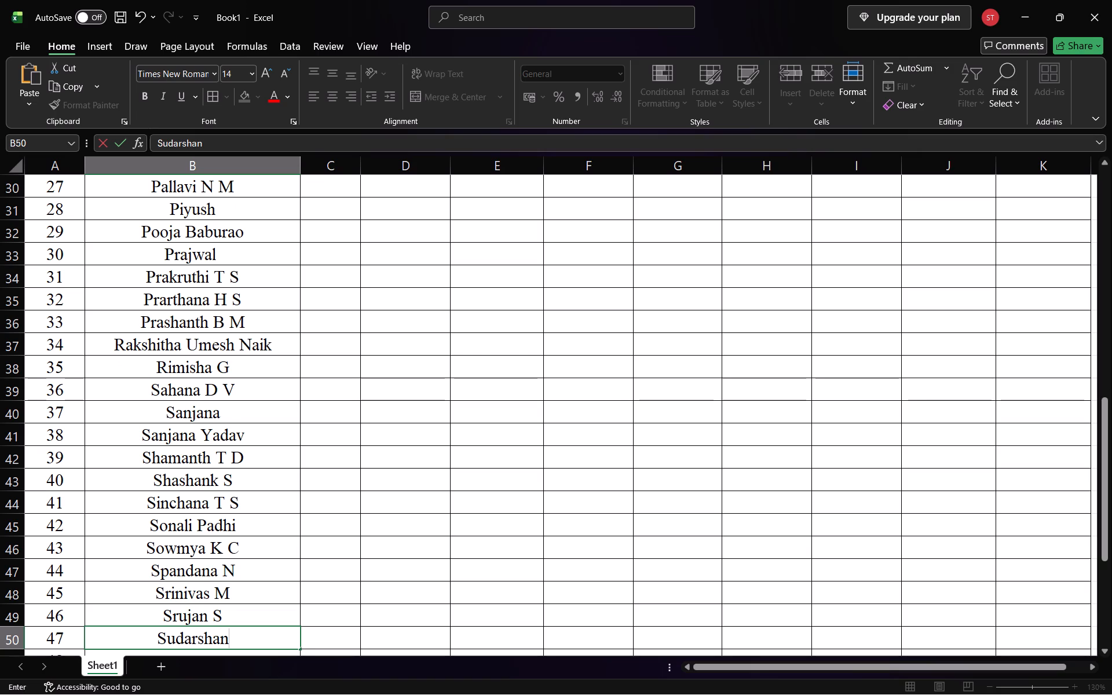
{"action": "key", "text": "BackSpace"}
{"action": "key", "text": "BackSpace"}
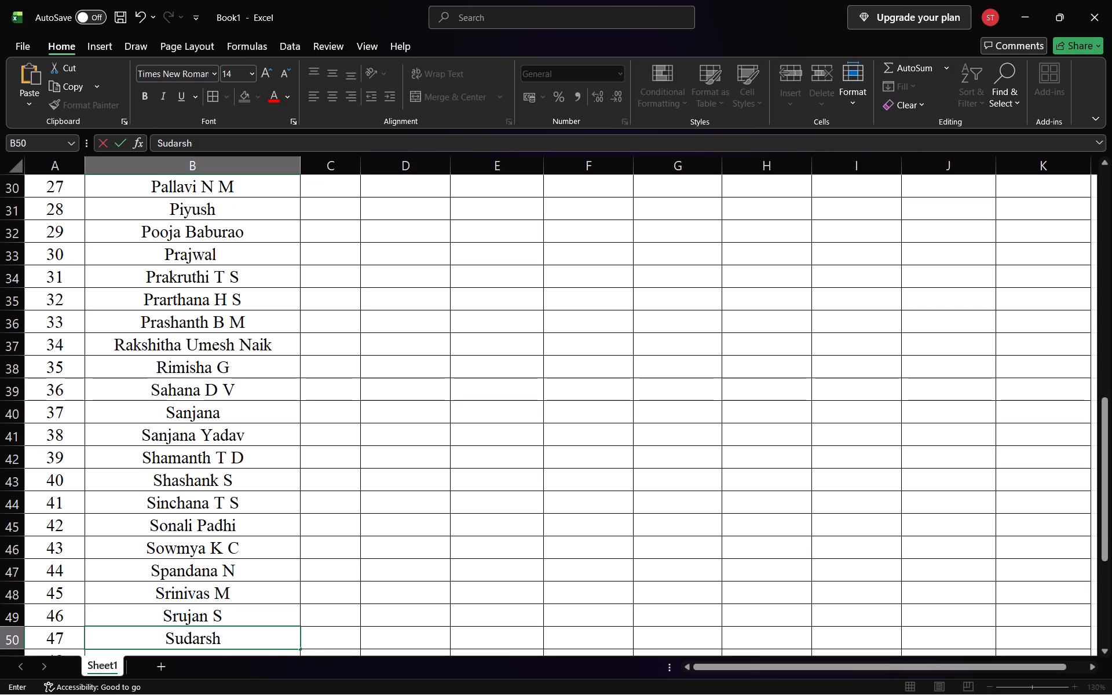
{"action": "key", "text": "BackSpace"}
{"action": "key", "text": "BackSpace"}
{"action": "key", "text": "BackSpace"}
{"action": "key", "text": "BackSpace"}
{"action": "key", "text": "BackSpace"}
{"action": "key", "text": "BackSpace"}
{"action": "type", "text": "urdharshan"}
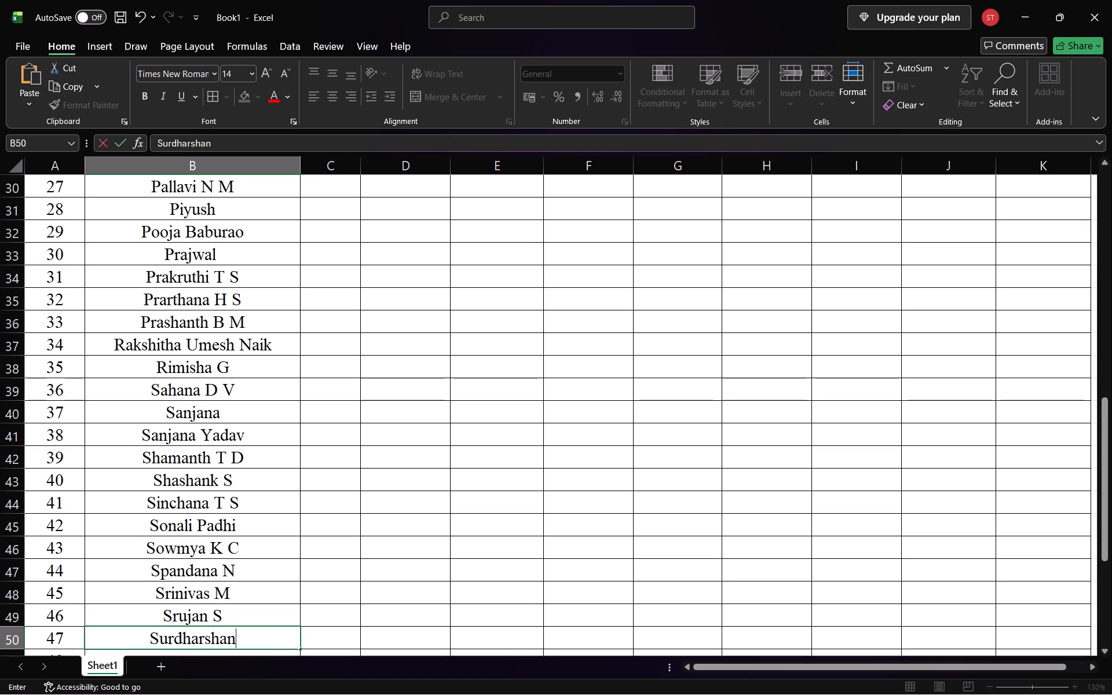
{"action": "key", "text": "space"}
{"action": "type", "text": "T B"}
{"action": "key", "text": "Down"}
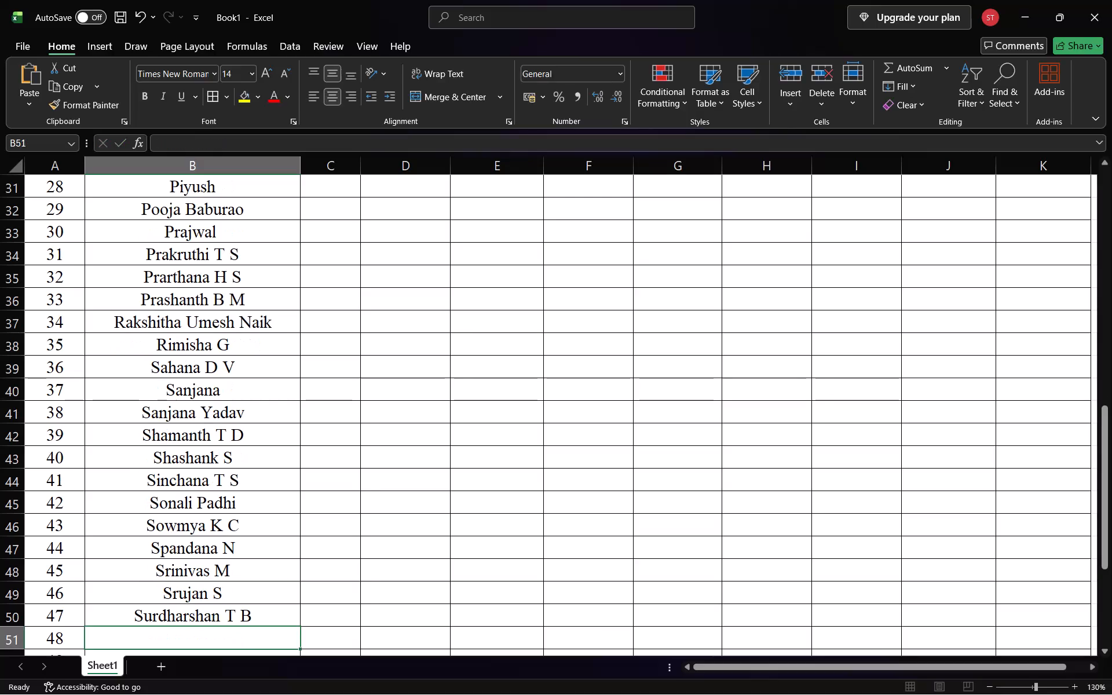
Enter the student names for serial numbers 48 and 49 in cells B51 and B52, a first name alone and one with initial R.
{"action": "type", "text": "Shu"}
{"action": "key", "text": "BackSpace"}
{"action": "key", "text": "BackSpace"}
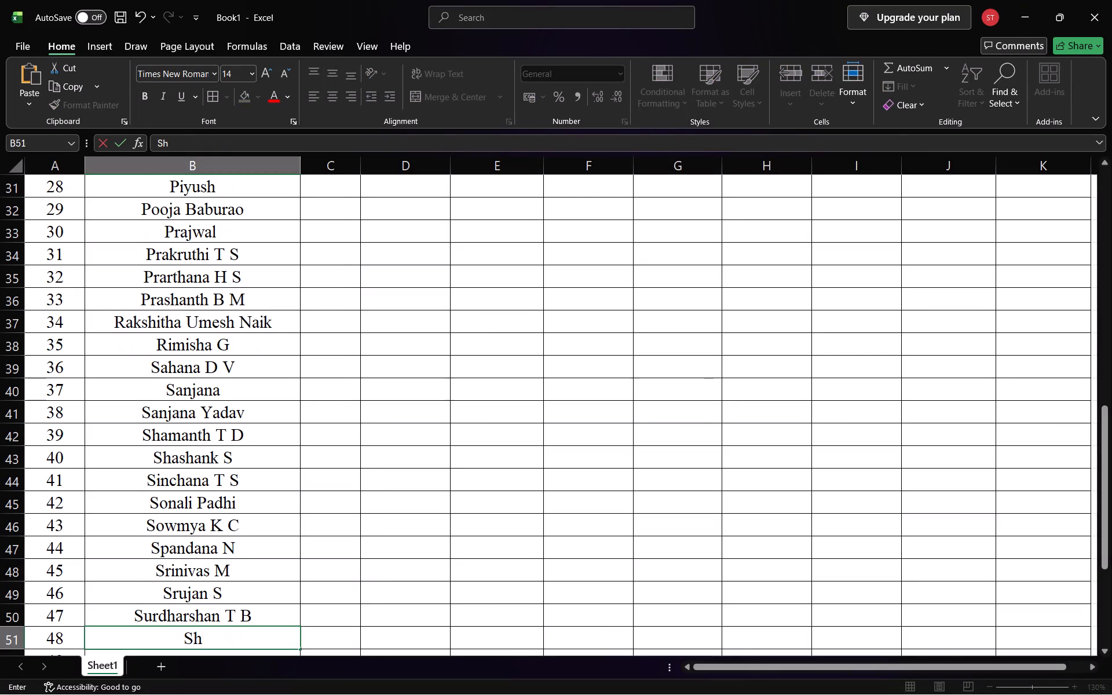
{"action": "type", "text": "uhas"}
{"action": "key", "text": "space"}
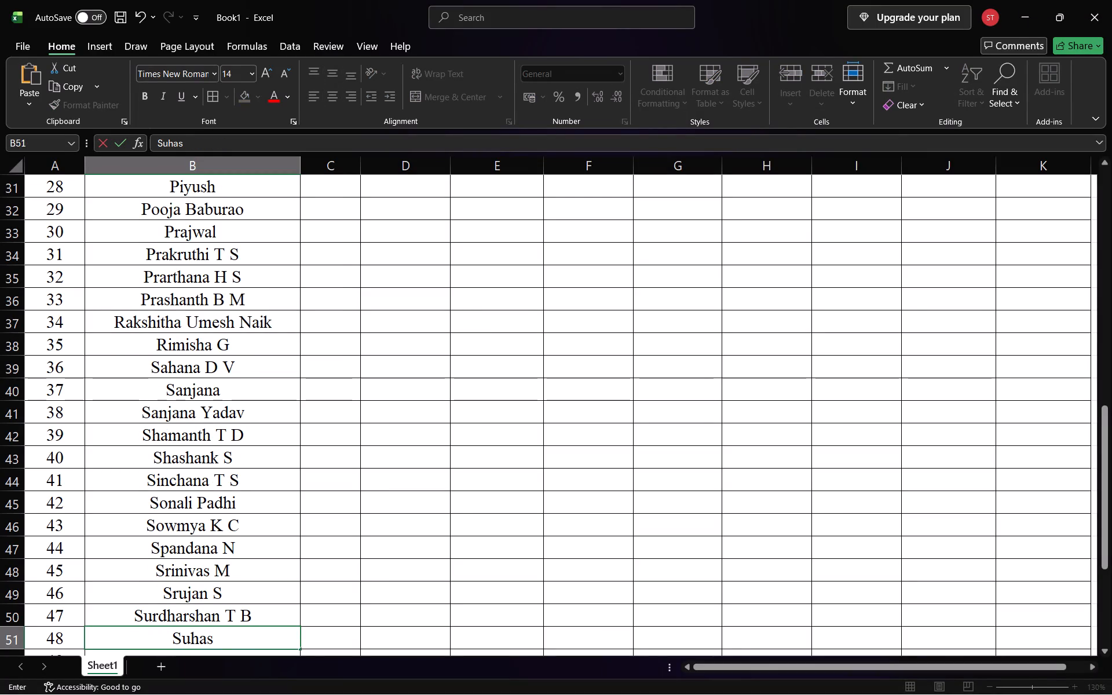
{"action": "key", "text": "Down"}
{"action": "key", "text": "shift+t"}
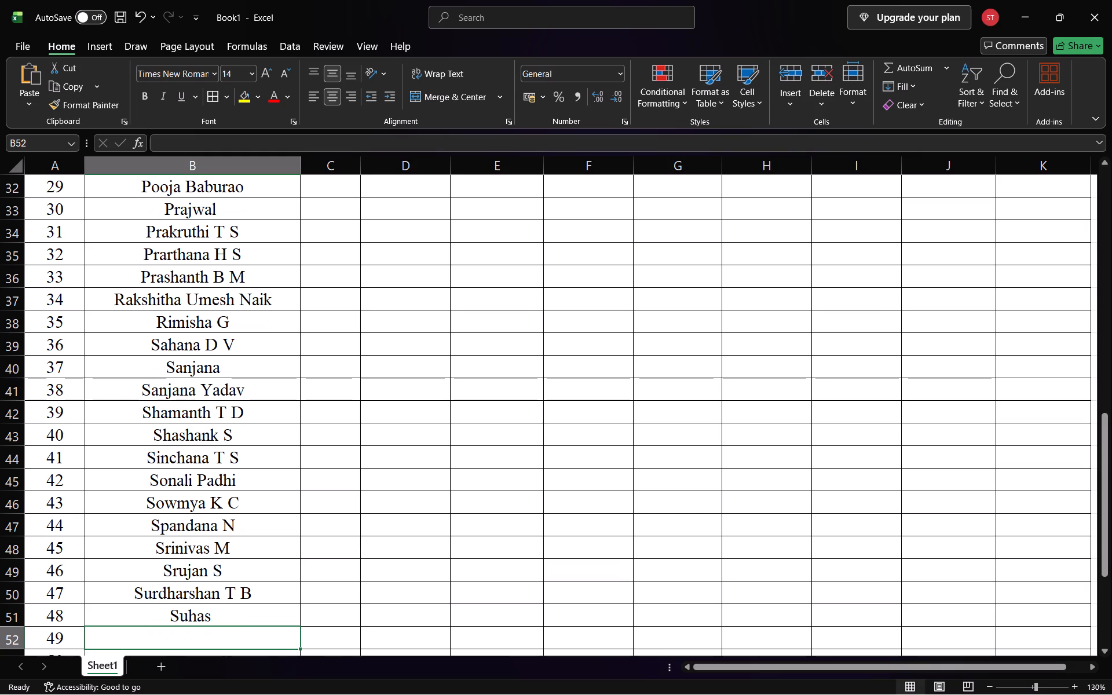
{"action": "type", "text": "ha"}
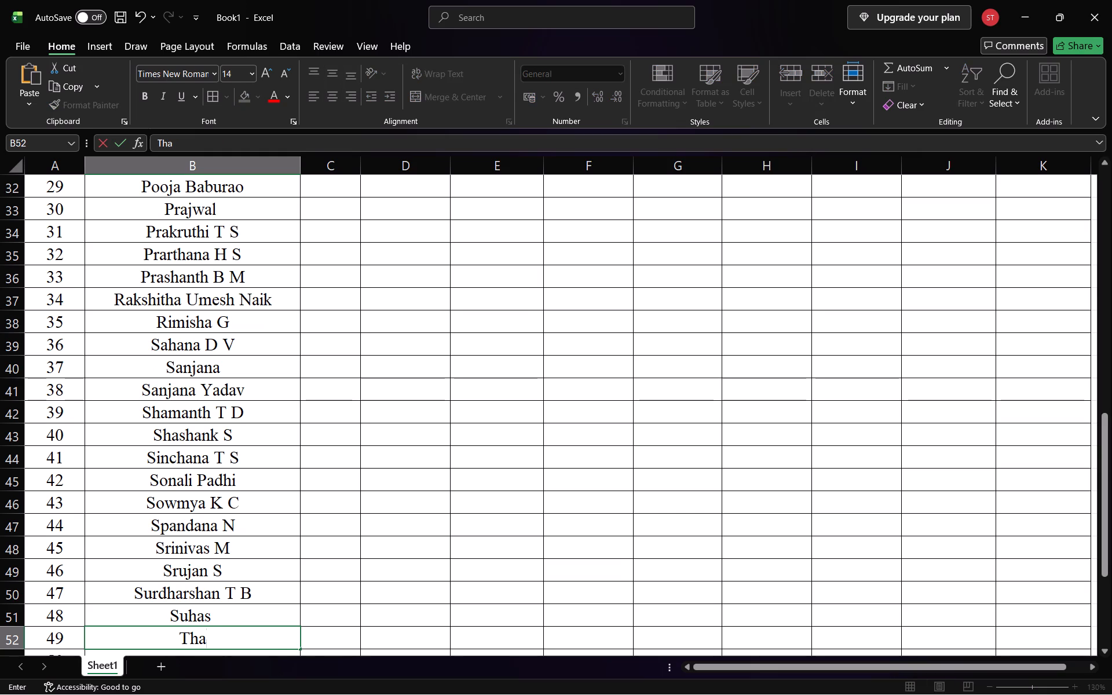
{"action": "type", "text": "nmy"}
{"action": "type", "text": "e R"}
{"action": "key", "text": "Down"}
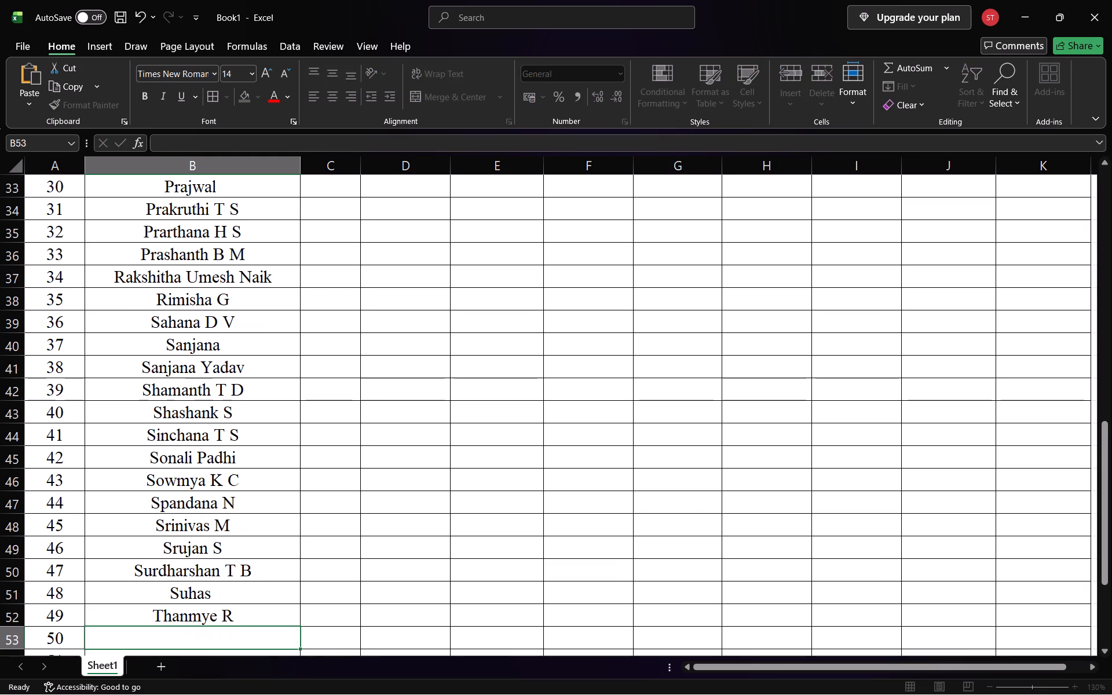
Enter the student names for serial numbers 50 and 51 in cells B53 and B54, the same first name with initials R and S respectively.
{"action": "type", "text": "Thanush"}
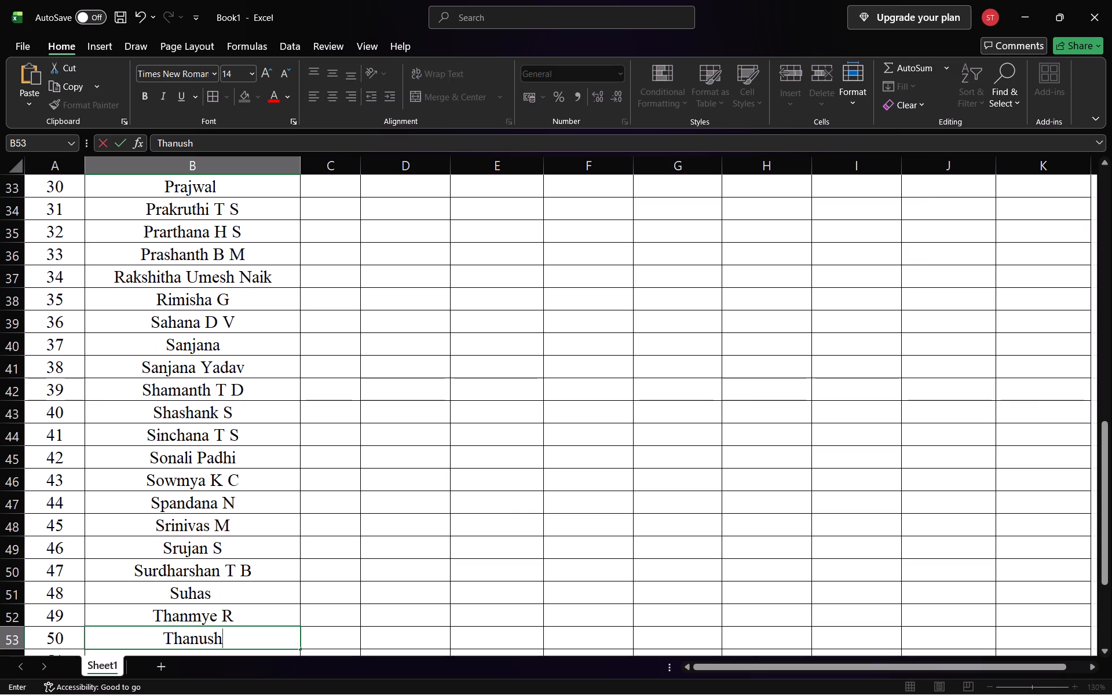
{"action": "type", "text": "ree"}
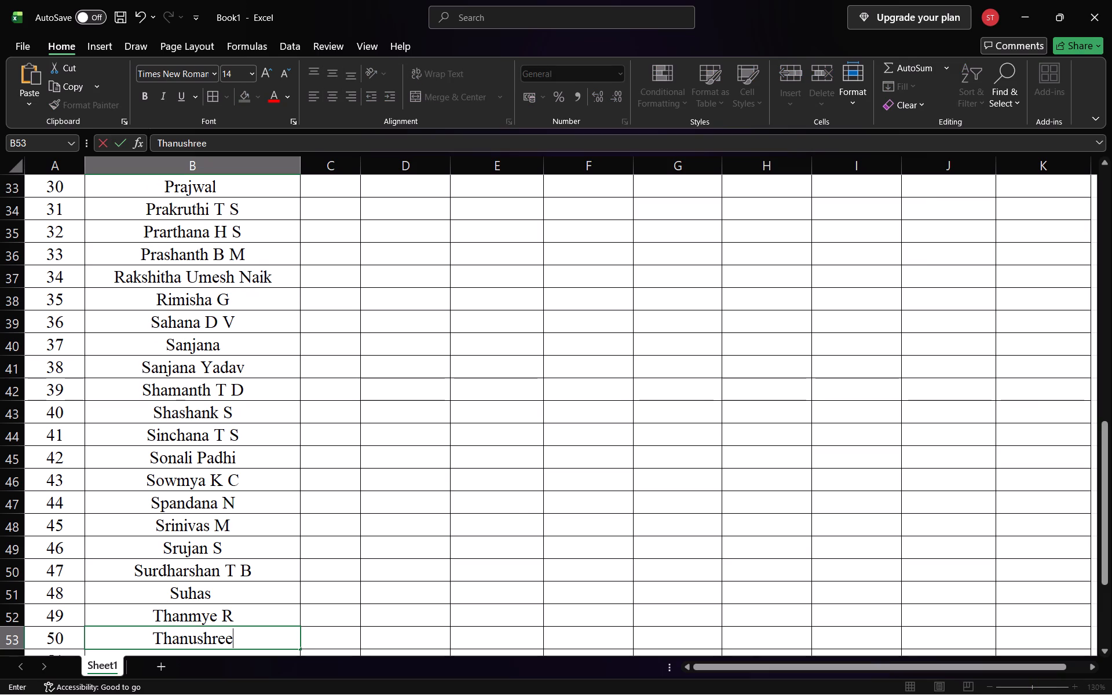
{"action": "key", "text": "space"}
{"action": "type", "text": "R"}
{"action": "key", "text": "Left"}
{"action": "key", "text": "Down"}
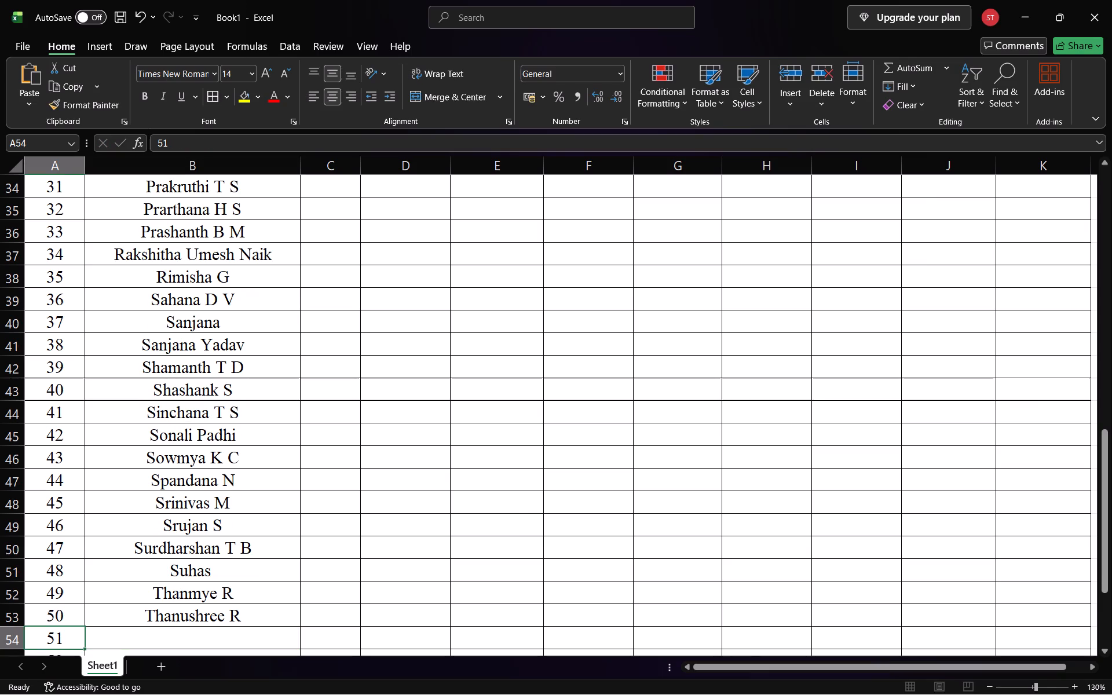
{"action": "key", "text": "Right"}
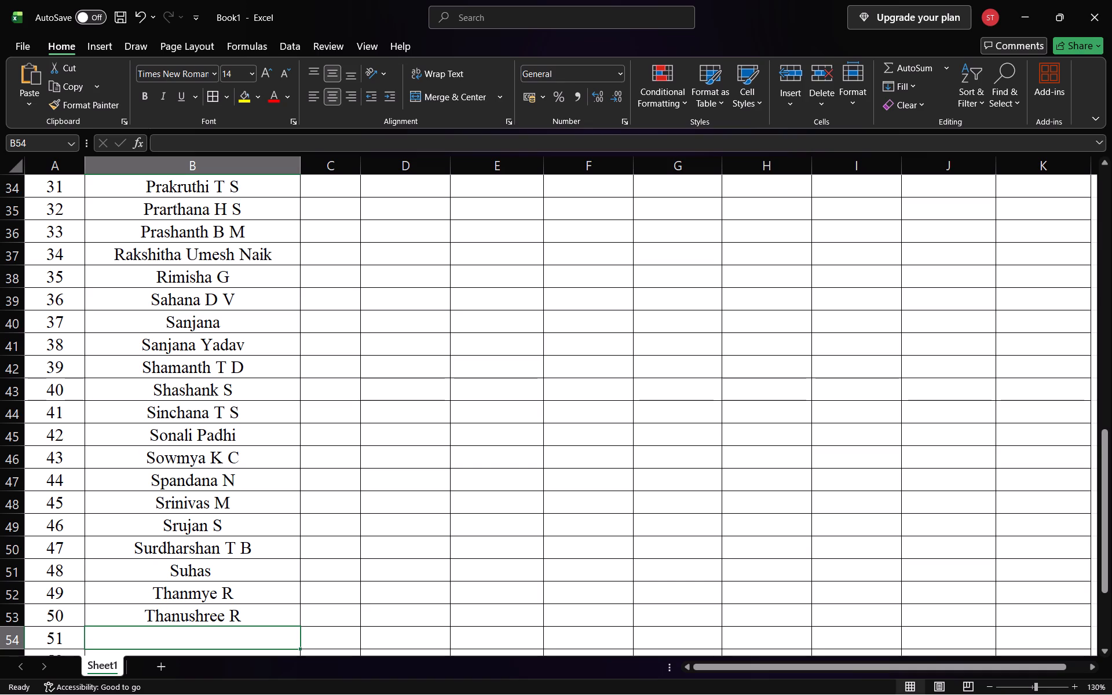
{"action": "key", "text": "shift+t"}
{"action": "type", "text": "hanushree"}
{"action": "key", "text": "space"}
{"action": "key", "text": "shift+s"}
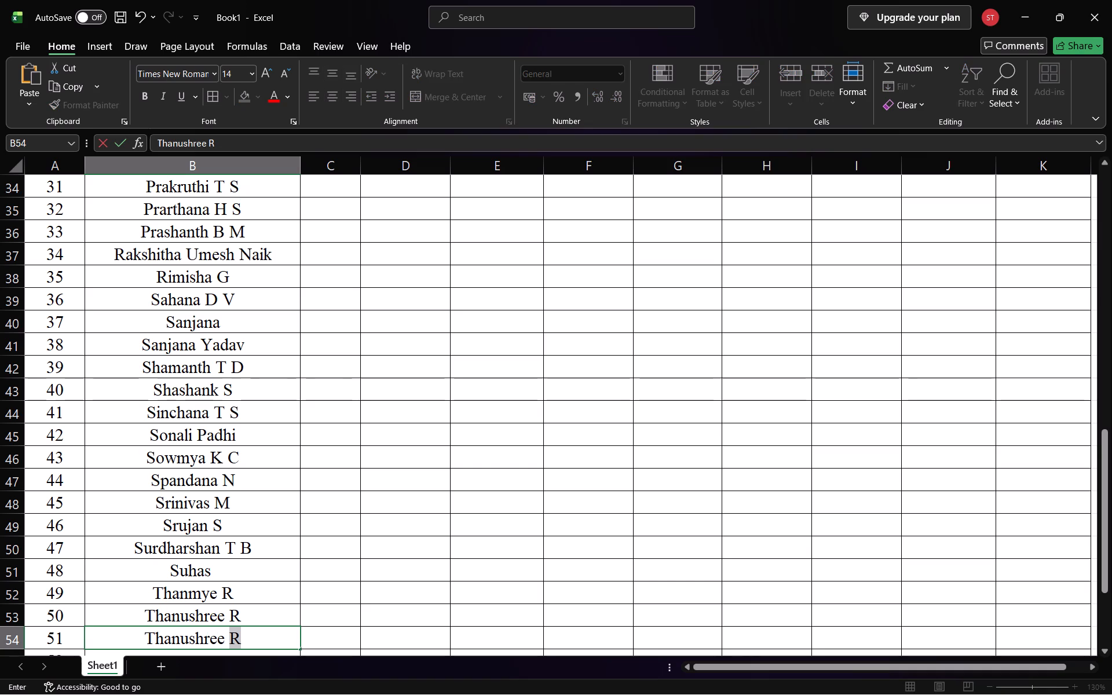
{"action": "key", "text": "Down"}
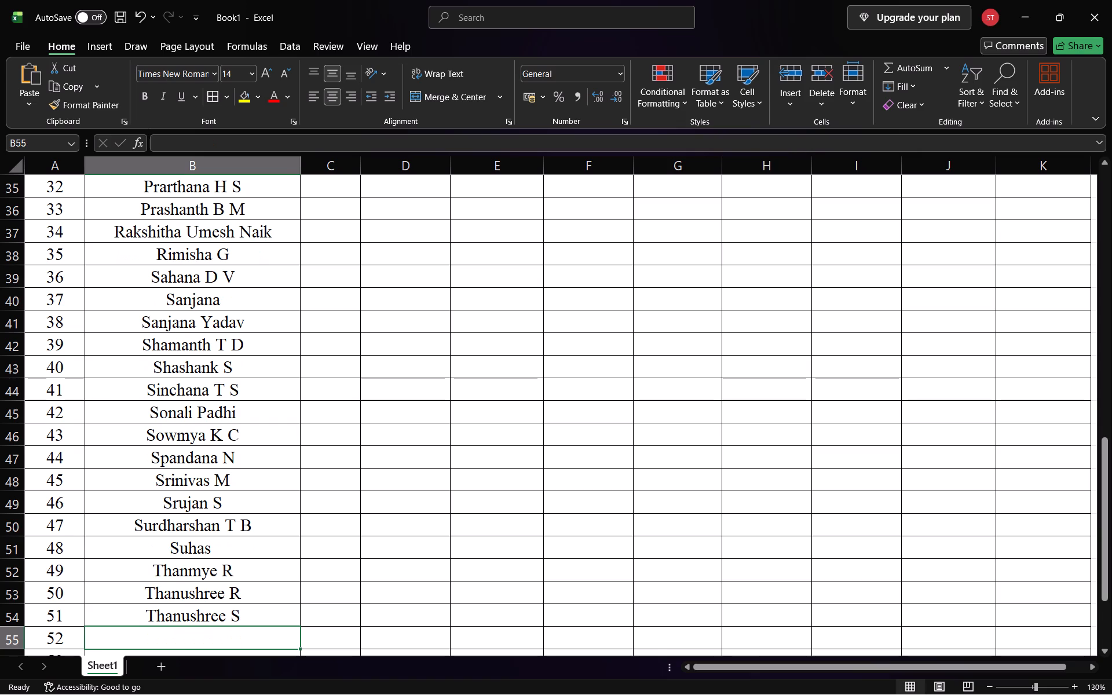
Enter the student's two-word name for serial number 52 in cell B55.
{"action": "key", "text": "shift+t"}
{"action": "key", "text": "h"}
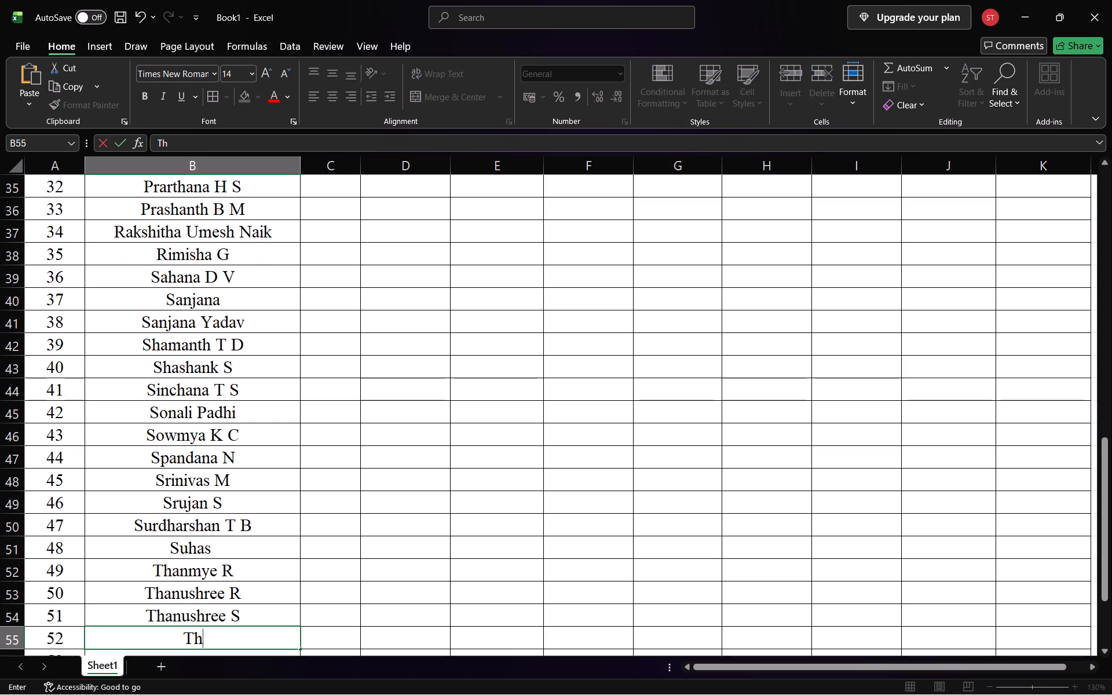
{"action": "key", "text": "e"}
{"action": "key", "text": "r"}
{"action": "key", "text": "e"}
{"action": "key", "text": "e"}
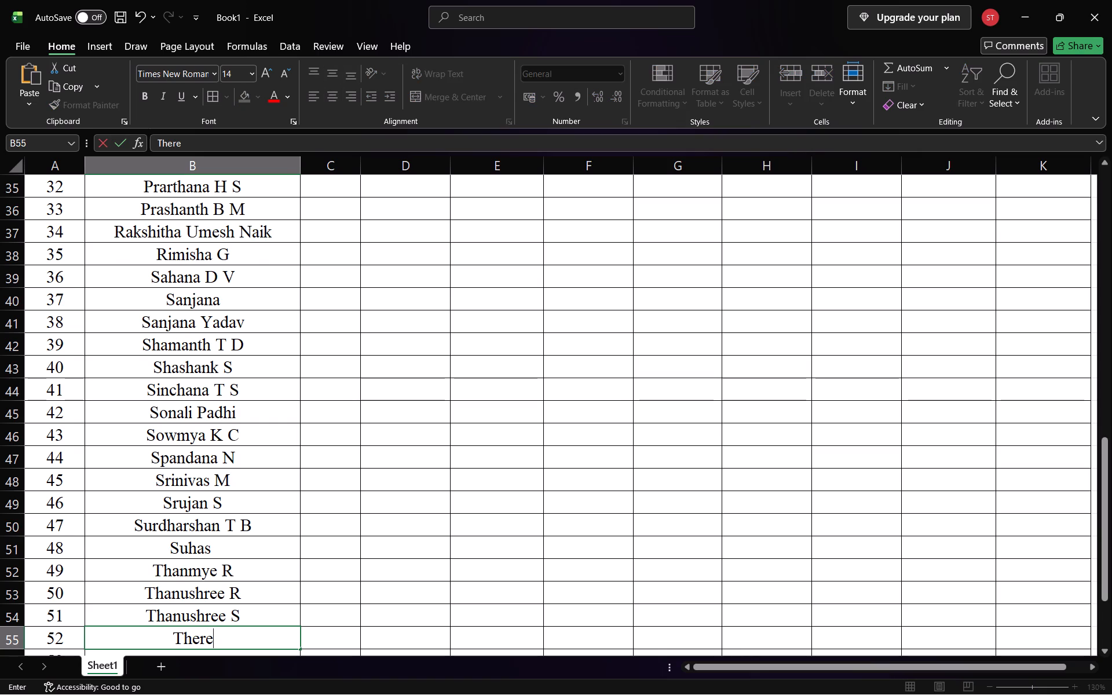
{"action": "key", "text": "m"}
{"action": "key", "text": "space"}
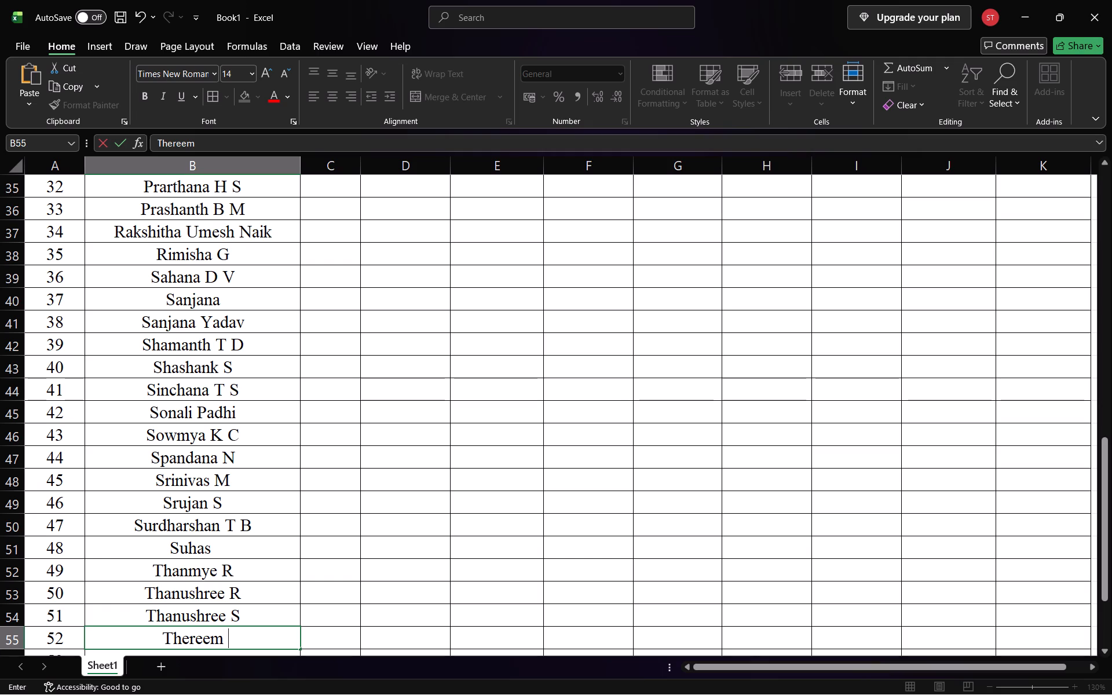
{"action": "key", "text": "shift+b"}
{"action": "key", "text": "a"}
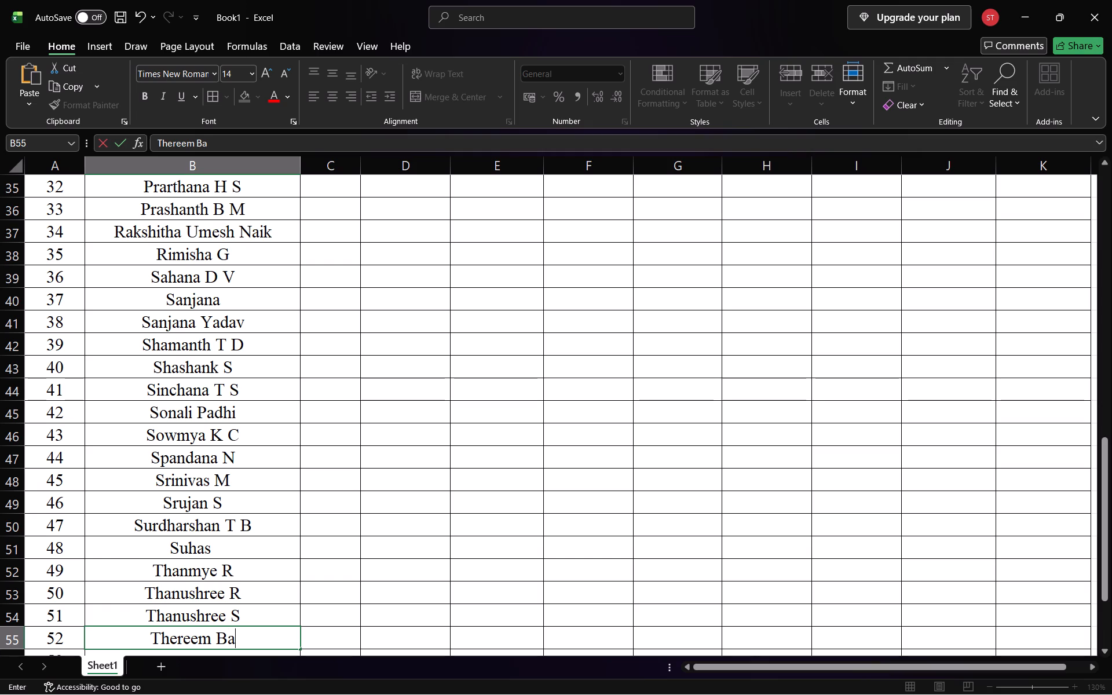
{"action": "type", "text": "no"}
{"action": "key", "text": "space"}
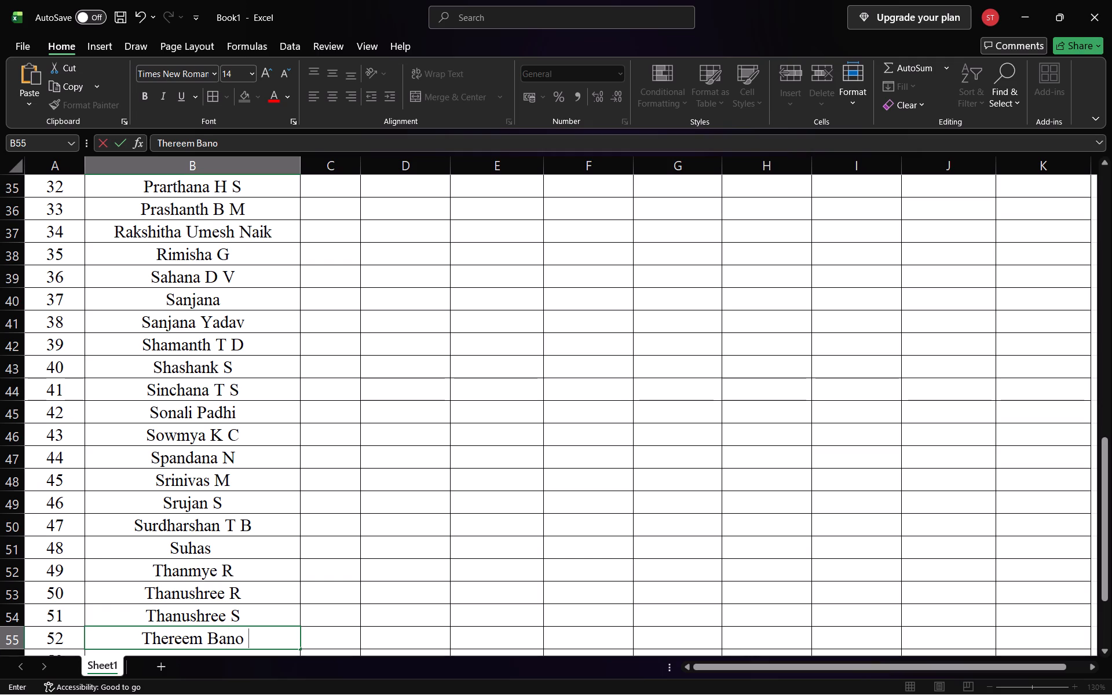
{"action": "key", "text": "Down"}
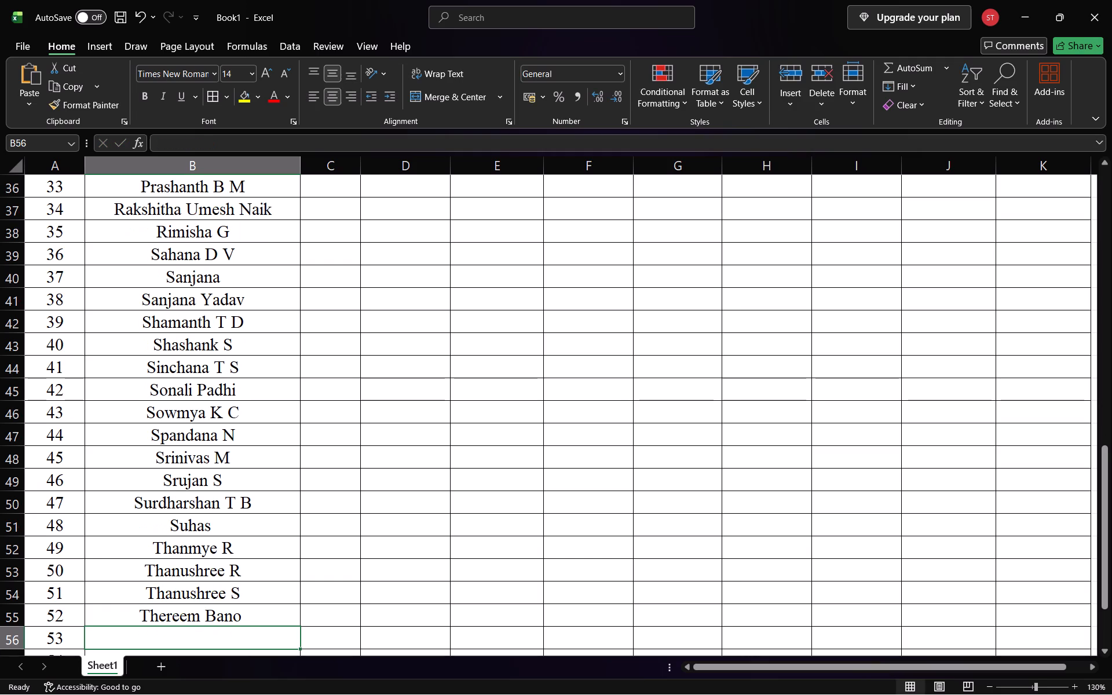
Enter the student's first name followed by the initial N for serial number 53 in cell B56.
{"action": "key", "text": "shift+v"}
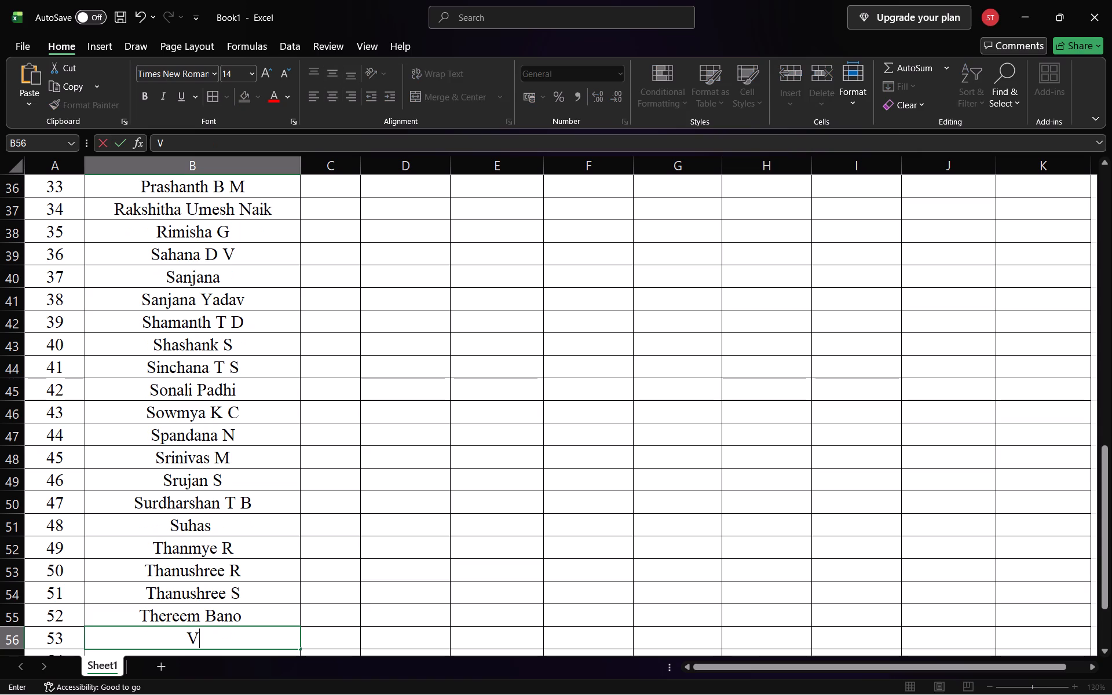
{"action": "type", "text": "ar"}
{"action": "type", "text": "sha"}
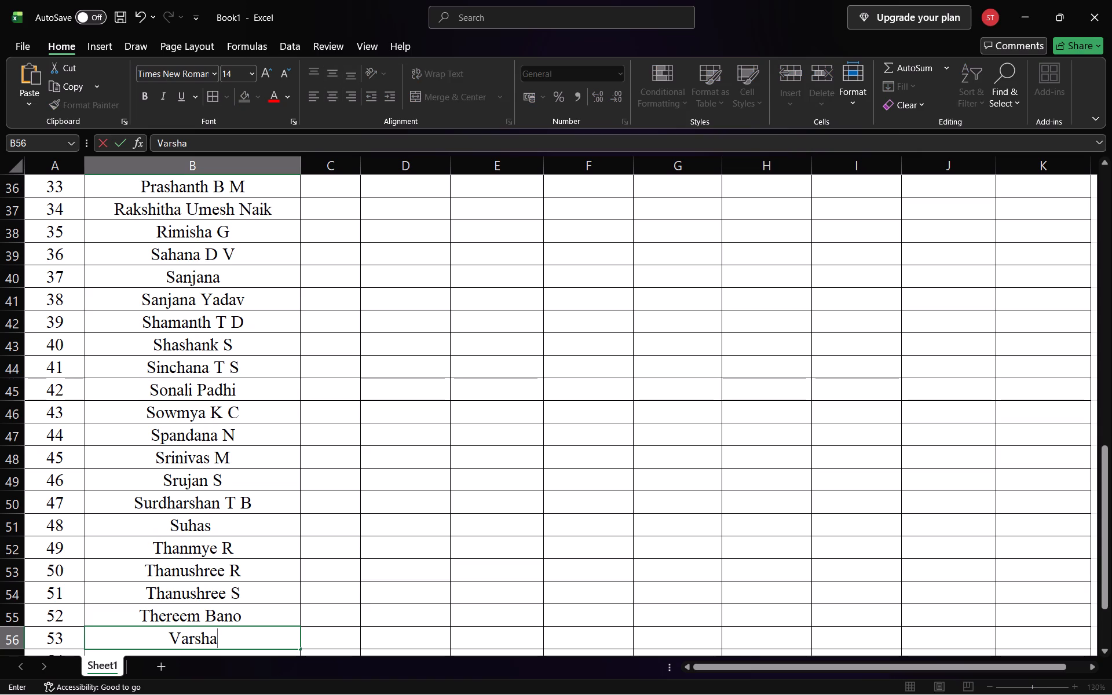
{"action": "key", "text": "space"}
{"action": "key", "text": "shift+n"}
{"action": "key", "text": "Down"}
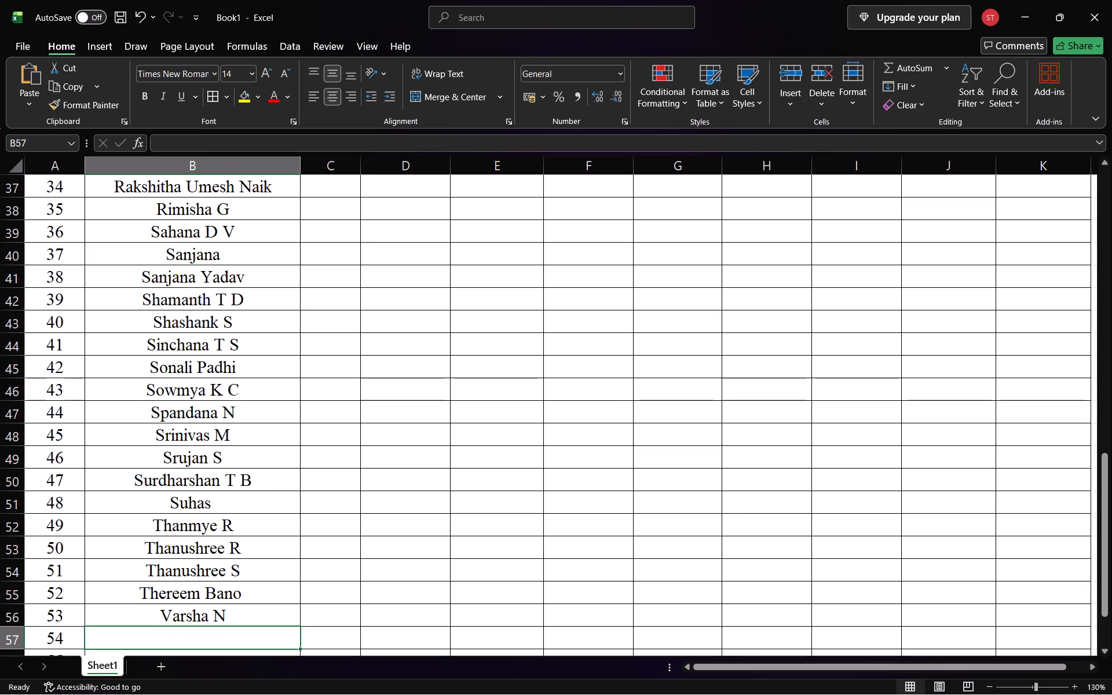
Enter the student names for serial numbers 54 and 55 in cells B57 and B58, with initial B and initials N P respectively.
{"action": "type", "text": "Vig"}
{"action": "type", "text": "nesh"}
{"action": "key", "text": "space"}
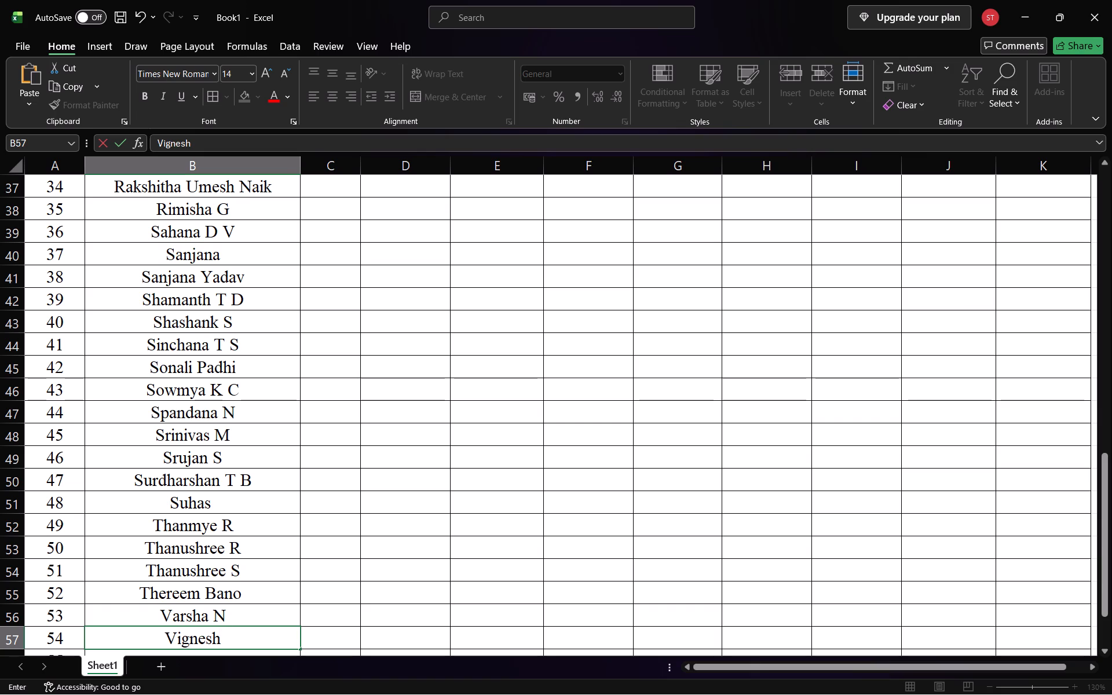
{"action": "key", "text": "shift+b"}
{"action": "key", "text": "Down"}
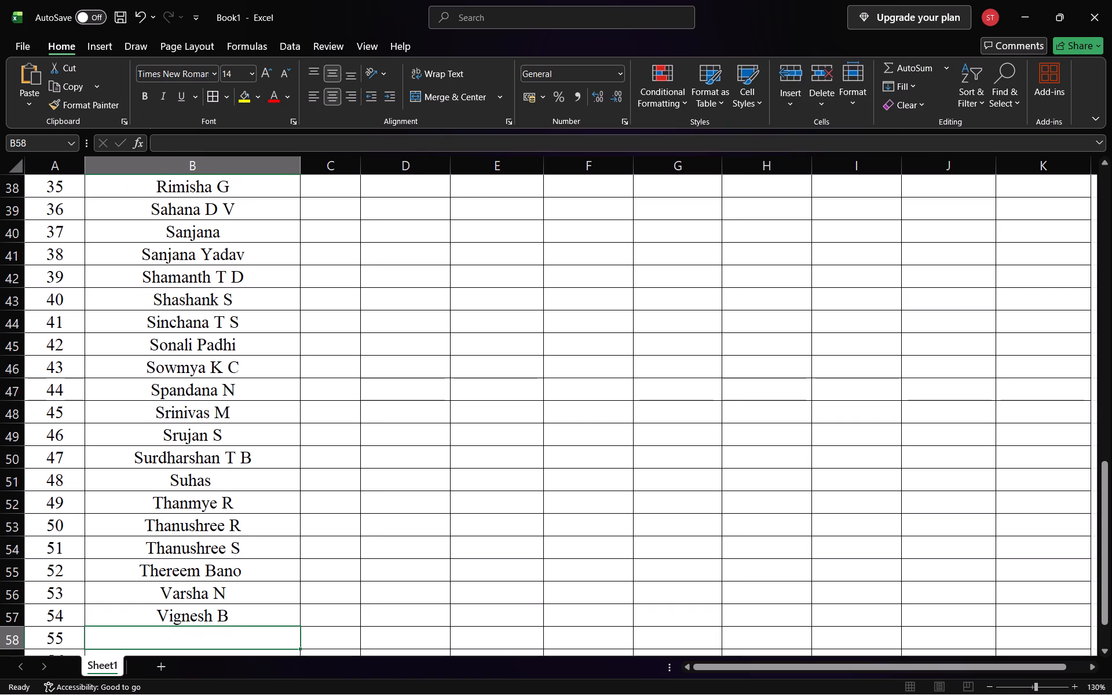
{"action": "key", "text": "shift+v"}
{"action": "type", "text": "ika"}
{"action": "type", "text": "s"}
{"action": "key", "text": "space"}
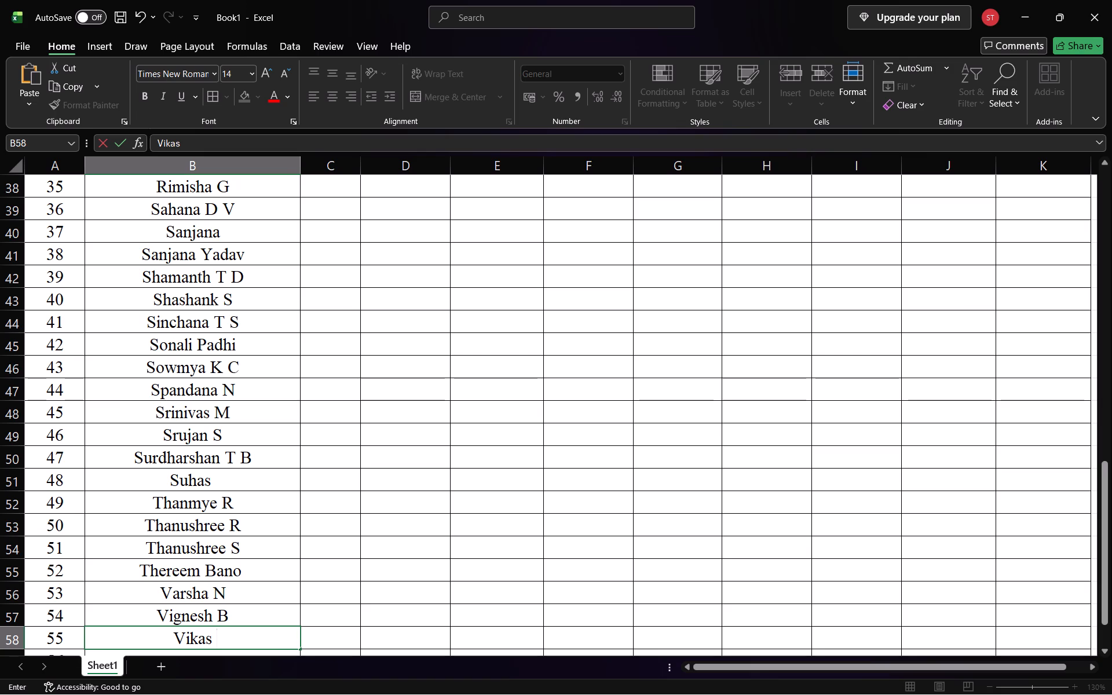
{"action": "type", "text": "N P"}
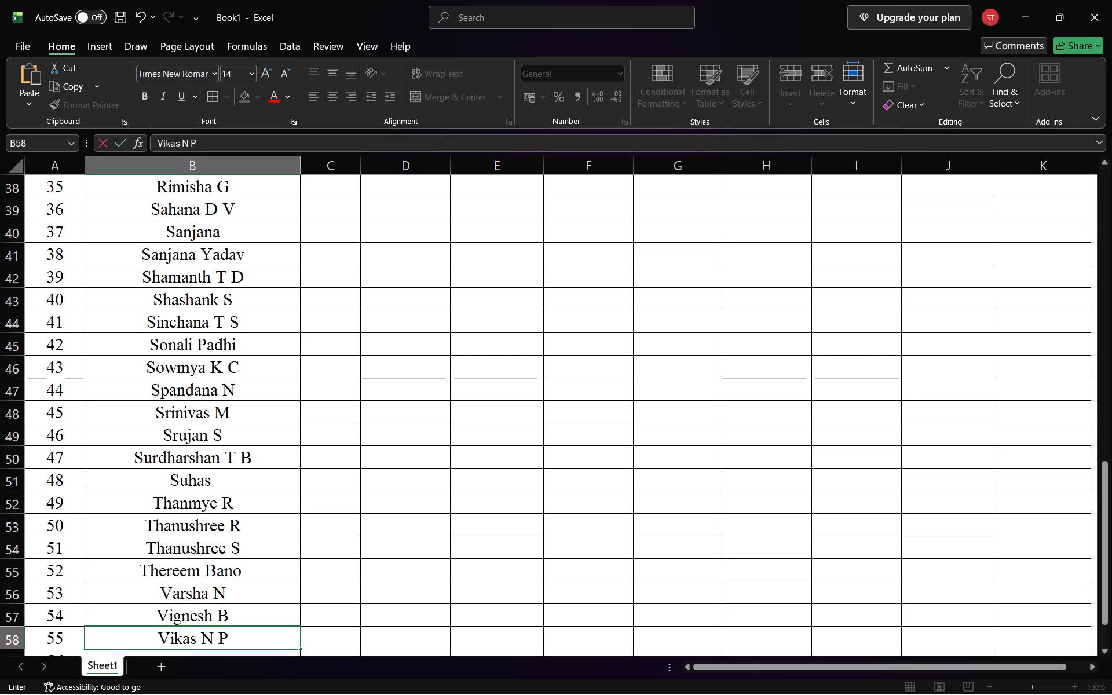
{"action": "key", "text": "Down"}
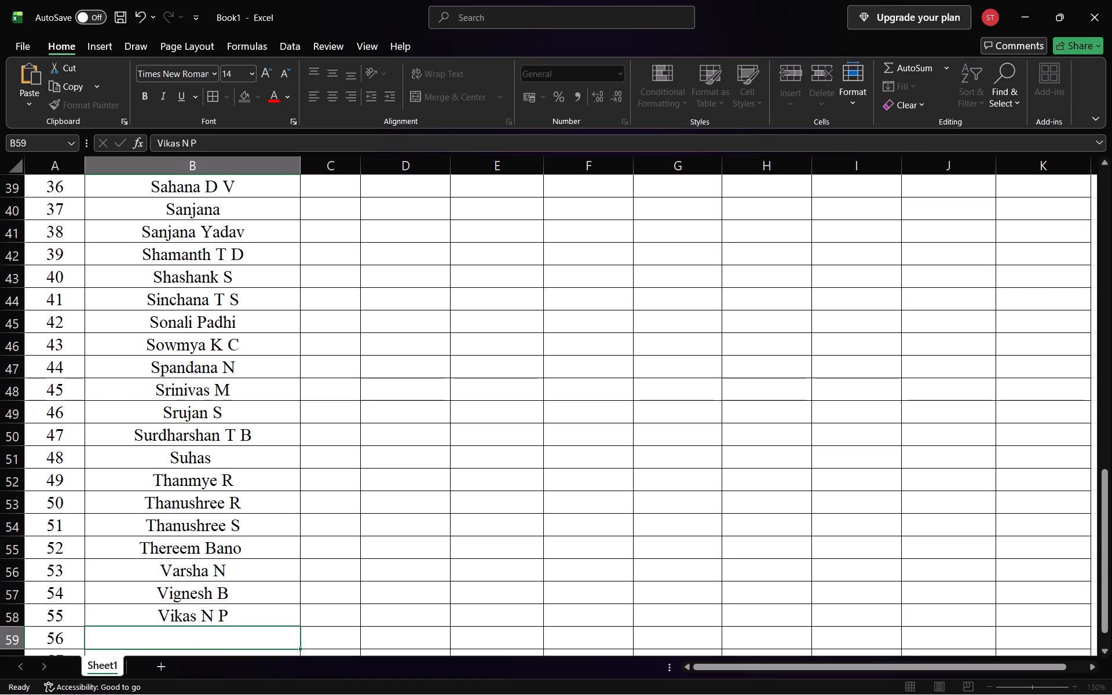
Enter the student's name for serial number 56 in cell B59 as the initial Y followed by the first name.
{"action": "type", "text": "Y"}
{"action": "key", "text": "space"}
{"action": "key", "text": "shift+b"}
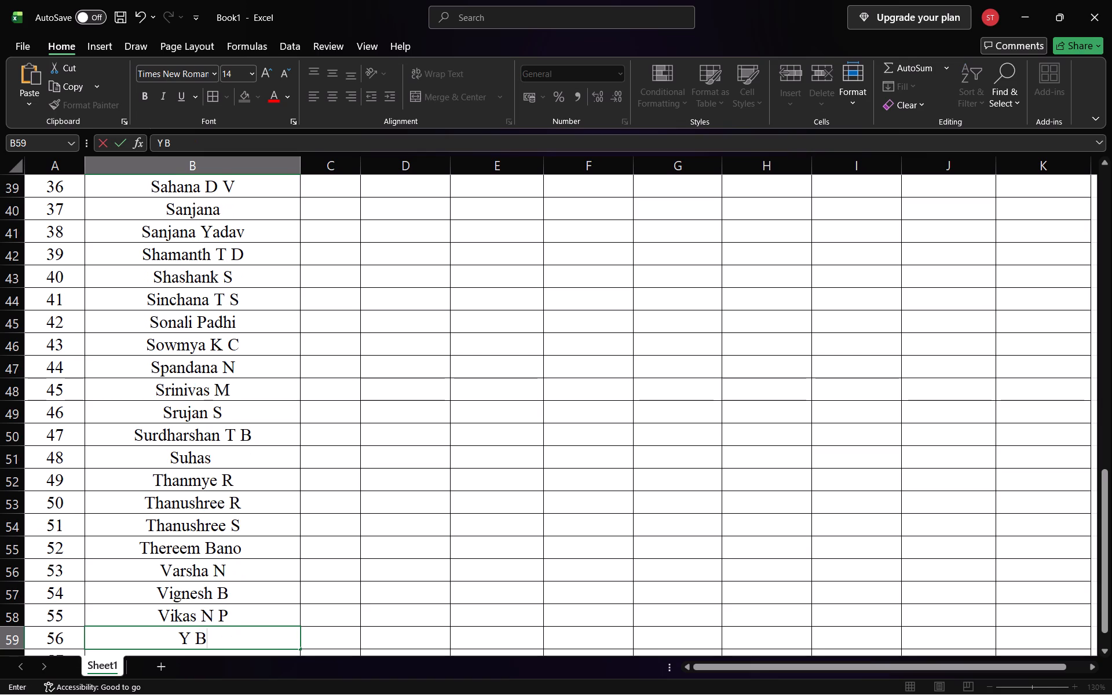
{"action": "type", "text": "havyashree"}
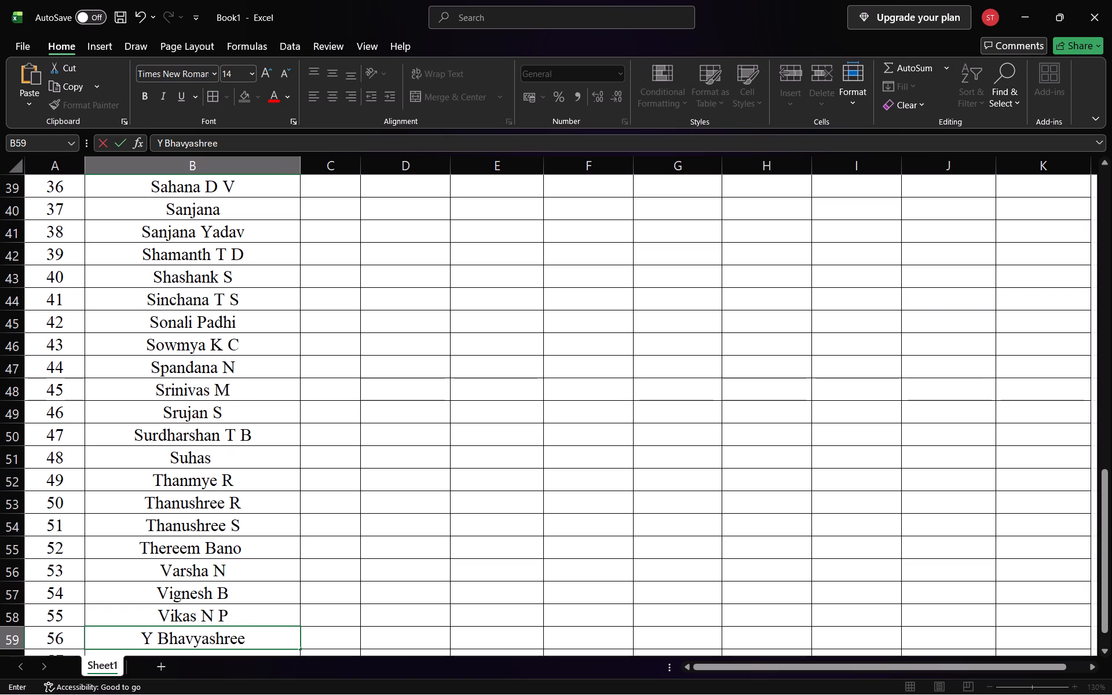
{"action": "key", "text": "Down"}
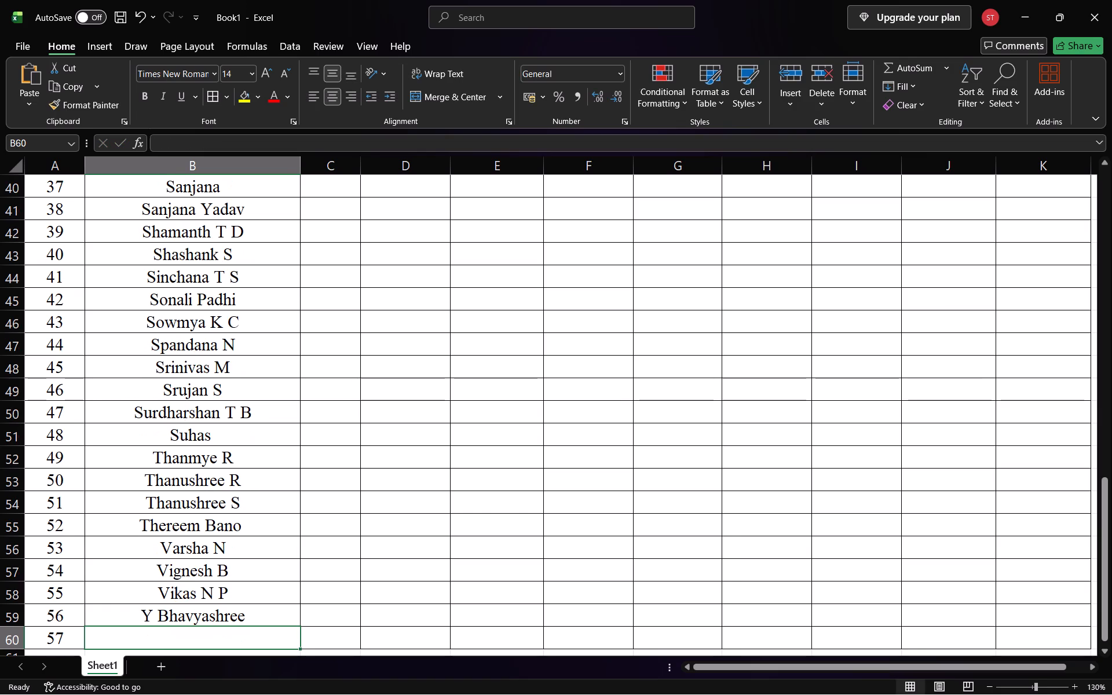
Enter the student's two-word name for serial number 57 in cell B60 and return to the top of the chart.
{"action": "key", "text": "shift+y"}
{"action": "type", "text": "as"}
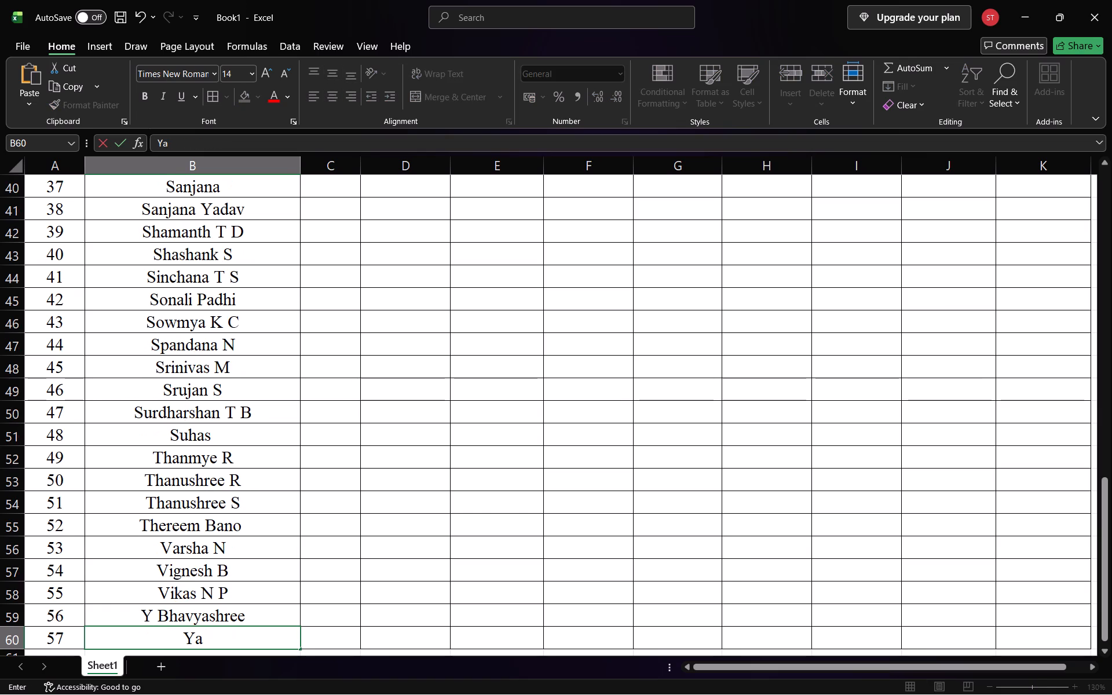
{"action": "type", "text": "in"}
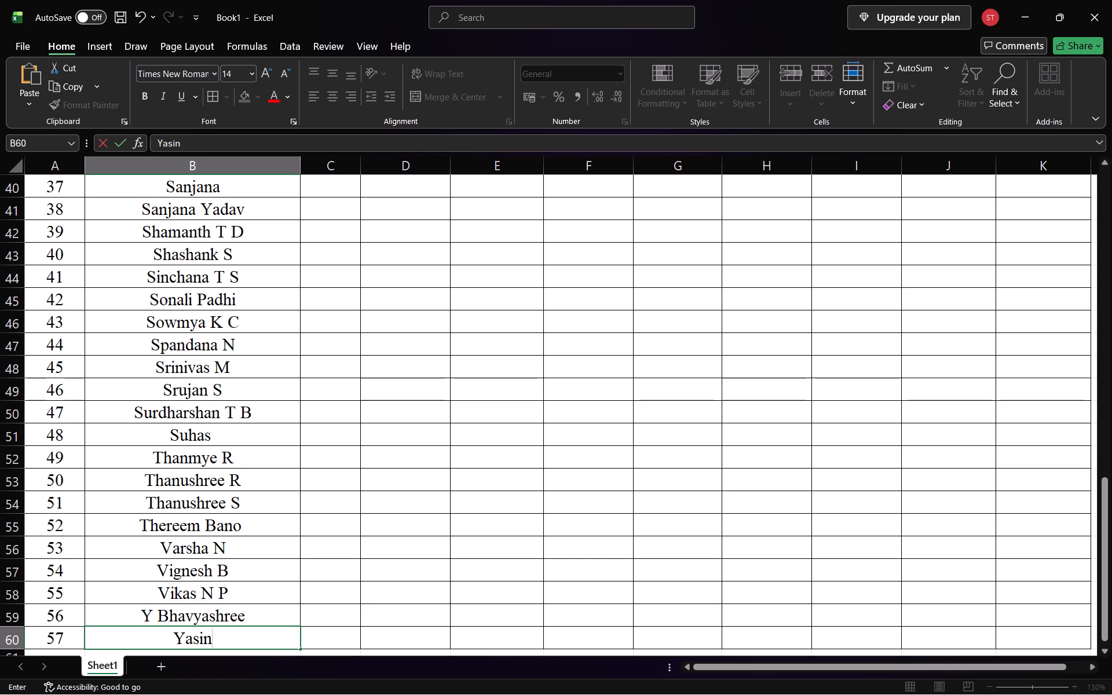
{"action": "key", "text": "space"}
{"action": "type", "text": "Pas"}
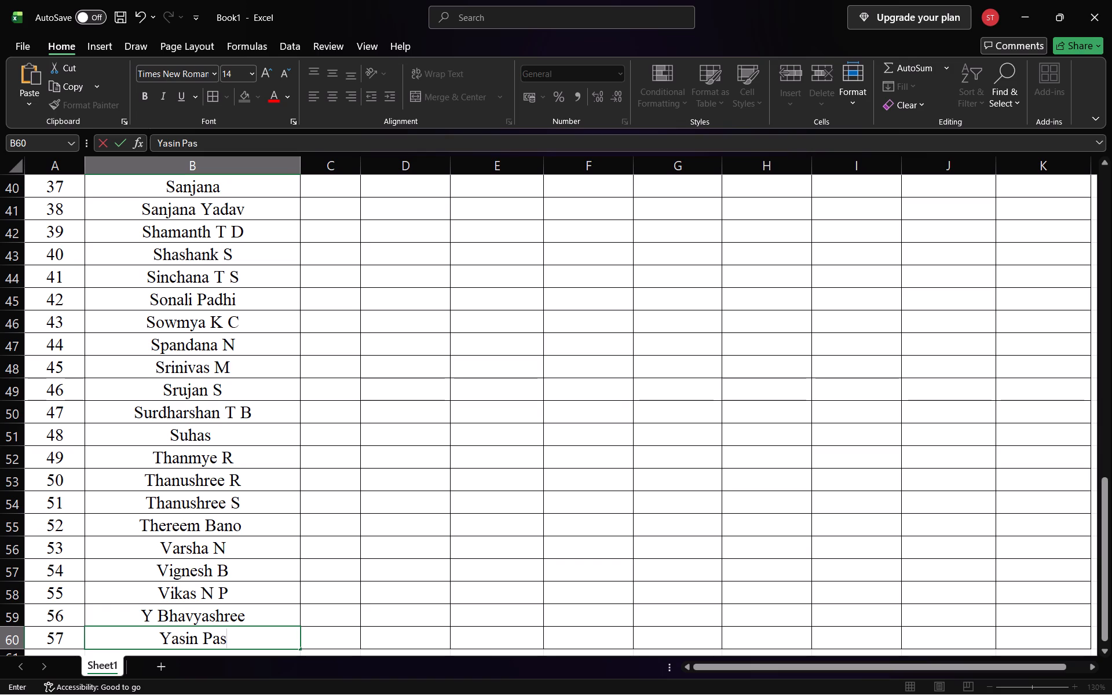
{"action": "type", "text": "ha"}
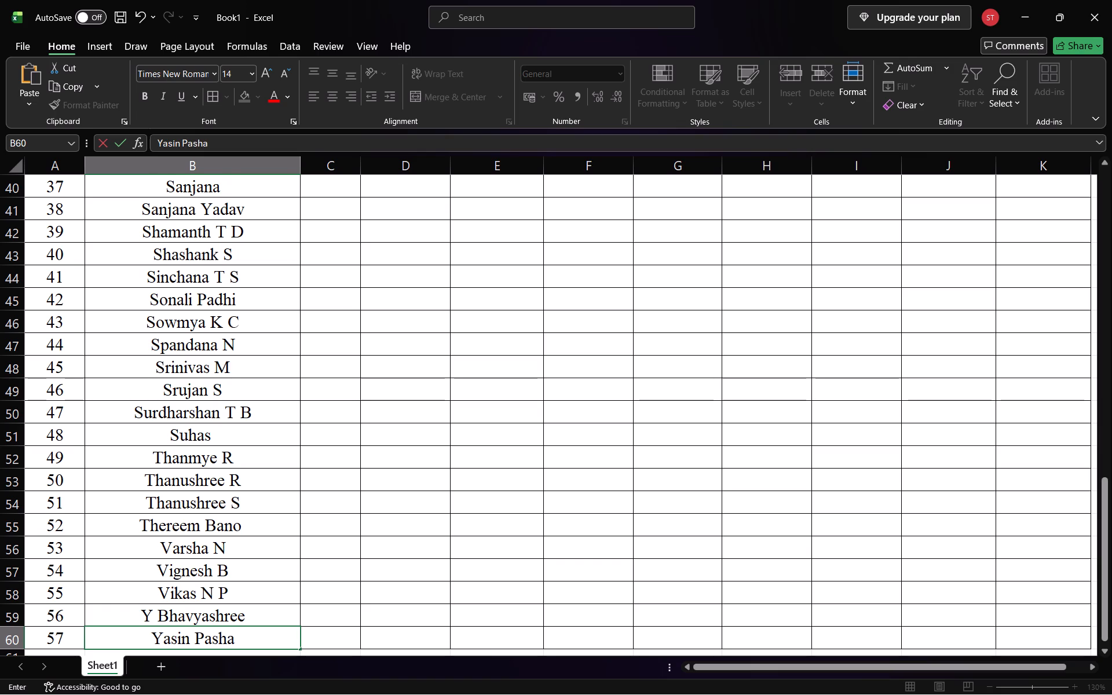
{"action": "scroll", "coordinate": [214, 317], "scroll_direction": "down", "scroll_amount": 1}
{"action": "left_click", "coordinate": [297, 550]}
{"action": "scroll", "coordinate": [297, 550], "scroll_direction": "up", "scroll_amount": 2}
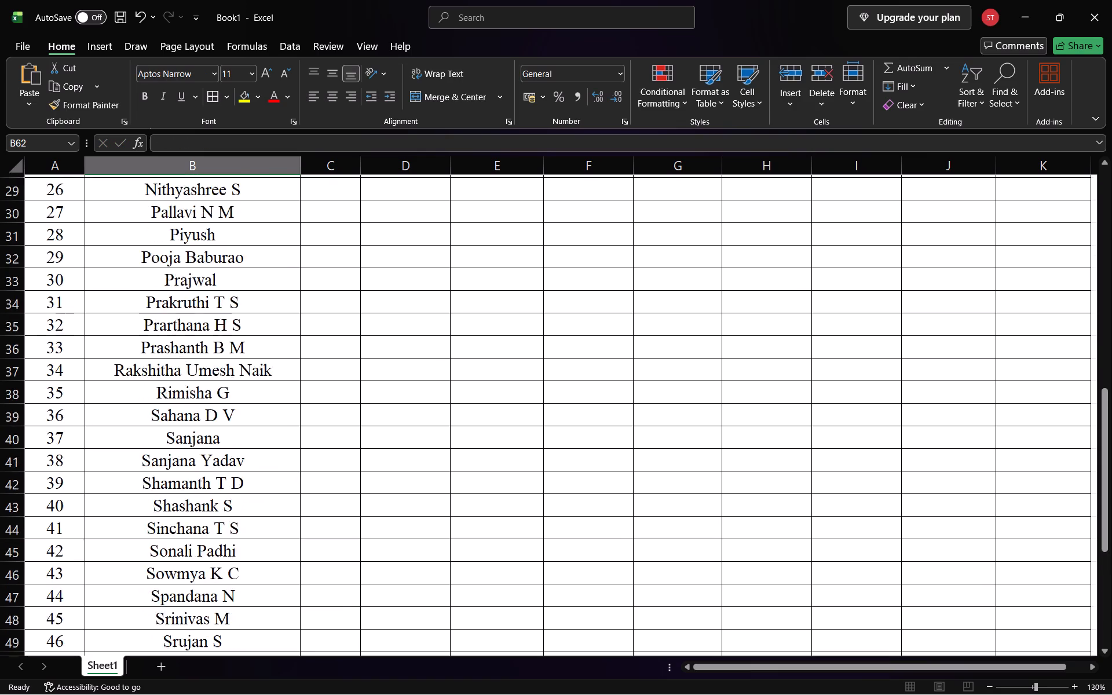
{"action": "scroll", "coordinate": [297, 550], "scroll_direction": "up", "scroll_amount": 10}
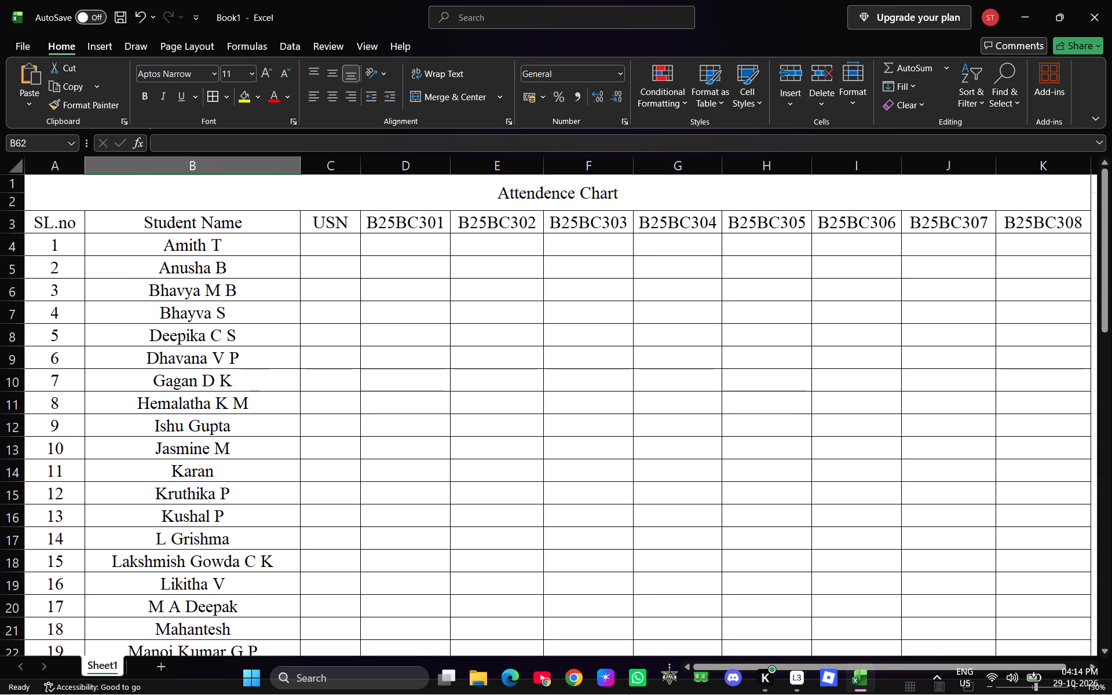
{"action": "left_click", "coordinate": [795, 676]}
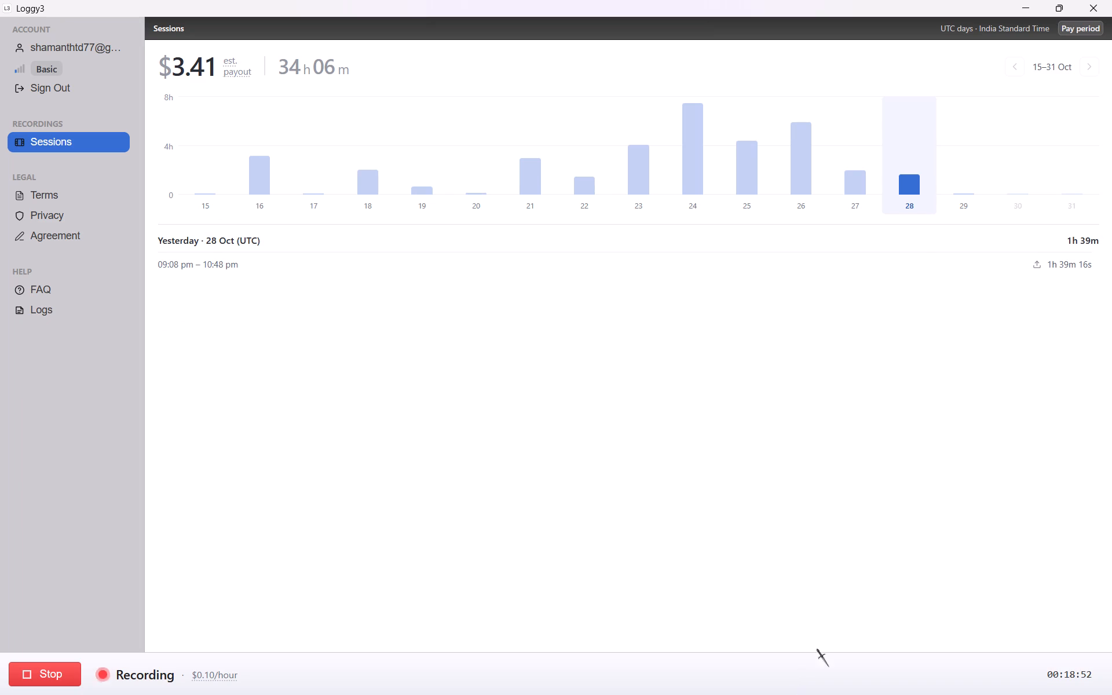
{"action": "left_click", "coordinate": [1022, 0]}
Widen the USN column (C) to about 15.
{"action": "left_click", "coordinate": [333, 240]}
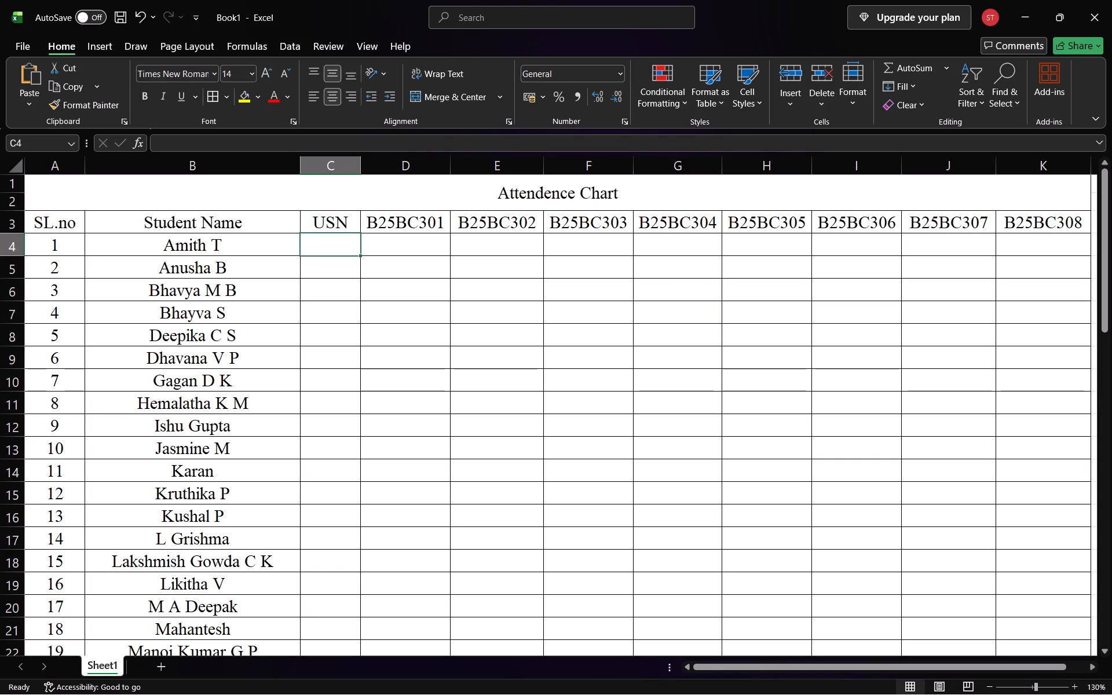
{"action": "left_click_drag", "start_coordinate": [359, 167], "coordinate": [374, 166]}
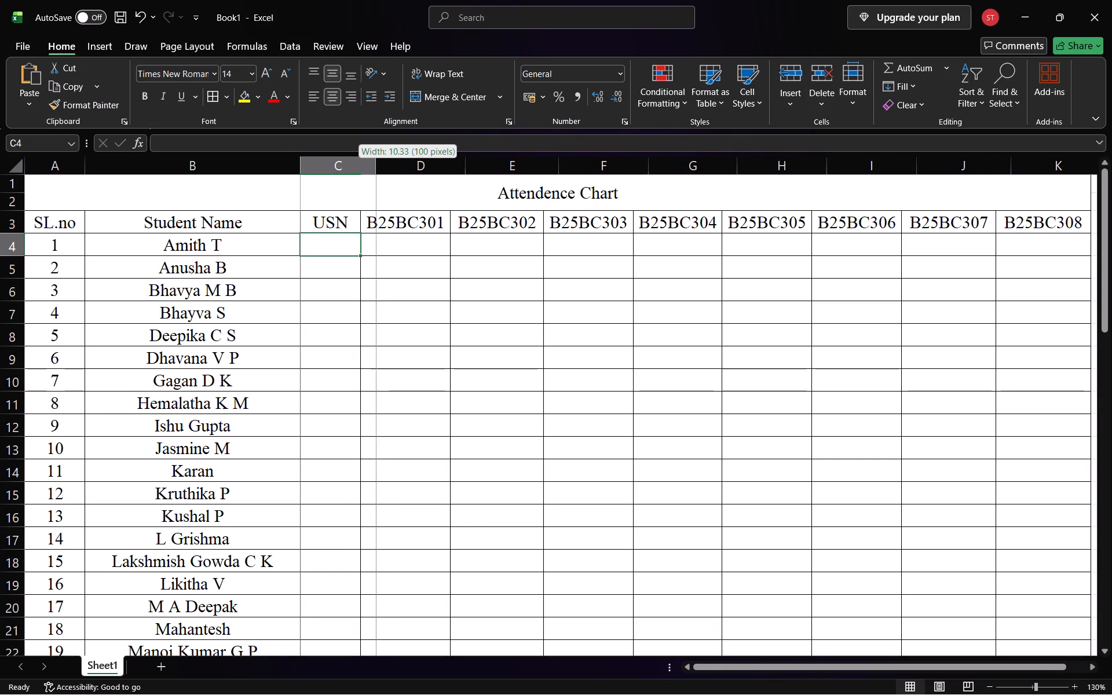
{"action": "left_click_drag", "start_coordinate": [374, 166], "coordinate": [404, 163]}
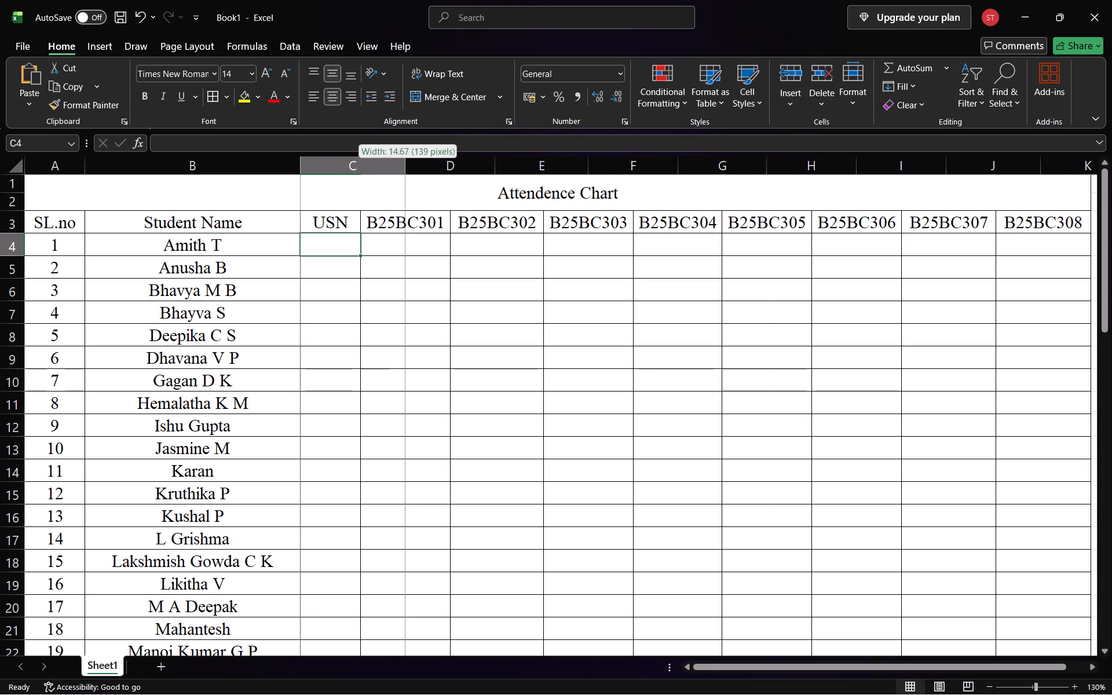
{"action": "left_click_drag", "start_coordinate": [404, 163], "coordinate": [405, 163]}
Narrow the Student Name column (B) to about 24, just wide enough for the longest name.
{"action": "left_click_drag", "start_coordinate": [298, 166], "coordinate": [284, 164]}
{"action": "left_click_drag", "start_coordinate": [287, 169], "coordinate": [278, 169]}
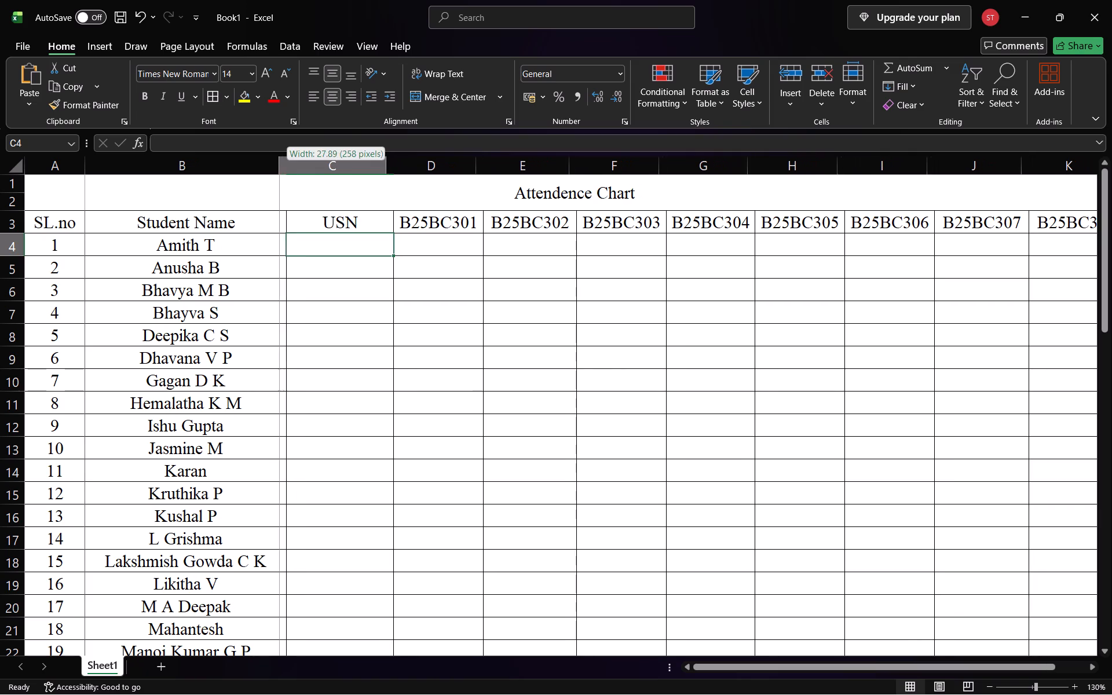
{"action": "left_click_drag", "start_coordinate": [278, 169], "coordinate": [276, 169]}
{"action": "scroll", "coordinate": [279, 290], "scroll_direction": "down", "scroll_amount": 6}
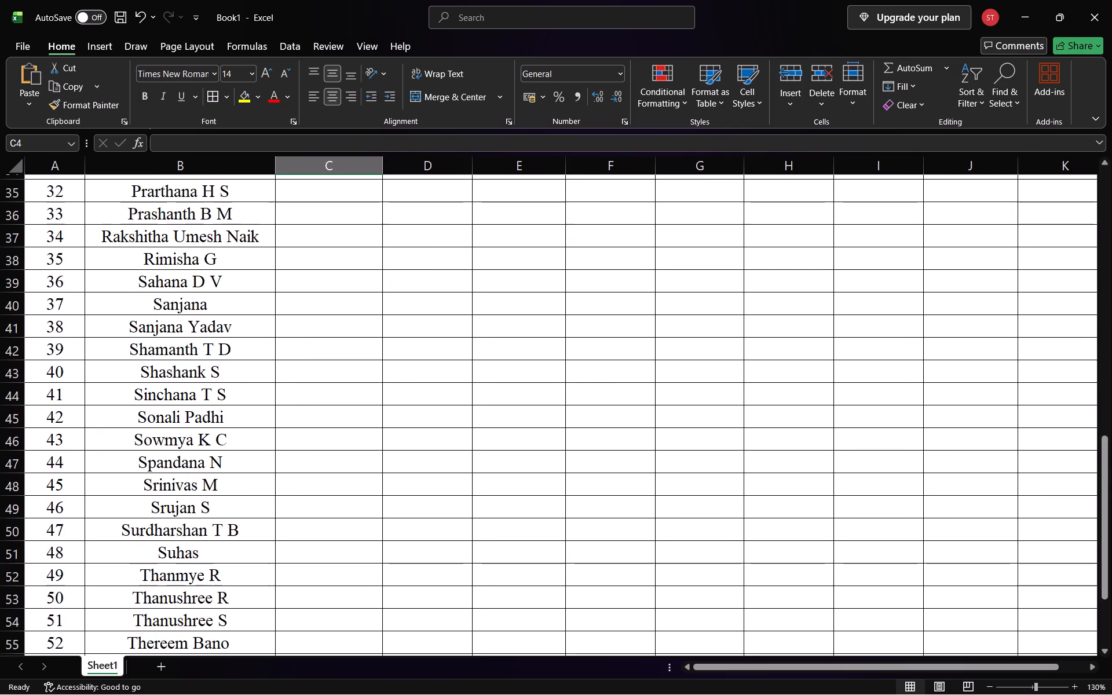
{"action": "scroll", "coordinate": [279, 293], "scroll_direction": "down", "scroll_amount": 2}
{"action": "scroll", "coordinate": [279, 293], "scroll_direction": "up", "scroll_amount": 7}
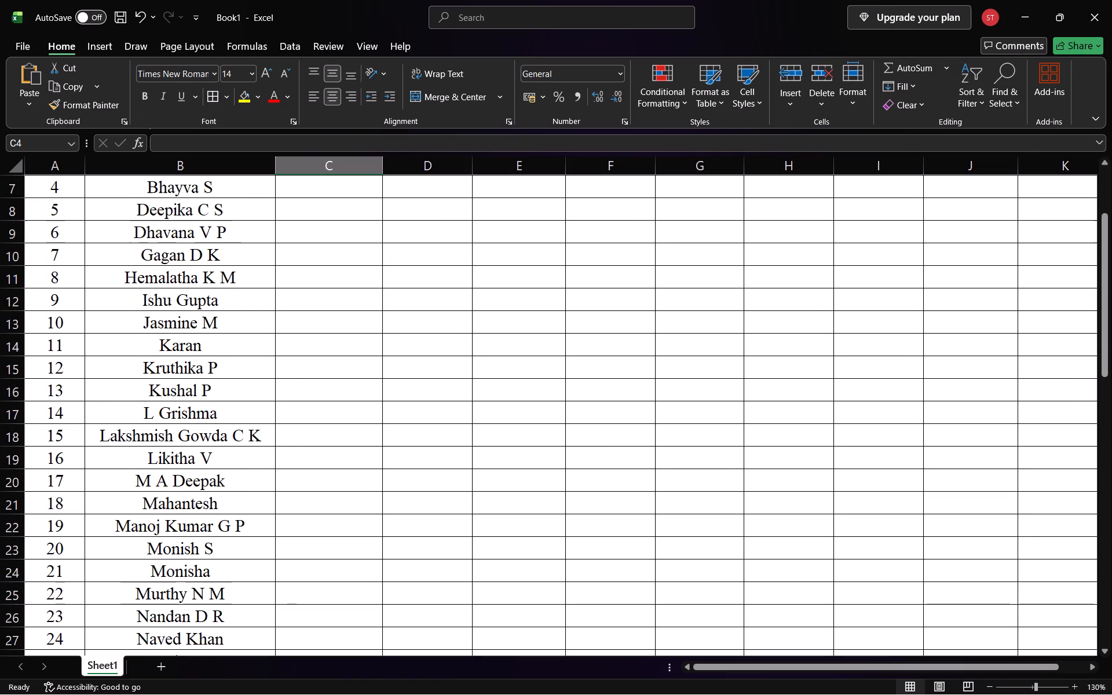
{"action": "scroll", "coordinate": [276, 265], "scroll_direction": "up", "scroll_amount": 2}
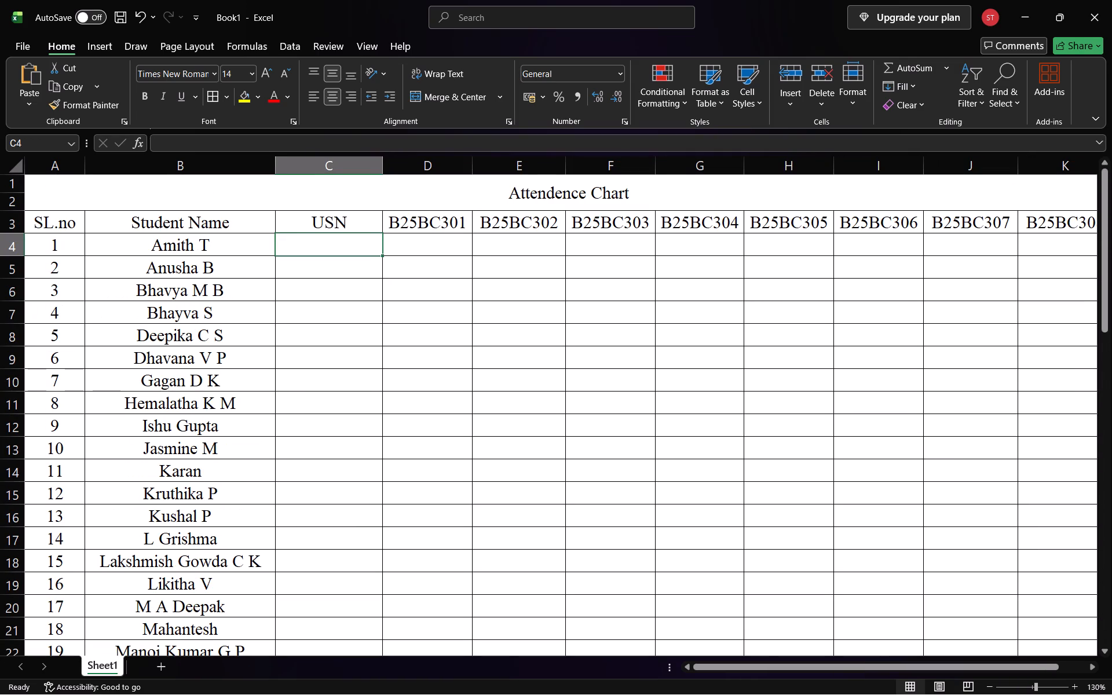
{"action": "left_click_drag", "start_coordinate": [275, 167], "coordinate": [268, 167]}
{"action": "left_click", "coordinate": [268, 167]}
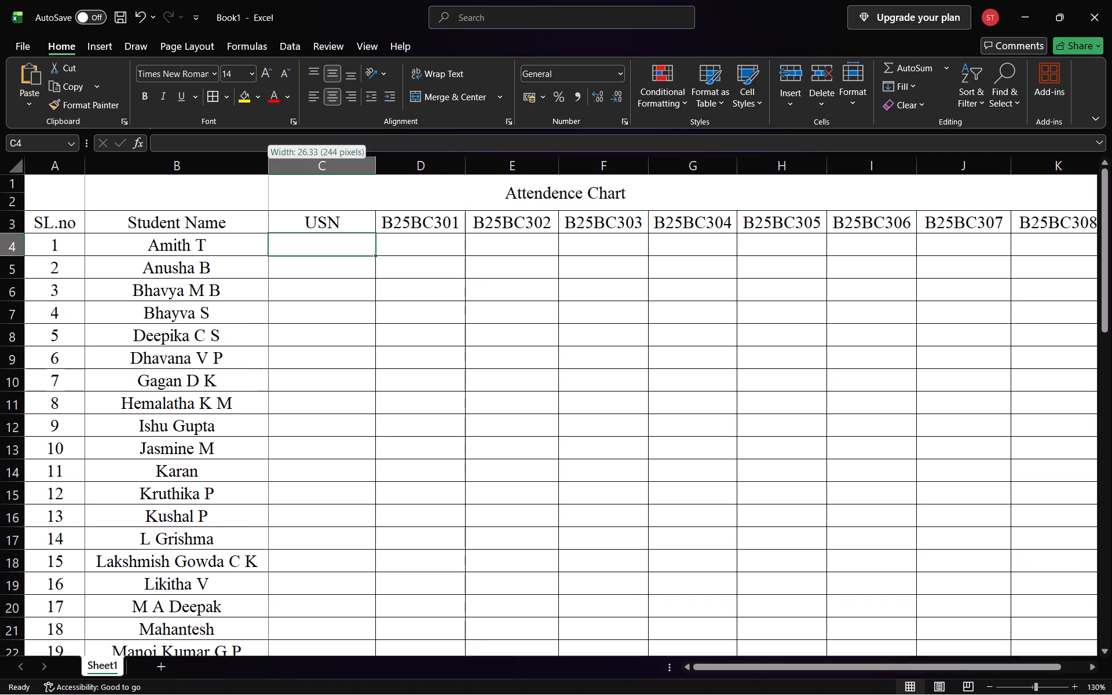
{"action": "left_click", "coordinate": [263, 167]}
{"action": "left_click", "coordinate": [261, 167]}
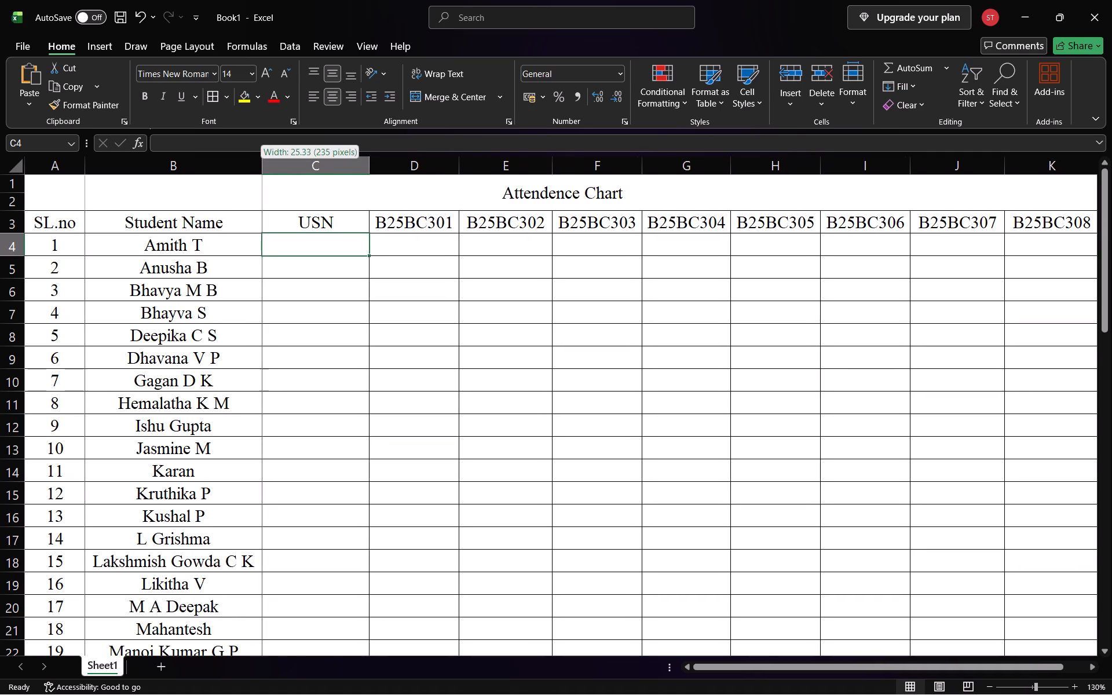
{"action": "left_click", "coordinate": [256, 166]}
Look through the chart down to serial number 57 to check how the names fit the narrowed column.
{"action": "scroll", "coordinate": [281, 344], "scroll_direction": "down", "scroll_amount": 1}
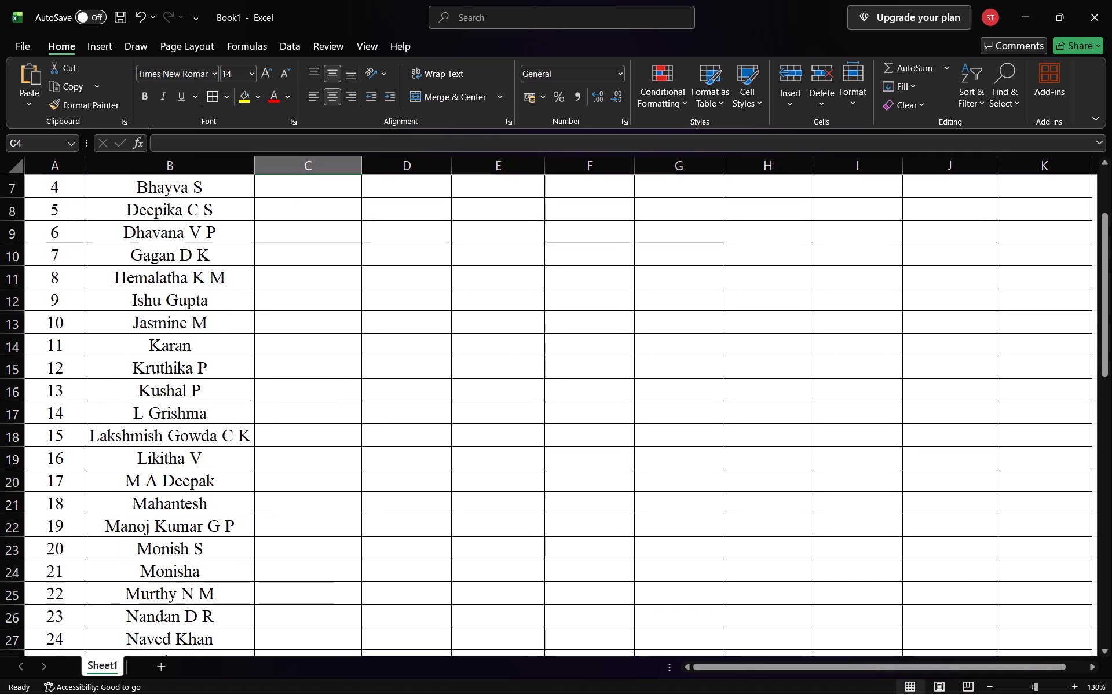
{"action": "scroll", "coordinate": [281, 344], "scroll_direction": "down", "scroll_amount": 1}
{"action": "scroll", "coordinate": [281, 347], "scroll_direction": "up", "scroll_amount": 5}
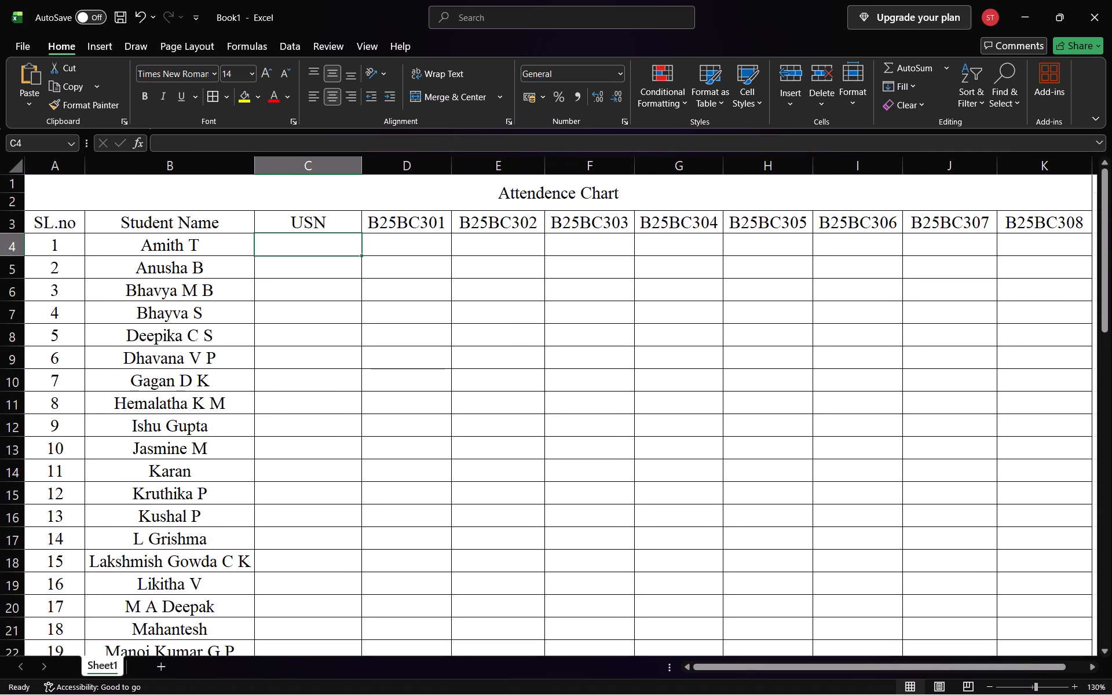
{"action": "scroll", "coordinate": [935, 381], "scroll_direction": "down", "scroll_amount": 8}
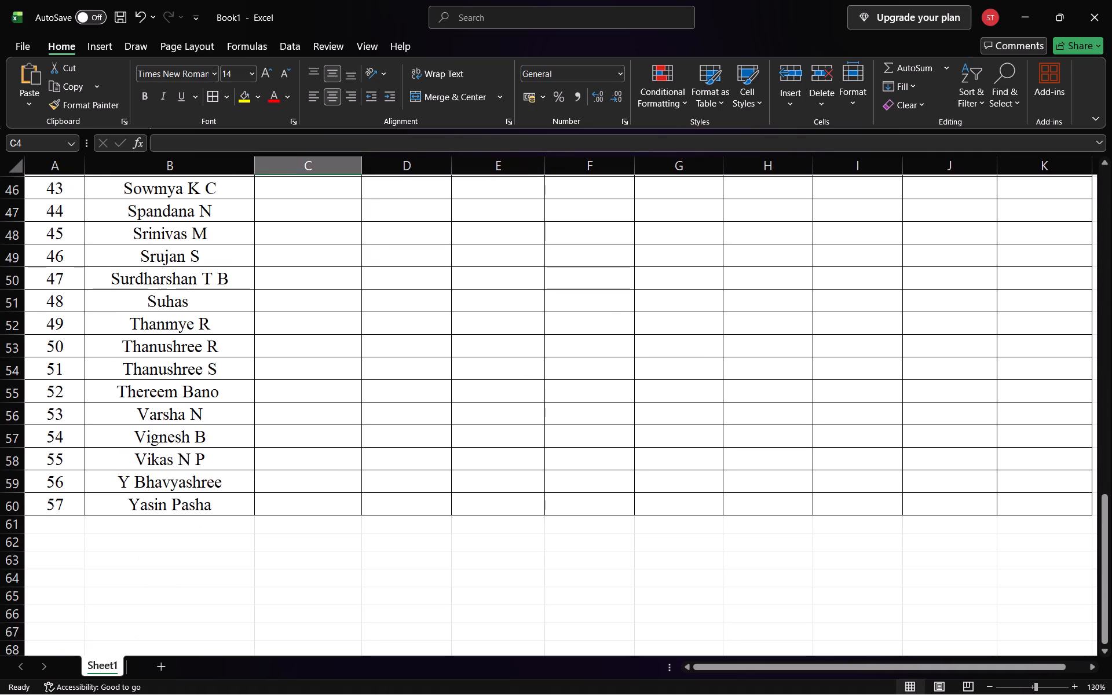
{"action": "left_click_drag", "start_coordinate": [901, 663], "coordinate": [845, 662]}
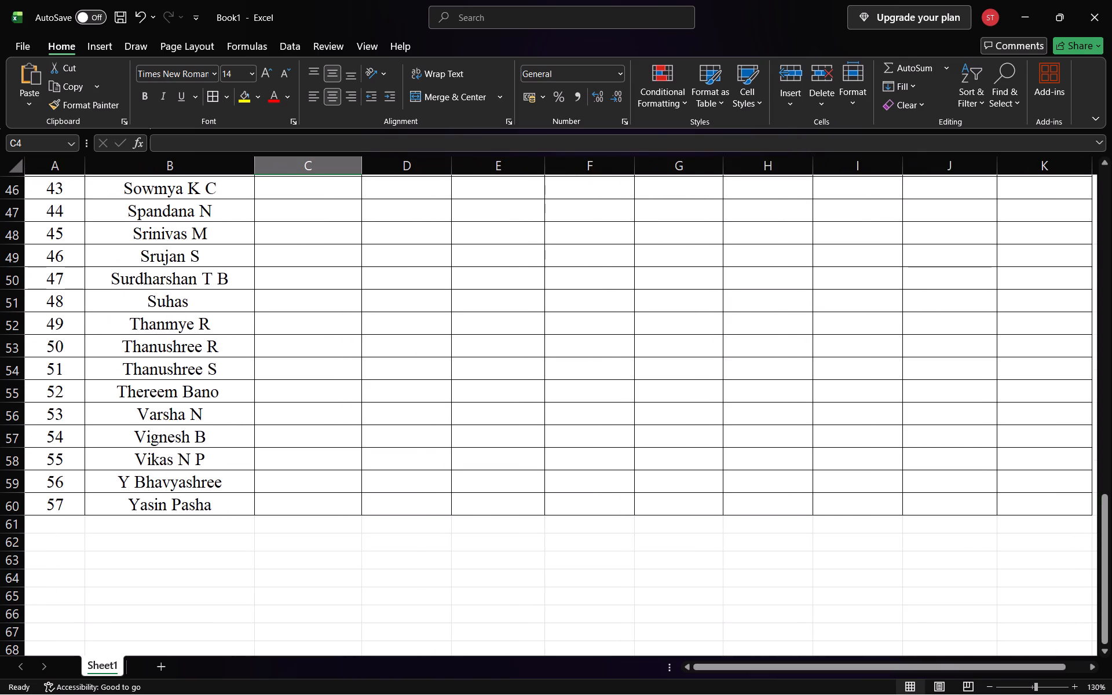
{"action": "scroll", "coordinate": [639, 509], "scroll_direction": "up", "scroll_amount": 12}
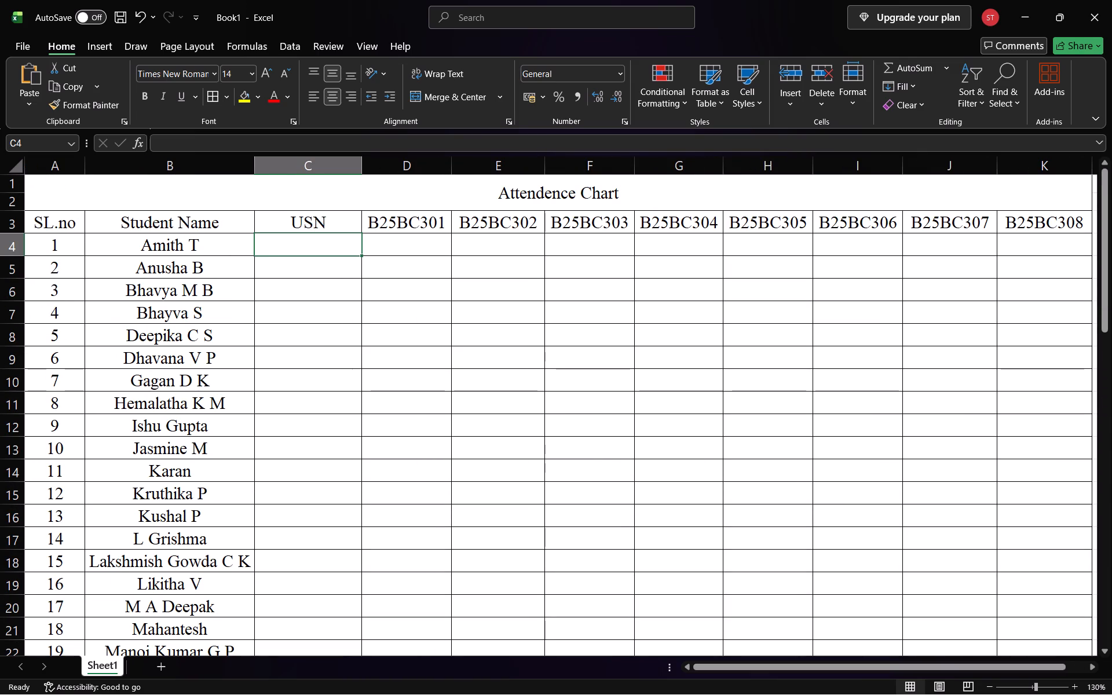
Enter the student's USN ending in 001 for serial number 1 in cell C4.
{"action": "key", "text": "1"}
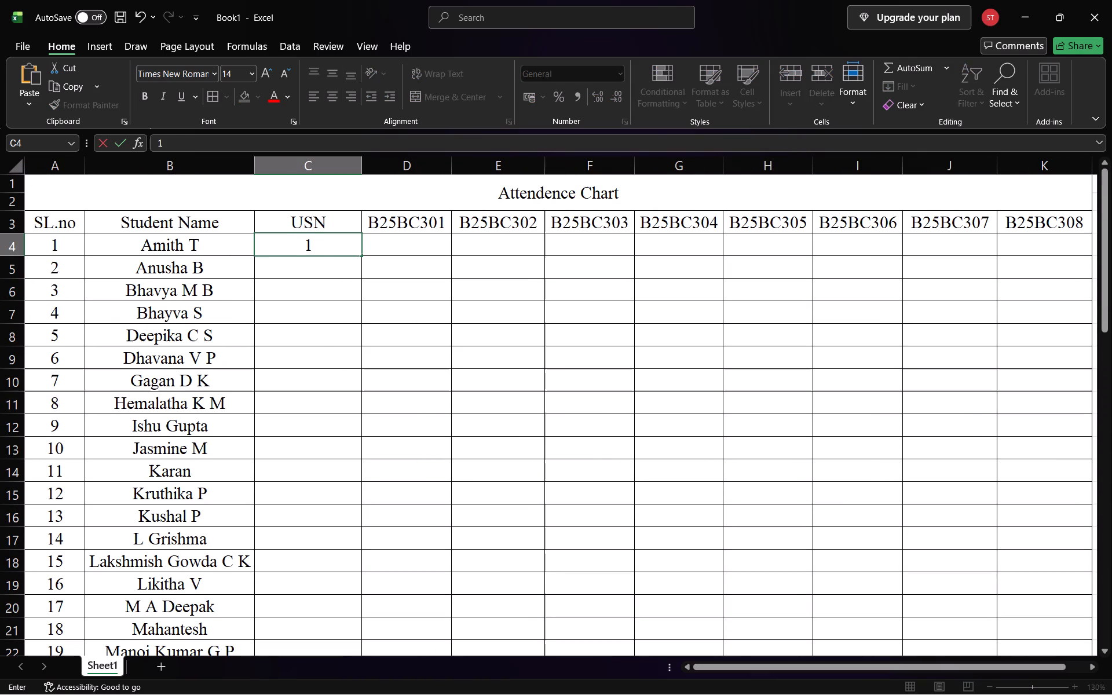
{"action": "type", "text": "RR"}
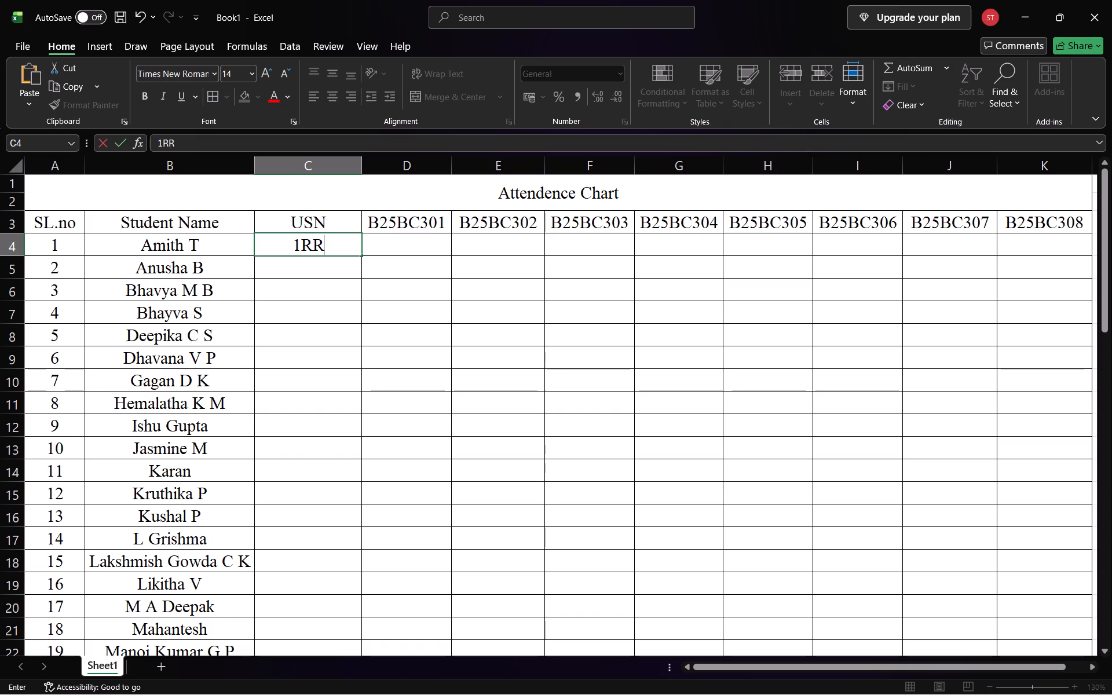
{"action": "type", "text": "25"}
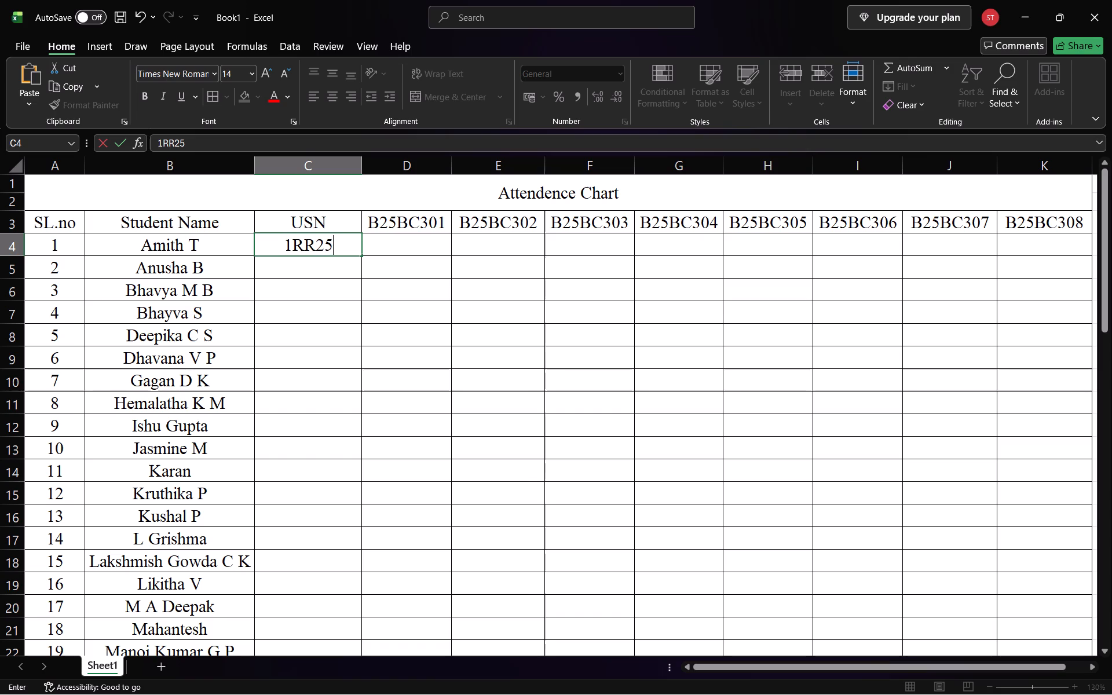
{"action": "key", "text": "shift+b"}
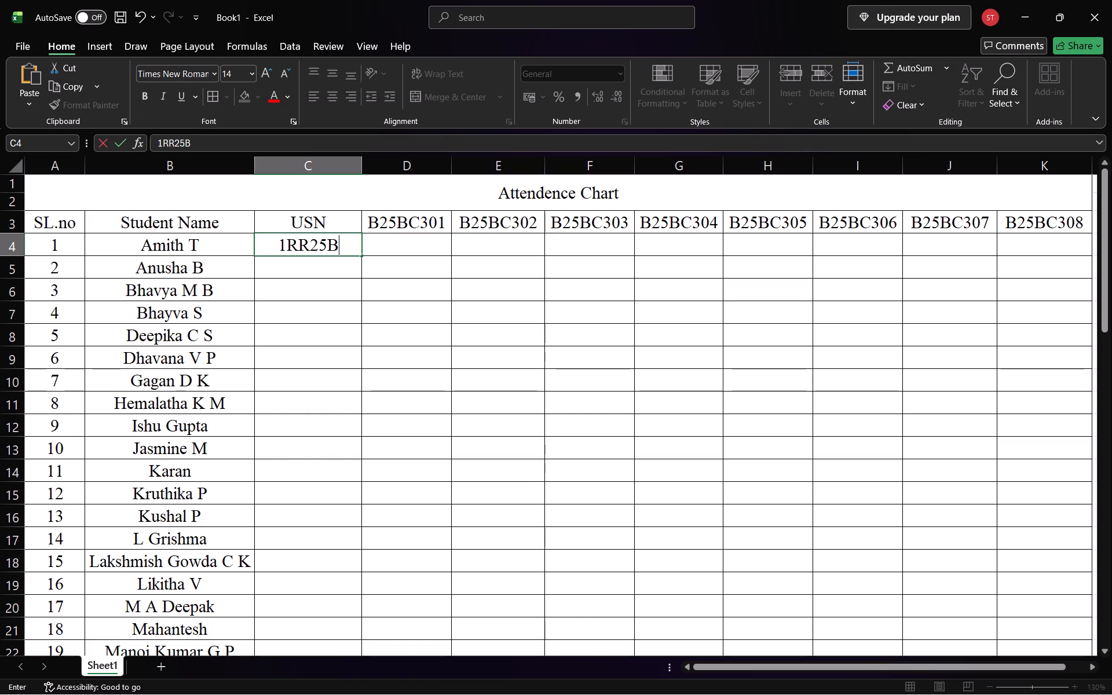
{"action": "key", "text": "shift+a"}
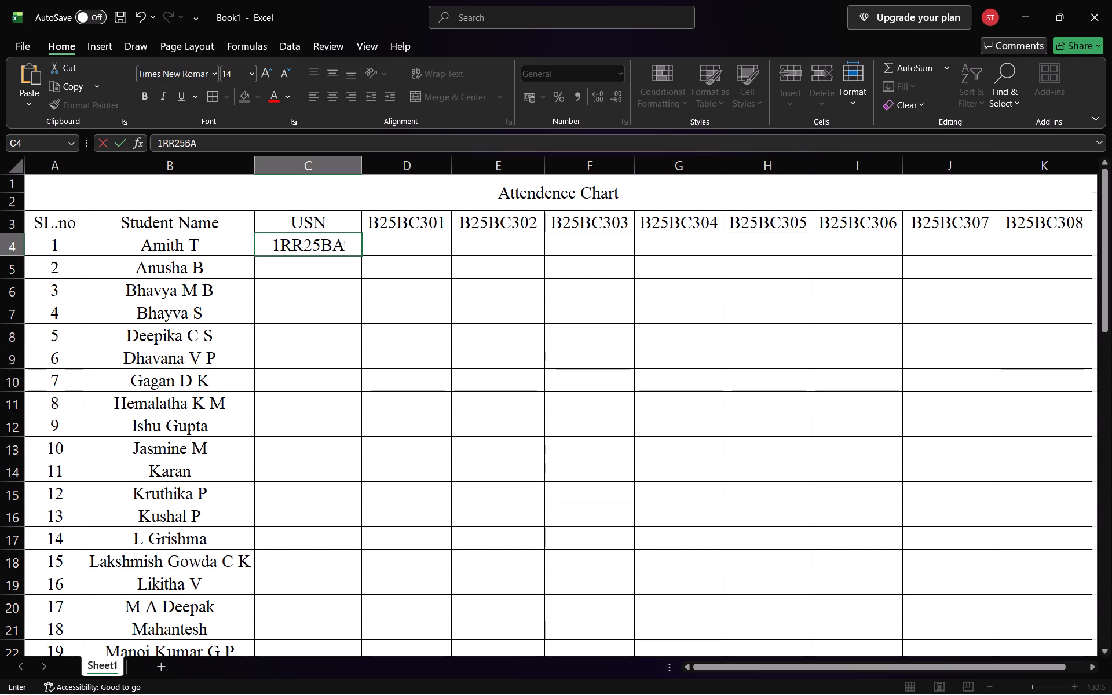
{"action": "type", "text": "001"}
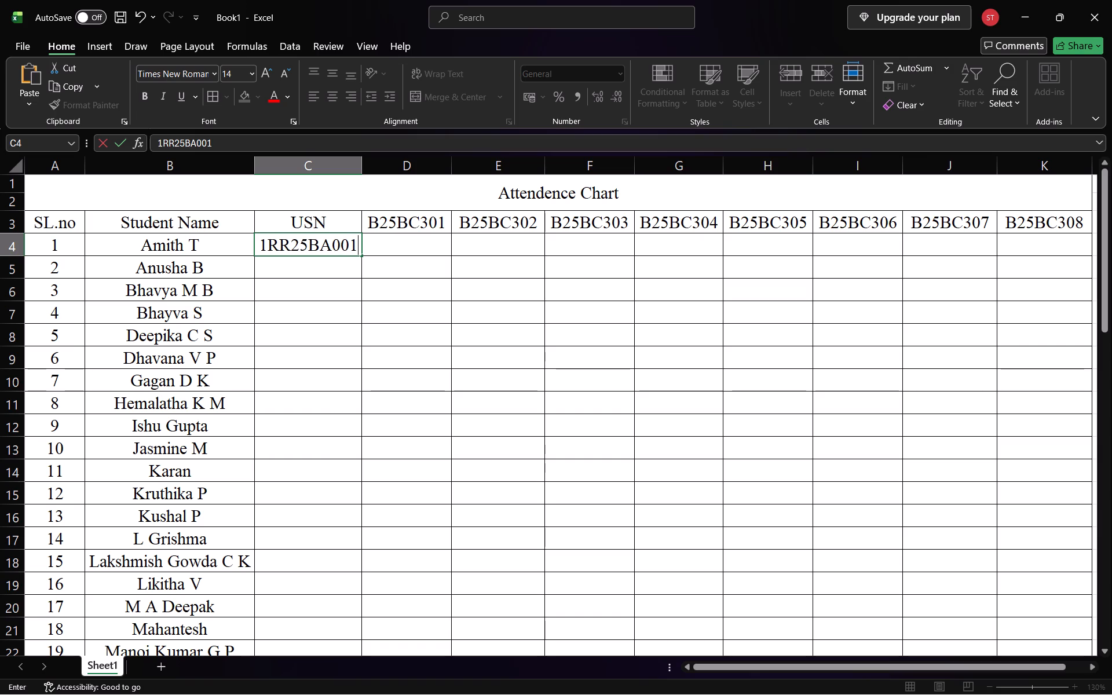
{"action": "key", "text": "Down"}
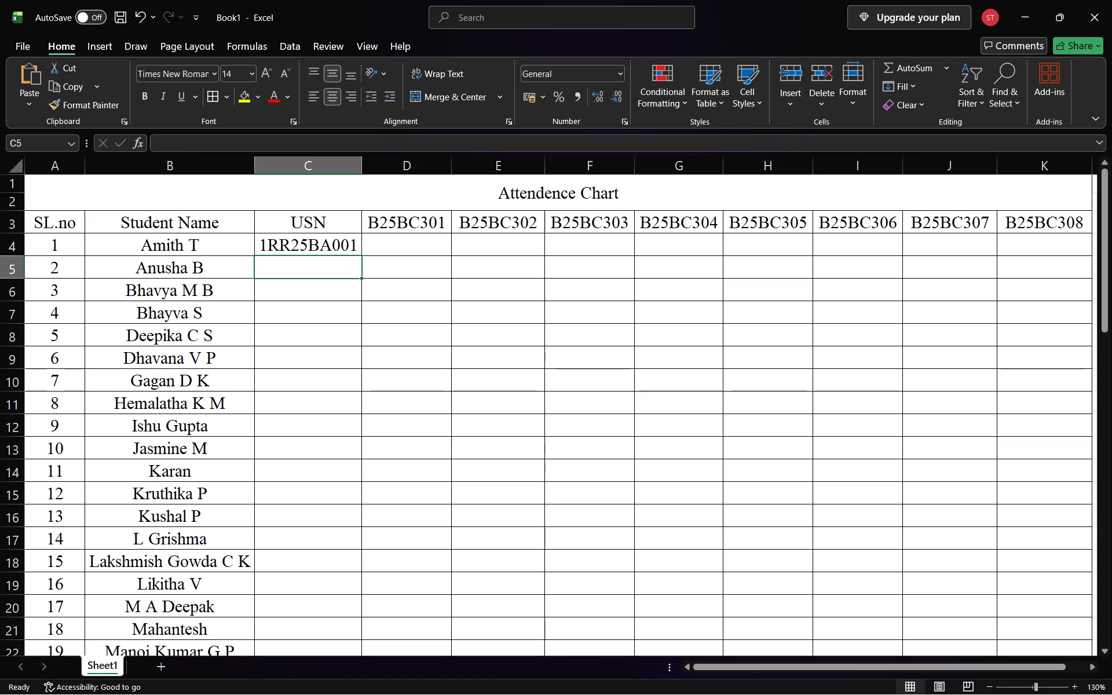
Enter the USN ending in 002 for serial number 2 in cell C5, keeping the same prefix.
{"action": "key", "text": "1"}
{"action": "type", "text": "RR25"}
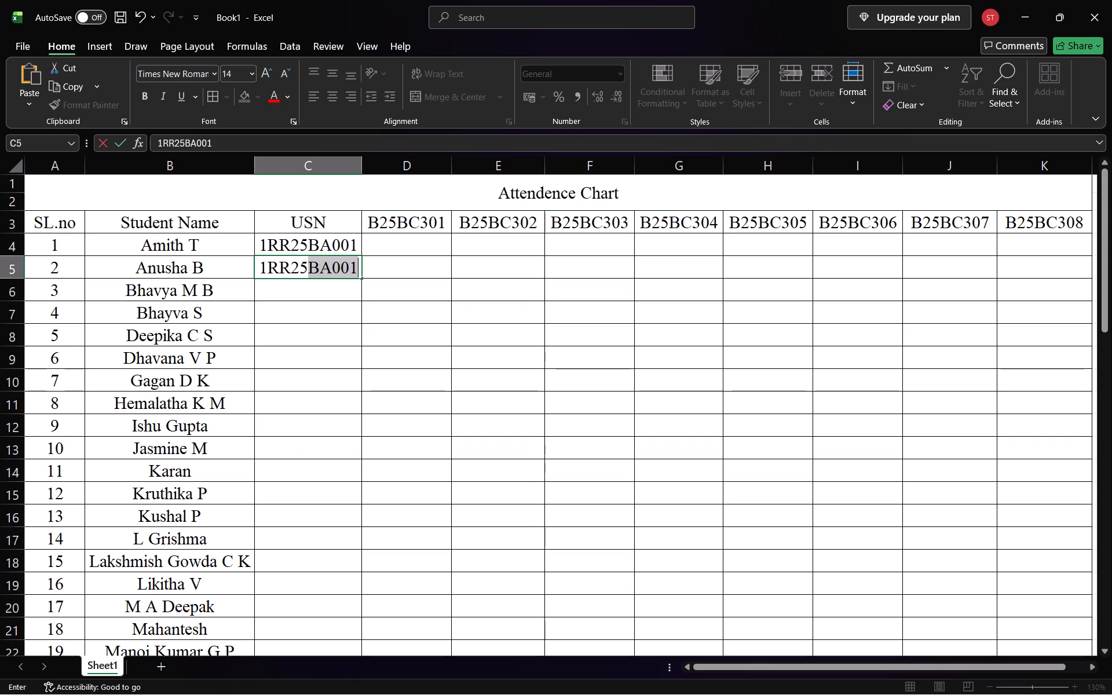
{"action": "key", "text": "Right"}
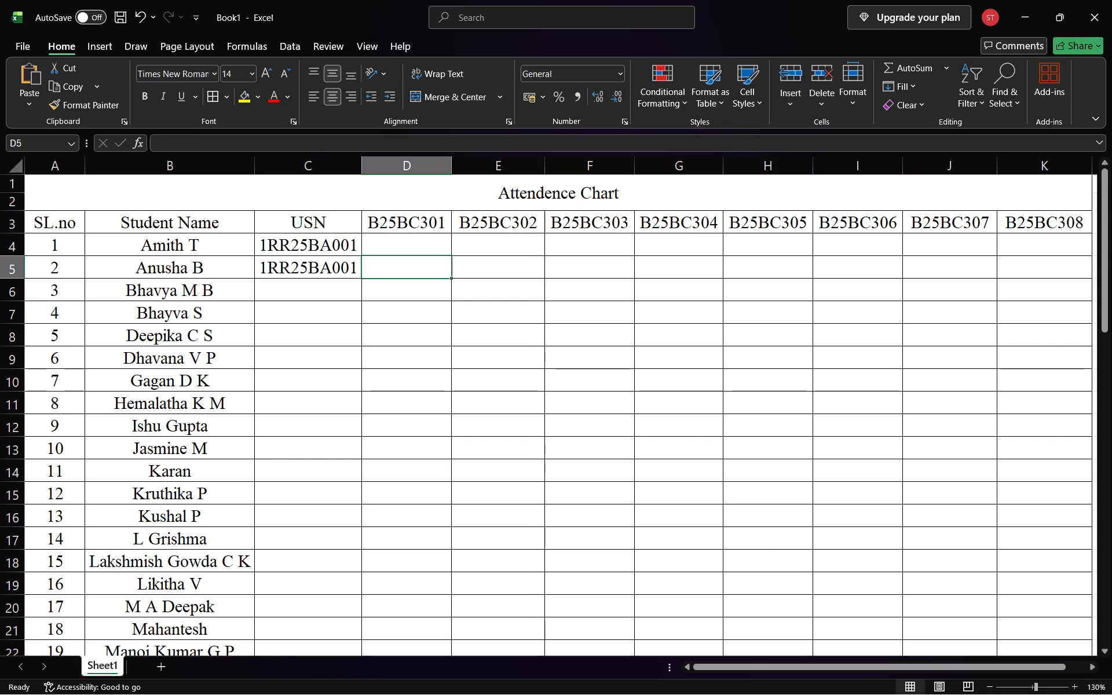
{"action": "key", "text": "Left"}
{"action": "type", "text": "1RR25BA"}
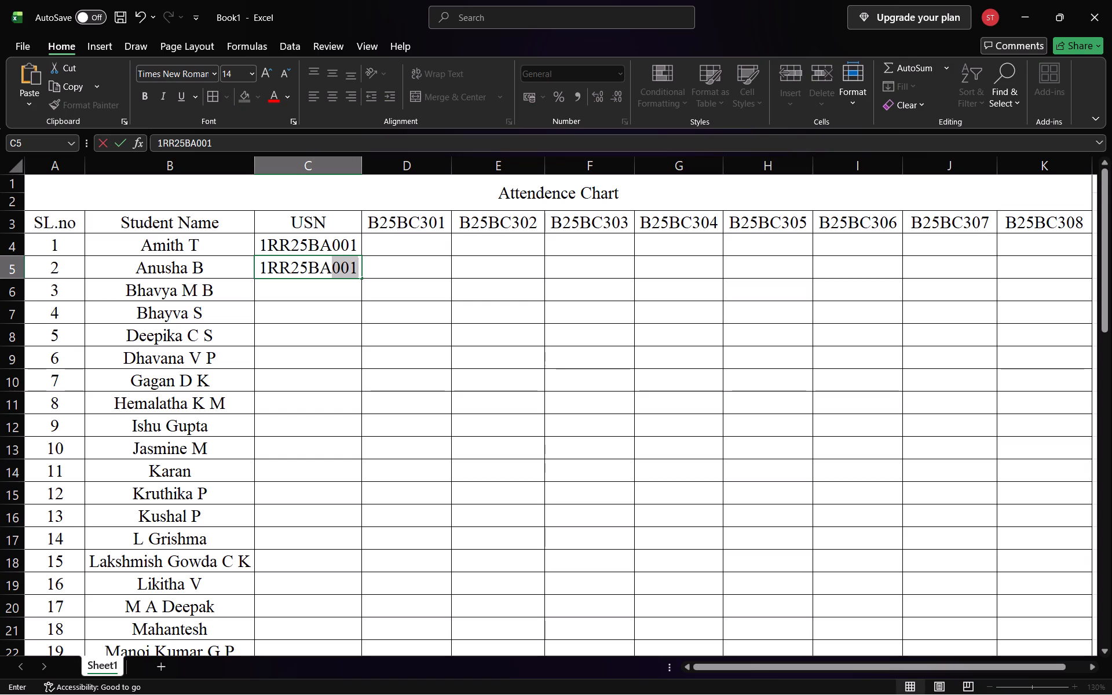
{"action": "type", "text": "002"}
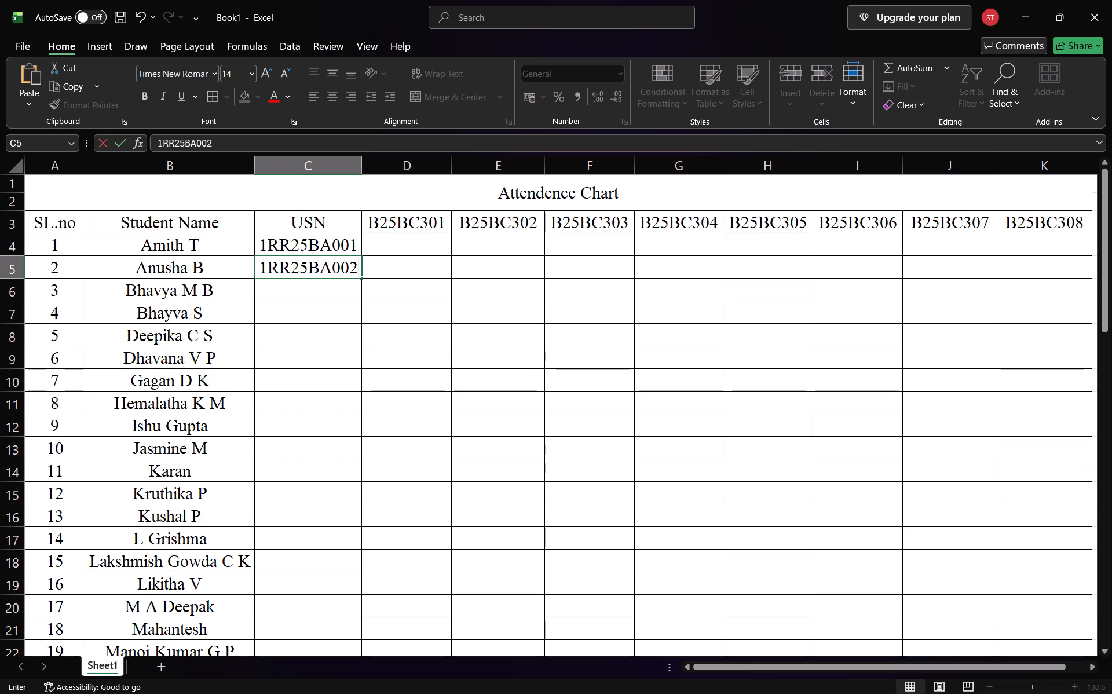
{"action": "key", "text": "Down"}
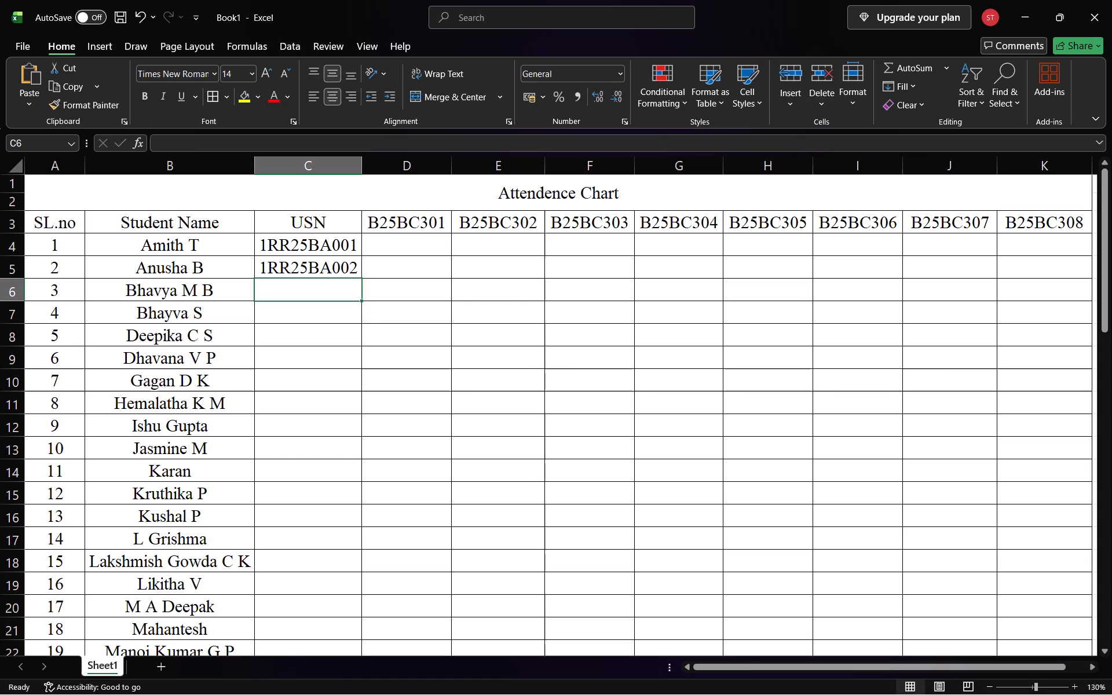
Enter the USN ending in 003 for serial number 3 in cell C6, keeping the same prefix as above.
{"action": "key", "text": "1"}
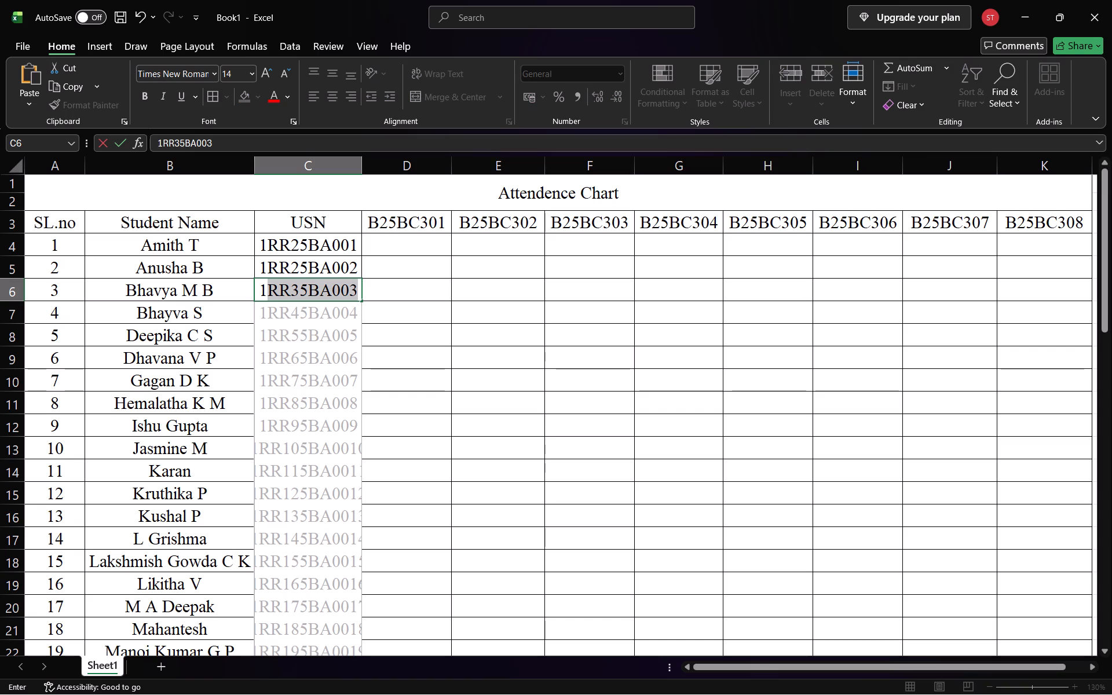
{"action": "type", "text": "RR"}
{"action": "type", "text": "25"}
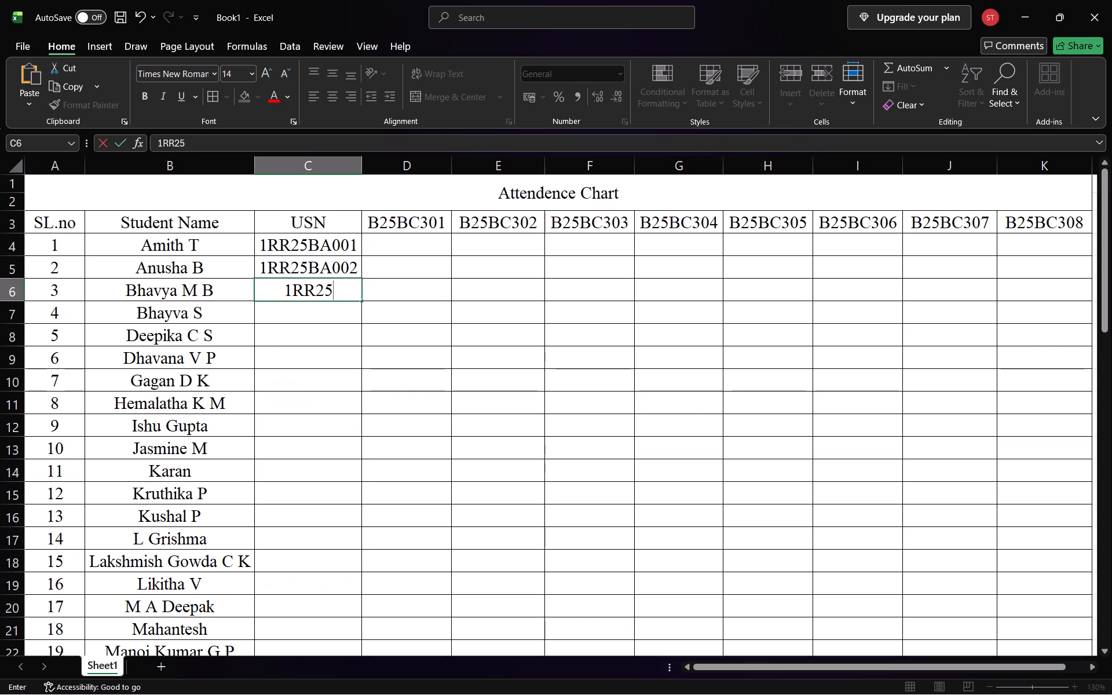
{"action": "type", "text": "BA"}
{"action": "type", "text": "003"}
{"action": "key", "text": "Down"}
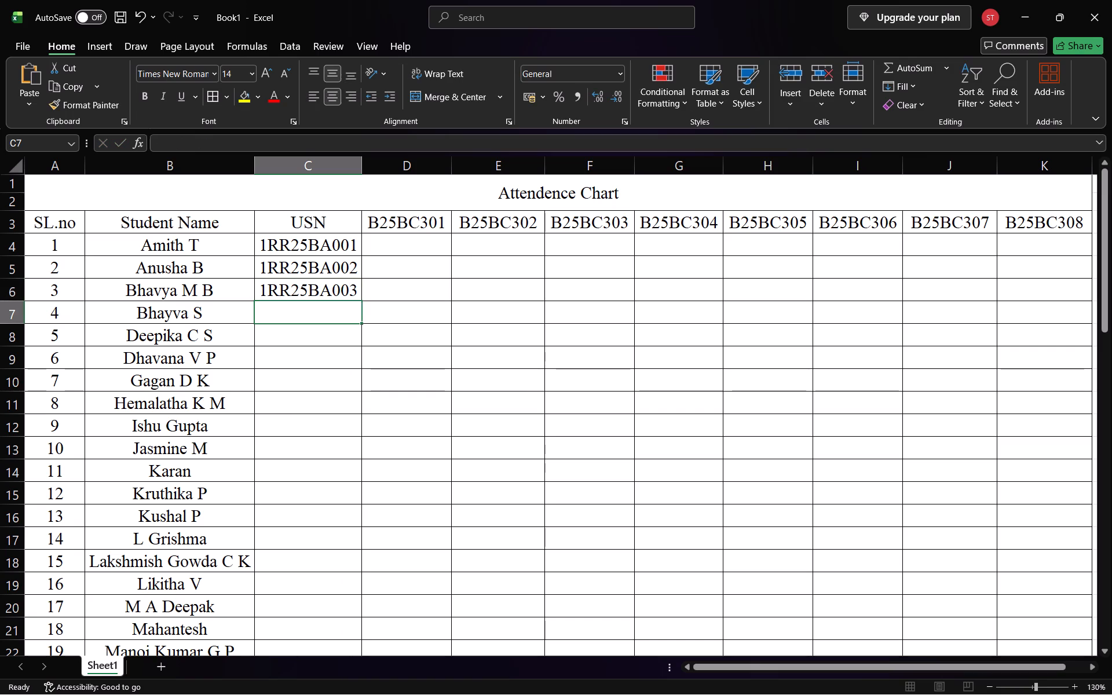
Enter the USN ending in 004 for serial number 4 in cell C7, keeping the same prefix.
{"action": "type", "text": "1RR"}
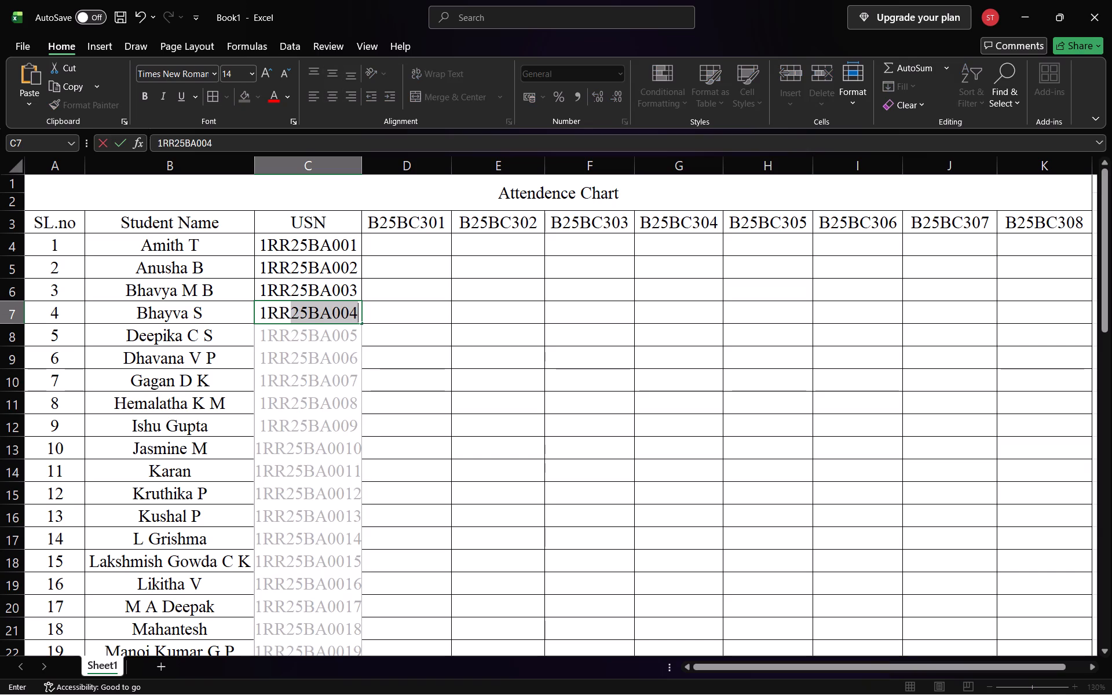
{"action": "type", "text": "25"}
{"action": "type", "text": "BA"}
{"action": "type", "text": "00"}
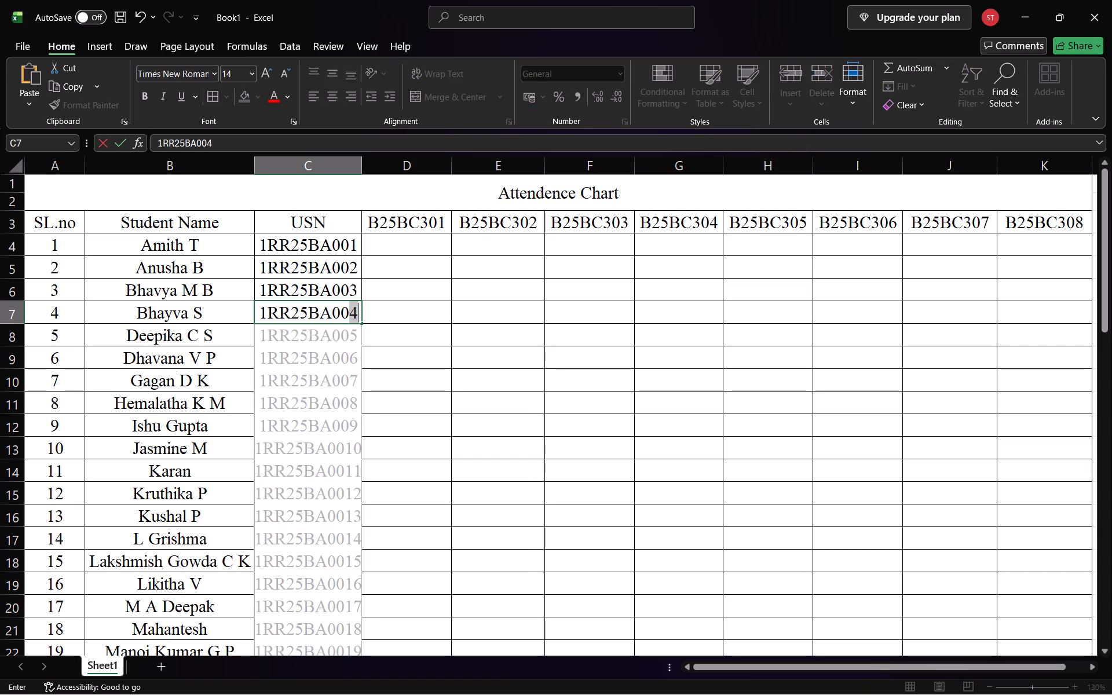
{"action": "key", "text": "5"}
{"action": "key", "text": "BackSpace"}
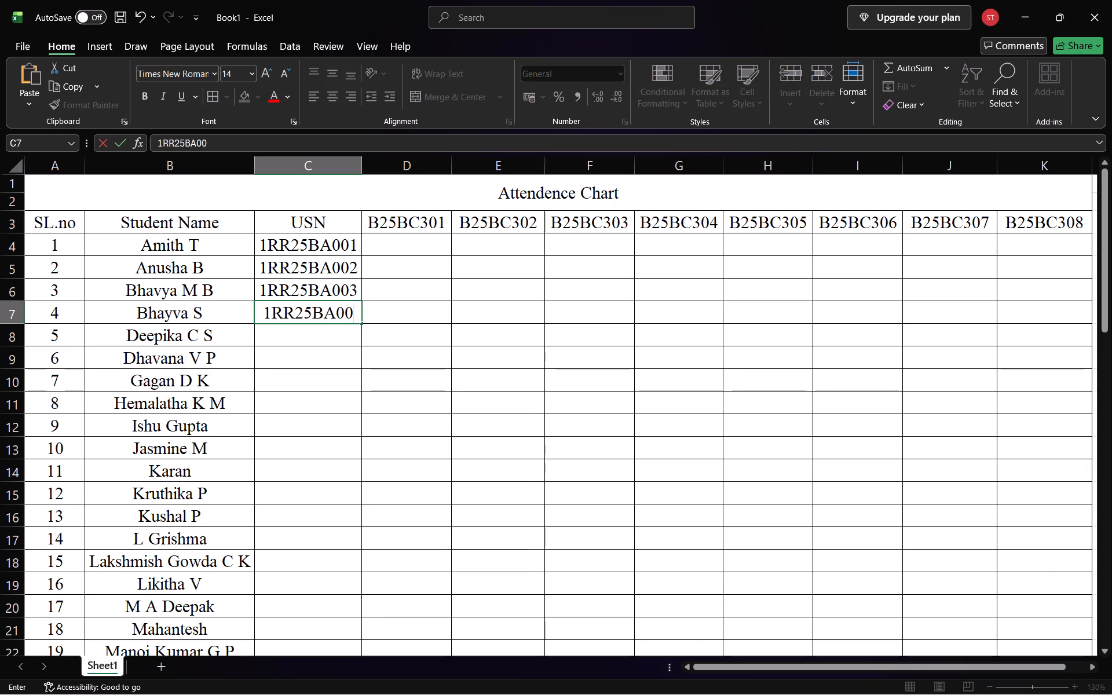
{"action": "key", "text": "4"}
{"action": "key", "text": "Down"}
Enter the USNs ending in 005 and 006 for serial numbers 5 and 6 in cells C8 and C9.
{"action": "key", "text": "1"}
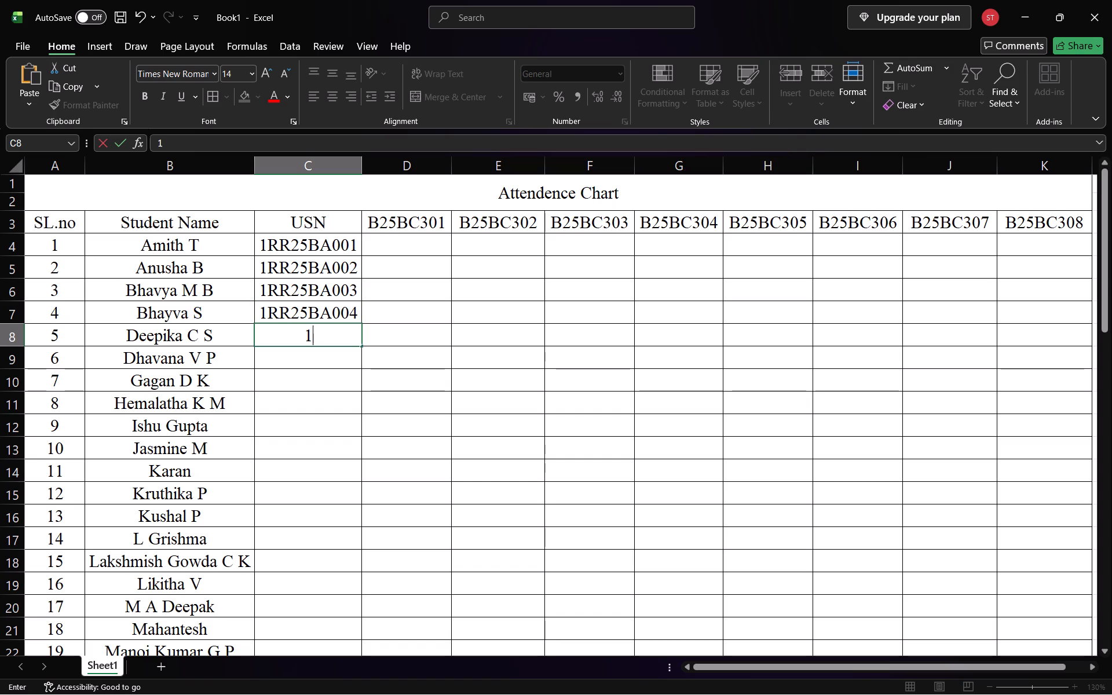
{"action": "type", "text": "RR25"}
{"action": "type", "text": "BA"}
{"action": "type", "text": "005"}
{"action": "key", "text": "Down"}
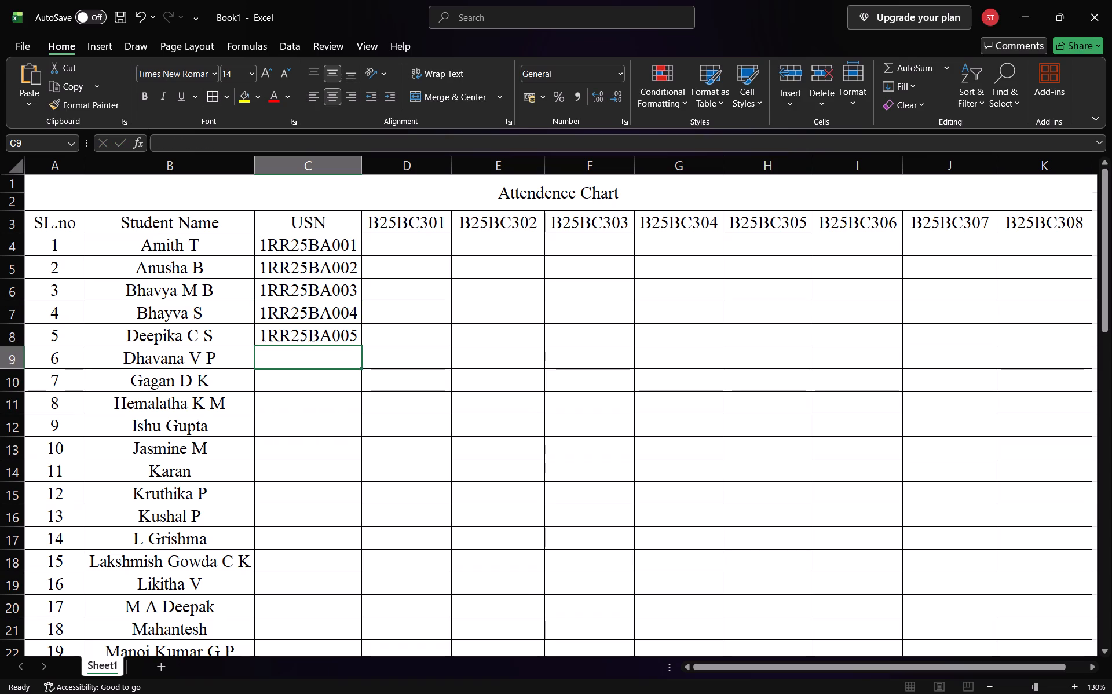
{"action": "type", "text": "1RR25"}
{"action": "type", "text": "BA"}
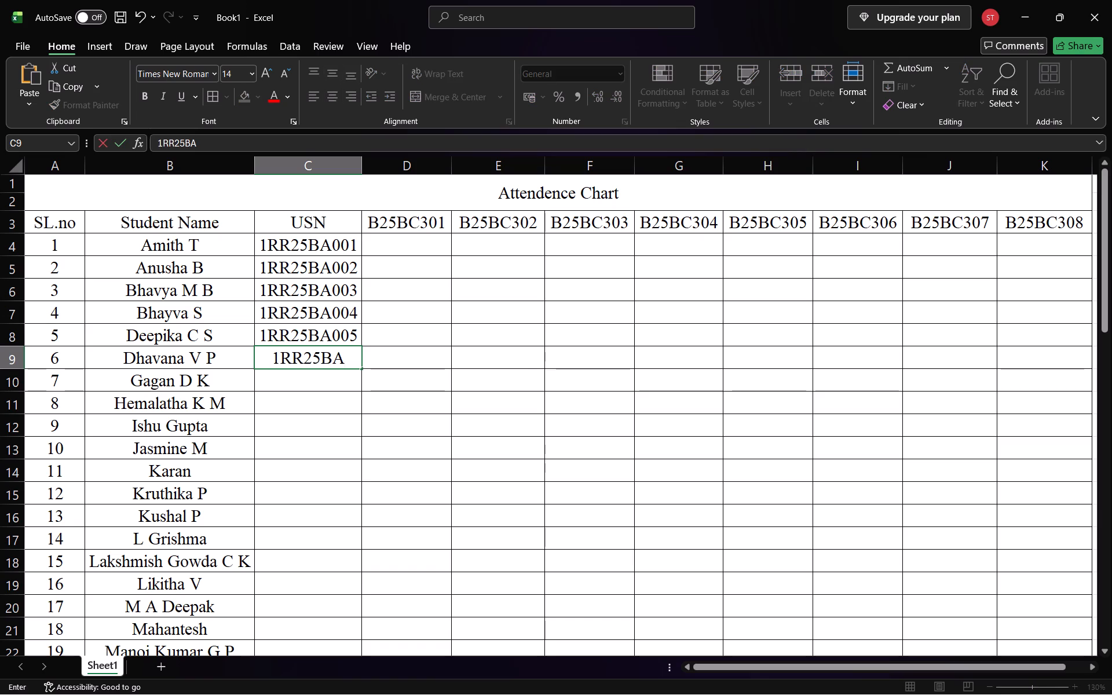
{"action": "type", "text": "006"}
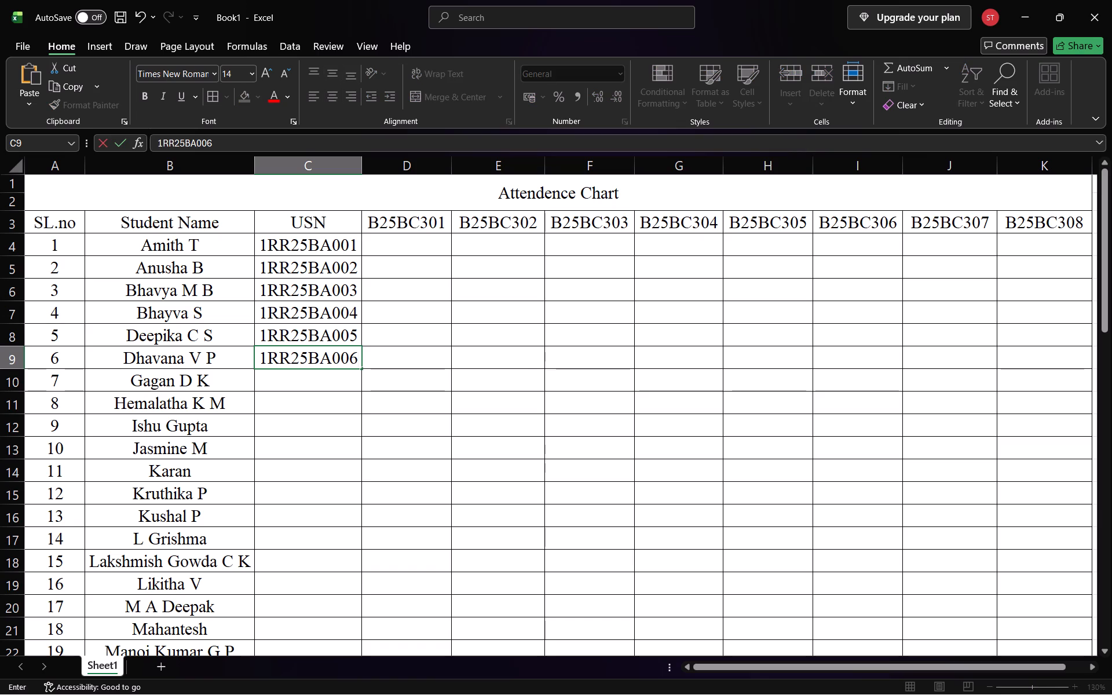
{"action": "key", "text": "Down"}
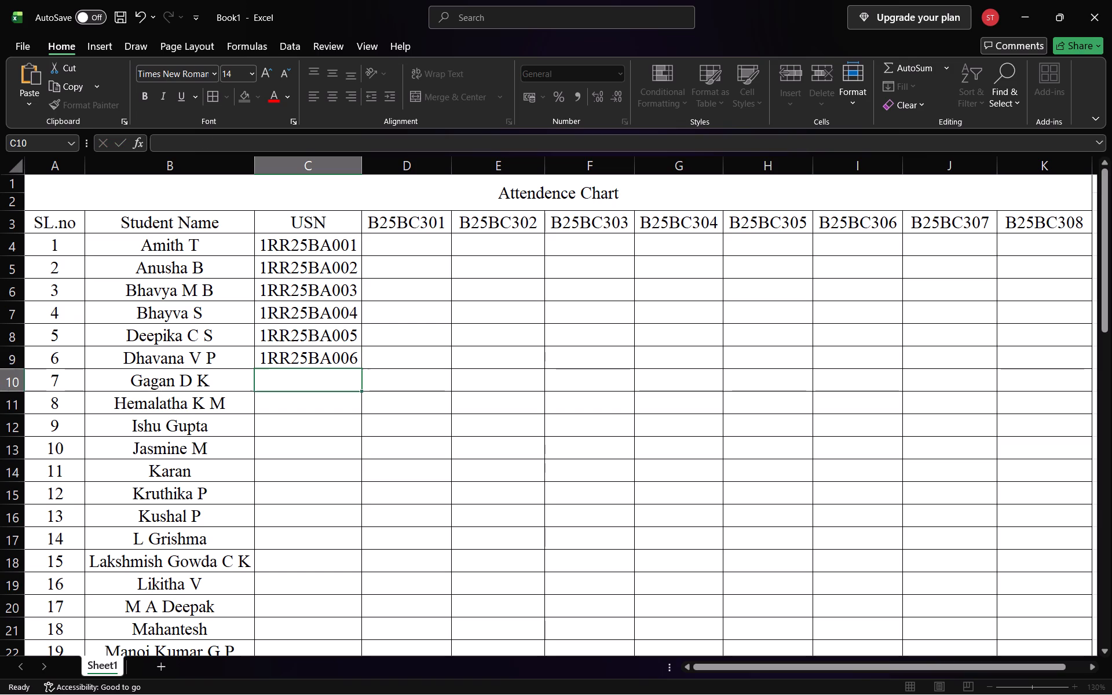
Enter the USNs ending in 007 and 008 for serial numbers 7 and 8 in cells C10 and C11.
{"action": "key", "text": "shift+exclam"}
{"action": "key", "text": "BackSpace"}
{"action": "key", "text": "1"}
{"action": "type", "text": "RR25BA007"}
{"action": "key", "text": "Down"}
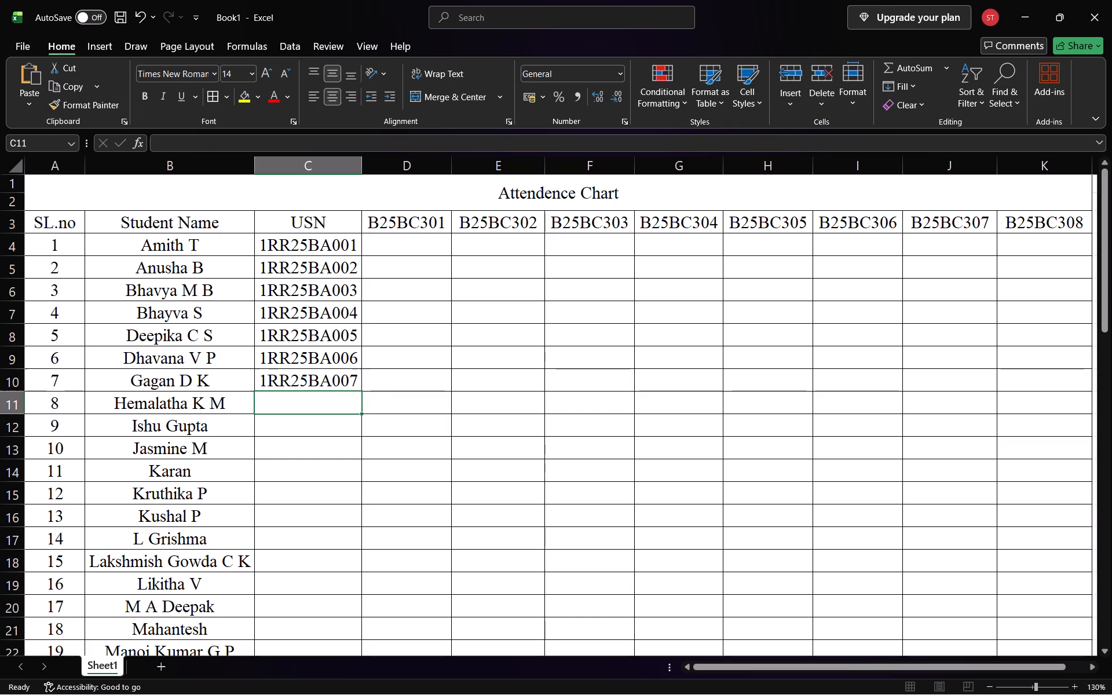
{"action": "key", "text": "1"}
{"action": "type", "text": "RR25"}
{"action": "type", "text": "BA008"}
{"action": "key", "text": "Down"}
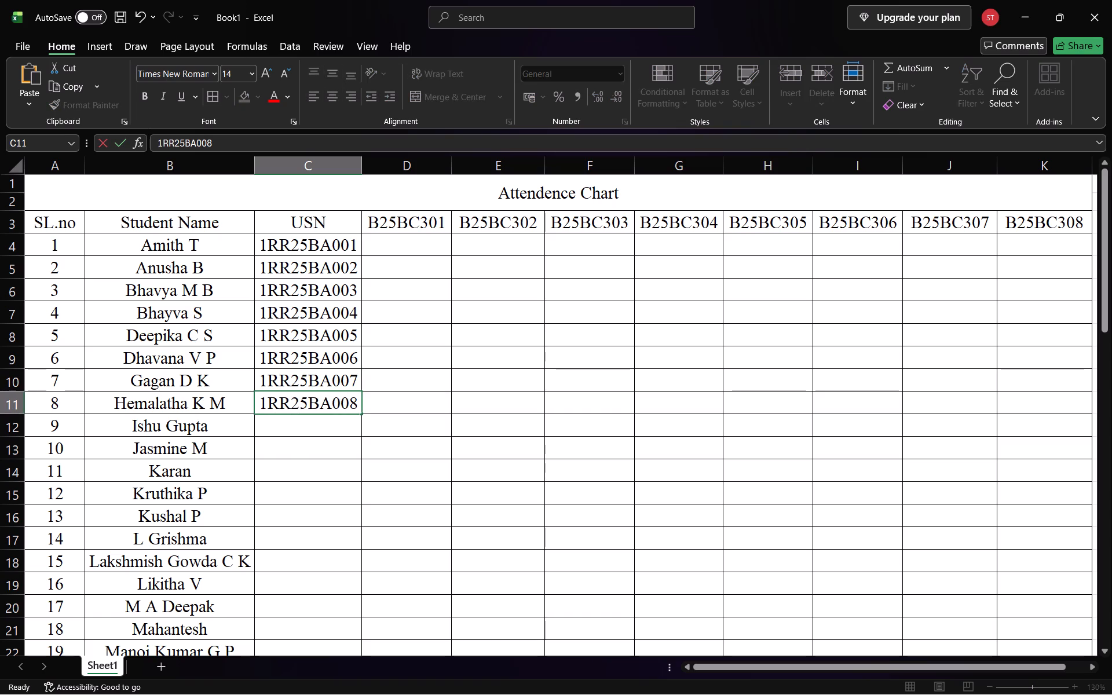
Enter the USNs ending in 009 and 010 for serial numbers 9 and 10 in cells C12 and C13.
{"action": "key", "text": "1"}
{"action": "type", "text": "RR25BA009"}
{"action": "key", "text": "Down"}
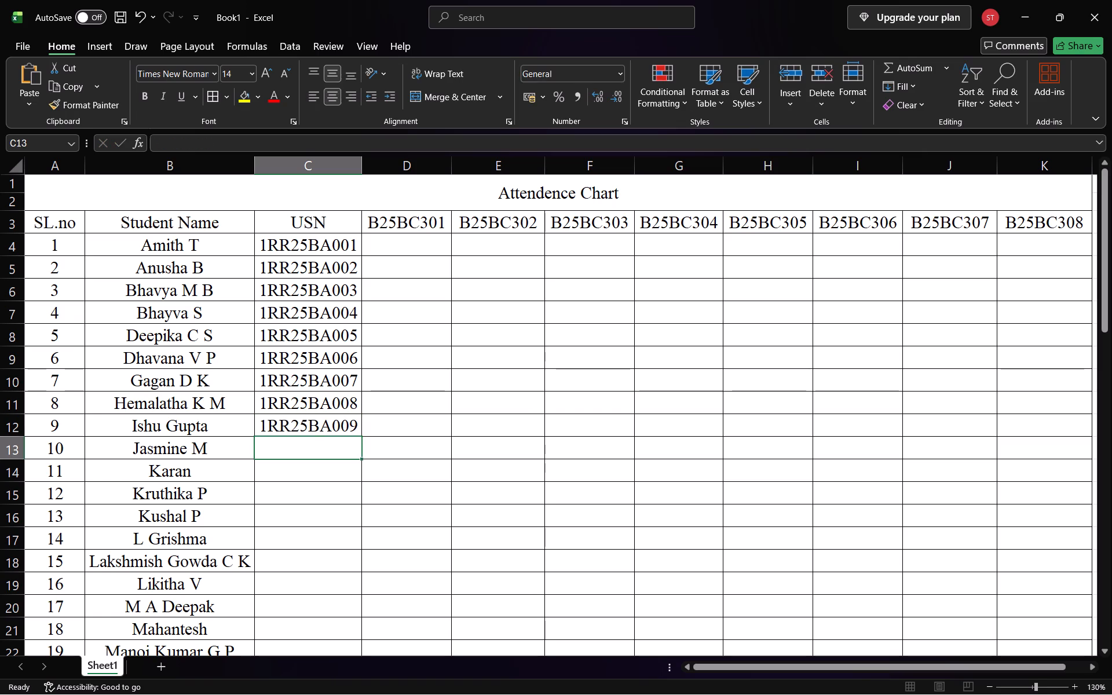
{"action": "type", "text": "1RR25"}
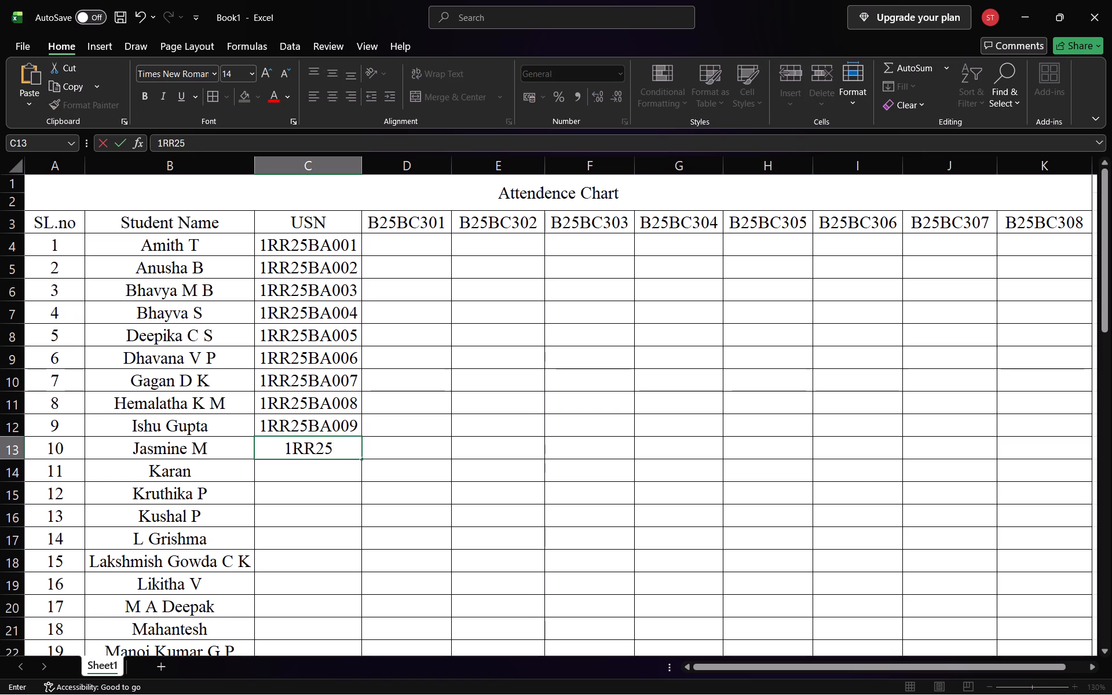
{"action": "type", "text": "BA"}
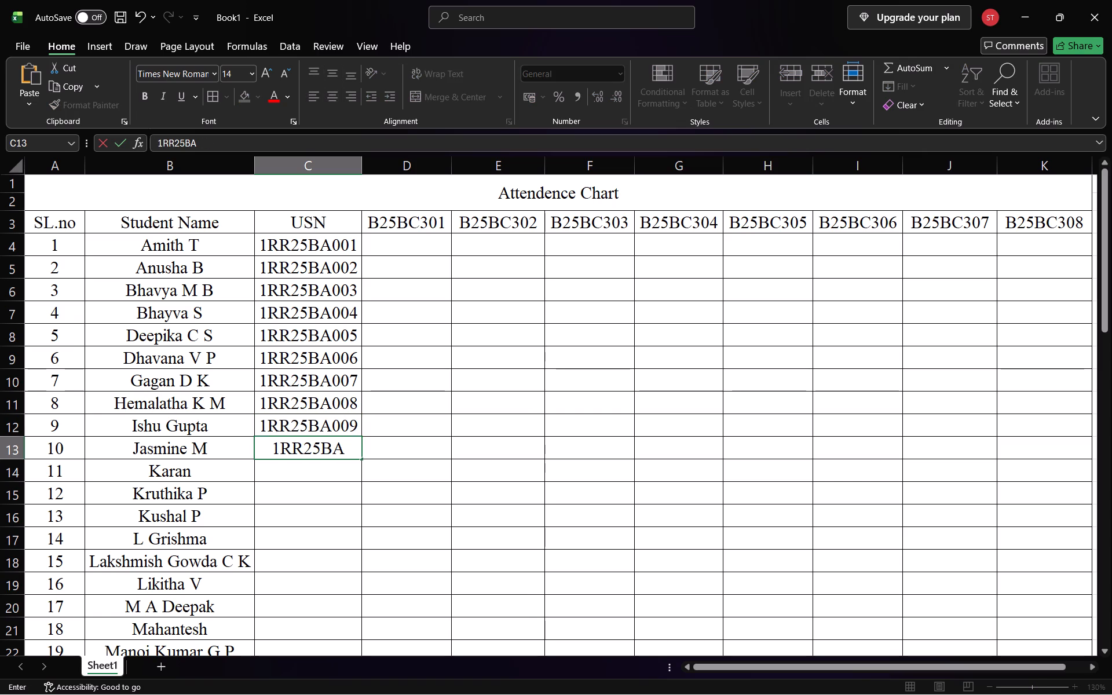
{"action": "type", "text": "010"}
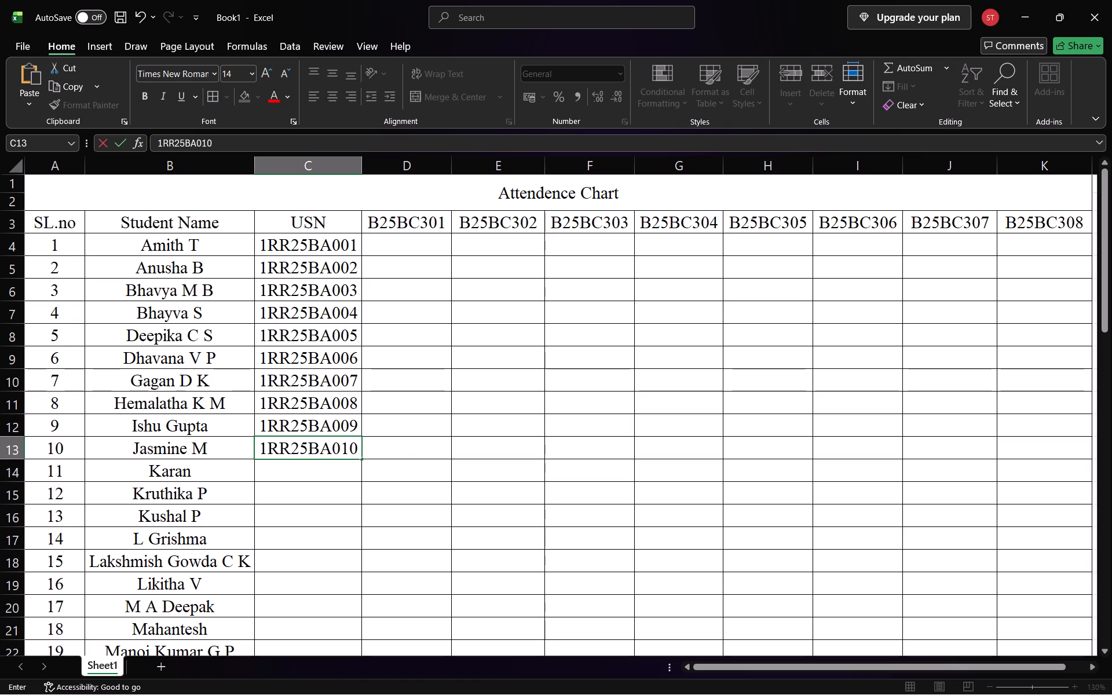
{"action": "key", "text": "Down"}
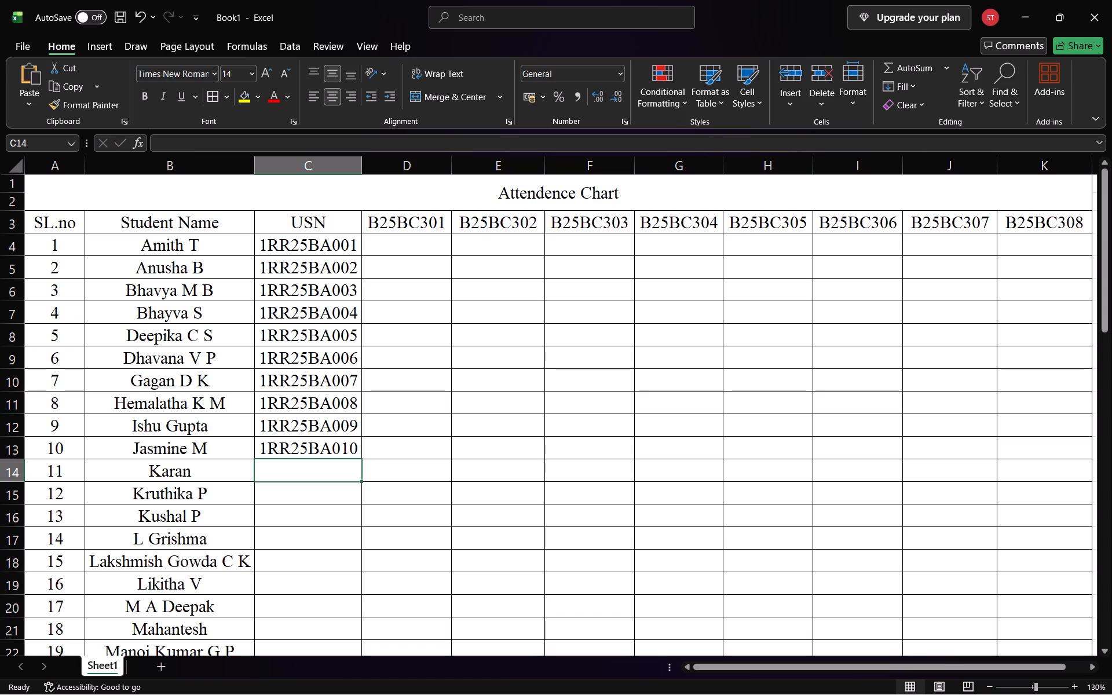
Enter the USN ending in 011 for serial number 11 in cell C14, keeping the same prefix.
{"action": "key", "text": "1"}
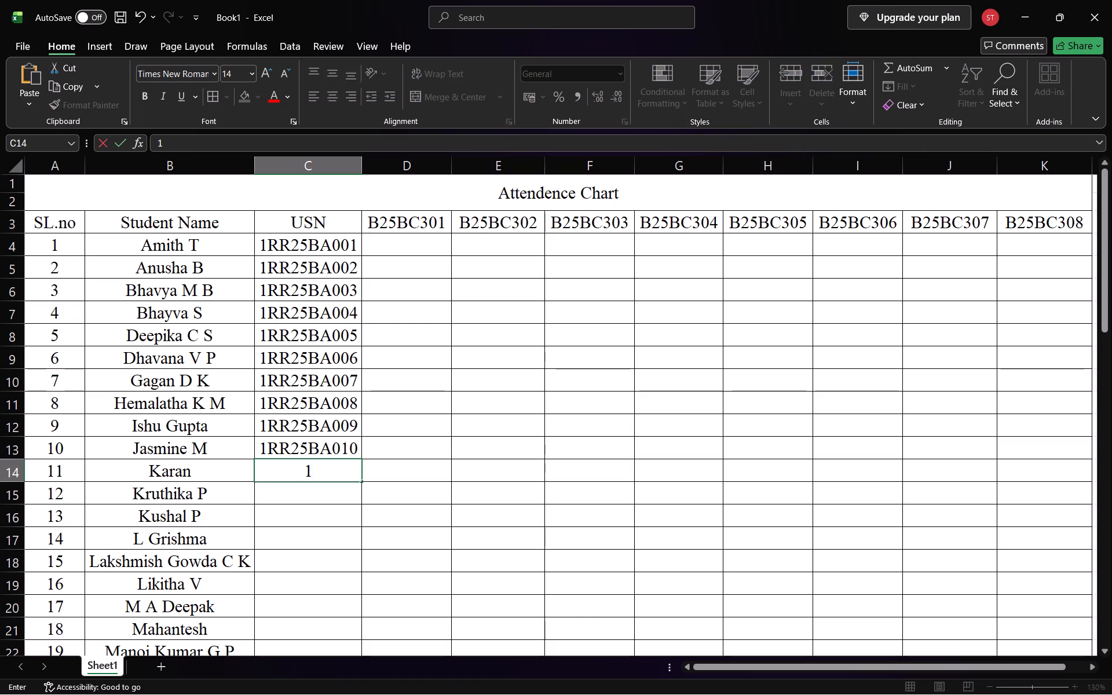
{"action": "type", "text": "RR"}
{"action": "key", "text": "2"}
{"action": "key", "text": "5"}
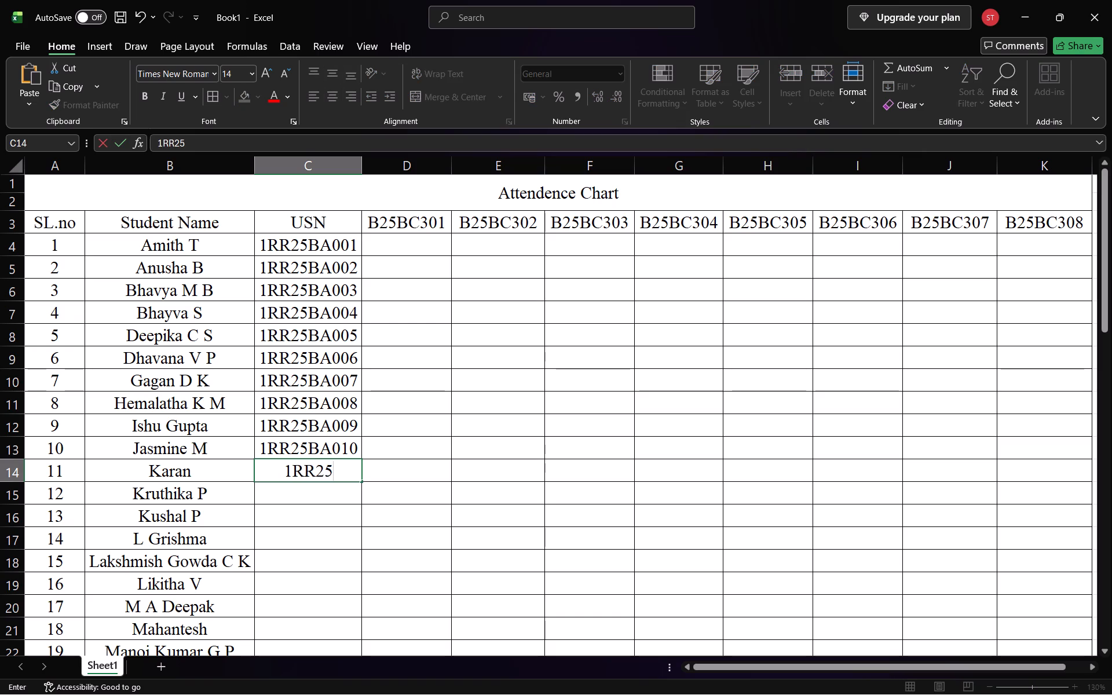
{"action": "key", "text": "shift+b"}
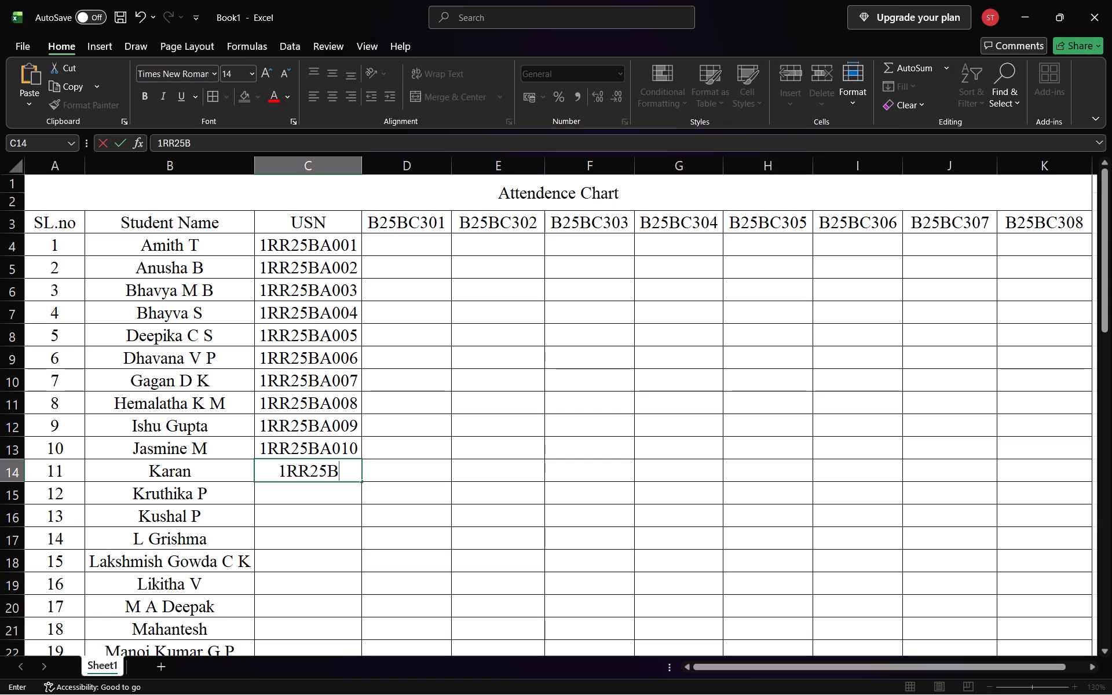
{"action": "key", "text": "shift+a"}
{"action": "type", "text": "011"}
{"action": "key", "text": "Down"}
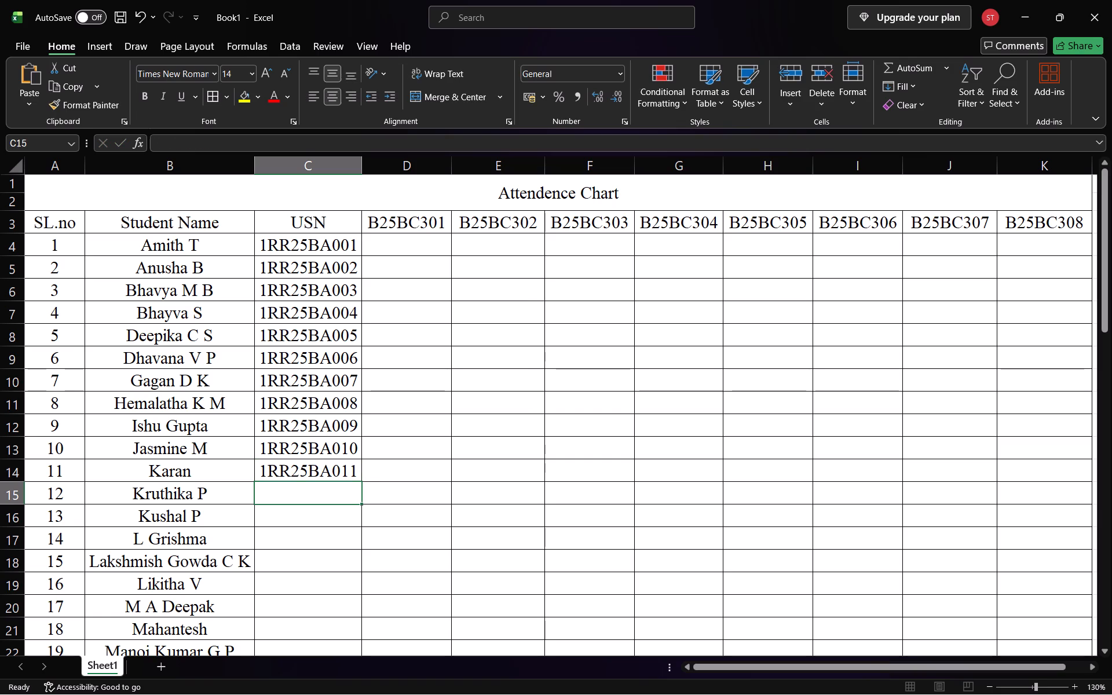
Enter the USN ending in 012 for serial number 12 in cell C15, keeping the same prefix.
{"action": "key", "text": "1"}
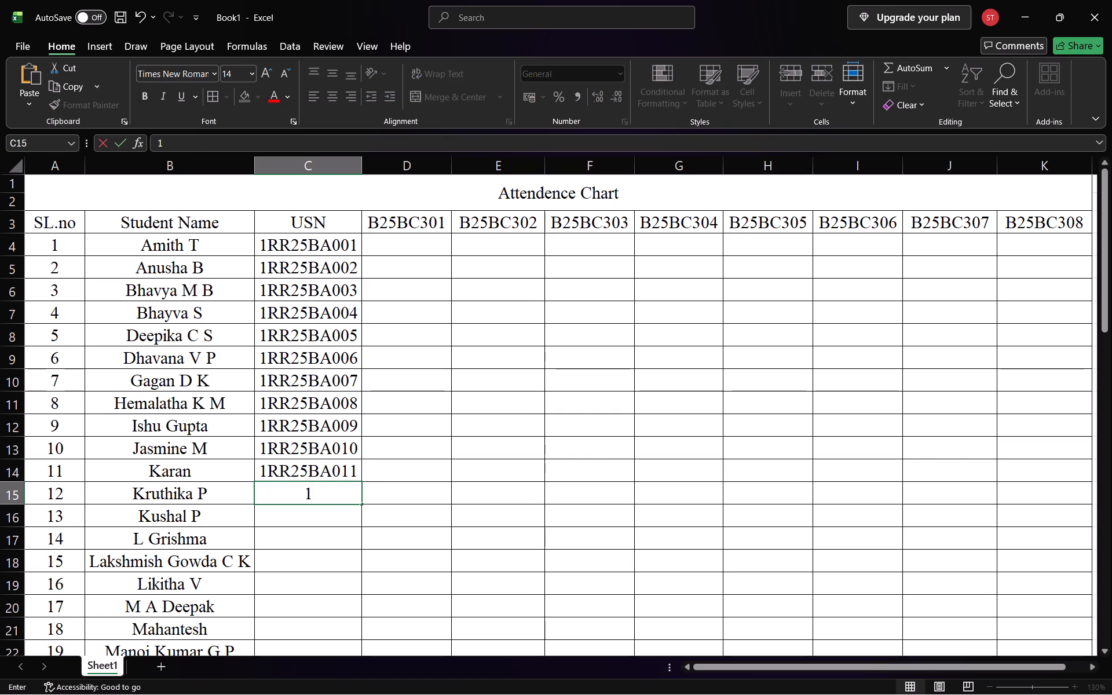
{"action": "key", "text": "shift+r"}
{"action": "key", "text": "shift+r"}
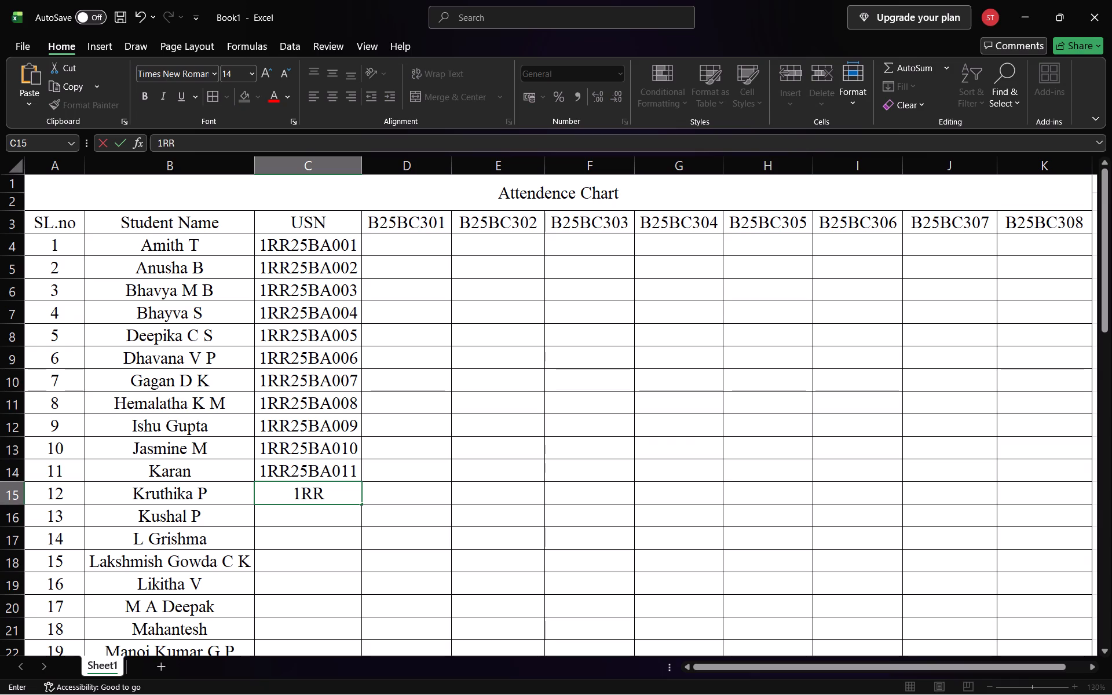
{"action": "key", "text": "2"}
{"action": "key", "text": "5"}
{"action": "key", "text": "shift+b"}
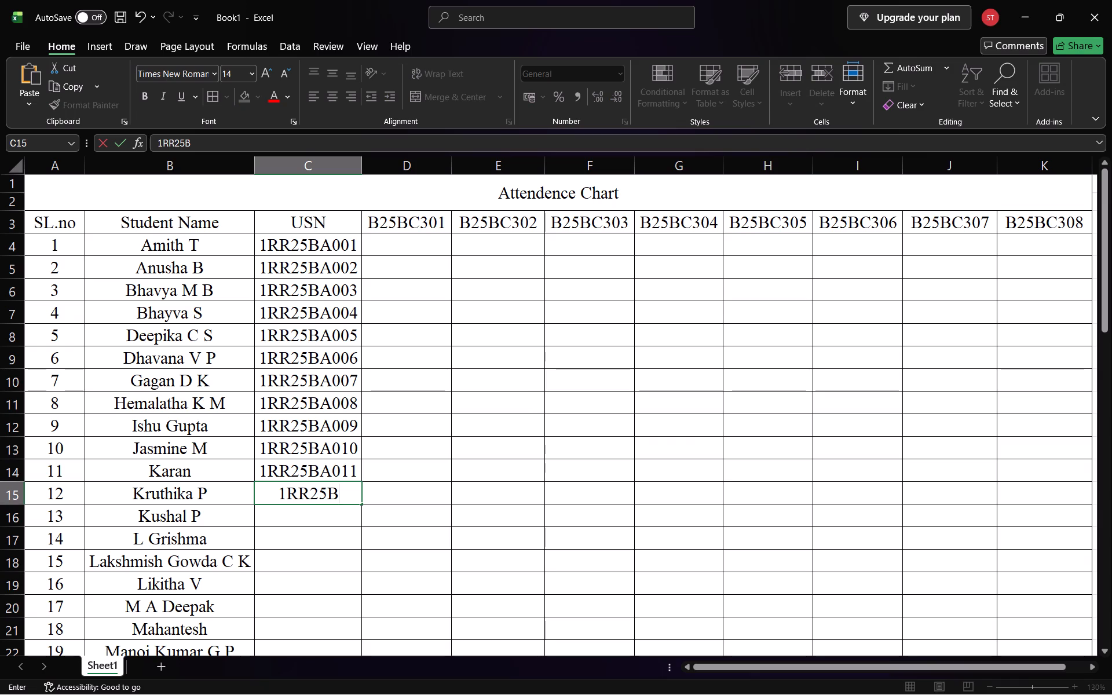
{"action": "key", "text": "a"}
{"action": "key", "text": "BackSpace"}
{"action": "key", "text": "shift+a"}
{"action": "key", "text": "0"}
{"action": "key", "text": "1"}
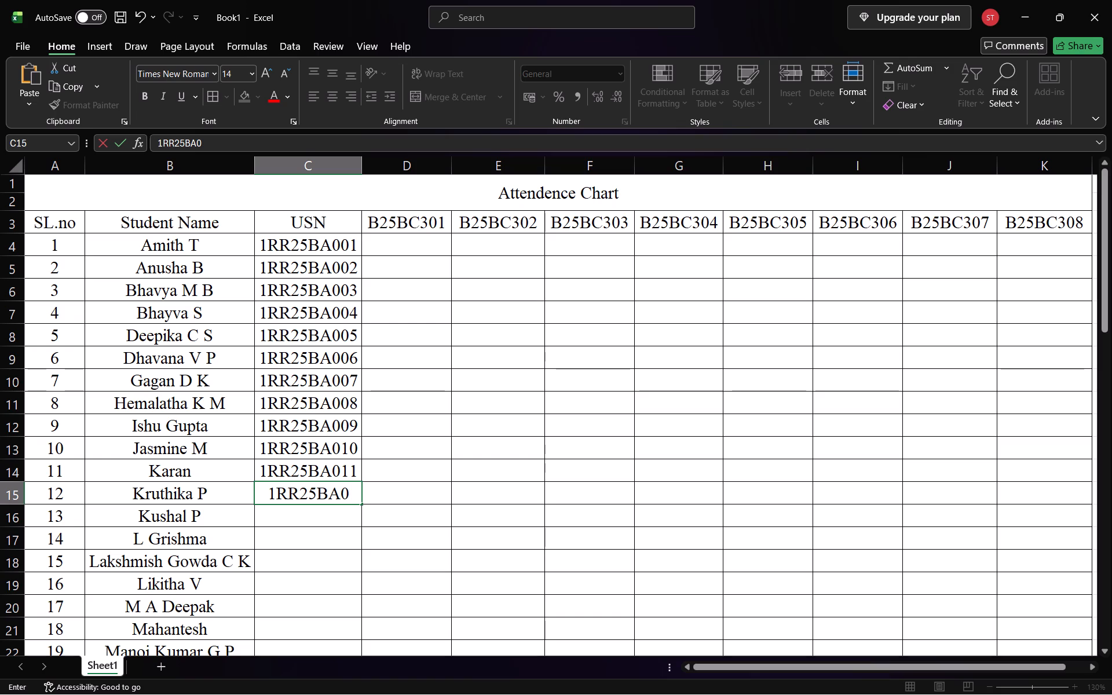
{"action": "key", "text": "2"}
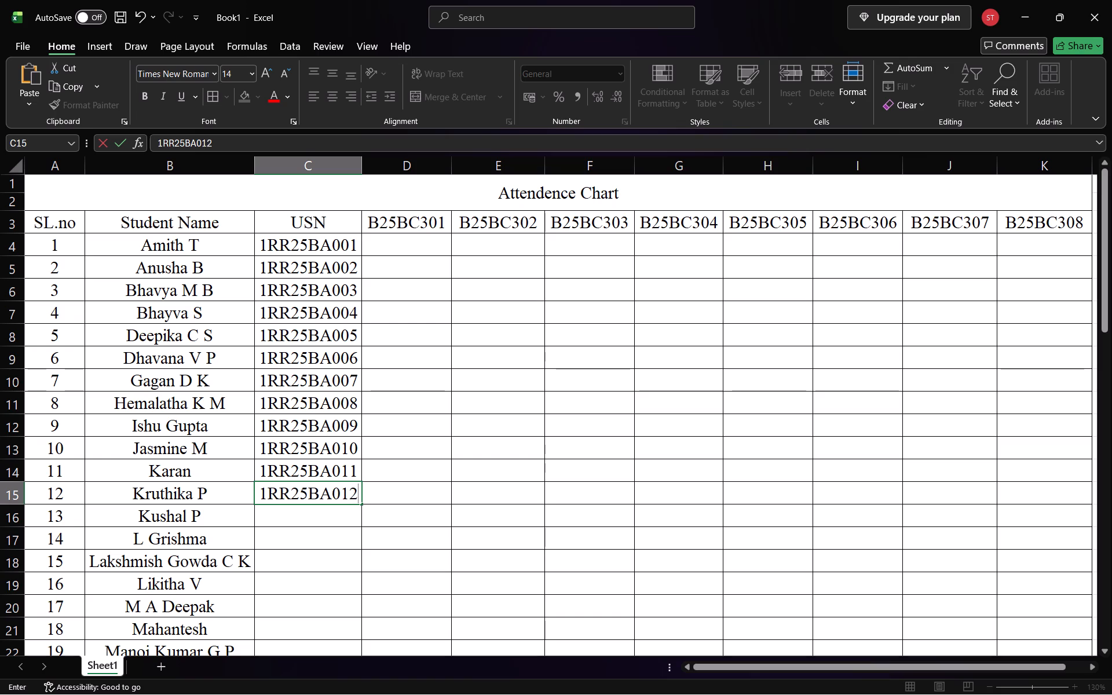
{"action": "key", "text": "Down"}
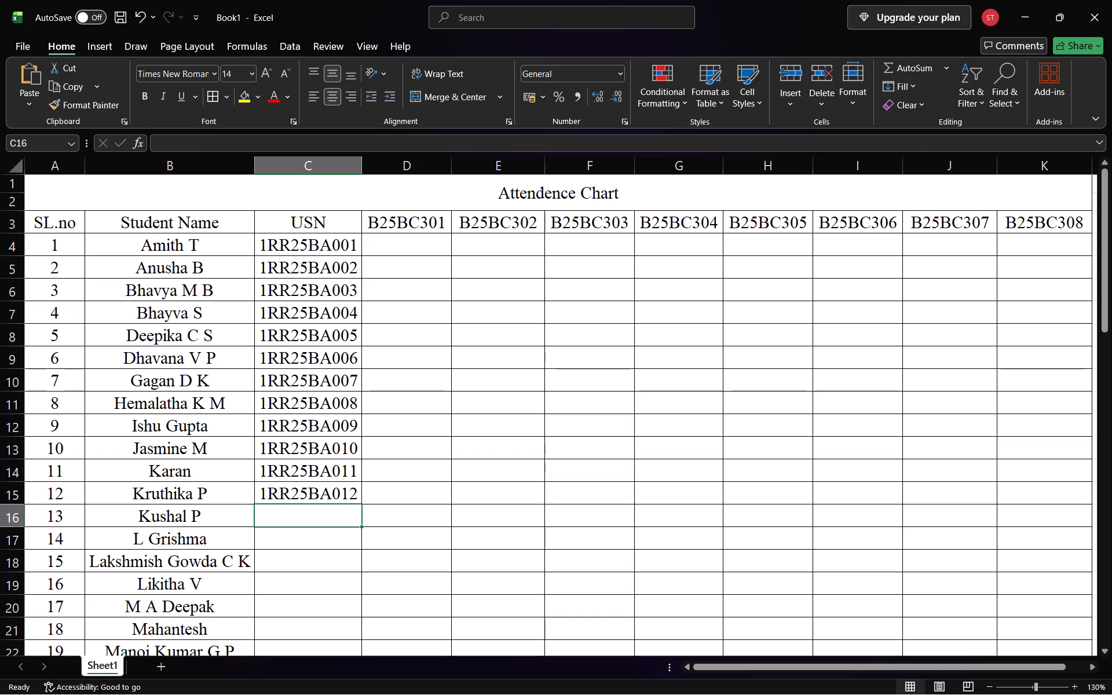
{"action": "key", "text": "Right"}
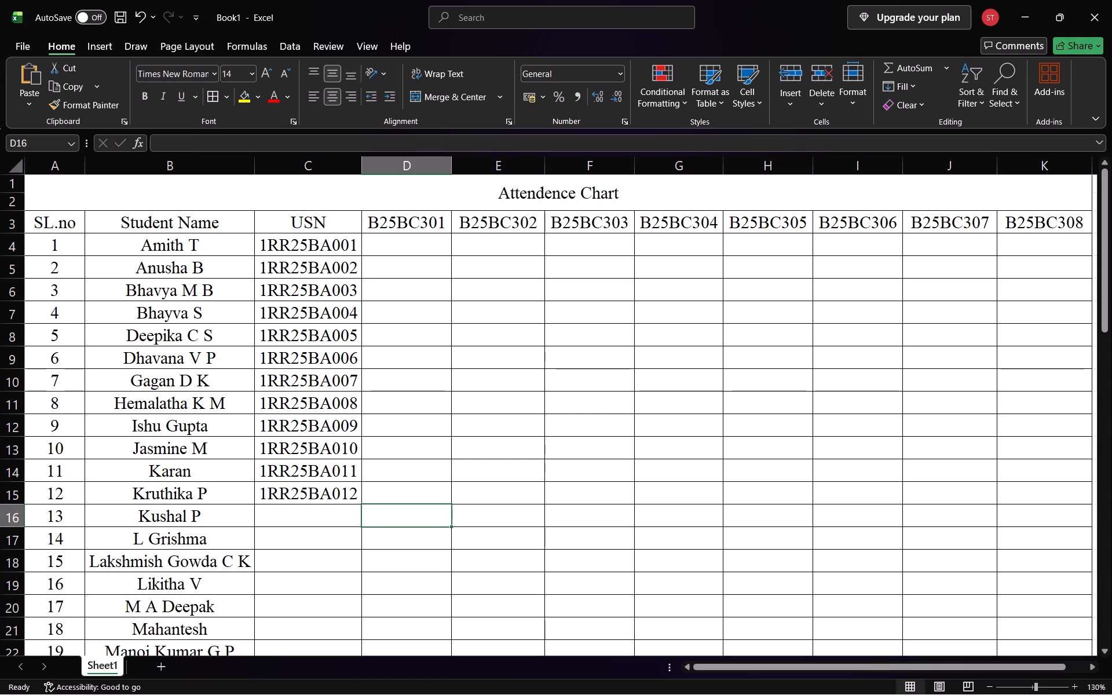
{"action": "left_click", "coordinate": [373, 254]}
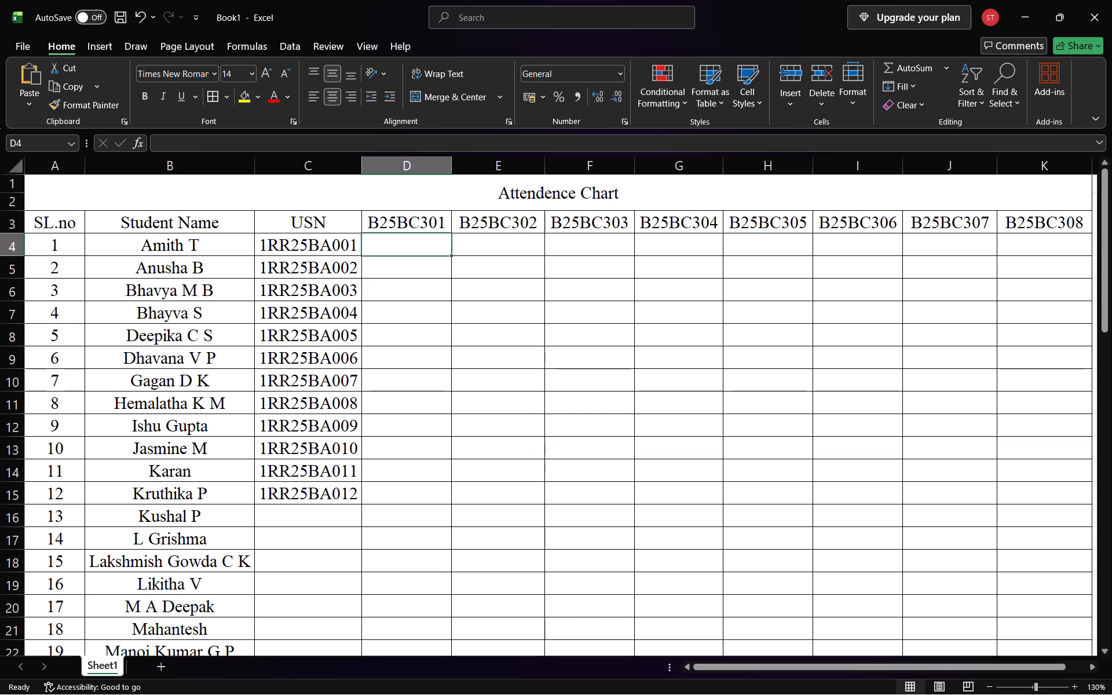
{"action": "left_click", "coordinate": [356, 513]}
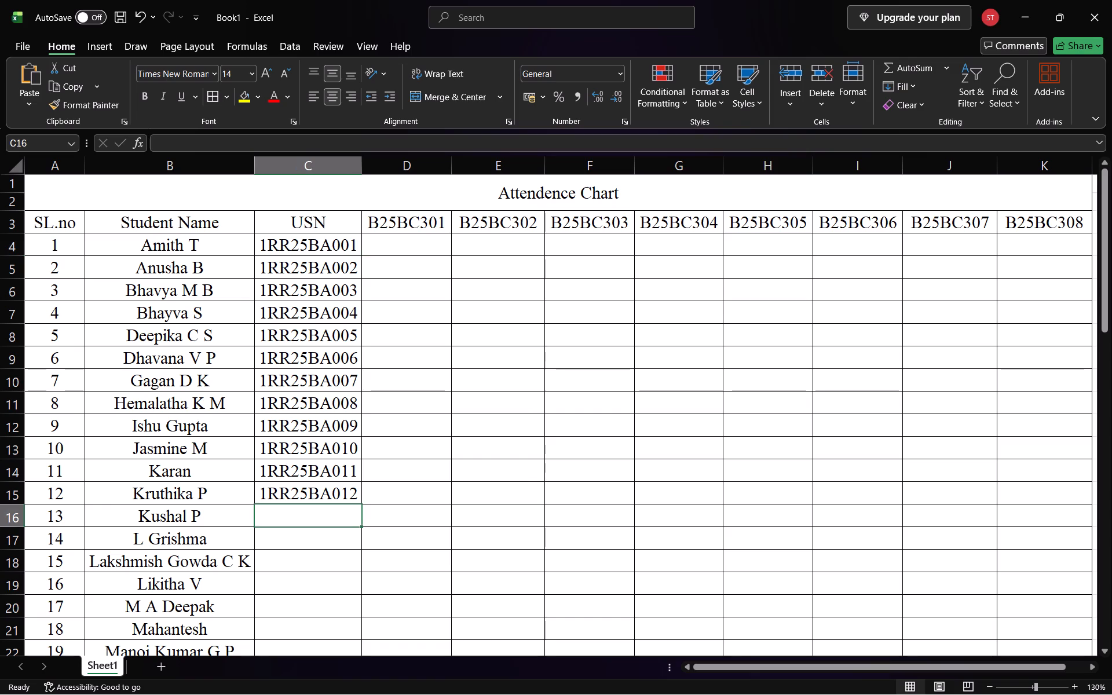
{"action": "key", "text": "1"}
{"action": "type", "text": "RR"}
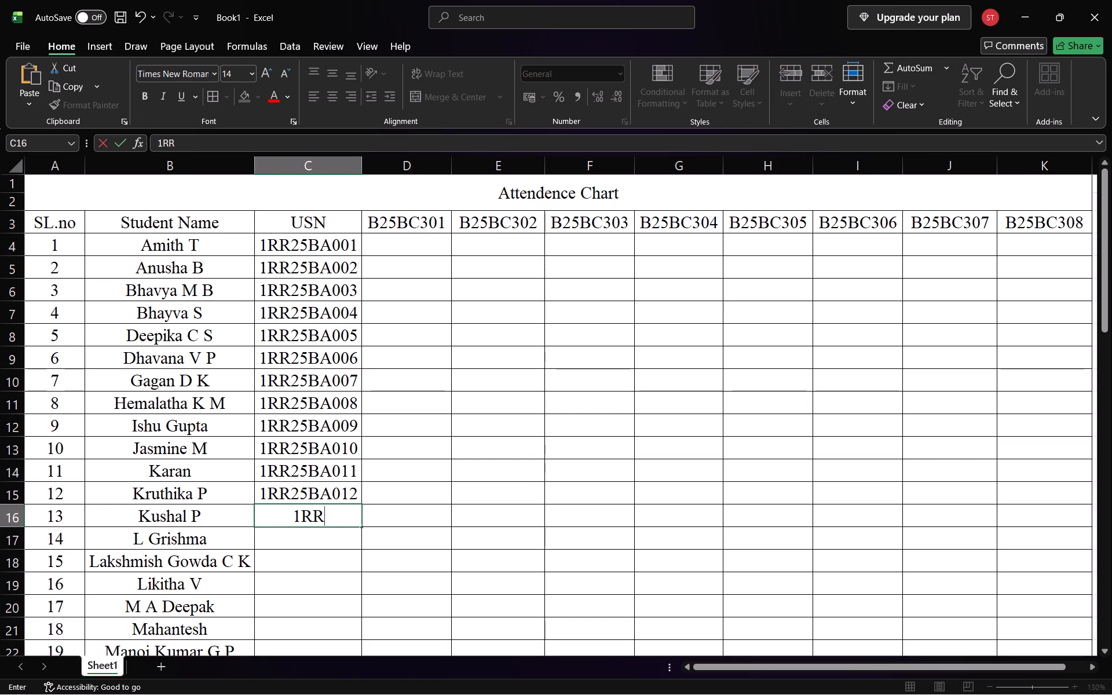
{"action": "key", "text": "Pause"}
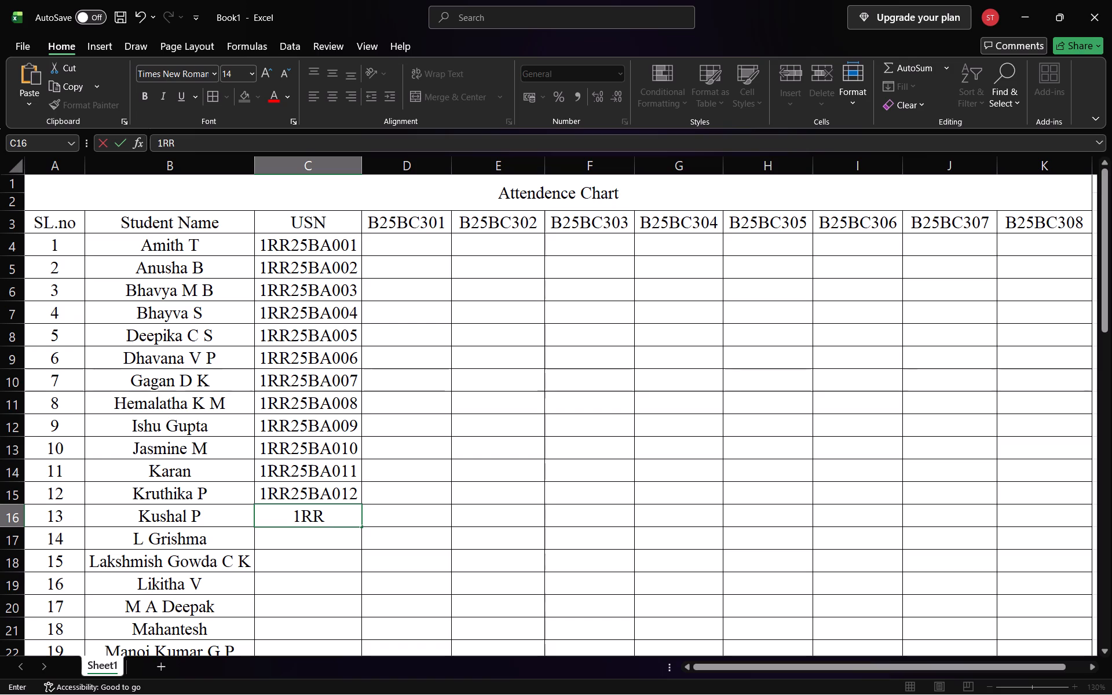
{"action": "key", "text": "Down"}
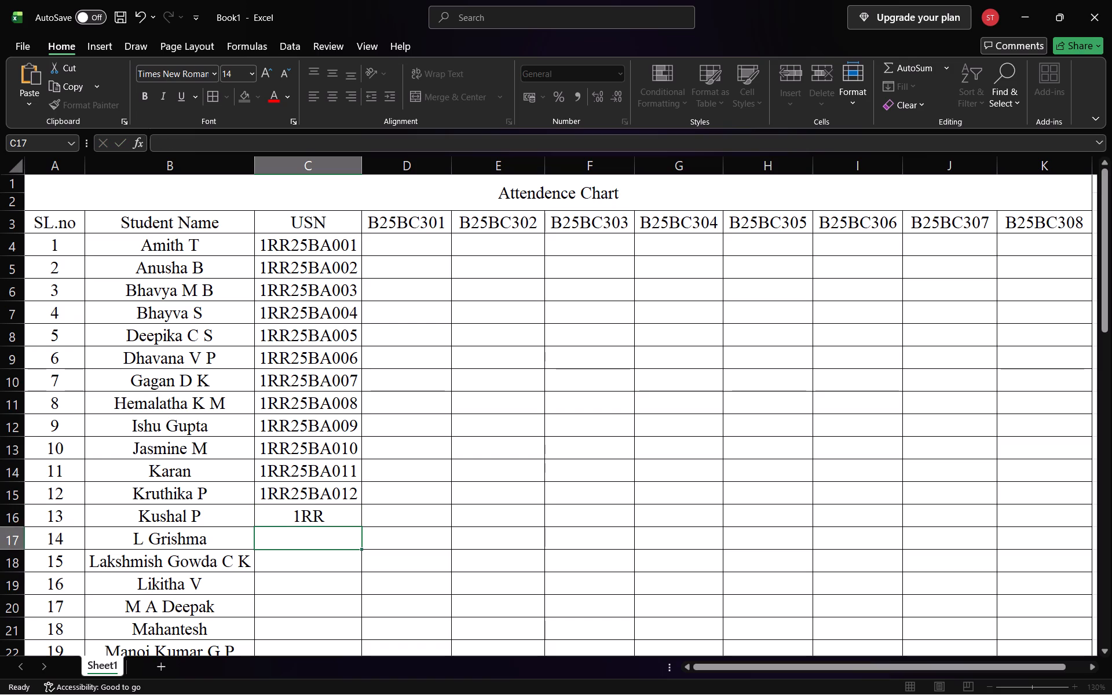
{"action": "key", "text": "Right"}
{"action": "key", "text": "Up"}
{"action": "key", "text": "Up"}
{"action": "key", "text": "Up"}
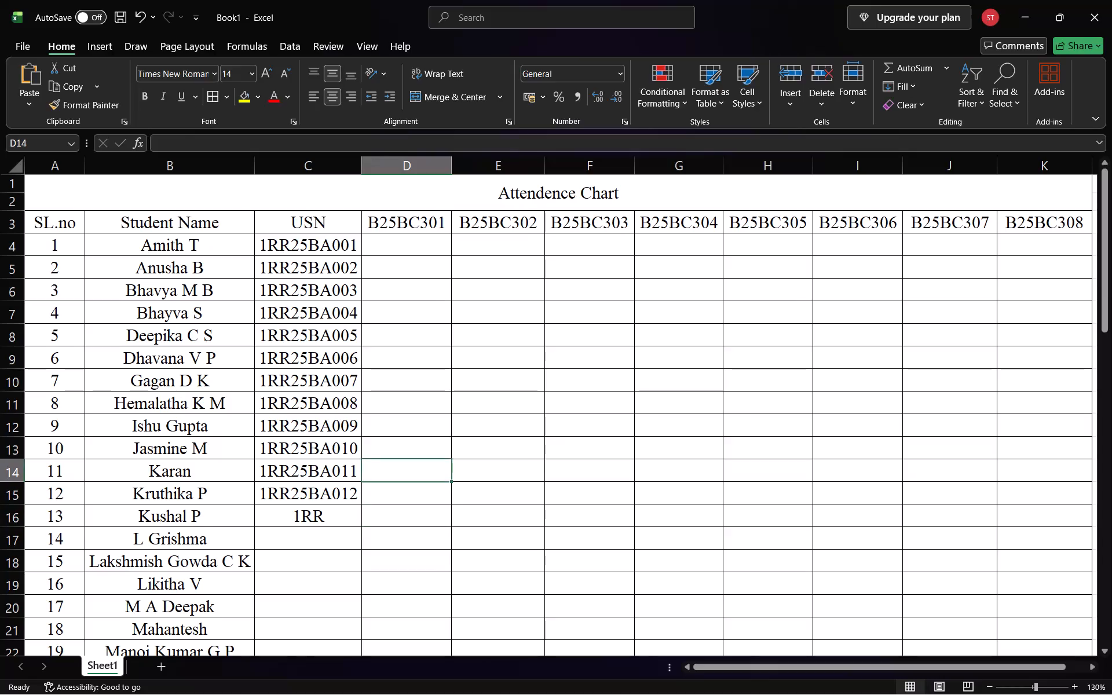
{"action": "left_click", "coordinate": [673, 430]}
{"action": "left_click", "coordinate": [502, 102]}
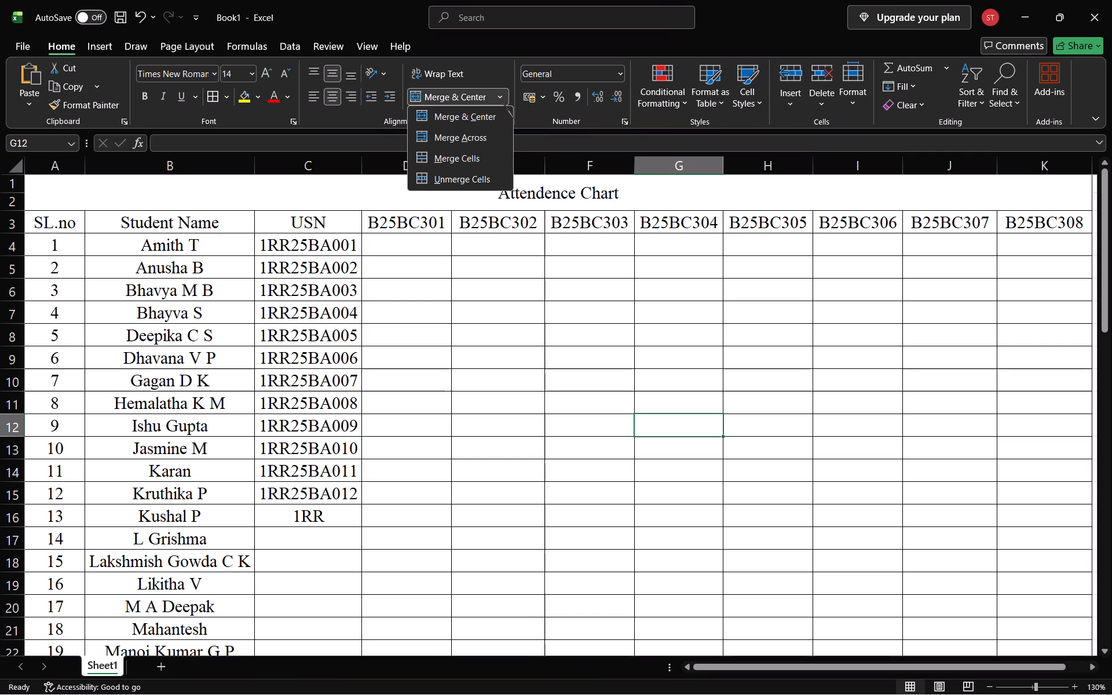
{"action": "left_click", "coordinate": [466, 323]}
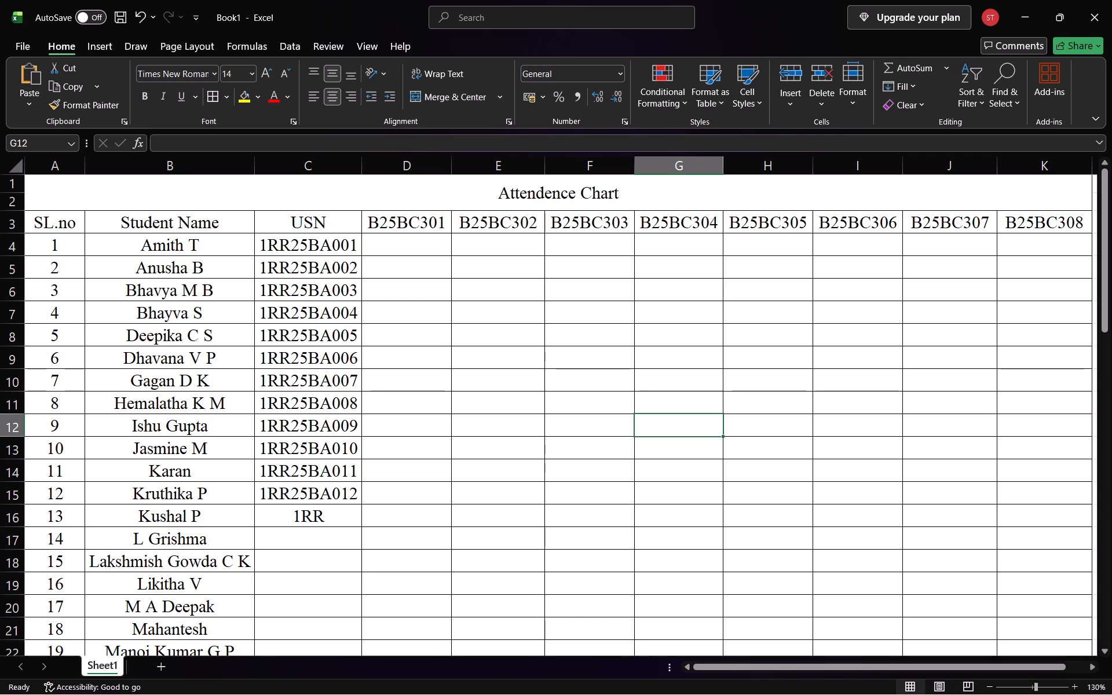
Enter the USN ending in 013 for serial number 13 in cell C16, keeping the same prefix.
{"action": "left_click", "coordinate": [341, 521]}
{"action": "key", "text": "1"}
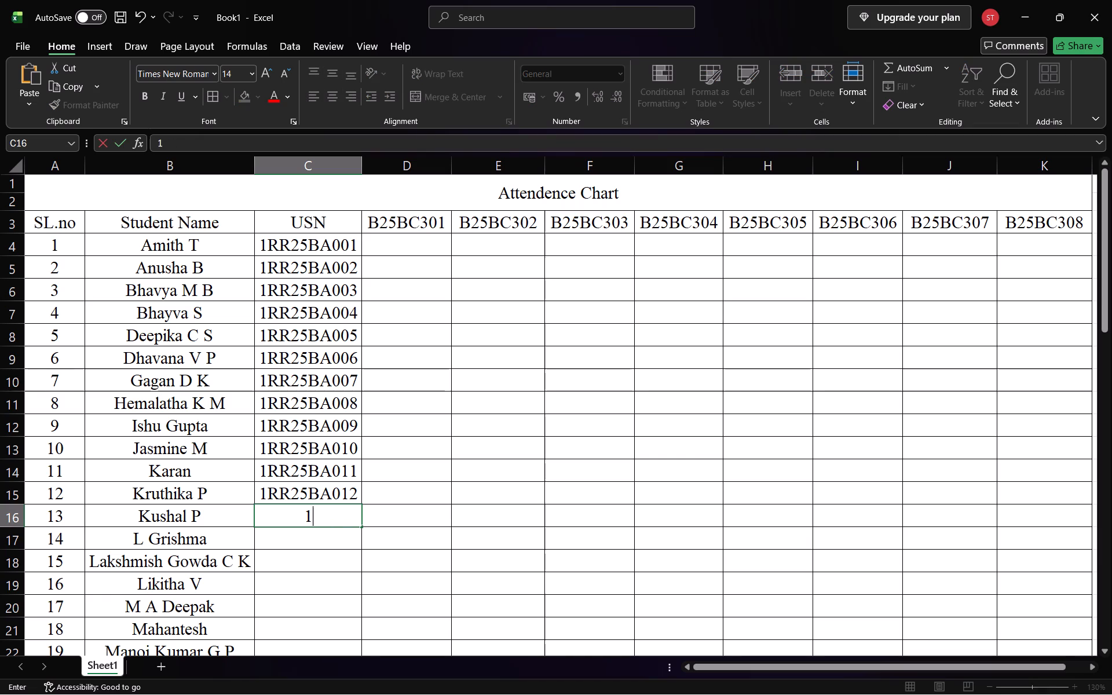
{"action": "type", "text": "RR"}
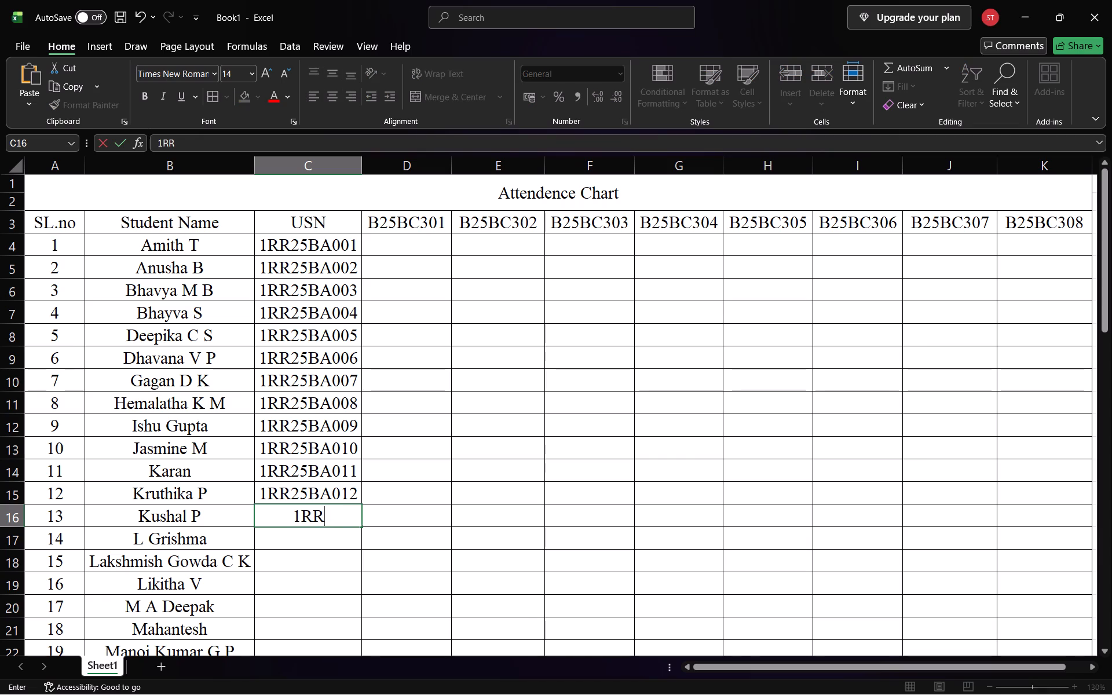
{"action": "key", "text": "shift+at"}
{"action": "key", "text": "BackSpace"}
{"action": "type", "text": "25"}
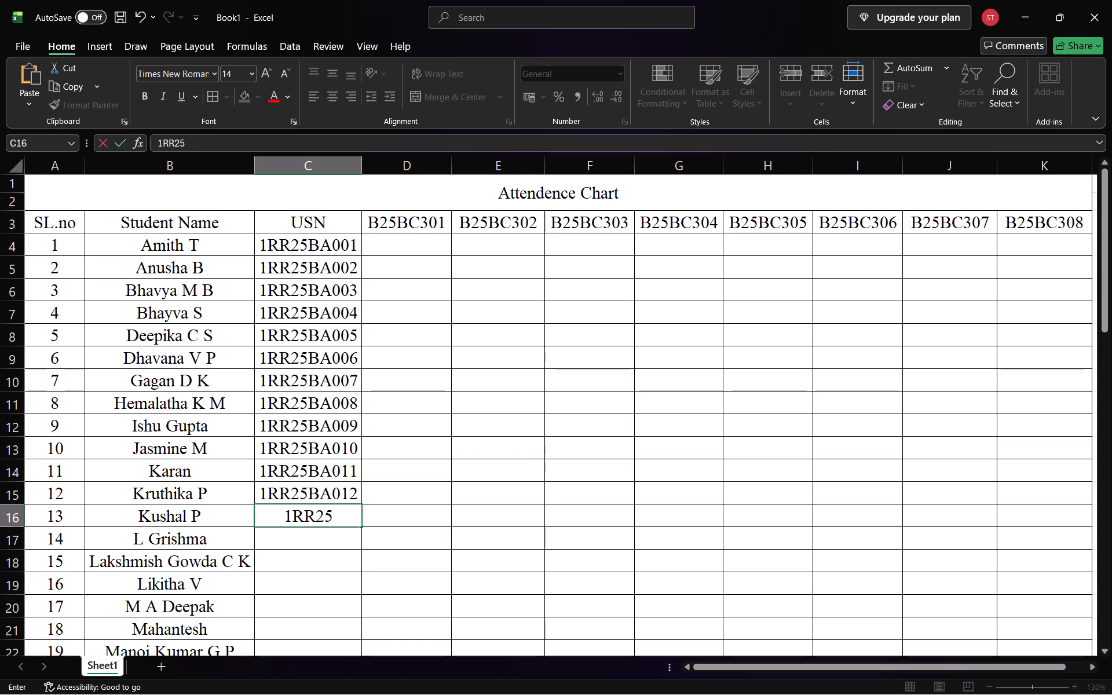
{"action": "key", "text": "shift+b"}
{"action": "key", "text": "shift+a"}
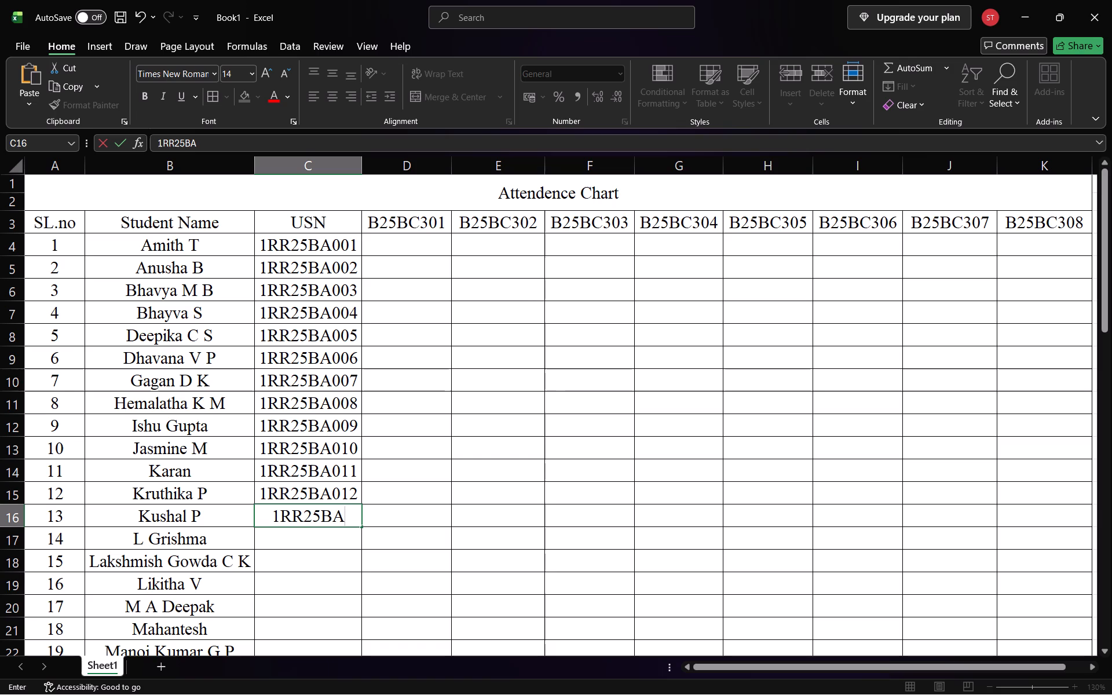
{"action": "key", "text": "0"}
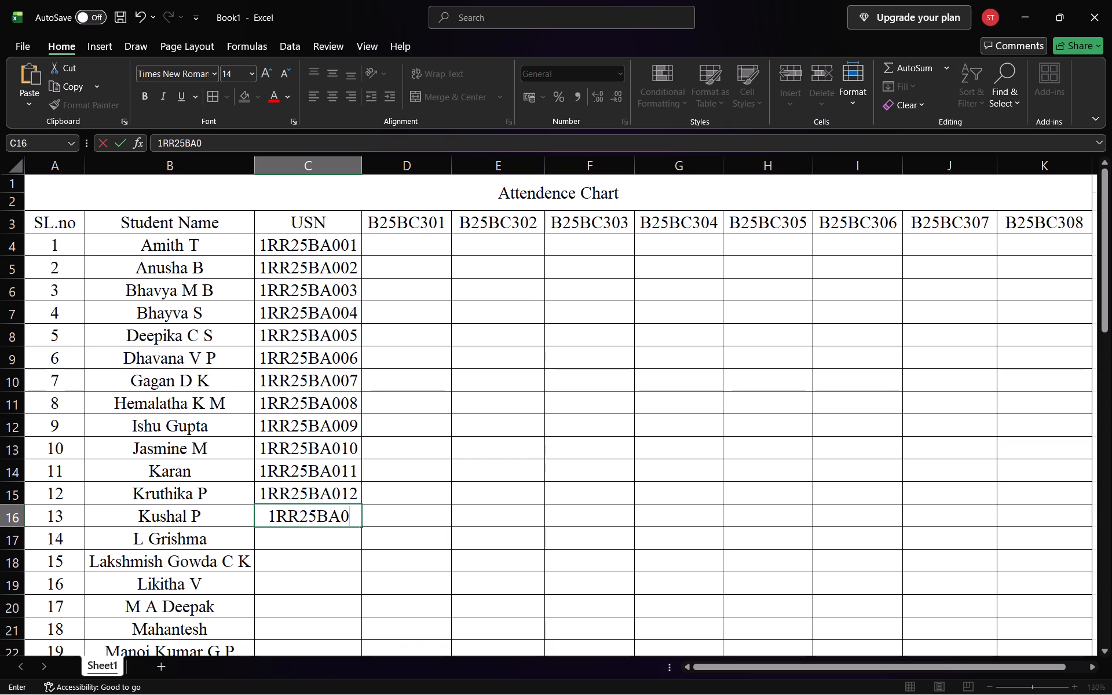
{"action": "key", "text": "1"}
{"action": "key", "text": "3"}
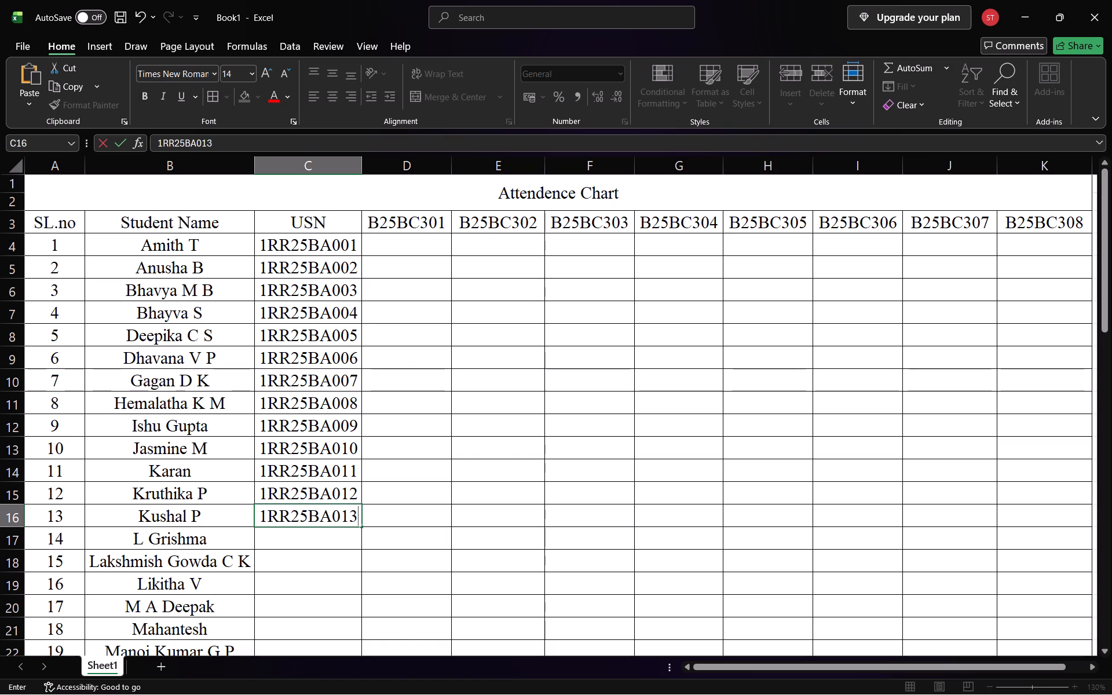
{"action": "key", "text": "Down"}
Enter the USN ending in 014 for serial number 14 in cell C17, keeping the same prefix.
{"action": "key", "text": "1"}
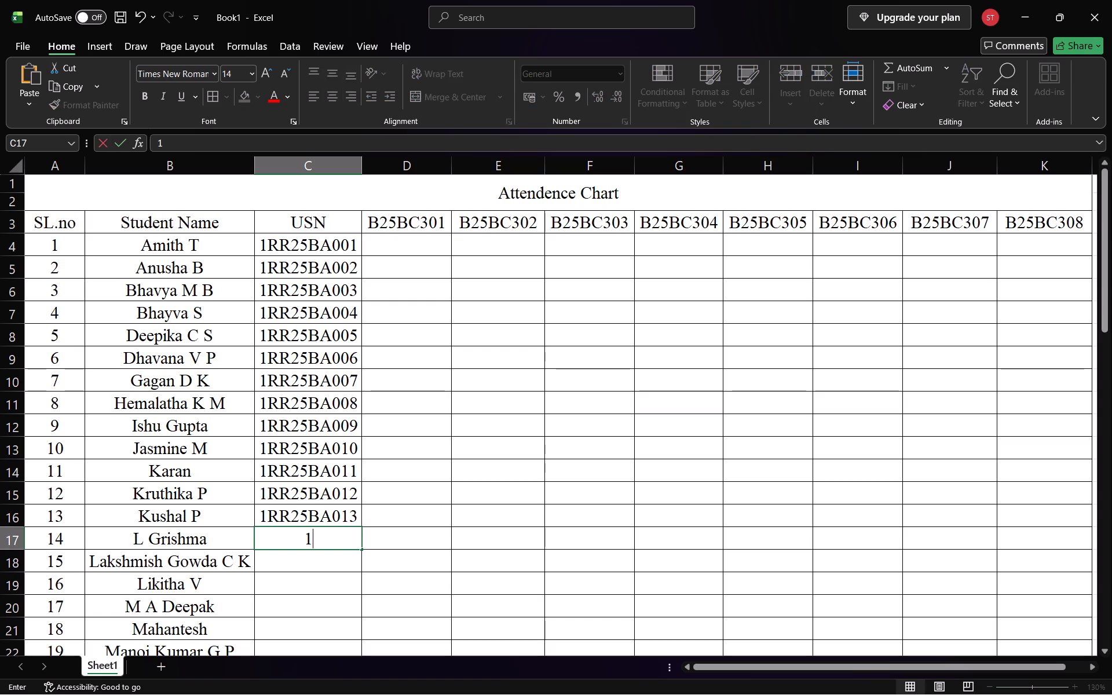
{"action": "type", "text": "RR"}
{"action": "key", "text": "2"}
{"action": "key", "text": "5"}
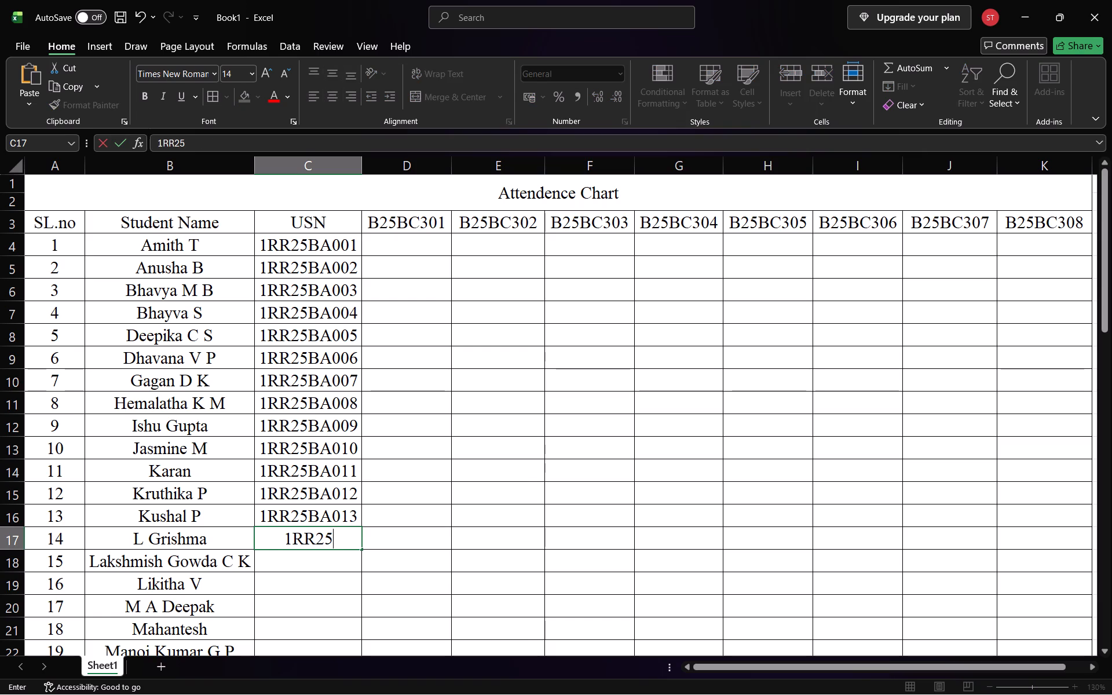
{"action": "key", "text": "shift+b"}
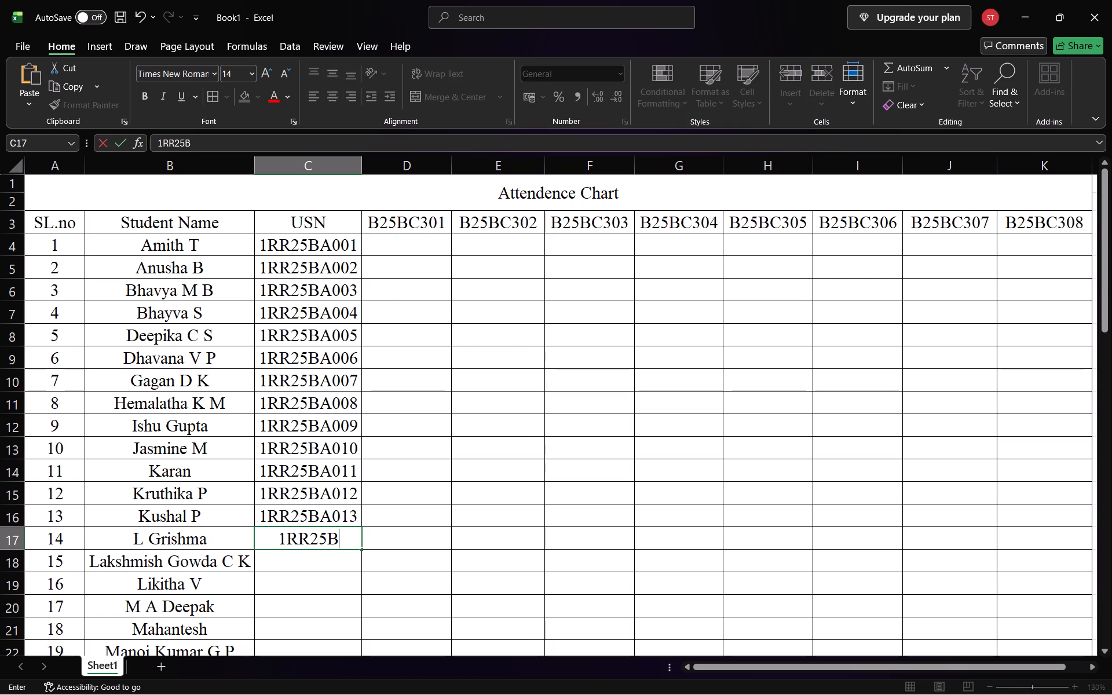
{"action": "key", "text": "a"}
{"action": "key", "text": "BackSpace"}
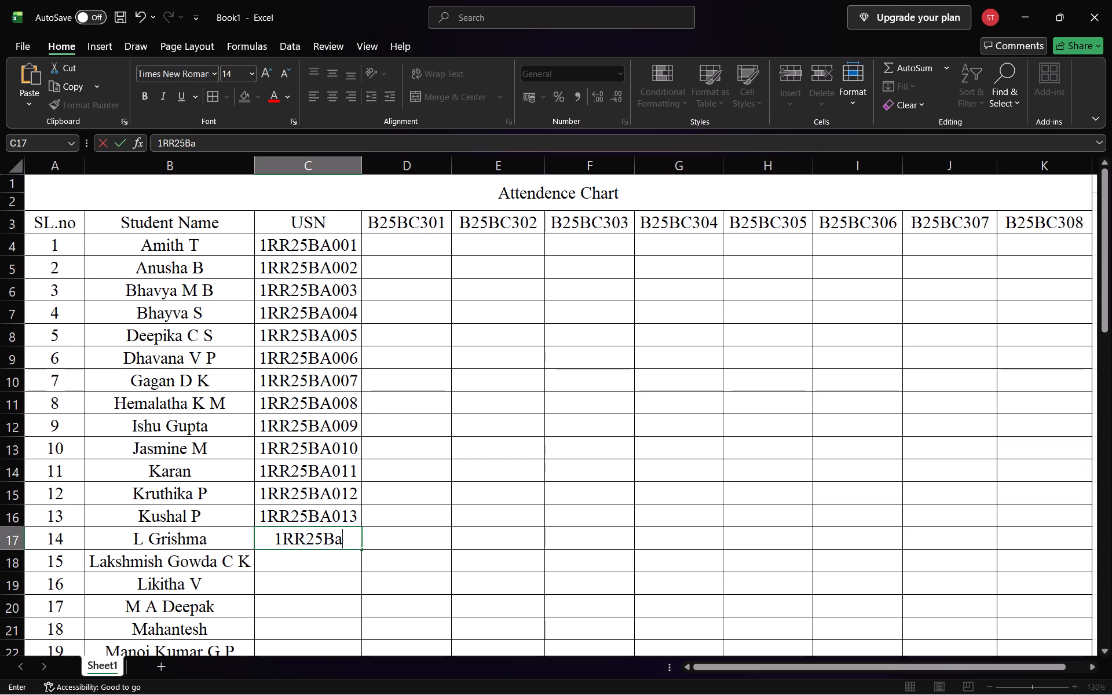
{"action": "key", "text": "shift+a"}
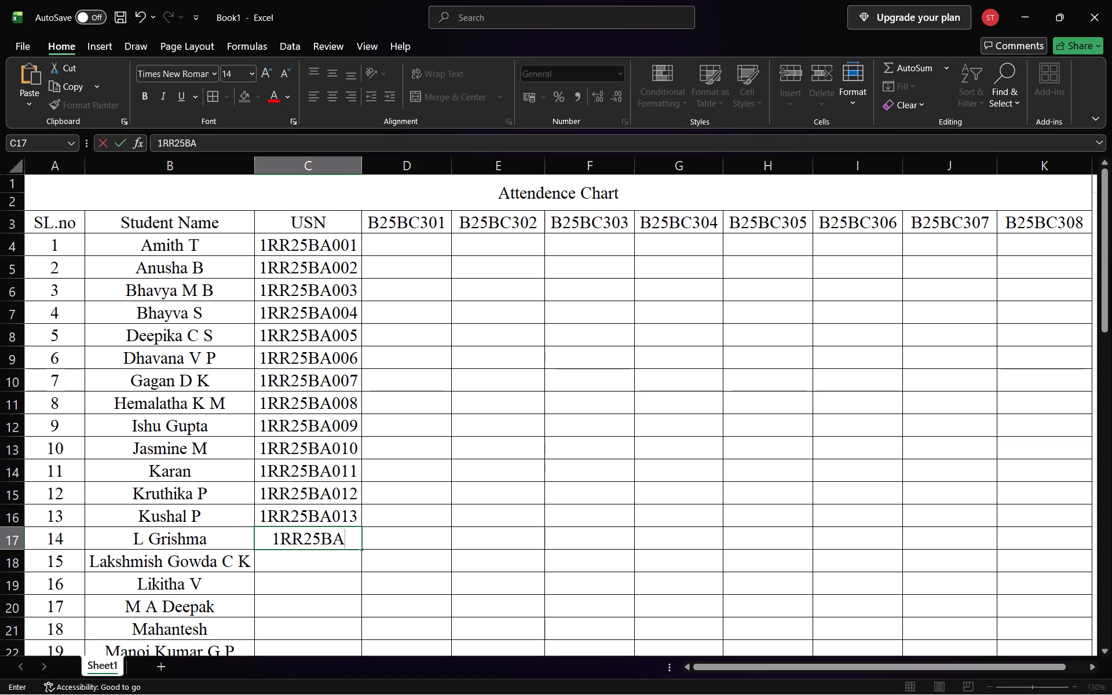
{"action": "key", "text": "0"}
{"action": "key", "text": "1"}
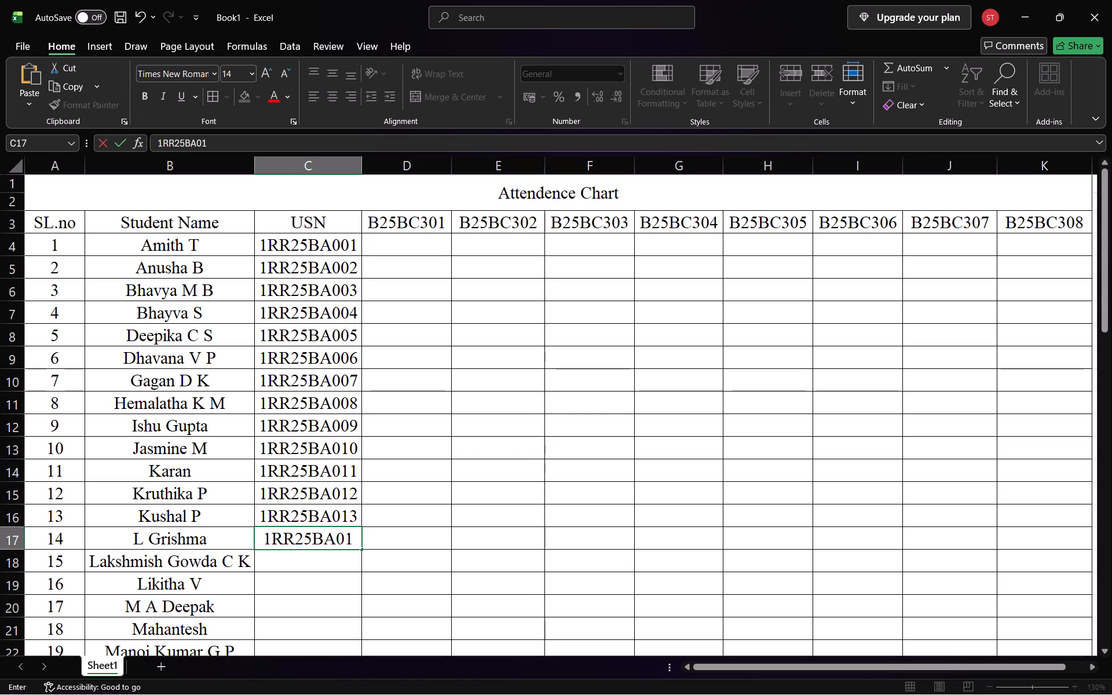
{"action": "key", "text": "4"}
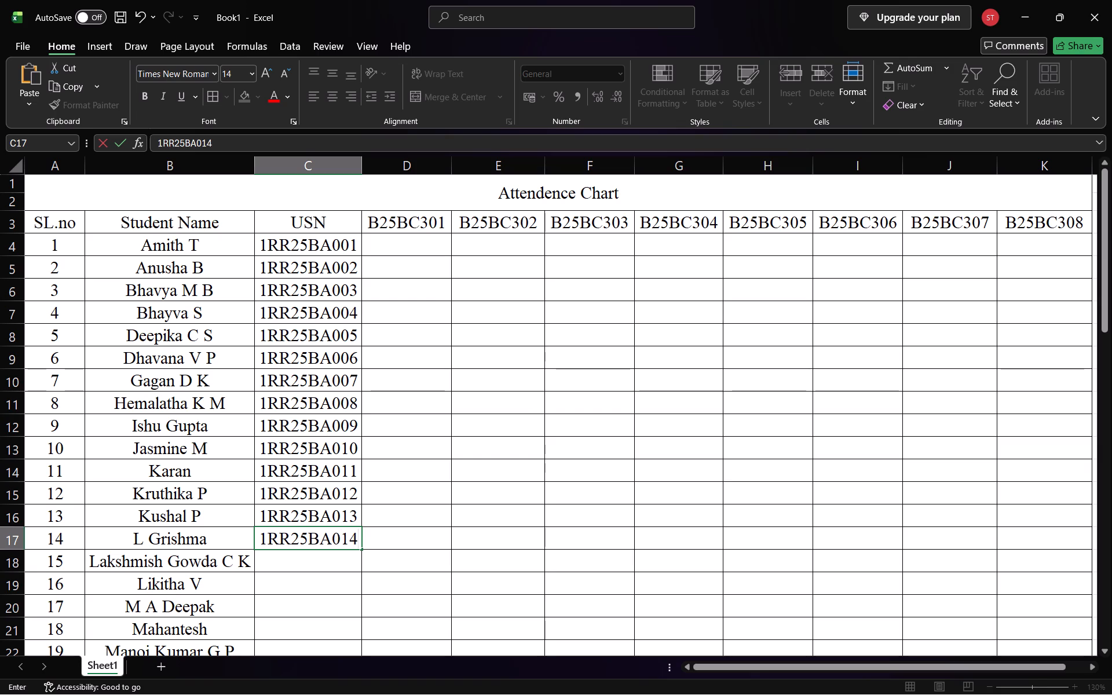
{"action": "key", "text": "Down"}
Enter the USN ending in 015 for serial number 15 in cell C18, keeping the same prefix.
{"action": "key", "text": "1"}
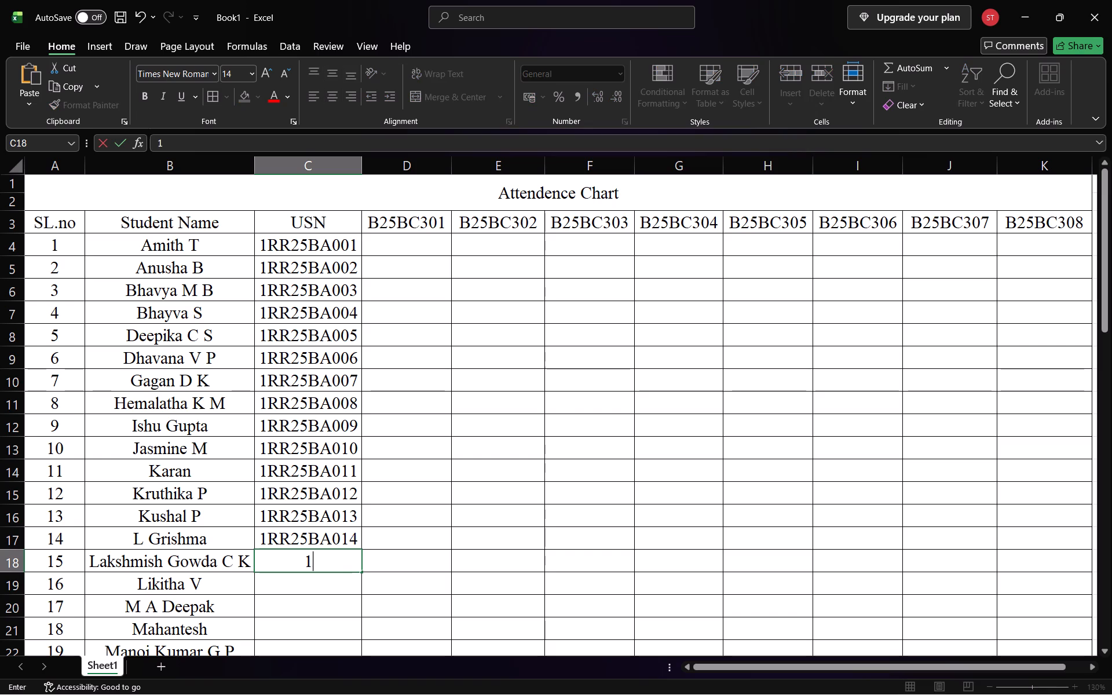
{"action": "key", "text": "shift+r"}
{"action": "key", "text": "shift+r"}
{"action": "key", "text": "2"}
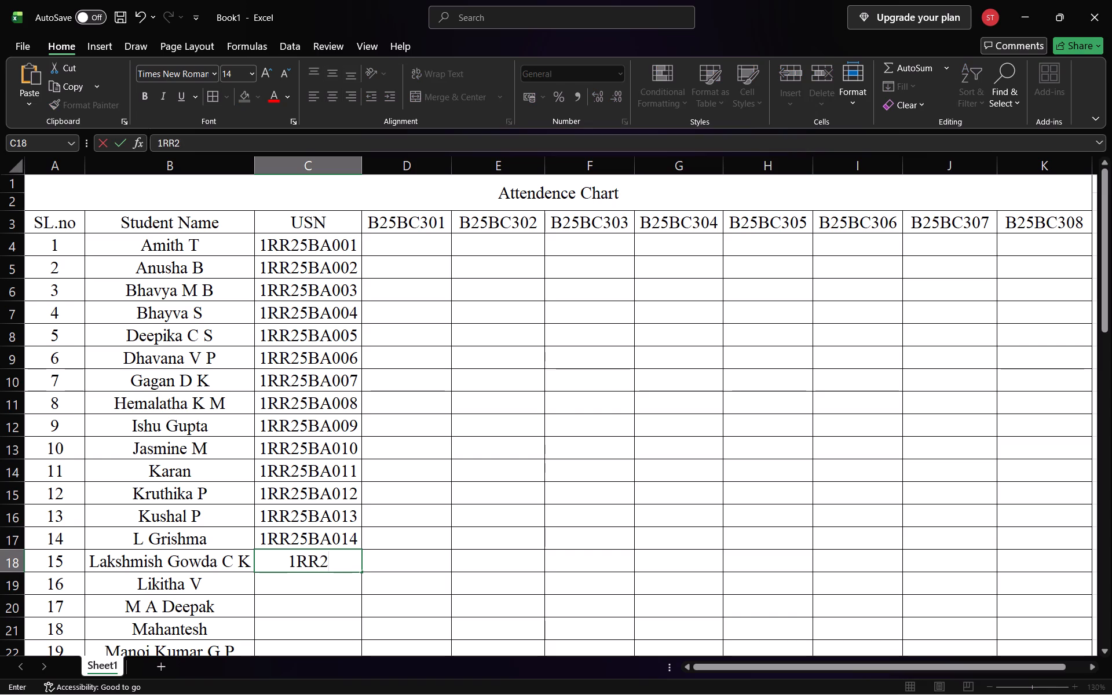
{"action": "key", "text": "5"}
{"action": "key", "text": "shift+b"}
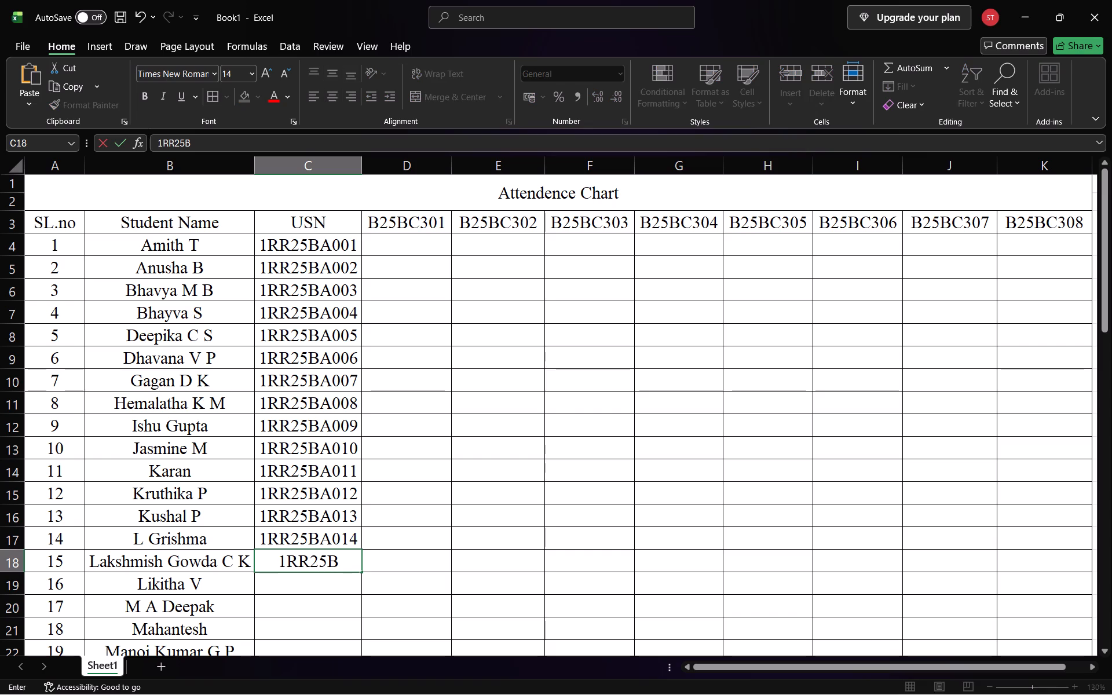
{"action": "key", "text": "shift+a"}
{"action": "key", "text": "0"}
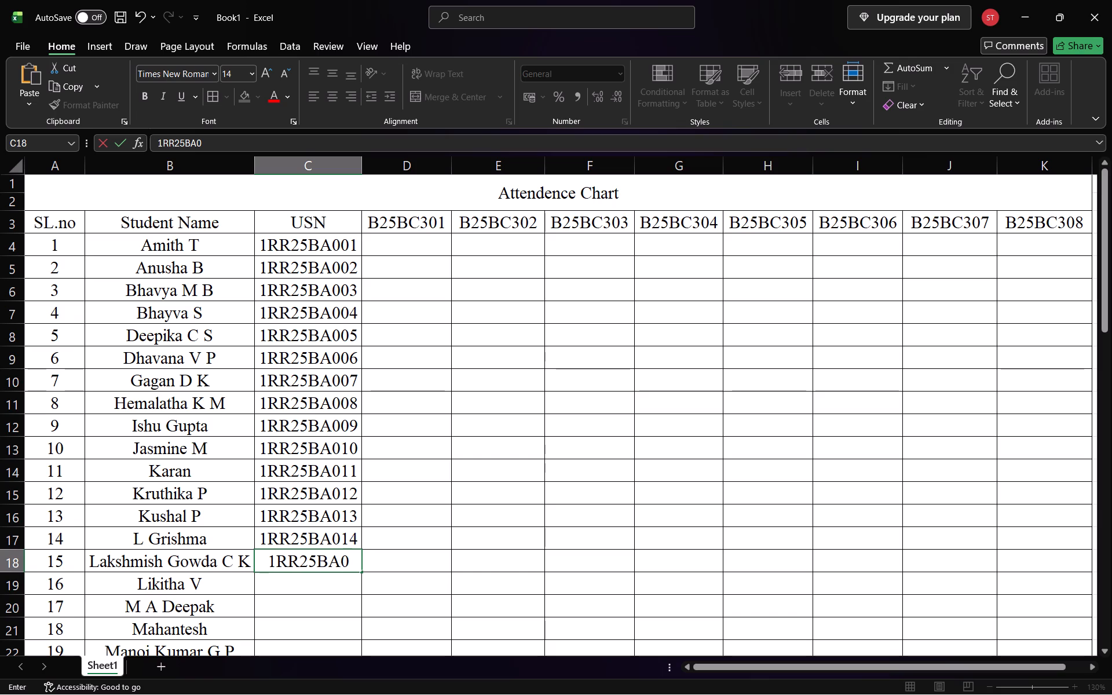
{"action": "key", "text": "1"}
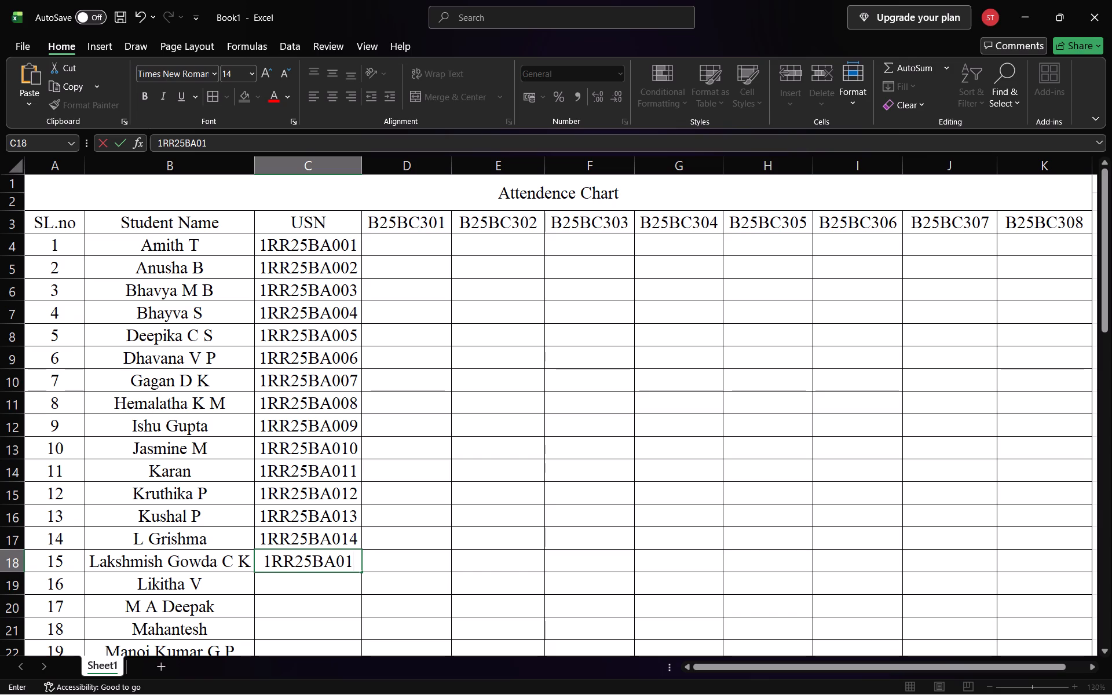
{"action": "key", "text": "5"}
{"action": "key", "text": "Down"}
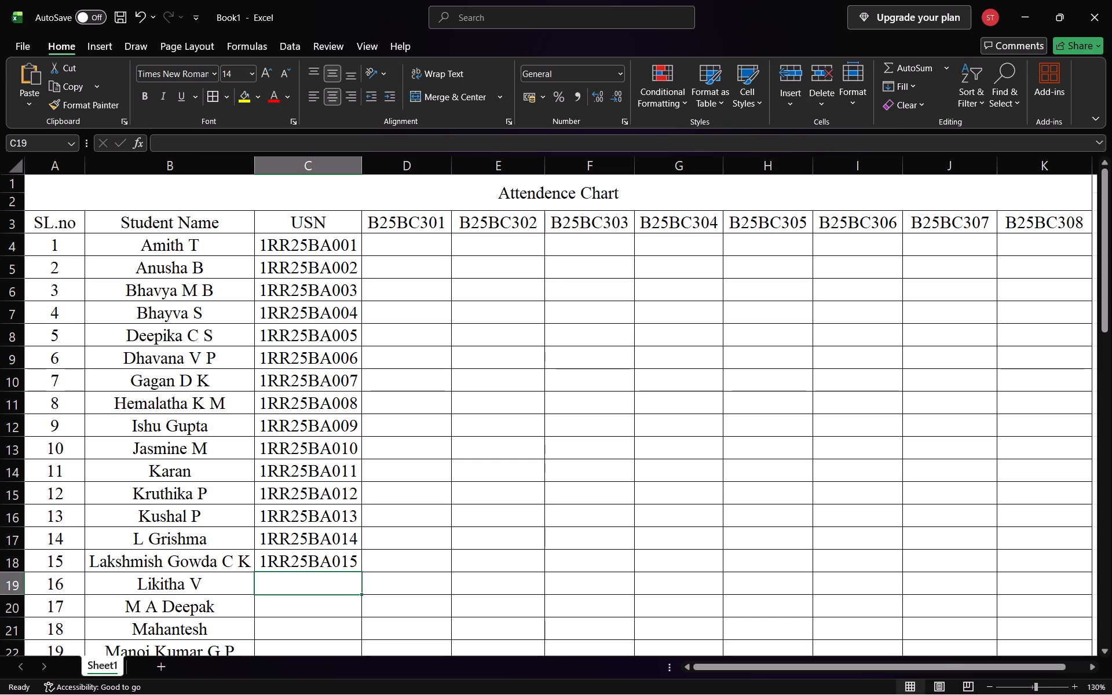
Enter the USN ending in 016 for serial number 16 in cell C19, keeping the same prefix.
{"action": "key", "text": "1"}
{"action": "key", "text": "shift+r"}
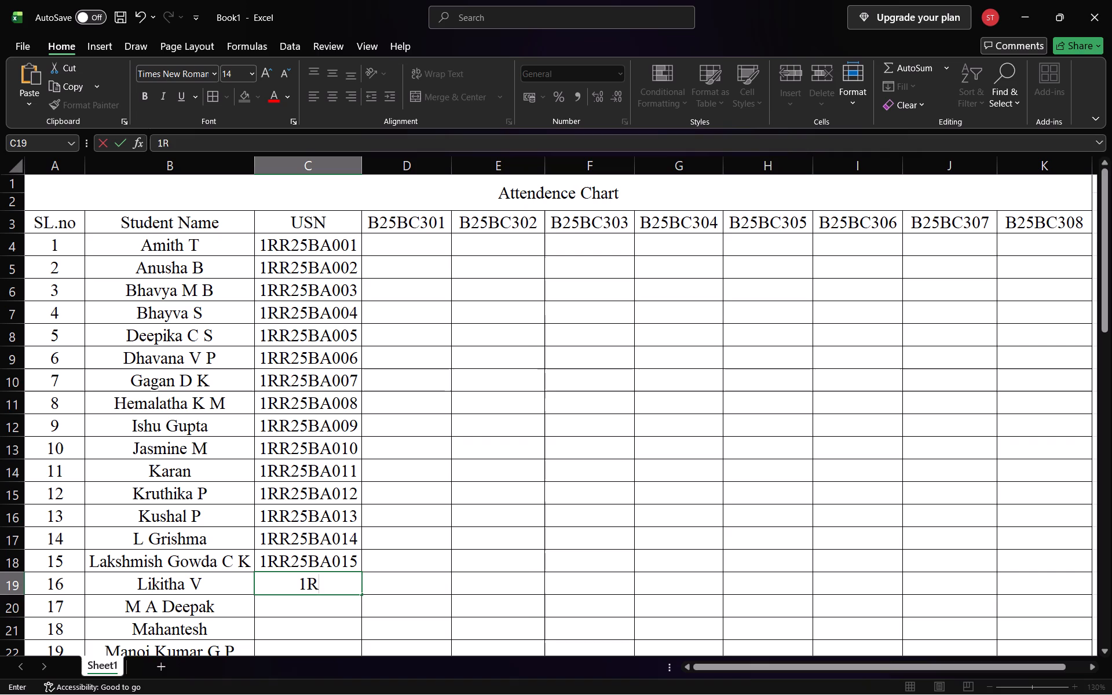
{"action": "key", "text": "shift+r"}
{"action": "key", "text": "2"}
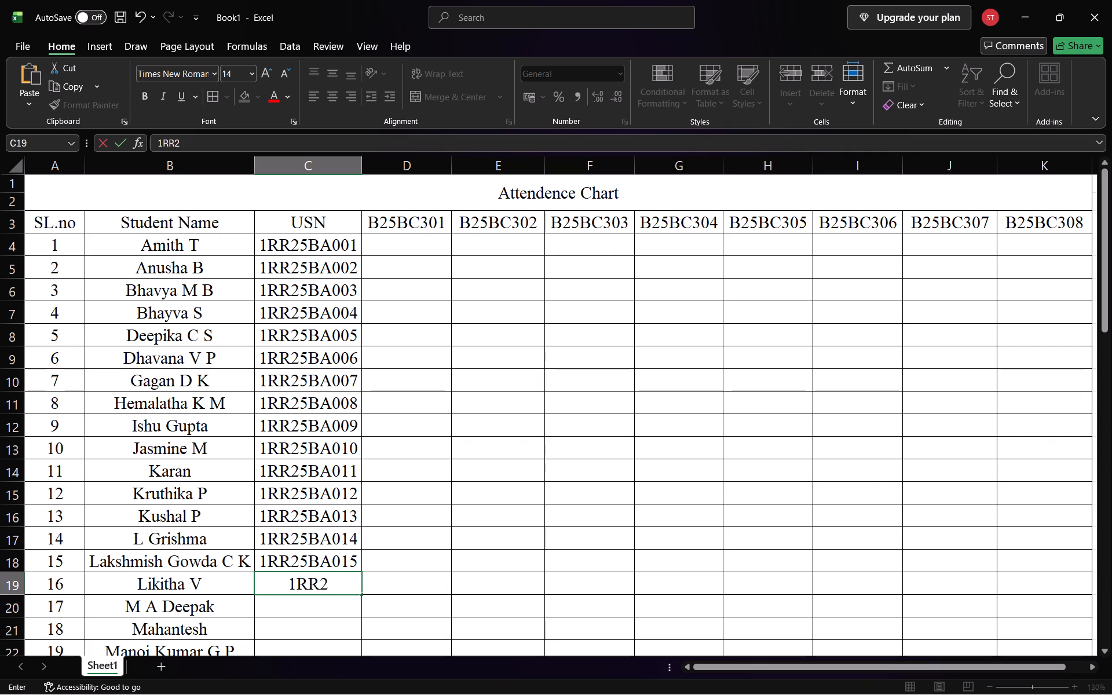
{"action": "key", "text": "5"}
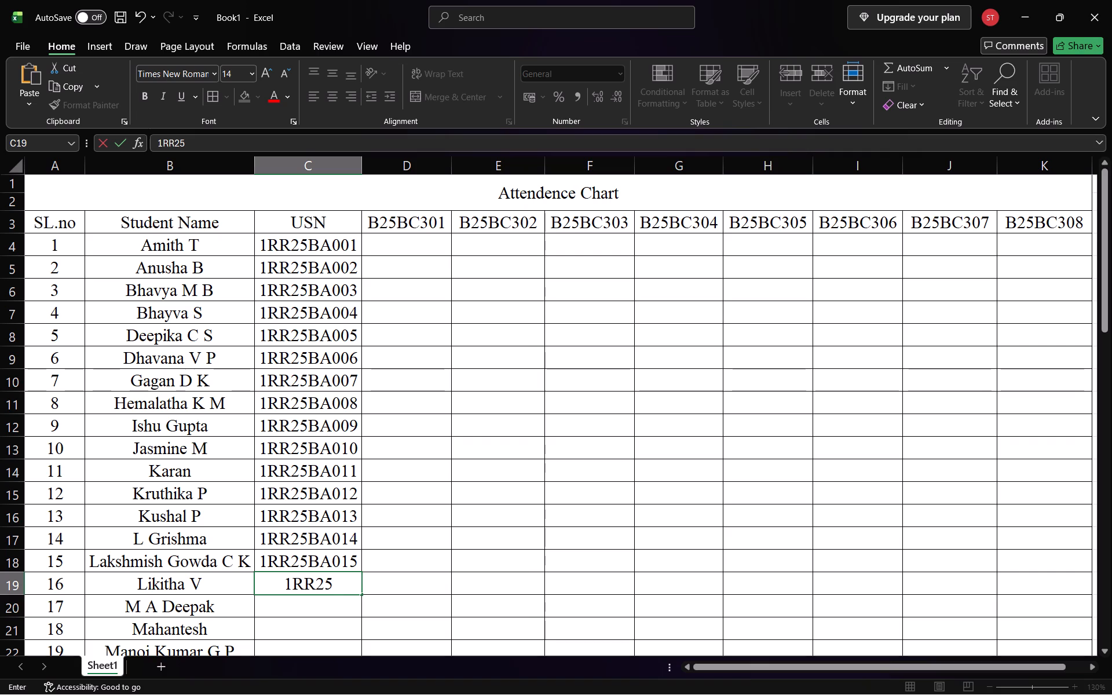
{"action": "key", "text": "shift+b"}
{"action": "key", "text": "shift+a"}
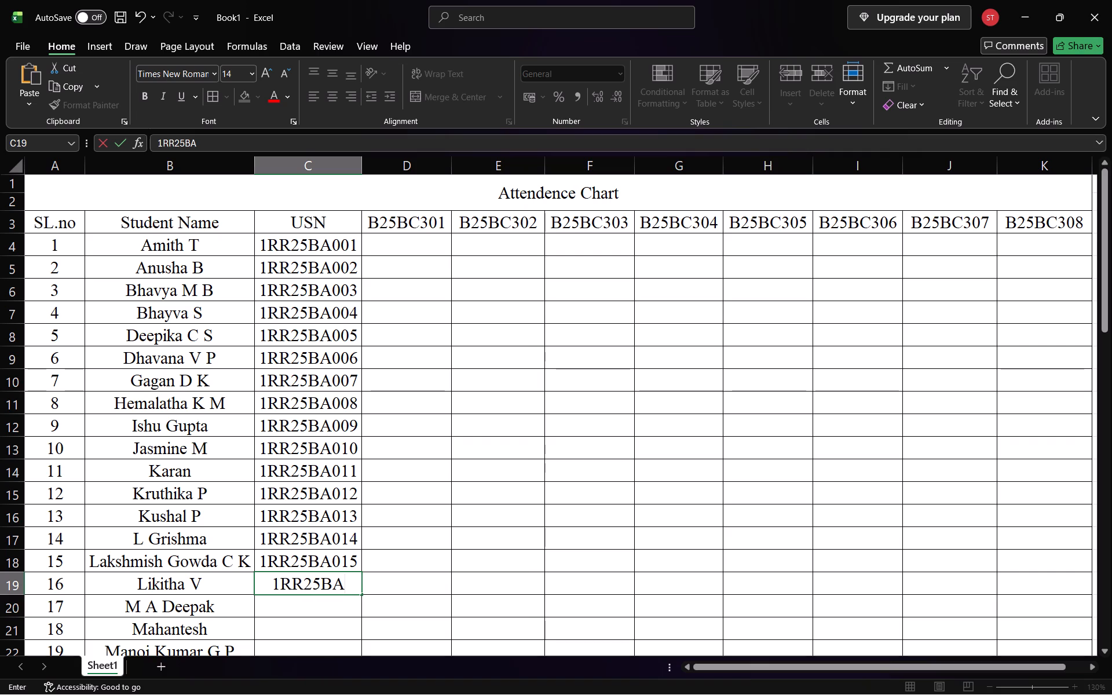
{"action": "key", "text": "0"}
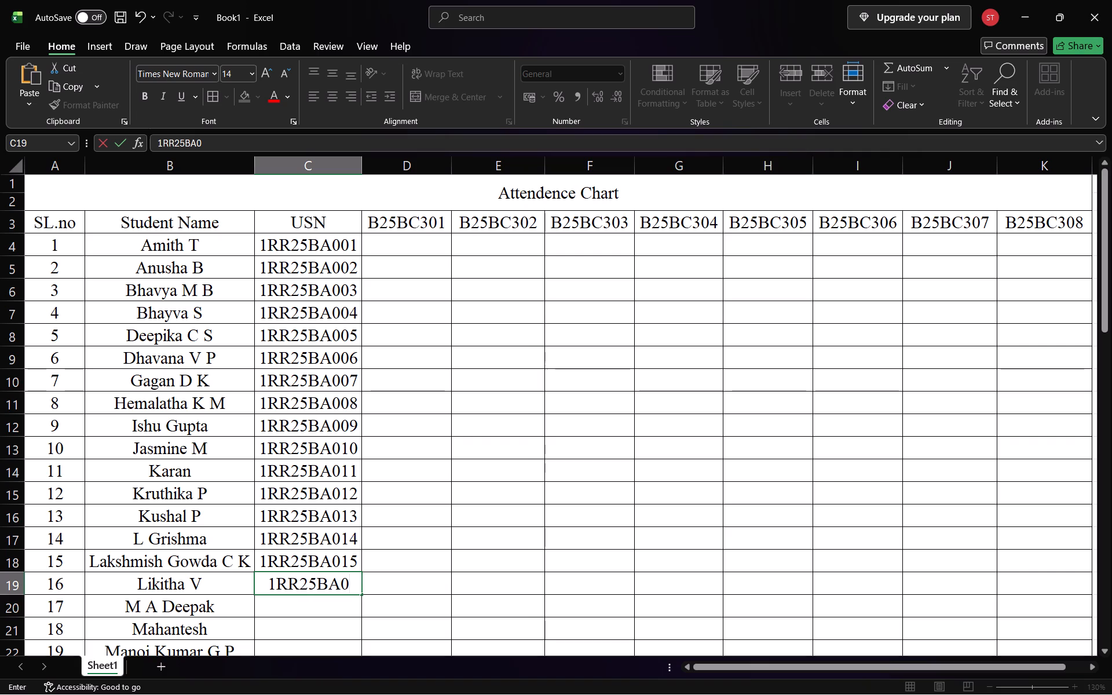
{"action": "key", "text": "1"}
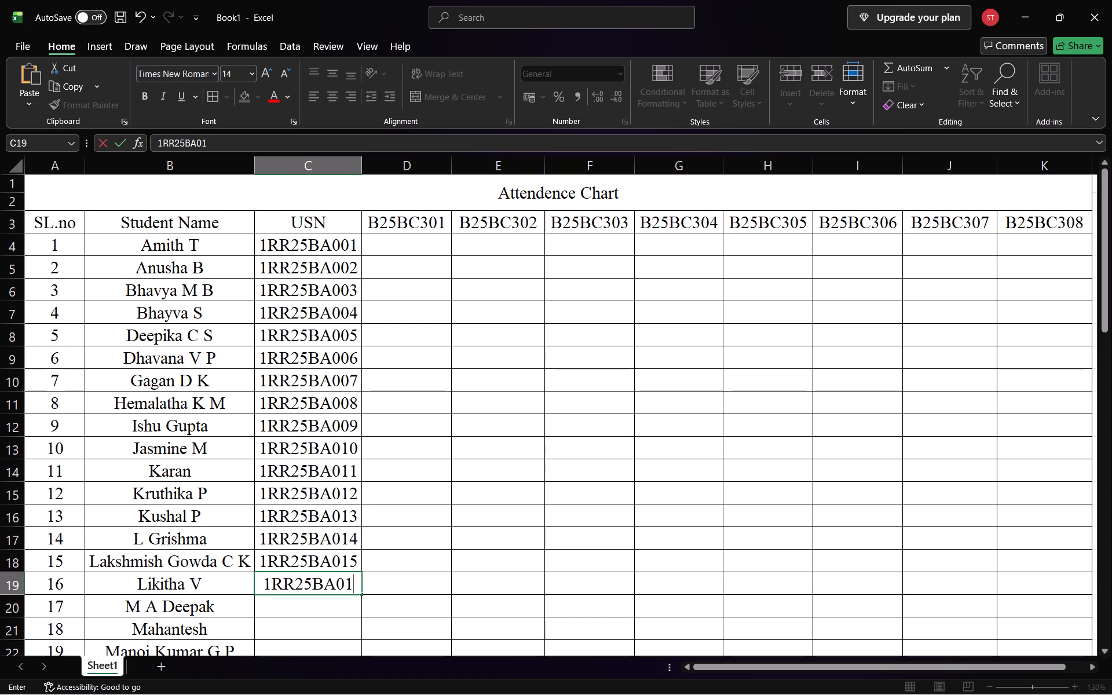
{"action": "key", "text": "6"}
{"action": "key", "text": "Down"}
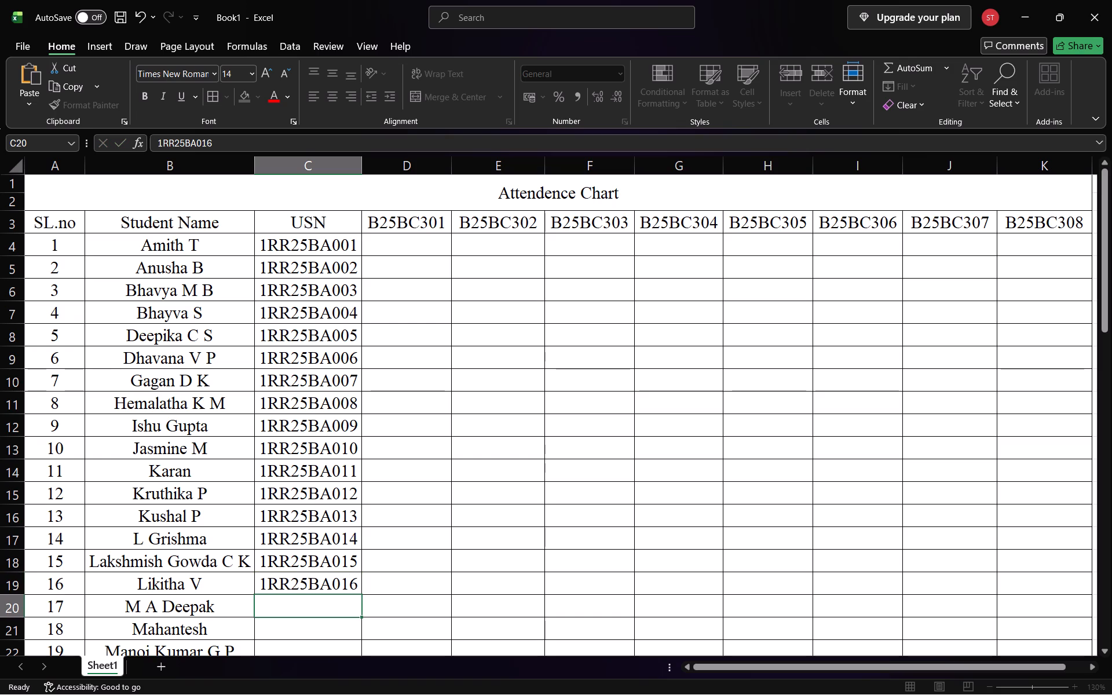
Enter the USN ending in 017 for serial number 17 in cell C20, keeping the same prefix.
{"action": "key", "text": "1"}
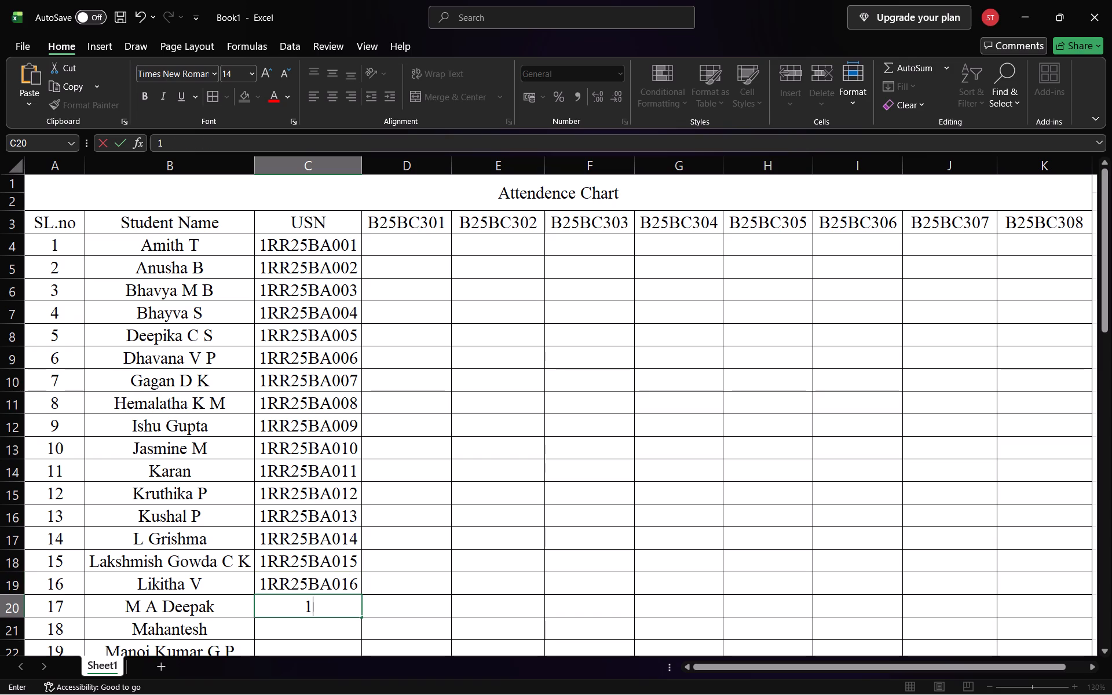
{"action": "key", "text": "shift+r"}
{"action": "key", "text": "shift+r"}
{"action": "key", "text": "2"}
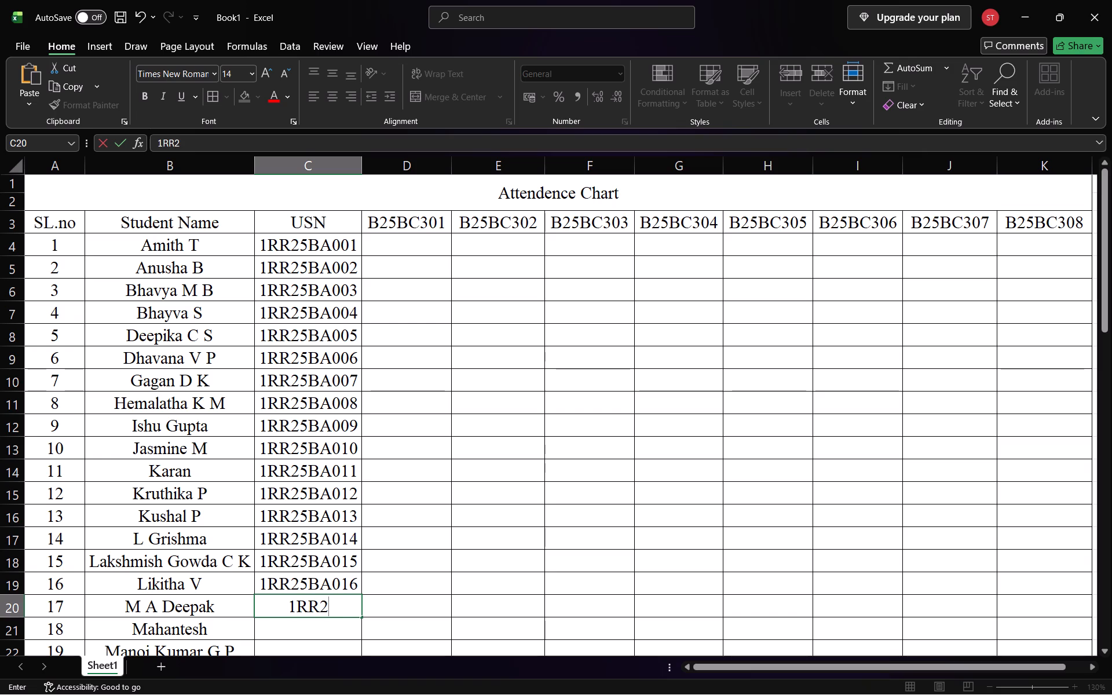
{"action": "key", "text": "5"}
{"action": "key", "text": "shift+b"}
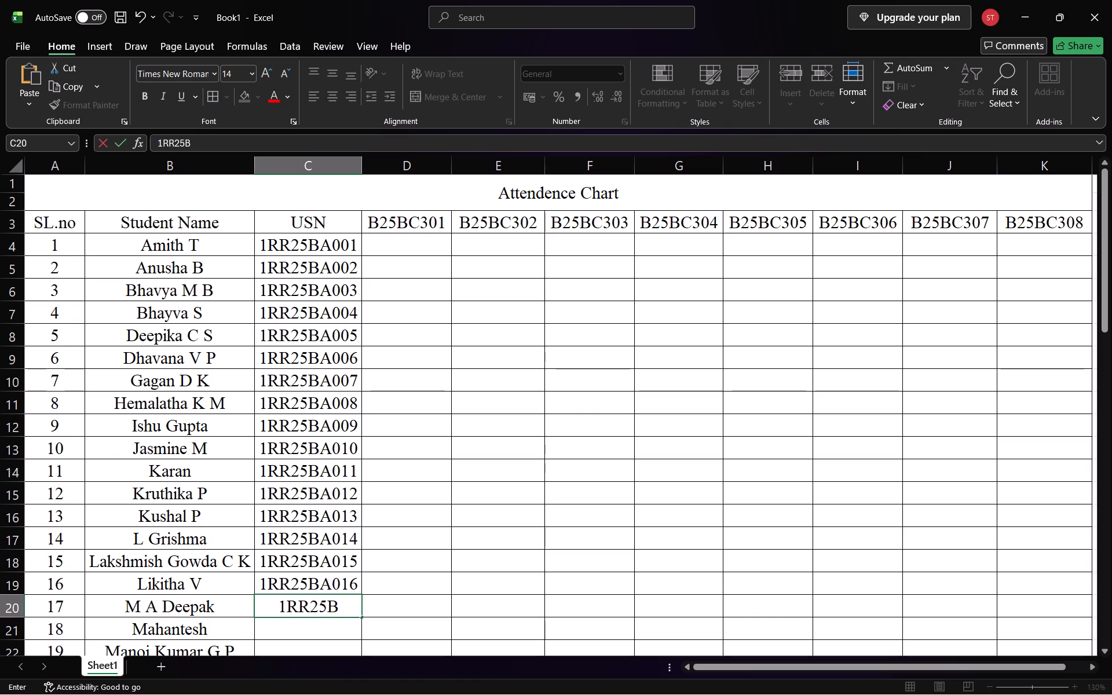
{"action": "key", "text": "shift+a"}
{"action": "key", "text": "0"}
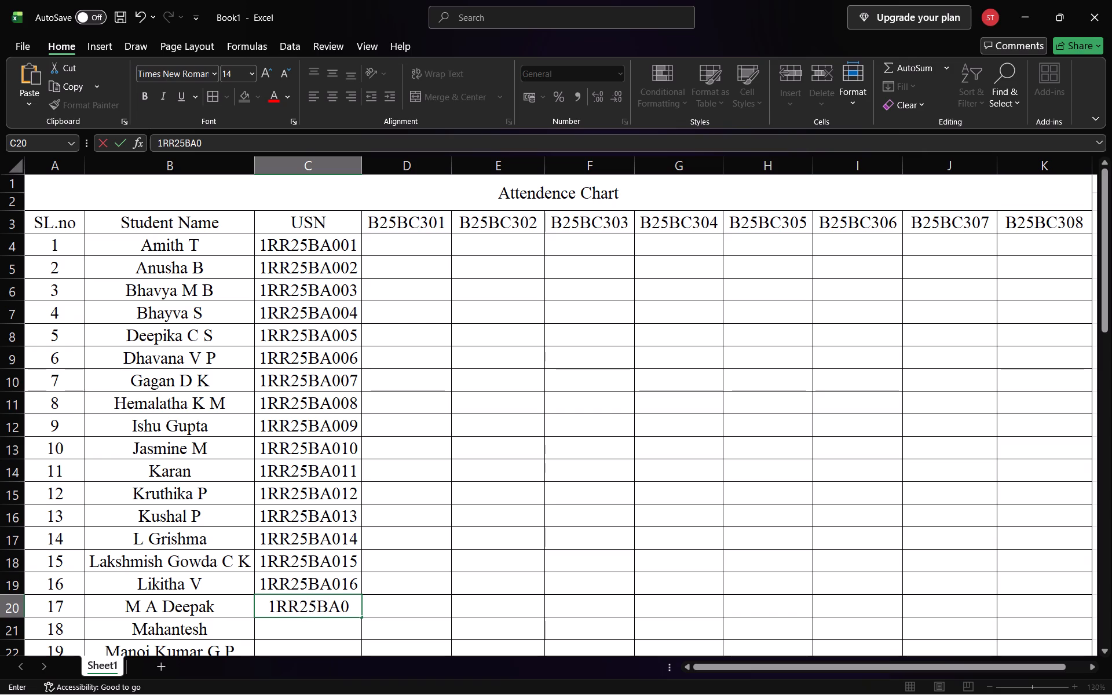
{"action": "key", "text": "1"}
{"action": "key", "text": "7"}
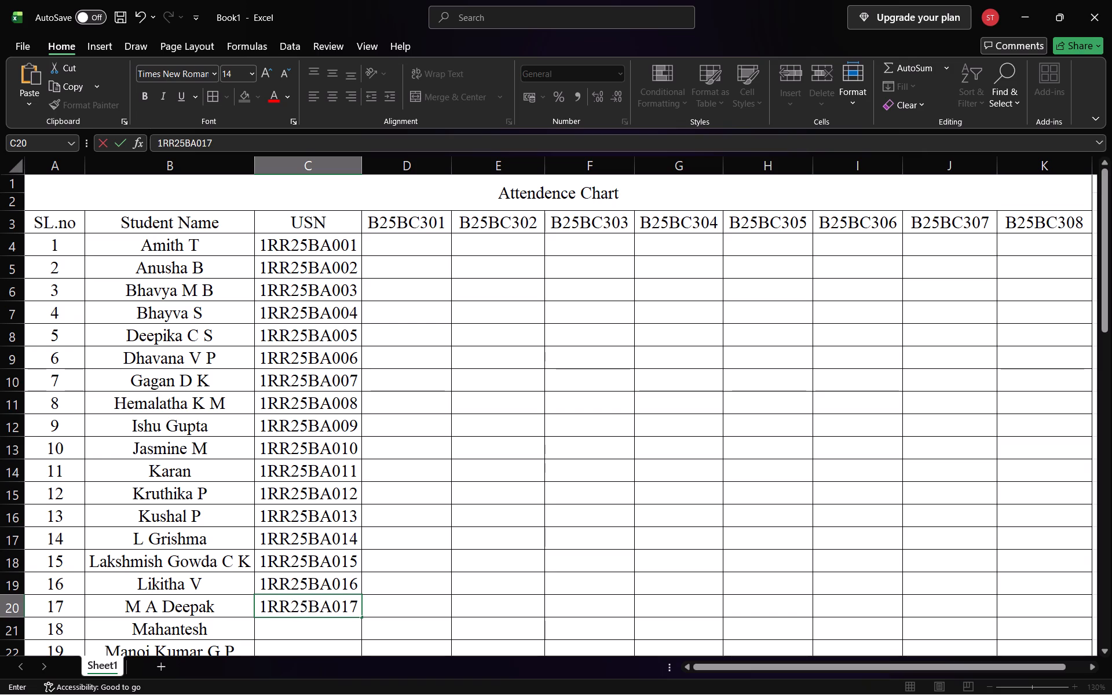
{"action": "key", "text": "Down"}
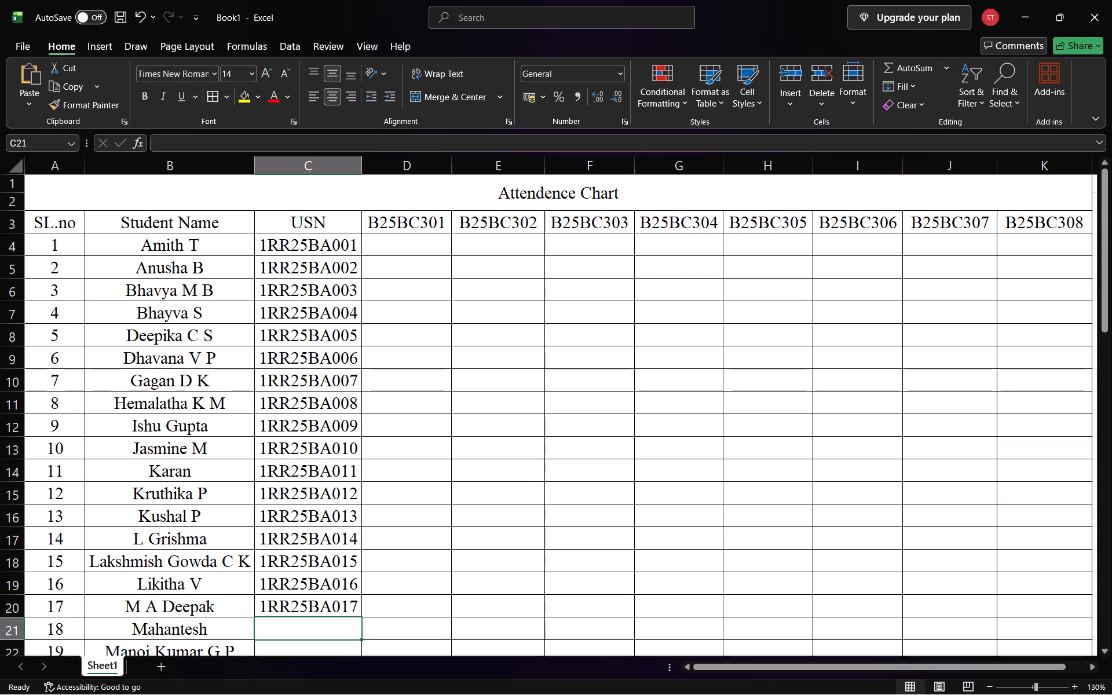
Enter the USN ending in 018 for serial number 18 in cell C21, keeping the same prefix.
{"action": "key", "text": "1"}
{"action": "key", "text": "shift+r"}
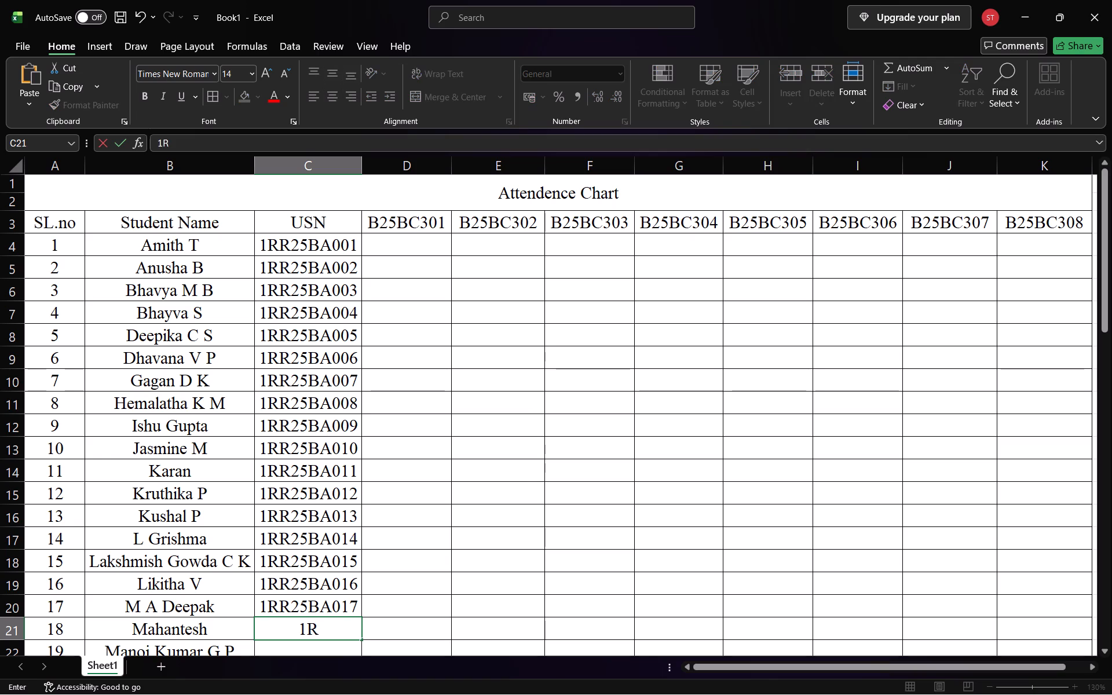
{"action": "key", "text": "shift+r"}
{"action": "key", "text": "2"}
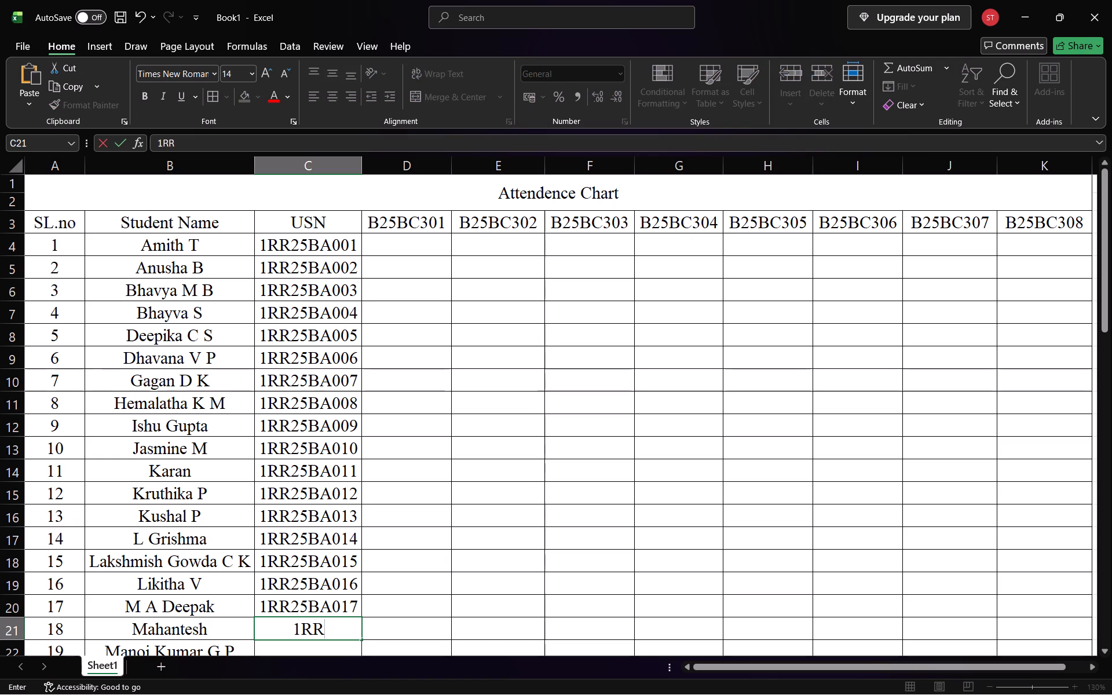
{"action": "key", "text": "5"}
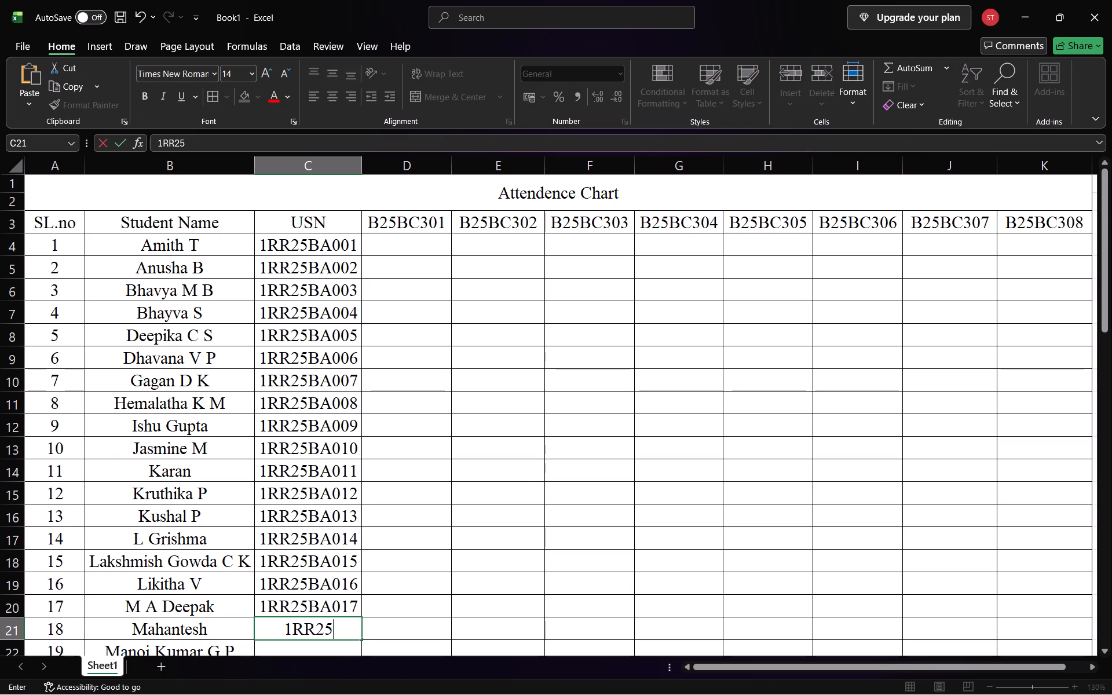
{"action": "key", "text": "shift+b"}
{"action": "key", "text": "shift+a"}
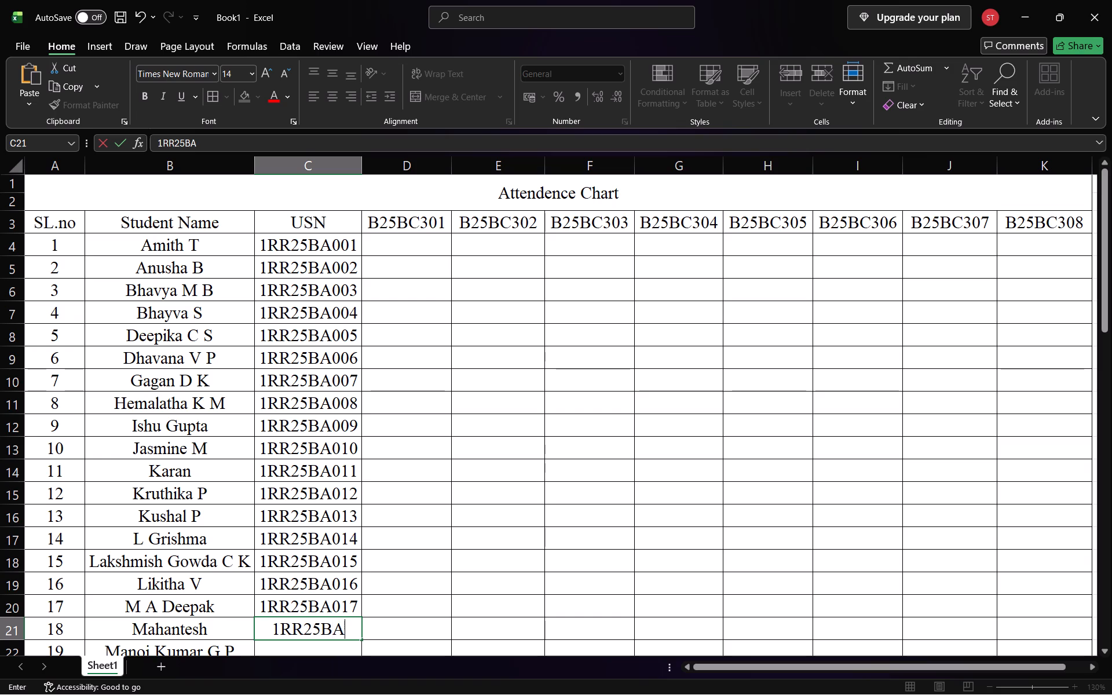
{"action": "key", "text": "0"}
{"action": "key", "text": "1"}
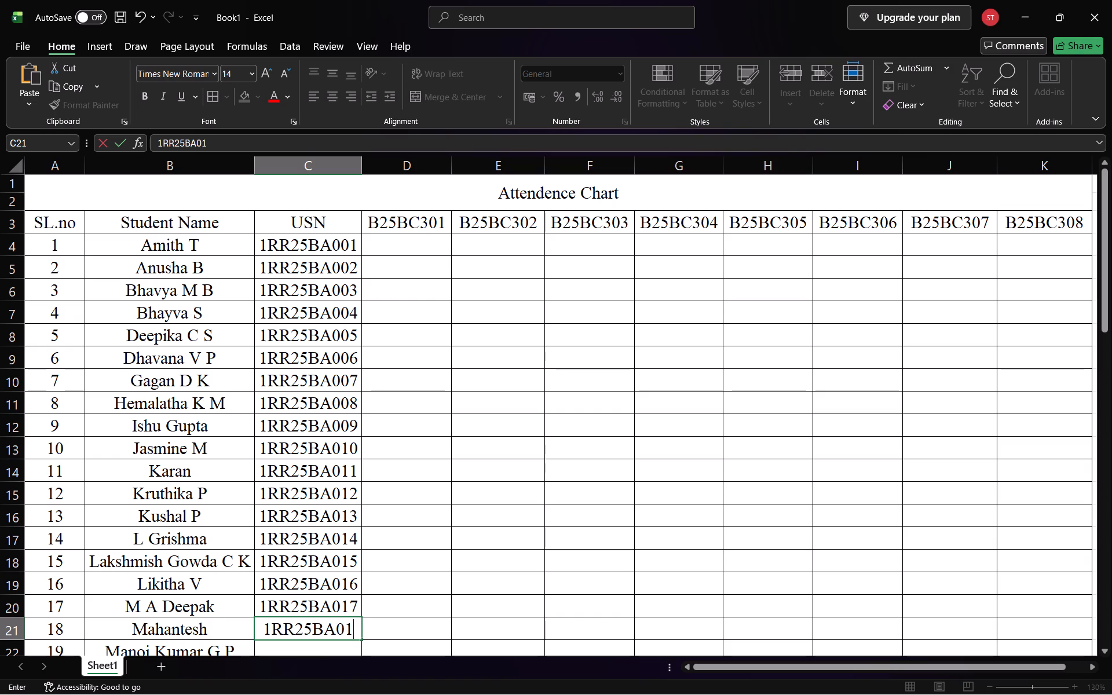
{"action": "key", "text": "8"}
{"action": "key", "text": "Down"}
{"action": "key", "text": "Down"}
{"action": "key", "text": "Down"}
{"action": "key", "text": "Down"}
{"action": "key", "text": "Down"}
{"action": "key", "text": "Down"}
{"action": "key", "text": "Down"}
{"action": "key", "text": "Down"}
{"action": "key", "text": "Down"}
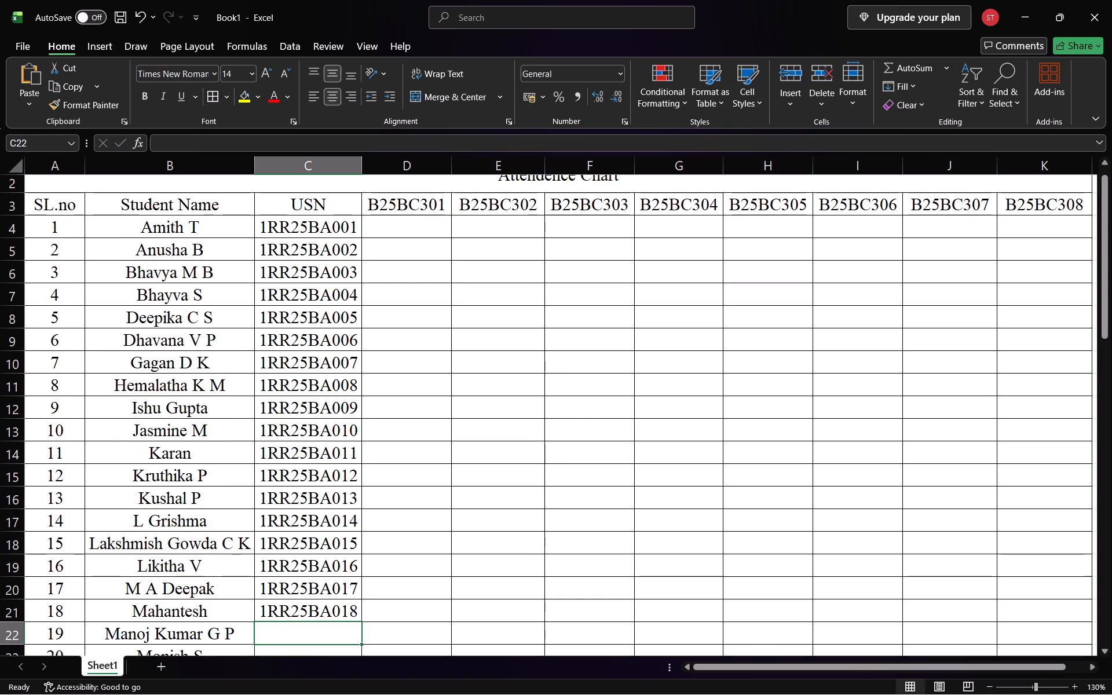
Enter the USN ending in 019 for serial number 19 in cell C22, keeping the same prefix.
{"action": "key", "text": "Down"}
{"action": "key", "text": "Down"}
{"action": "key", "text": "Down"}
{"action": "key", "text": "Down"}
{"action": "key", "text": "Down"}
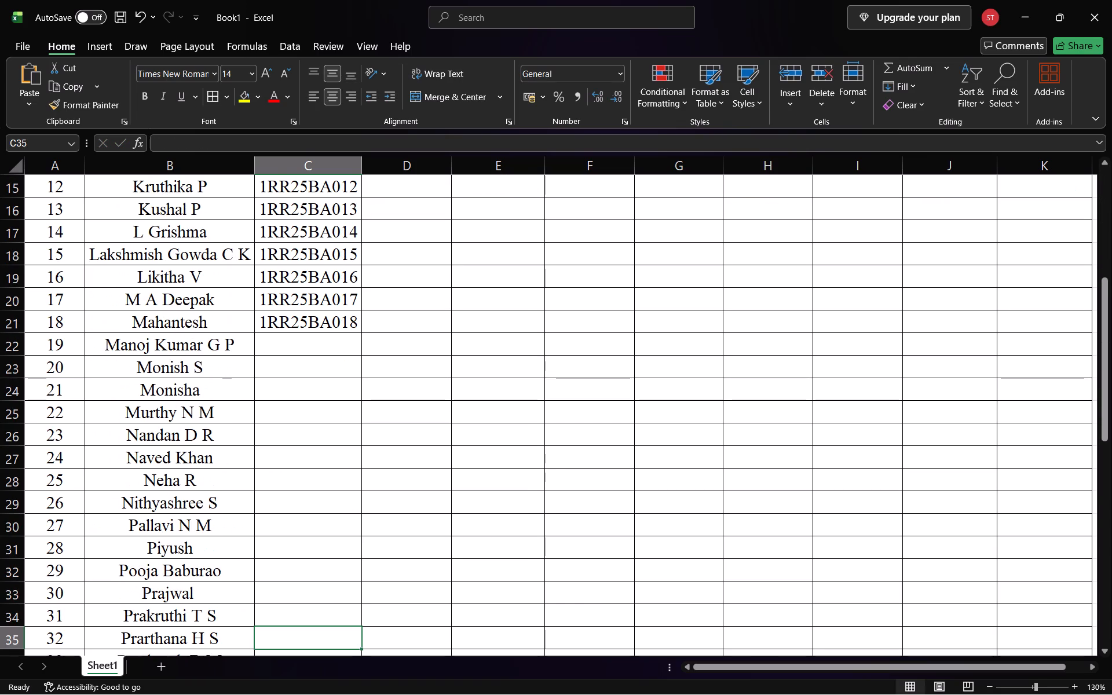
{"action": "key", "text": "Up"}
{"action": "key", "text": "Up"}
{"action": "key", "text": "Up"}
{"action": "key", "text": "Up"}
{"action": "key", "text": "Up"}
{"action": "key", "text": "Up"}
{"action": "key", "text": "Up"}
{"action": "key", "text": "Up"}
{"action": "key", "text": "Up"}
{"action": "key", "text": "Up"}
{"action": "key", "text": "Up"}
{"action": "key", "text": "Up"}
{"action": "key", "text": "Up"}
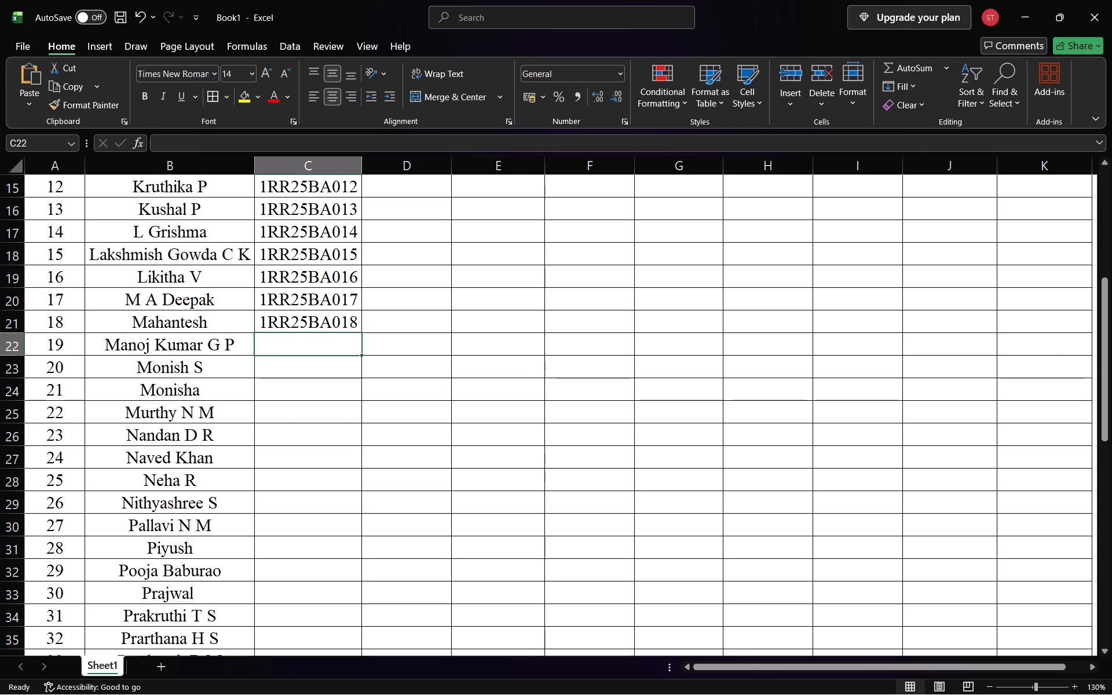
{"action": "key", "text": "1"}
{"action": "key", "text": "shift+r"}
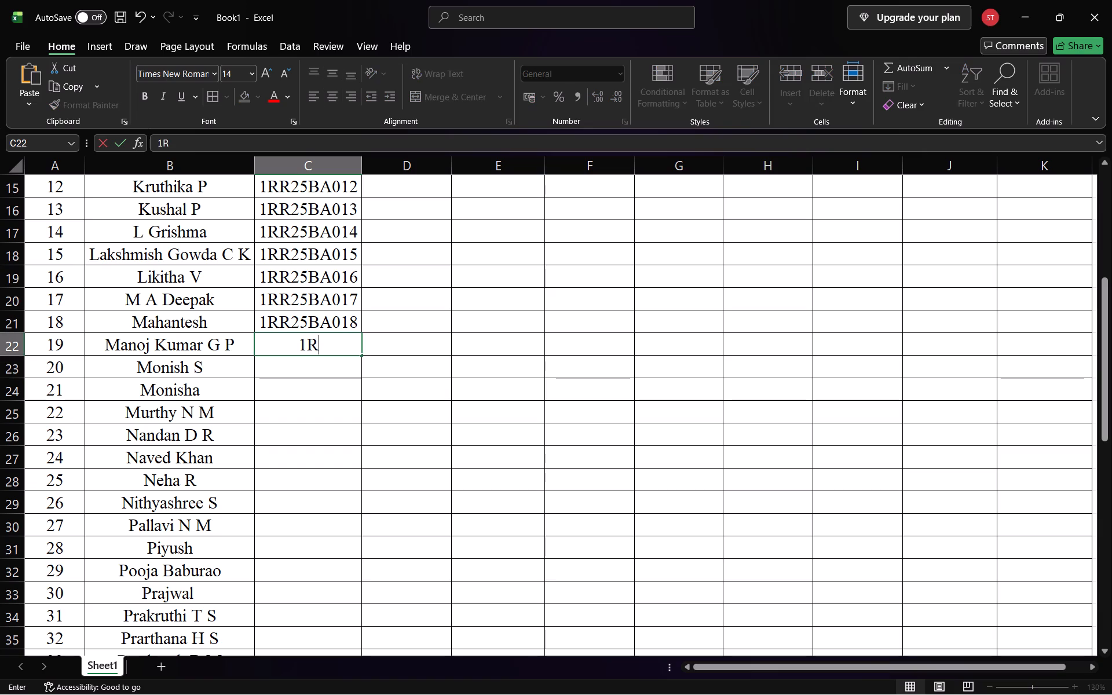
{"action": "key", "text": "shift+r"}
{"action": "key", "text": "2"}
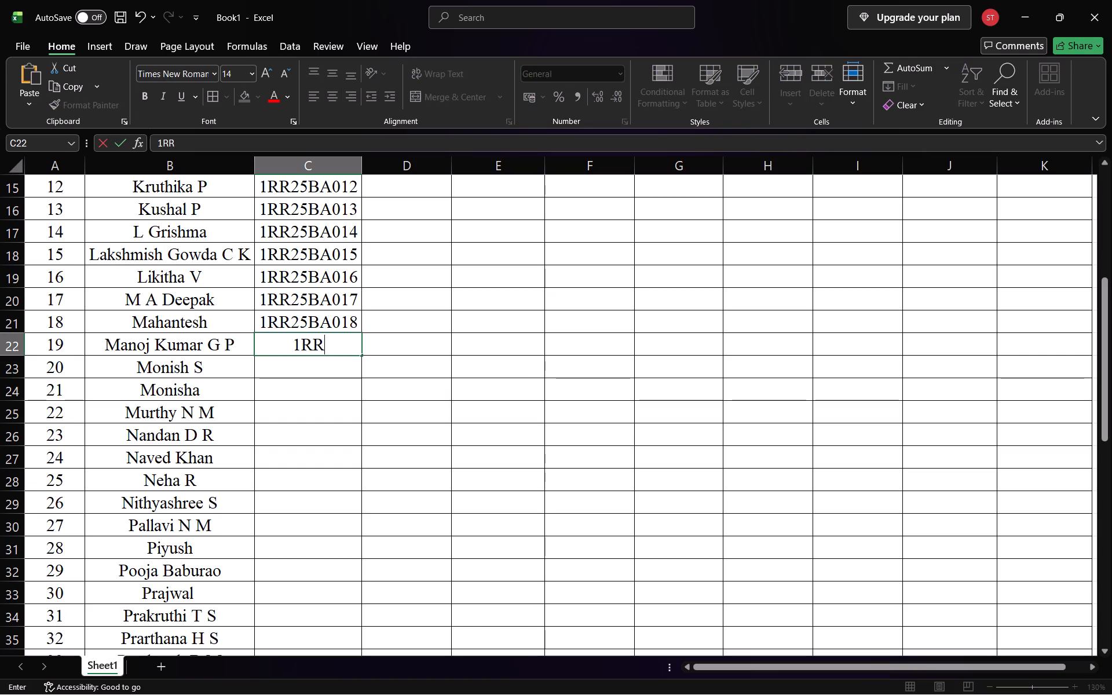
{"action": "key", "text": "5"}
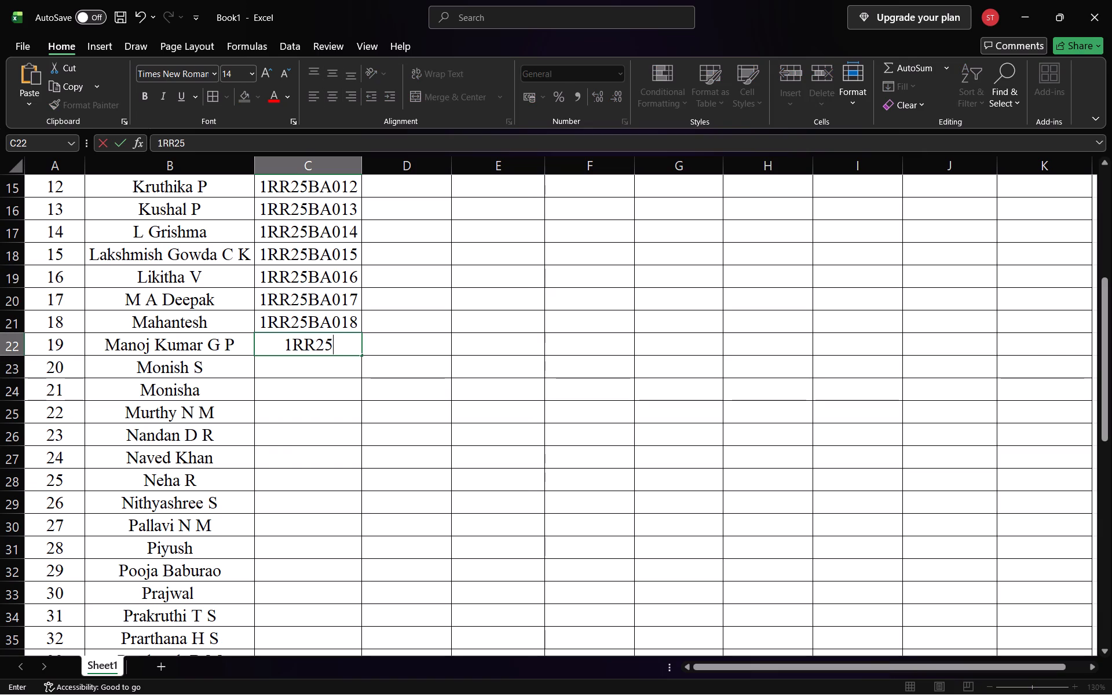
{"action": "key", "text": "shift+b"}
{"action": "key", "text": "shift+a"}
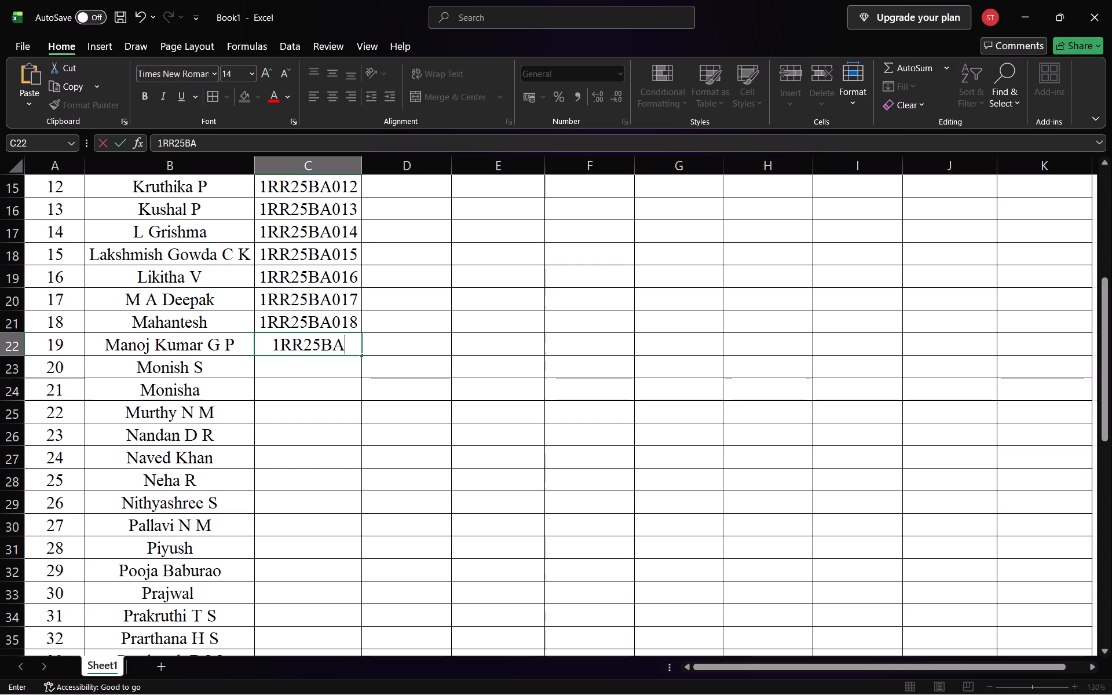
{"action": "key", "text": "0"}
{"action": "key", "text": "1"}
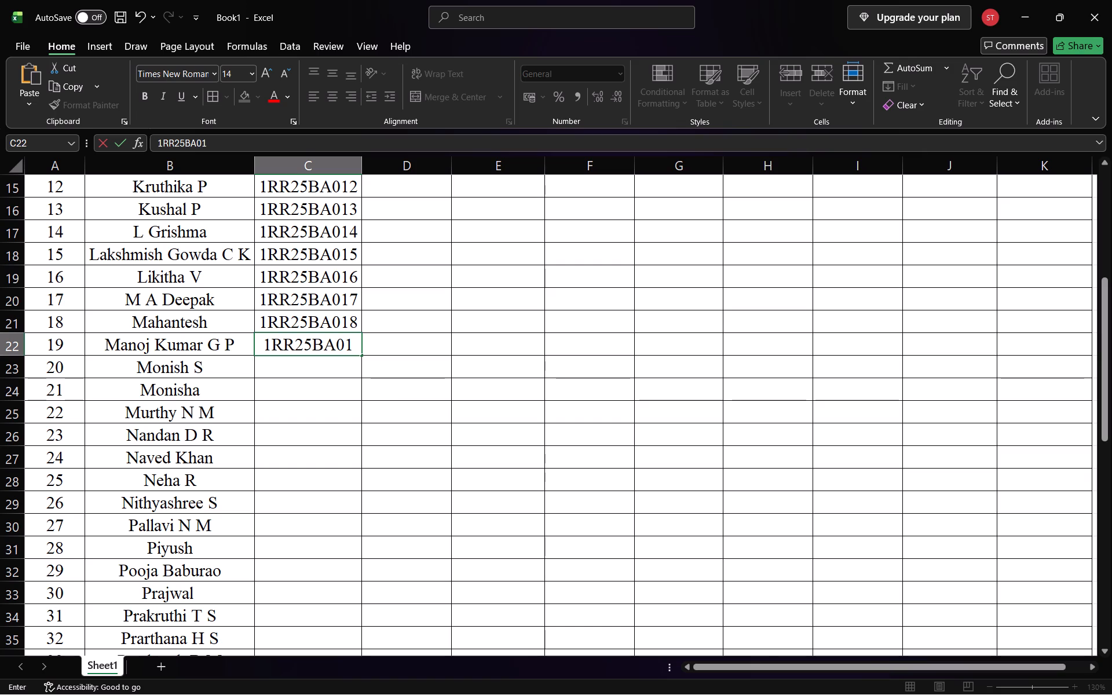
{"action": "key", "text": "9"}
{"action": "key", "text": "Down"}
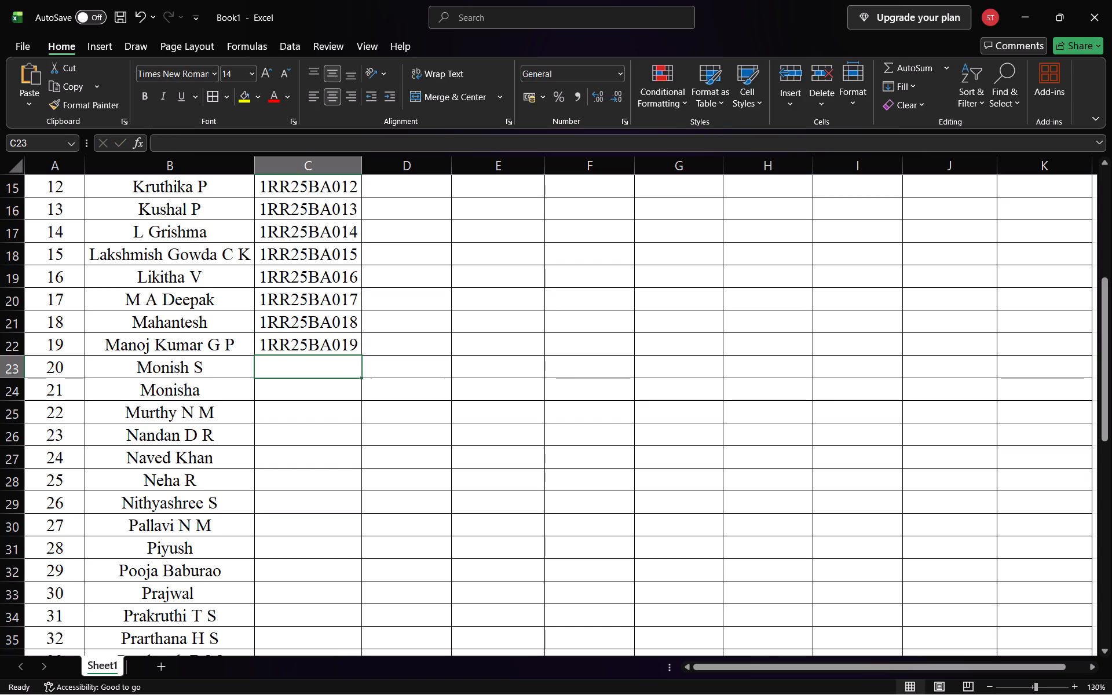
Enter the USN ending in 020 for serial number 20 in cell C23, keeping the same prefix.
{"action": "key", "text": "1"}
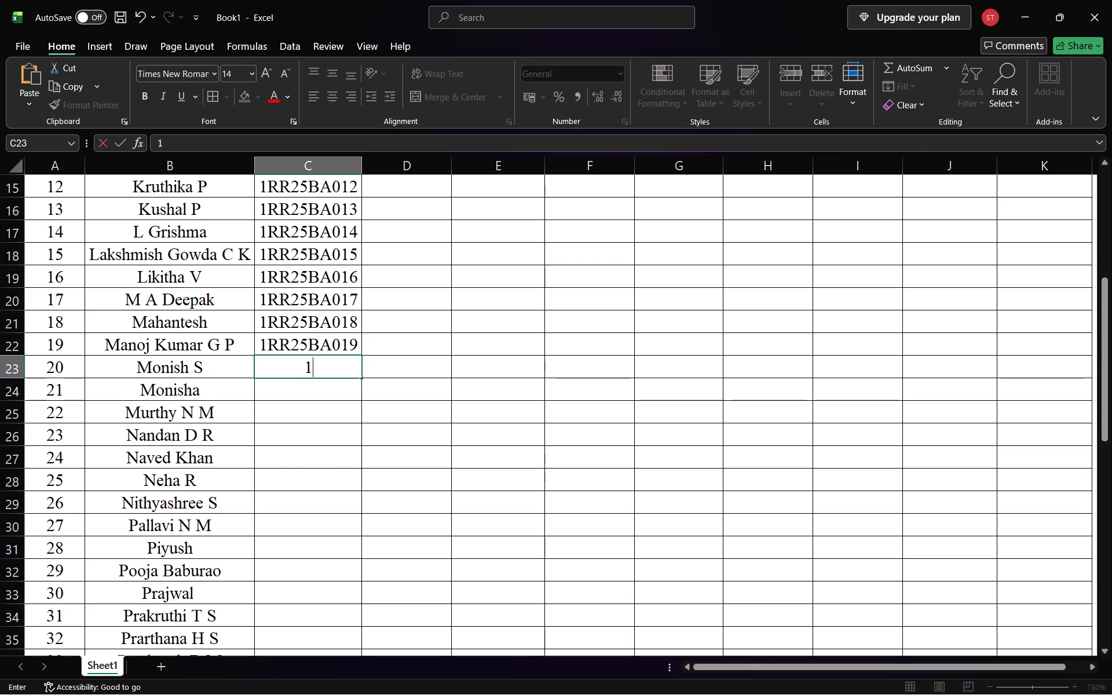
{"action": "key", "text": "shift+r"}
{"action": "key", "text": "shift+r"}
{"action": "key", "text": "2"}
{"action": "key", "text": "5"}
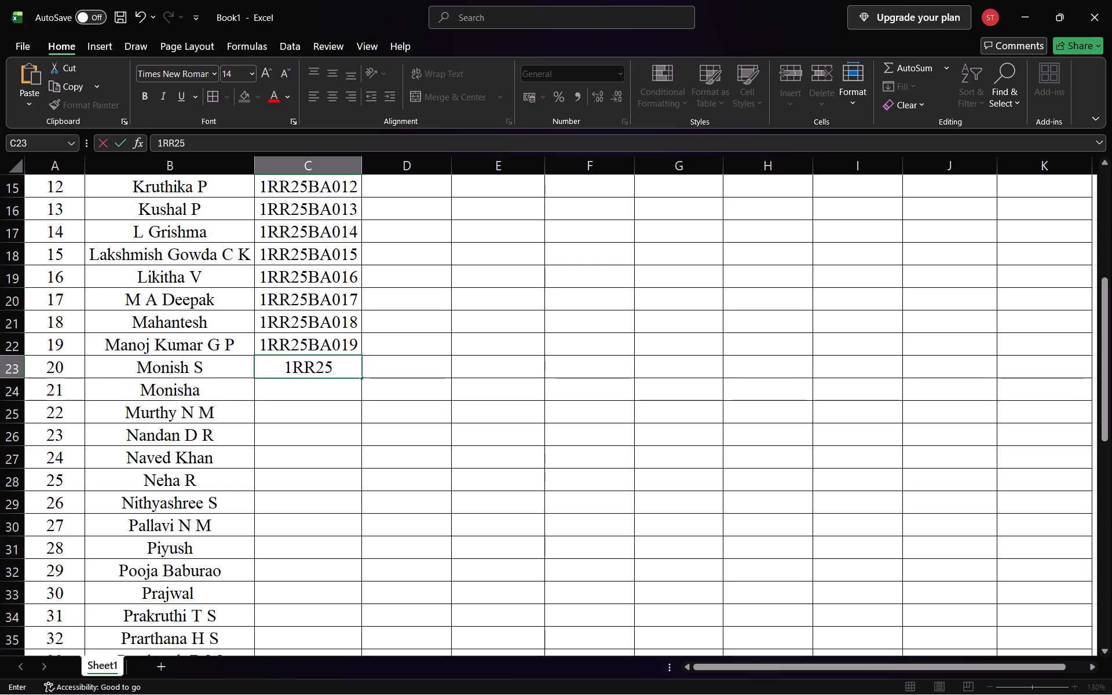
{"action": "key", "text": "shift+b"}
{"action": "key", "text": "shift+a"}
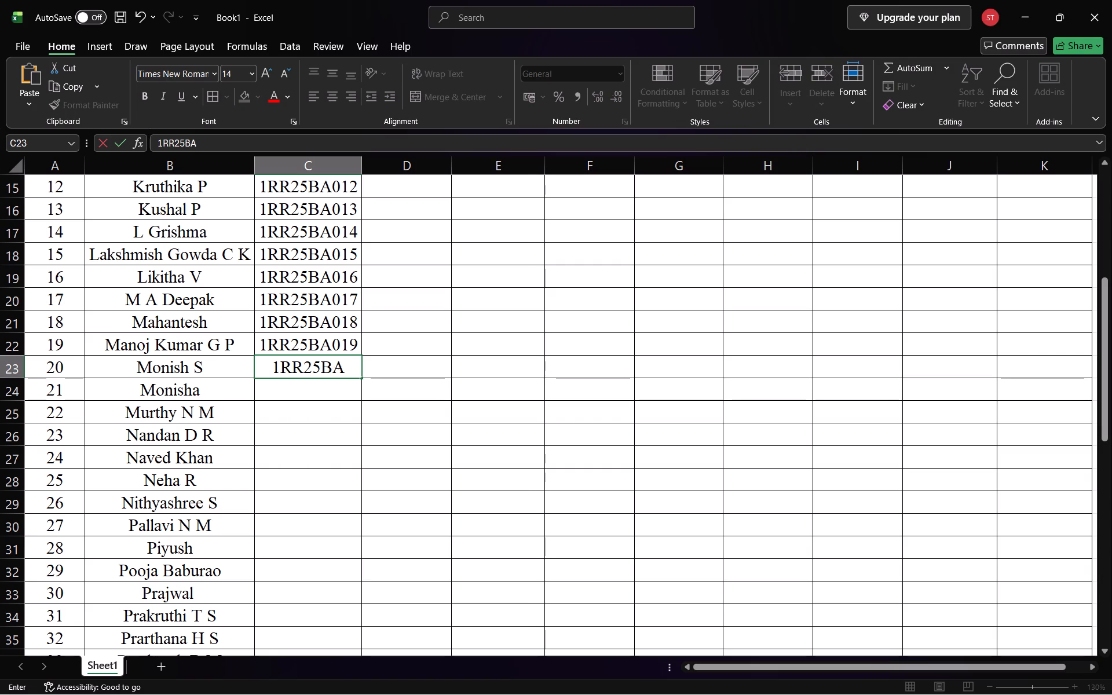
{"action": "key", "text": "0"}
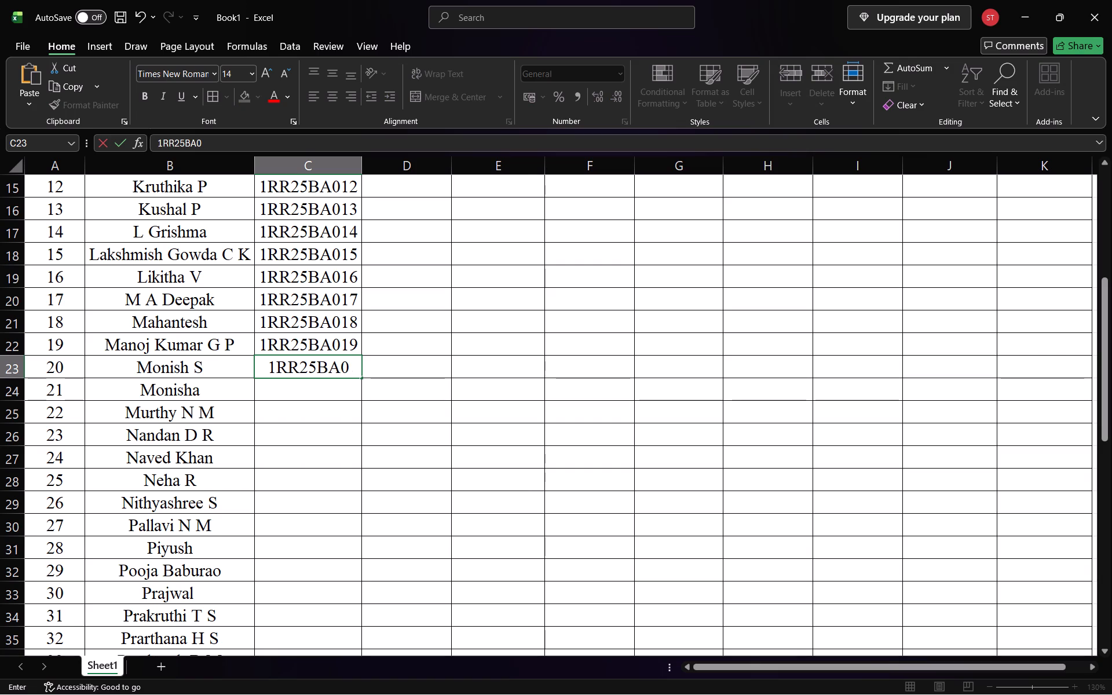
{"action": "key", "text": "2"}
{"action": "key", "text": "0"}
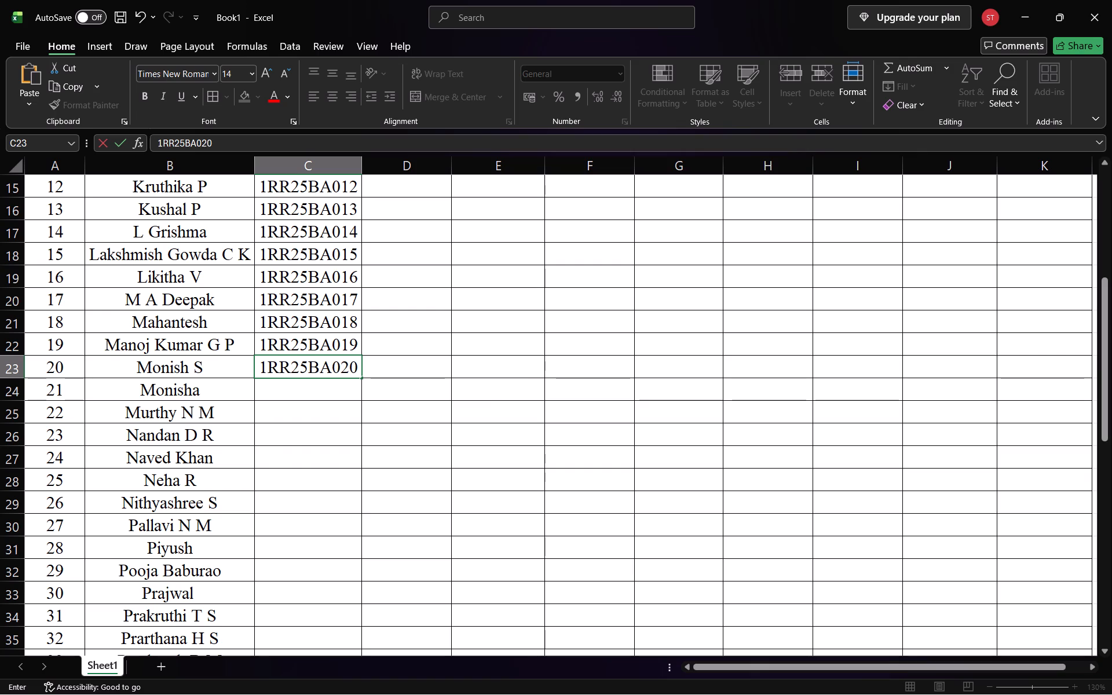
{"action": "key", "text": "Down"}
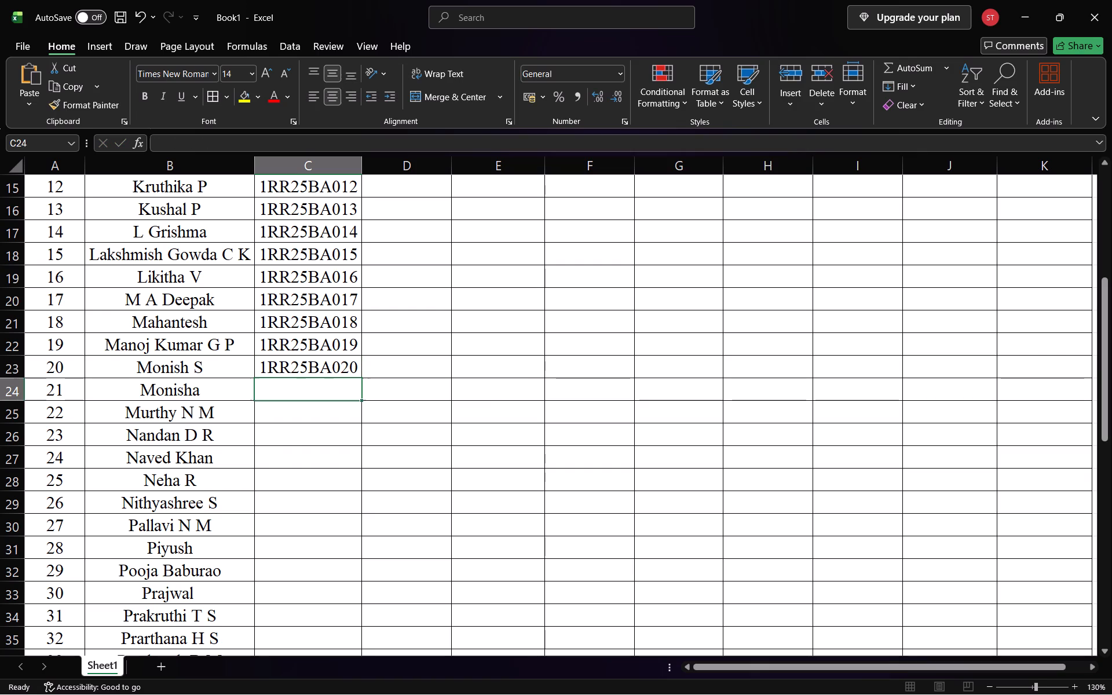
Enter the USN ending in 021 for serial number 21 in cell C24, keeping the same prefix.
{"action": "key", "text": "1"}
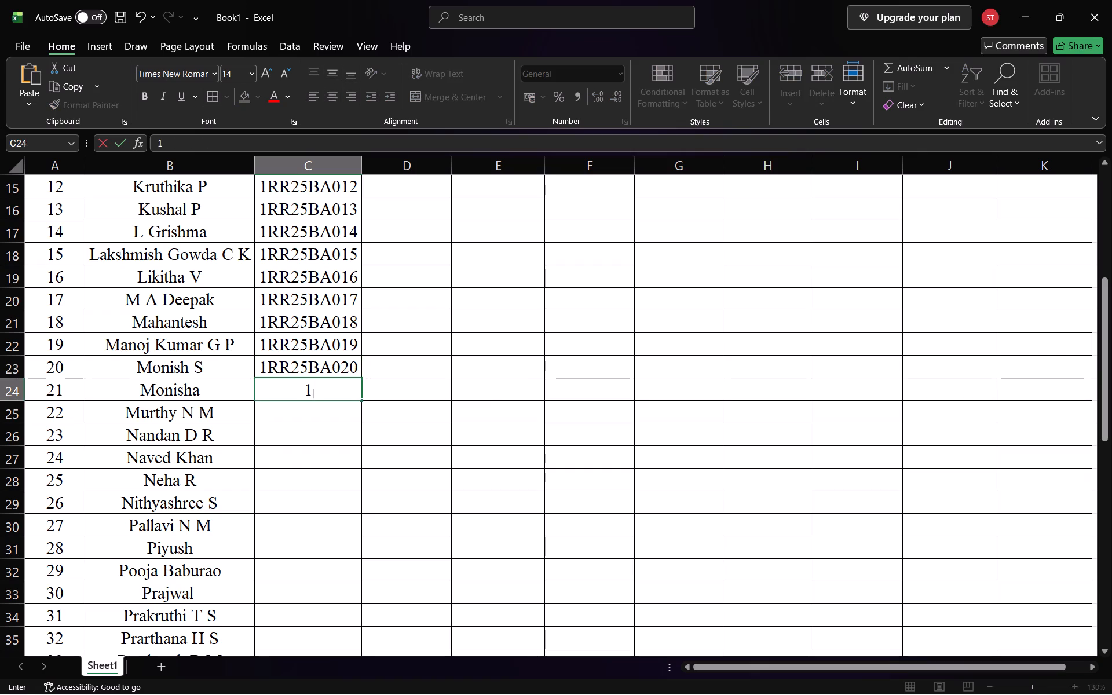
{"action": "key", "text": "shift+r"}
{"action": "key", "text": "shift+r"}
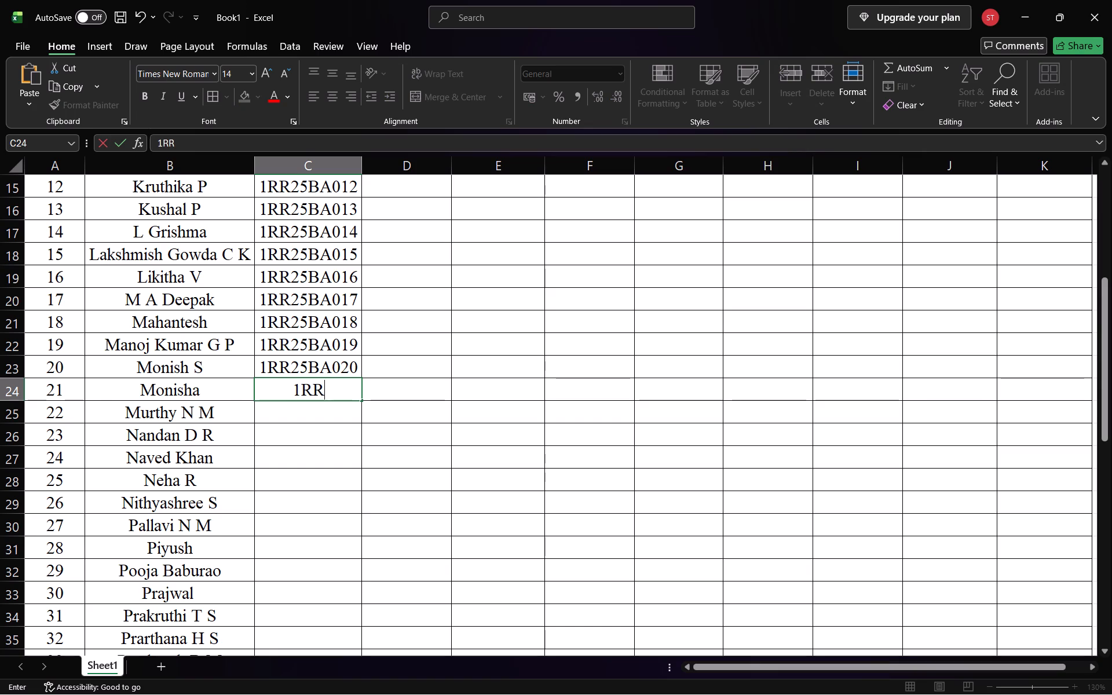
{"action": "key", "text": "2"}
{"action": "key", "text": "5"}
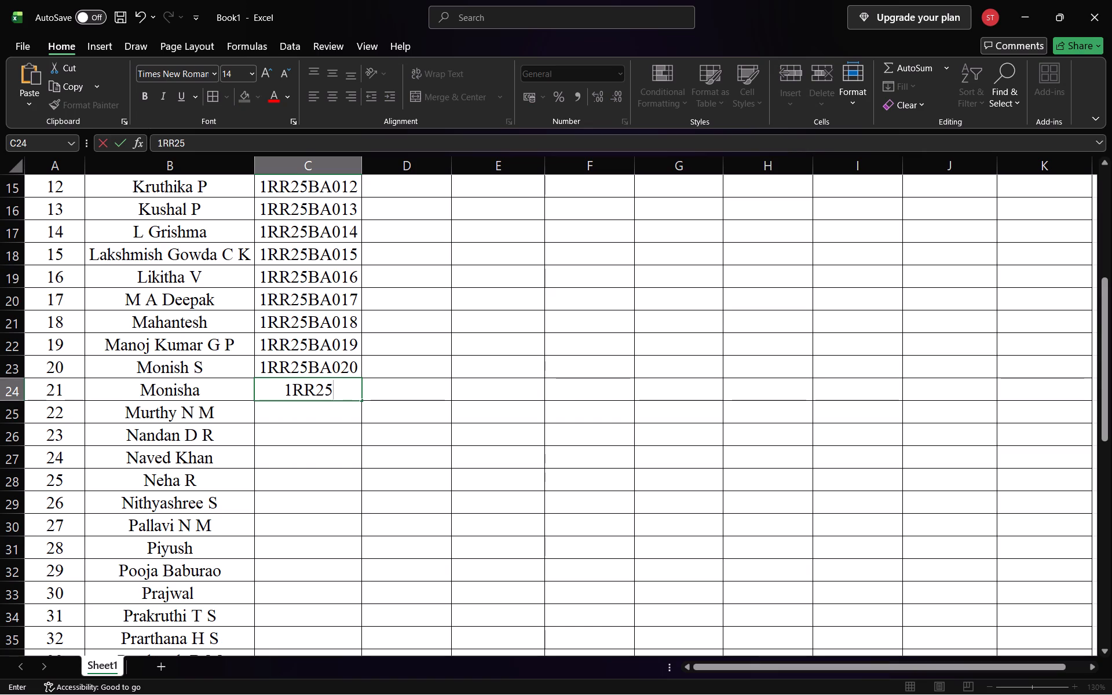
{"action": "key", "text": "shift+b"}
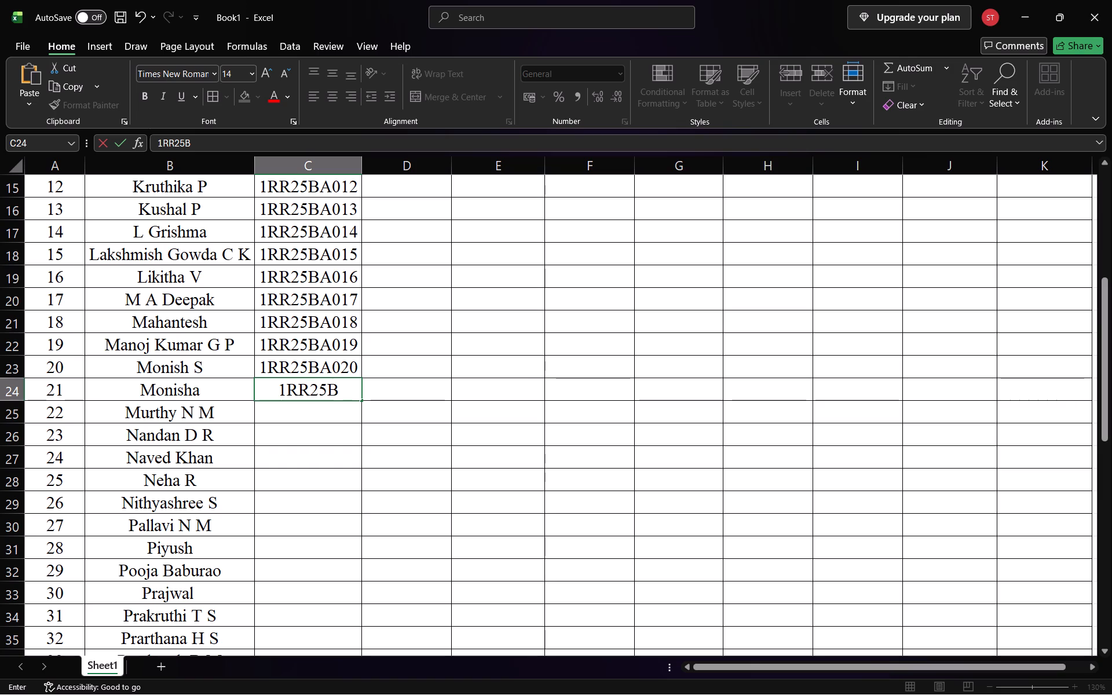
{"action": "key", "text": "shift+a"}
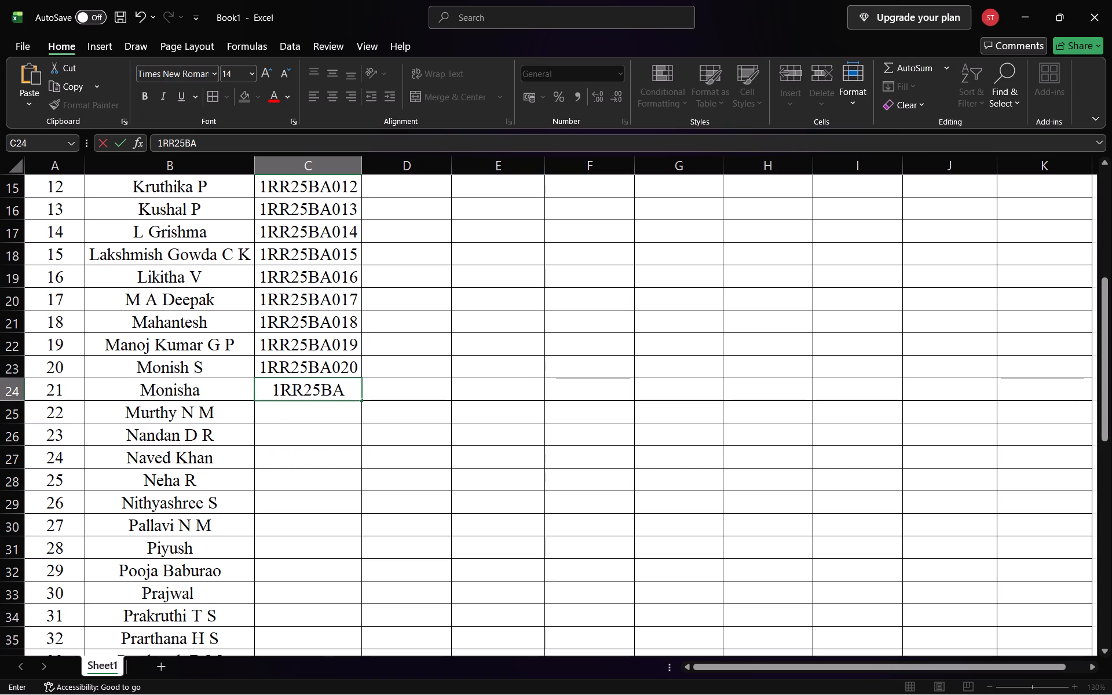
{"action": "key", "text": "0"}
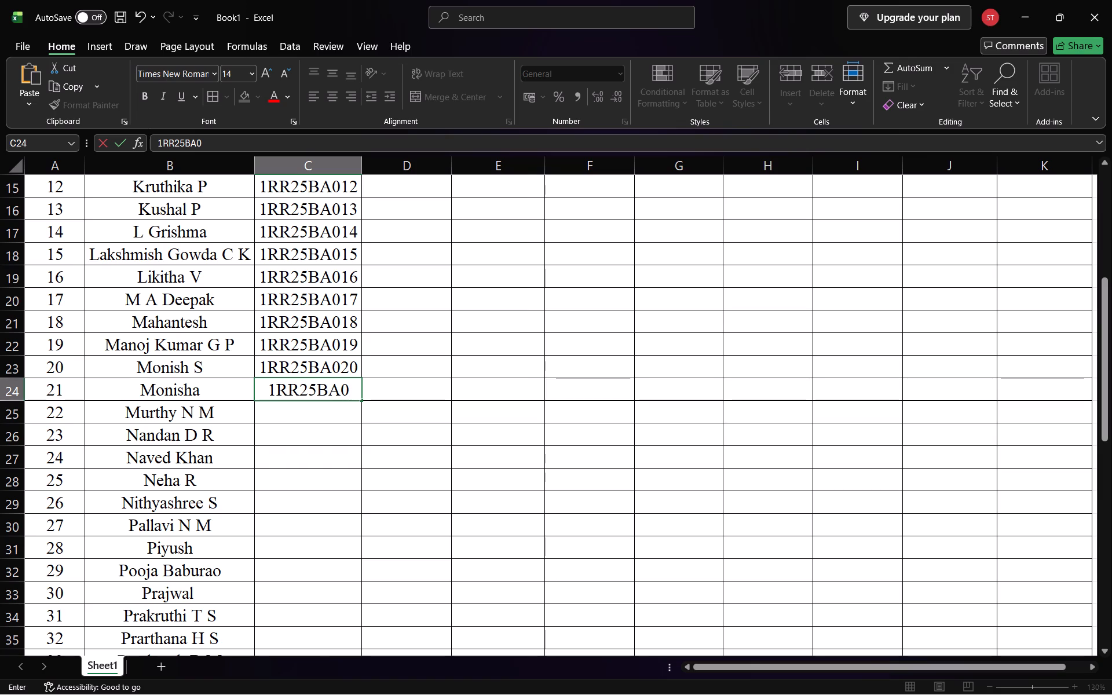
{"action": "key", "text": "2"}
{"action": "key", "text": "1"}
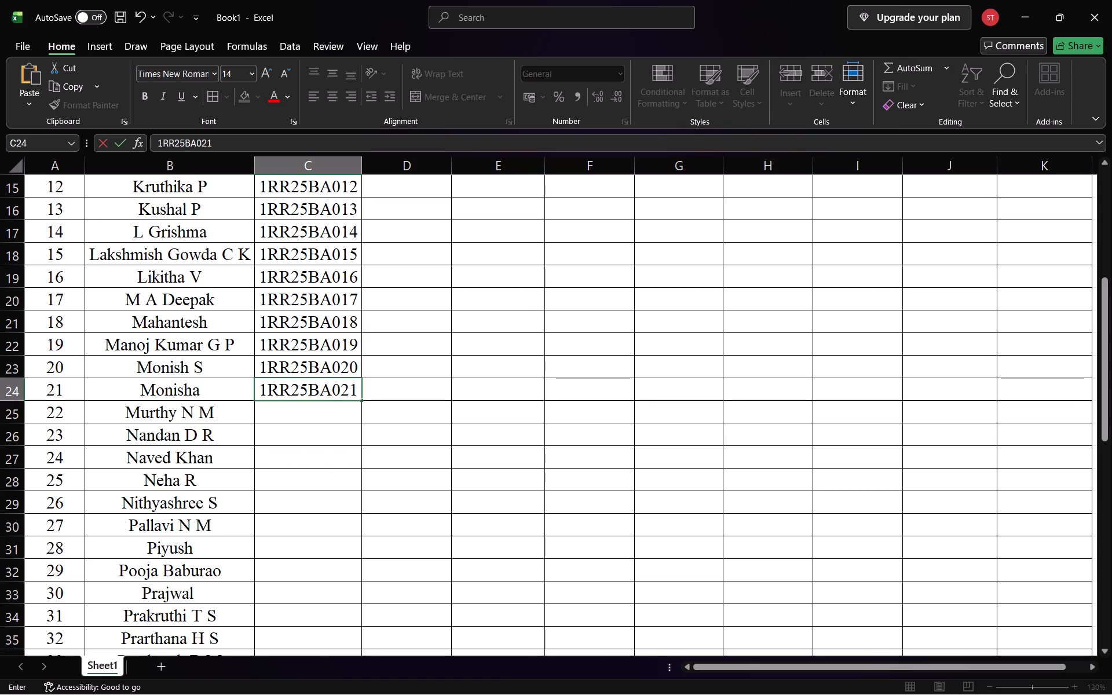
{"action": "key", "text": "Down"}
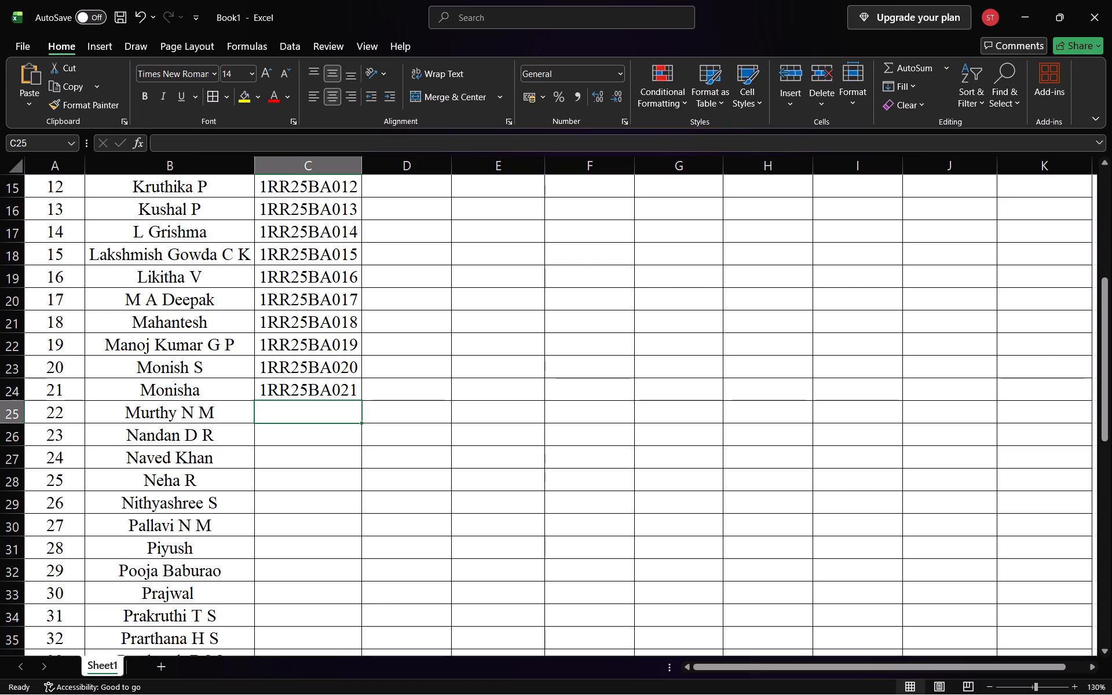
Enter the USN ending in 022 for serial number 22 in cell C25, keeping the same prefix.
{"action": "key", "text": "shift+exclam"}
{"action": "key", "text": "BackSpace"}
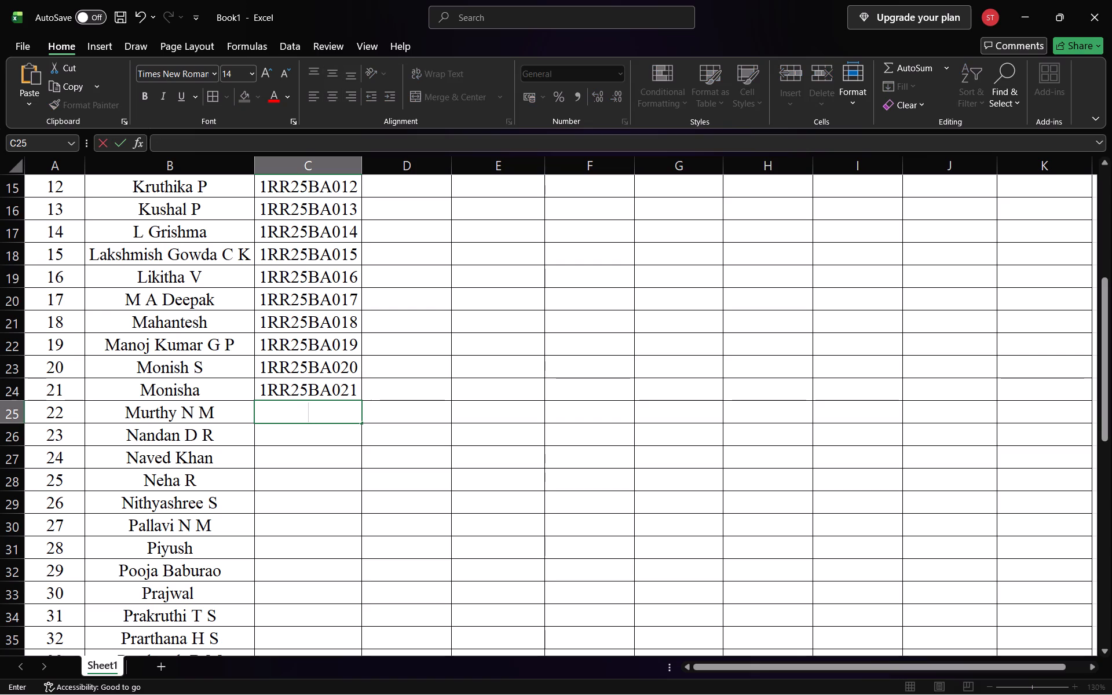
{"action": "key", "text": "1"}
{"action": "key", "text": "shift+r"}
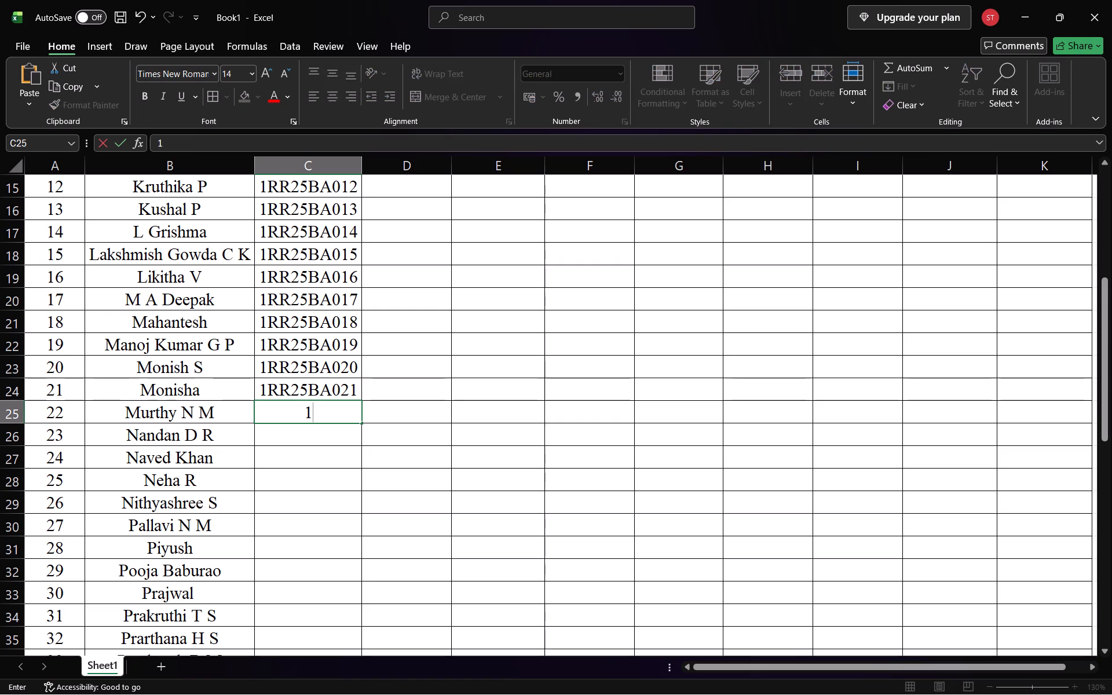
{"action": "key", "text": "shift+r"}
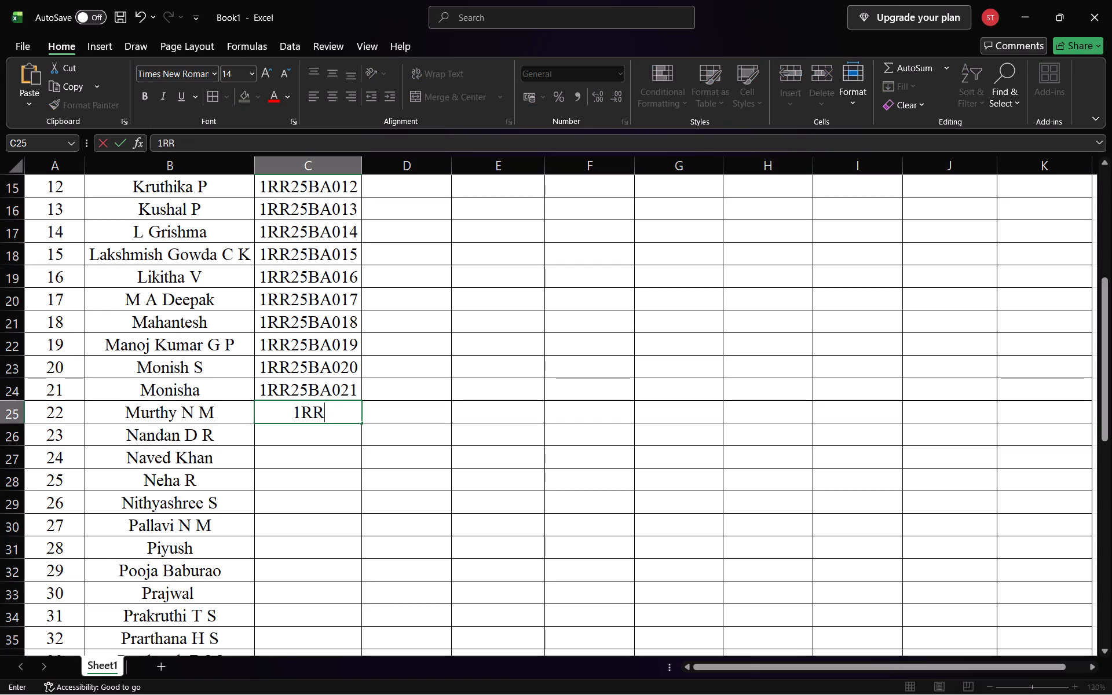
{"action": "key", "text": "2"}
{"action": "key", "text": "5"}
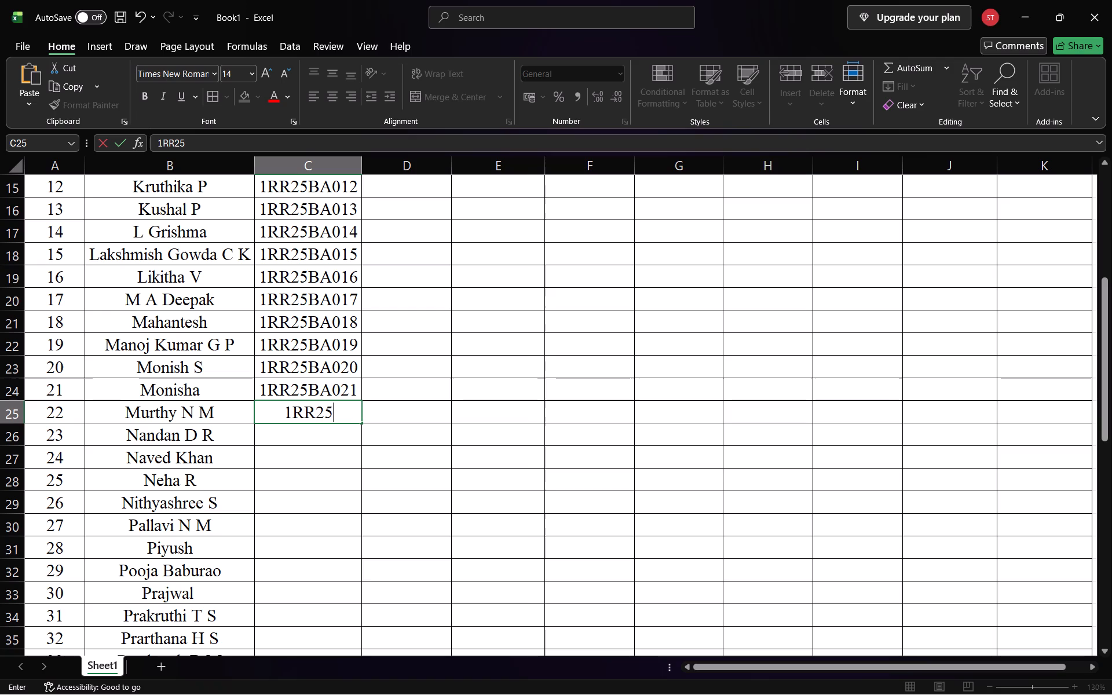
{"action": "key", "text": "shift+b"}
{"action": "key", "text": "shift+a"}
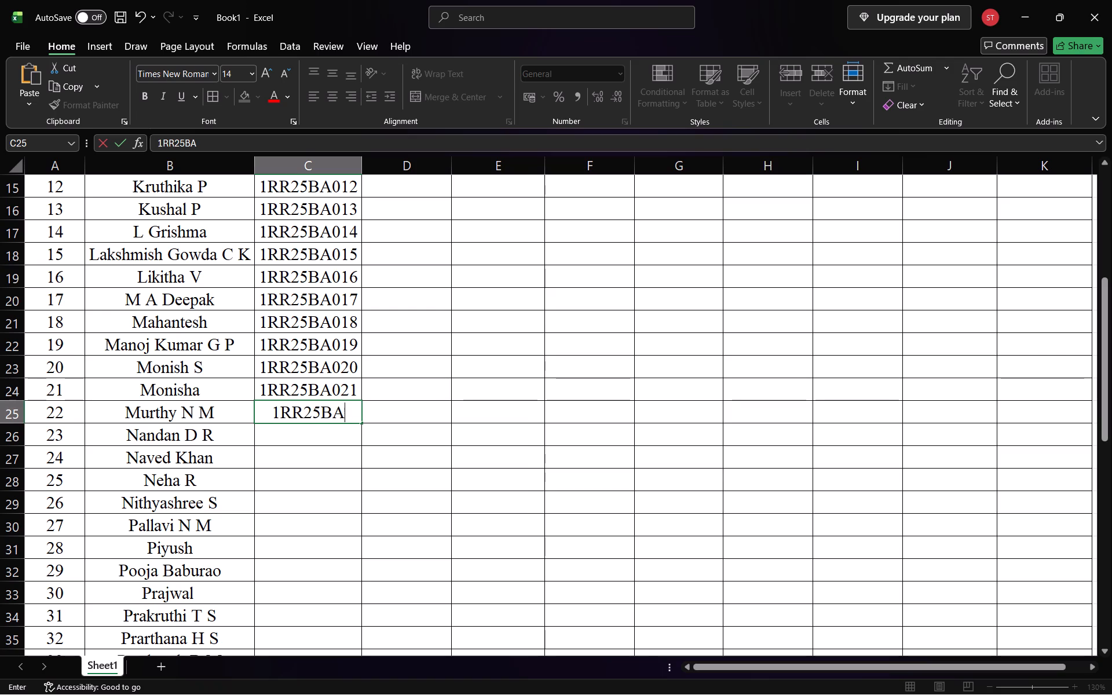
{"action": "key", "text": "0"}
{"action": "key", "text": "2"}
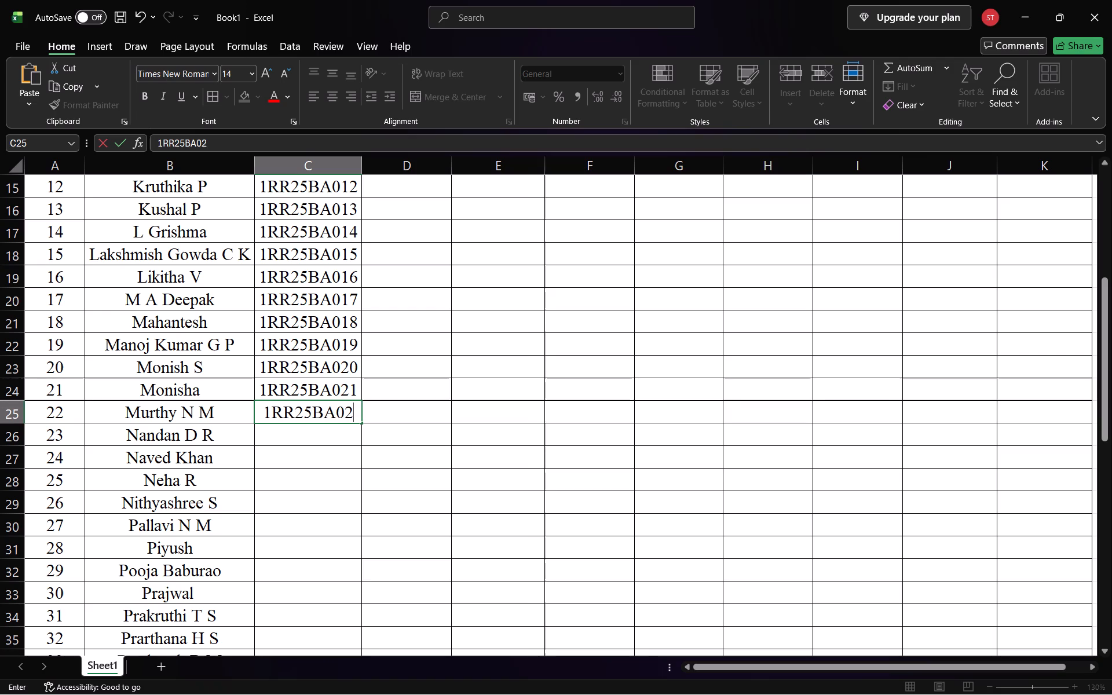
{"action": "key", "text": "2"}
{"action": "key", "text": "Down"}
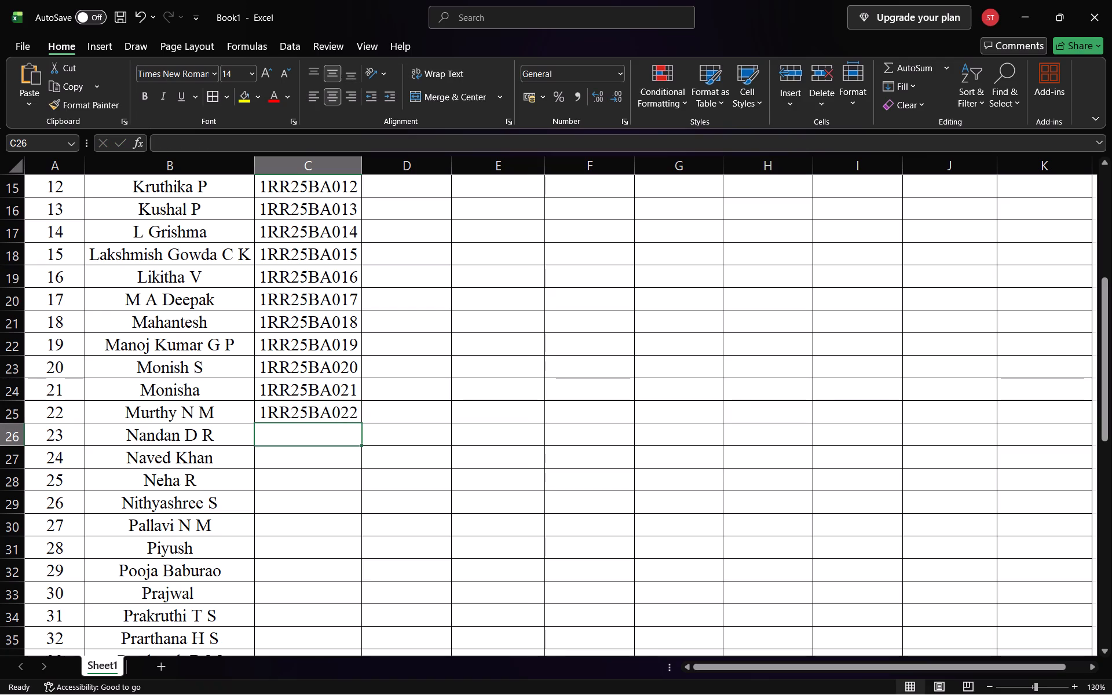
Enter the USN ending in 023 for serial number 23 in cell C26, keeping the same prefix.
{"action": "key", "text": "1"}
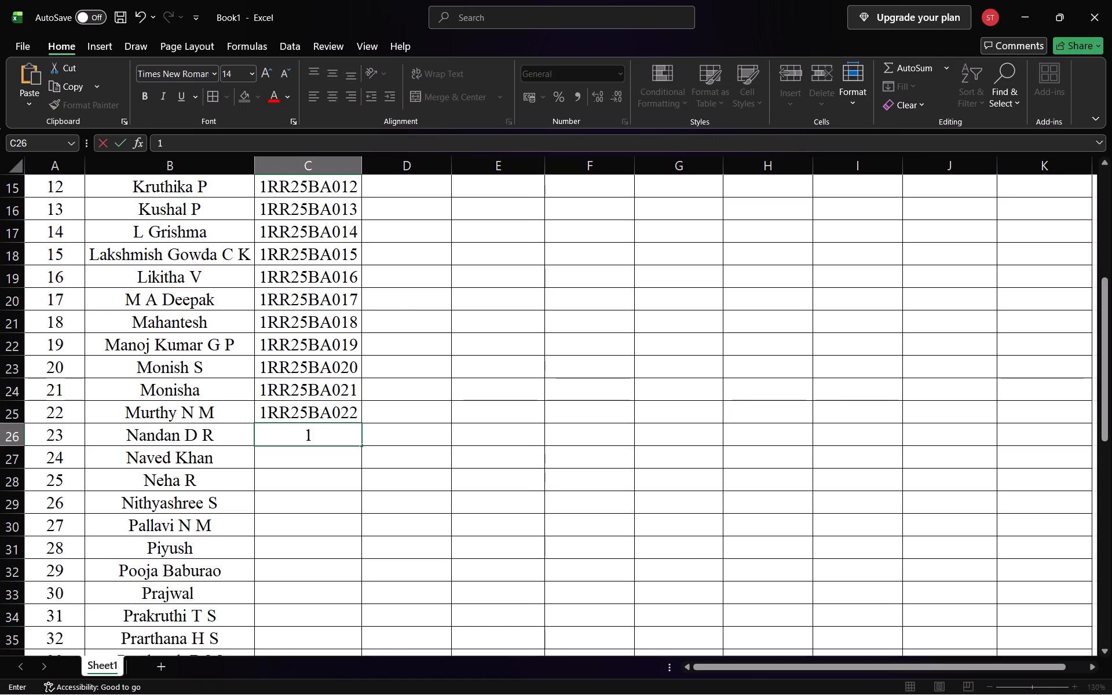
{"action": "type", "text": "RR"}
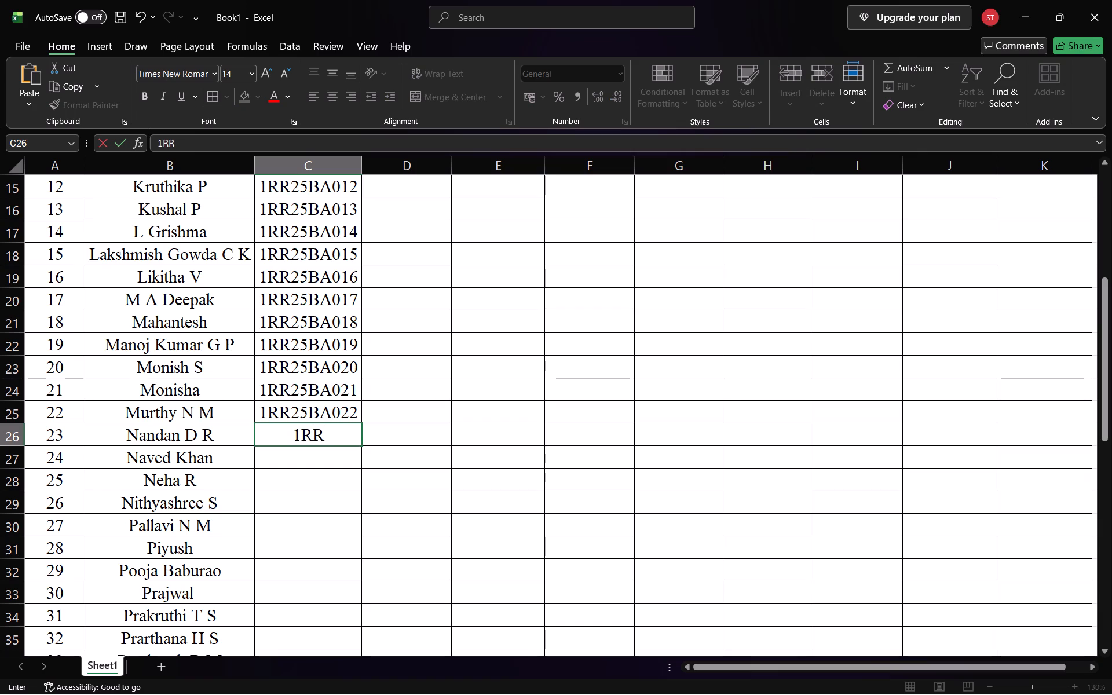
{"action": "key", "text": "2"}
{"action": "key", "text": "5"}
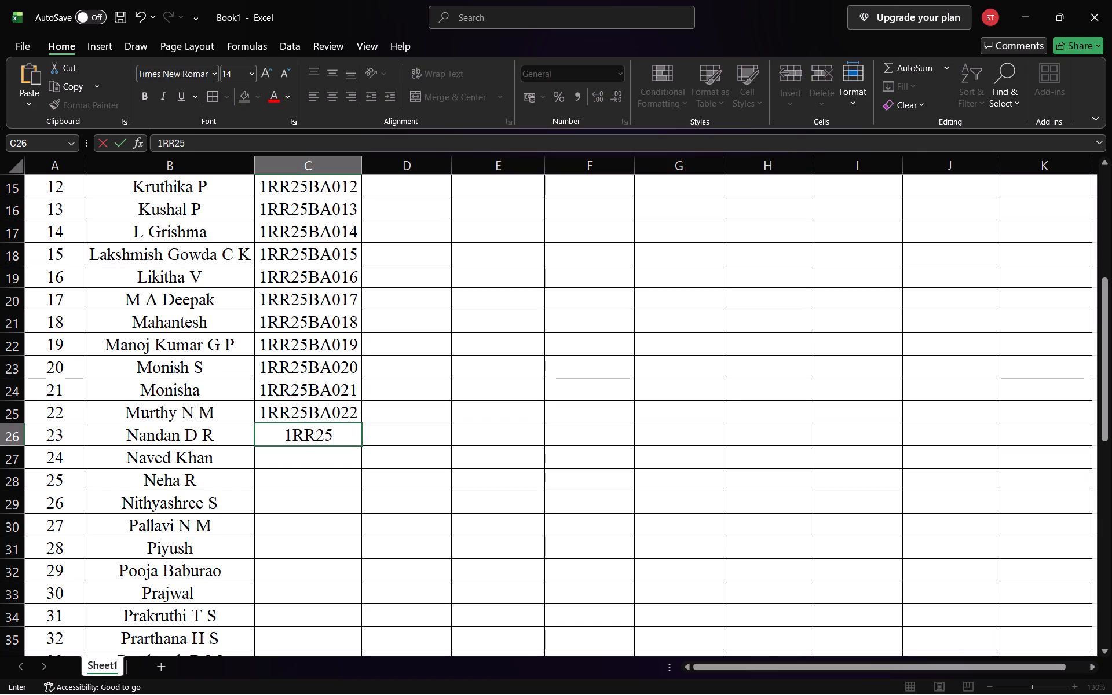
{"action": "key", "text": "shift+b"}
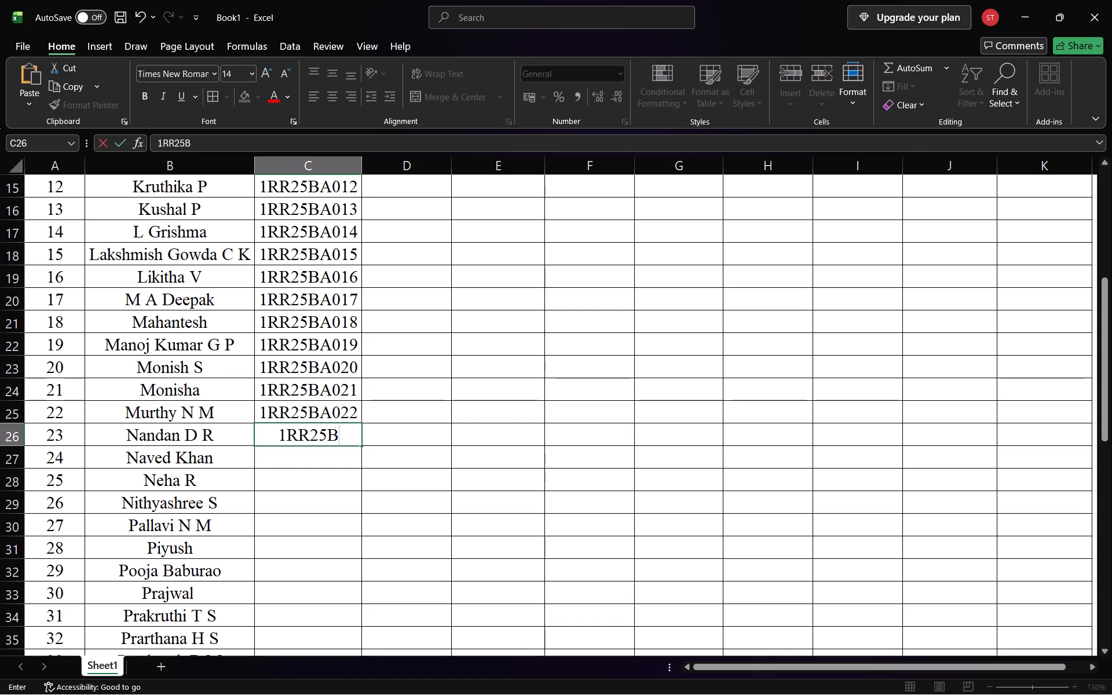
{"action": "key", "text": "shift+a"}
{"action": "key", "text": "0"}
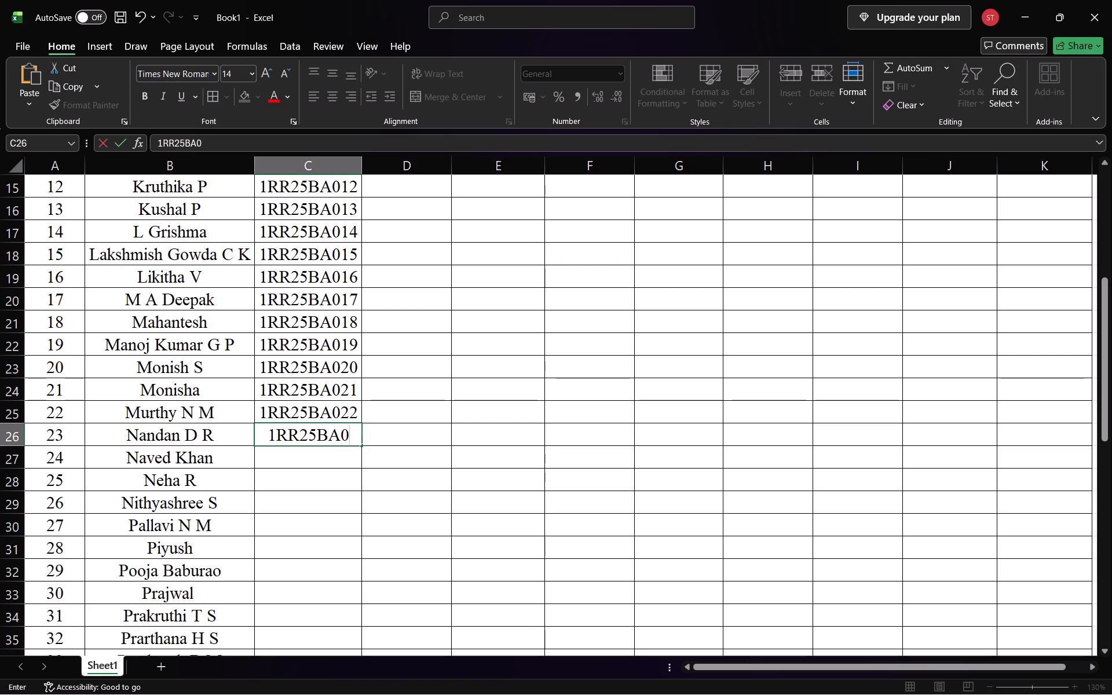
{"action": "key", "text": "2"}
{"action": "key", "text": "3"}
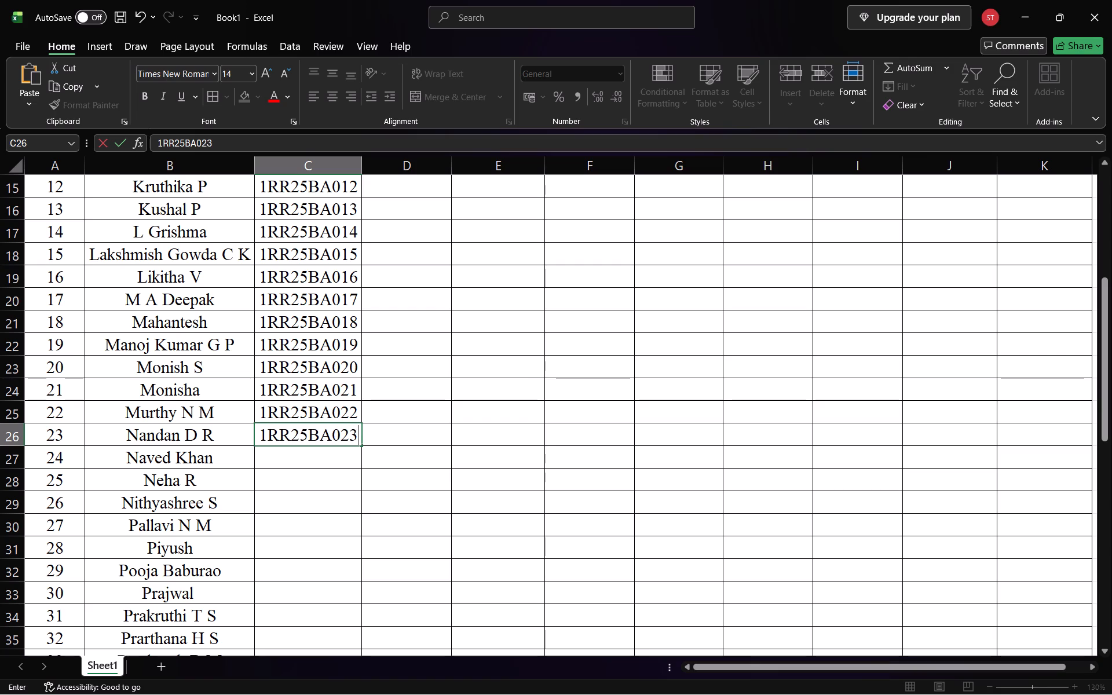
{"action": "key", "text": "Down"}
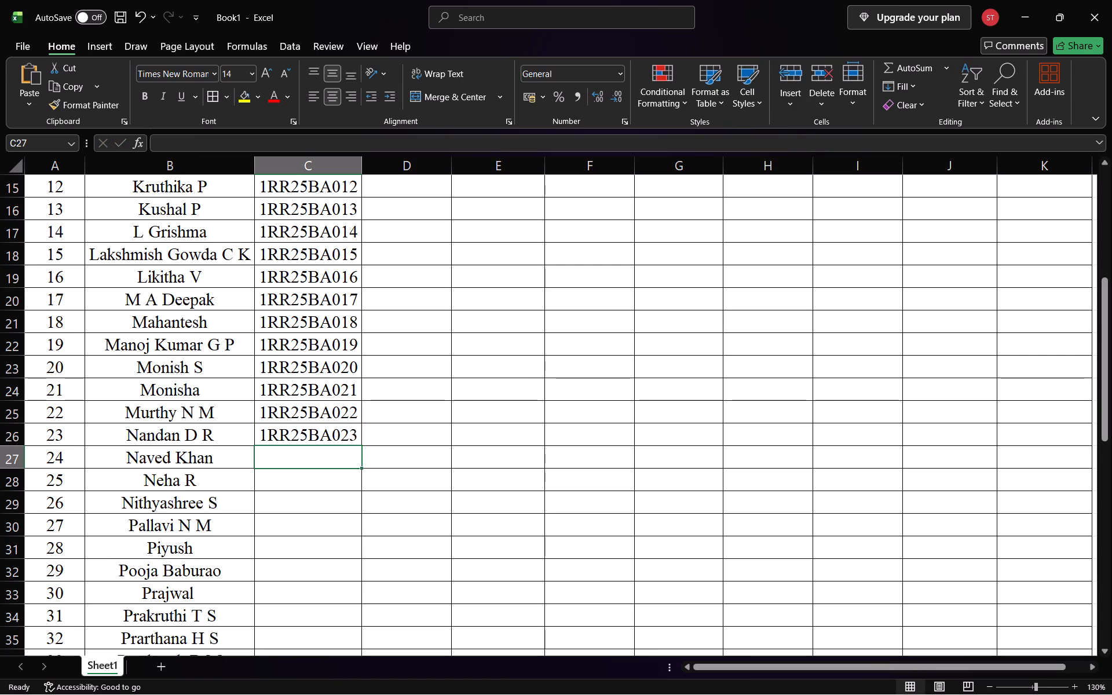
Enter the USN ending in 024 for serial number 24 in cell C27, keeping the same prefix.
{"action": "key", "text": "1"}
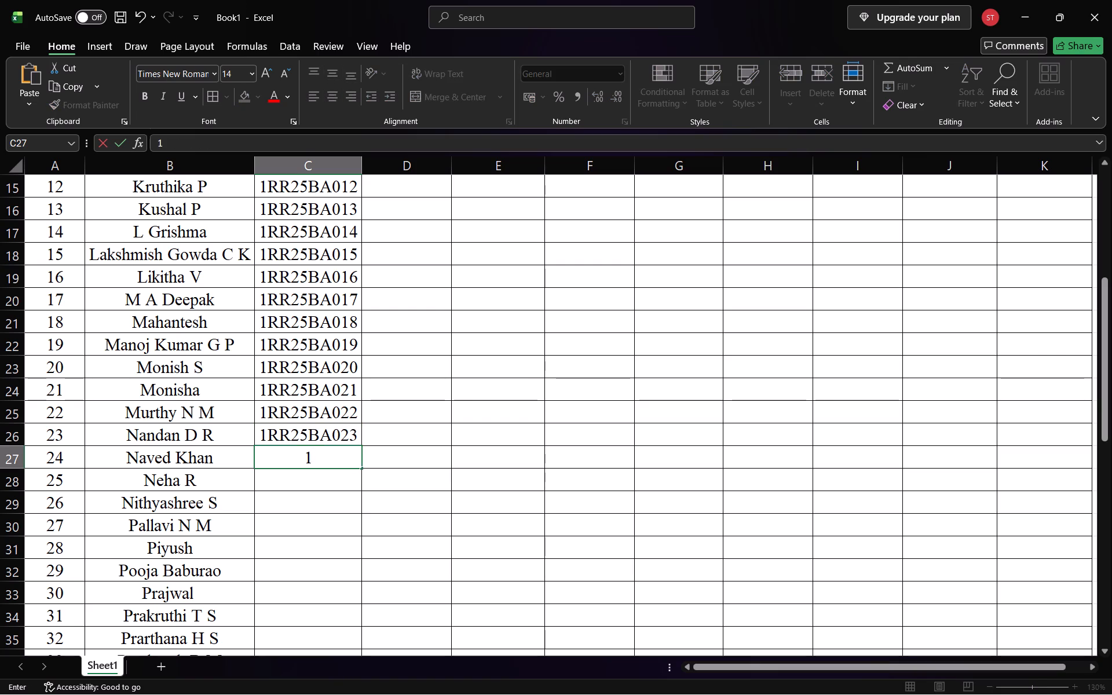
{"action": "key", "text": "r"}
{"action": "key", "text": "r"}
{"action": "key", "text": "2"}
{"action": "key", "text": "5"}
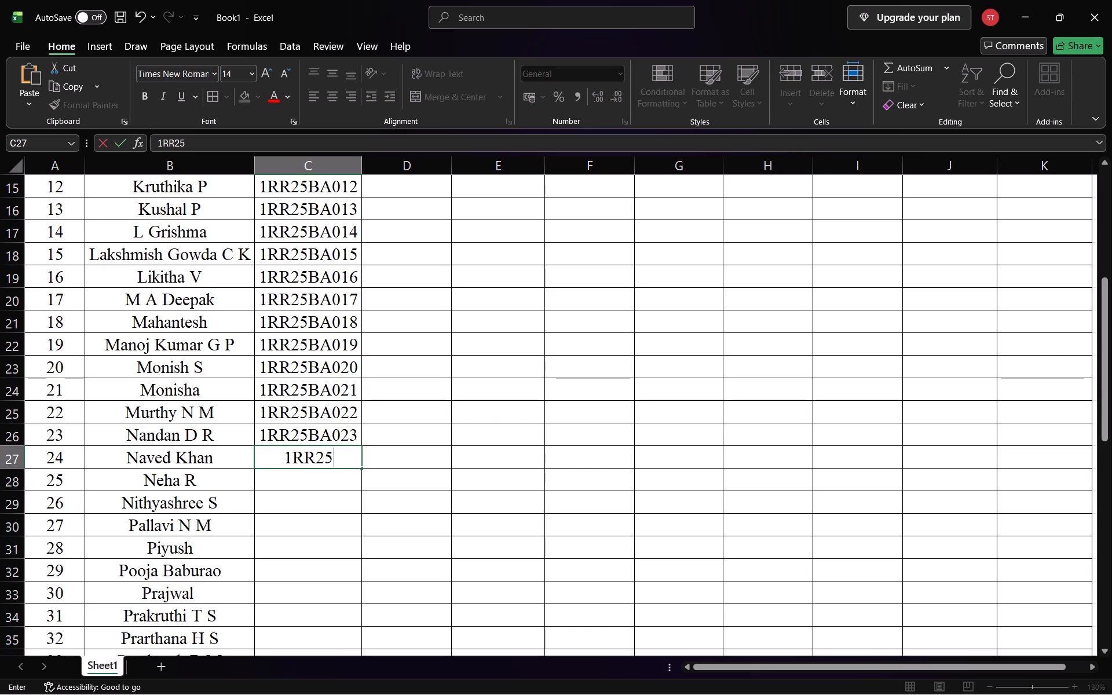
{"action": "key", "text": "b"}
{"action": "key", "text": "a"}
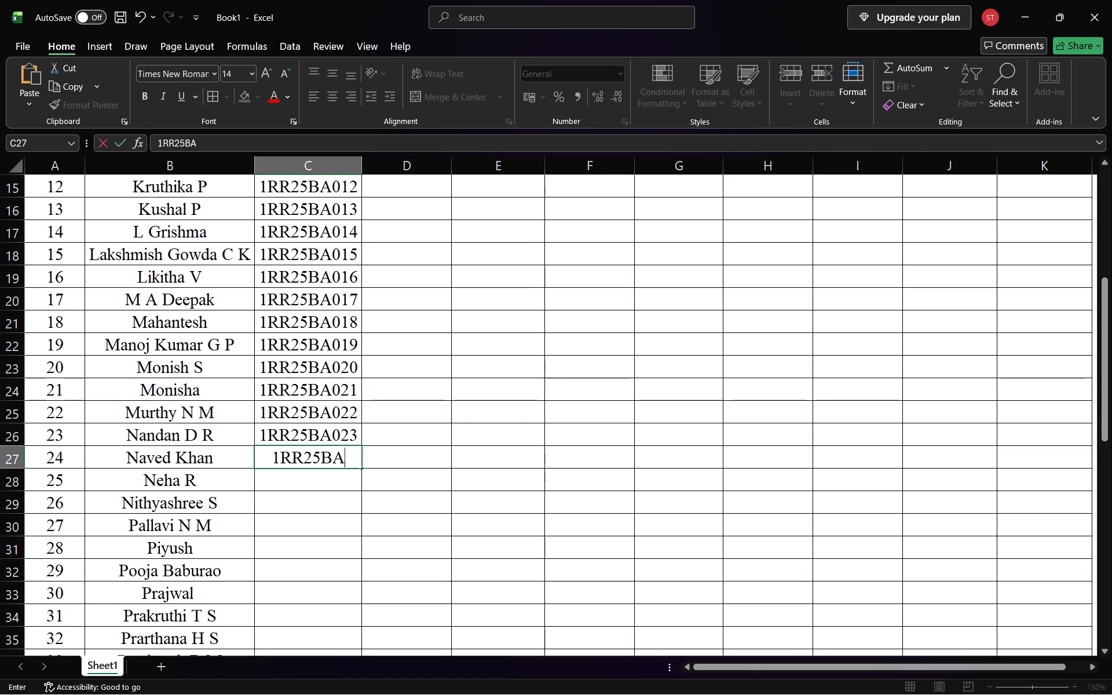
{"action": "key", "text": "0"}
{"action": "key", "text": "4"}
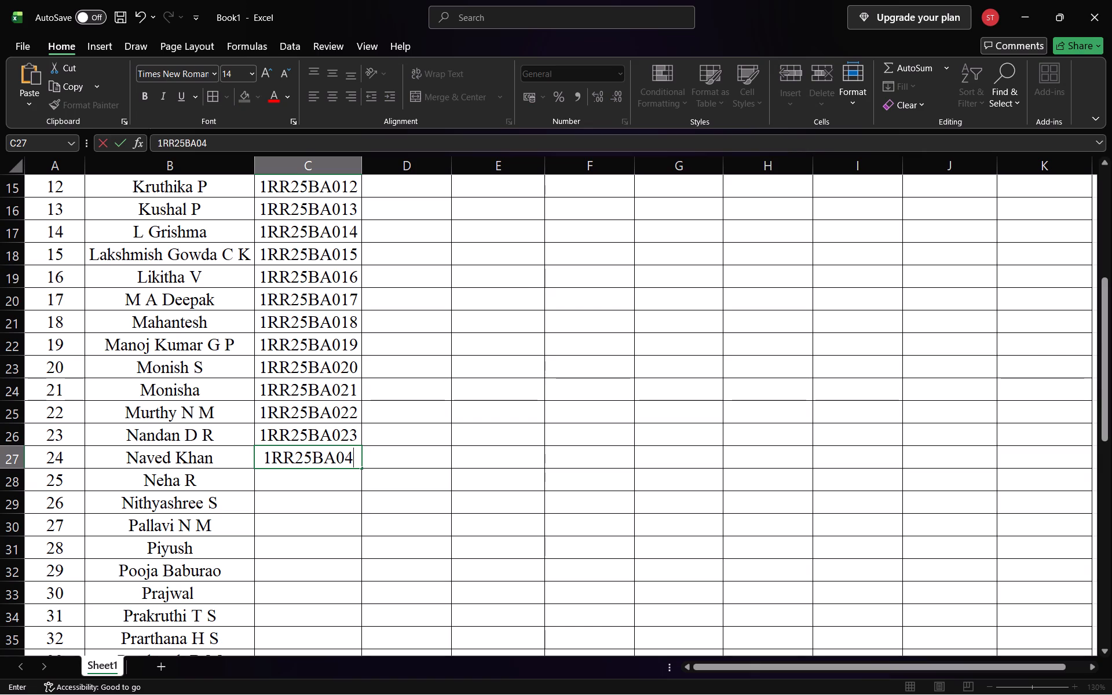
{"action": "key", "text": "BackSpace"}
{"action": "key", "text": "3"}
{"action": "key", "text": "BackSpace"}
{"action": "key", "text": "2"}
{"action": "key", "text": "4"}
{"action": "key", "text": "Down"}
Enter the USN ending in 025 for serial number 25 in cell C28, keeping the same prefix.
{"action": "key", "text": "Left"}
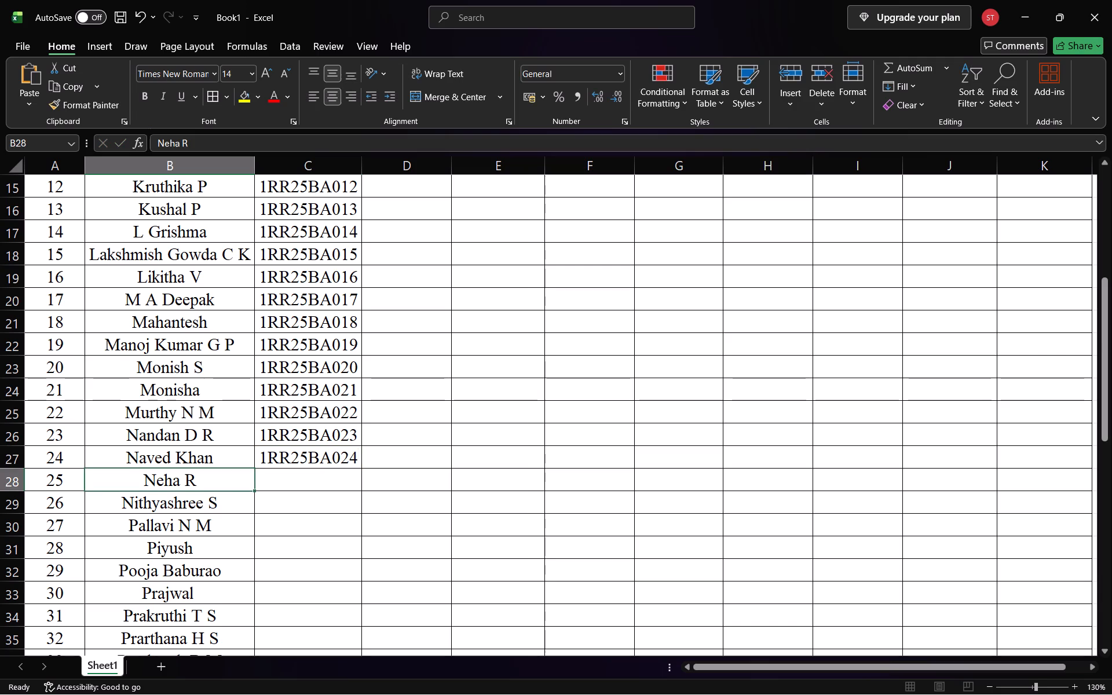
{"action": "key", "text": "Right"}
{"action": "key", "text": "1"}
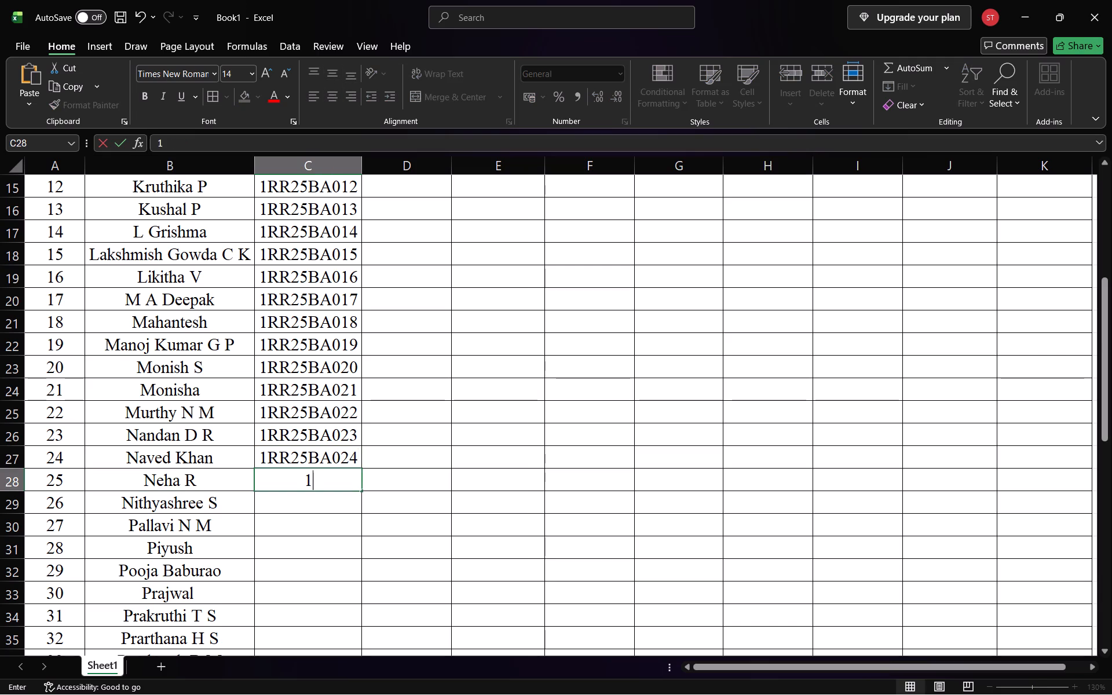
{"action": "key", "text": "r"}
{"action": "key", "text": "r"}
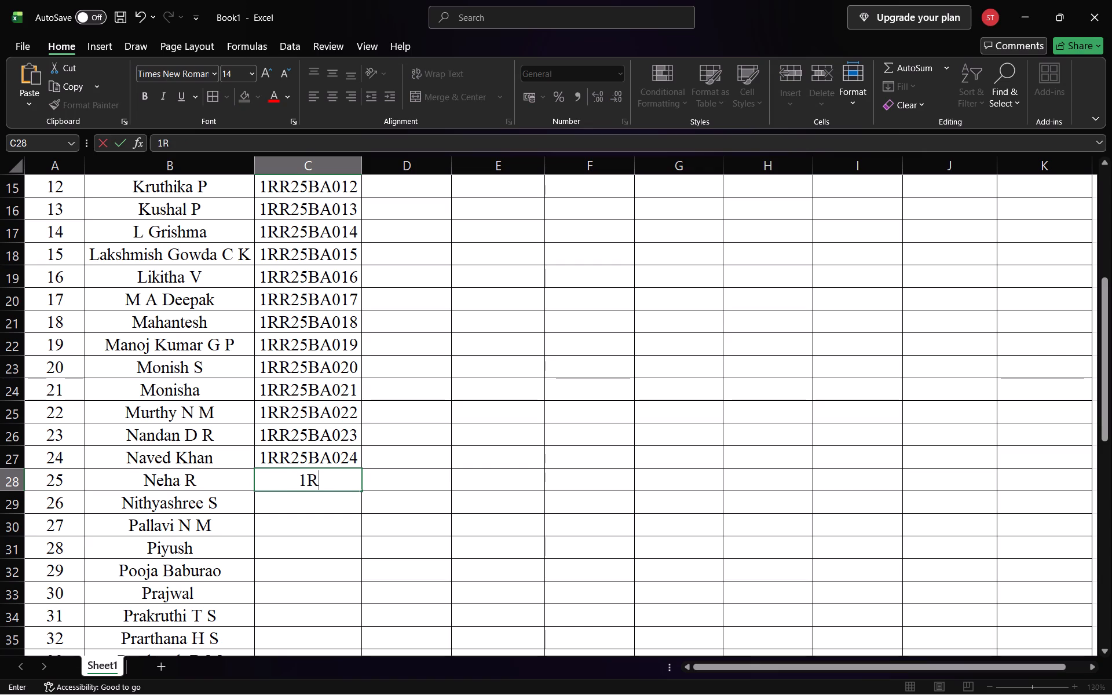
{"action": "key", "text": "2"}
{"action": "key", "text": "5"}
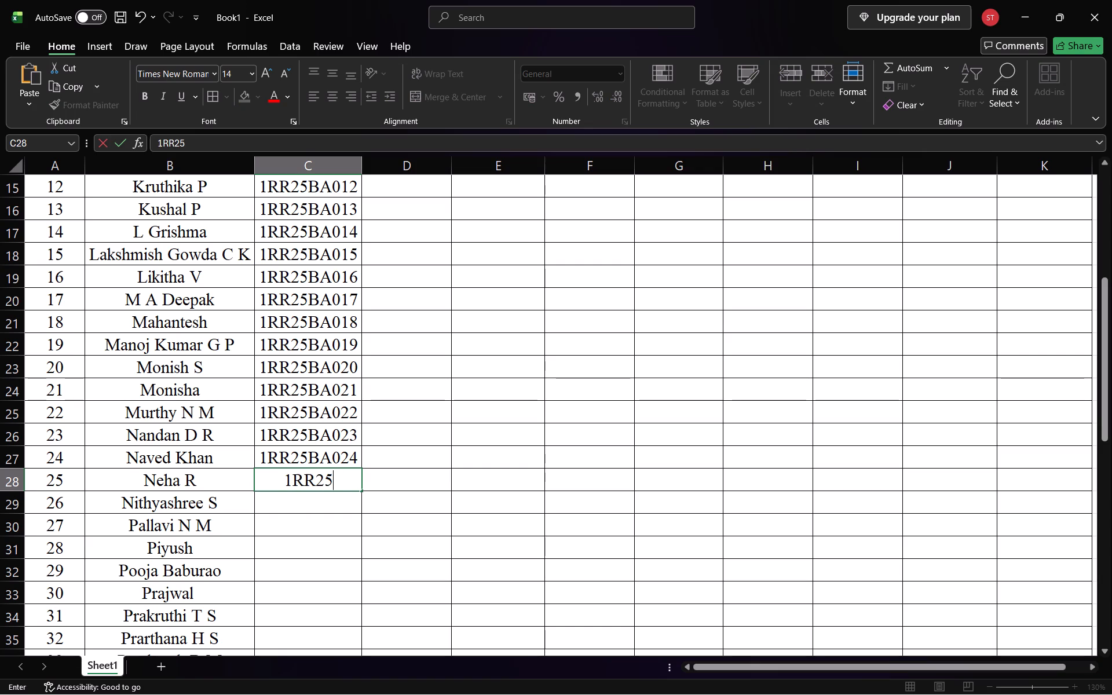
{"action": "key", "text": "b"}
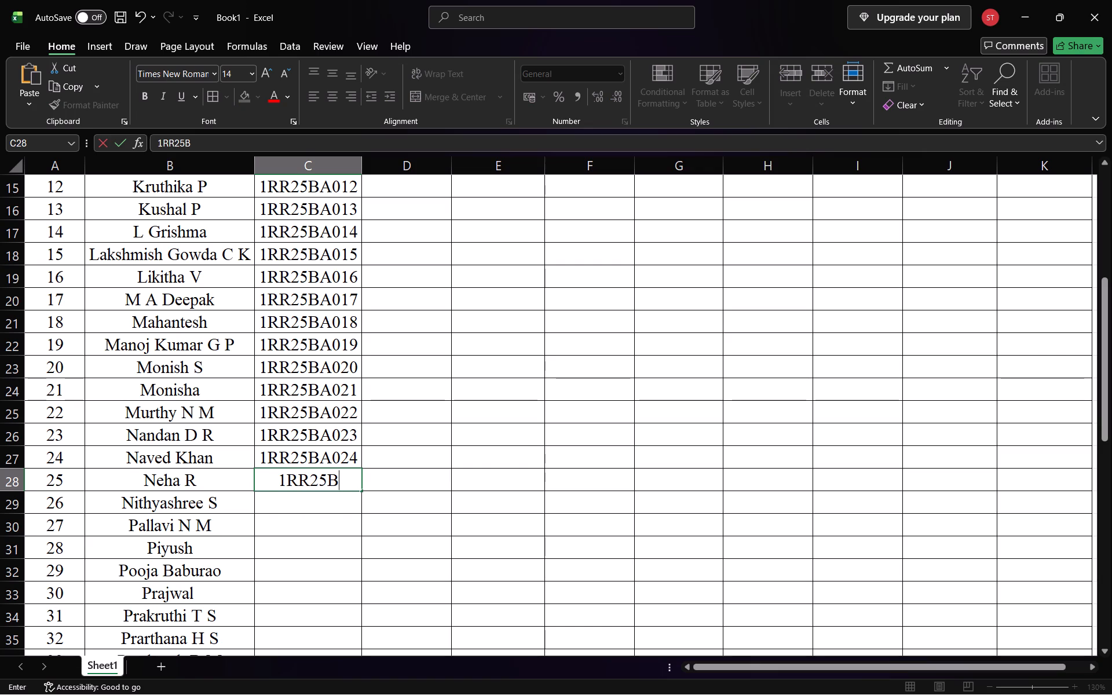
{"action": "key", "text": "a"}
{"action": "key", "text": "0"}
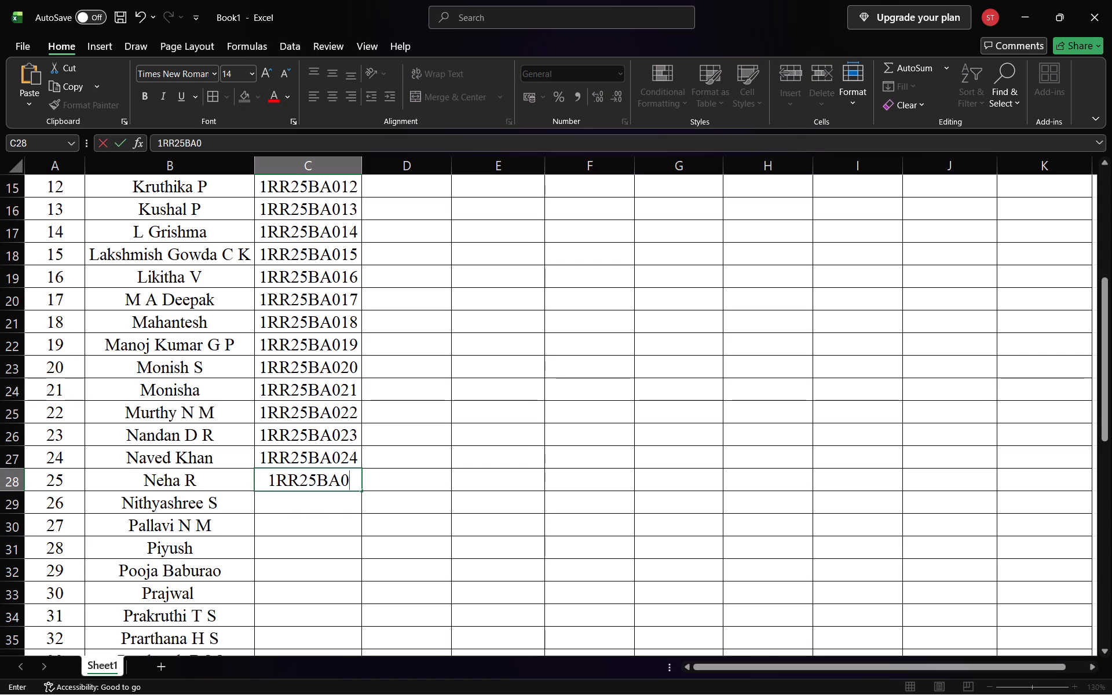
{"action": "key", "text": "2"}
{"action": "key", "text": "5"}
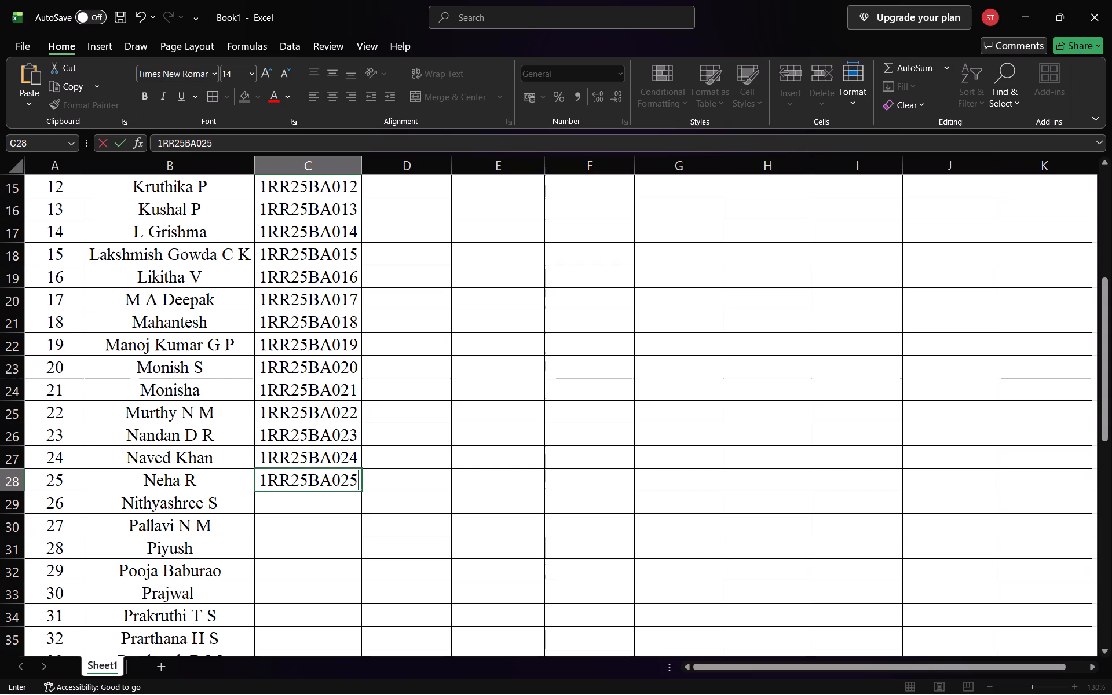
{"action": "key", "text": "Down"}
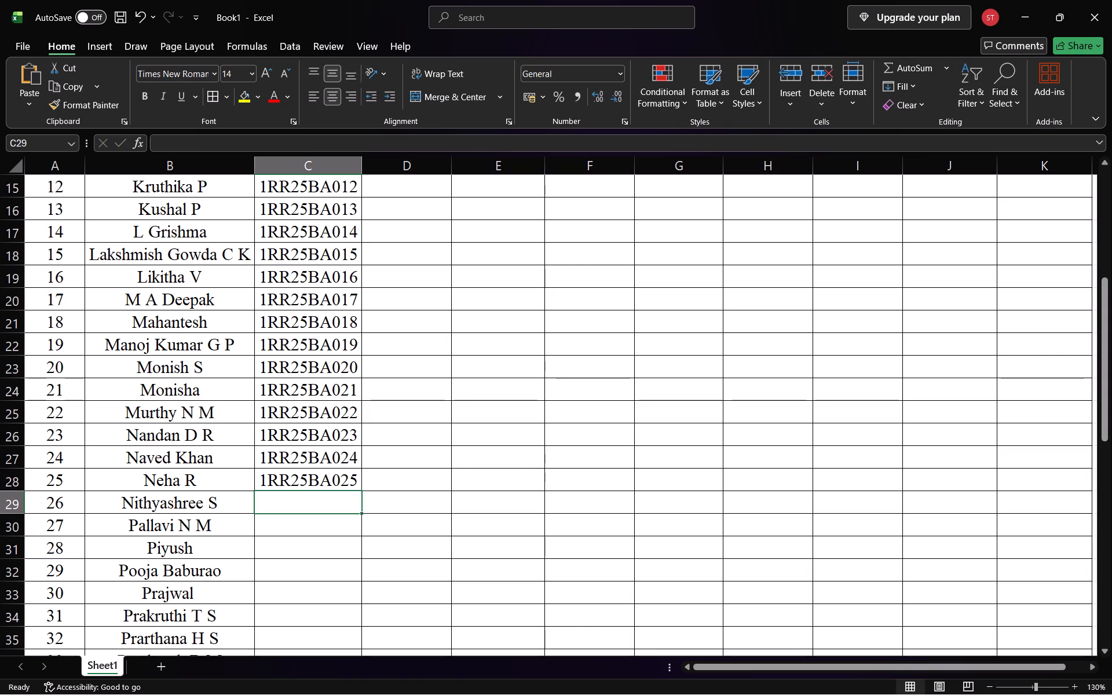
Enter the USN ending in 026 for serial number 26 in cell C29, keeping the same prefix.
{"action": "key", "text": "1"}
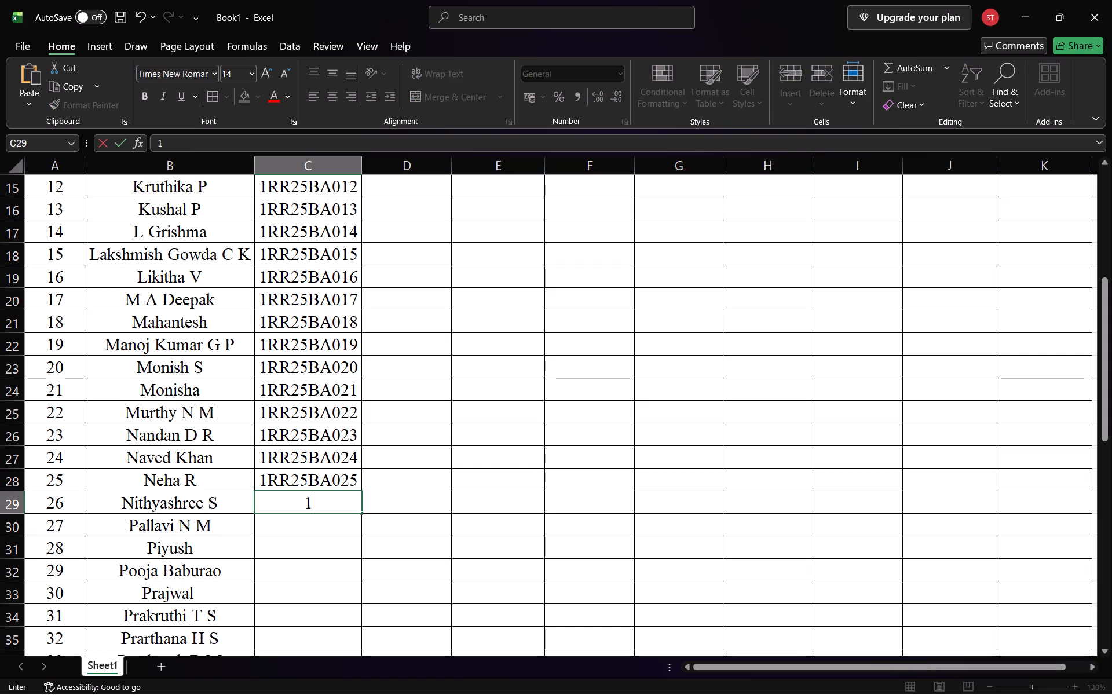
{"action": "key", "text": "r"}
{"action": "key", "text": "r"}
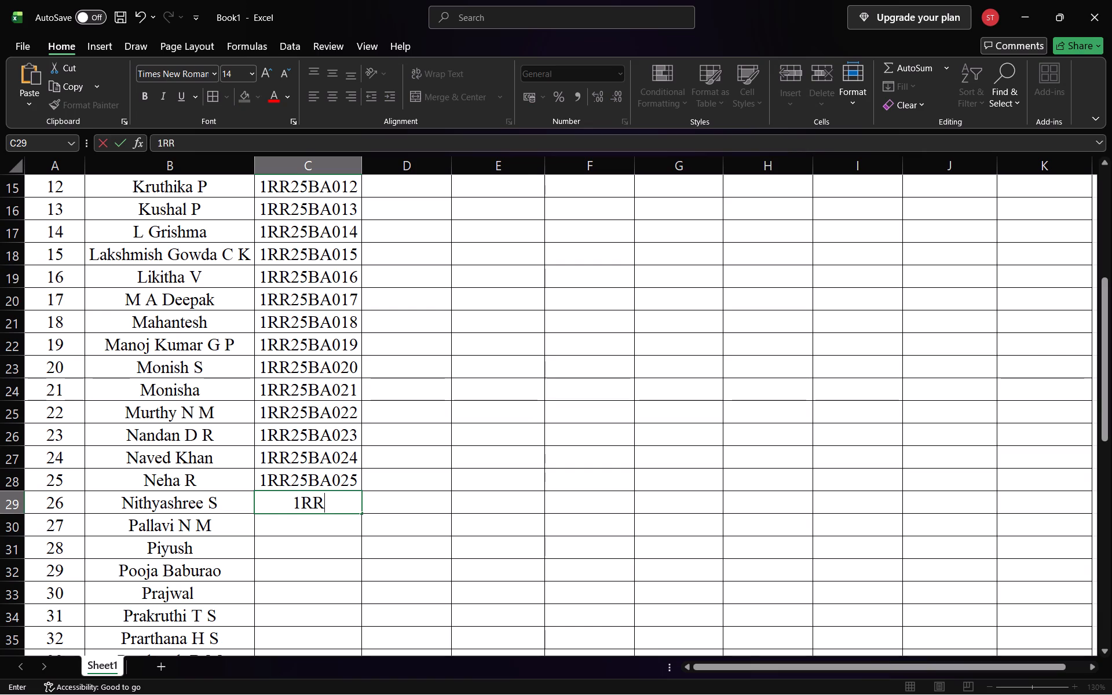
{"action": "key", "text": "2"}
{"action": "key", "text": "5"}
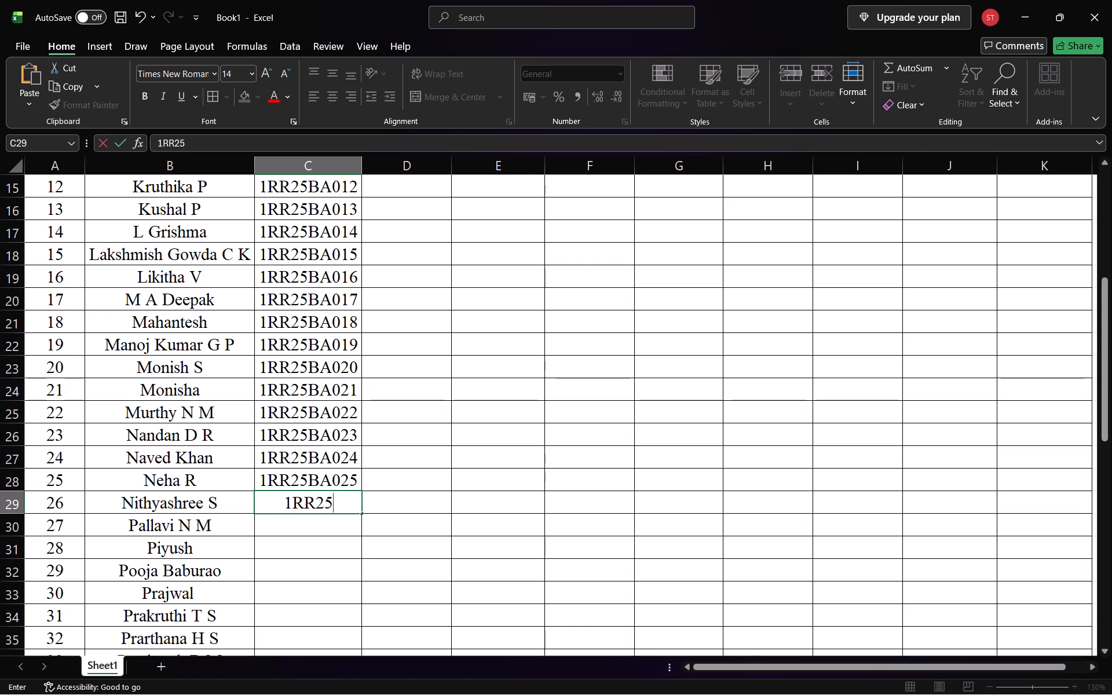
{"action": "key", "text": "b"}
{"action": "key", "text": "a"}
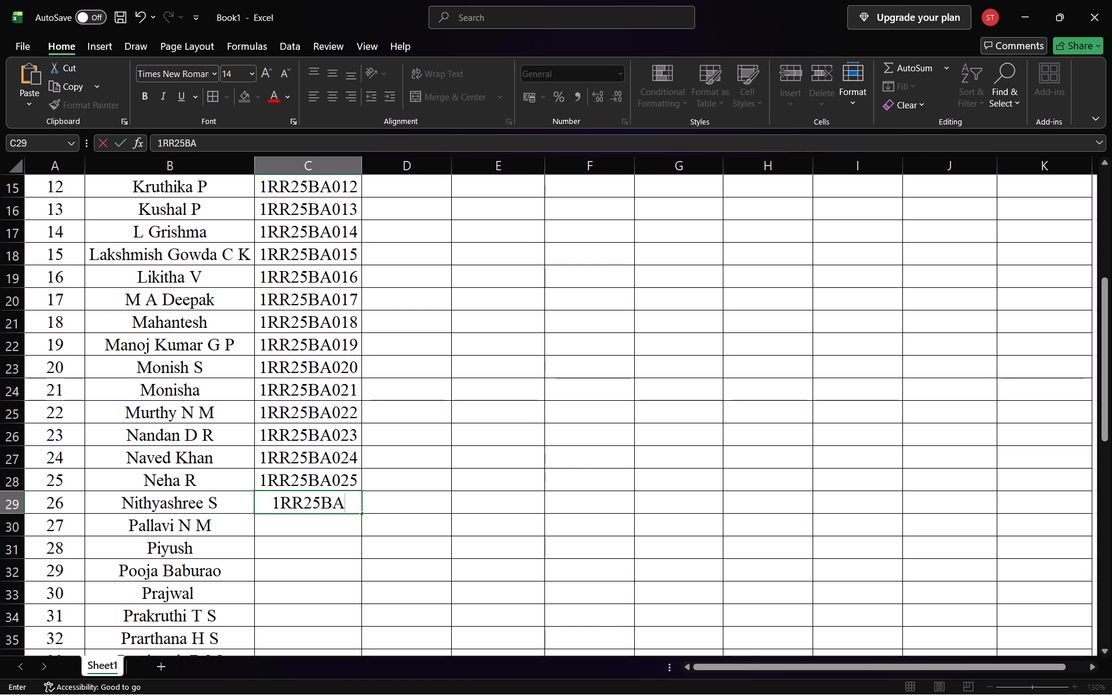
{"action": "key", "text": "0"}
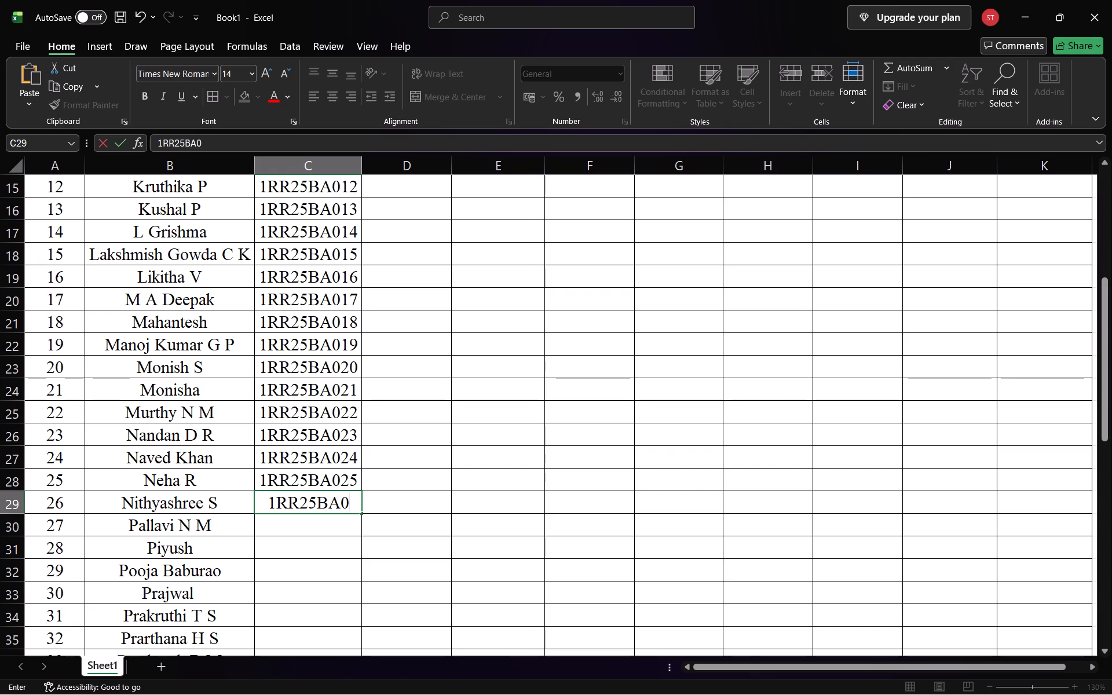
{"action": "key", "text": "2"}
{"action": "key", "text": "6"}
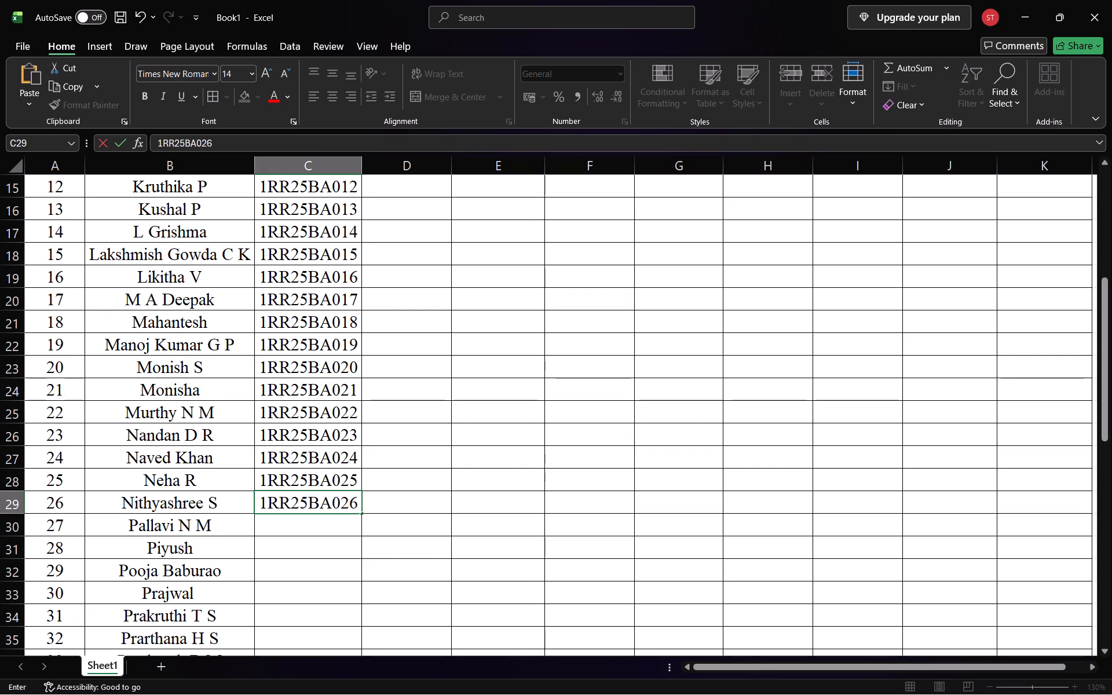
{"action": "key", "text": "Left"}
Enter the USN ending in 027 for serial number 27 in cell C30, keeping the same prefix.
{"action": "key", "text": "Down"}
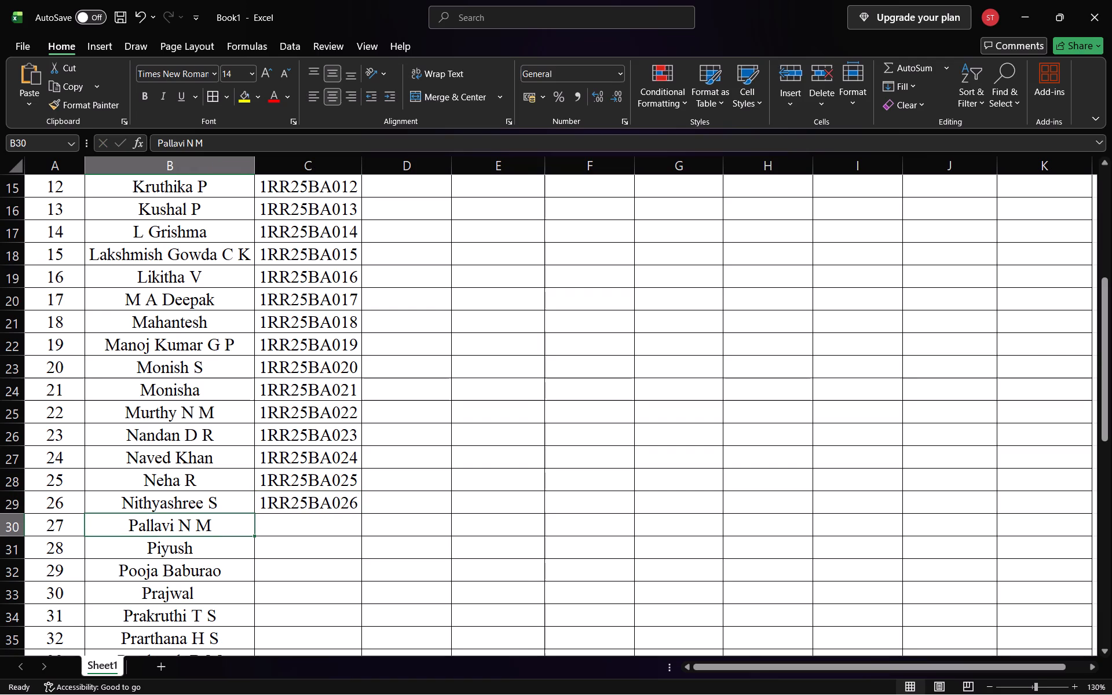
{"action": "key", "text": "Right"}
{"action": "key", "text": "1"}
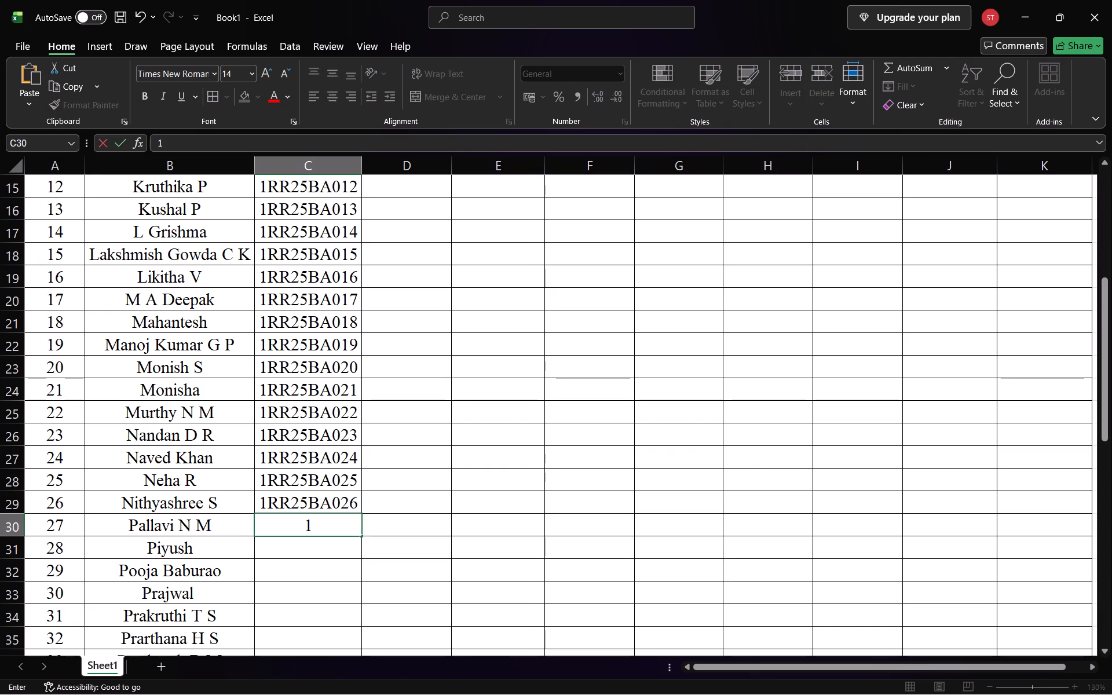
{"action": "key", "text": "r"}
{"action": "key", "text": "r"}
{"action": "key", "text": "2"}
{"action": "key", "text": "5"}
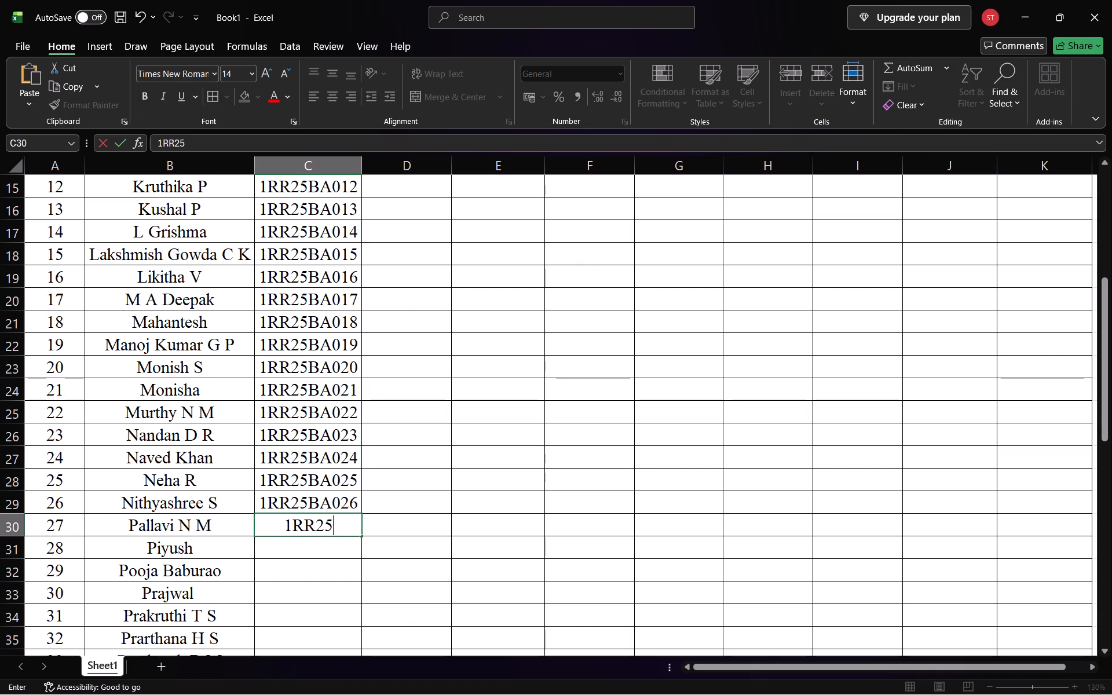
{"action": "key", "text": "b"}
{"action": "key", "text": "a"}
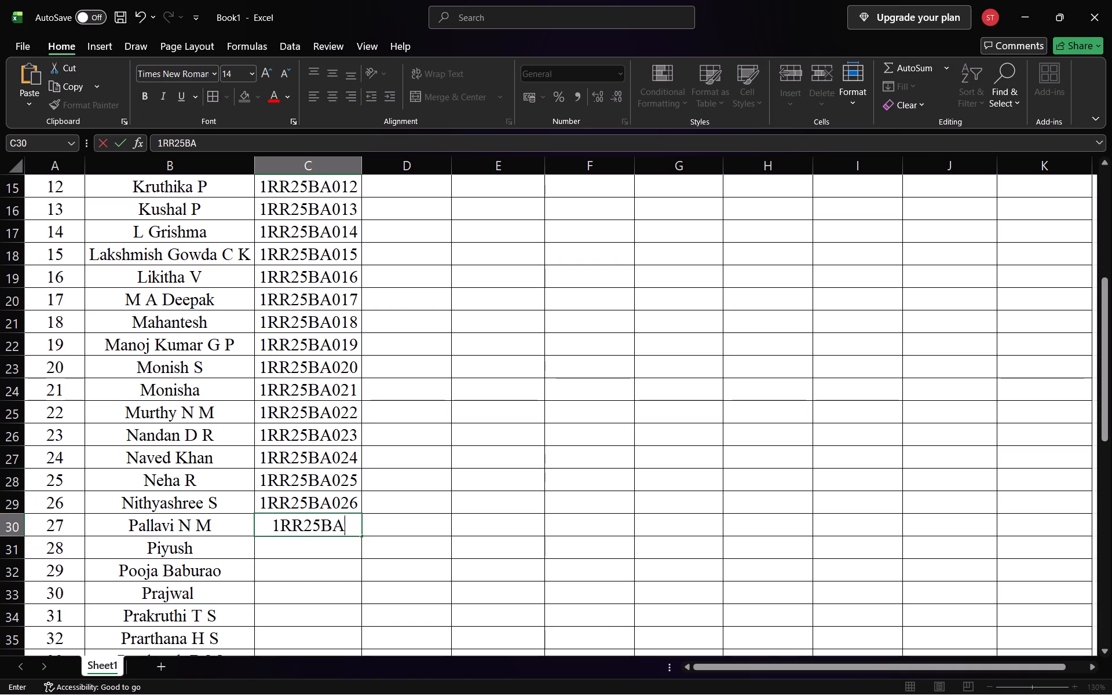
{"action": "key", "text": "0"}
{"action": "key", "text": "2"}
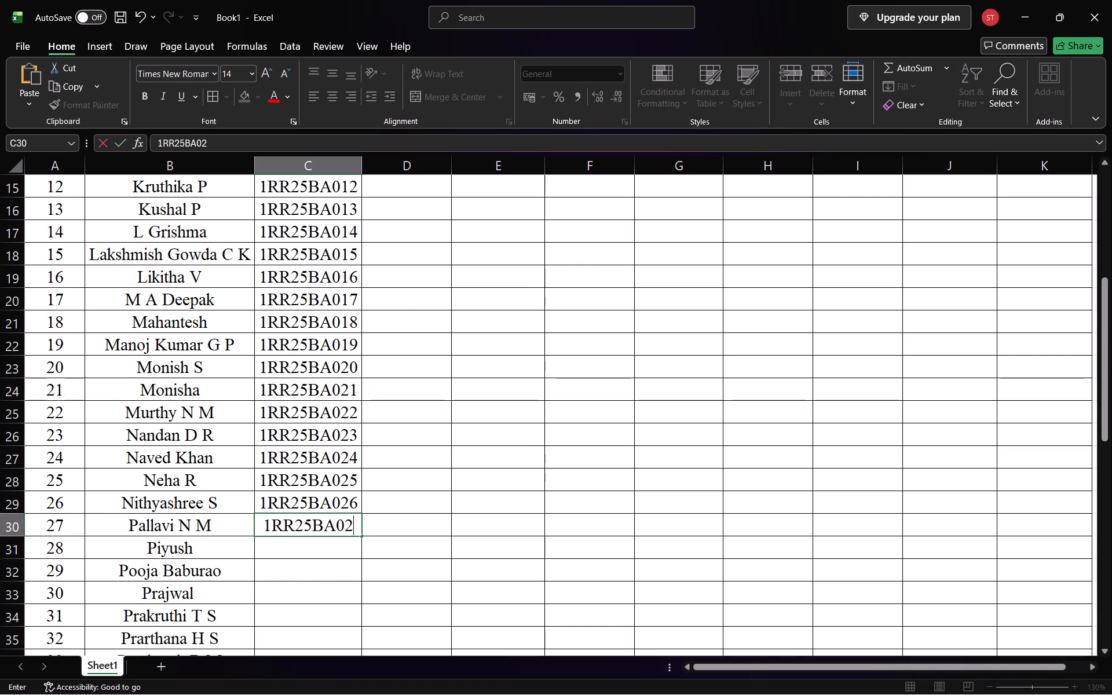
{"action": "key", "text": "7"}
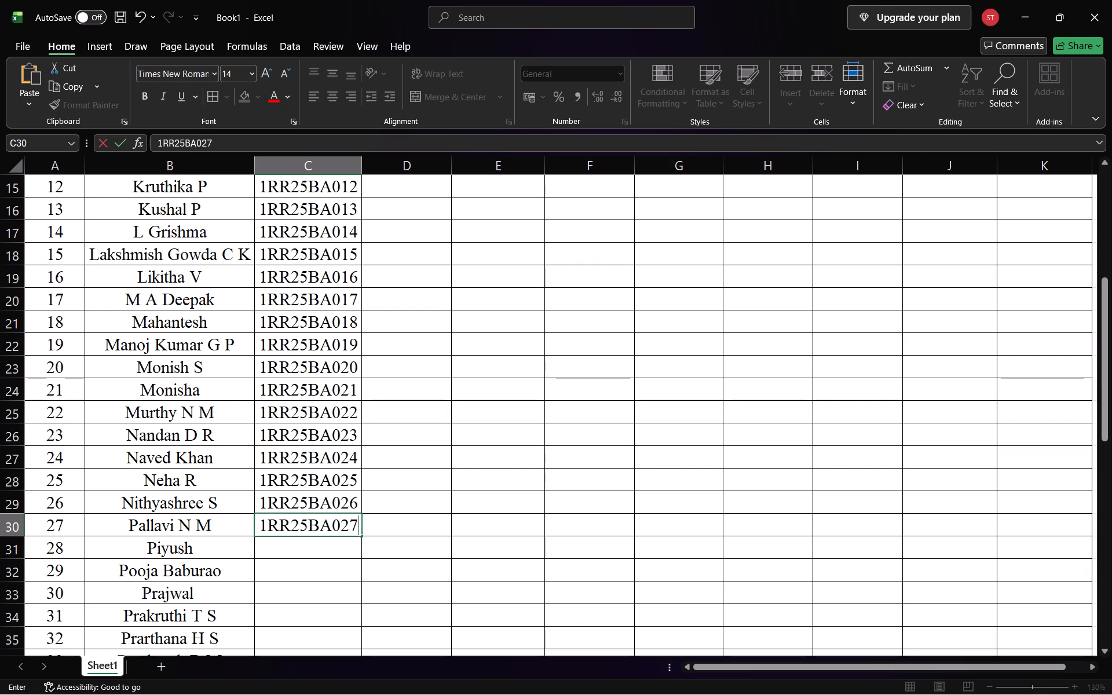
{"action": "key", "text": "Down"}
Enter the USN ending in 028 for serial number 28 in cell C31, keeping the same prefix.
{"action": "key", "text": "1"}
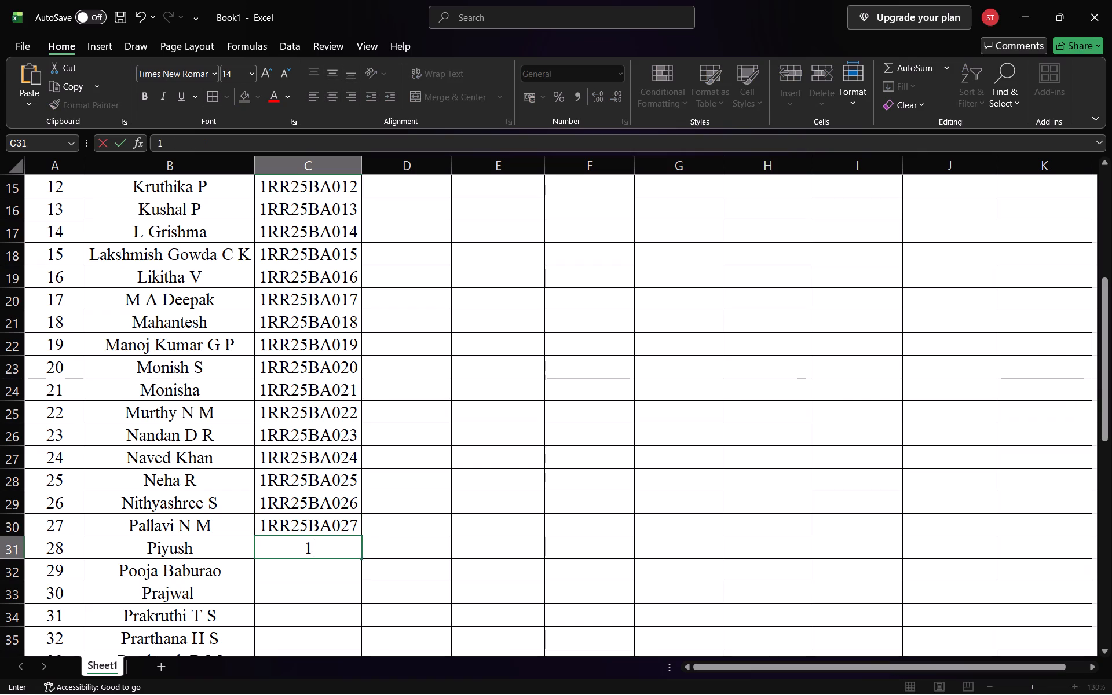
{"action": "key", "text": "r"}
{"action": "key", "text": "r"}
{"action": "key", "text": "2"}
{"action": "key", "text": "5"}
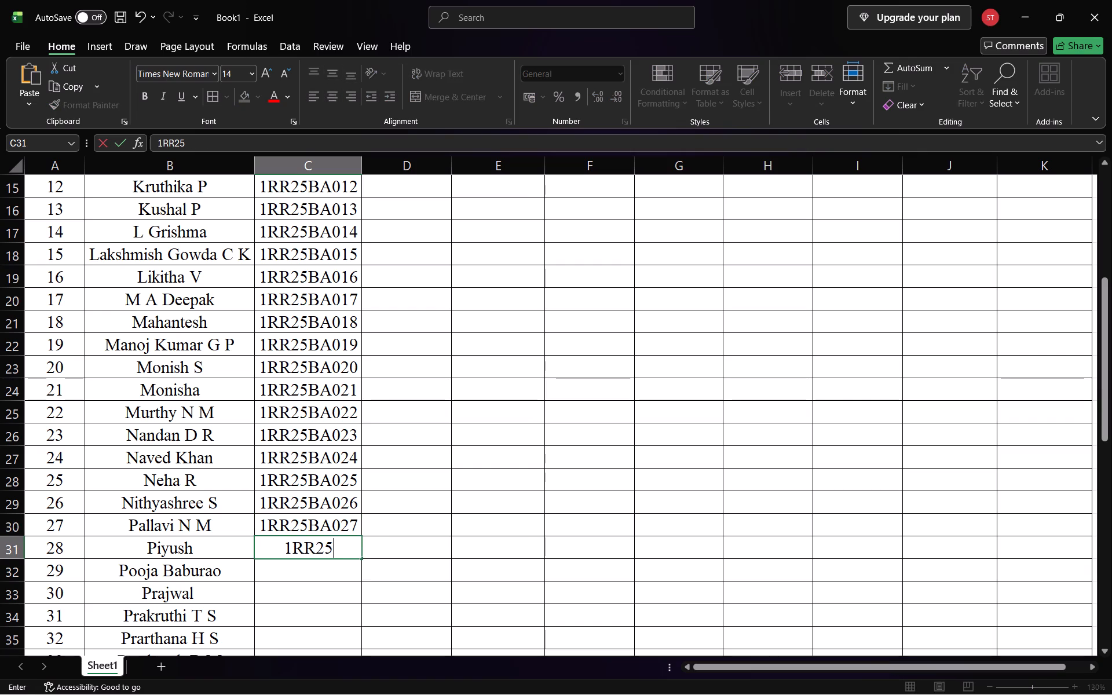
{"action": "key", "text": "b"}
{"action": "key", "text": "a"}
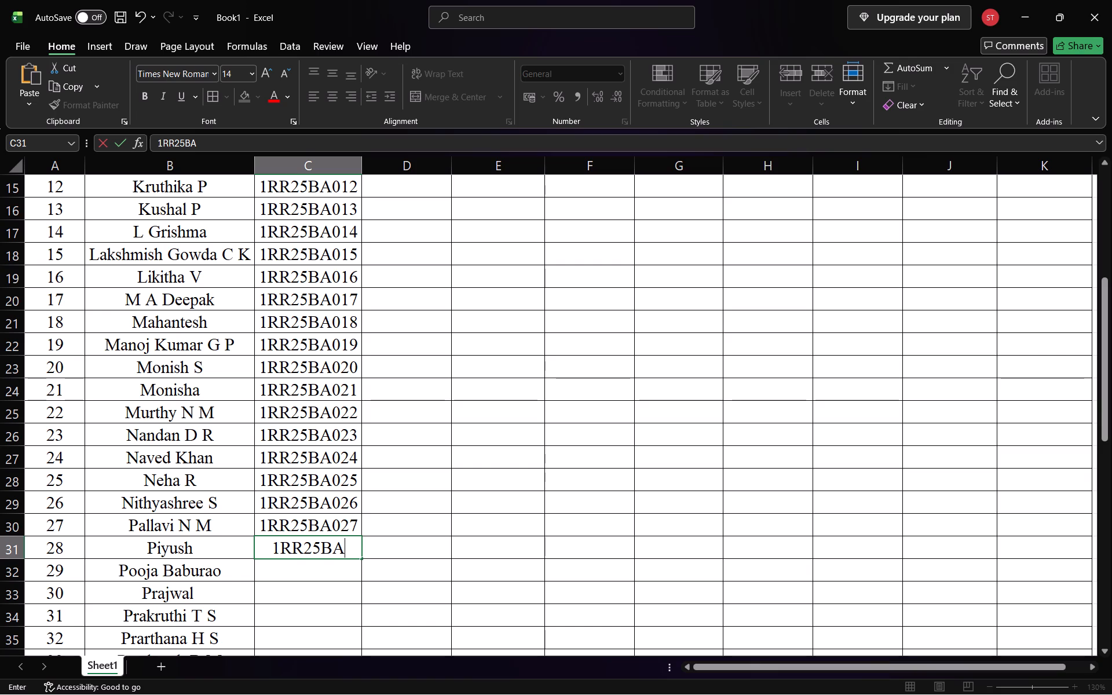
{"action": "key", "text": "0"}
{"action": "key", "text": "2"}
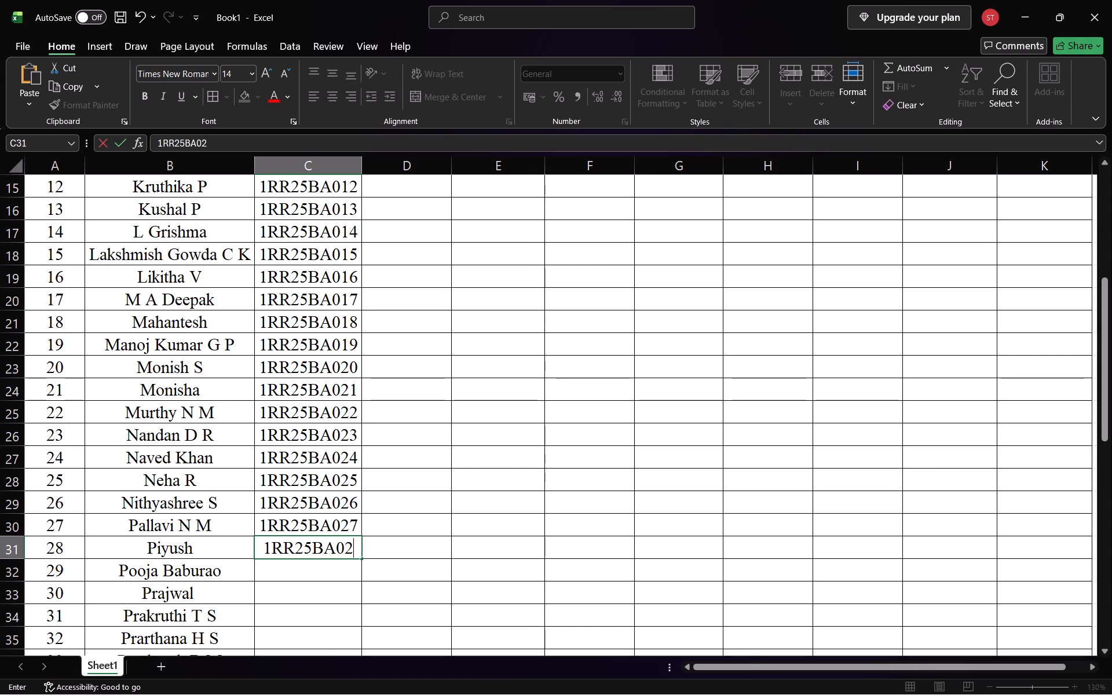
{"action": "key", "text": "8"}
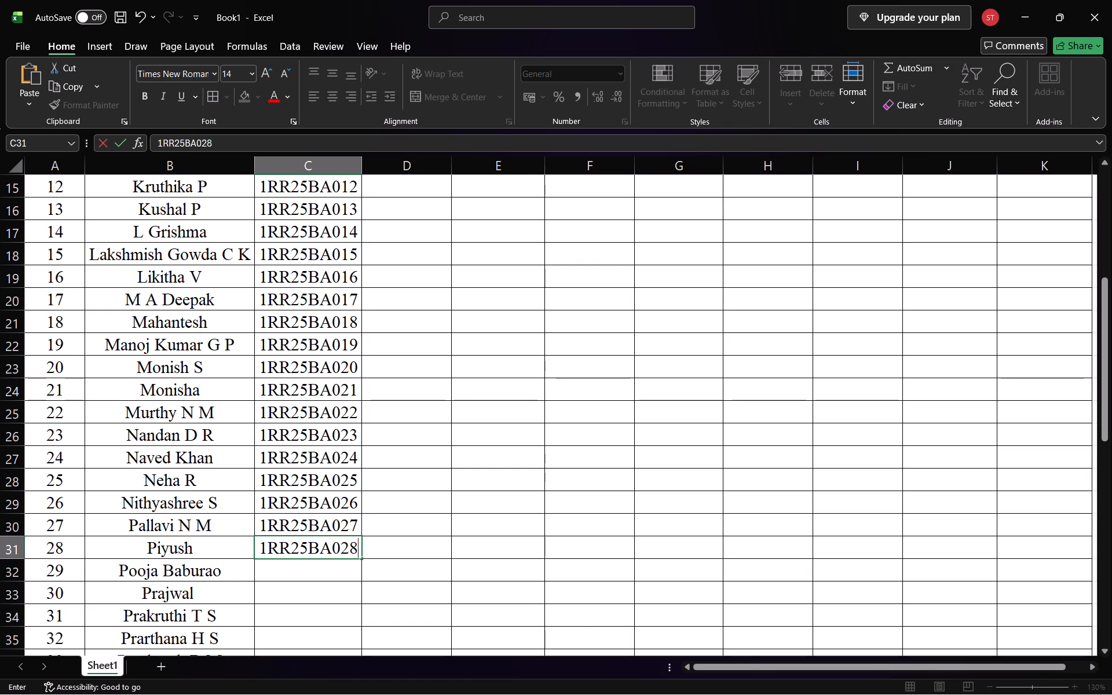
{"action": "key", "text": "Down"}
Enter the USN ending in 029 for serial number 29 in cell C32, keeping the same prefix.
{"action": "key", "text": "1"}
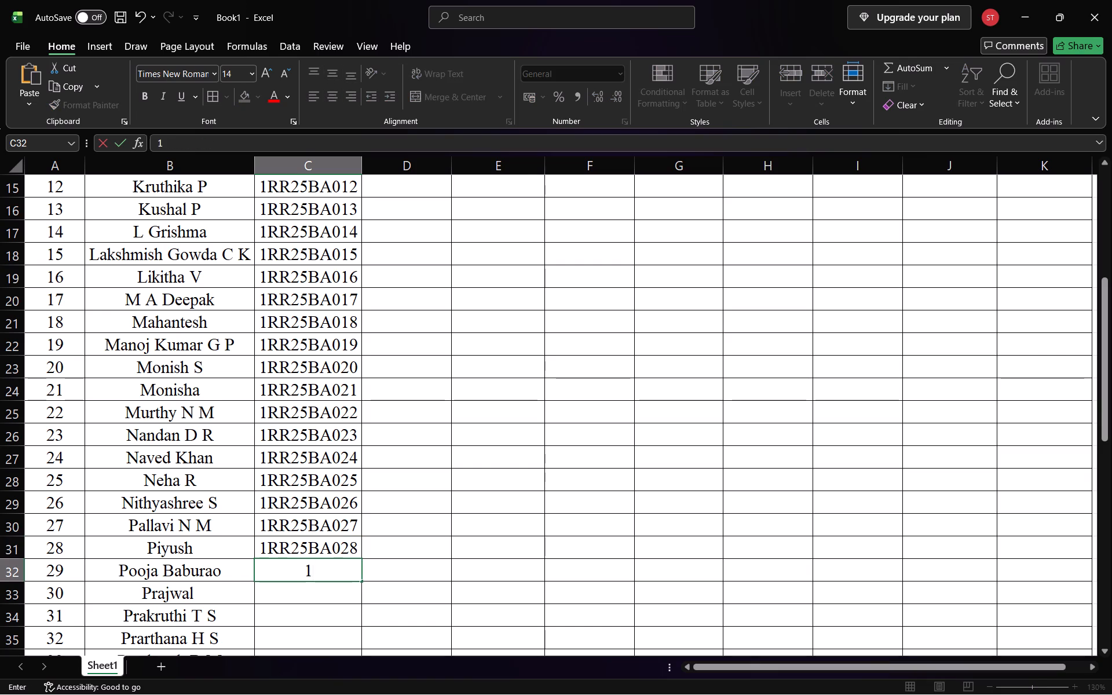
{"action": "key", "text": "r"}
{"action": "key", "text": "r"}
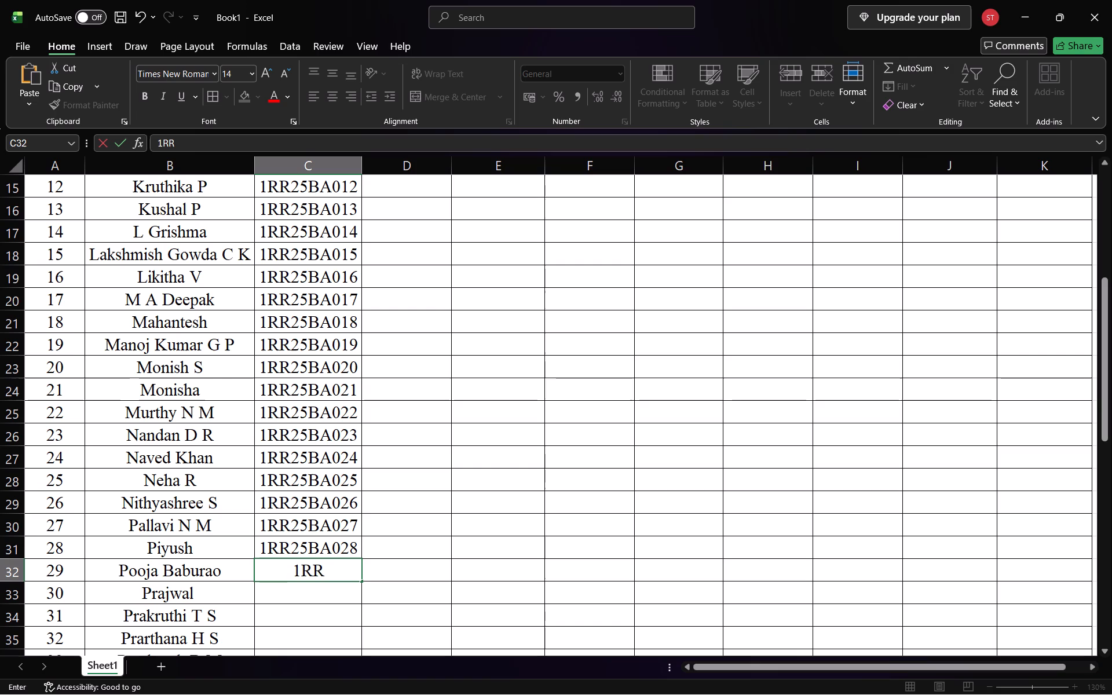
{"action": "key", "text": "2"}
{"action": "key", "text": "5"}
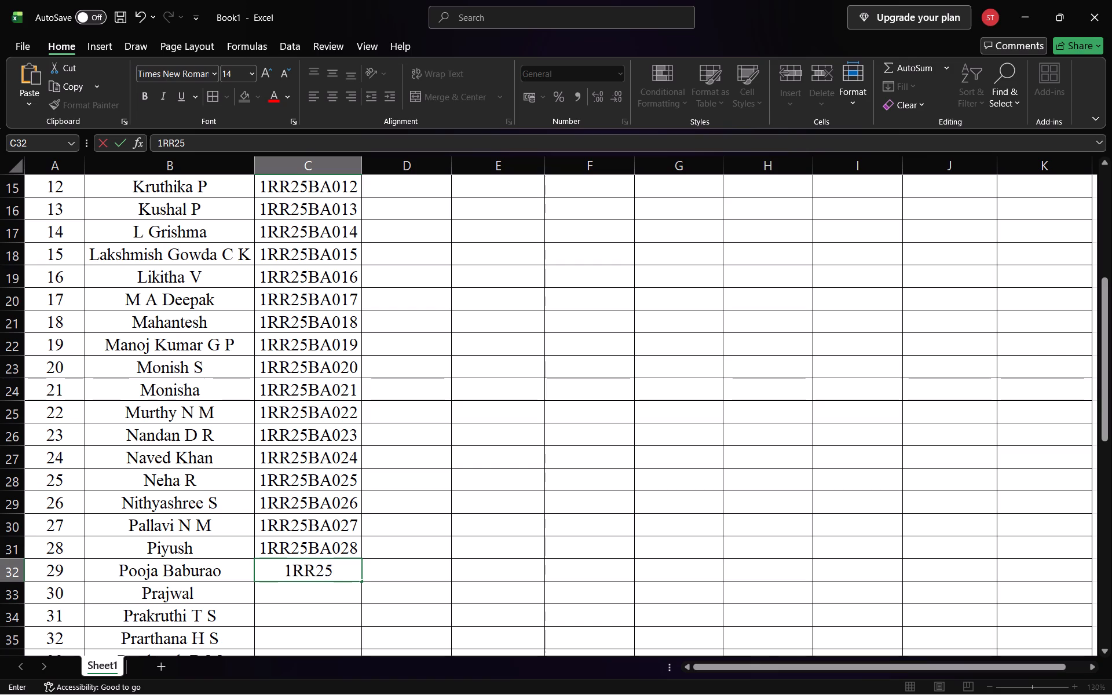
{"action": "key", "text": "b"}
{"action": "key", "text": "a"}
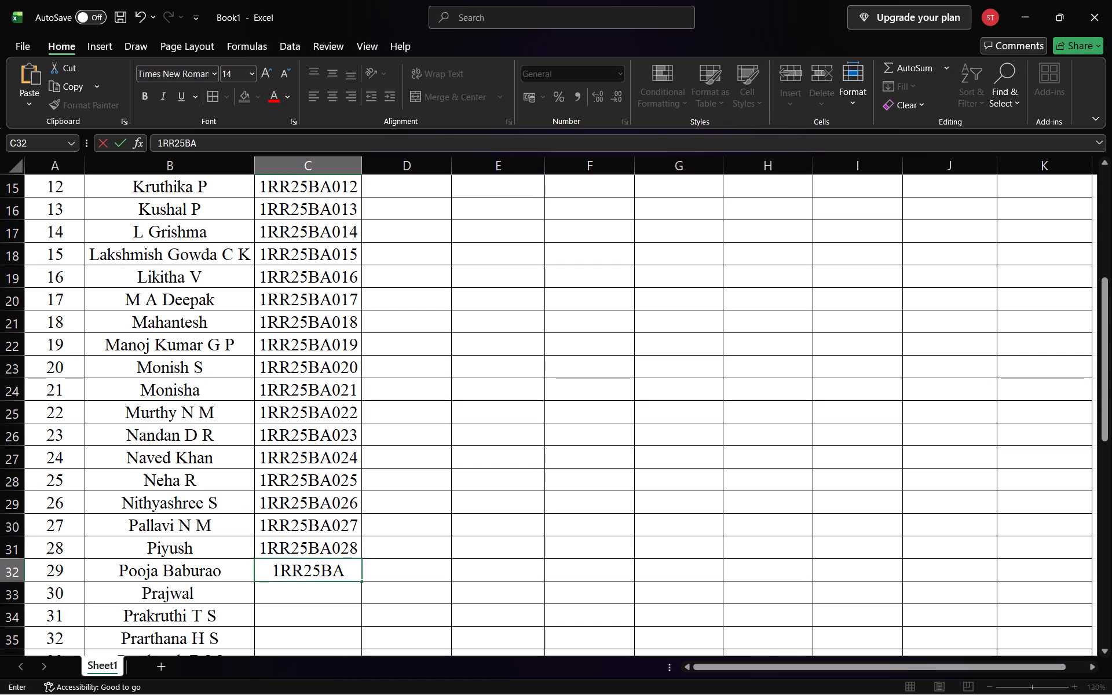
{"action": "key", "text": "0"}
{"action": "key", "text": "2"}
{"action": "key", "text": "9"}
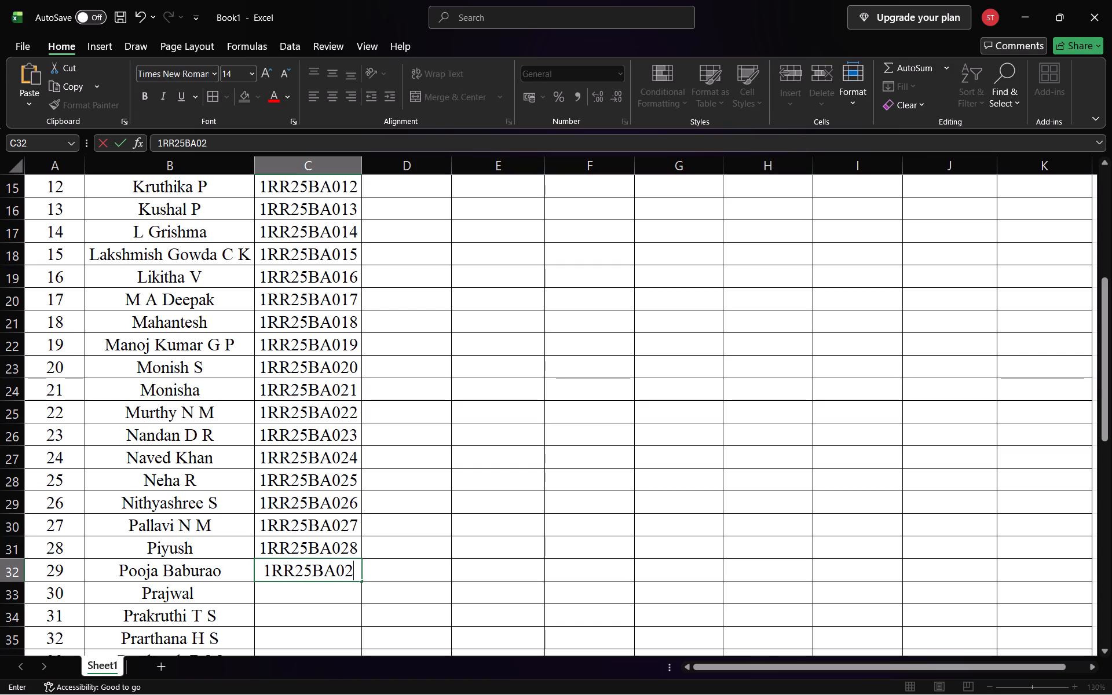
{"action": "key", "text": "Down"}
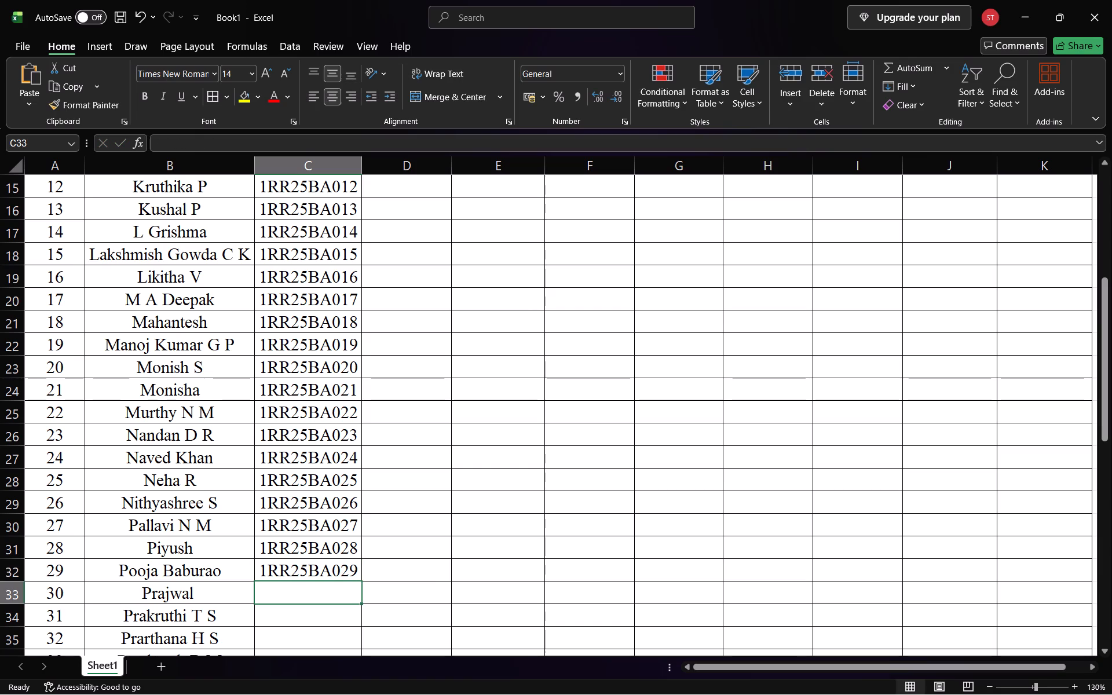
Enter the USN ending in 030 for serial number 30 in cell C33, keeping the same prefix.
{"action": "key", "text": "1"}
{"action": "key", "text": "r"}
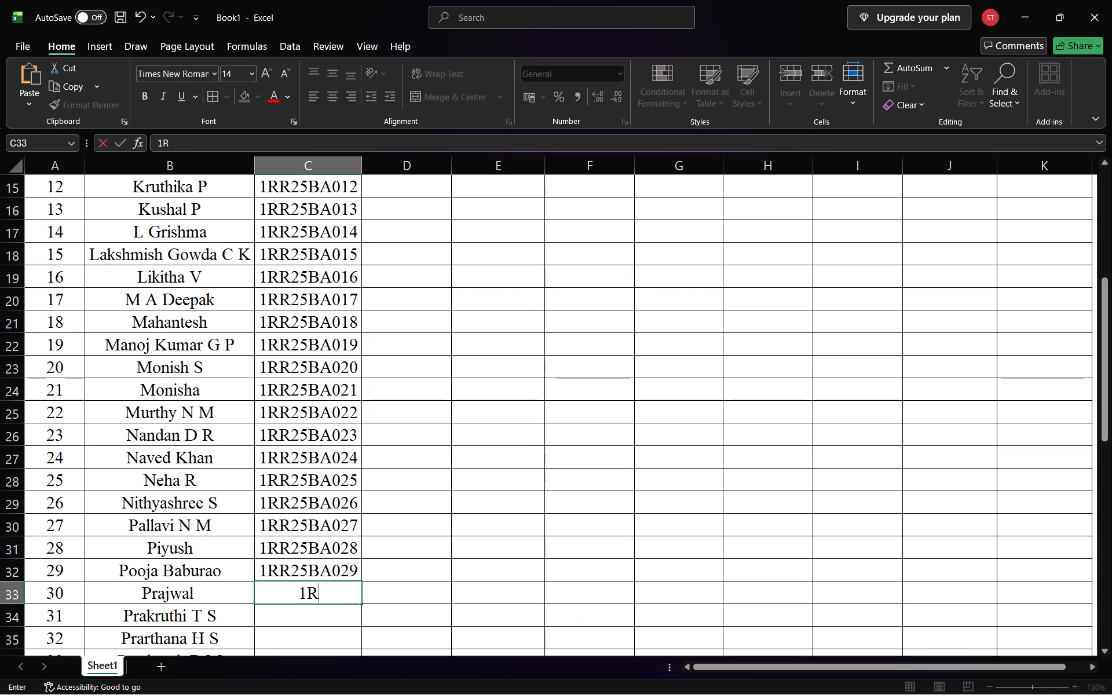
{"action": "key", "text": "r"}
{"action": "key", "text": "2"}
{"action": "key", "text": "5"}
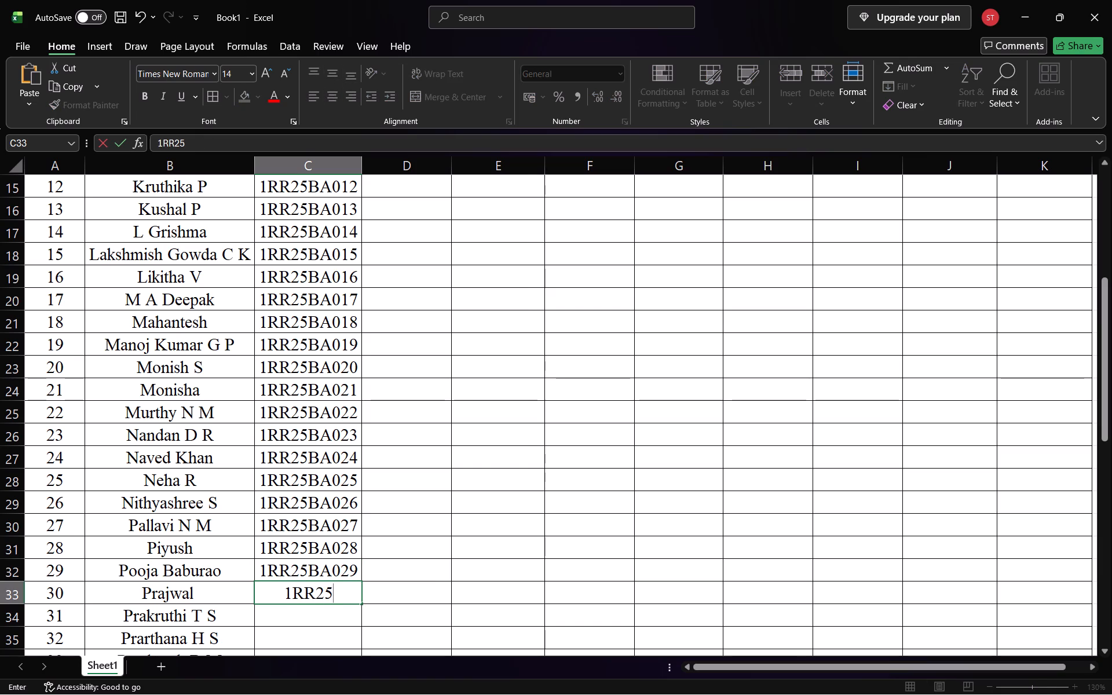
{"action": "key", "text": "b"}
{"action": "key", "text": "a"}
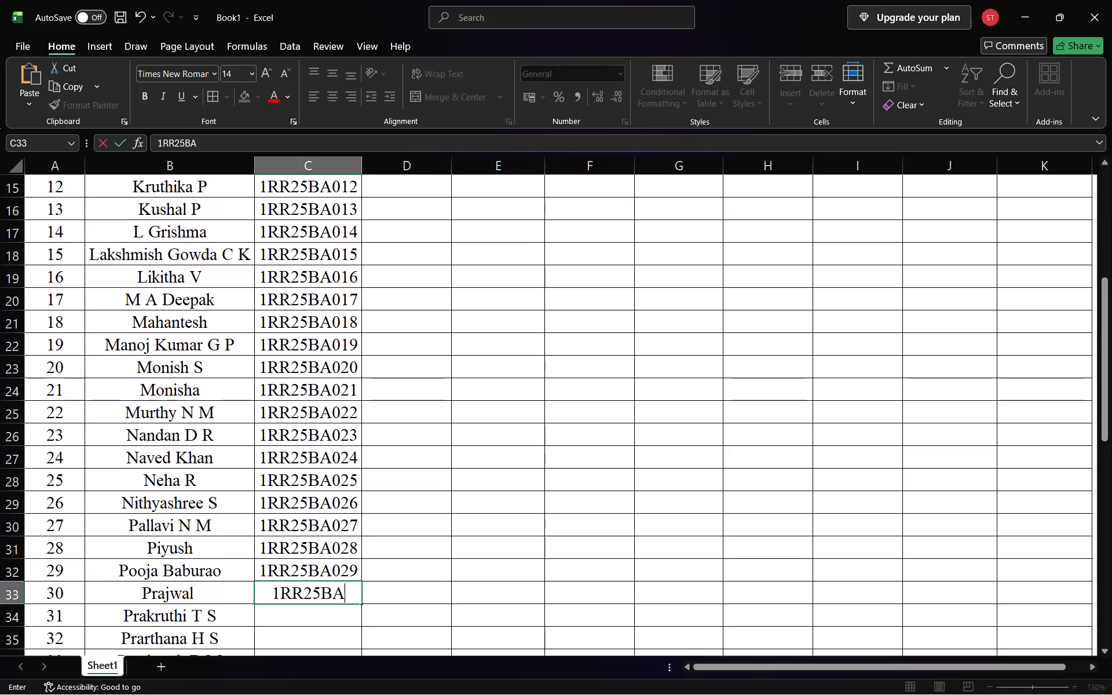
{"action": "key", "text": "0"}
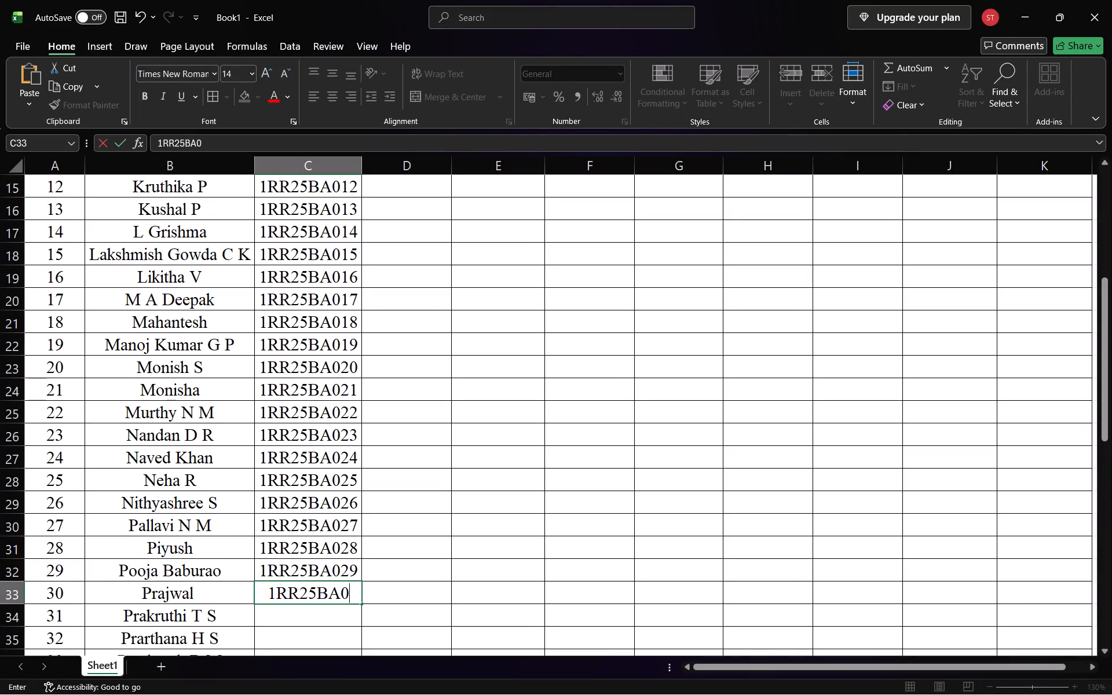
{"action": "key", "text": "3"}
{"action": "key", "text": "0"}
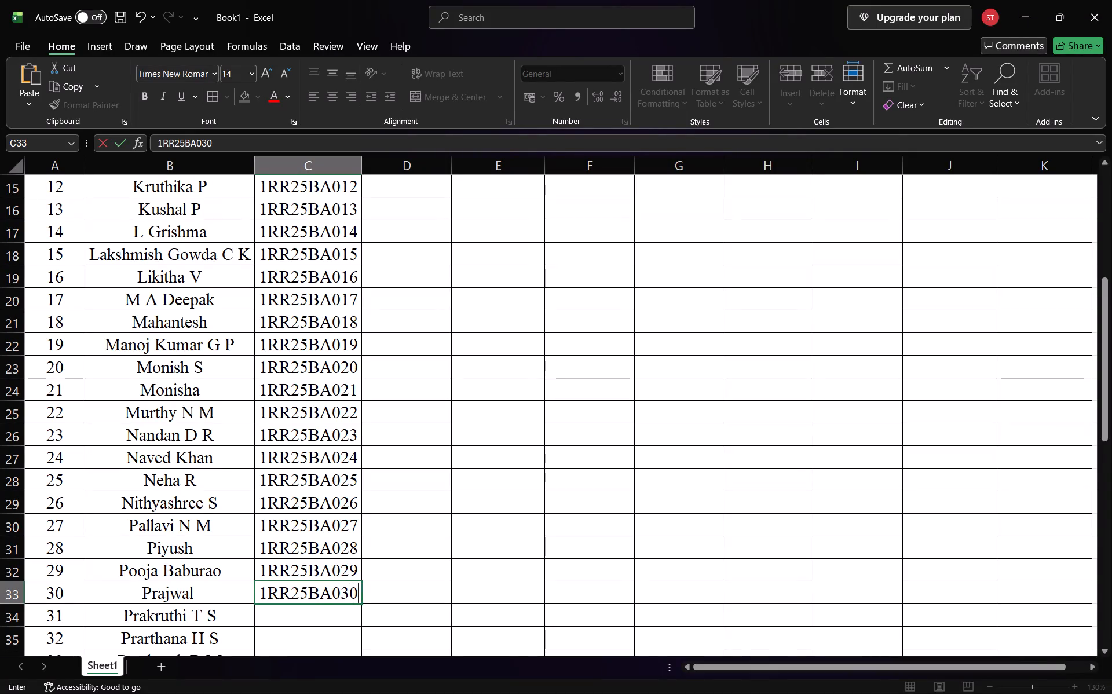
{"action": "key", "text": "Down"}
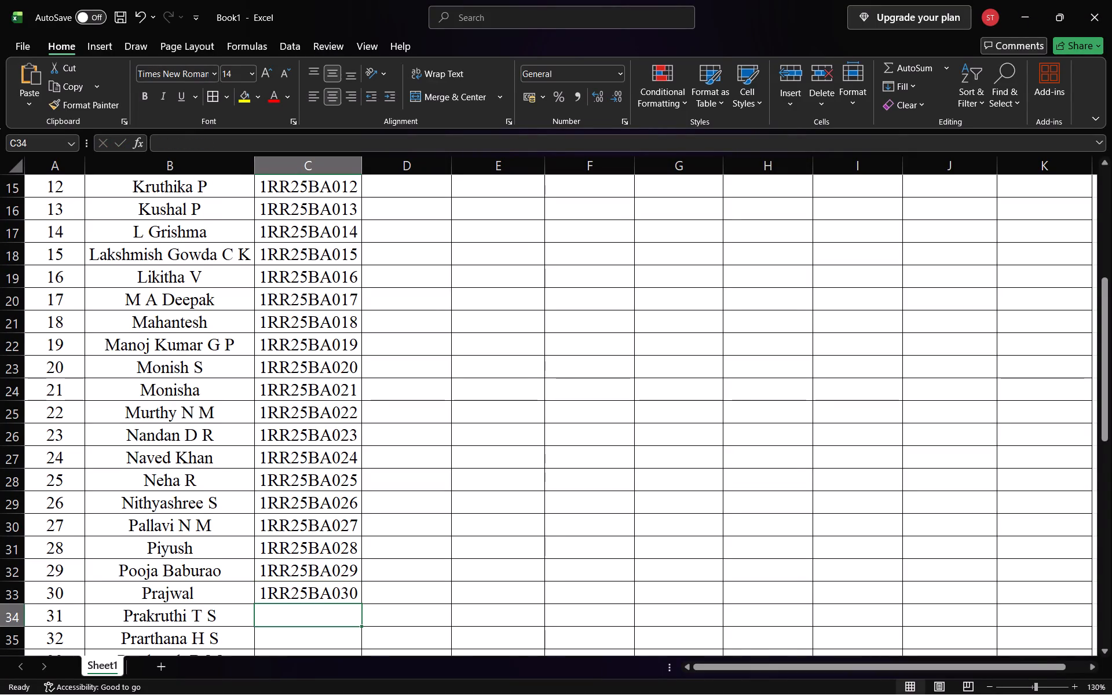
Enter the USN ending in 031 for serial number 31 in cell C34, keeping the same prefix.
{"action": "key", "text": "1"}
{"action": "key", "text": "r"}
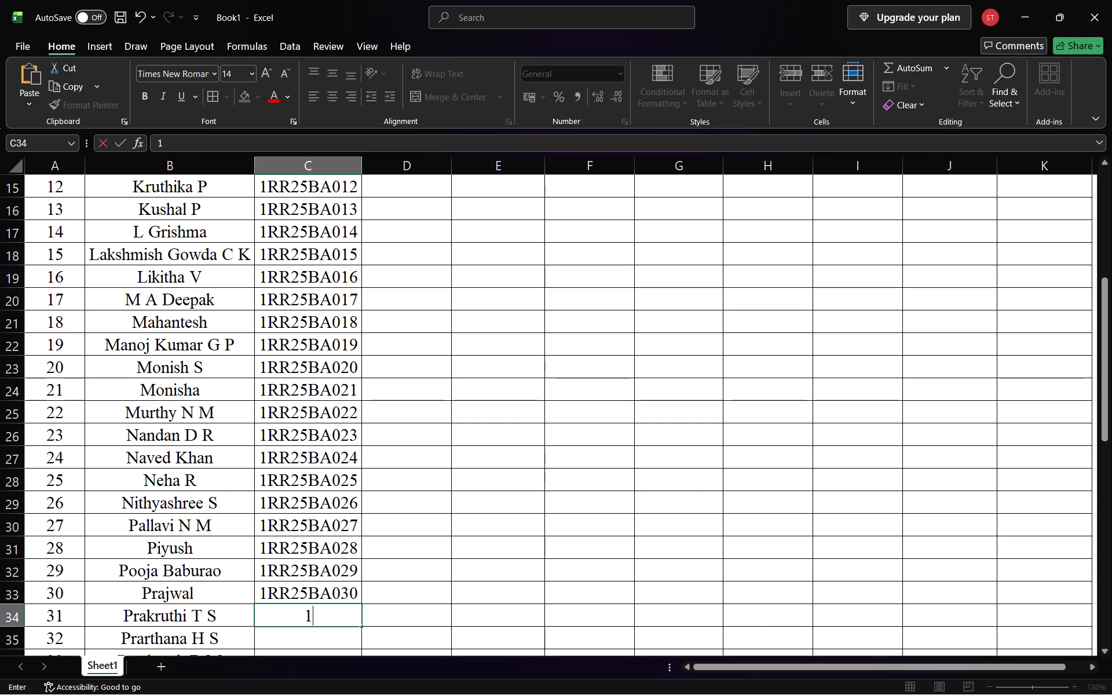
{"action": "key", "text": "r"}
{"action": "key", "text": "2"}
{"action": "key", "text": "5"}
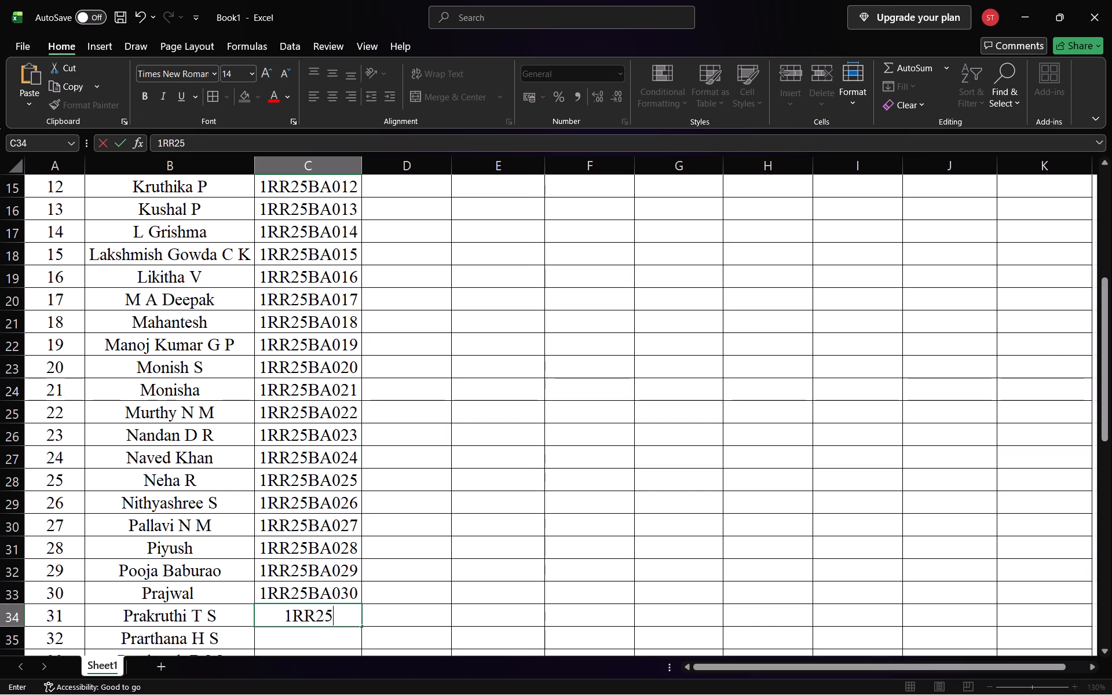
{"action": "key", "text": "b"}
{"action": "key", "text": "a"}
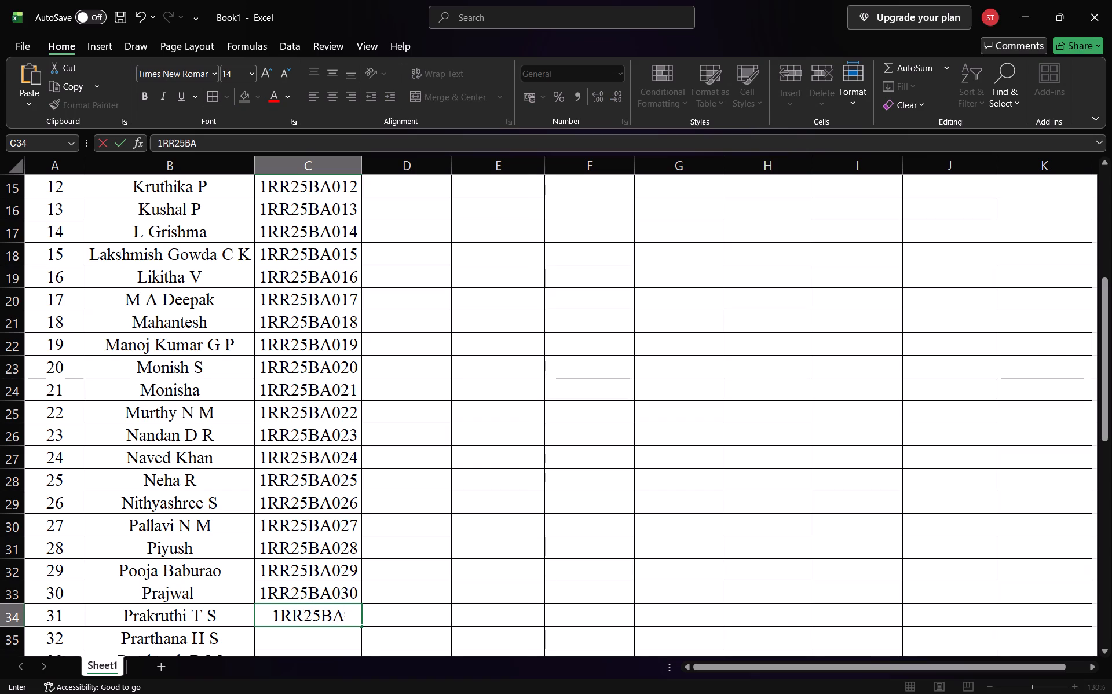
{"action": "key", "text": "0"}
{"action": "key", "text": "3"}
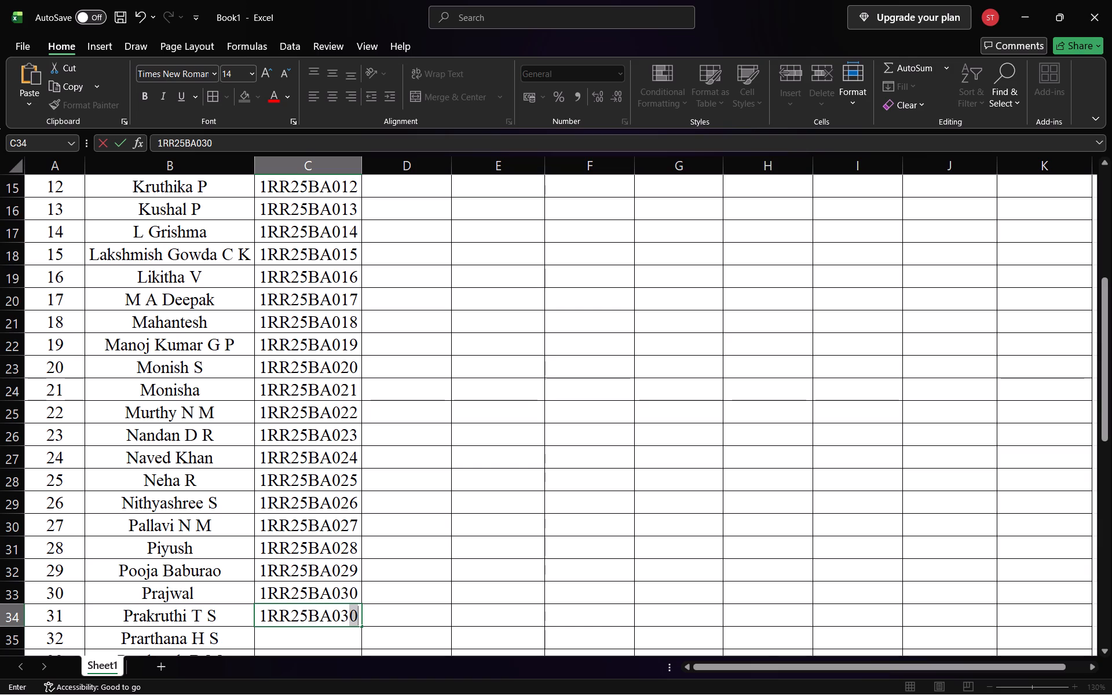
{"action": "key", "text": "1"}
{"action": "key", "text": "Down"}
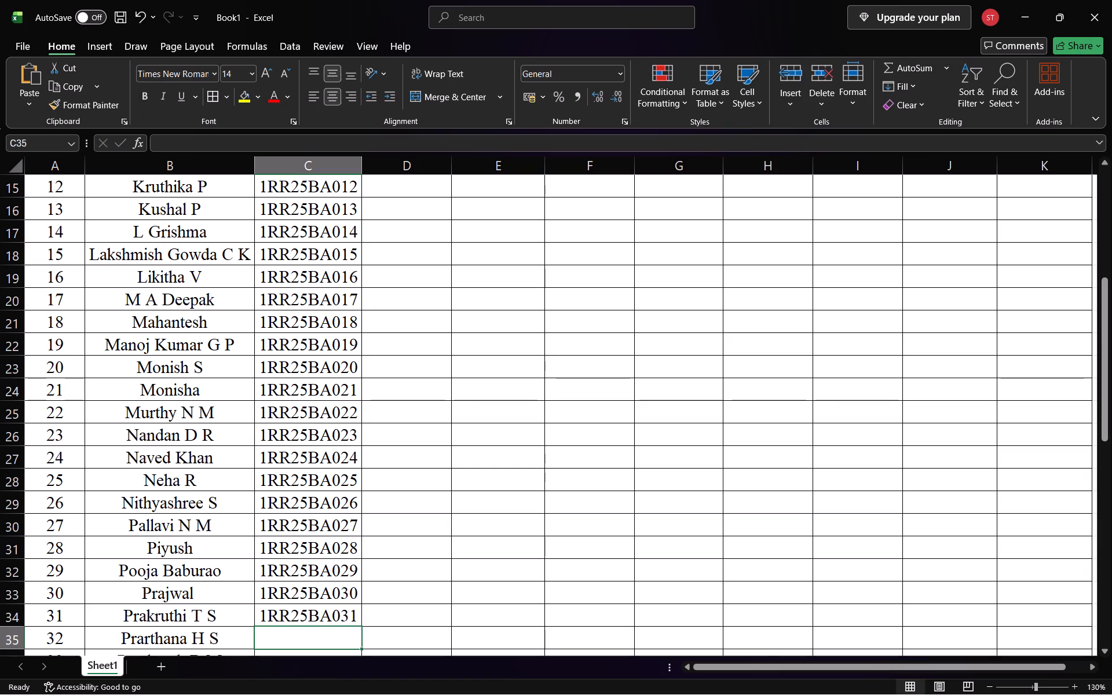
Enter the USN ending in 032 for serial number 32 in cell C35, keeping the same prefix.
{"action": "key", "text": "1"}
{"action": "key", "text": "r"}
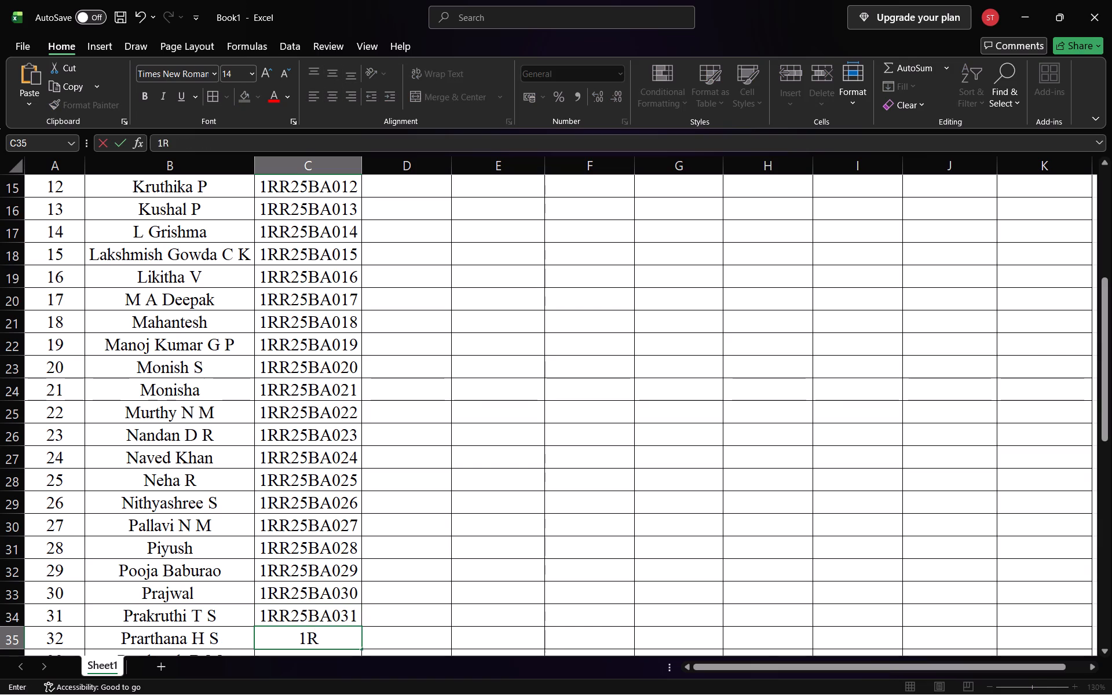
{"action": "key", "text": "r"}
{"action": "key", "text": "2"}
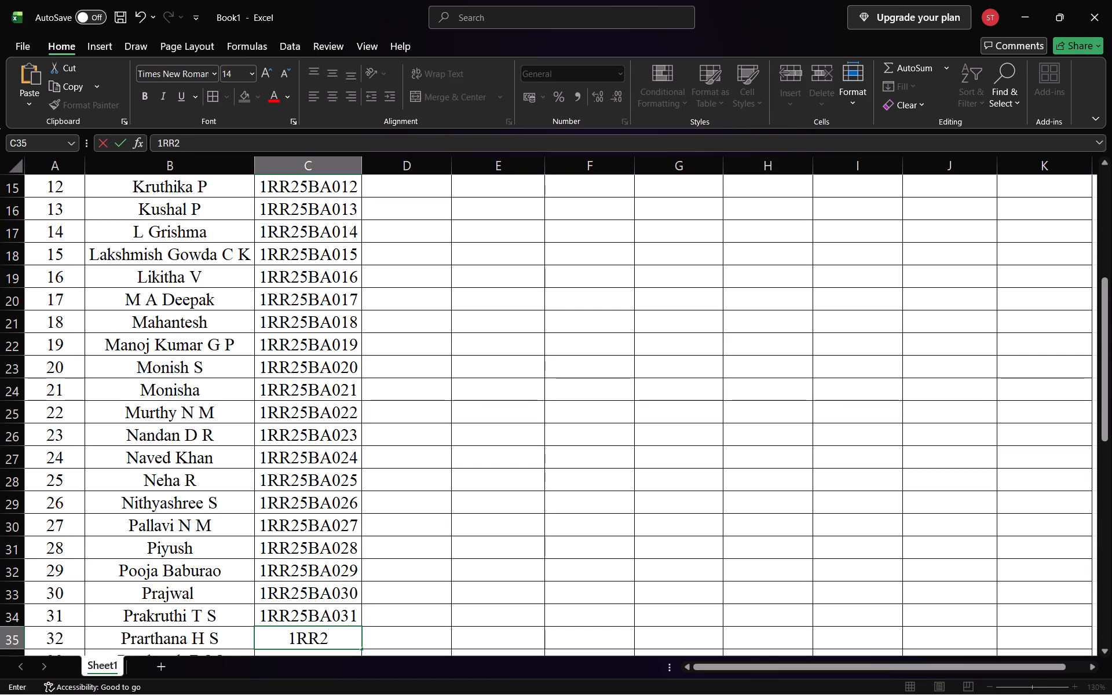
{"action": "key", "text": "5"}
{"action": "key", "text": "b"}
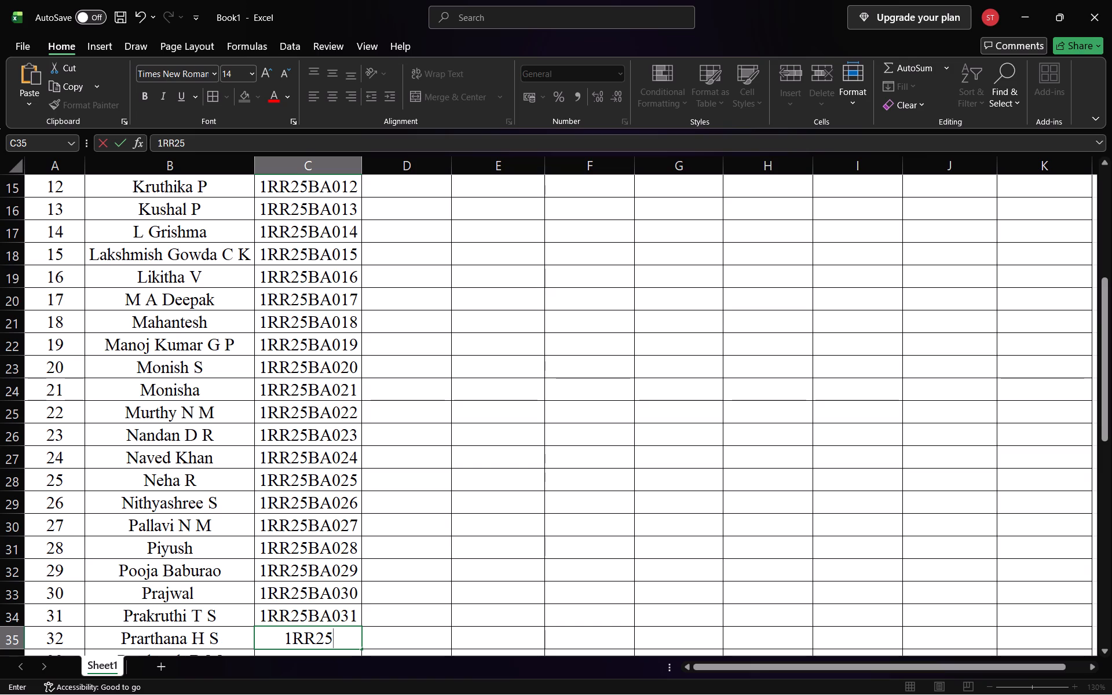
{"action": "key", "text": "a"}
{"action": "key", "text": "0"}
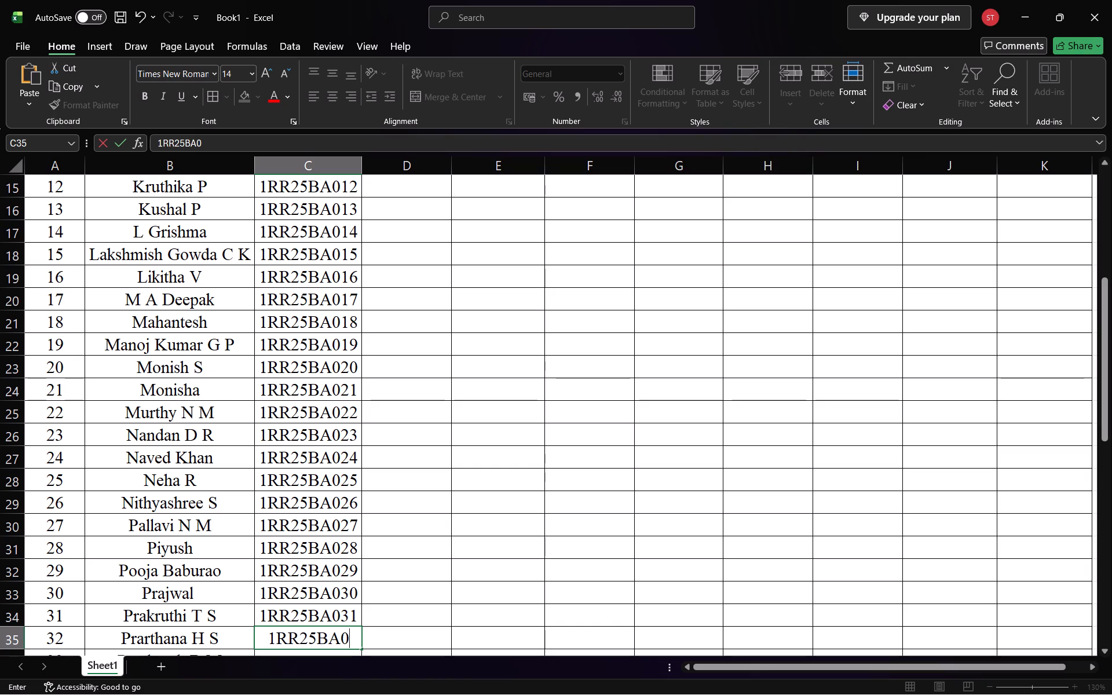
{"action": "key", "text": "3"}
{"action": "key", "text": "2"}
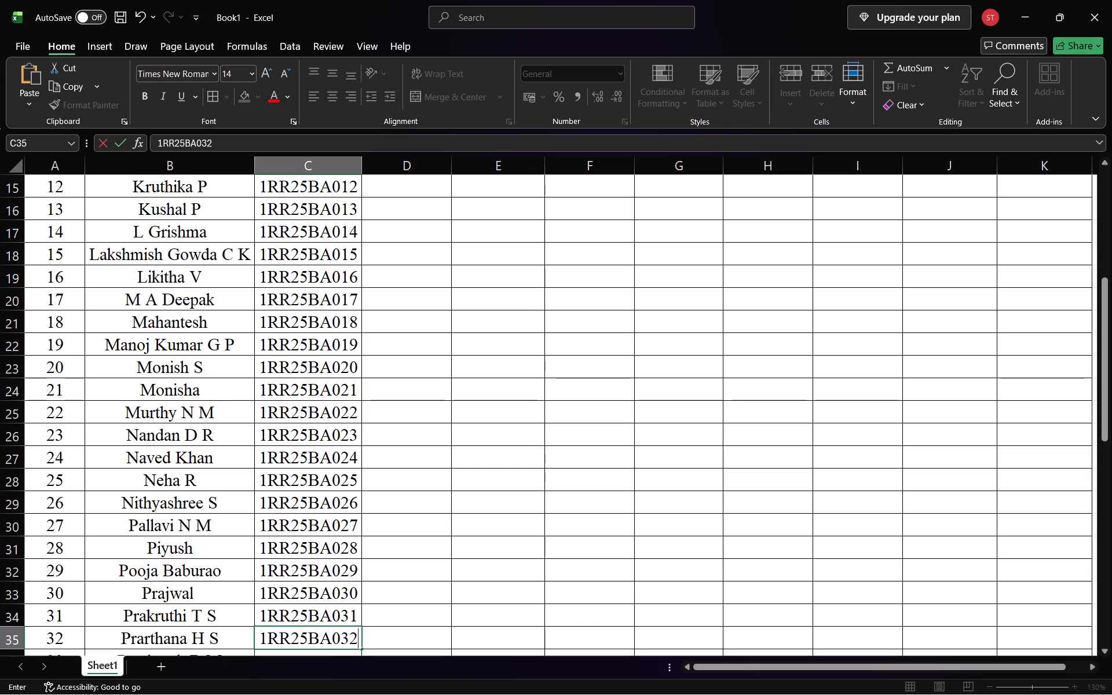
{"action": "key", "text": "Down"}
Enter the USN ending in 033 for serial number 33 in cell C36, keeping the same prefix.
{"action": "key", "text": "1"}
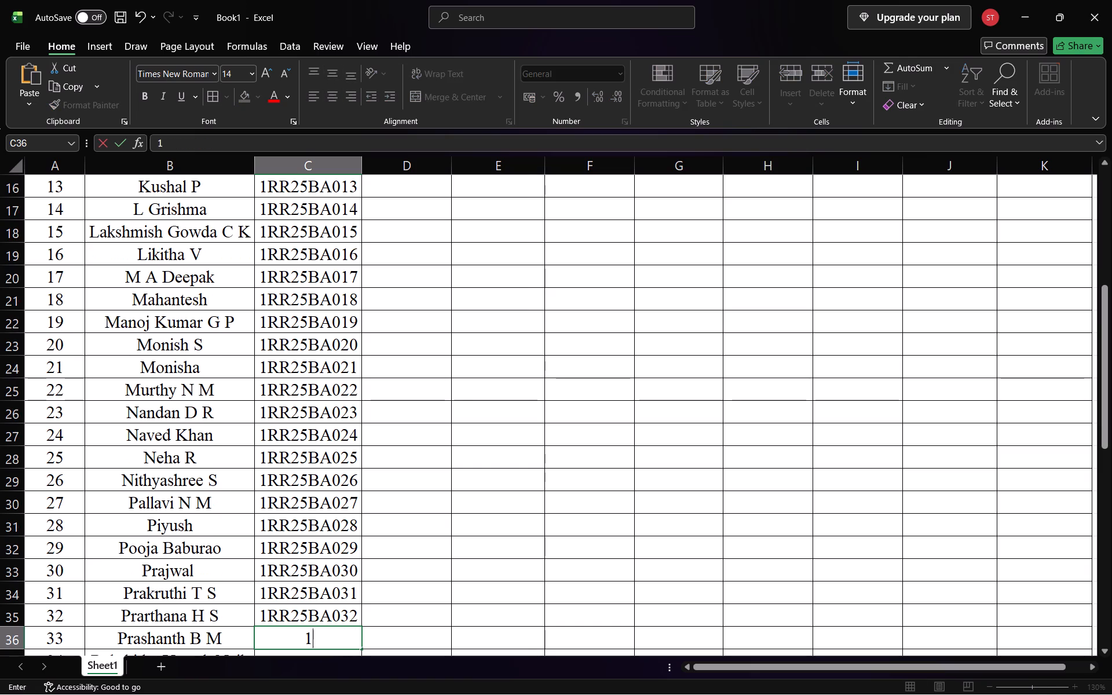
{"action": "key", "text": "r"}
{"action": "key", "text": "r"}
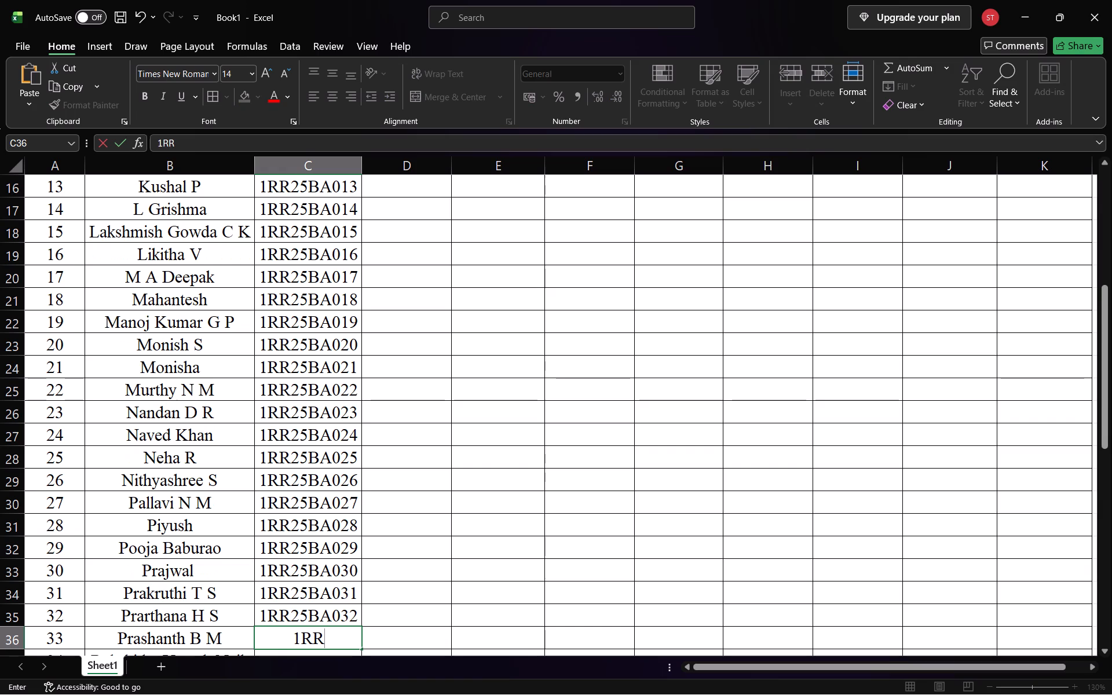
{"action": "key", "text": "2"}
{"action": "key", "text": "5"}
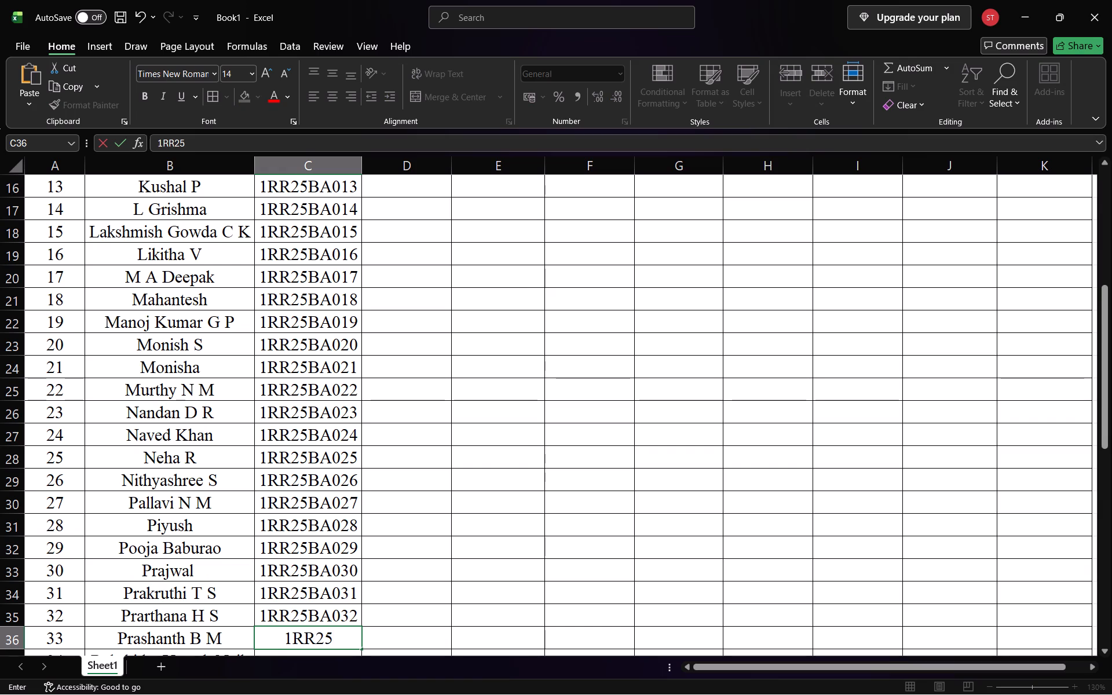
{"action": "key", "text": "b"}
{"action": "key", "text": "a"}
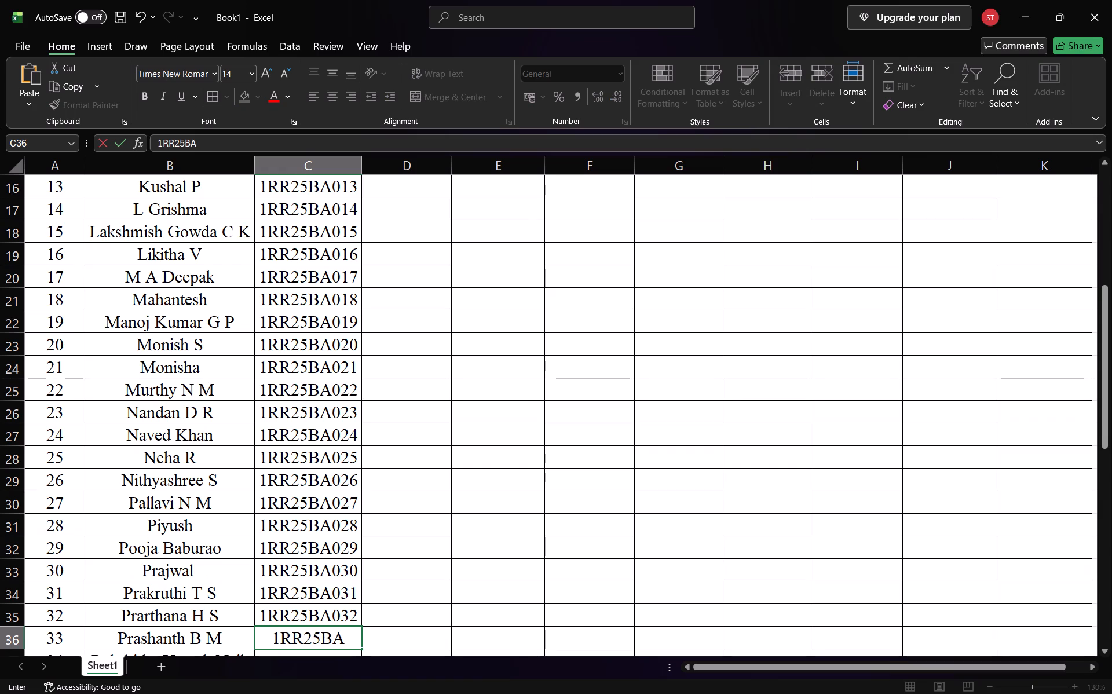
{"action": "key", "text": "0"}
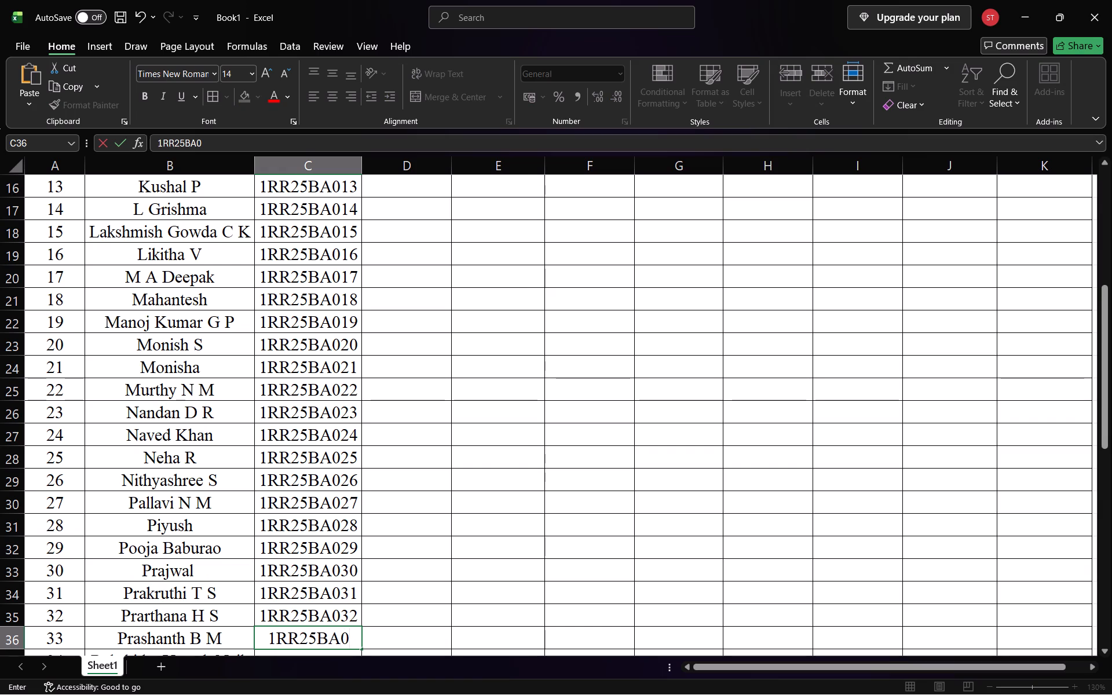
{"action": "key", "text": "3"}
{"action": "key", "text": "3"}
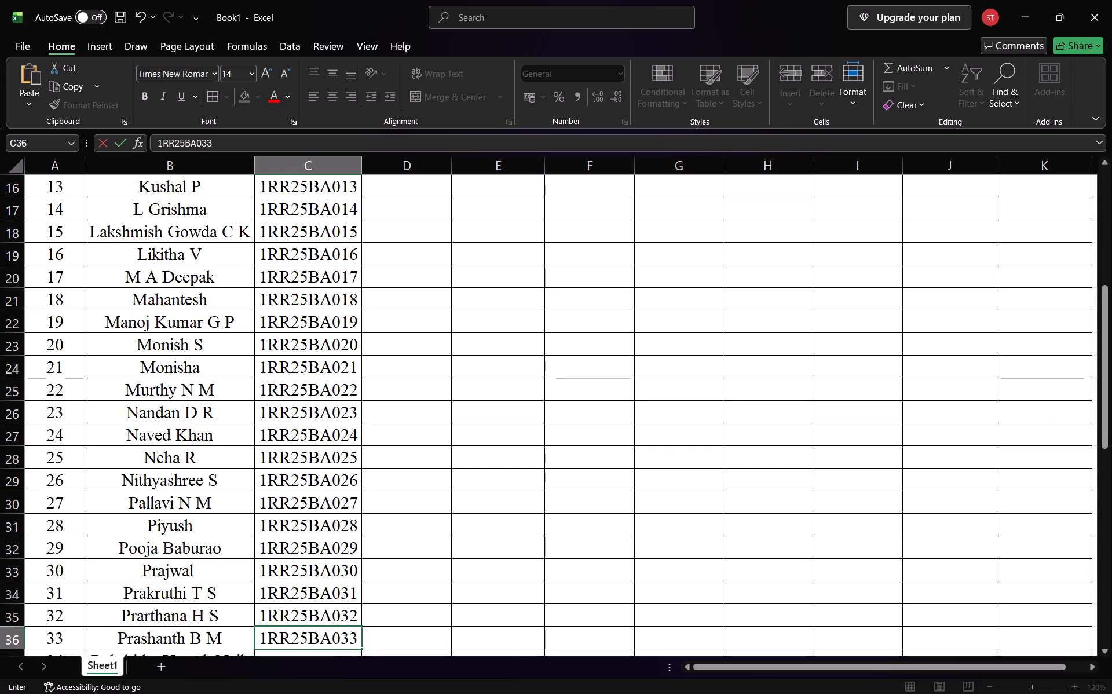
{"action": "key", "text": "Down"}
Enter the USN ending in 034 for serial number 34 in cell C37, keeping the same prefix.
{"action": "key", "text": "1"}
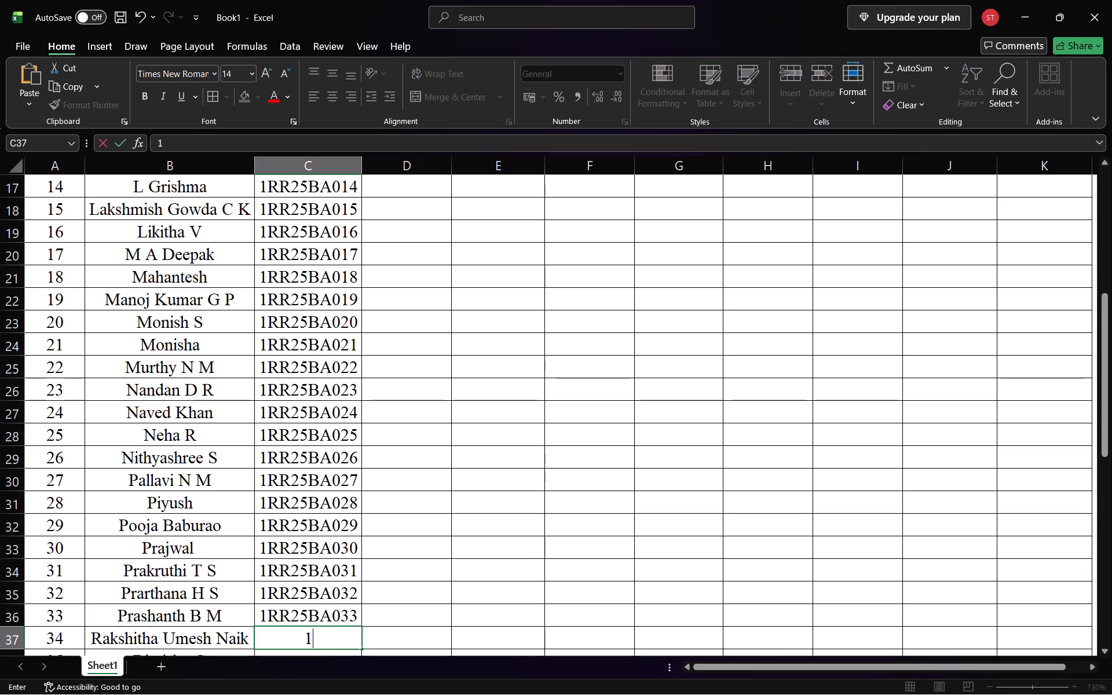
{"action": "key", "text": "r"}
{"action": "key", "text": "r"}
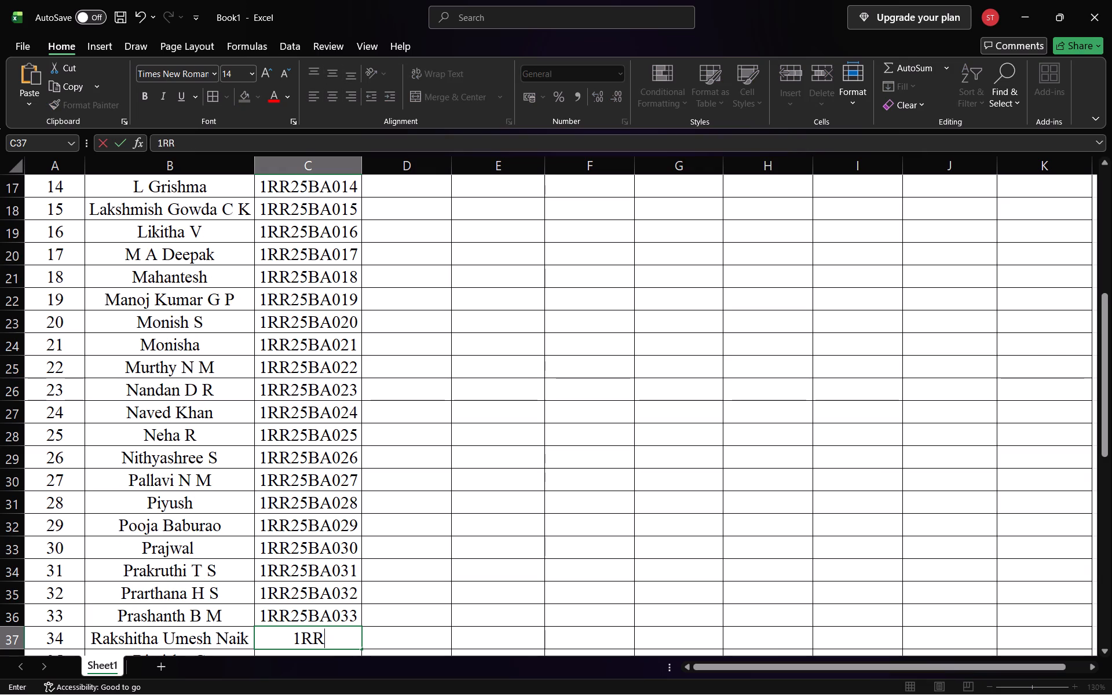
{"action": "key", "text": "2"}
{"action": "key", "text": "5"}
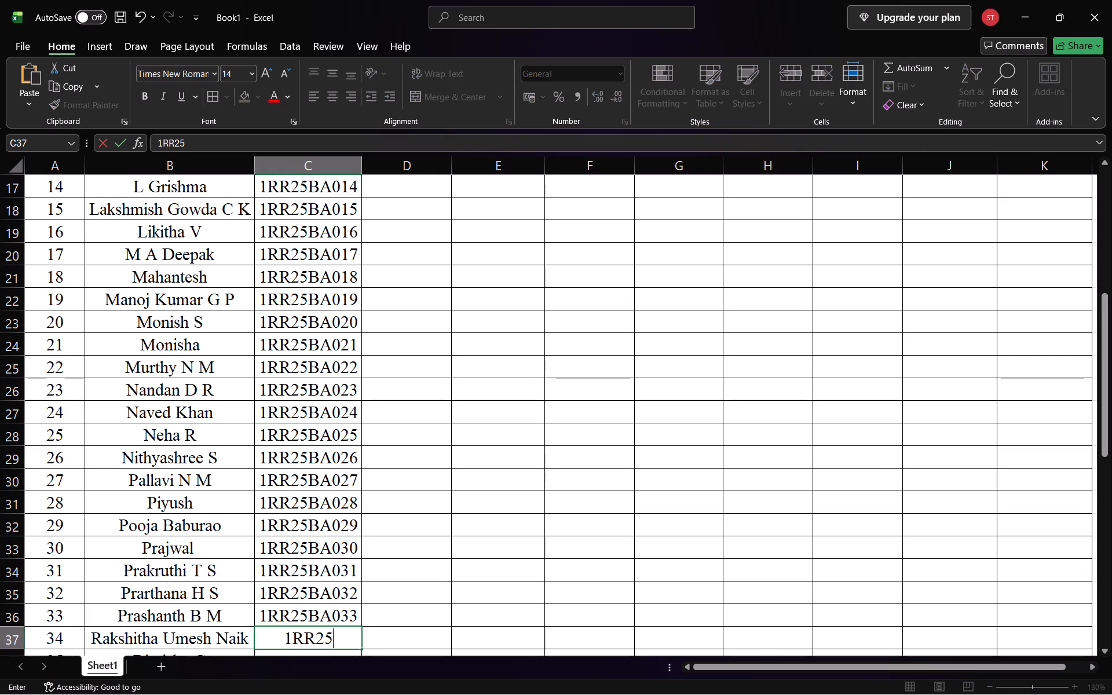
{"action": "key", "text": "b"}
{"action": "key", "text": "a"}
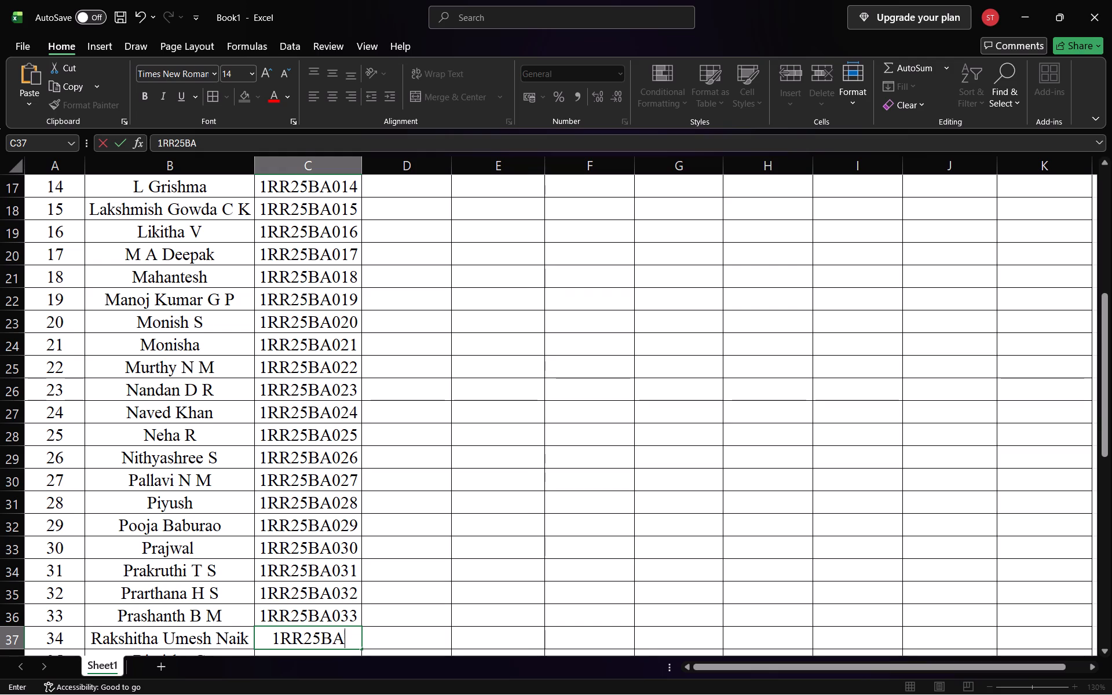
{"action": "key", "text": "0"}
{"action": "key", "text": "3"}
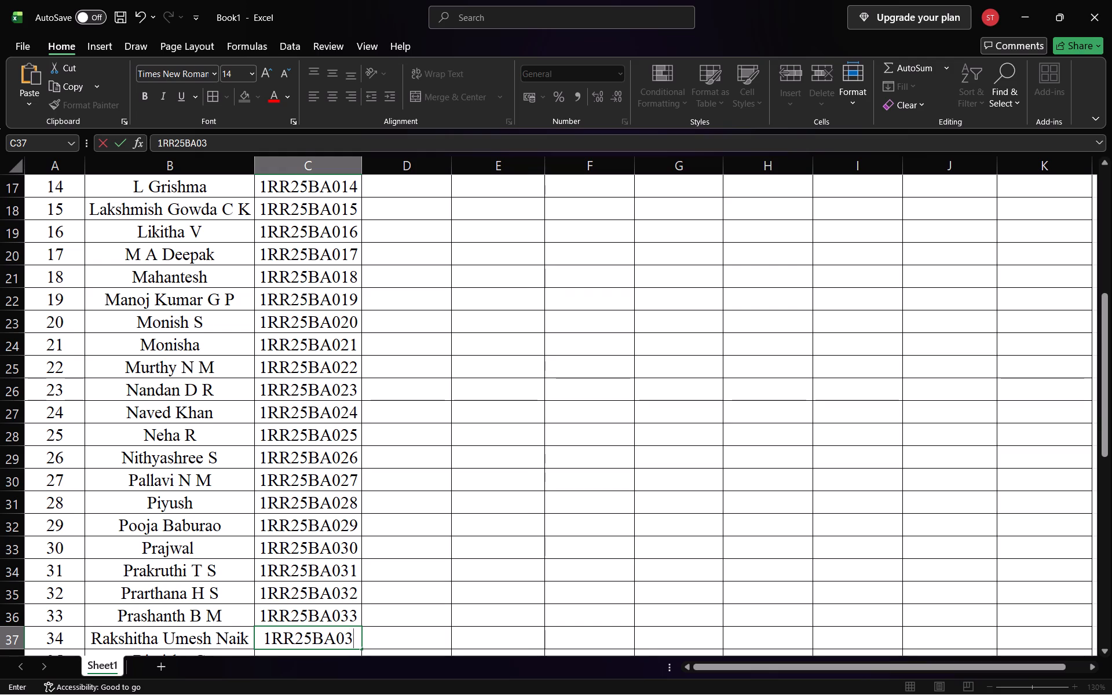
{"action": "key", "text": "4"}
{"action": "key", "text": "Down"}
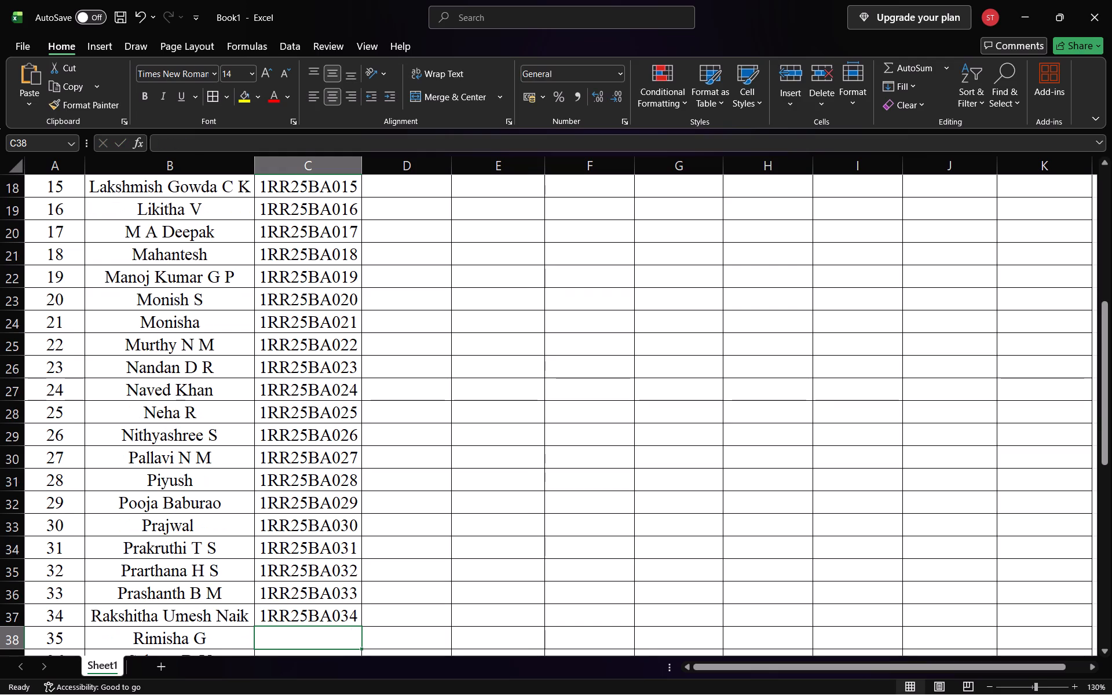
Enter the USN ending in 035 for serial number 35 in cell C38, keeping the same uppercase prefix.
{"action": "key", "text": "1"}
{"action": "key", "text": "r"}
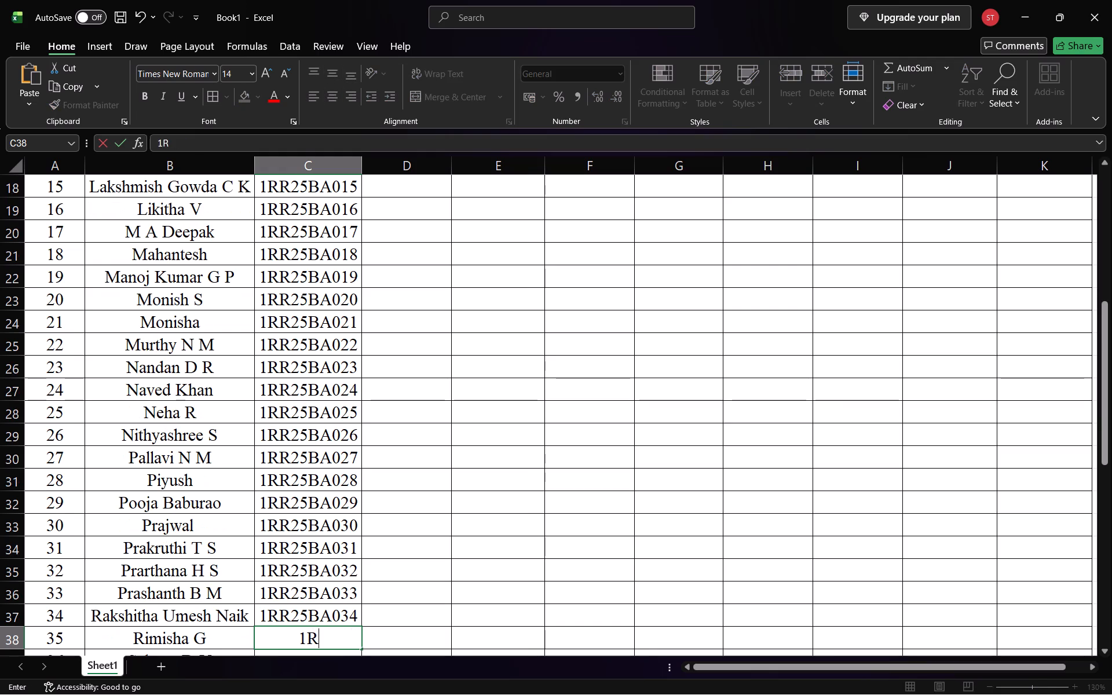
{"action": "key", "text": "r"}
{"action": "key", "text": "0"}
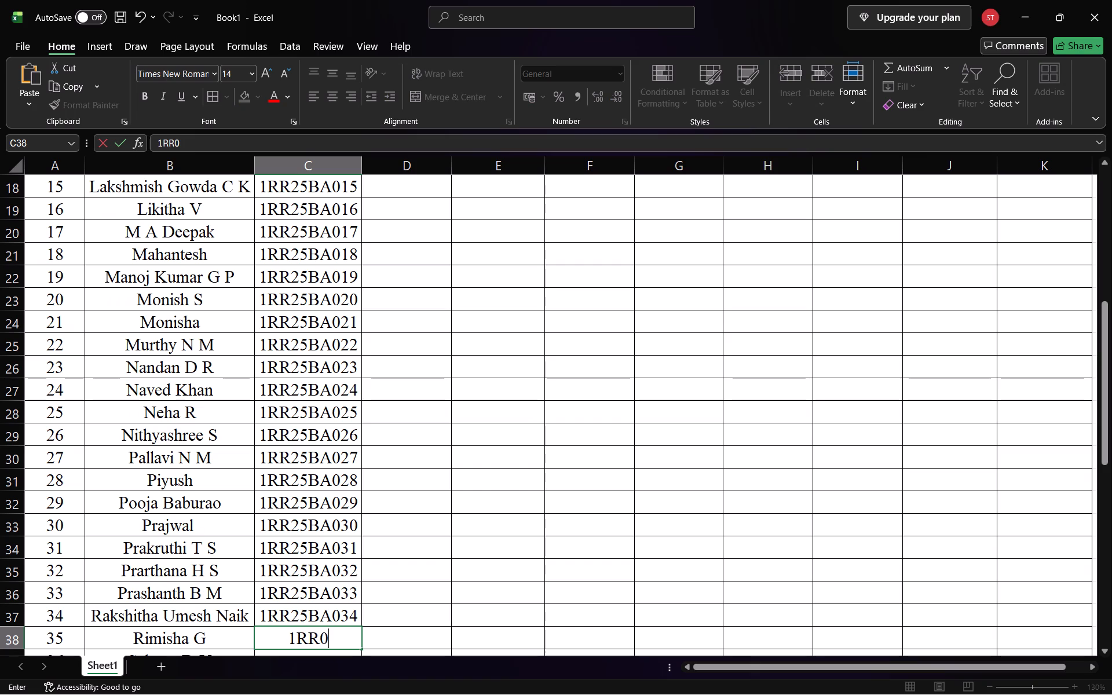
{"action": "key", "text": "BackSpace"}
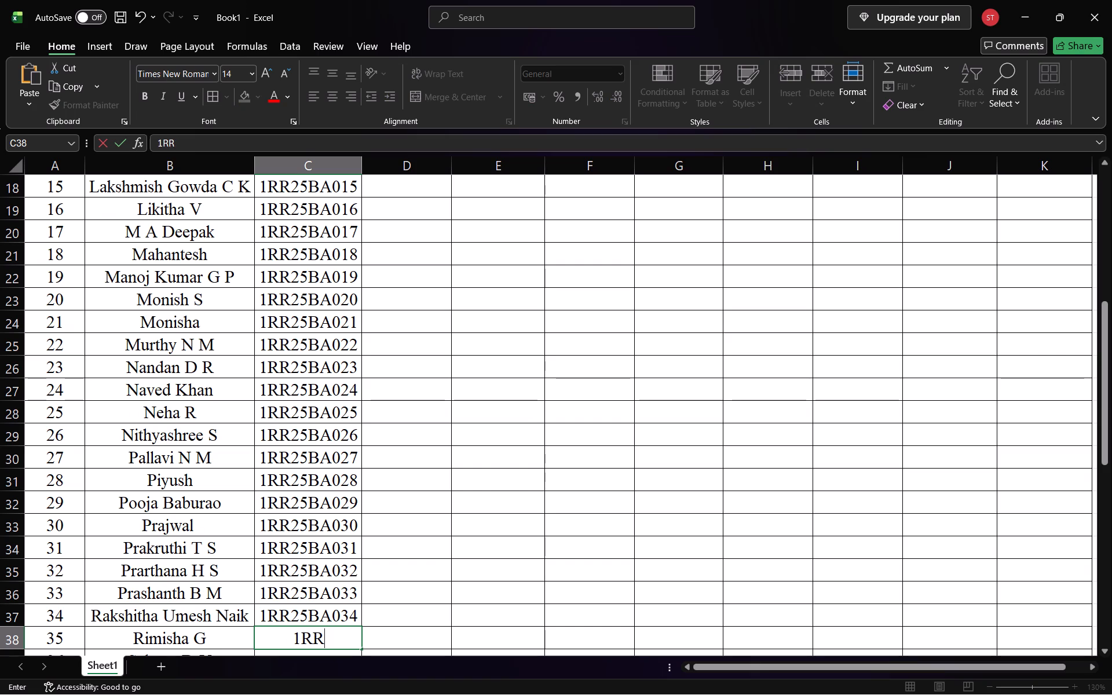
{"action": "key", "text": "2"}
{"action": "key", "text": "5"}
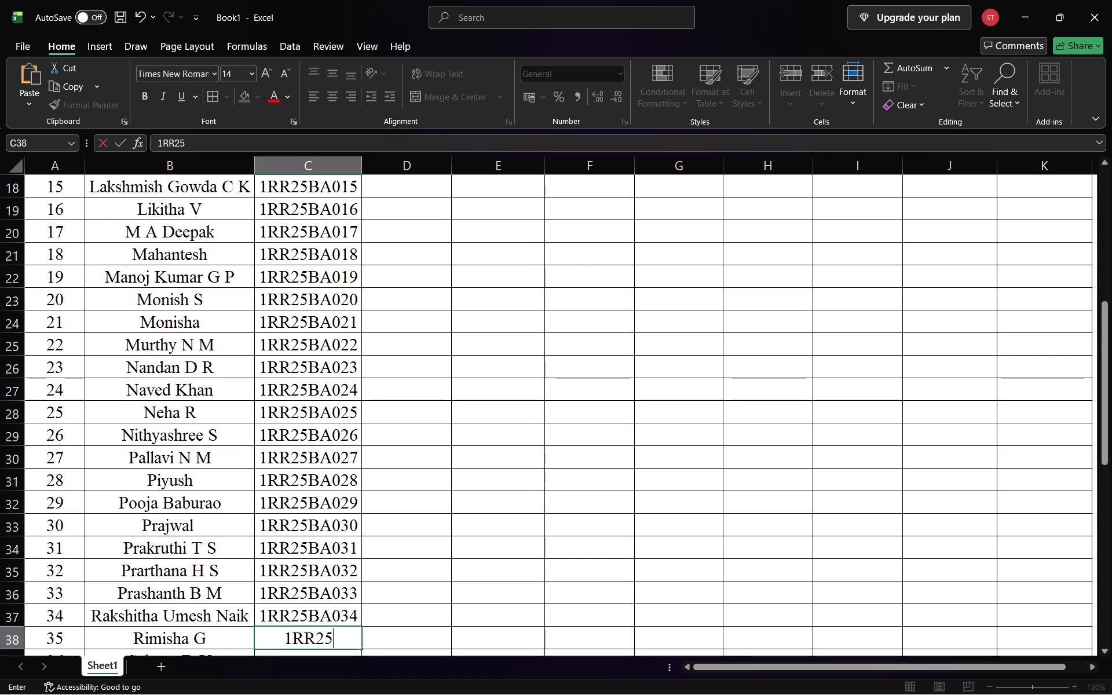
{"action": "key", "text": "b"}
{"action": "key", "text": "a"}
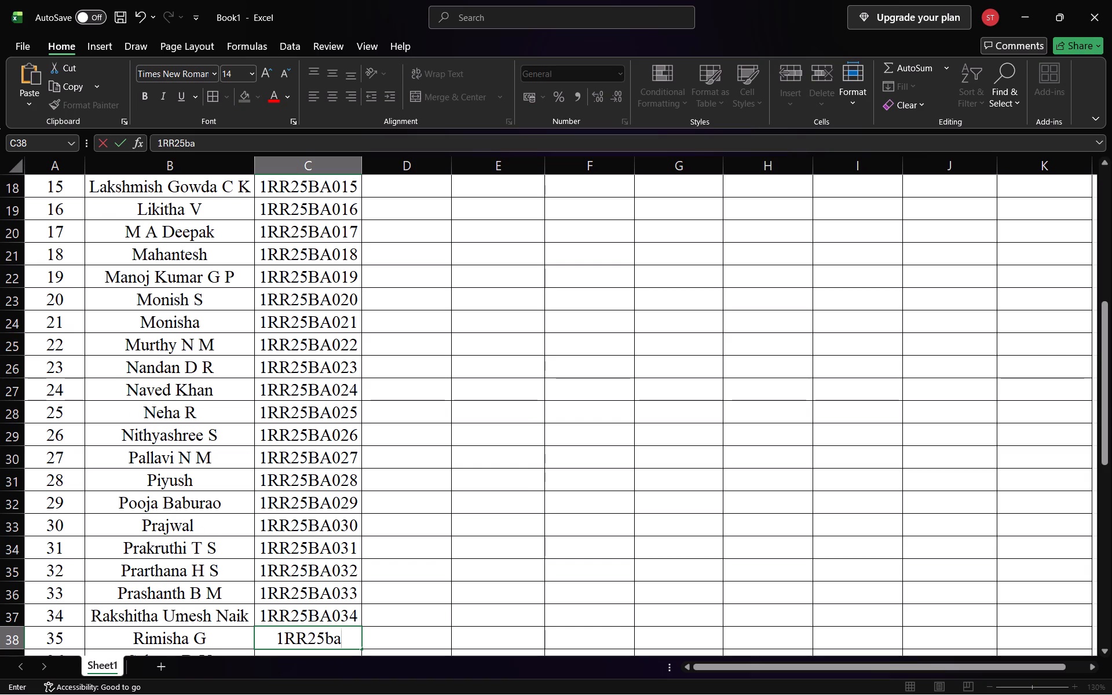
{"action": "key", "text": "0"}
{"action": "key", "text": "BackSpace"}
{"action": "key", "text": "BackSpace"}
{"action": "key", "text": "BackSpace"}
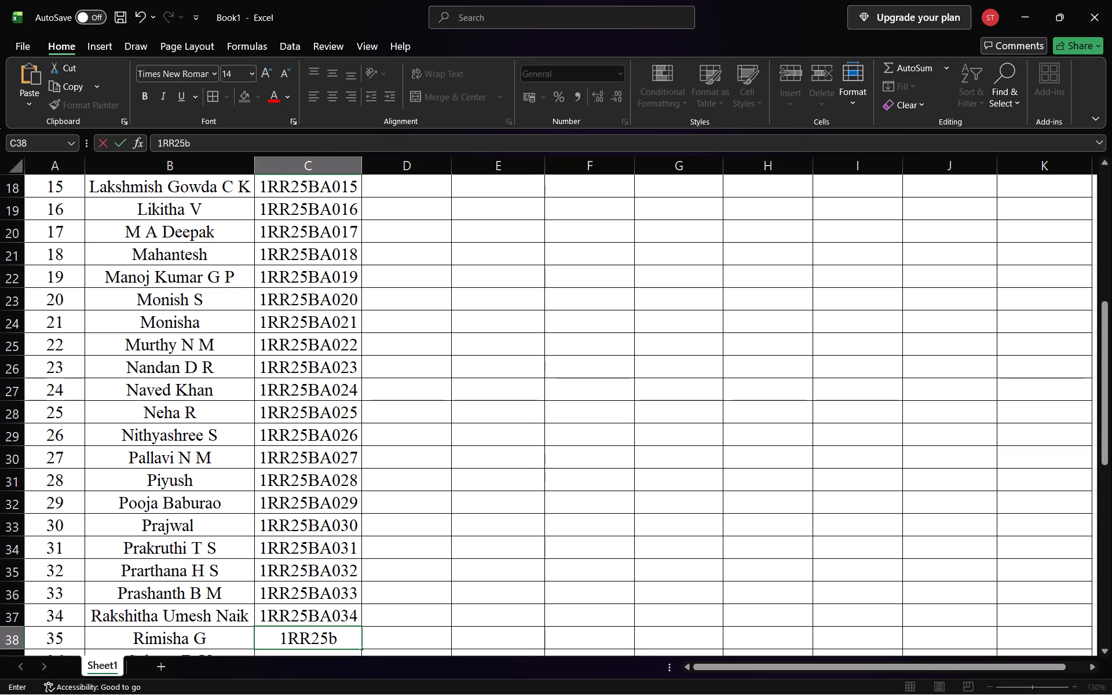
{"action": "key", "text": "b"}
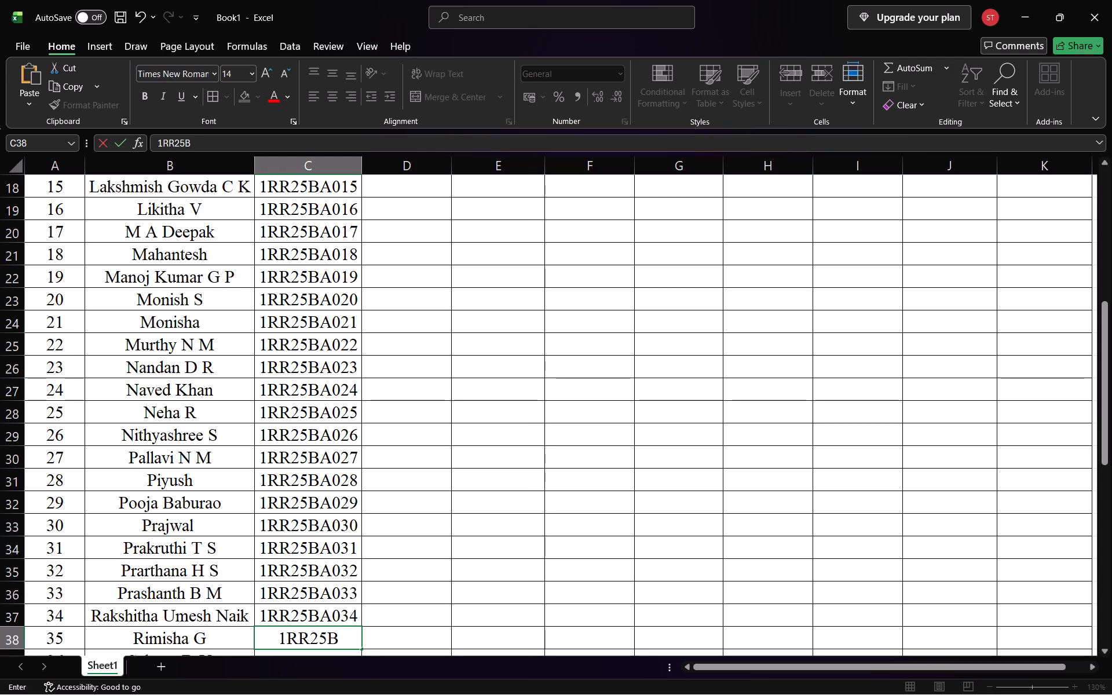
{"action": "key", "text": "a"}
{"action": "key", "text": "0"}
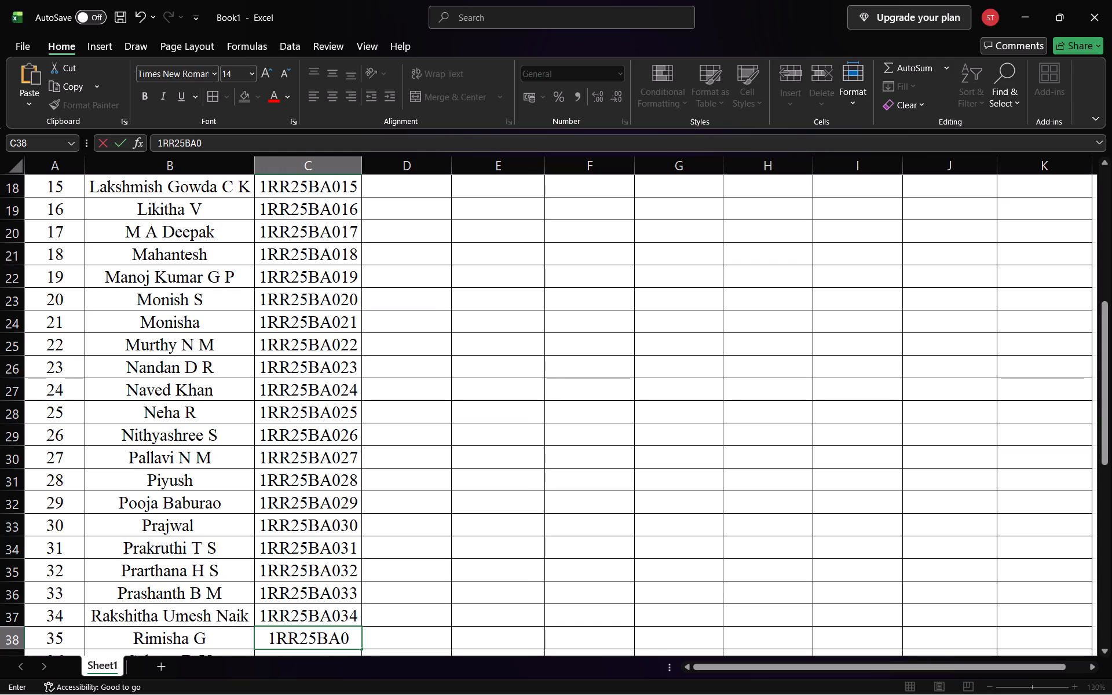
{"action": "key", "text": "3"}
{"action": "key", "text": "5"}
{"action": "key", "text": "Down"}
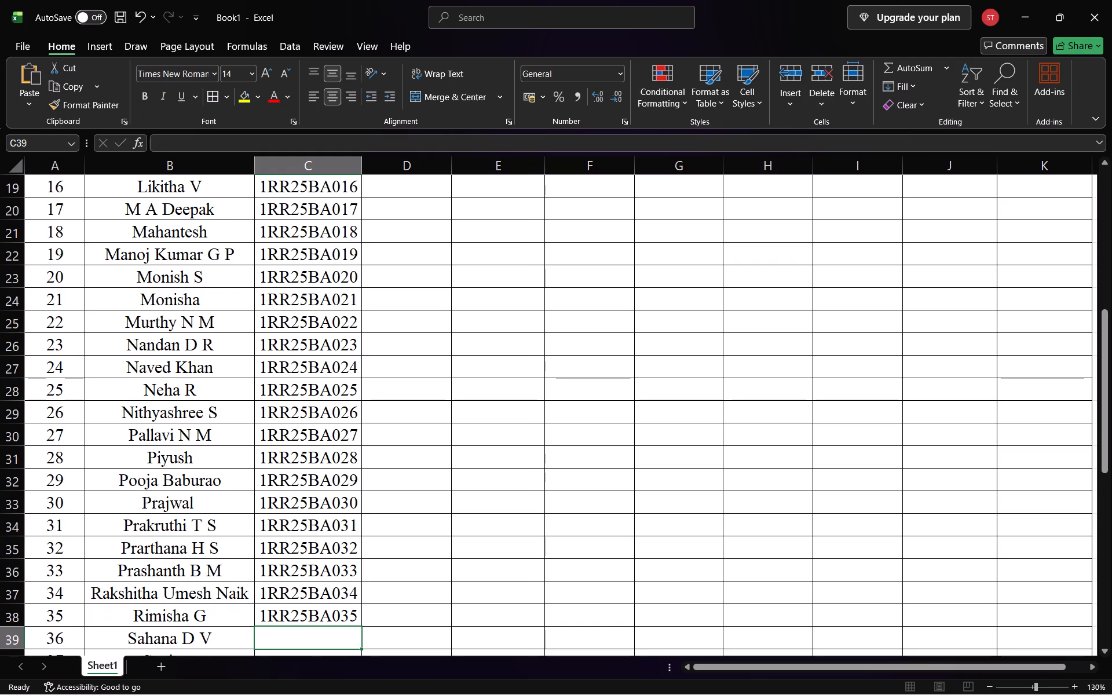
Enter the USN ending in 036 for serial number 36 in cell C39, keeping the same prefix.
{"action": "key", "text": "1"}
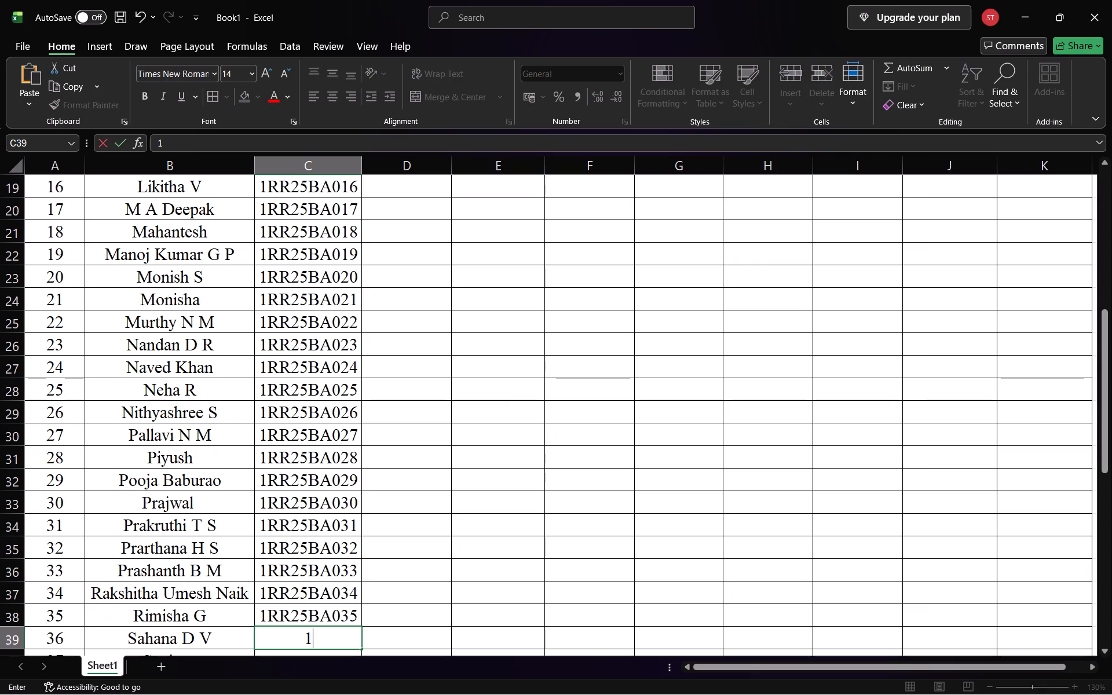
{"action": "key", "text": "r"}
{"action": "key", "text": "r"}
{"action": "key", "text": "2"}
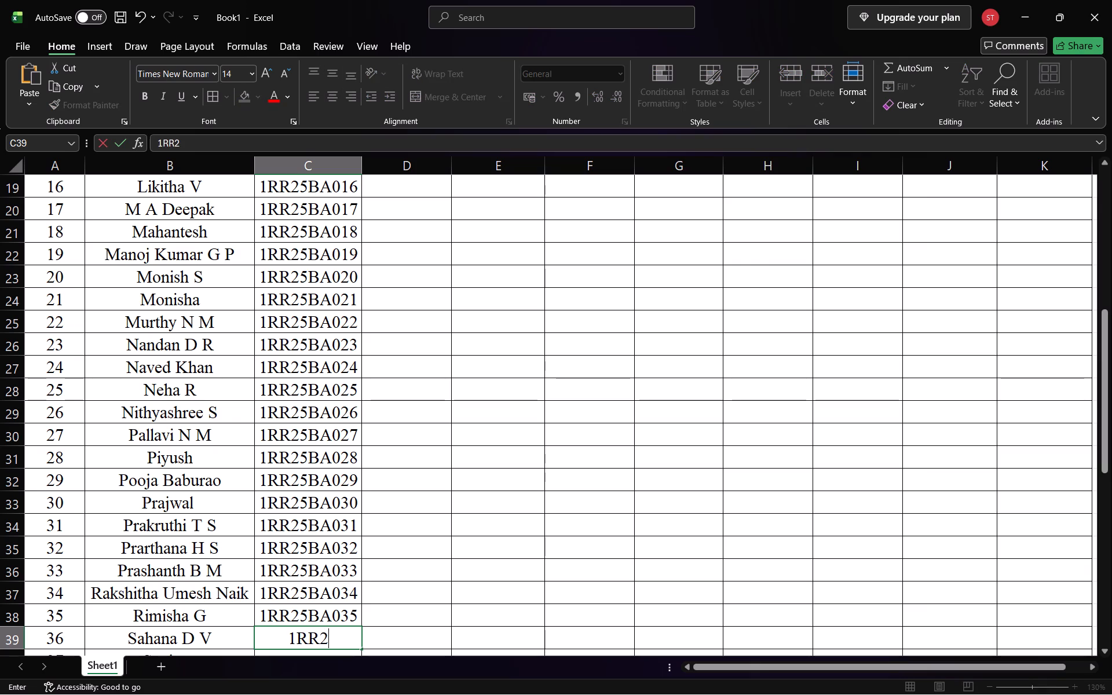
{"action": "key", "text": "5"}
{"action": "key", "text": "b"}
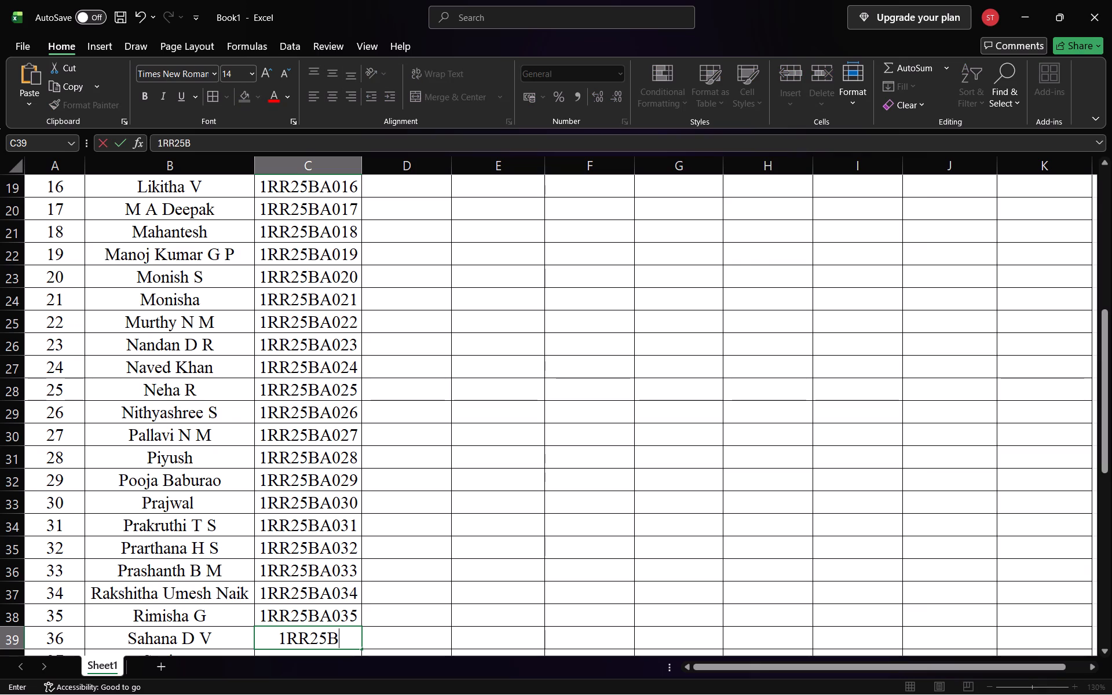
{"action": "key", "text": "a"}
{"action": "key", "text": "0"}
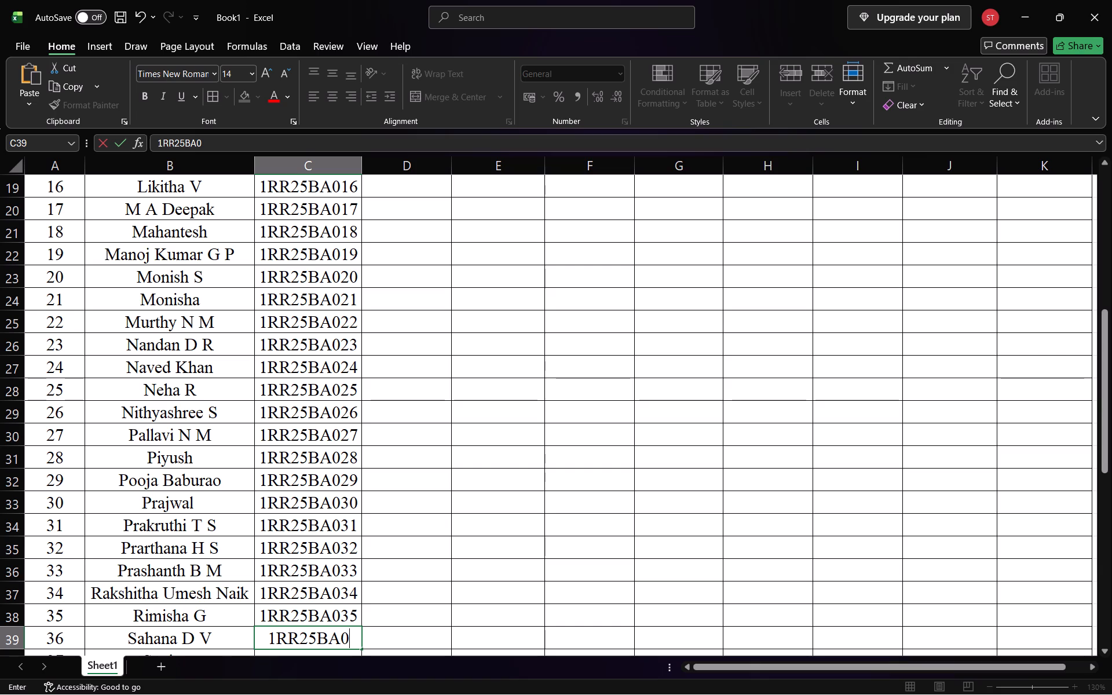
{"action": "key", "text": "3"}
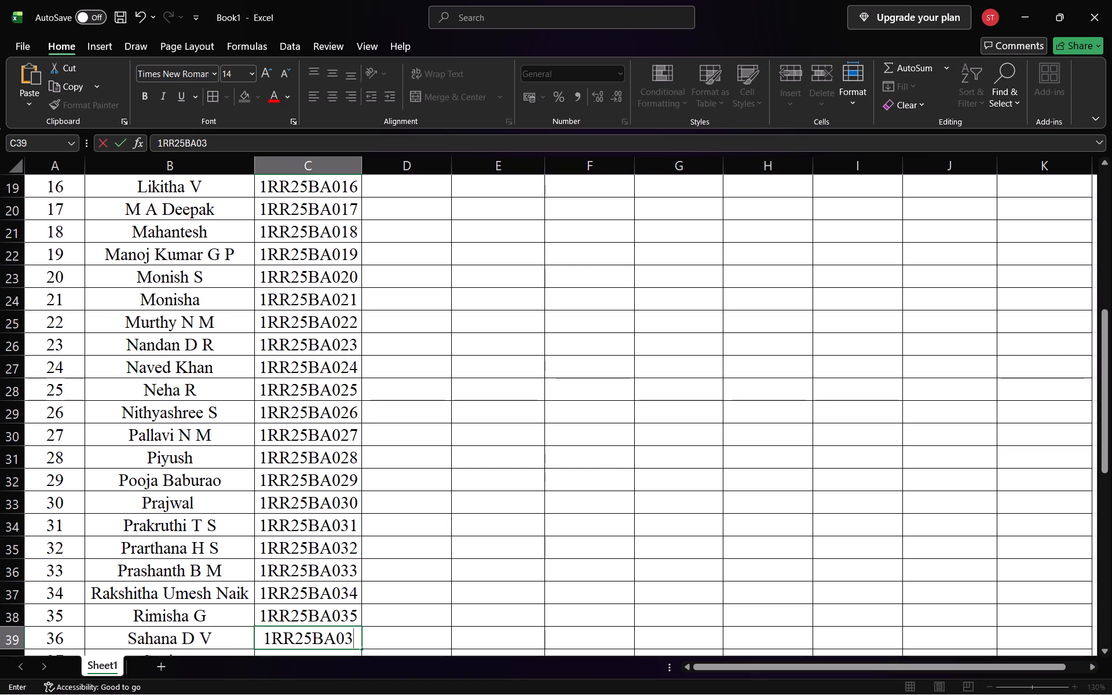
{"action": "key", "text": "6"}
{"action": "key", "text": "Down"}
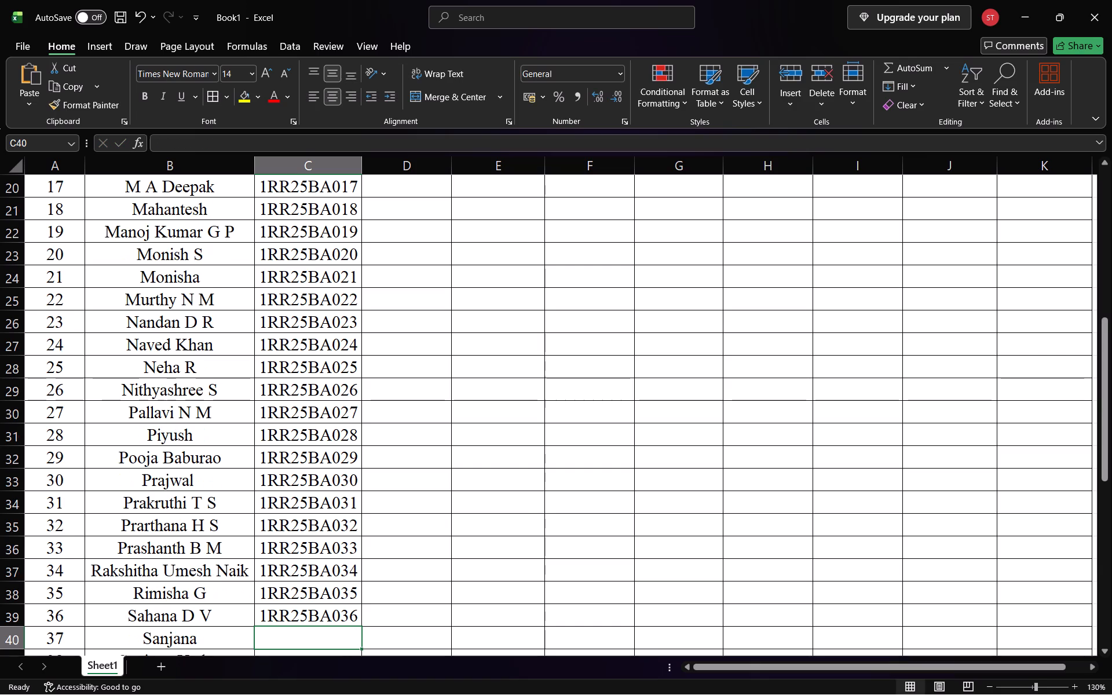
Enter the USN ending in 037 for serial number 37 in cell C40, keeping the same prefix.
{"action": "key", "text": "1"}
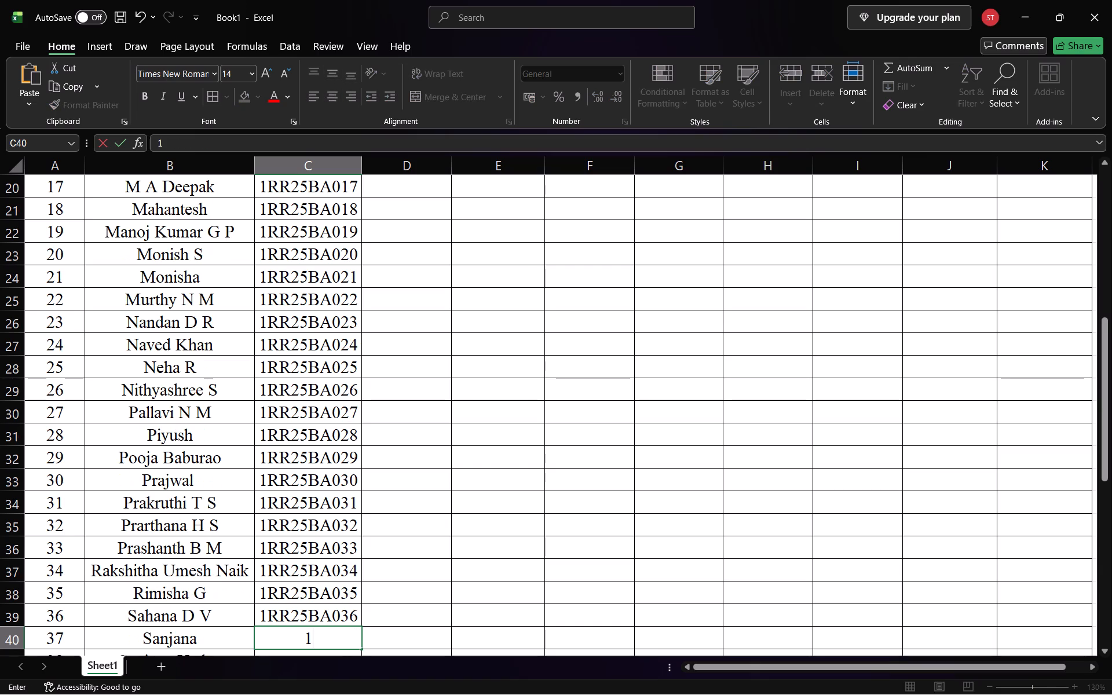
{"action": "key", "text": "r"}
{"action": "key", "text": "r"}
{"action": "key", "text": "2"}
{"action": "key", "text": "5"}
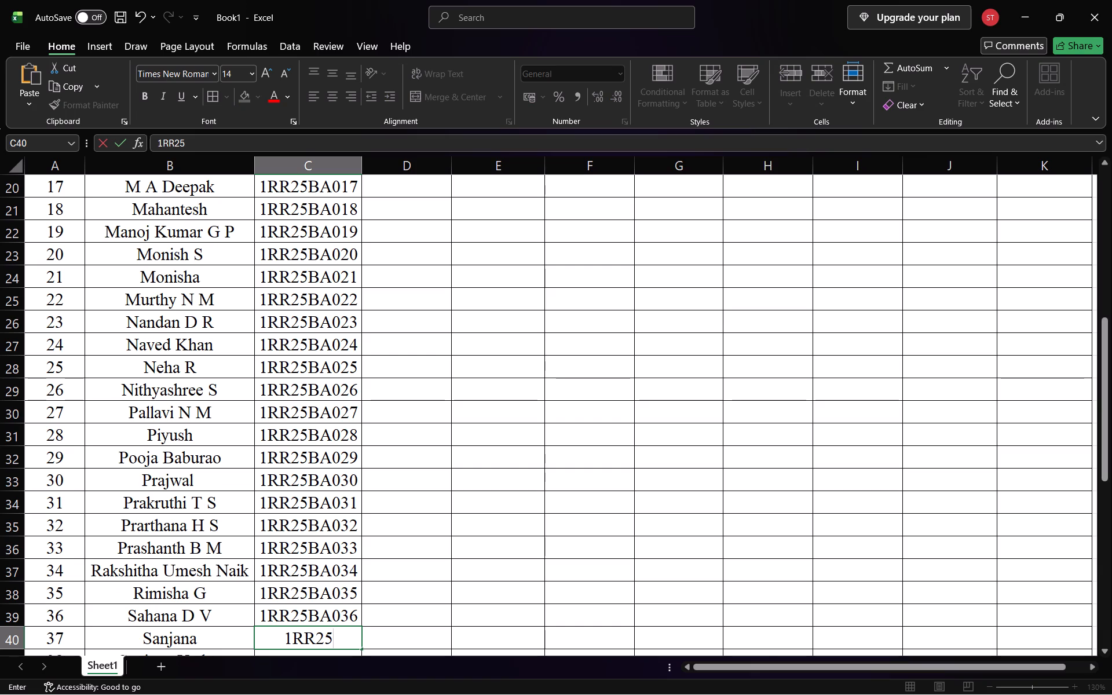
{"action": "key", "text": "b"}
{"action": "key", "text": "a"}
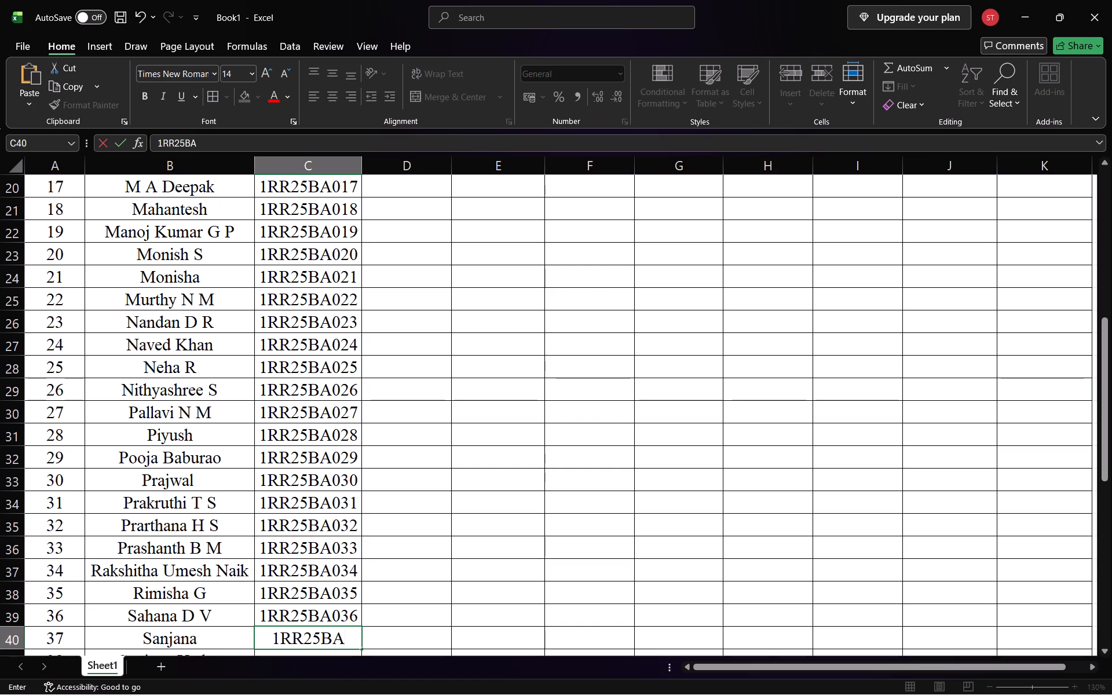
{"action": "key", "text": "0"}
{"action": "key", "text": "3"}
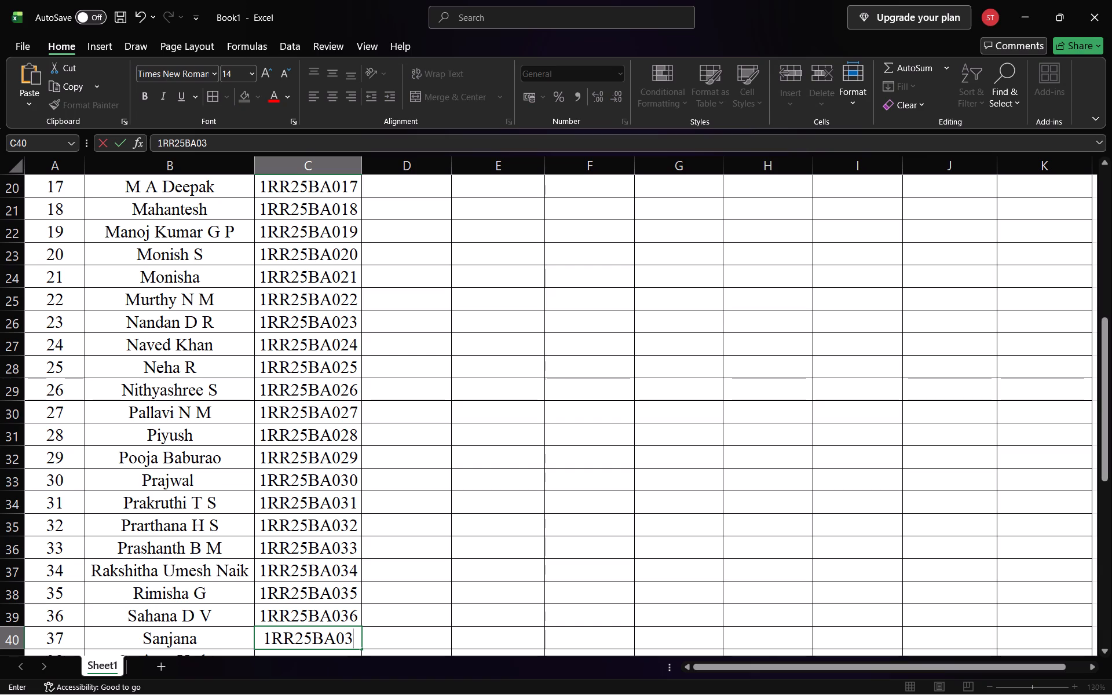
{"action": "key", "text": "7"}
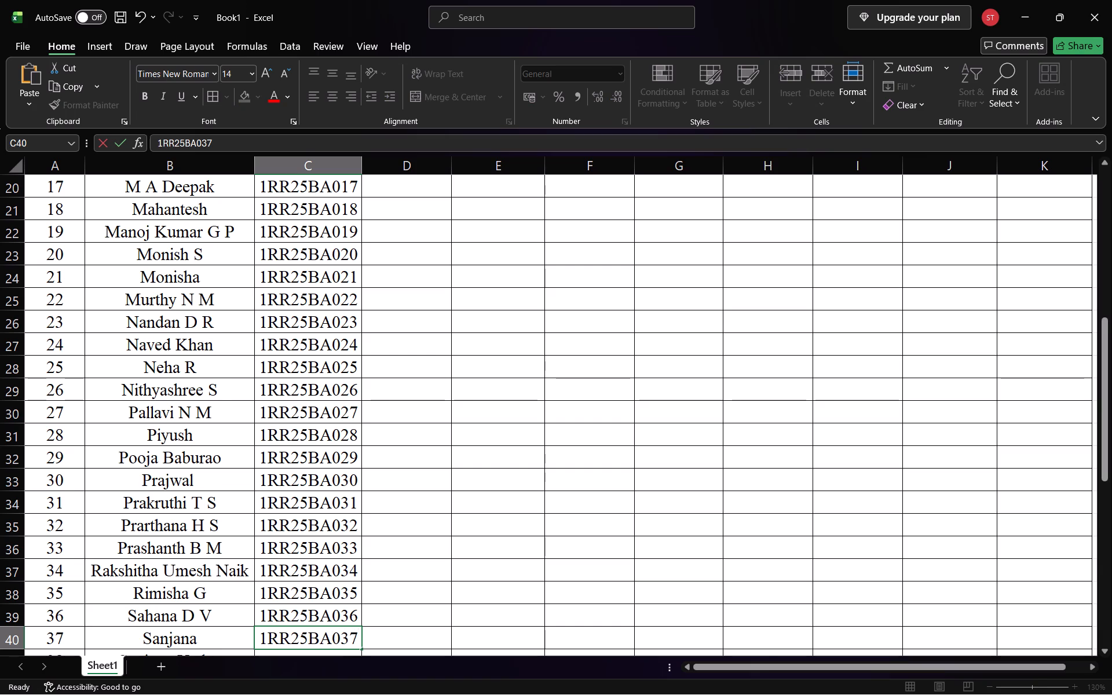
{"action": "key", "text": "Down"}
Enter the USN ending in 038 for serial number 38 in cell C41, keeping the same prefix.
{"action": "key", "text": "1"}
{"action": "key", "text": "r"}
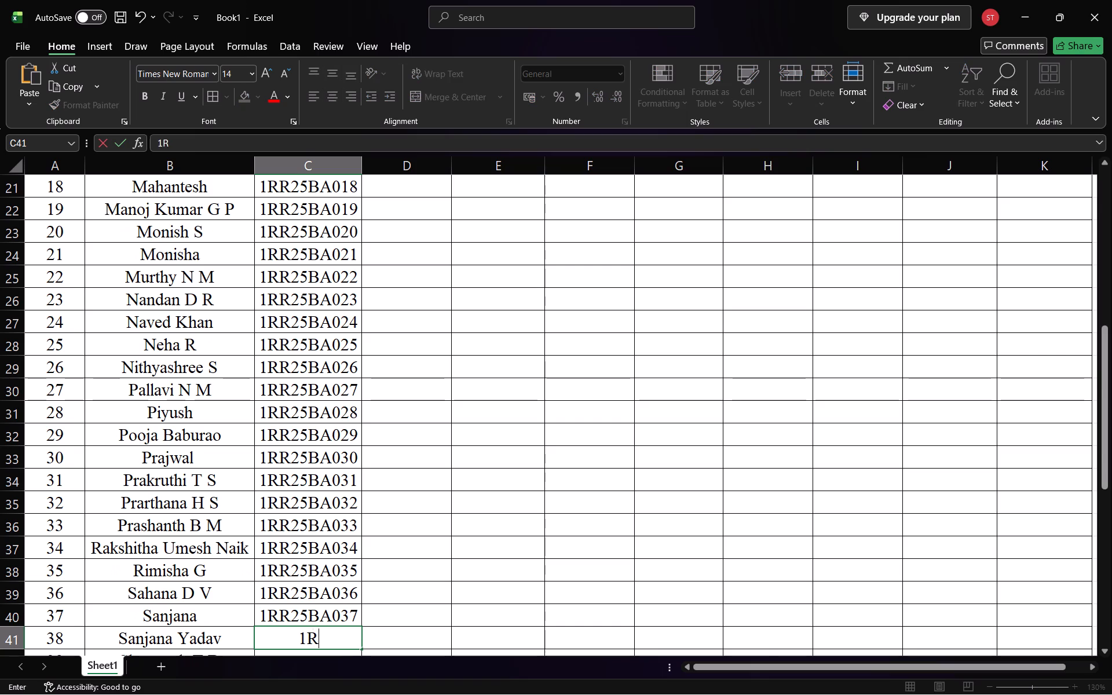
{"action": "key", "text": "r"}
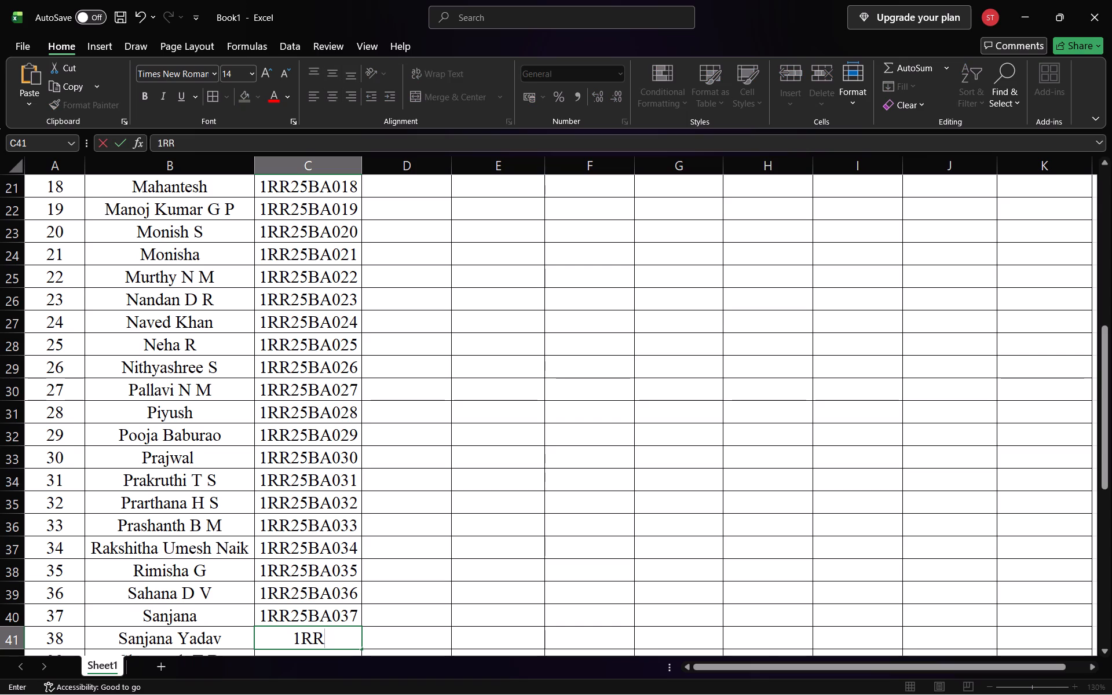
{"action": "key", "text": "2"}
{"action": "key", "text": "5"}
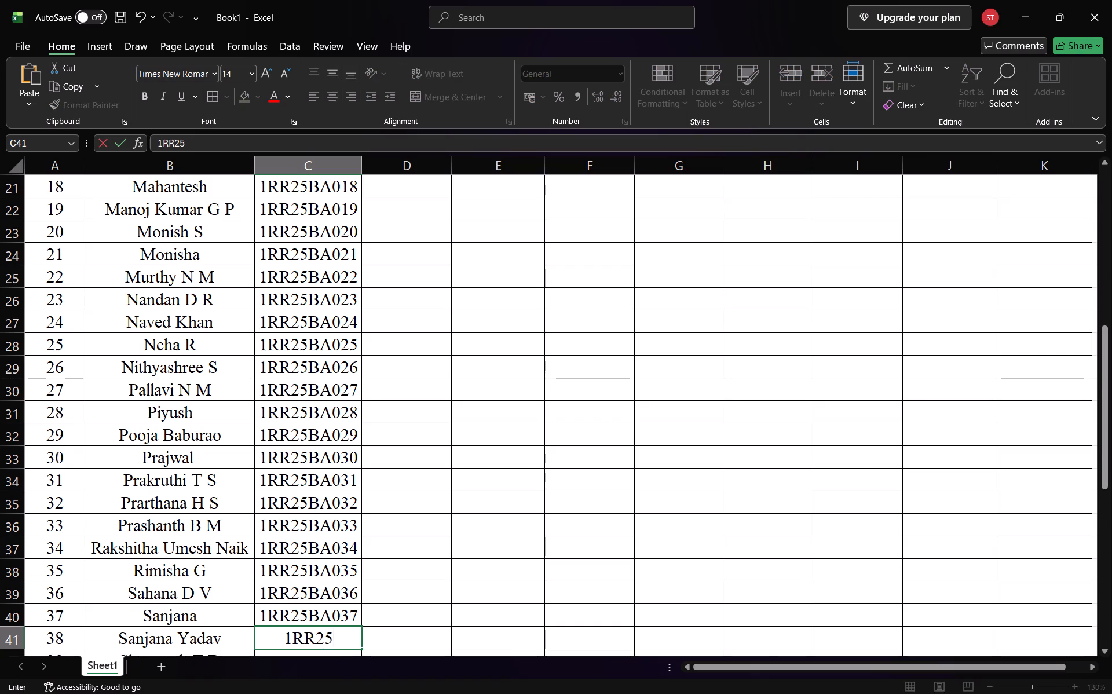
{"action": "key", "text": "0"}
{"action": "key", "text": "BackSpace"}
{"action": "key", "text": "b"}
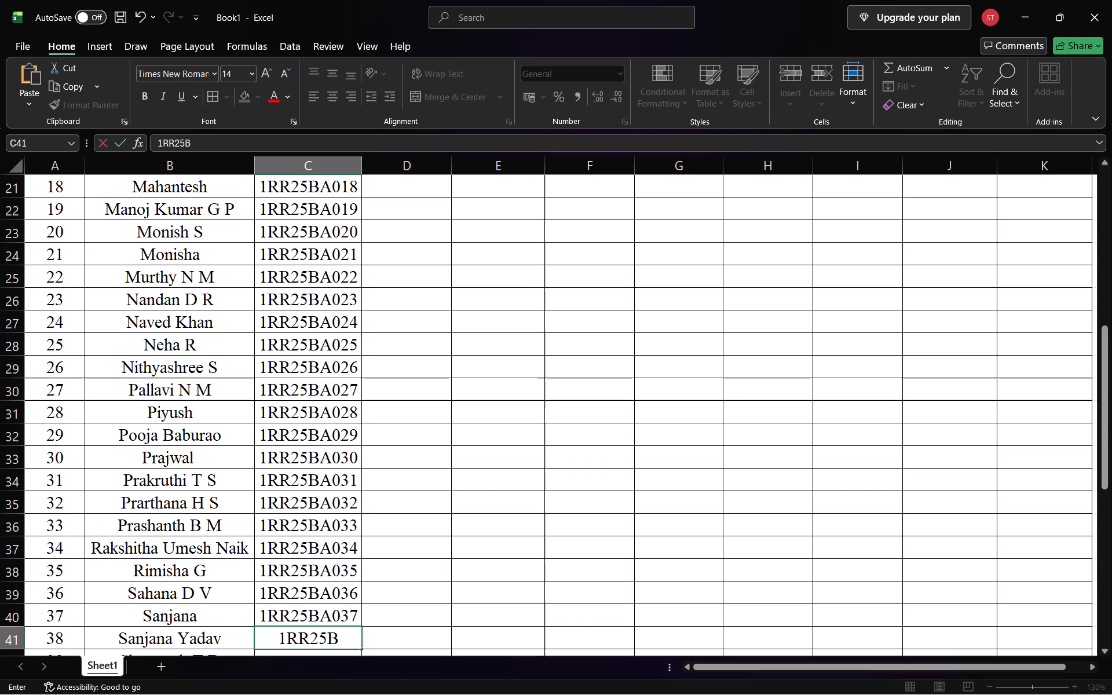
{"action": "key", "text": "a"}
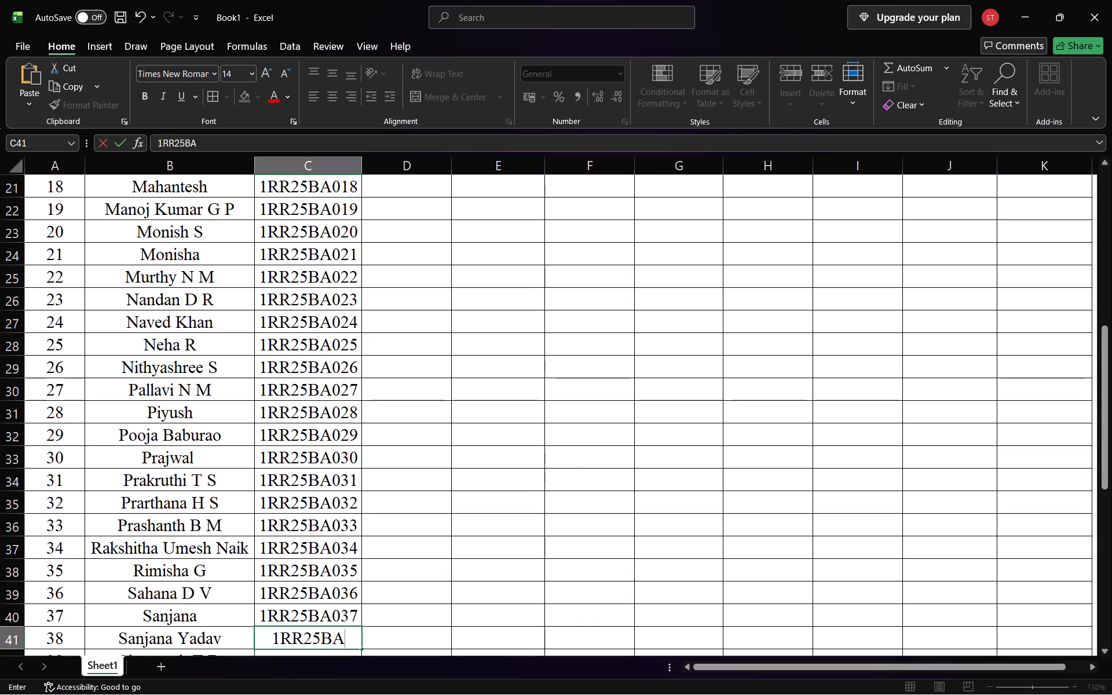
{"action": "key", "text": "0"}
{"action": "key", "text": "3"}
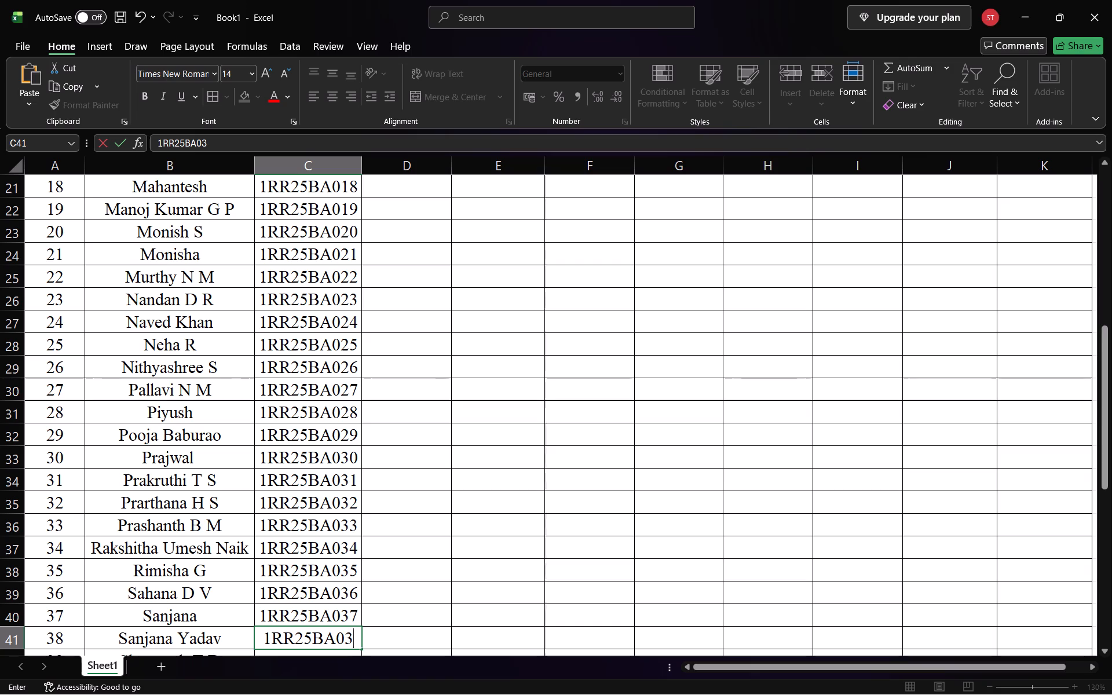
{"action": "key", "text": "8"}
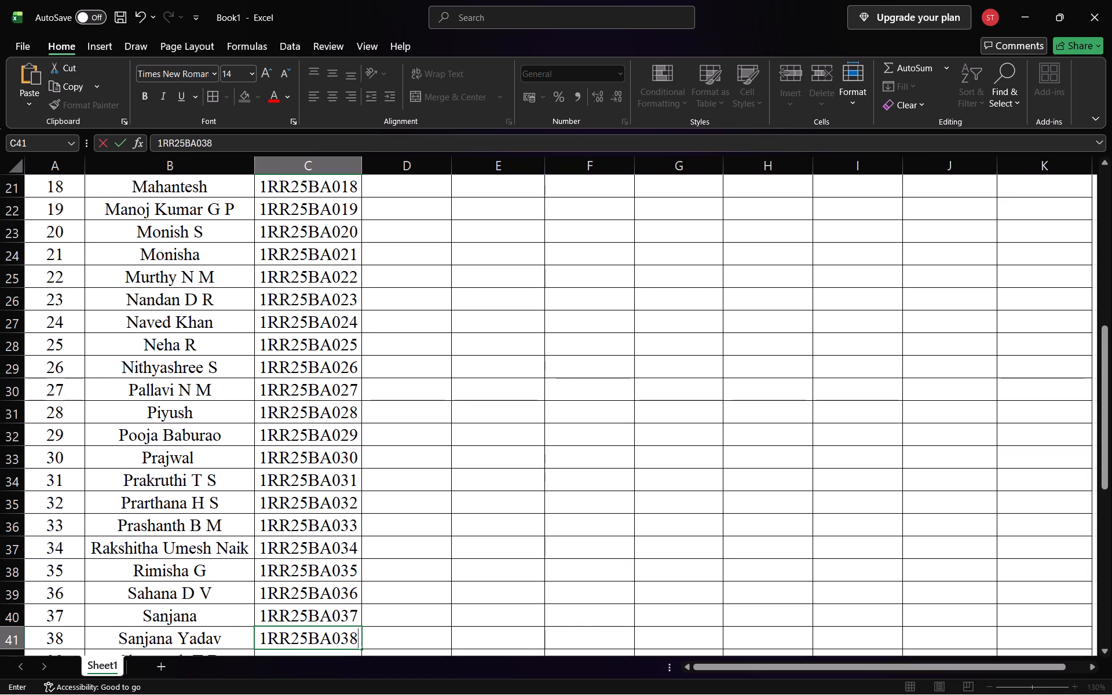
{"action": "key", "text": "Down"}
Enter the USN ending in 039 for serial number 39 in cell C42, keeping the same prefix.
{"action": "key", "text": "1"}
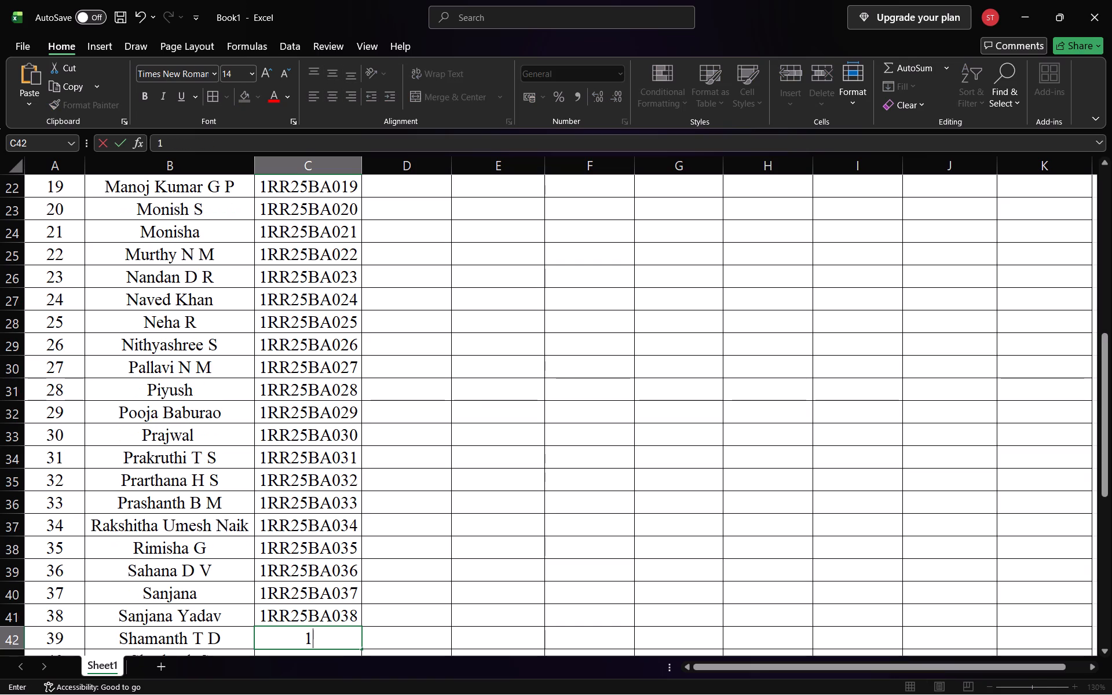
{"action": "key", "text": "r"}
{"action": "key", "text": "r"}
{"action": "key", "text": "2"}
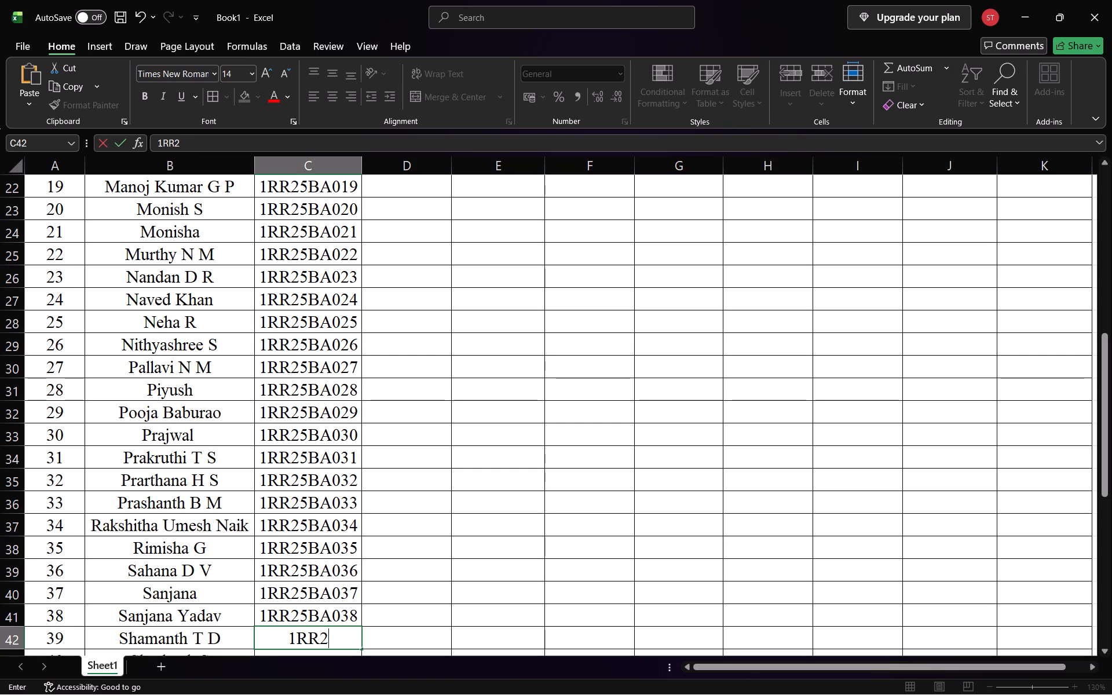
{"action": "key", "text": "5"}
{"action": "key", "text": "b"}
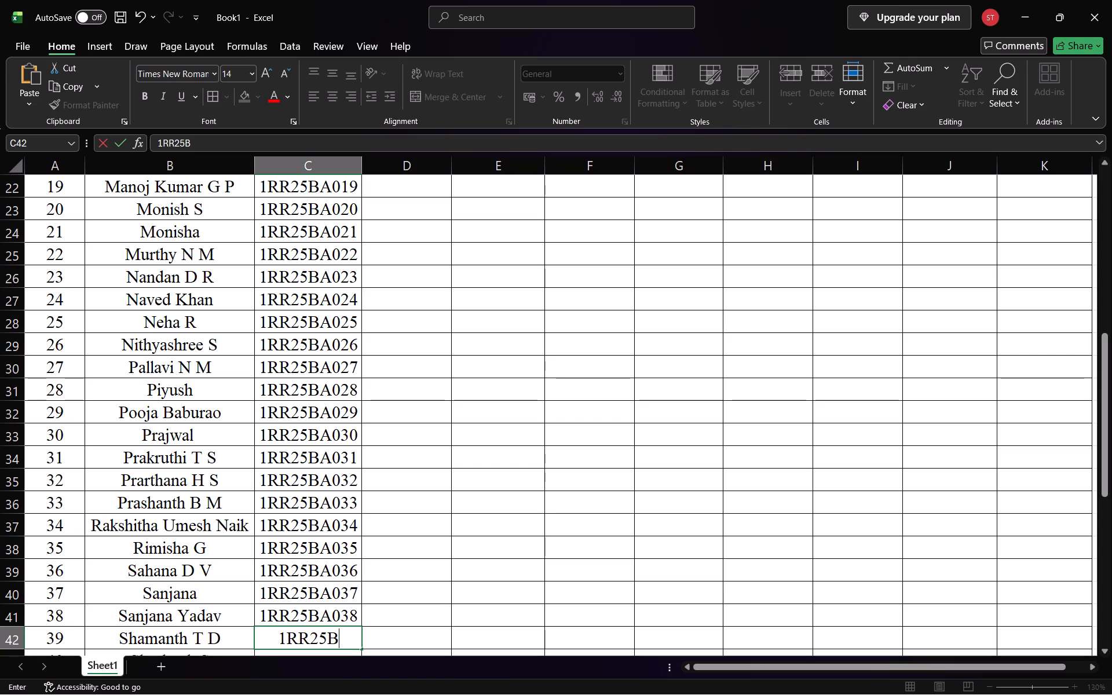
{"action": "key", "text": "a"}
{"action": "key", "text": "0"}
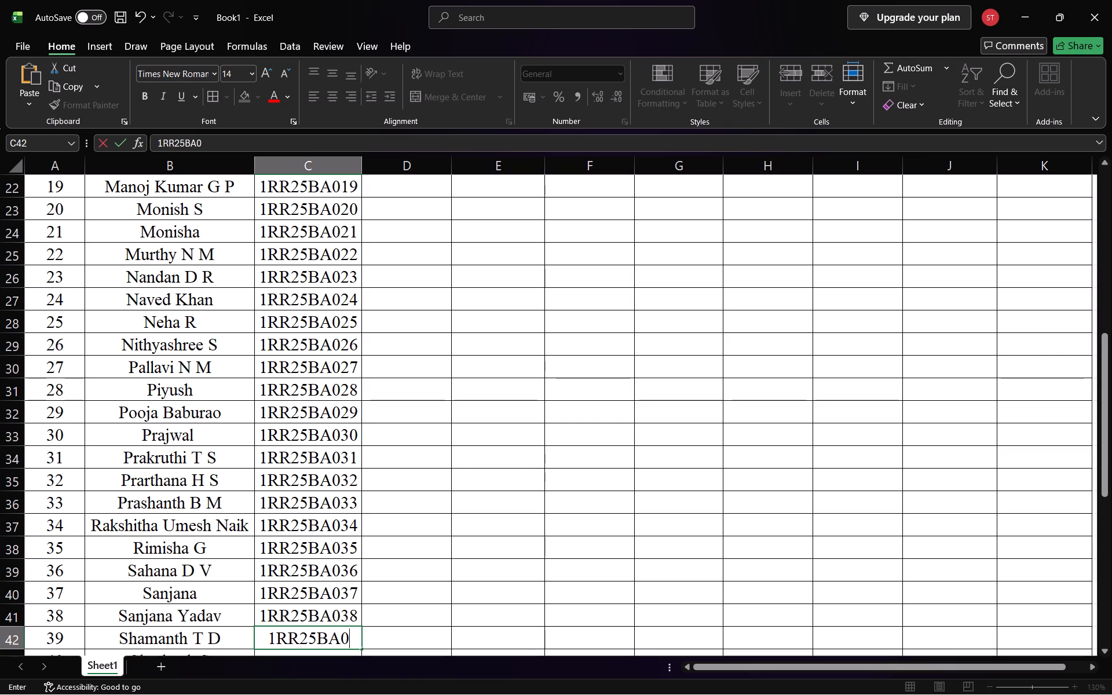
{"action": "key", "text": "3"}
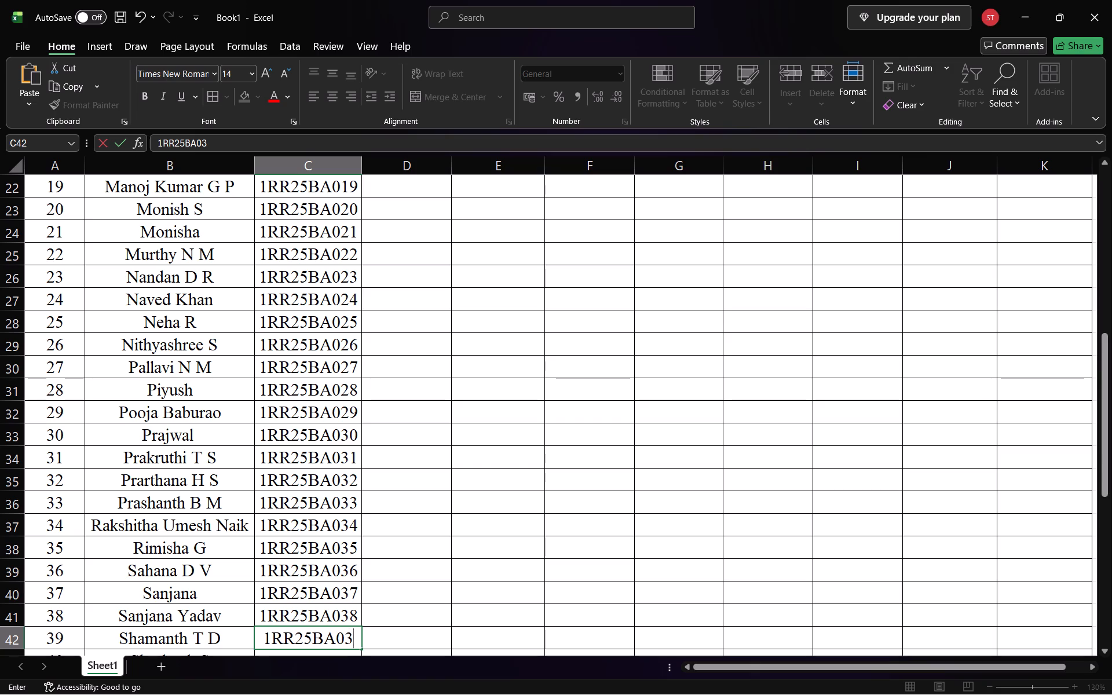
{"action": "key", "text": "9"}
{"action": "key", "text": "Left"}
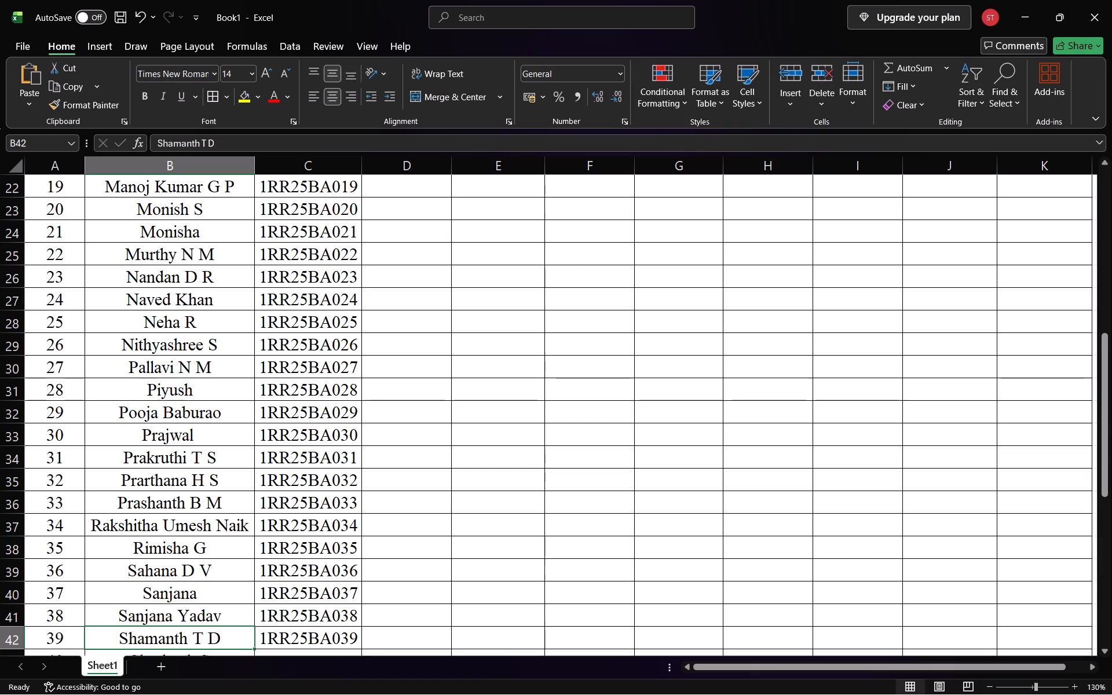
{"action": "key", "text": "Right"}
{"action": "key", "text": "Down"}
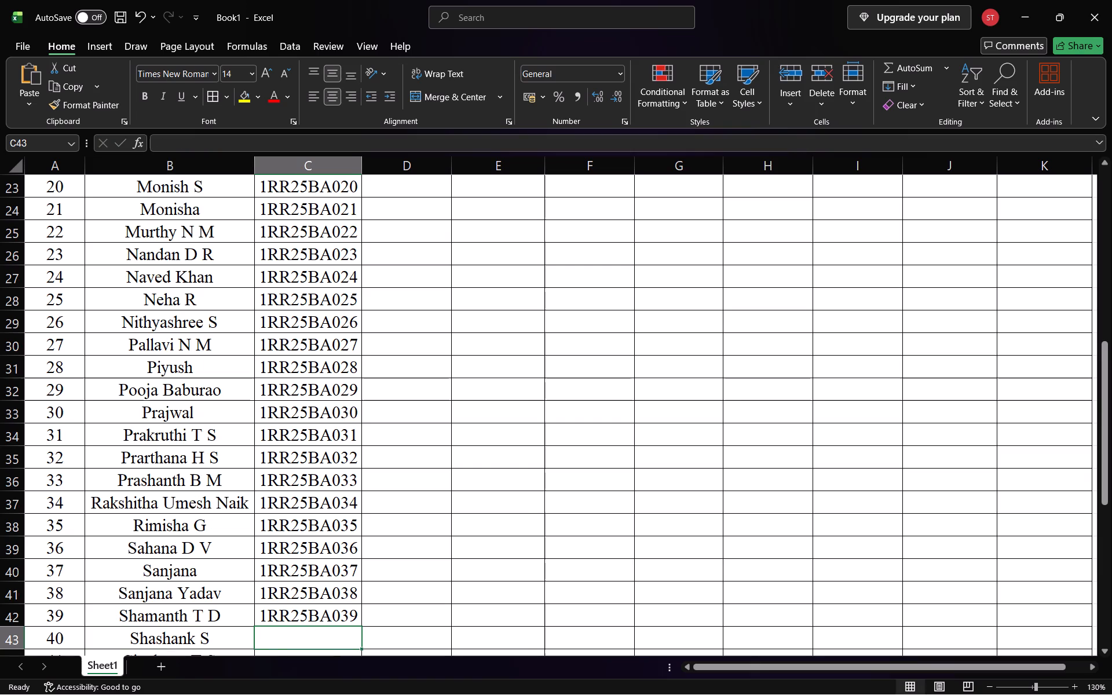
Enter the USN ending in 040 for serial number 40 in cell C43, keeping the same prefix.
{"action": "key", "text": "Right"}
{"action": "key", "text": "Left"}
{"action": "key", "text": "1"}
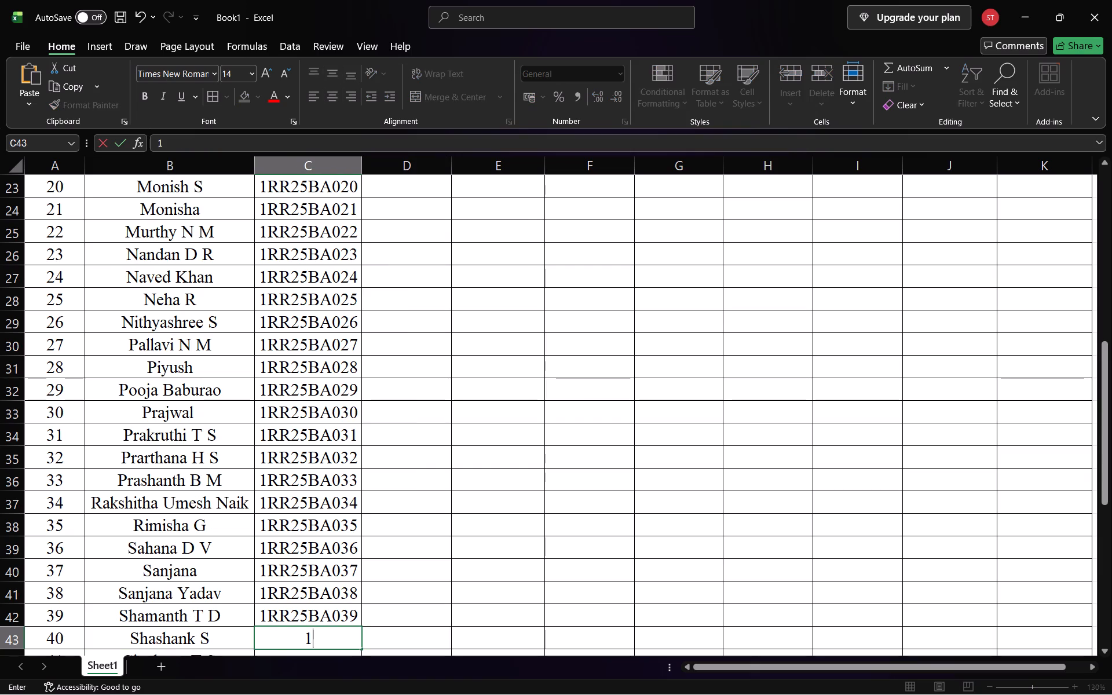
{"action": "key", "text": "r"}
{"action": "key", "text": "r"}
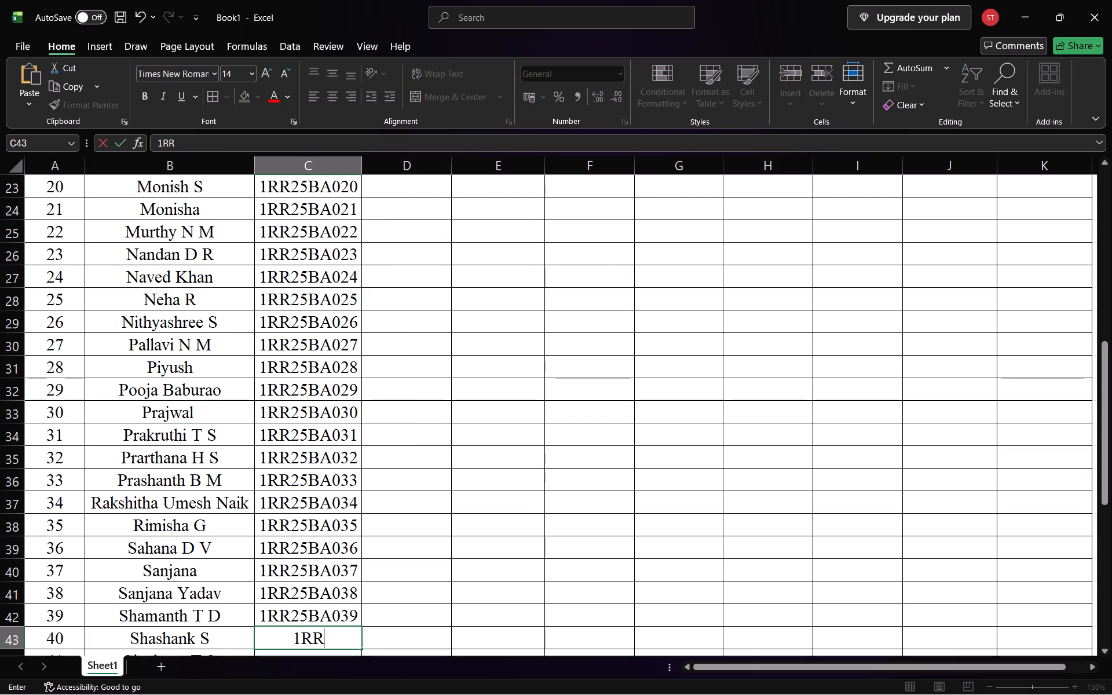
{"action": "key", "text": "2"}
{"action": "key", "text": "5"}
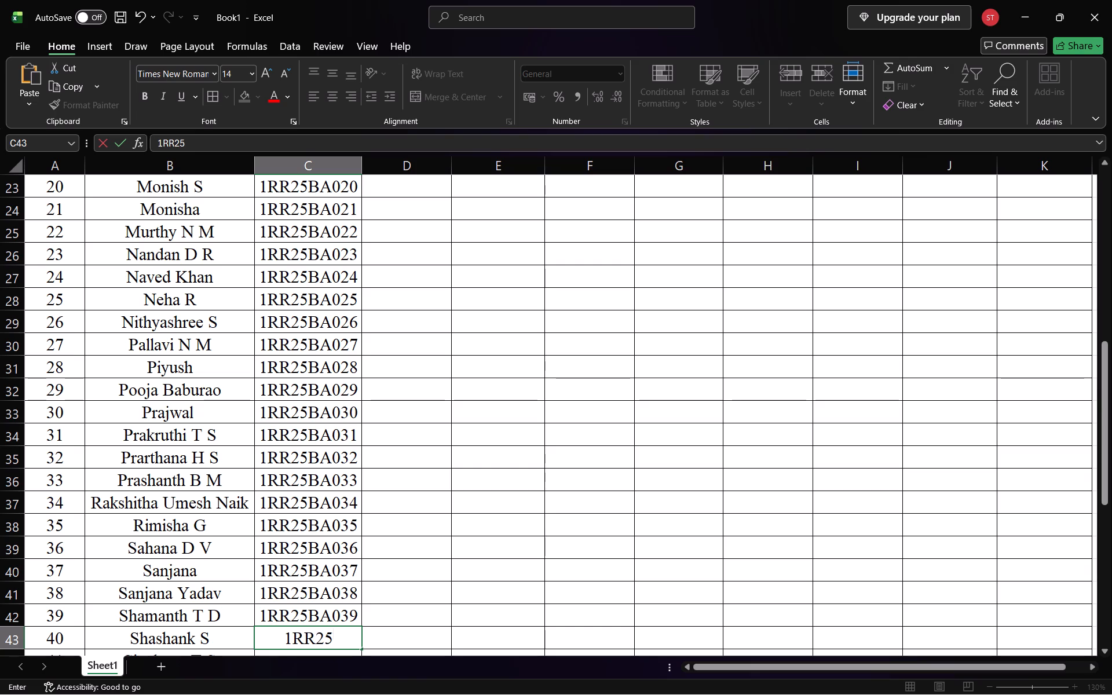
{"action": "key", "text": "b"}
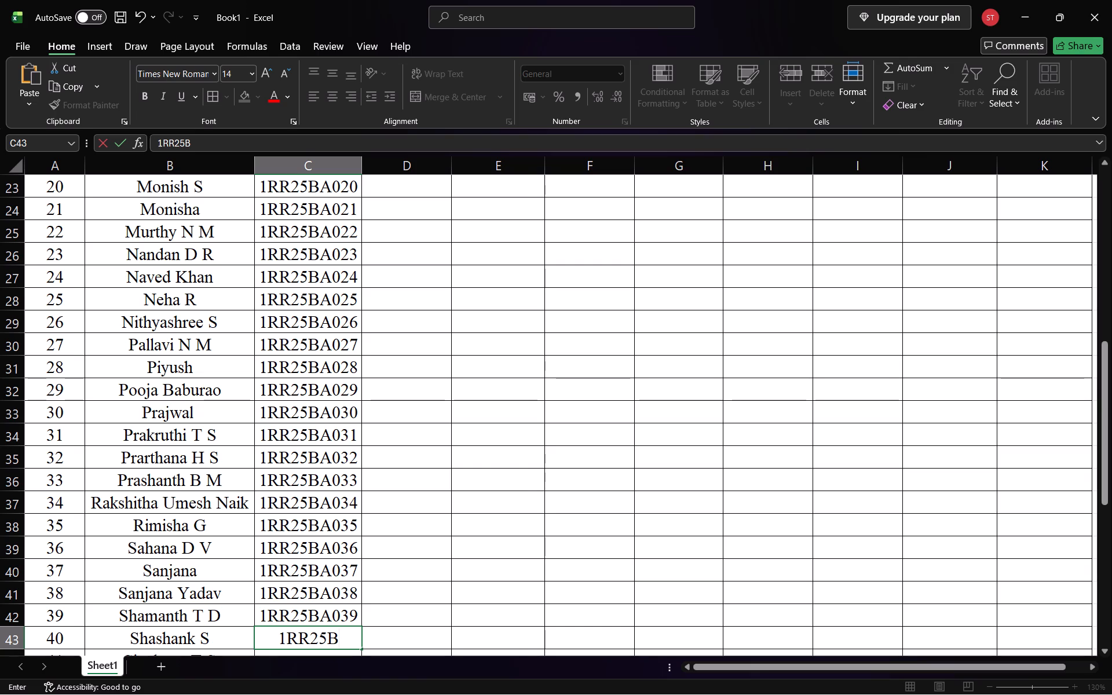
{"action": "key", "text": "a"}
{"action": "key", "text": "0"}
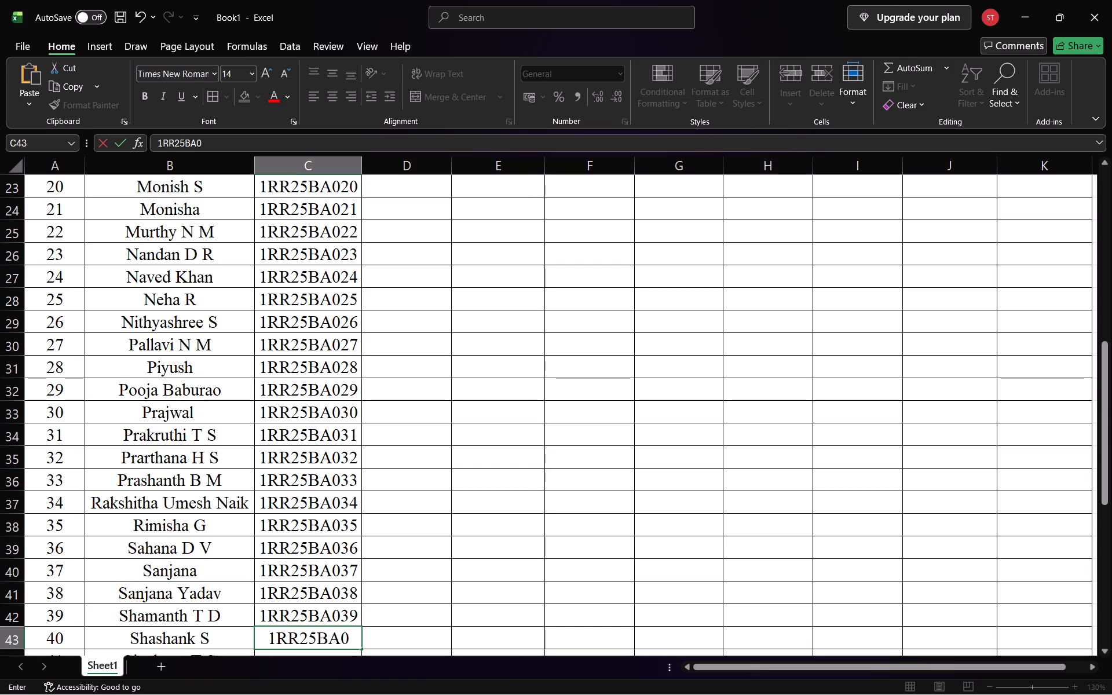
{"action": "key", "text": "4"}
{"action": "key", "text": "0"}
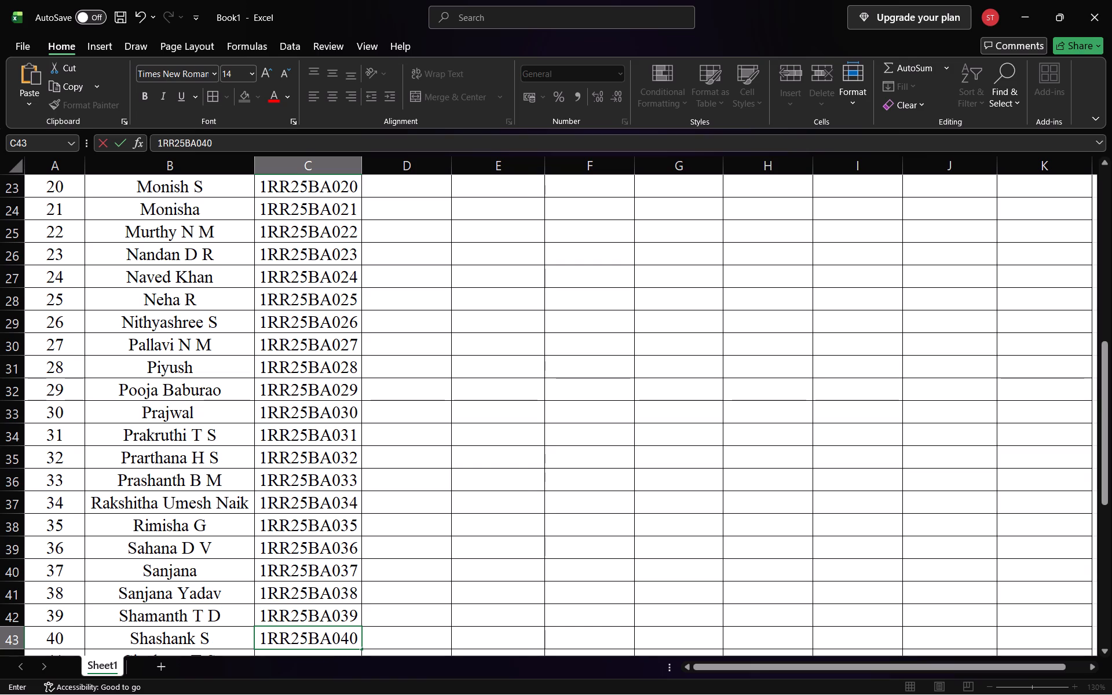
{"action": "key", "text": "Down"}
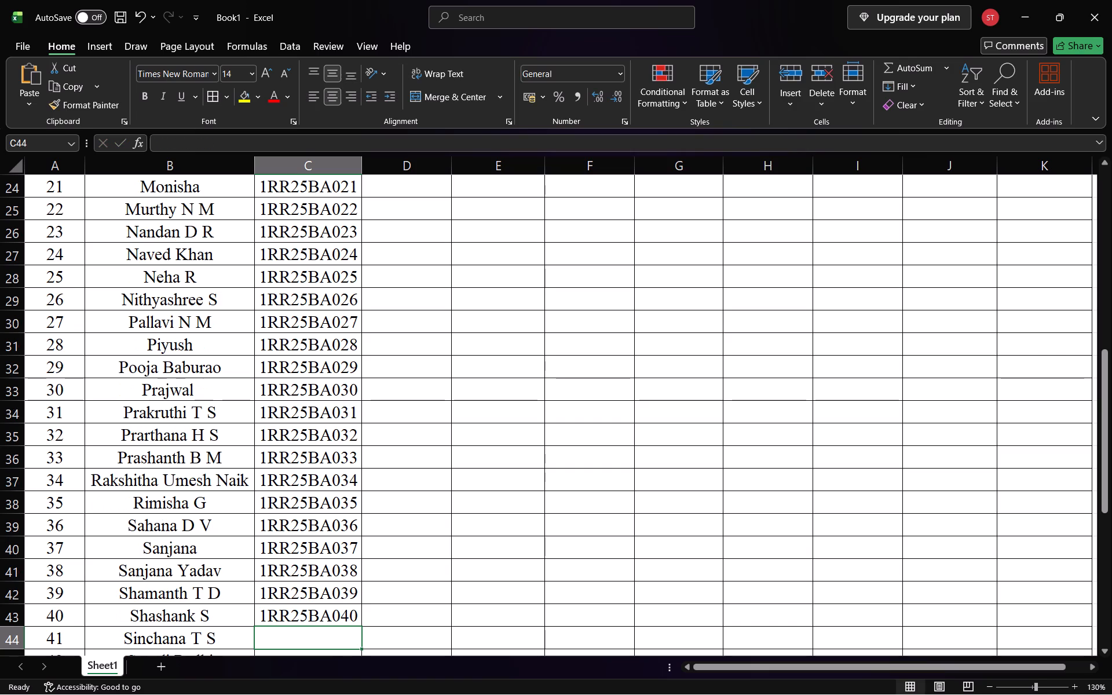
Enter the USN ending in 041 for serial number 41 in cell C44, keeping the same prefix.
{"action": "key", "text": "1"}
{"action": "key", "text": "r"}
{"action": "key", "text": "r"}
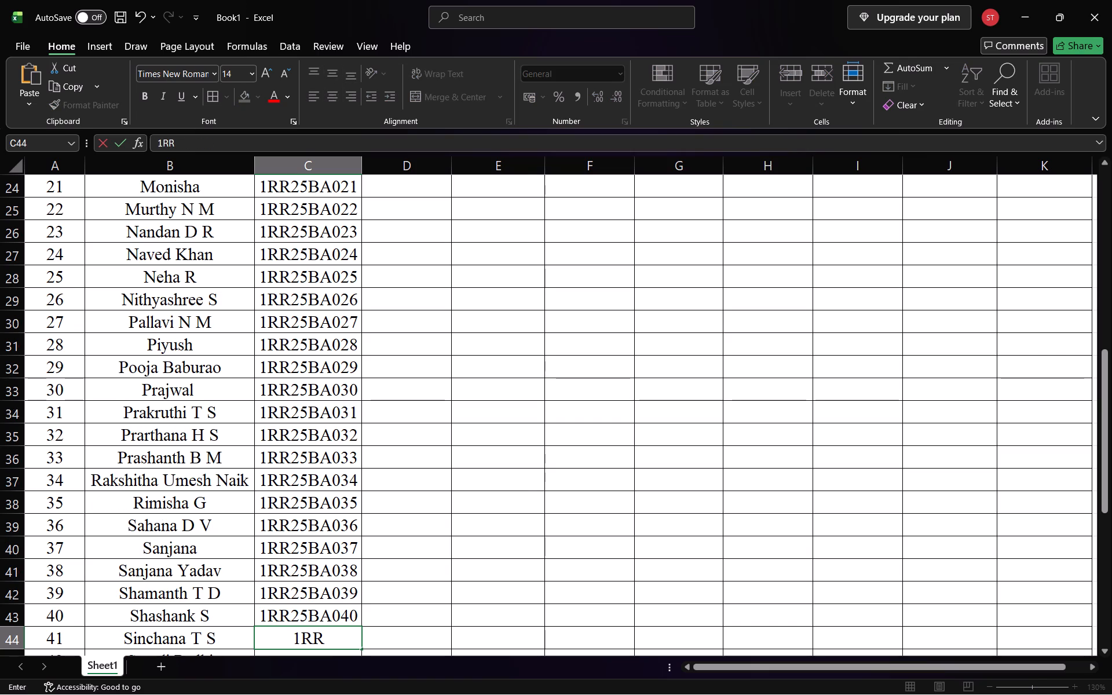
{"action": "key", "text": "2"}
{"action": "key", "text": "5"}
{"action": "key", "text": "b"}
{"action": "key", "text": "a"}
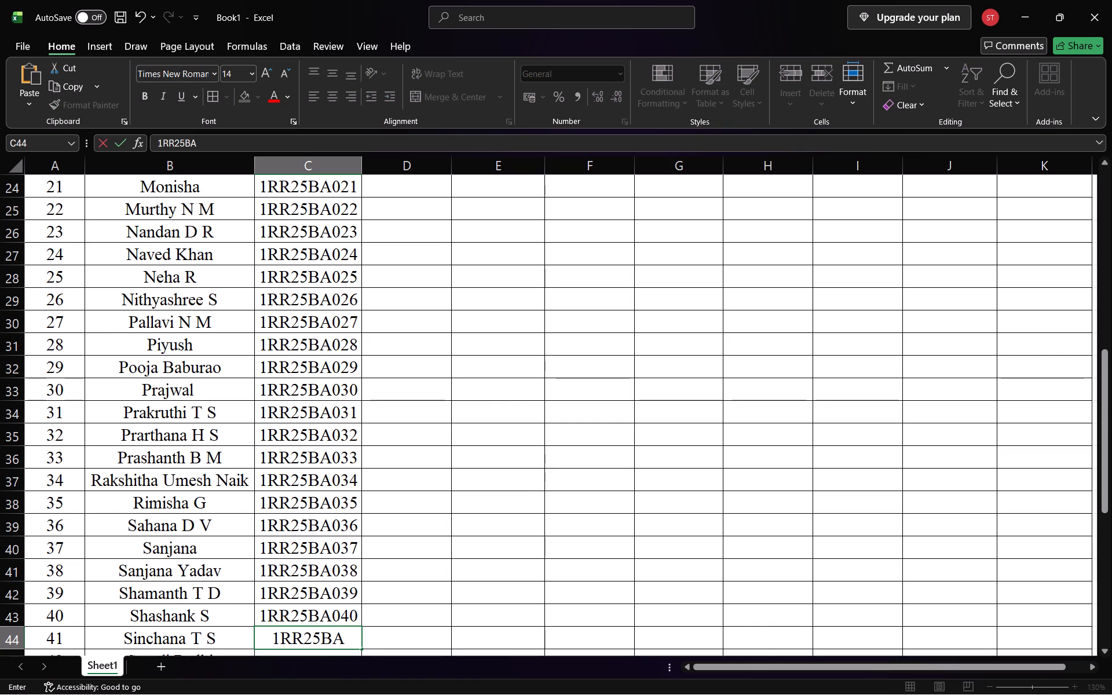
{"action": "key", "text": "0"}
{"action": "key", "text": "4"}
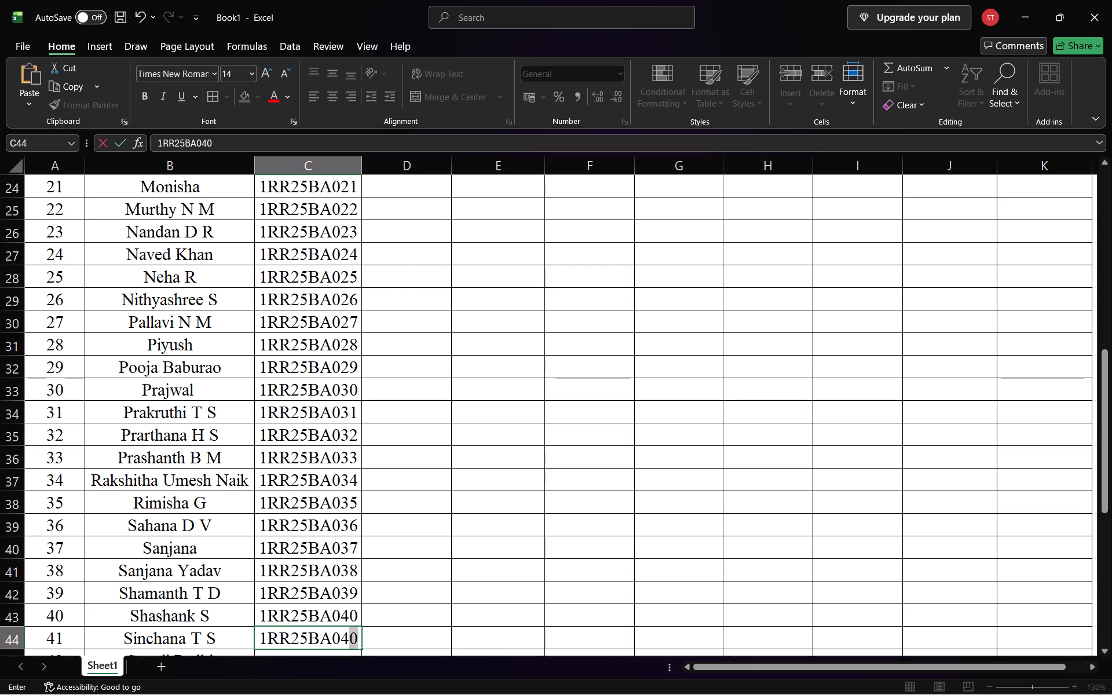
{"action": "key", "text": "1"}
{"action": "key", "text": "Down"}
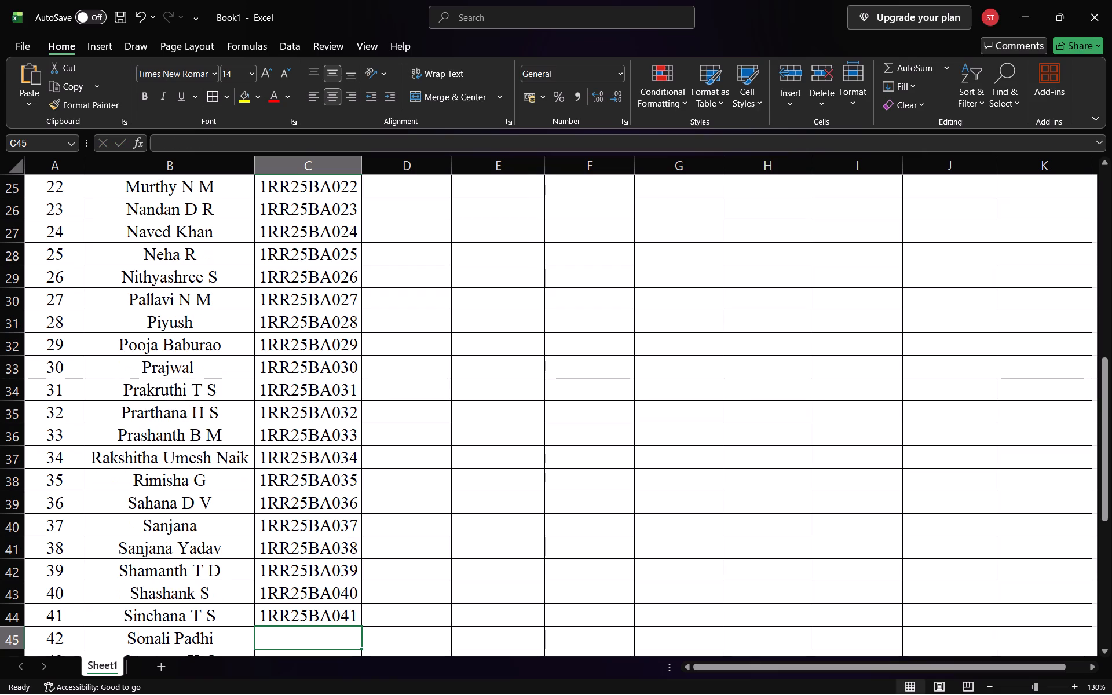
Enter the USN ending in 042 for serial number 42 in cell C45, keeping the same prefix.
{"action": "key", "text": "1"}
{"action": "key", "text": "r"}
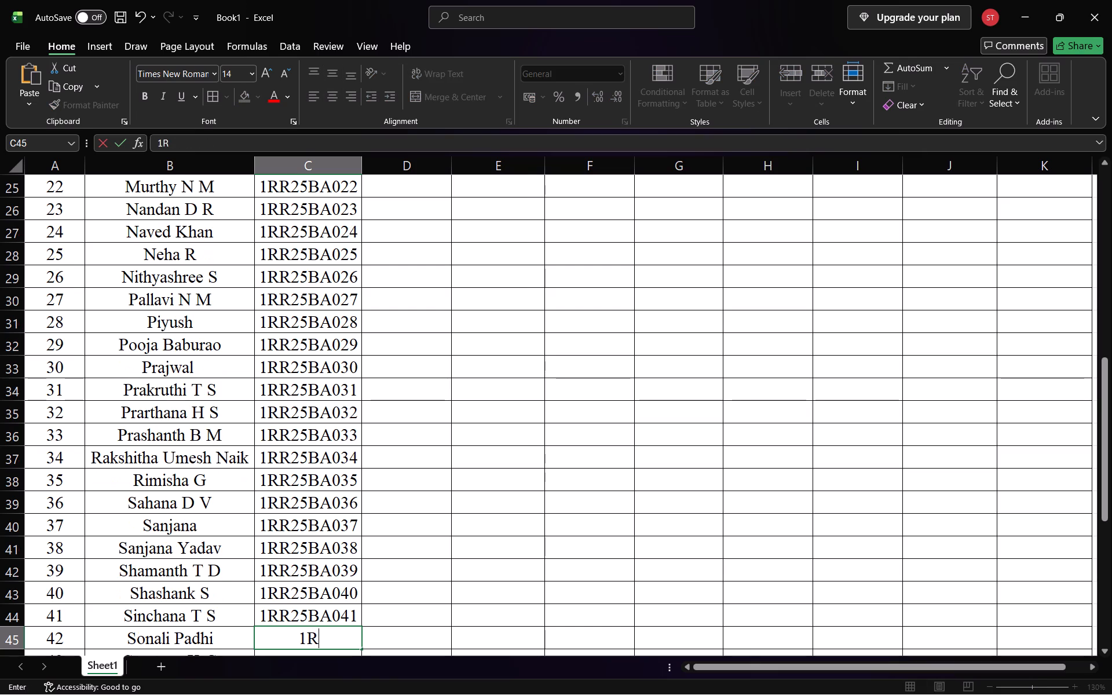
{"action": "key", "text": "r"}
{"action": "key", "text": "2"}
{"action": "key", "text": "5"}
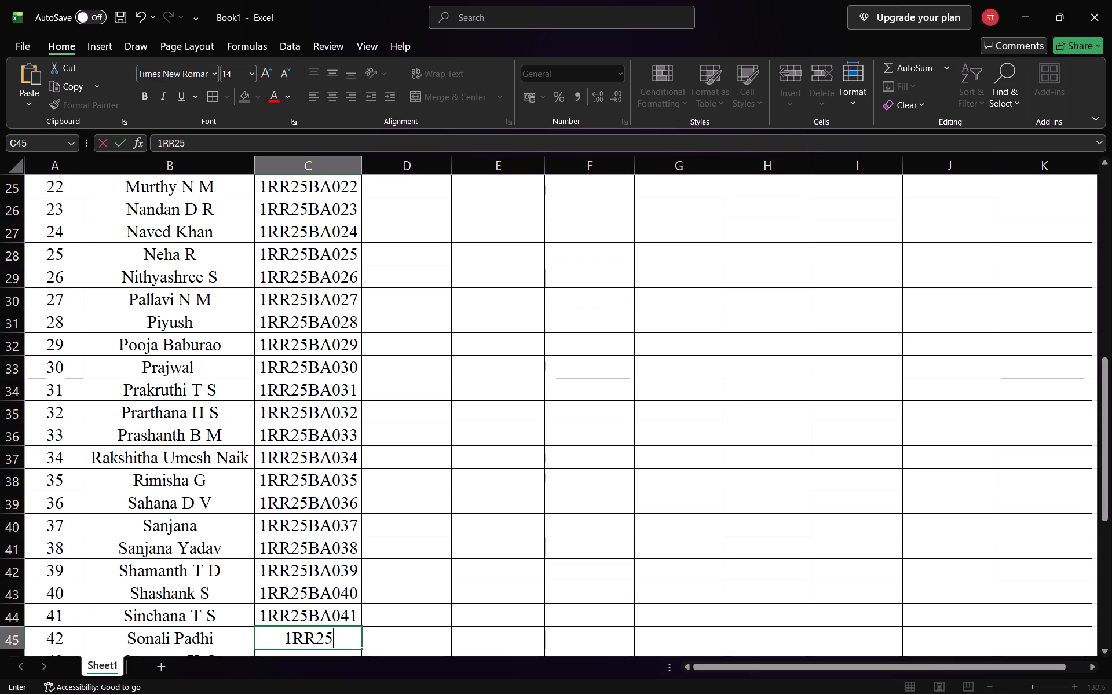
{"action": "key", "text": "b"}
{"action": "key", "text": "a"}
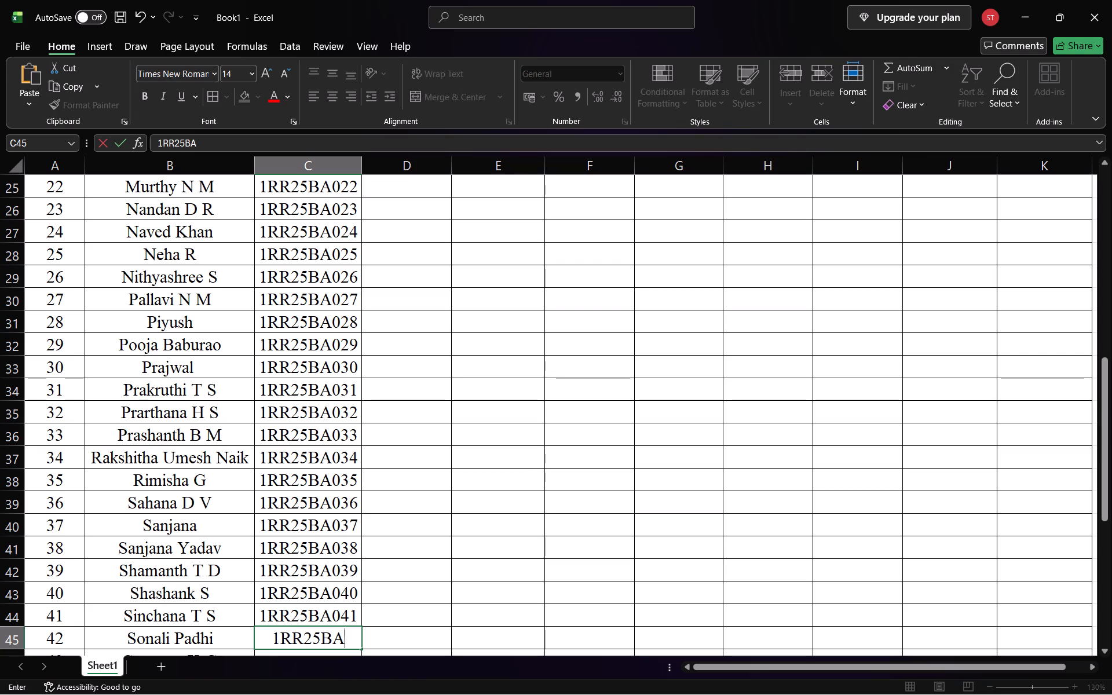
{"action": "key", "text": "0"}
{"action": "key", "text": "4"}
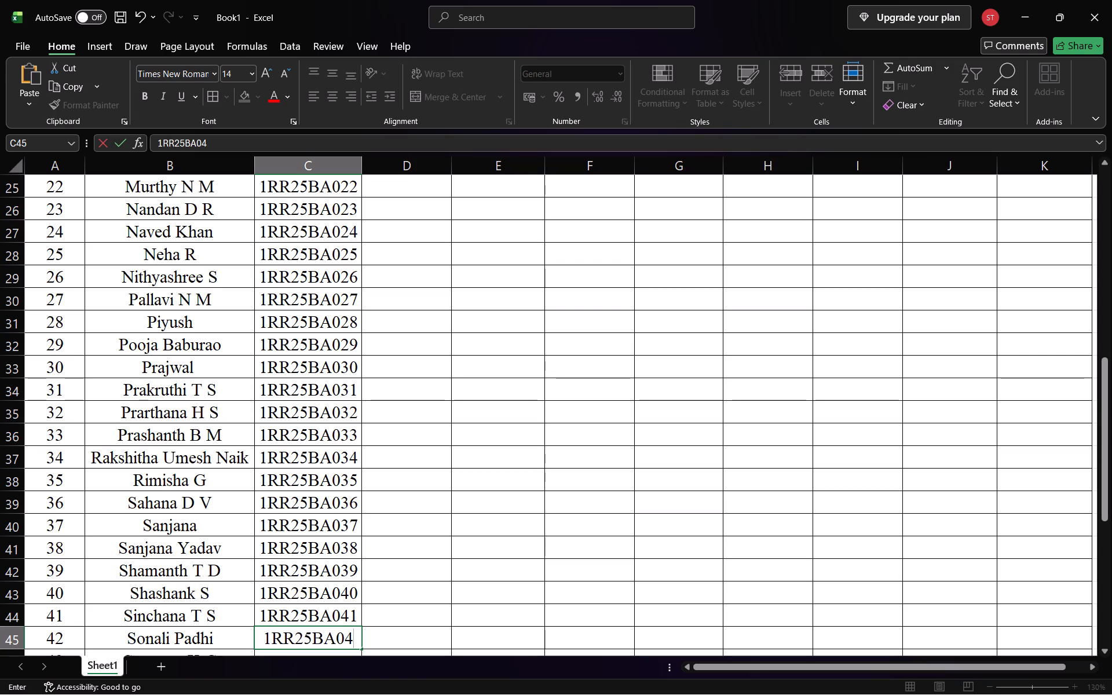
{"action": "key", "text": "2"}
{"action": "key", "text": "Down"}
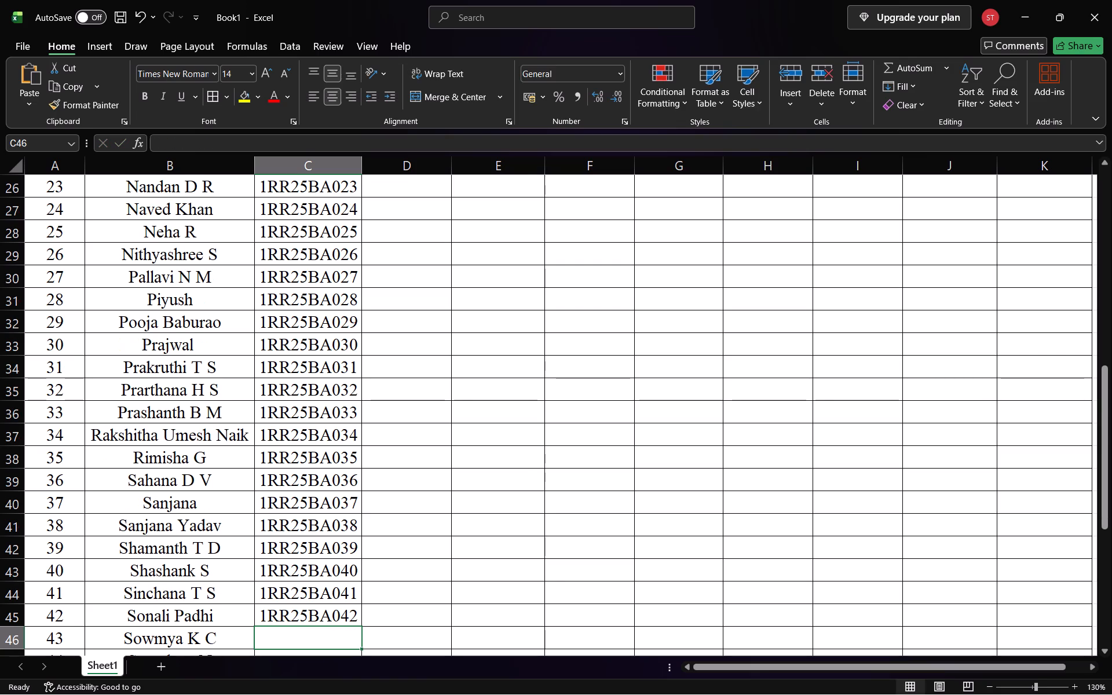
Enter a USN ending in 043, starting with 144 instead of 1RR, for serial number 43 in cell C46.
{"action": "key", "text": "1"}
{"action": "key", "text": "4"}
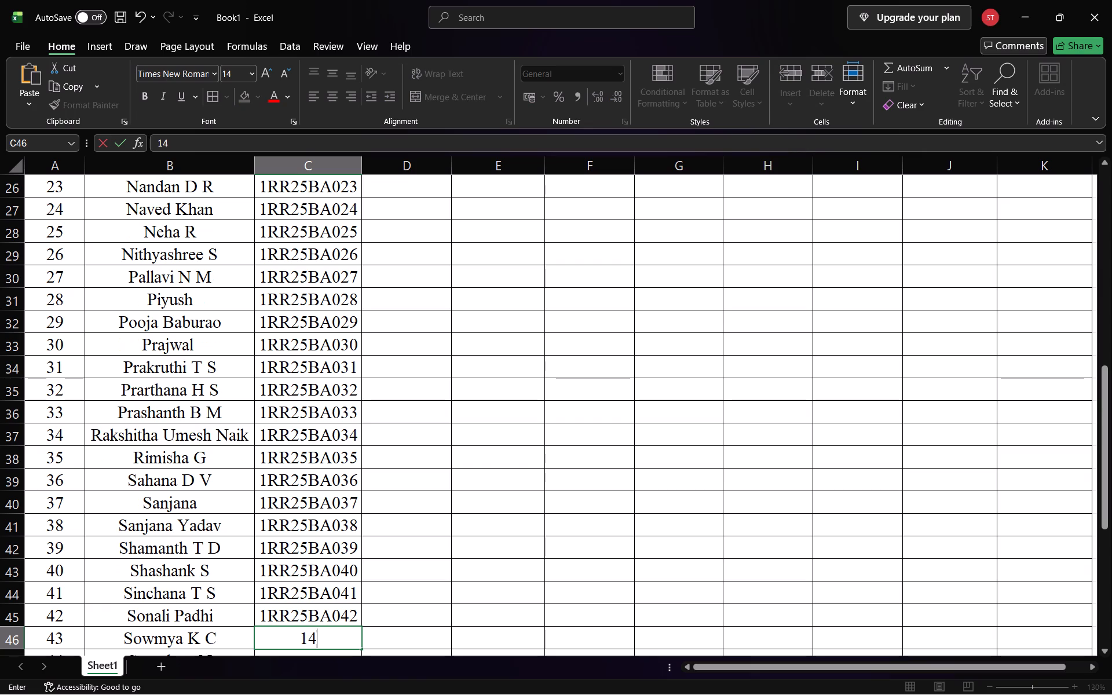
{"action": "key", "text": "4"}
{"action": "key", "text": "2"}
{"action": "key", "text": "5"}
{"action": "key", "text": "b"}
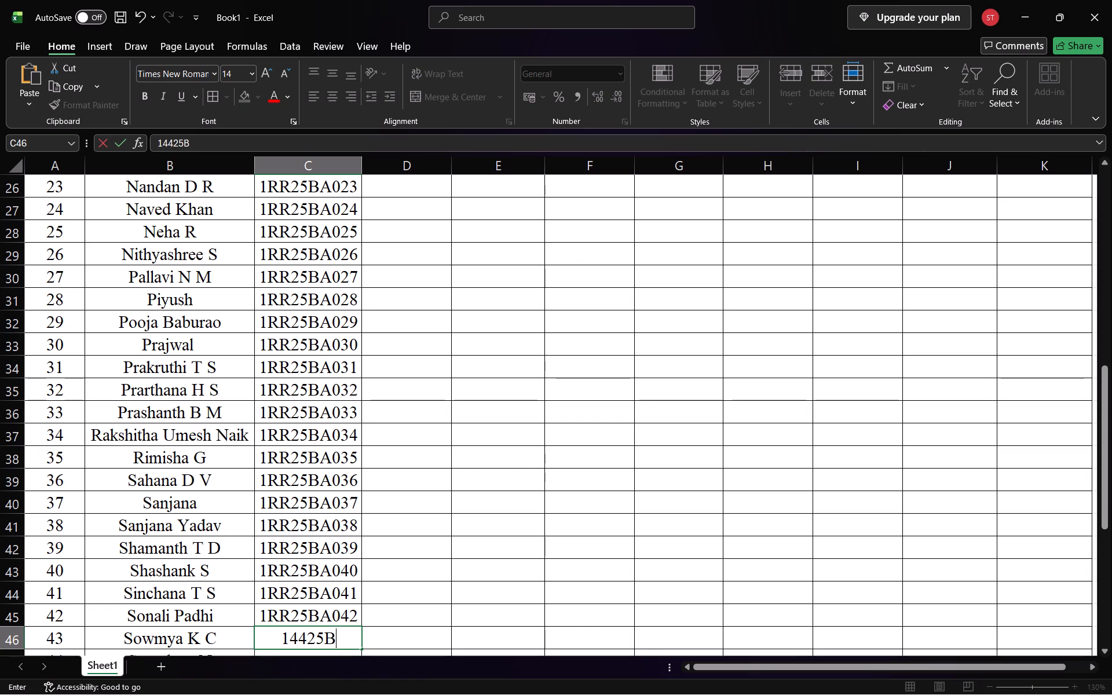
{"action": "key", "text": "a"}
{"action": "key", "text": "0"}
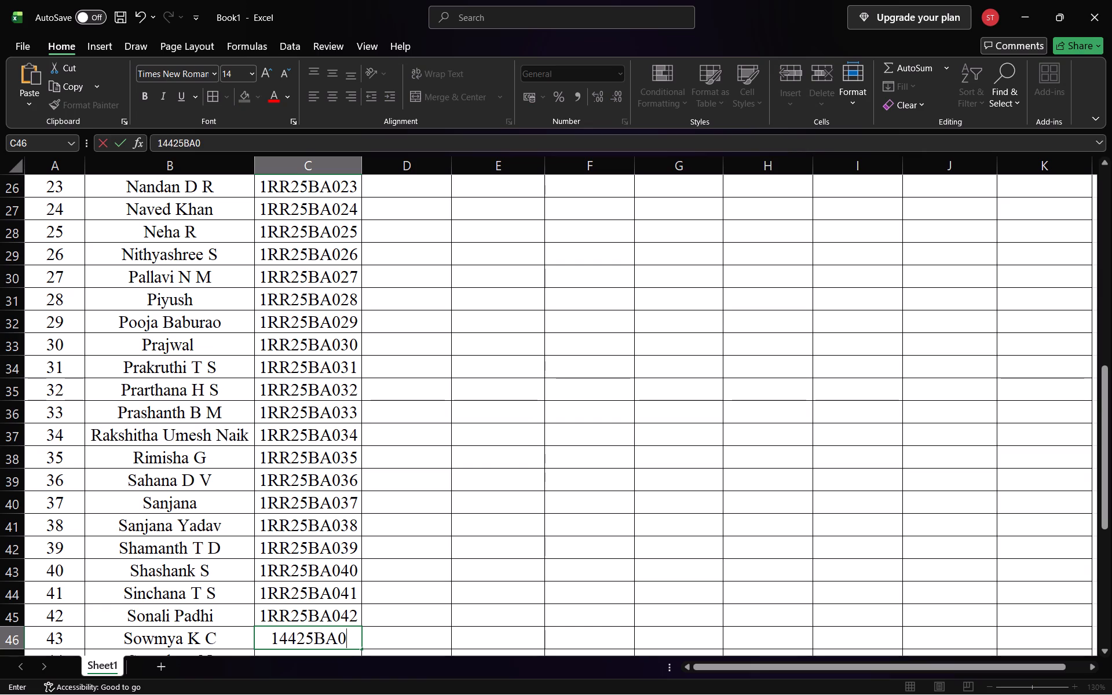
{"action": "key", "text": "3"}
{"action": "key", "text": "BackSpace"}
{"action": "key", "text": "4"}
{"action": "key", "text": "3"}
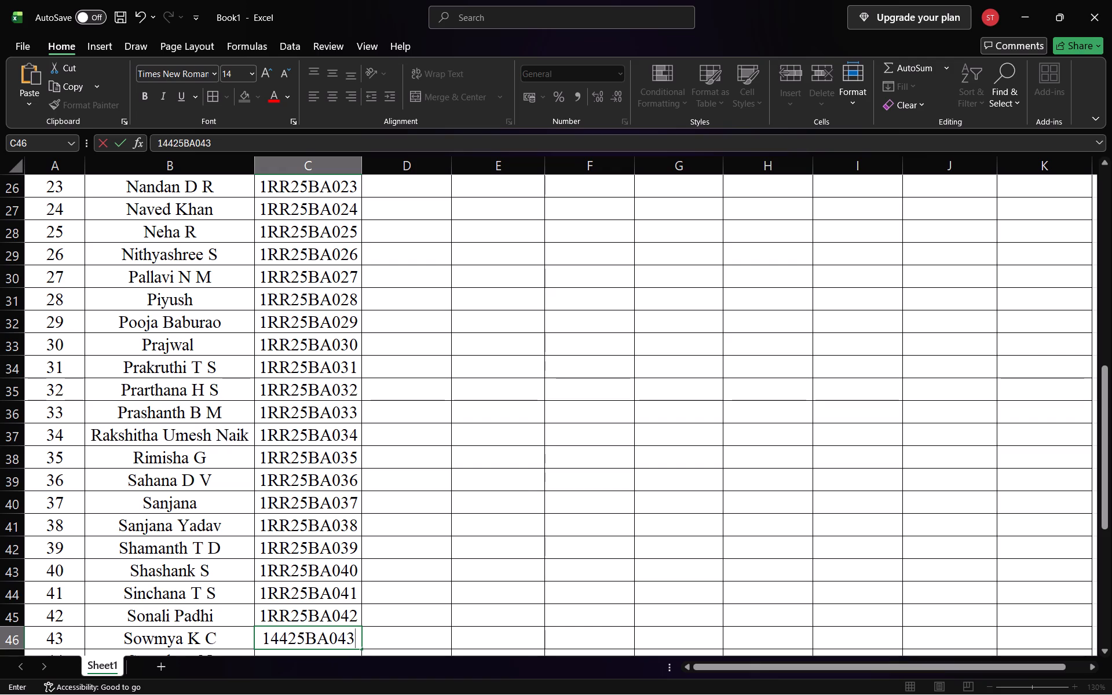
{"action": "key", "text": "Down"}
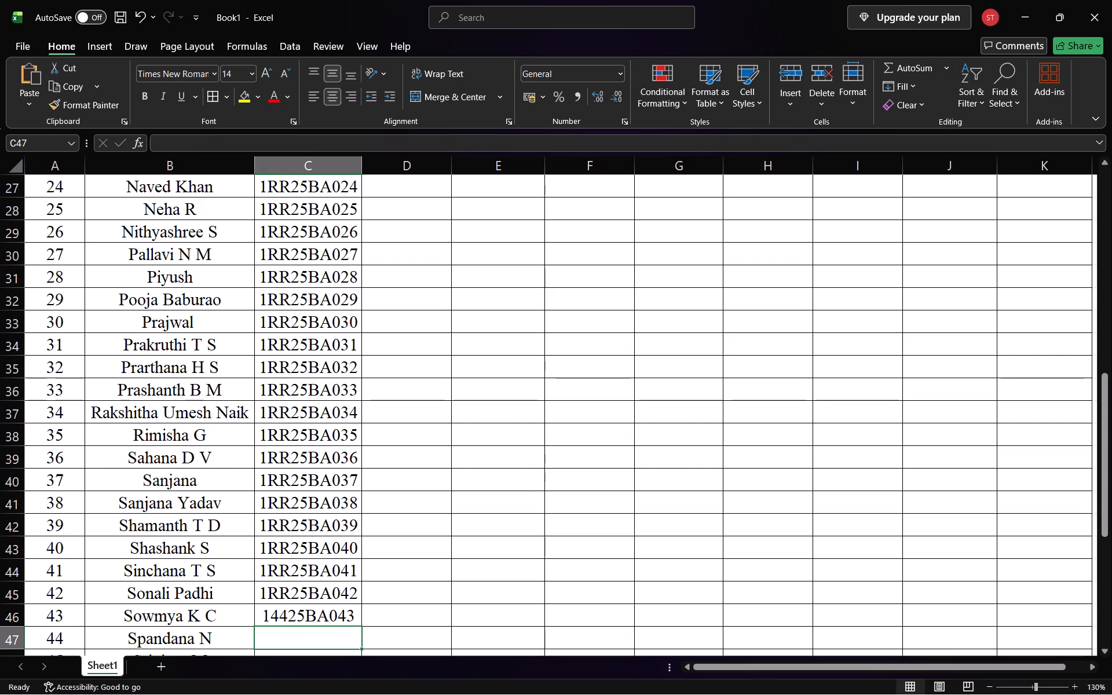
Enter the USN ending in 044 for serial number 44 in cell C47, keeping the same 1RR prefix as the earlier rows.
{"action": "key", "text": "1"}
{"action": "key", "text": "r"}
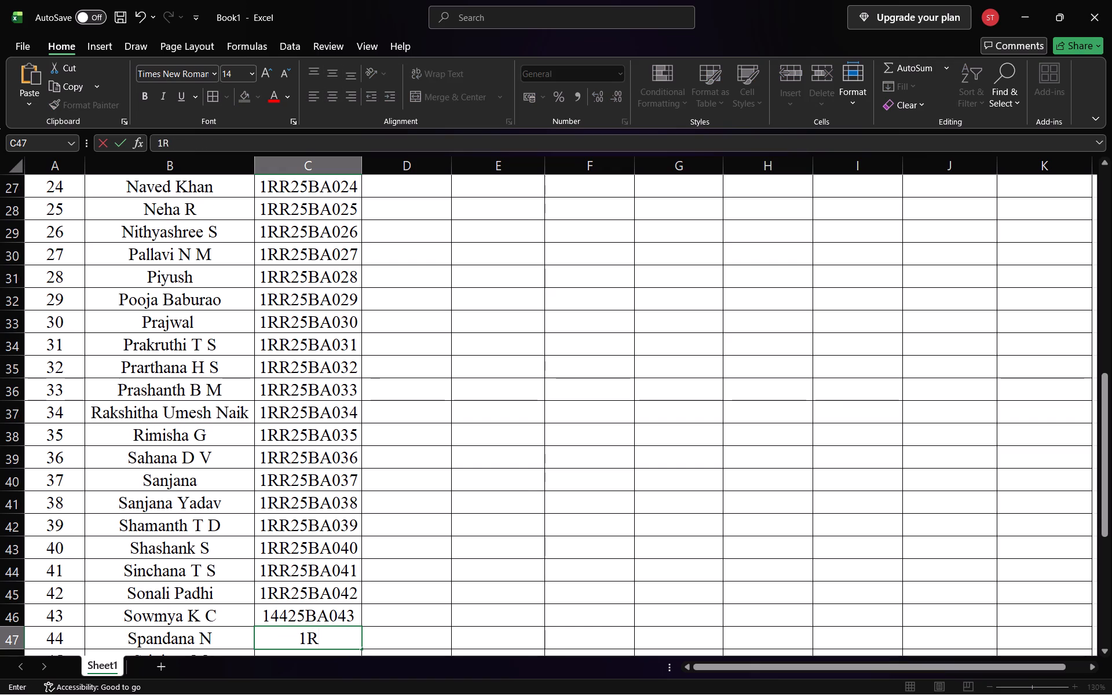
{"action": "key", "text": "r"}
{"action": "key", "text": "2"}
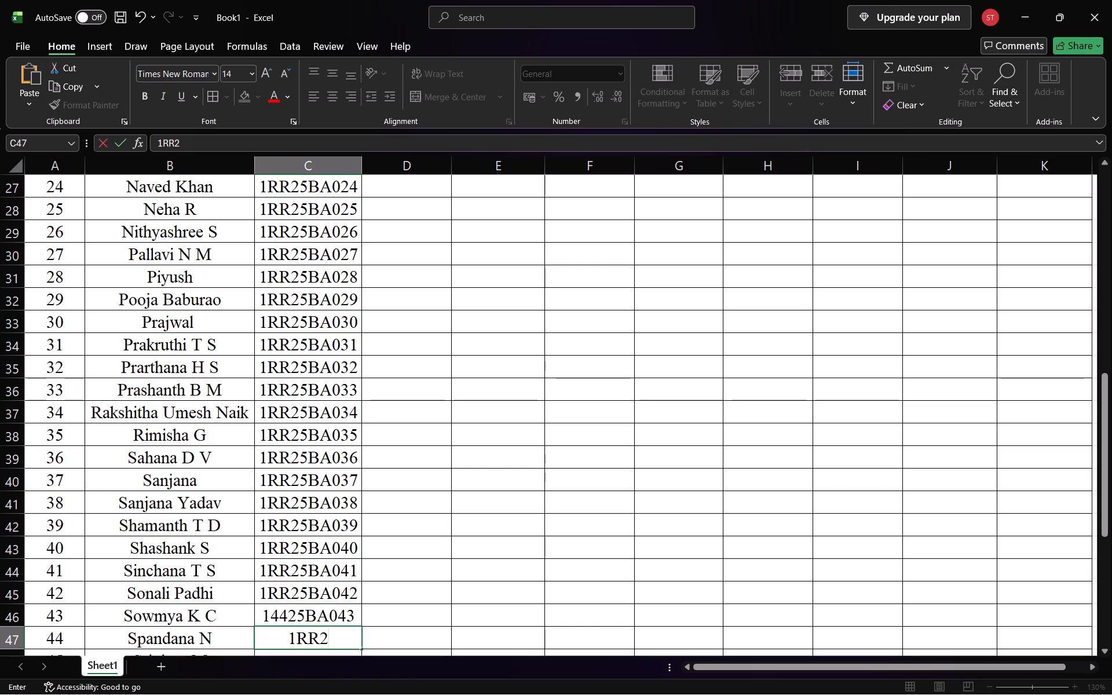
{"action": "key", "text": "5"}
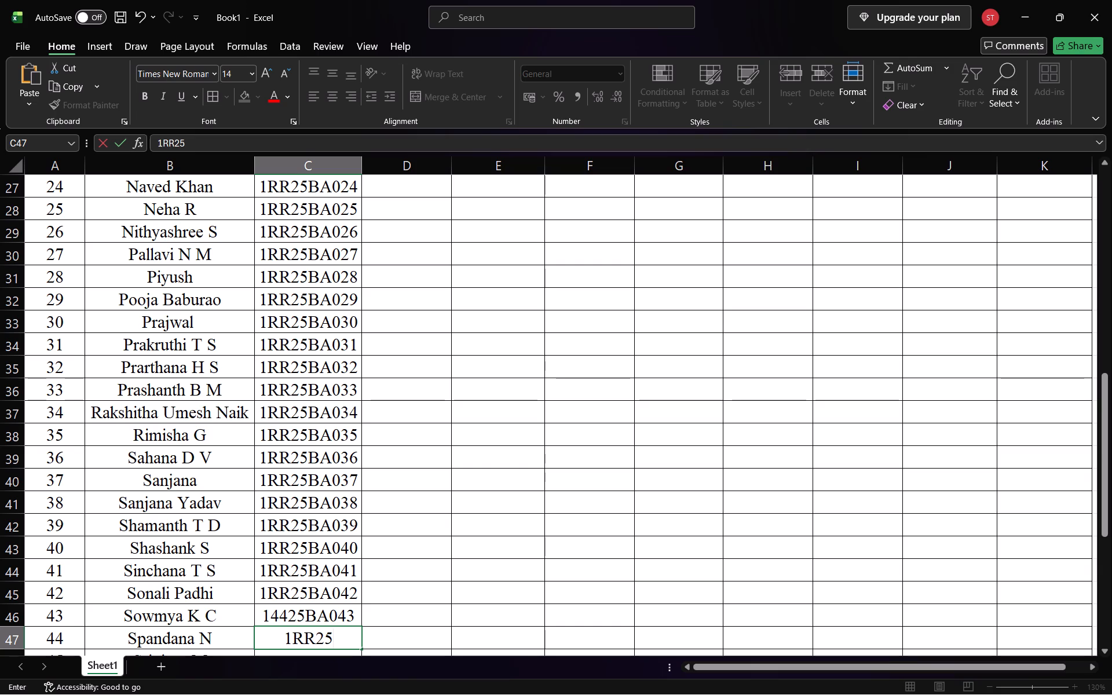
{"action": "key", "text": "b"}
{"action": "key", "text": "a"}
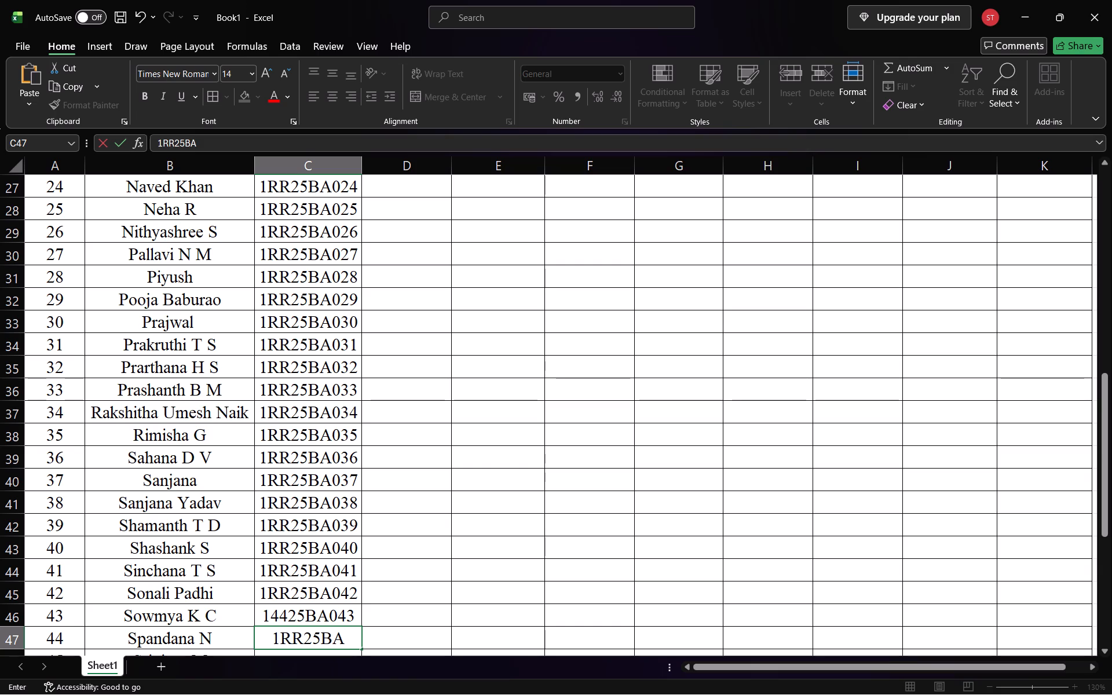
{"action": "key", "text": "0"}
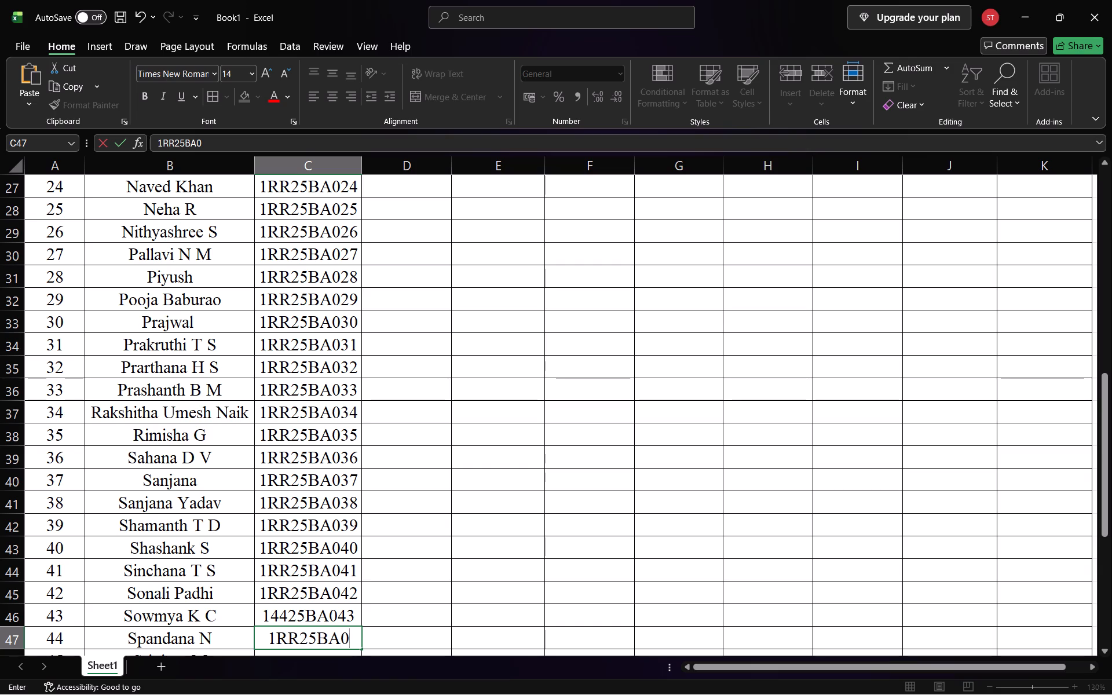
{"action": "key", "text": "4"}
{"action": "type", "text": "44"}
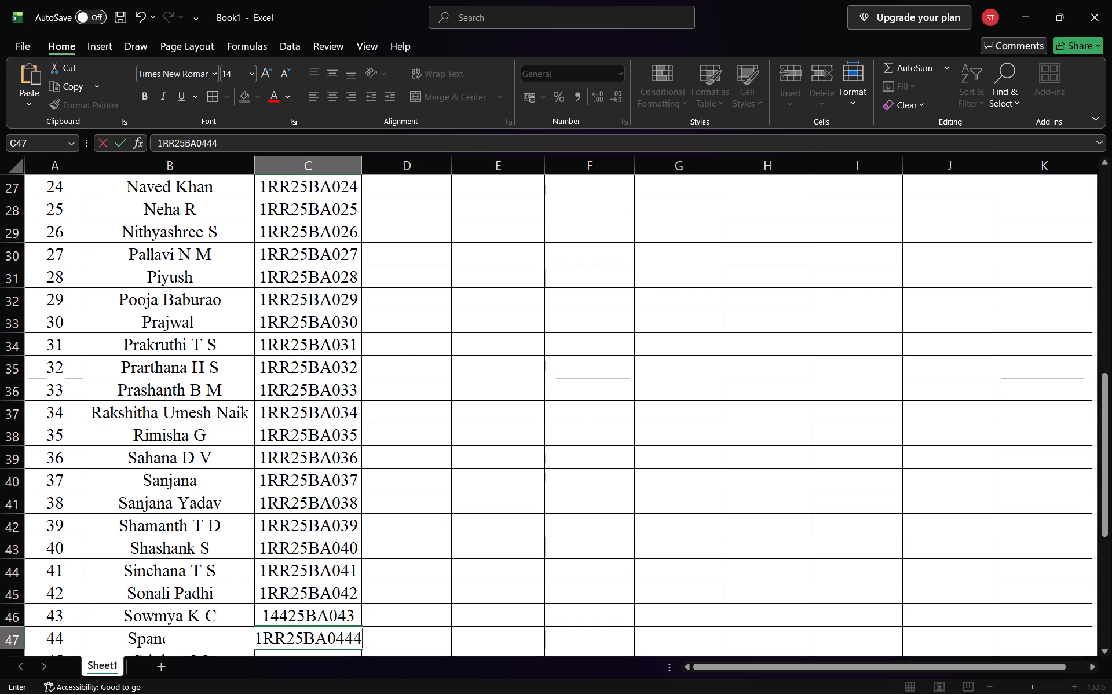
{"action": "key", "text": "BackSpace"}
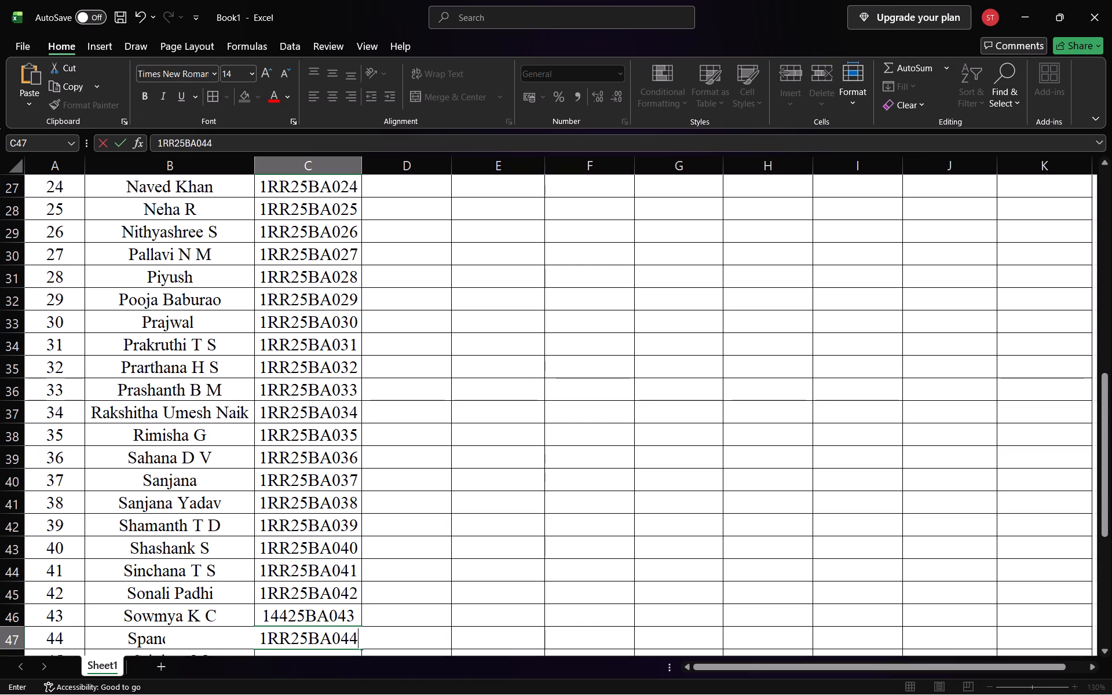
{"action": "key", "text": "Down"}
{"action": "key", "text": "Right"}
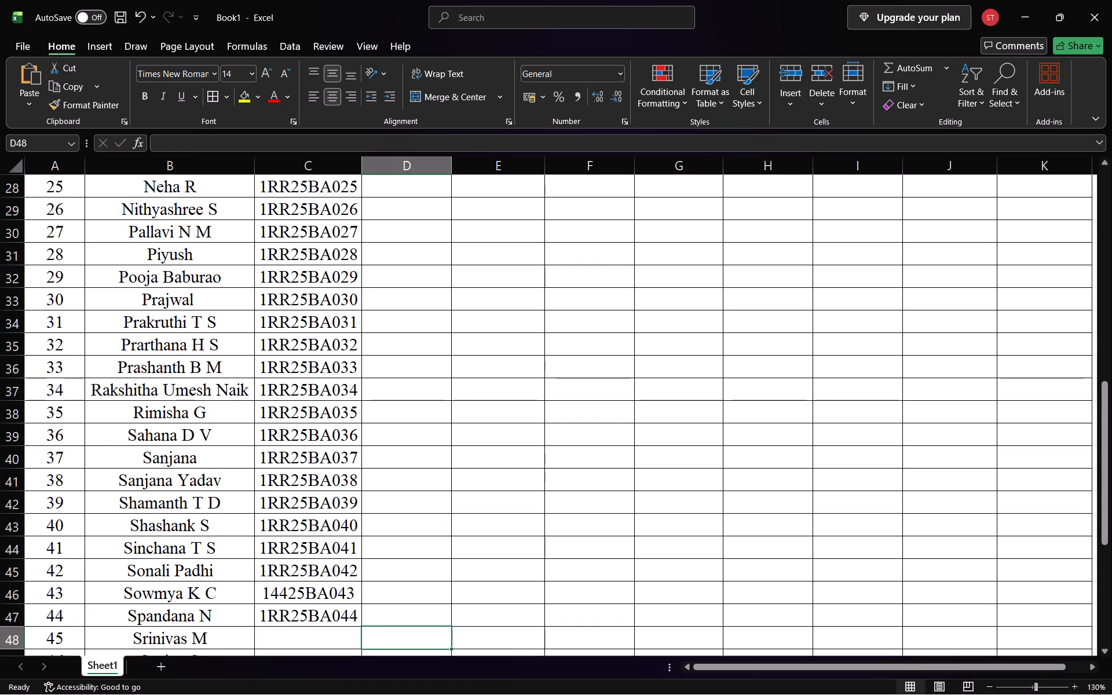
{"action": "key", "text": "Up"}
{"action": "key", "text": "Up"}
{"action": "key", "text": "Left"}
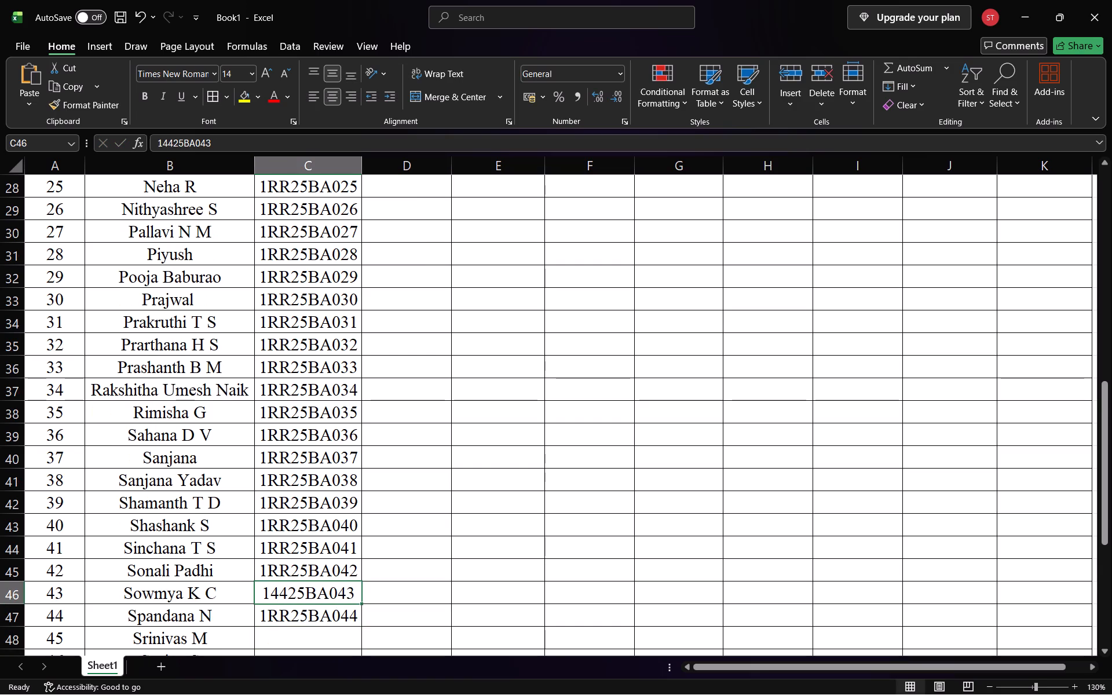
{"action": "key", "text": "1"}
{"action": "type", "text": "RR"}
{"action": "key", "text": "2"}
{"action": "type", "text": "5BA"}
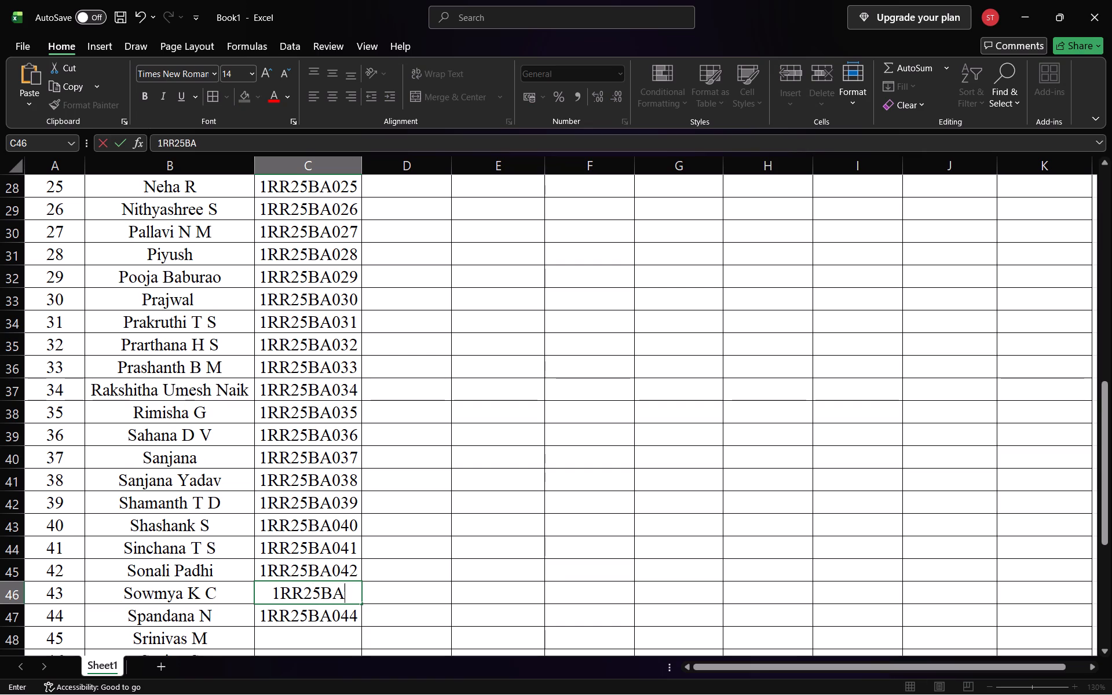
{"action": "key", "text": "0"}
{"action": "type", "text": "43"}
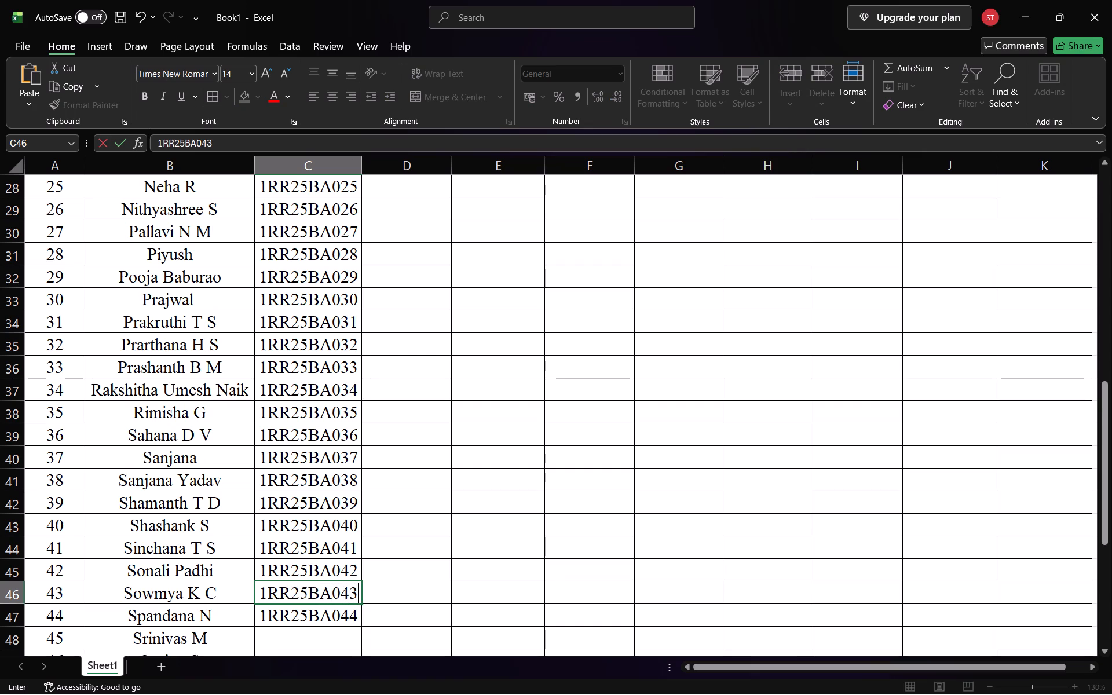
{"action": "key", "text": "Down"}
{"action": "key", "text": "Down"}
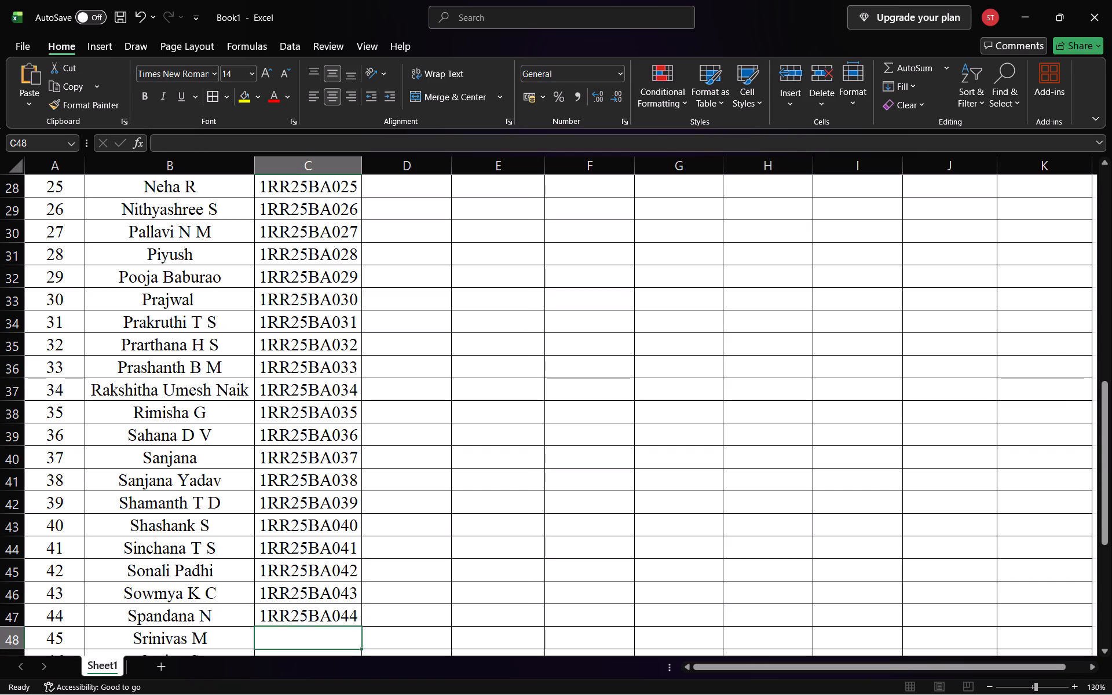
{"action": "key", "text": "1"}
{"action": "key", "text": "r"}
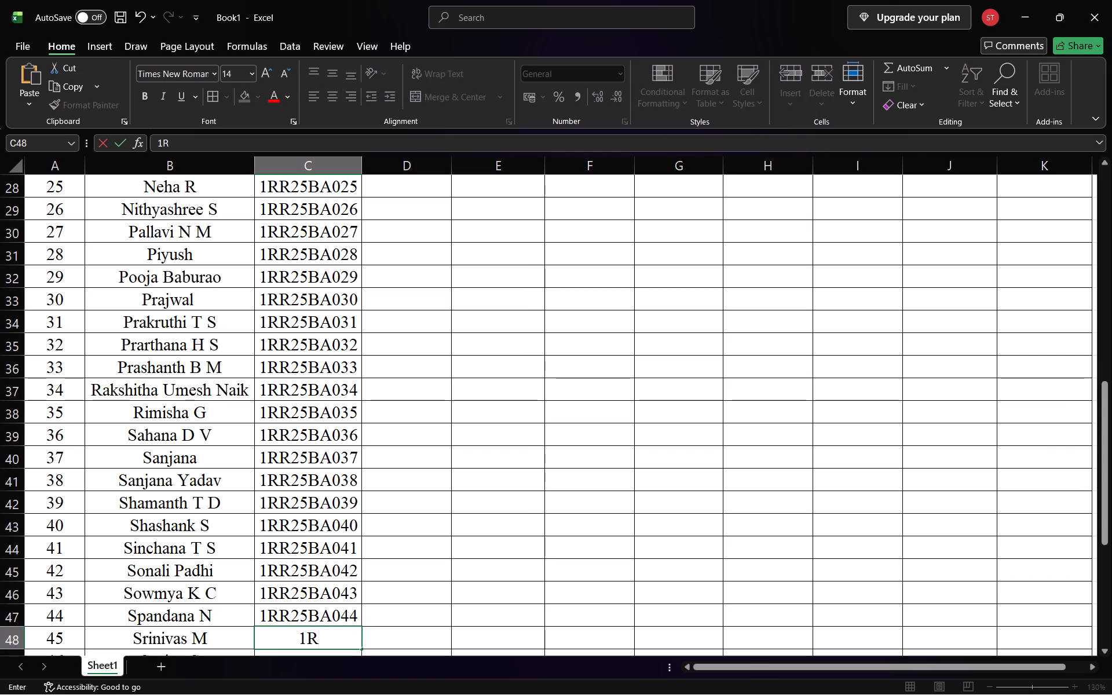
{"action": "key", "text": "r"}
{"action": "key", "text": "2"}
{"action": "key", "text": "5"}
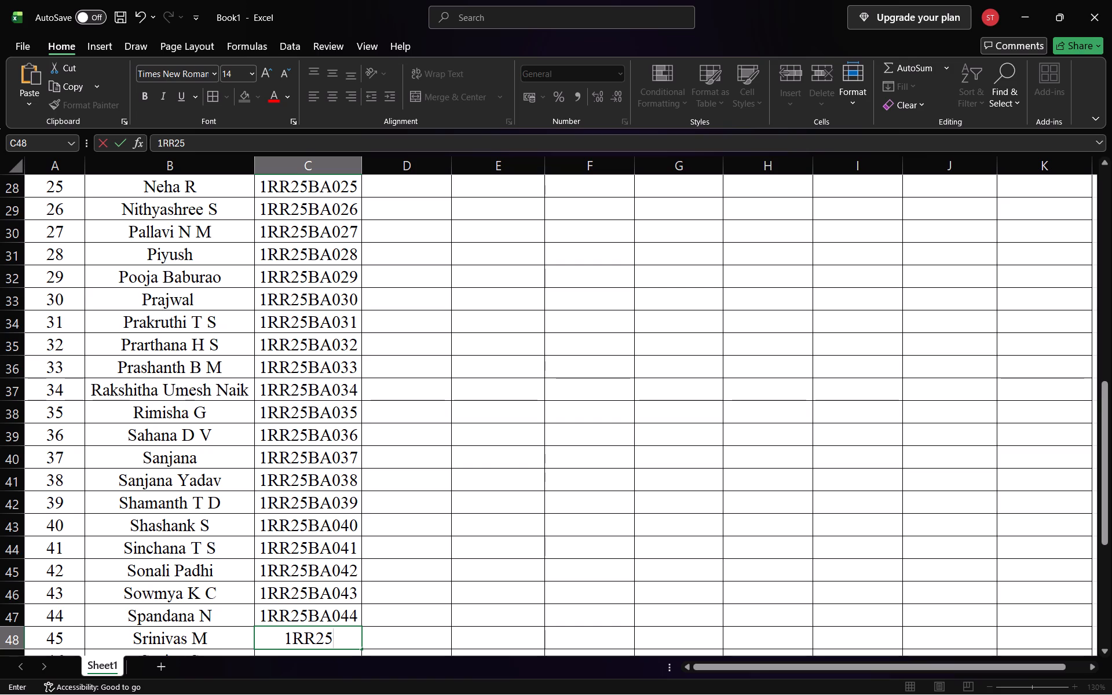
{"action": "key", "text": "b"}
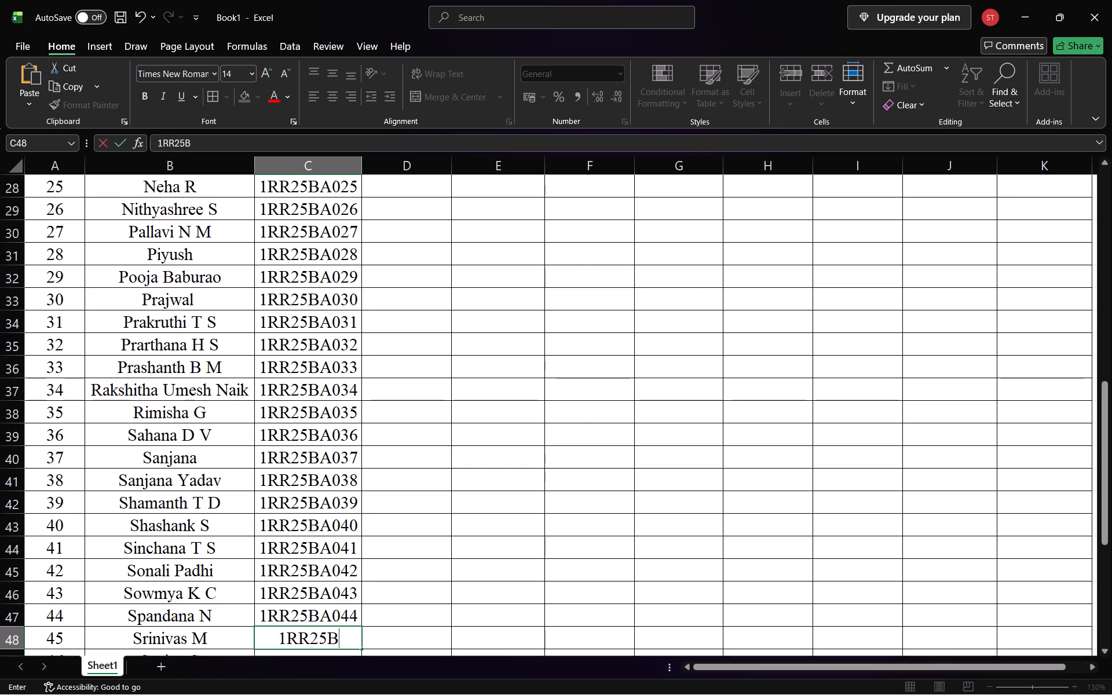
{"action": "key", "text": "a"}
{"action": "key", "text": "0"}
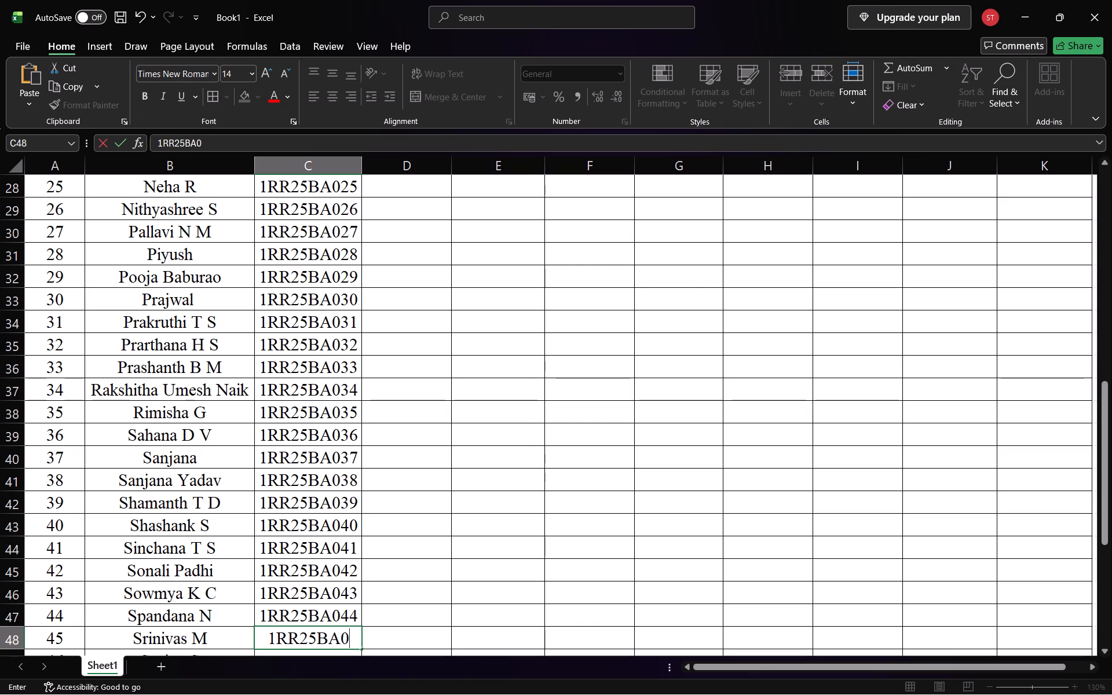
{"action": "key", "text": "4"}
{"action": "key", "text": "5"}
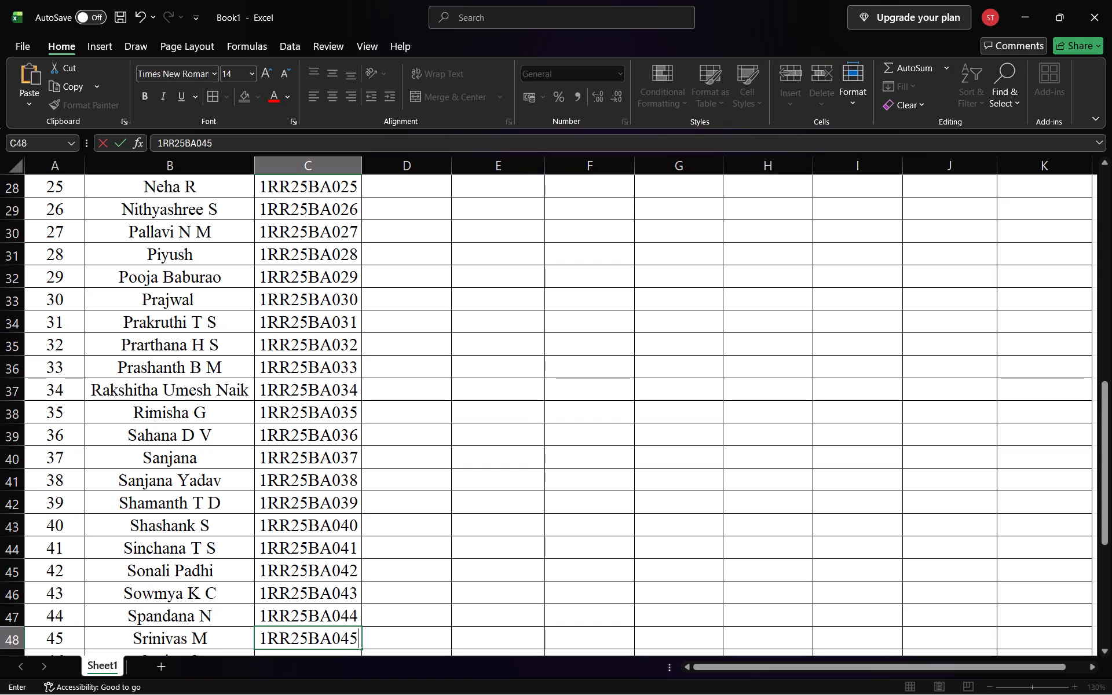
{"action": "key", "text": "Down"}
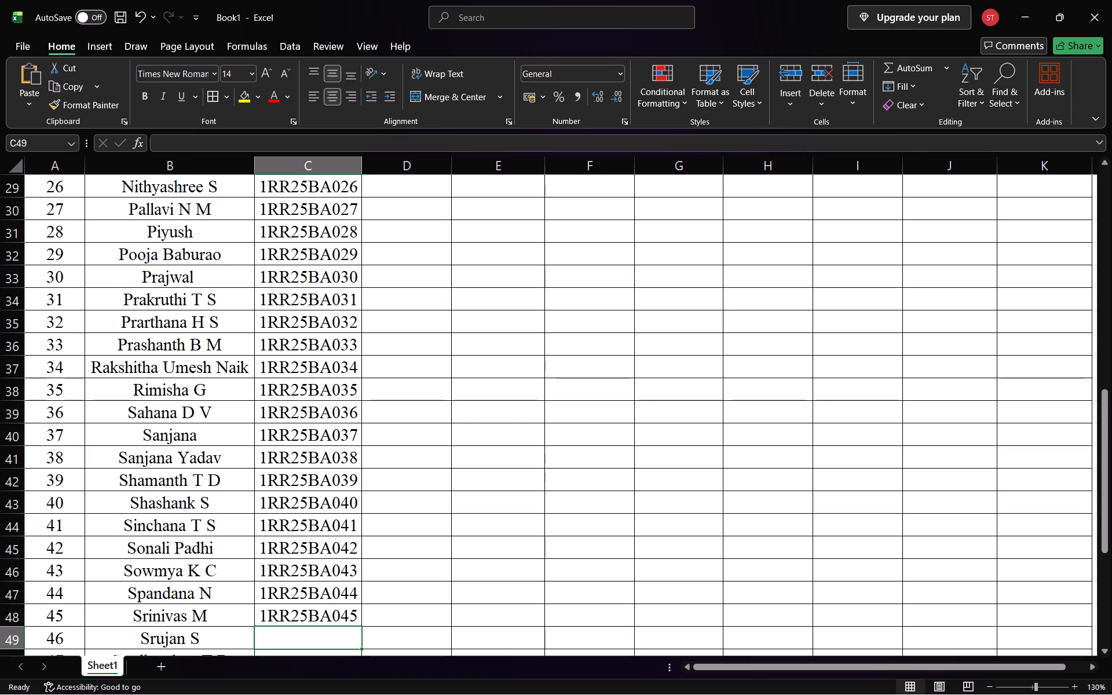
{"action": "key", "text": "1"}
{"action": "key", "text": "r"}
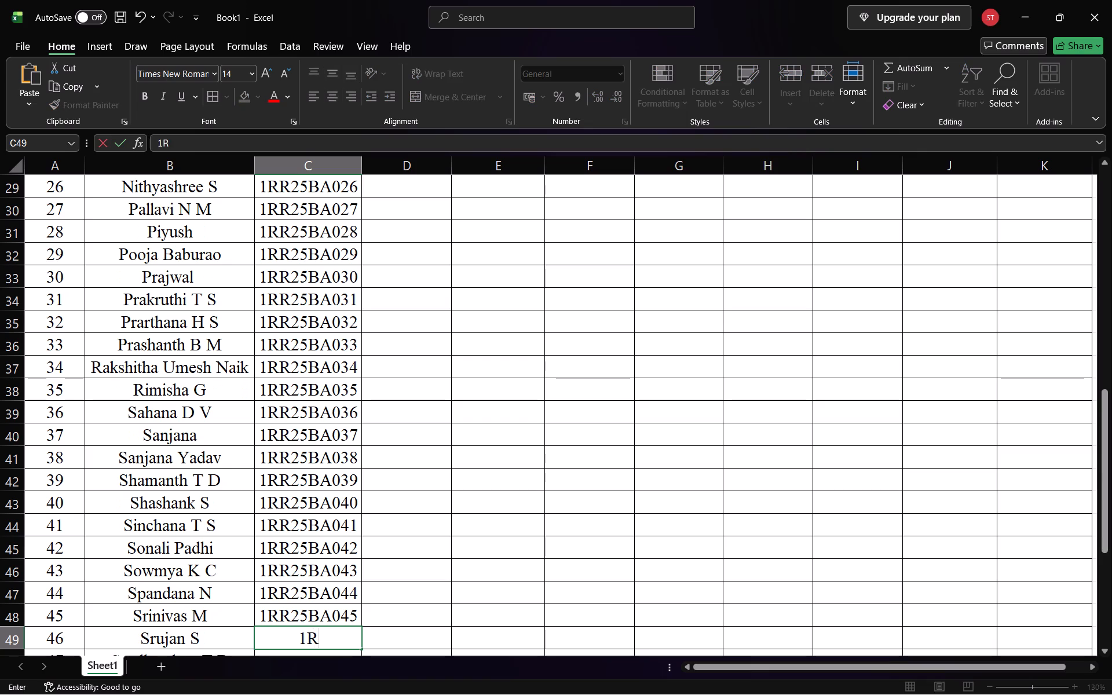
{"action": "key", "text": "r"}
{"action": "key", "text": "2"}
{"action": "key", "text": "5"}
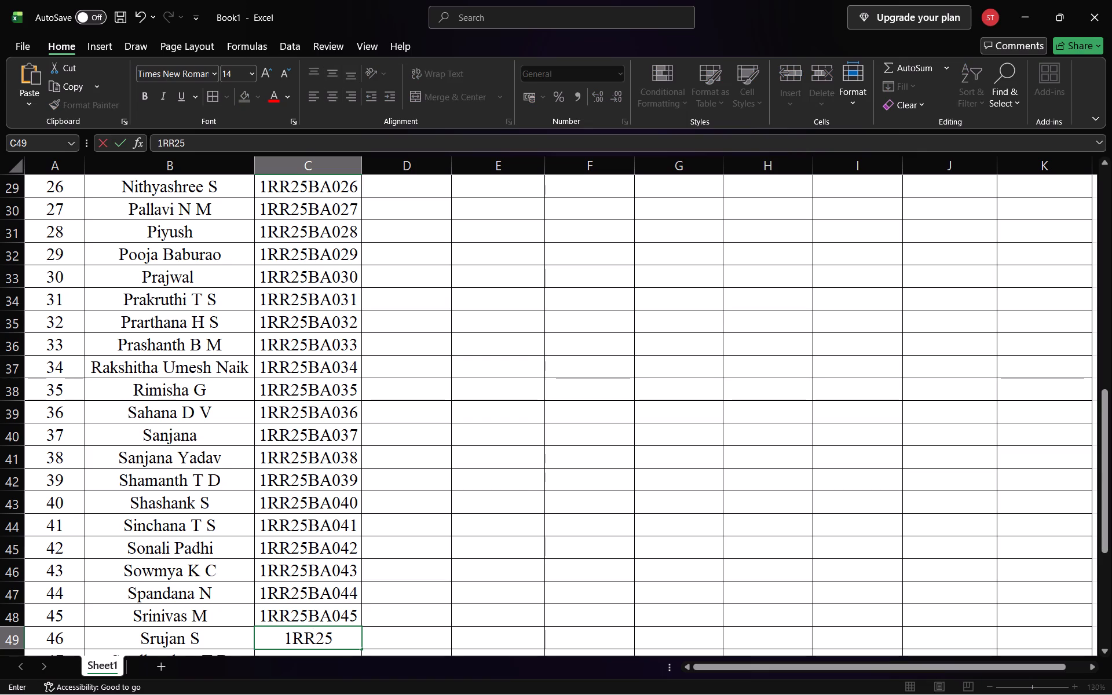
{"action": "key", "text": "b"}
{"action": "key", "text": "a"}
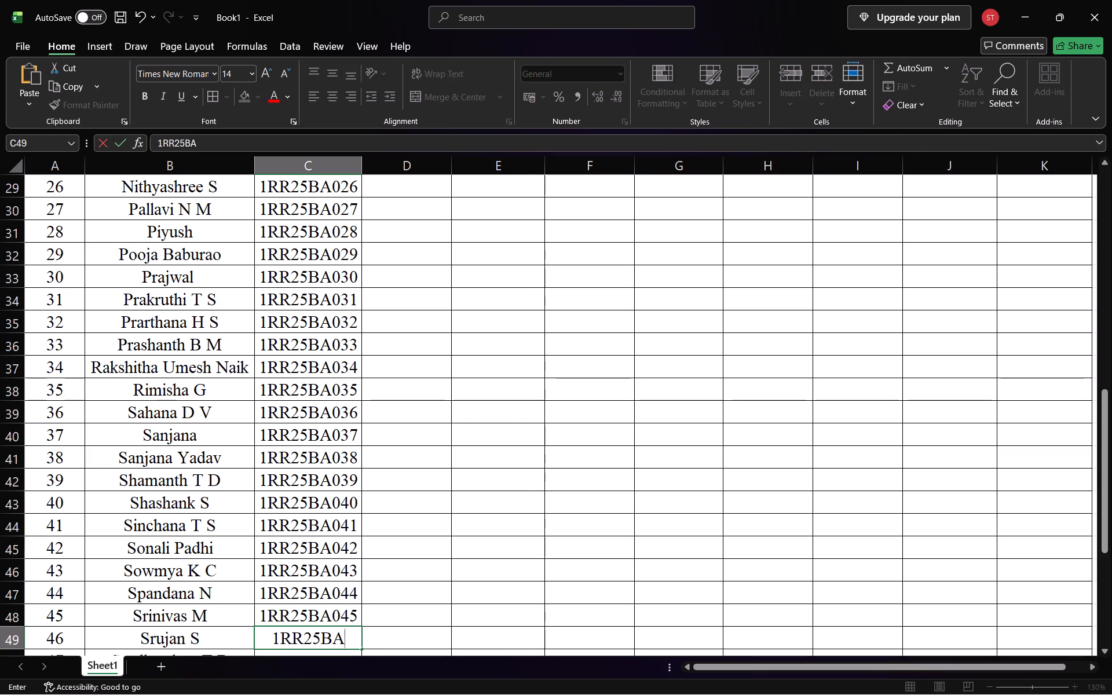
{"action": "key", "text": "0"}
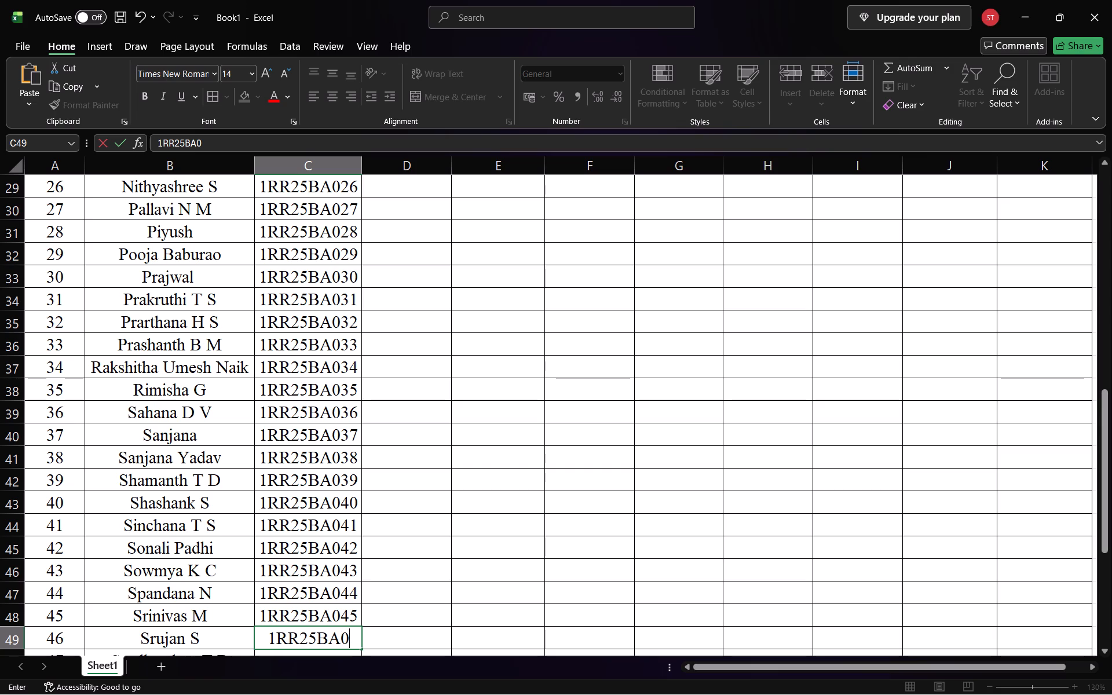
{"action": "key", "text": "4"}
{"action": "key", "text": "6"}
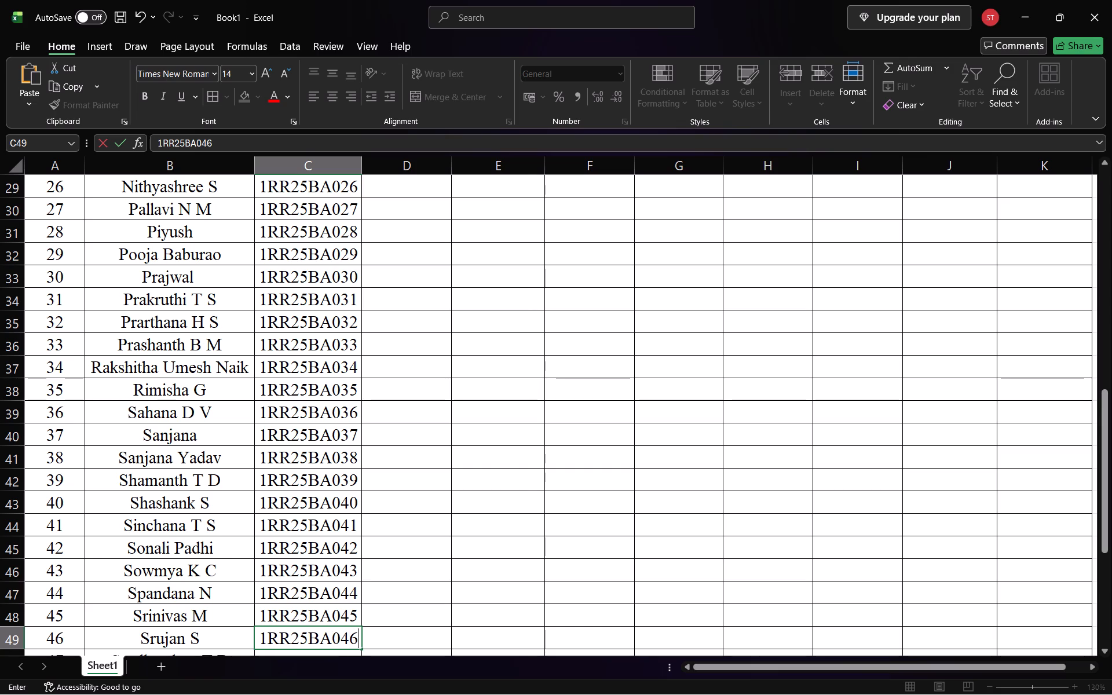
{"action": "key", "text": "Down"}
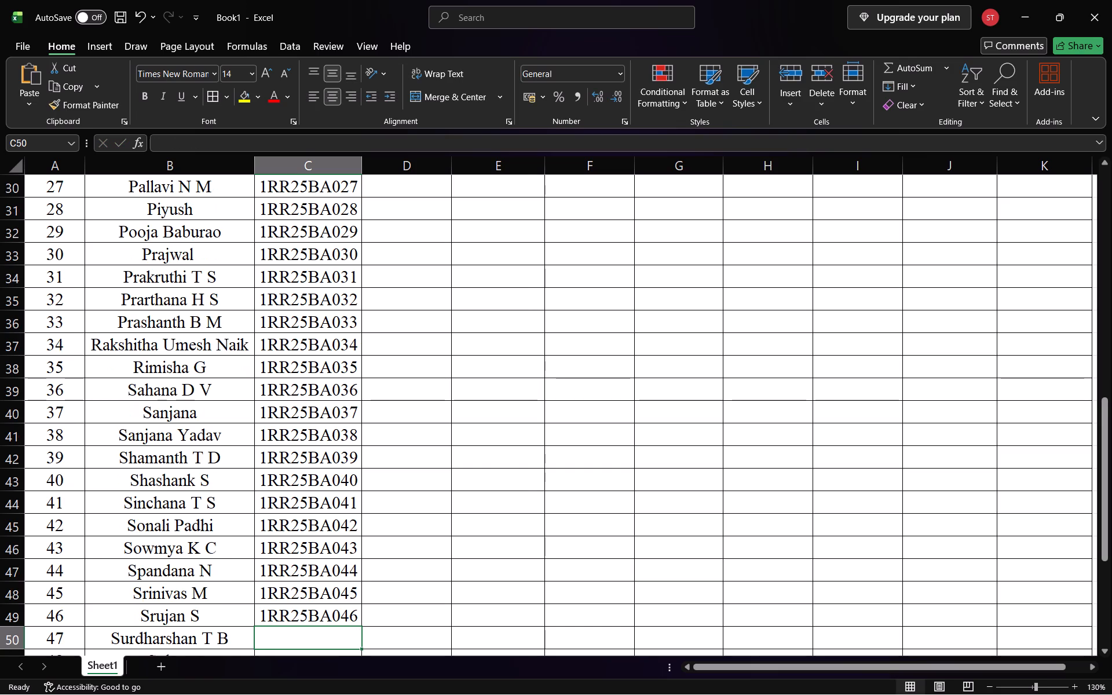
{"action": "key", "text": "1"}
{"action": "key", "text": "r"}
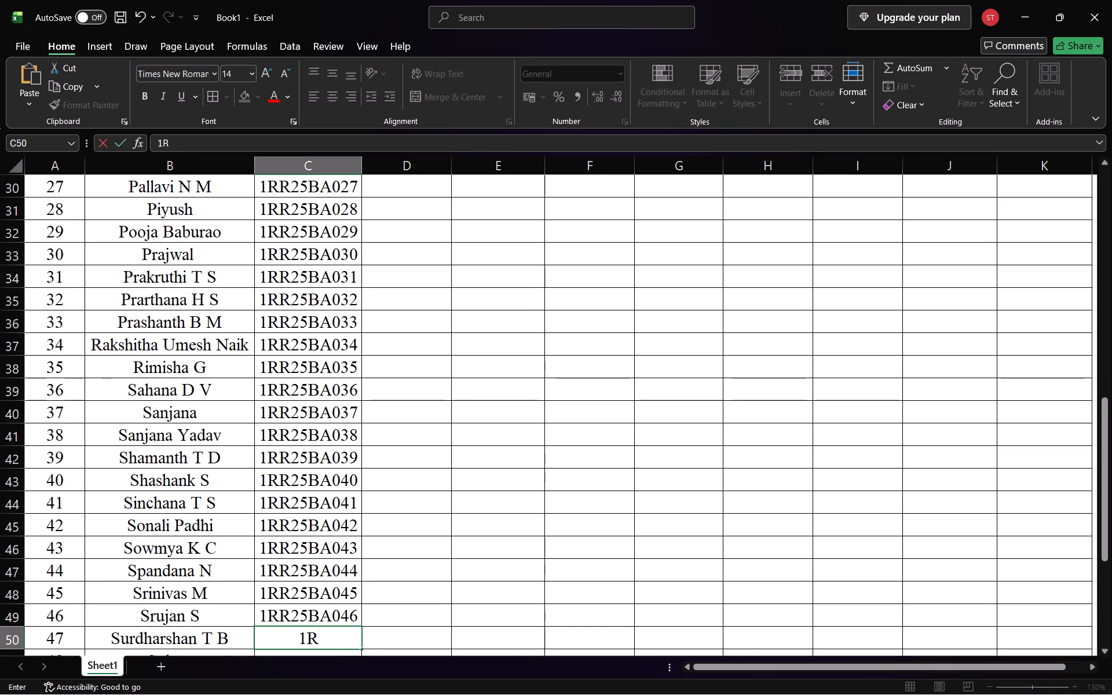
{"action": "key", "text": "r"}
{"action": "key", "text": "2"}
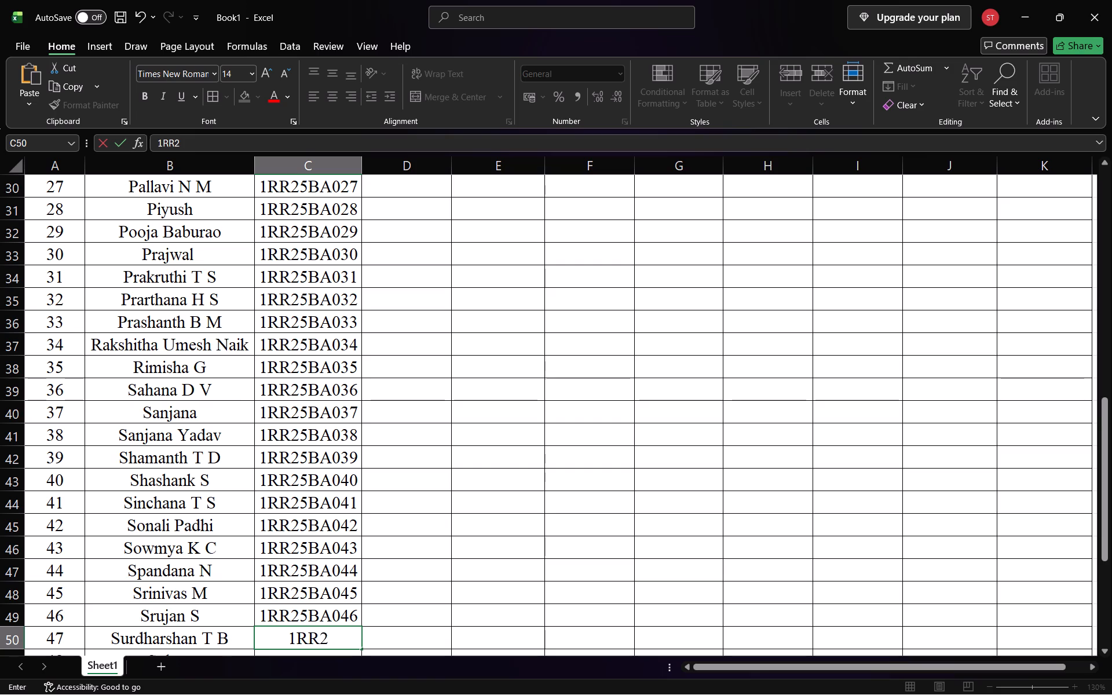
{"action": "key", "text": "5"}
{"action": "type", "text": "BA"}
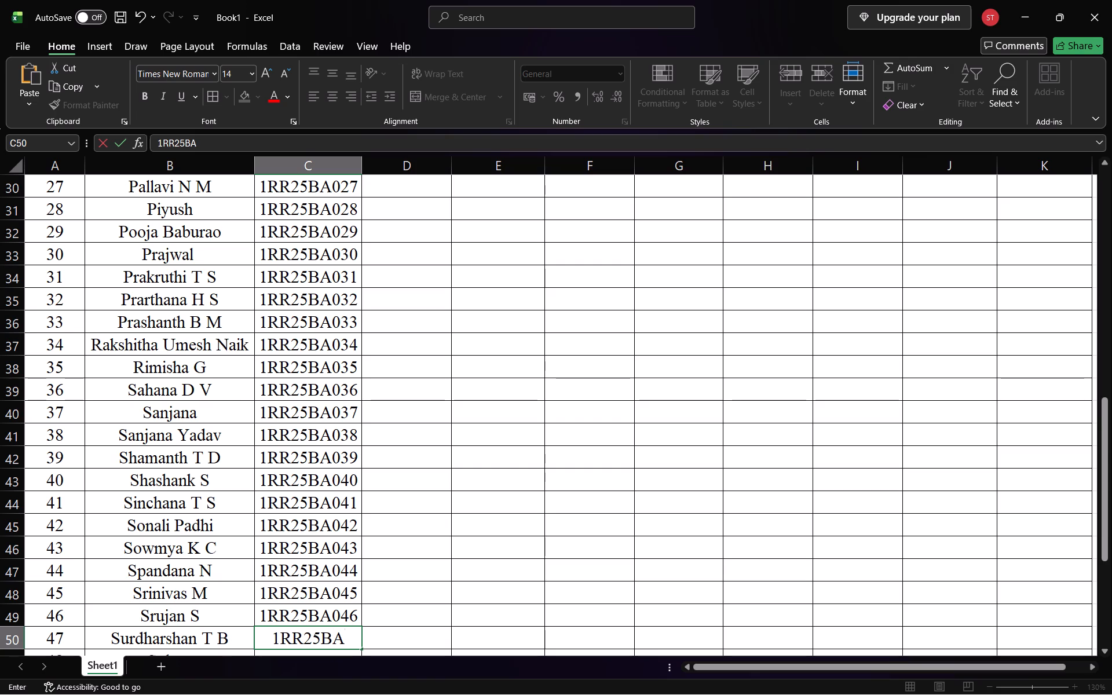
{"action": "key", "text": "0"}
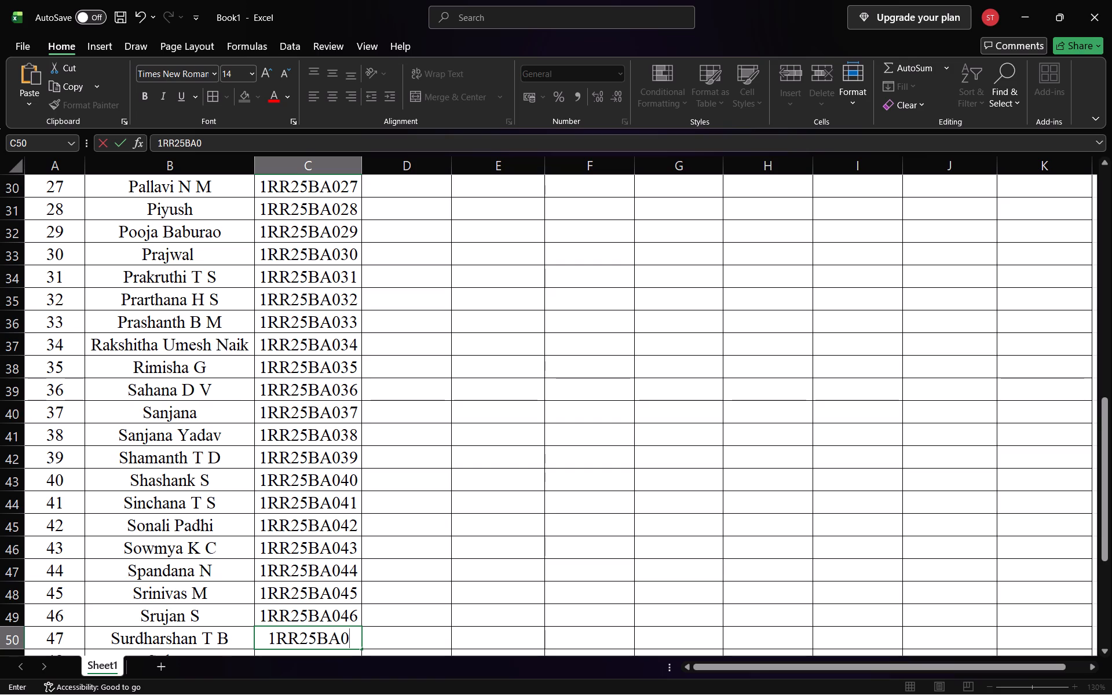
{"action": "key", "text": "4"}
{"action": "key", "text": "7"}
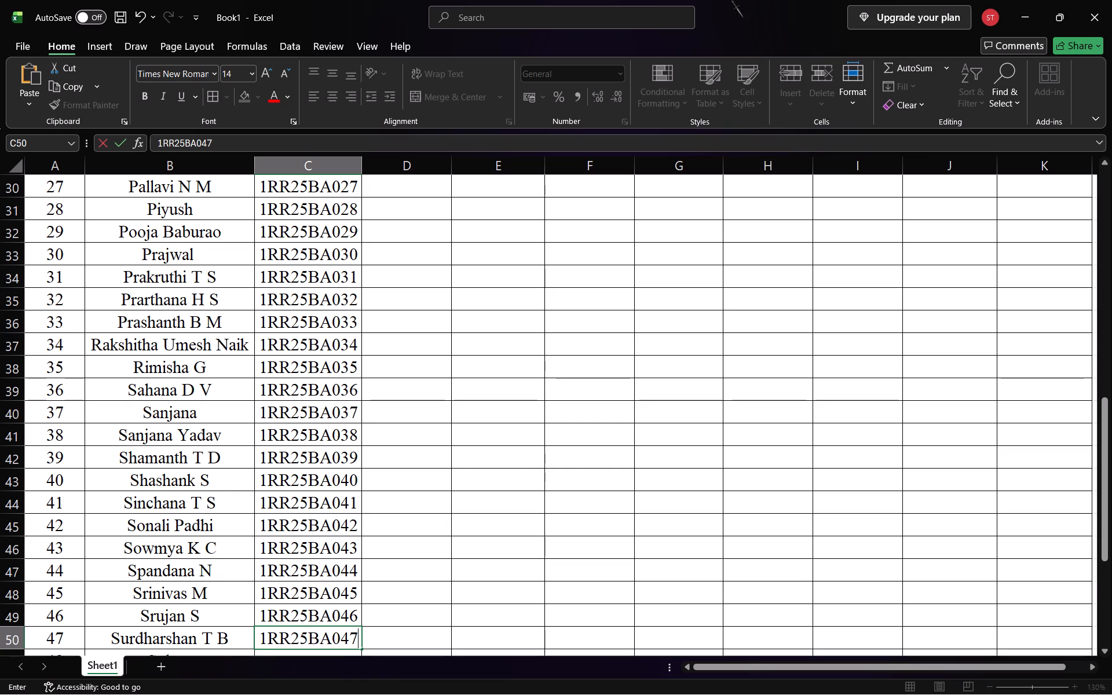
{"action": "scroll", "coordinate": [921, 370], "scroll_direction": "down", "scroll_amount": 2}
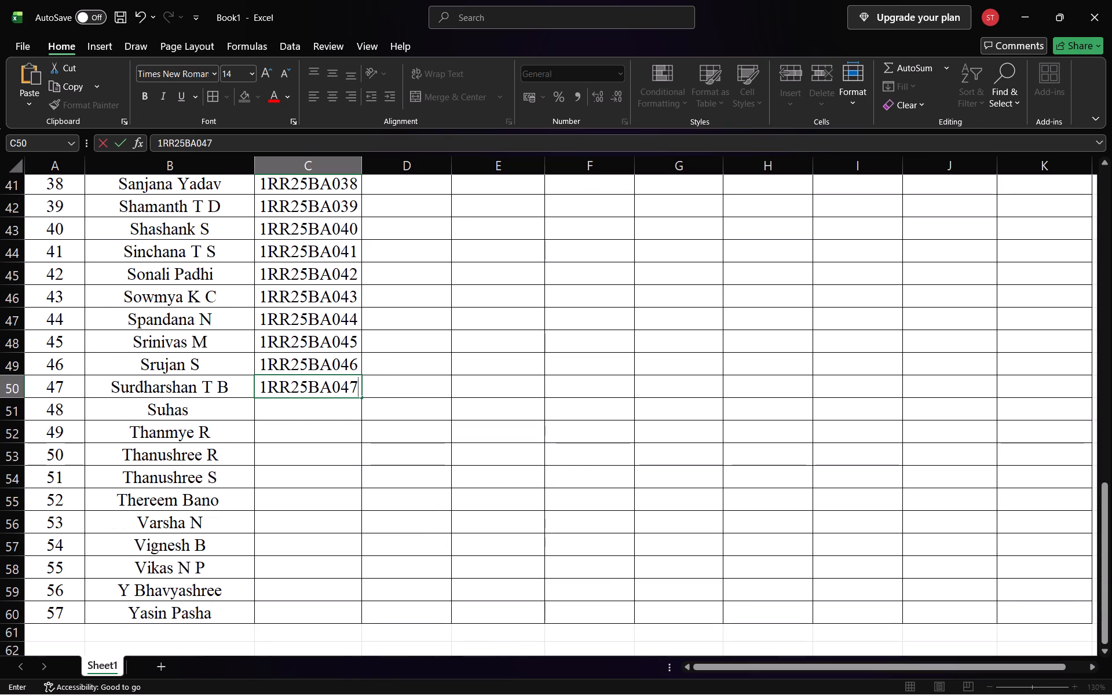
{"action": "left_click", "coordinate": [295, 416]}
{"action": "scroll", "coordinate": [561, 360], "scroll_direction": "down", "scroll_amount": 1}
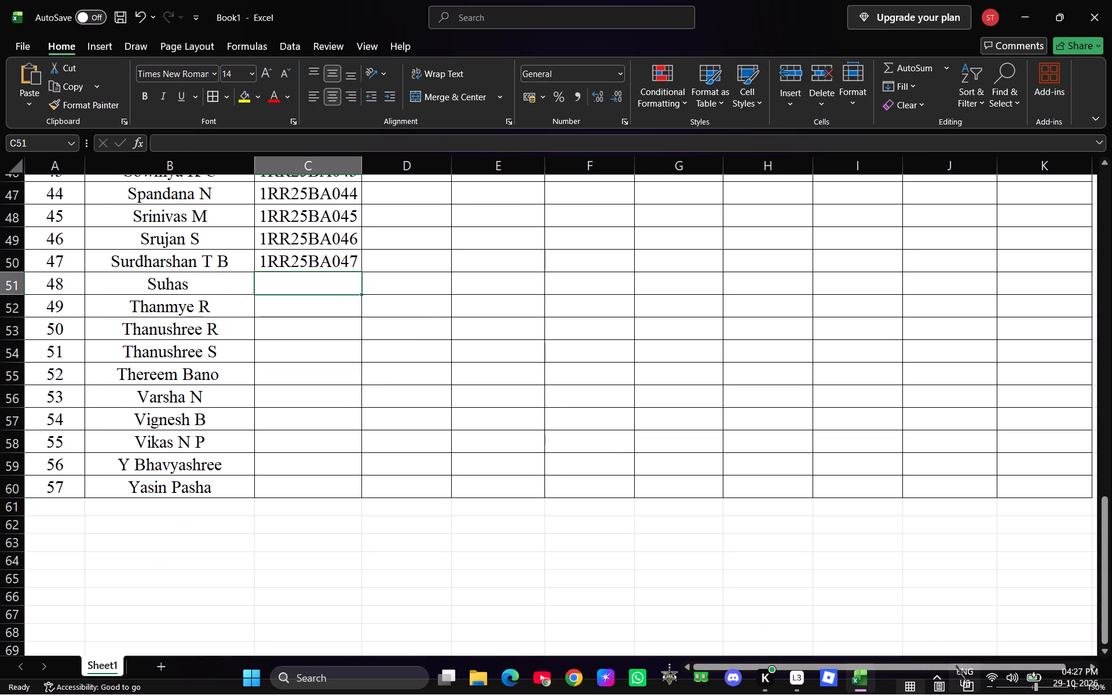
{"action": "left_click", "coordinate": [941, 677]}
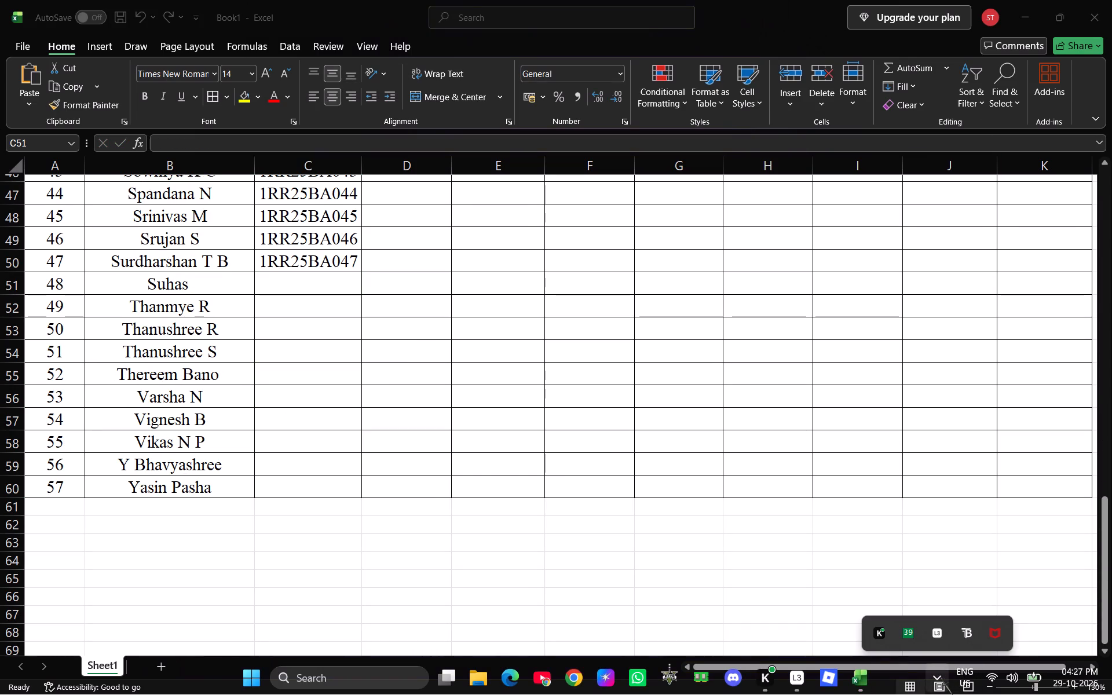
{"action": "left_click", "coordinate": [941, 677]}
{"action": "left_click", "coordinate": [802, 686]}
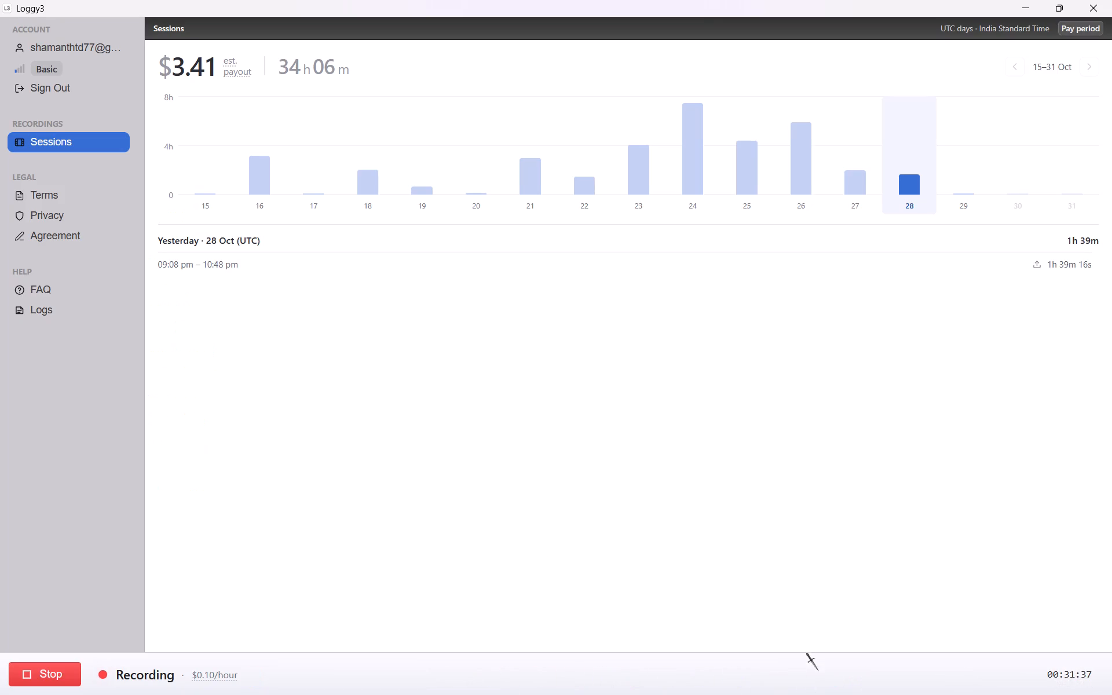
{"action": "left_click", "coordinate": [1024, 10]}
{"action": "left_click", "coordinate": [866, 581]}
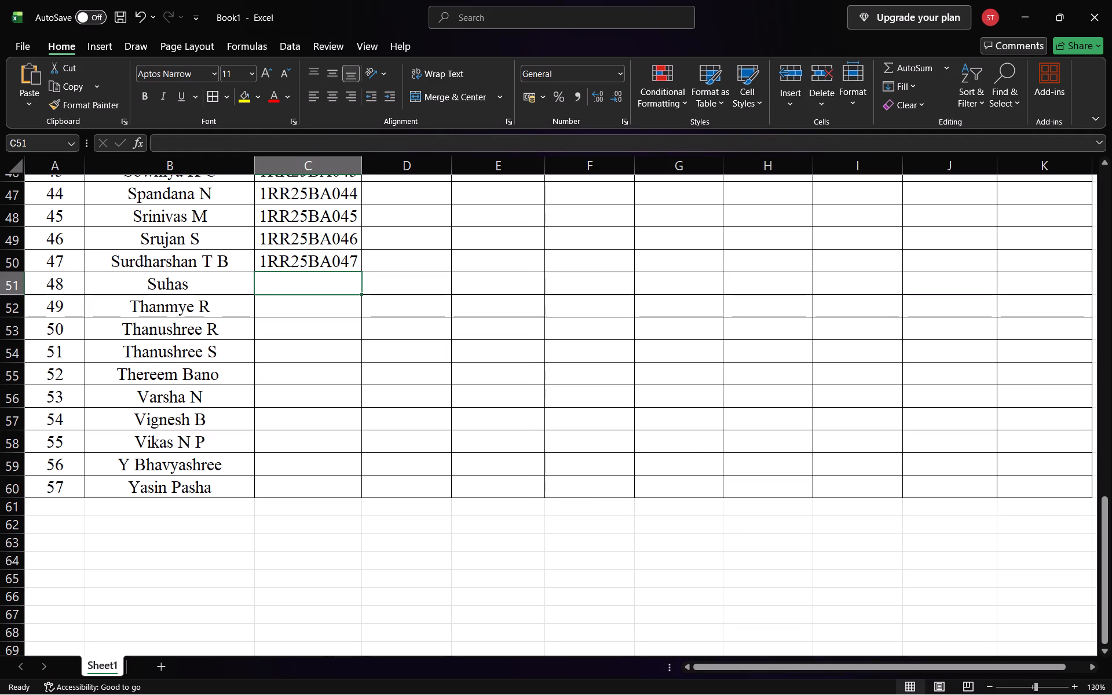
{"action": "left_click", "coordinate": [347, 288]}
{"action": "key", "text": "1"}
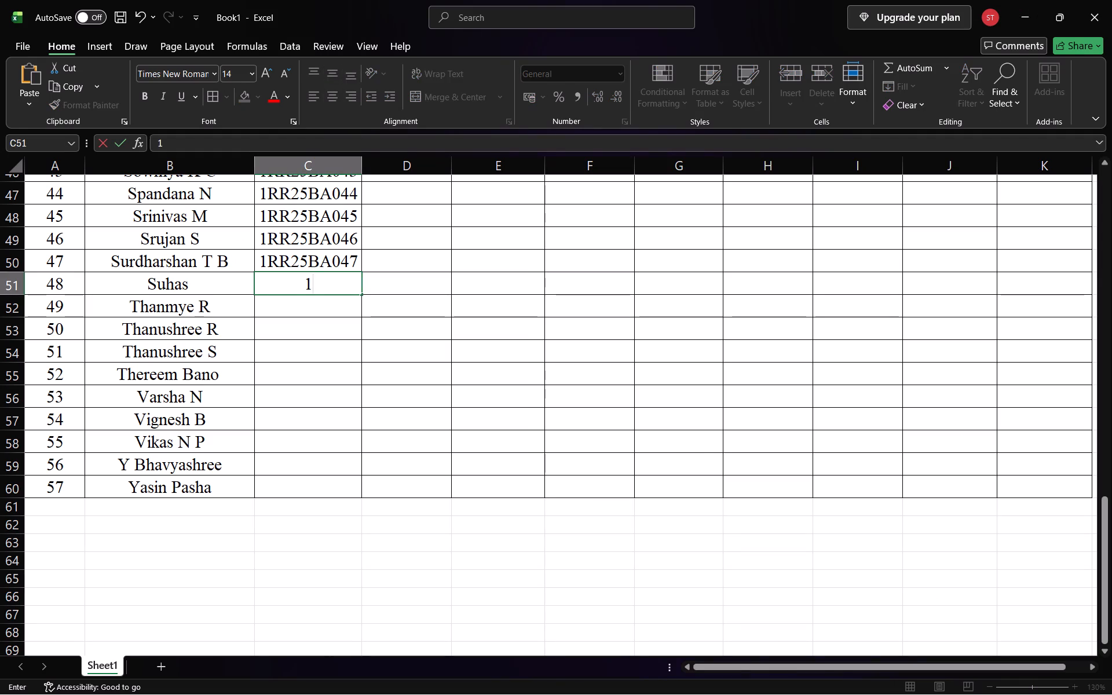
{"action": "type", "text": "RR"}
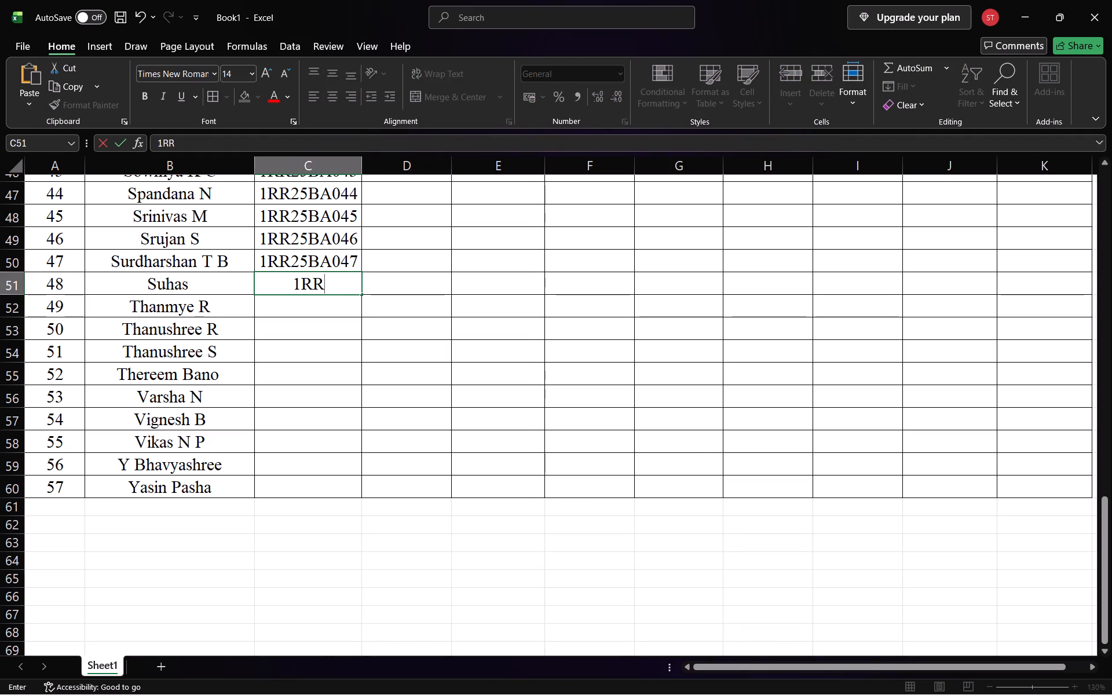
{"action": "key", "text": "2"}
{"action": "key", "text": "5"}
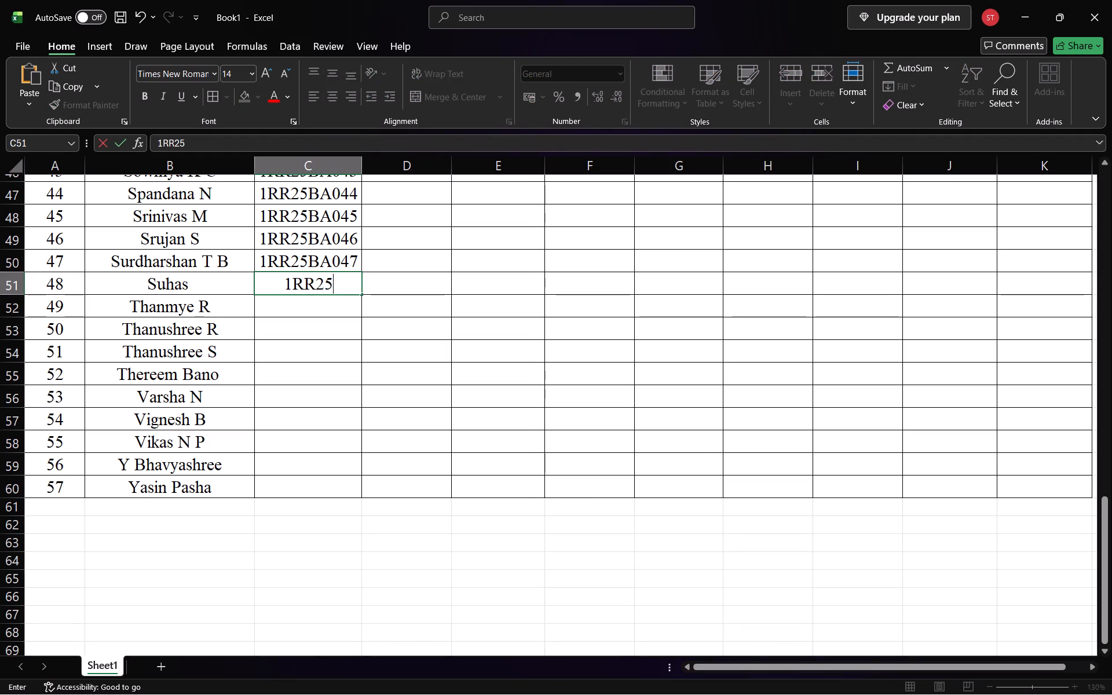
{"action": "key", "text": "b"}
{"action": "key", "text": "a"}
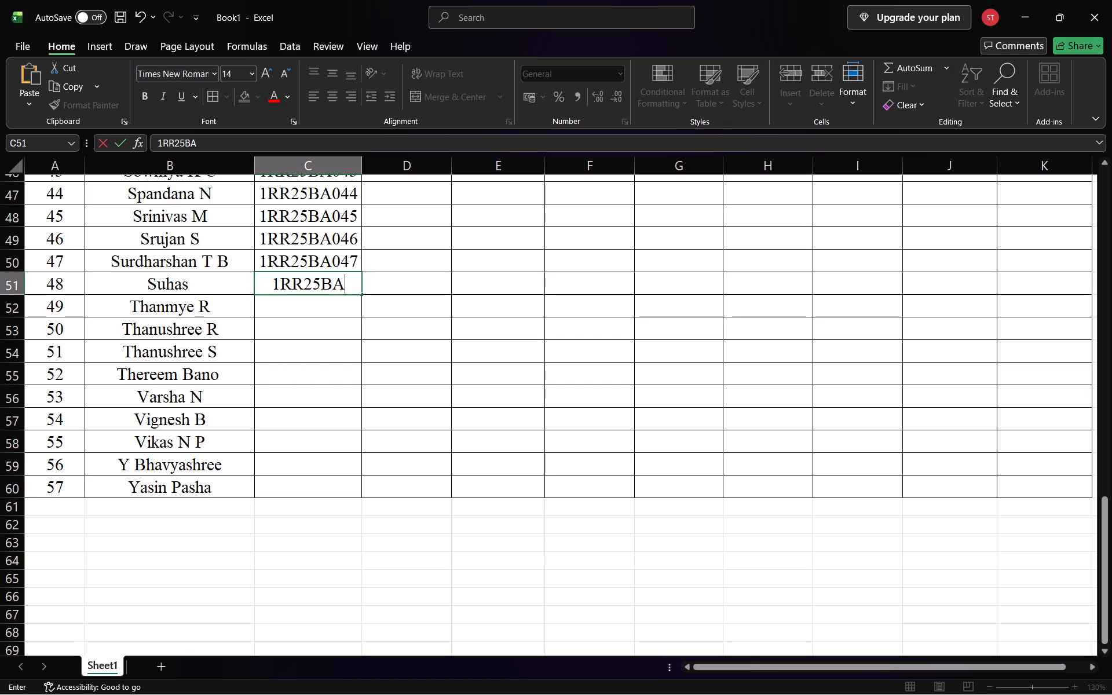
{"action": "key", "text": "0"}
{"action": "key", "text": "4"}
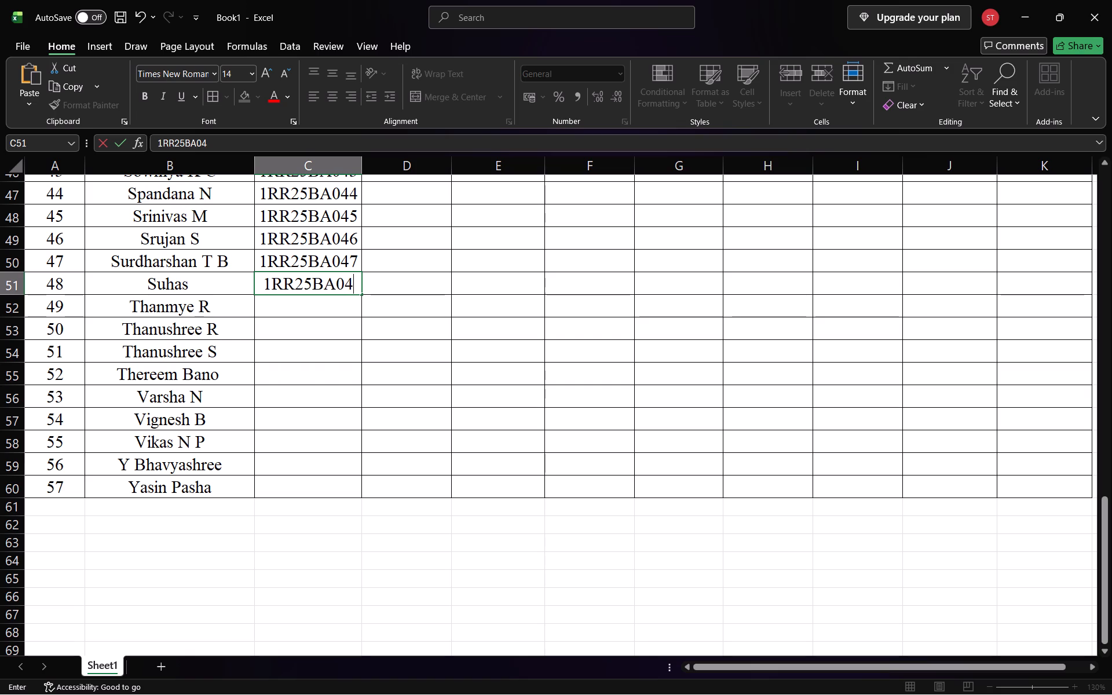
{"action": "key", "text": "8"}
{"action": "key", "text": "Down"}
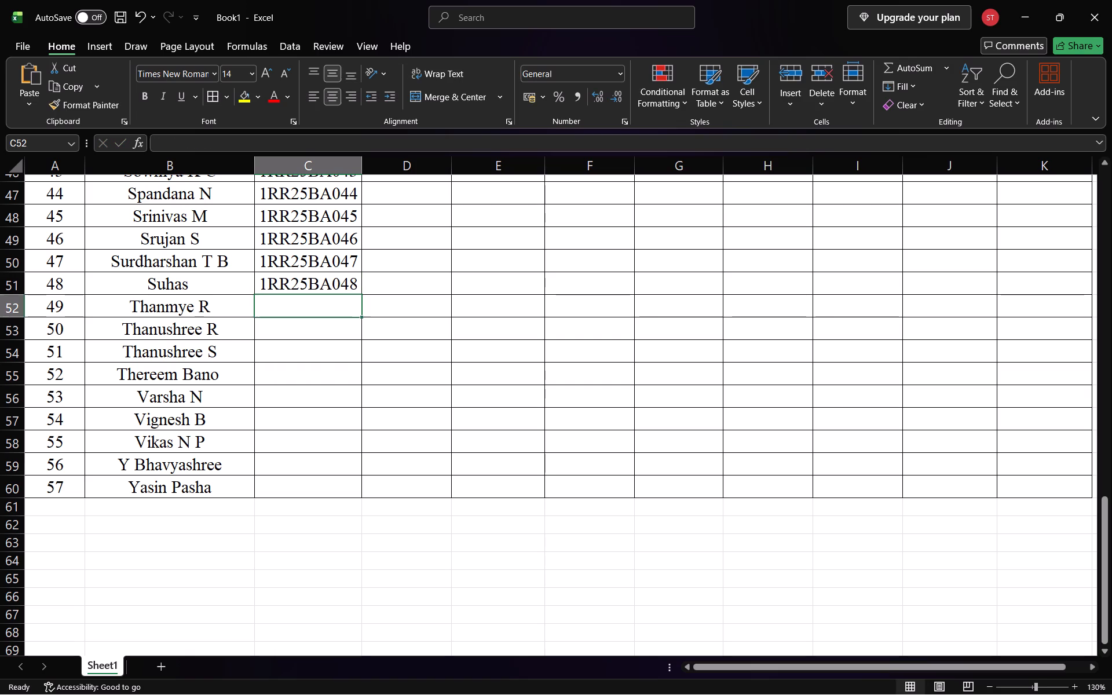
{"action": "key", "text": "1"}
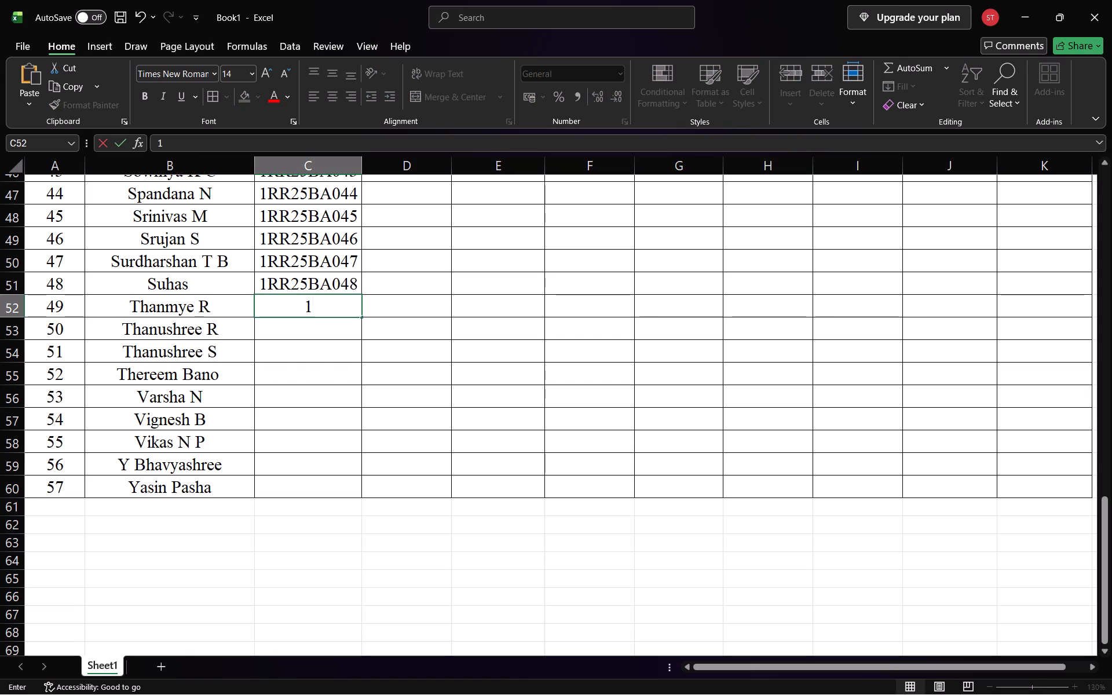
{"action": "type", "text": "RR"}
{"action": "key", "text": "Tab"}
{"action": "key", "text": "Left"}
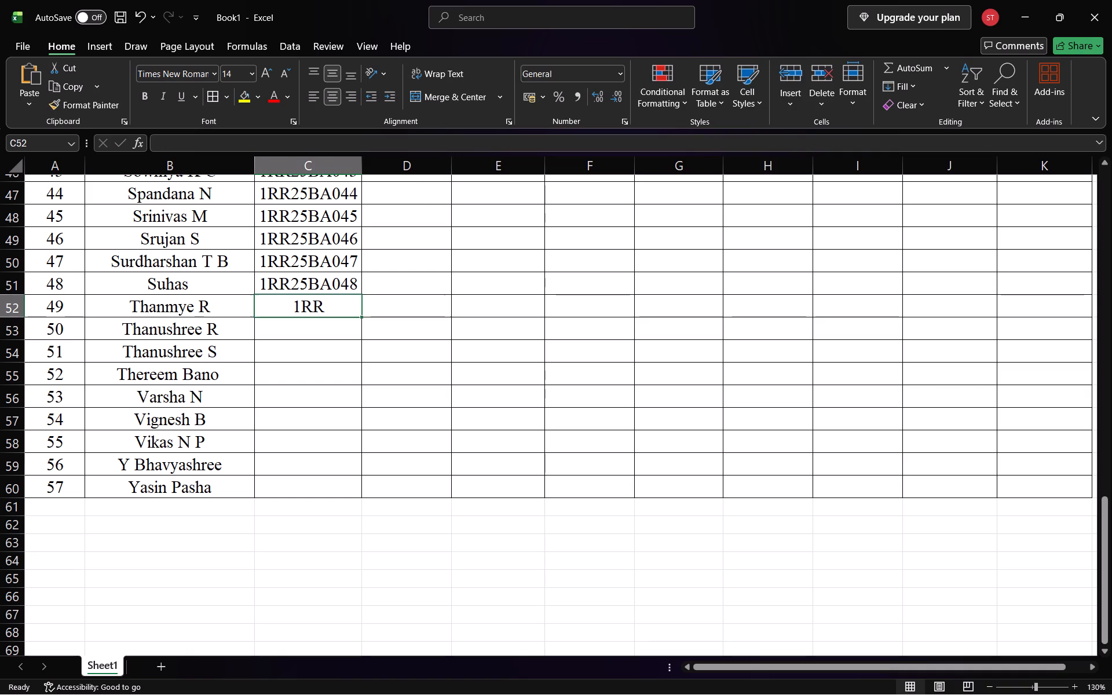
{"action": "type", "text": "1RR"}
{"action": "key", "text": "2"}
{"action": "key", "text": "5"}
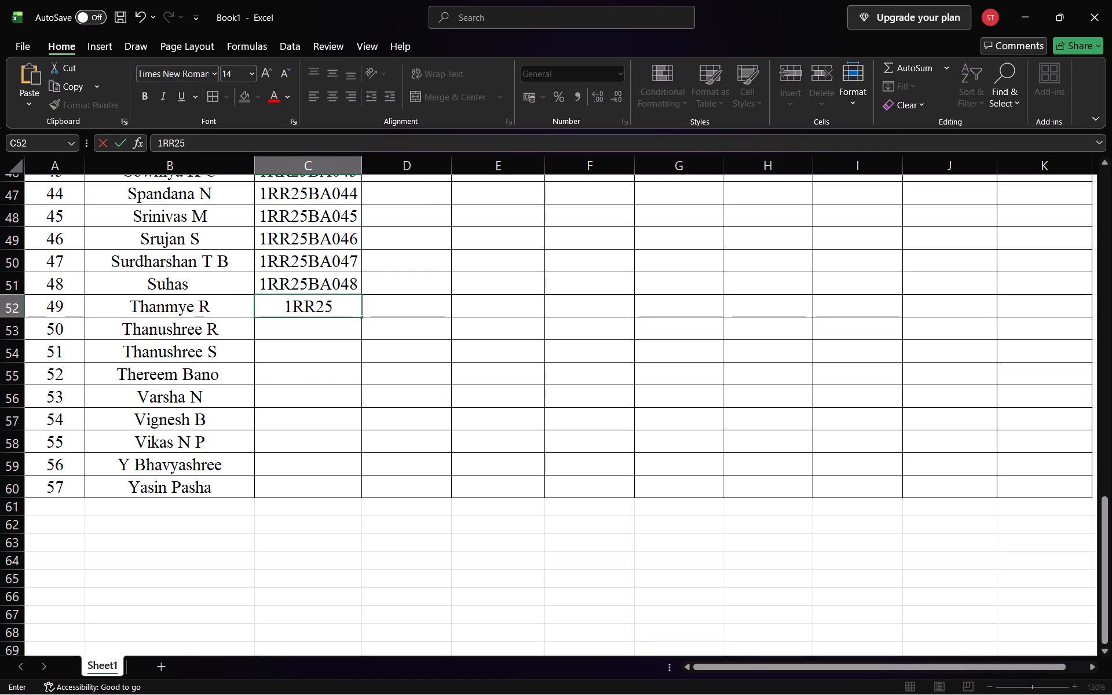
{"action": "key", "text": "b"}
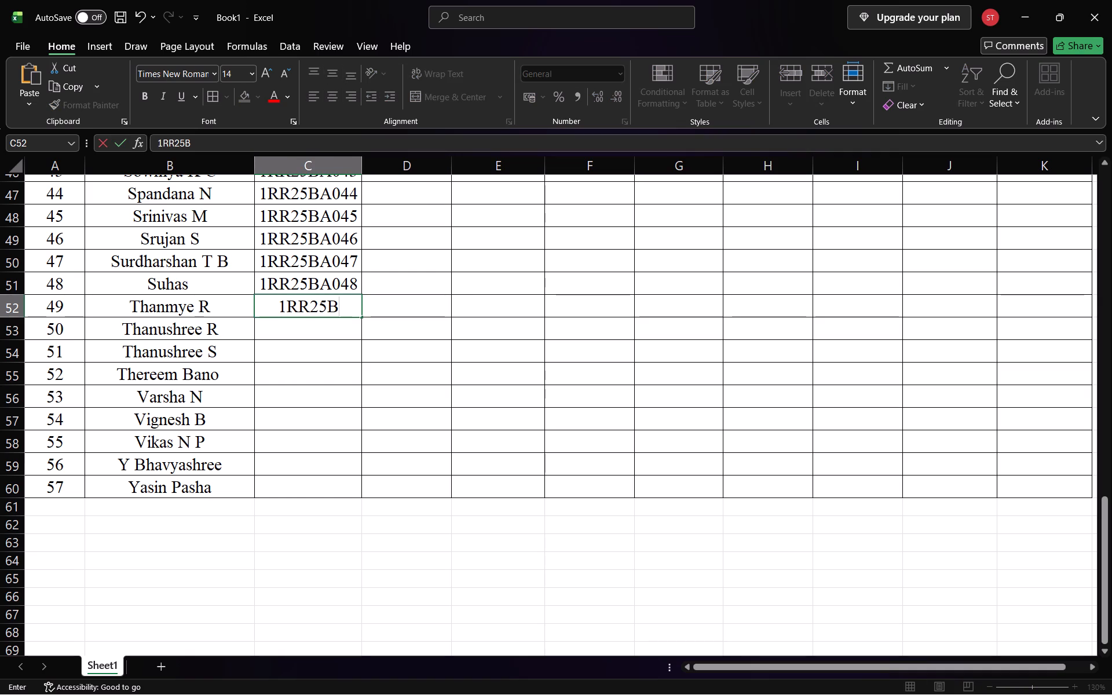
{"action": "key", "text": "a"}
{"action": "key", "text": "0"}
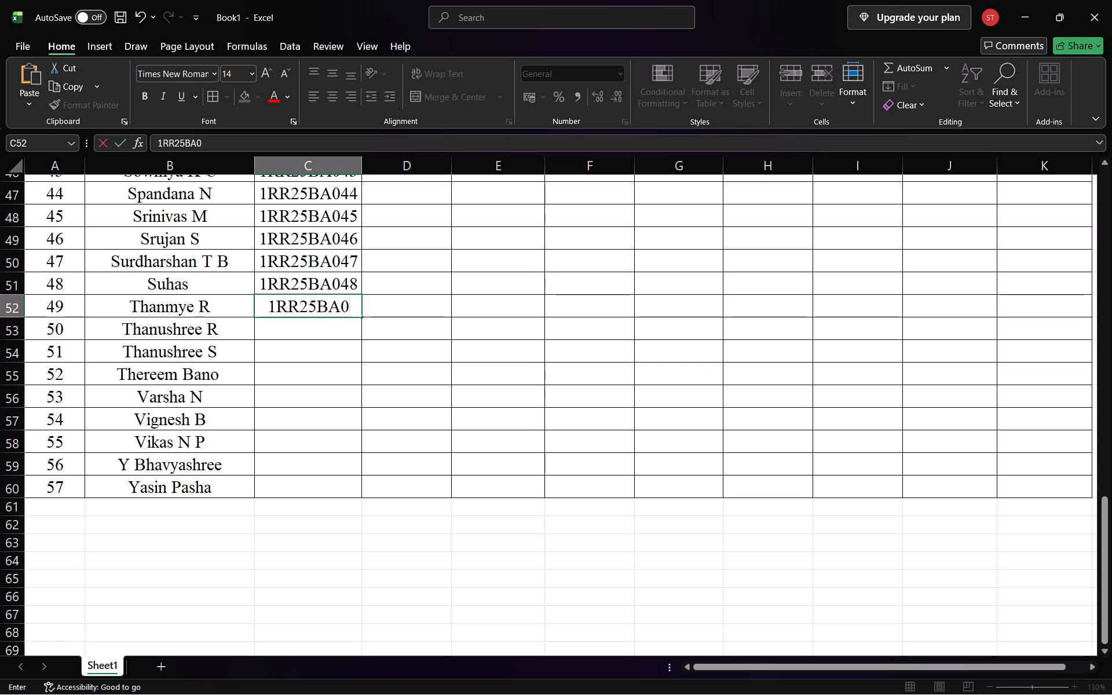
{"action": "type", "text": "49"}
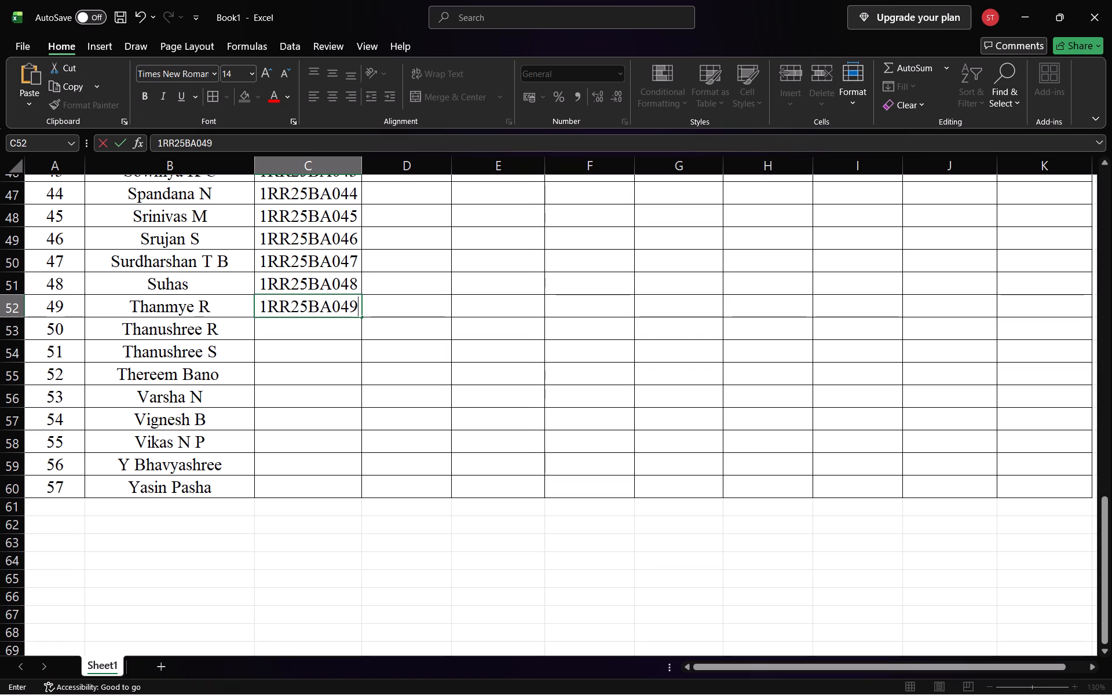
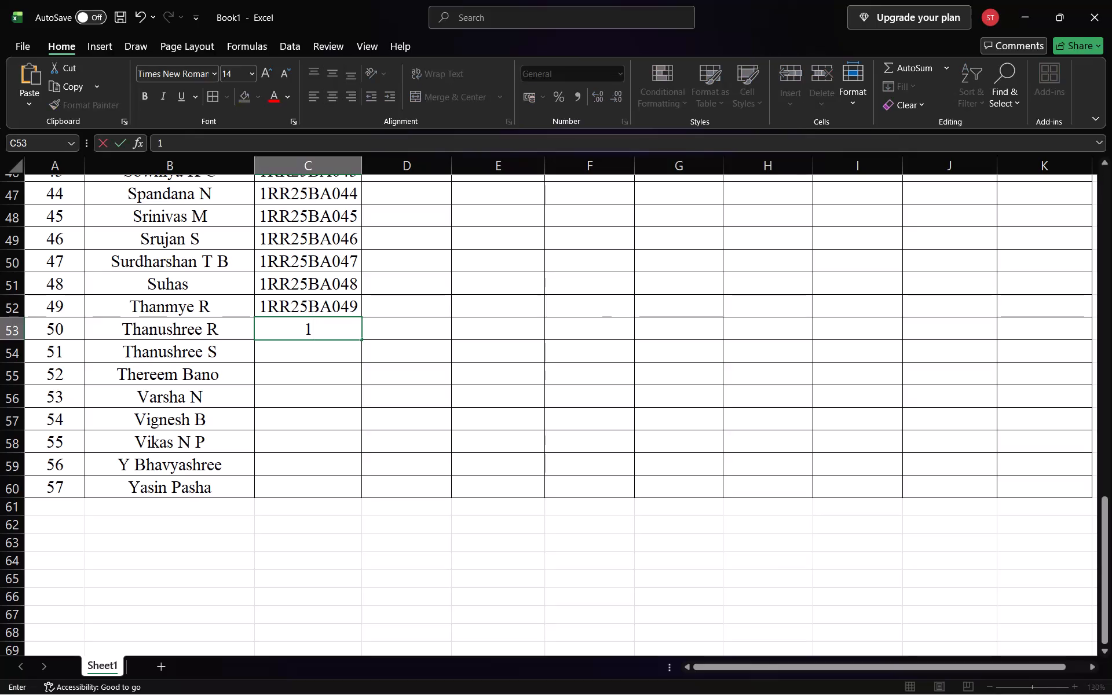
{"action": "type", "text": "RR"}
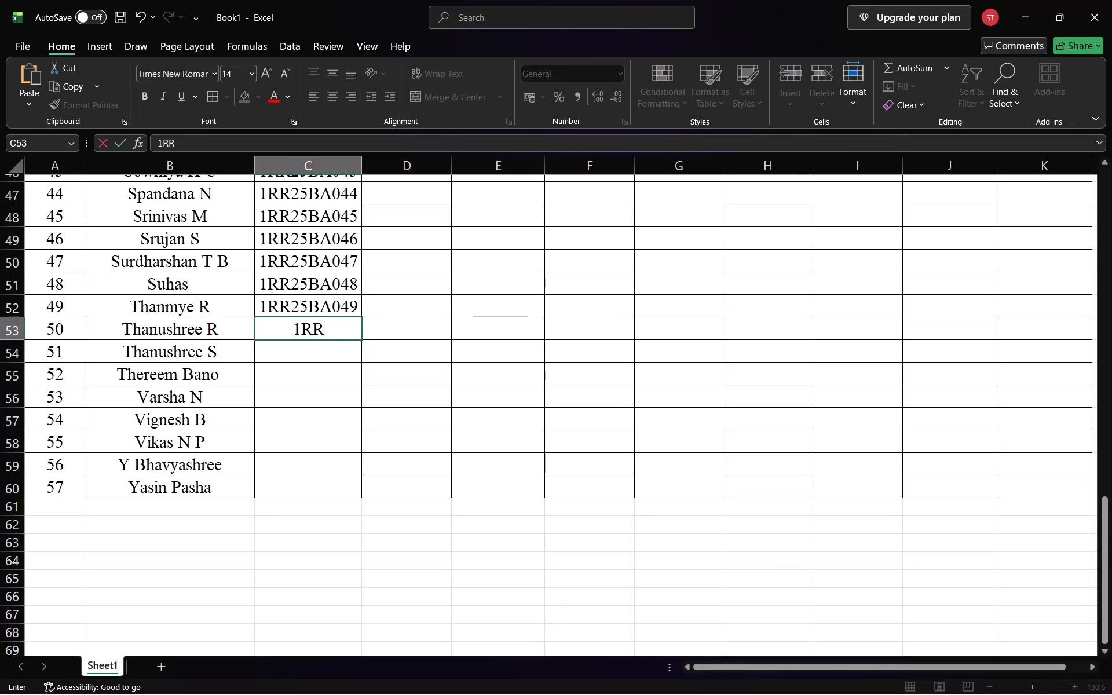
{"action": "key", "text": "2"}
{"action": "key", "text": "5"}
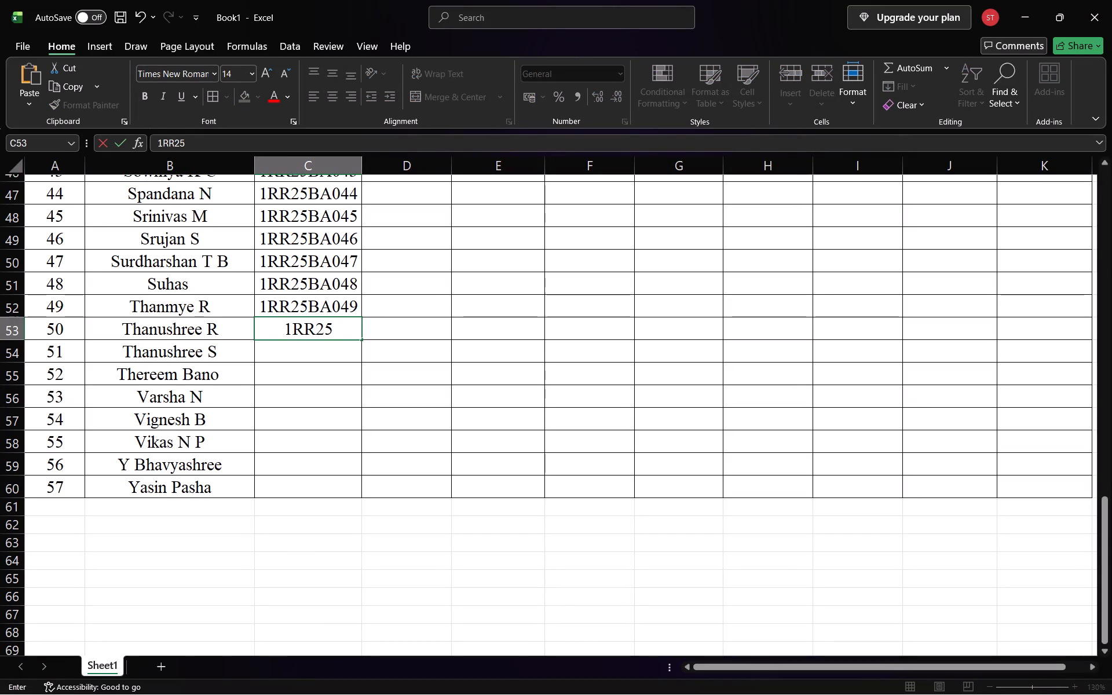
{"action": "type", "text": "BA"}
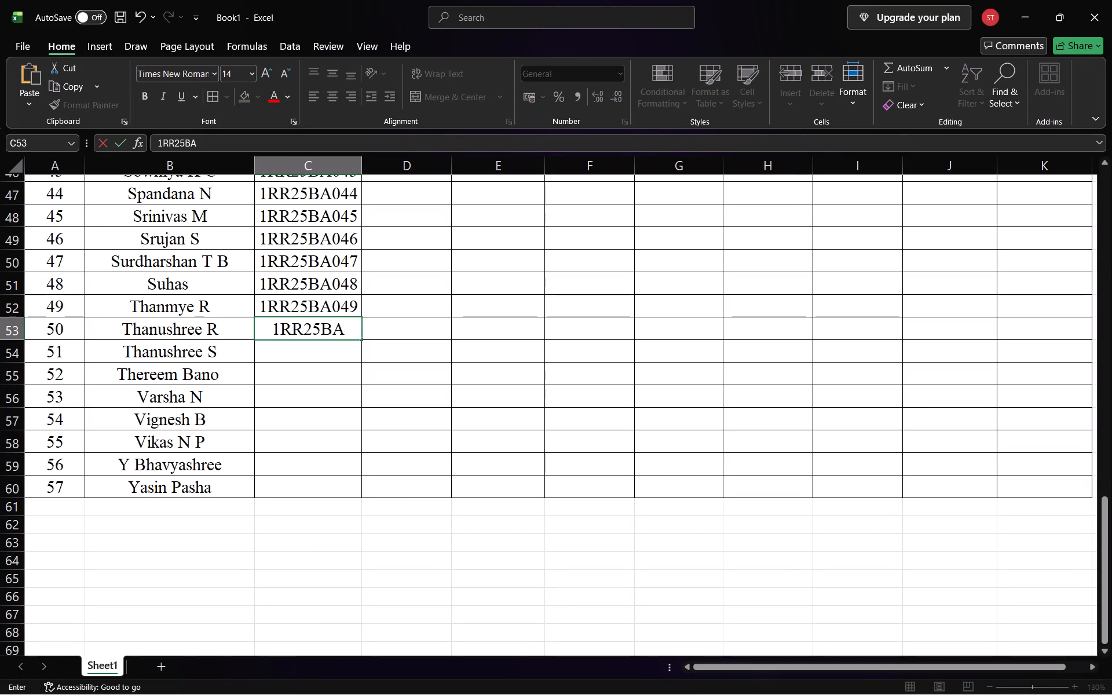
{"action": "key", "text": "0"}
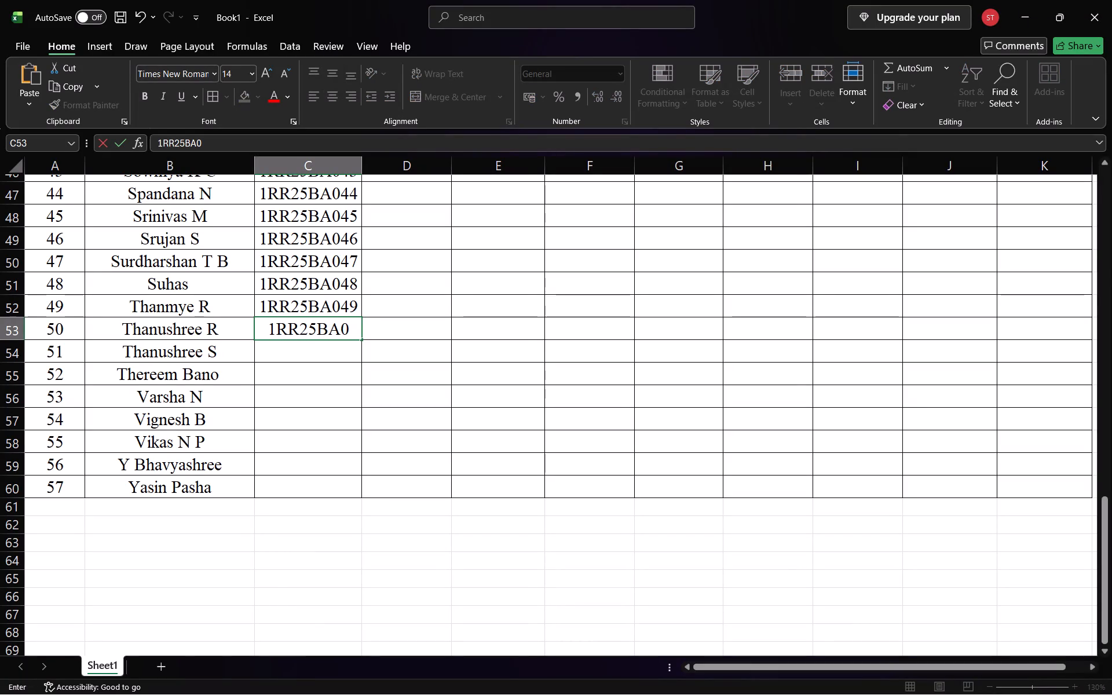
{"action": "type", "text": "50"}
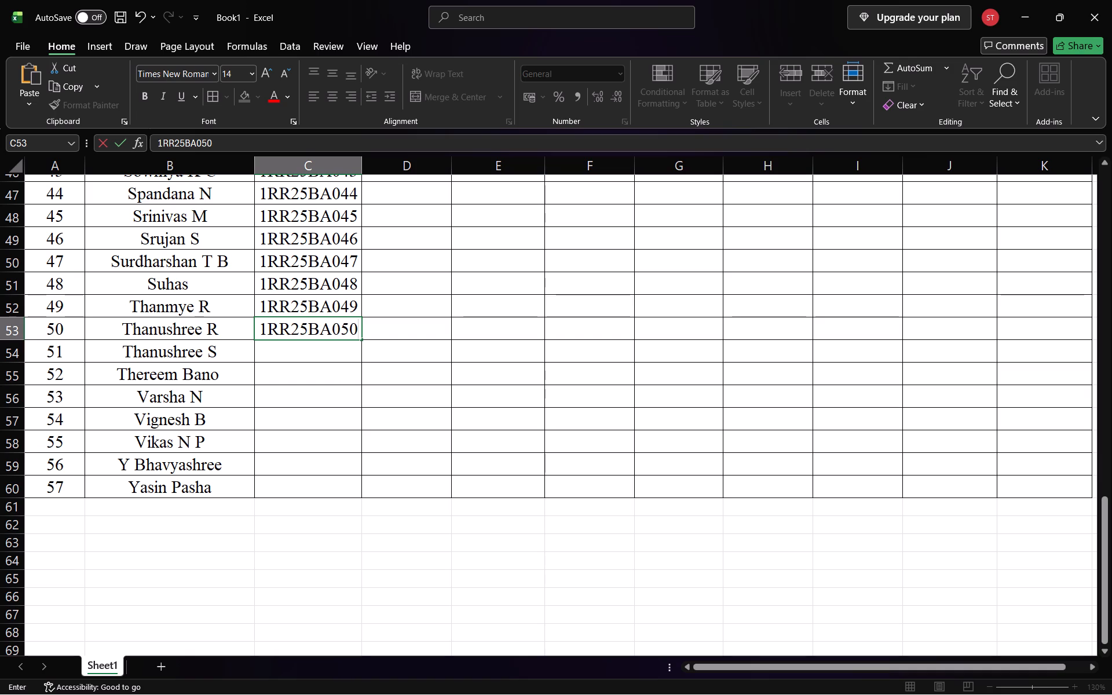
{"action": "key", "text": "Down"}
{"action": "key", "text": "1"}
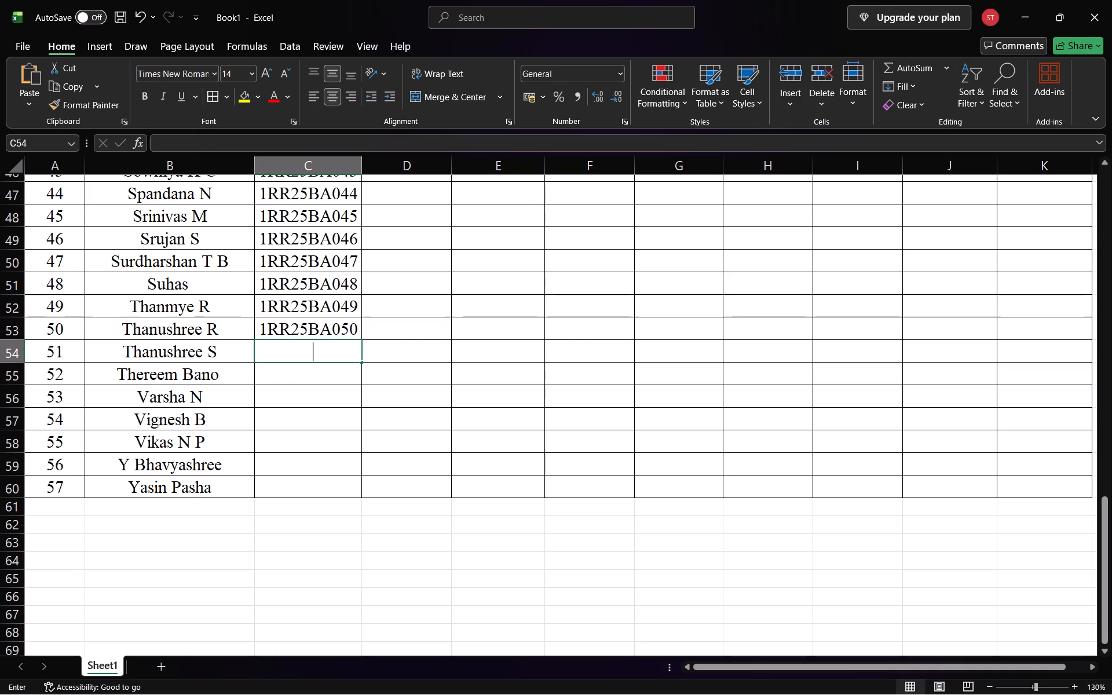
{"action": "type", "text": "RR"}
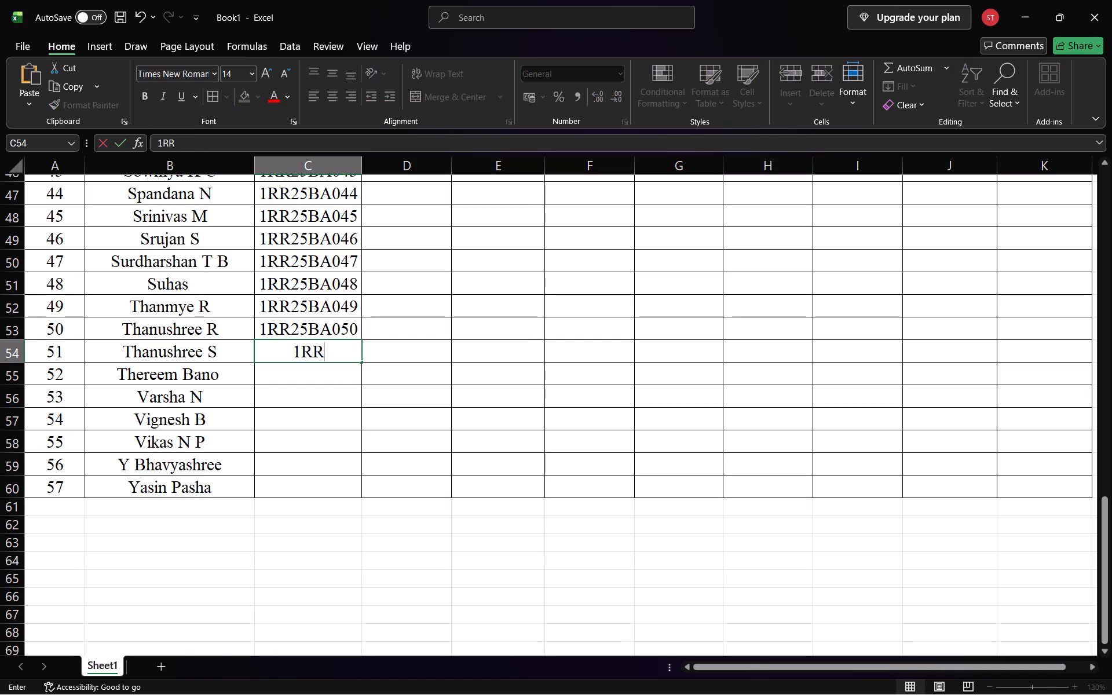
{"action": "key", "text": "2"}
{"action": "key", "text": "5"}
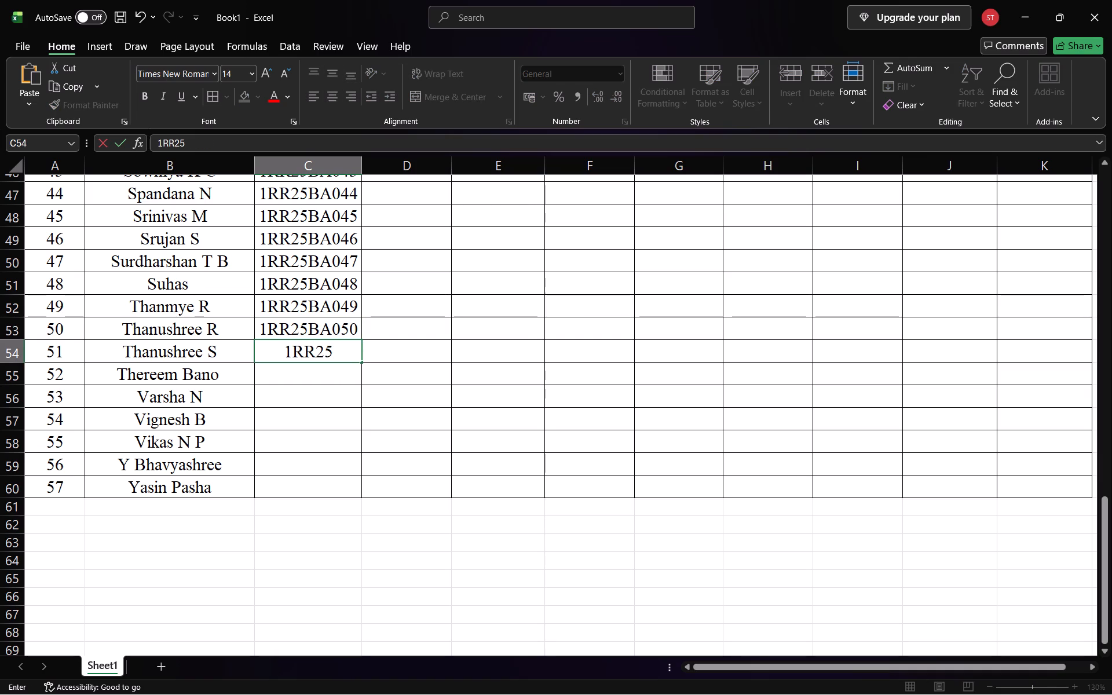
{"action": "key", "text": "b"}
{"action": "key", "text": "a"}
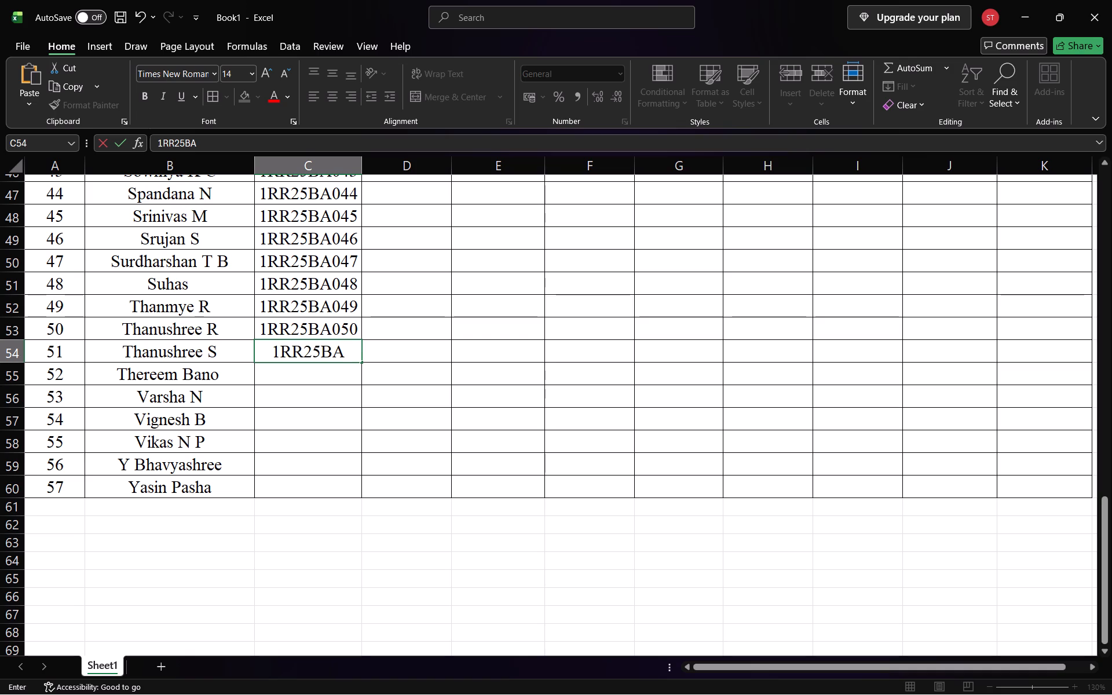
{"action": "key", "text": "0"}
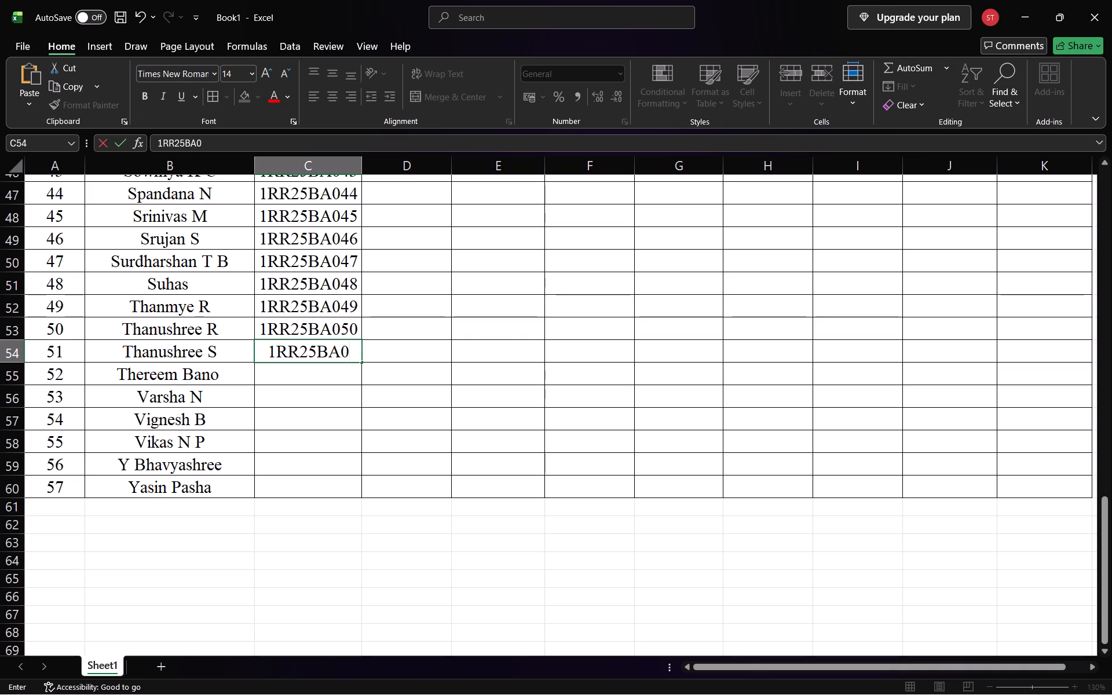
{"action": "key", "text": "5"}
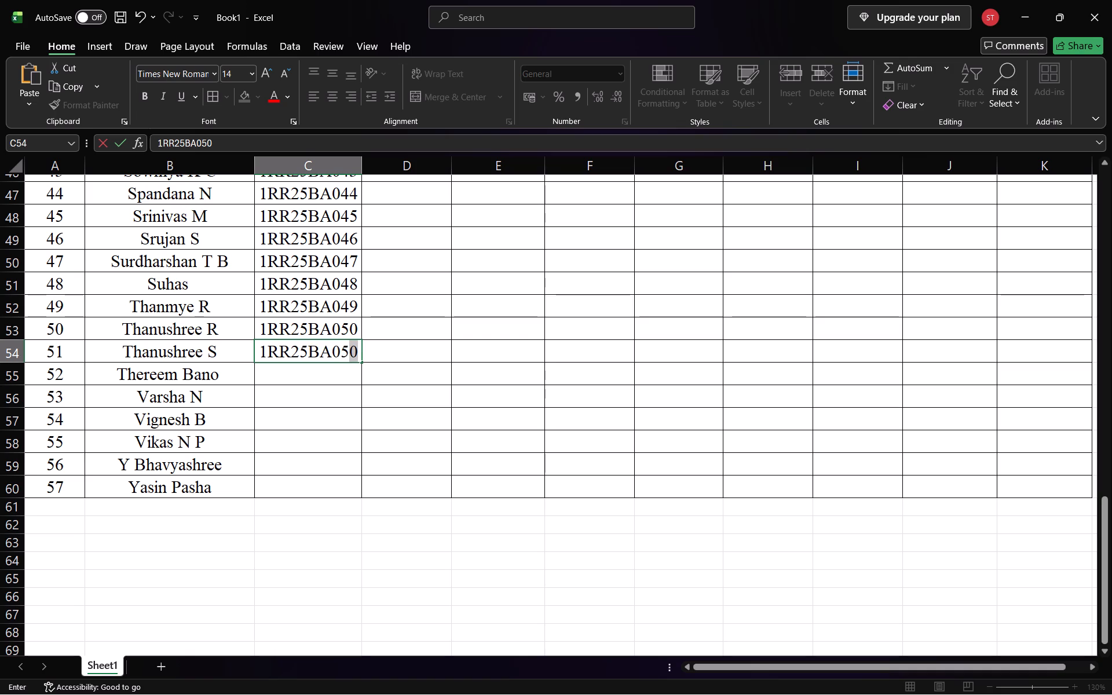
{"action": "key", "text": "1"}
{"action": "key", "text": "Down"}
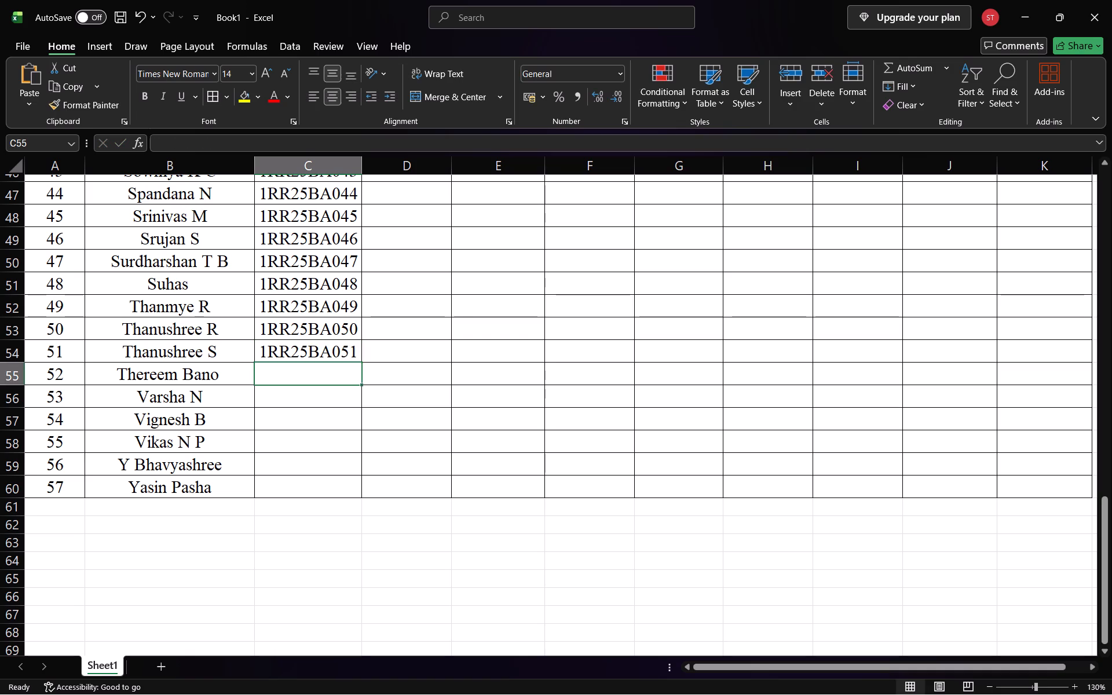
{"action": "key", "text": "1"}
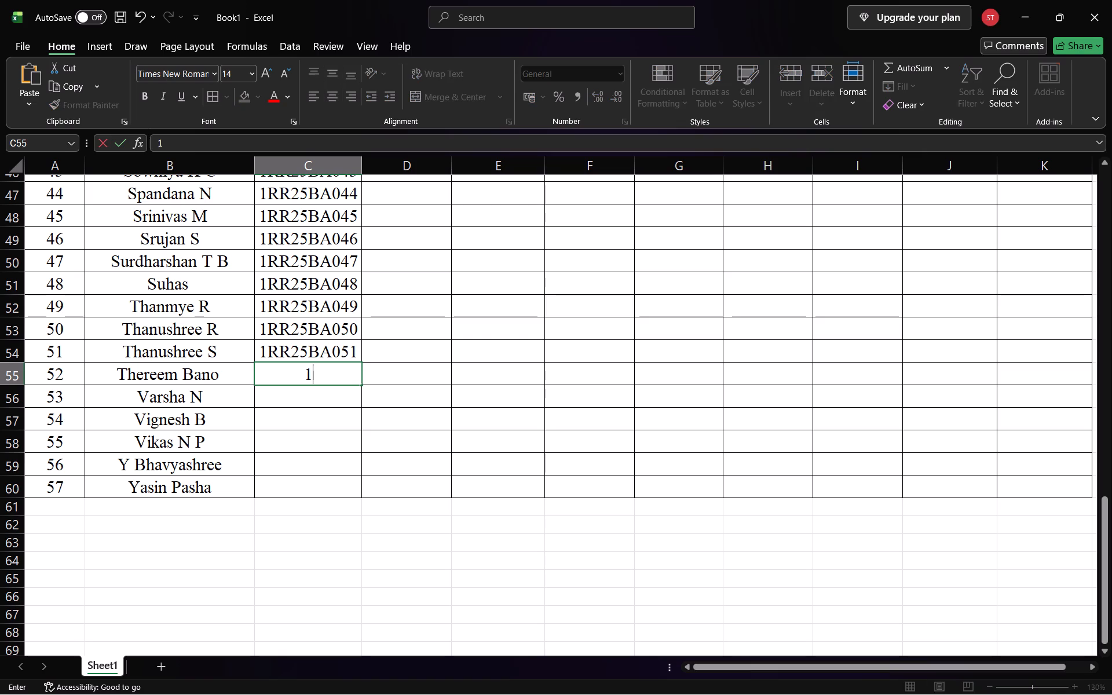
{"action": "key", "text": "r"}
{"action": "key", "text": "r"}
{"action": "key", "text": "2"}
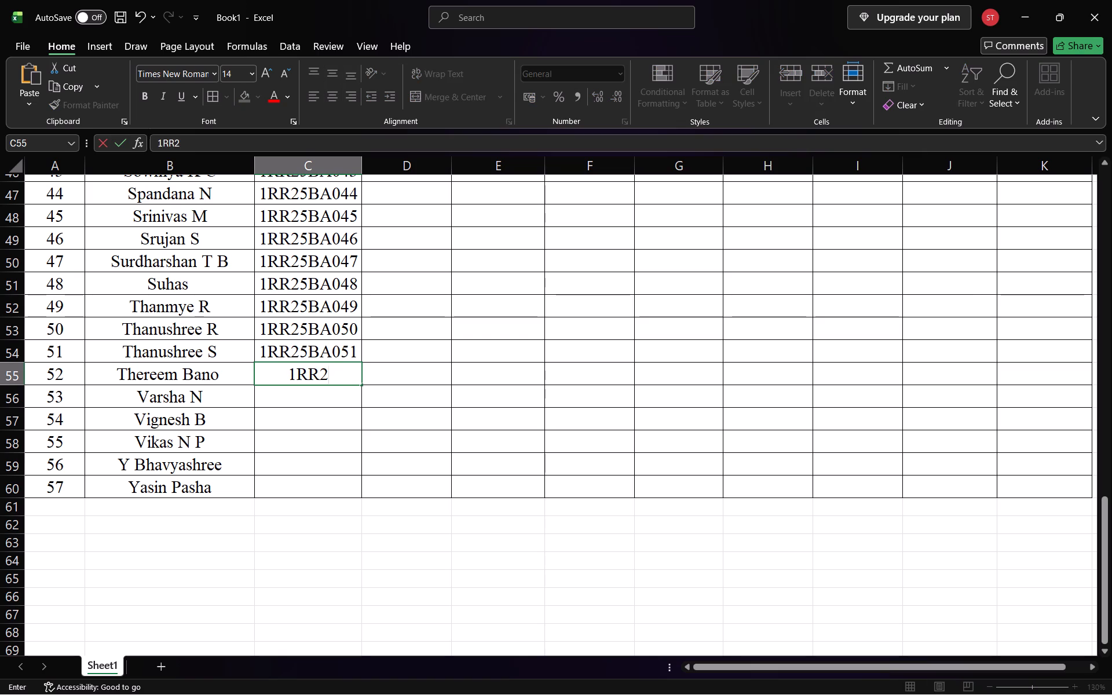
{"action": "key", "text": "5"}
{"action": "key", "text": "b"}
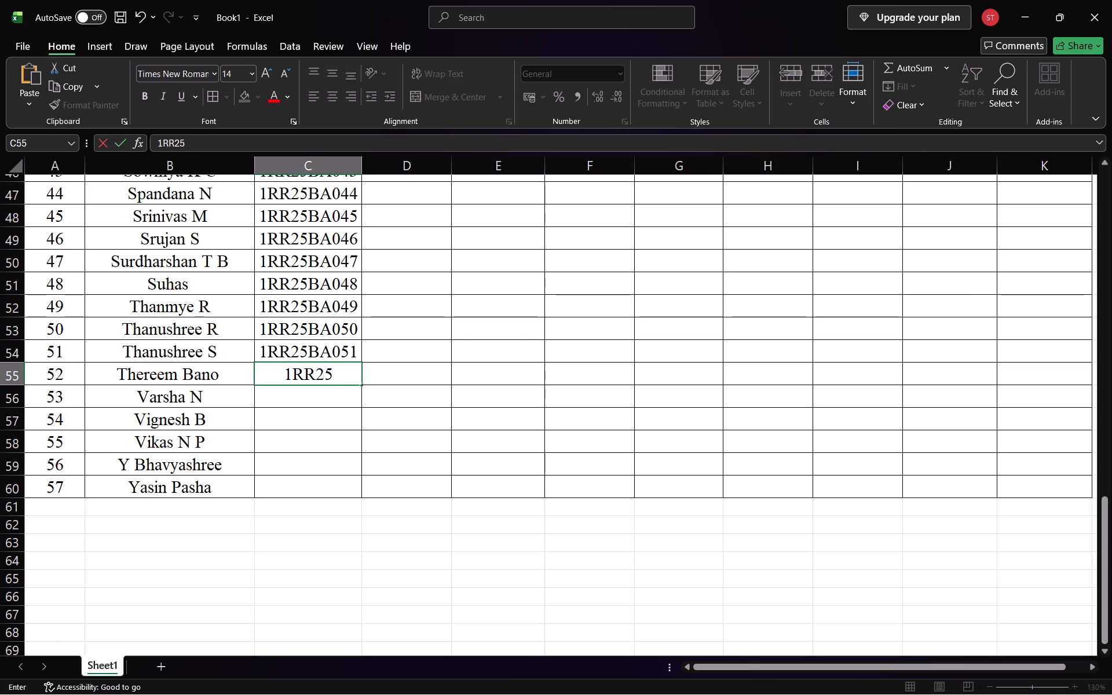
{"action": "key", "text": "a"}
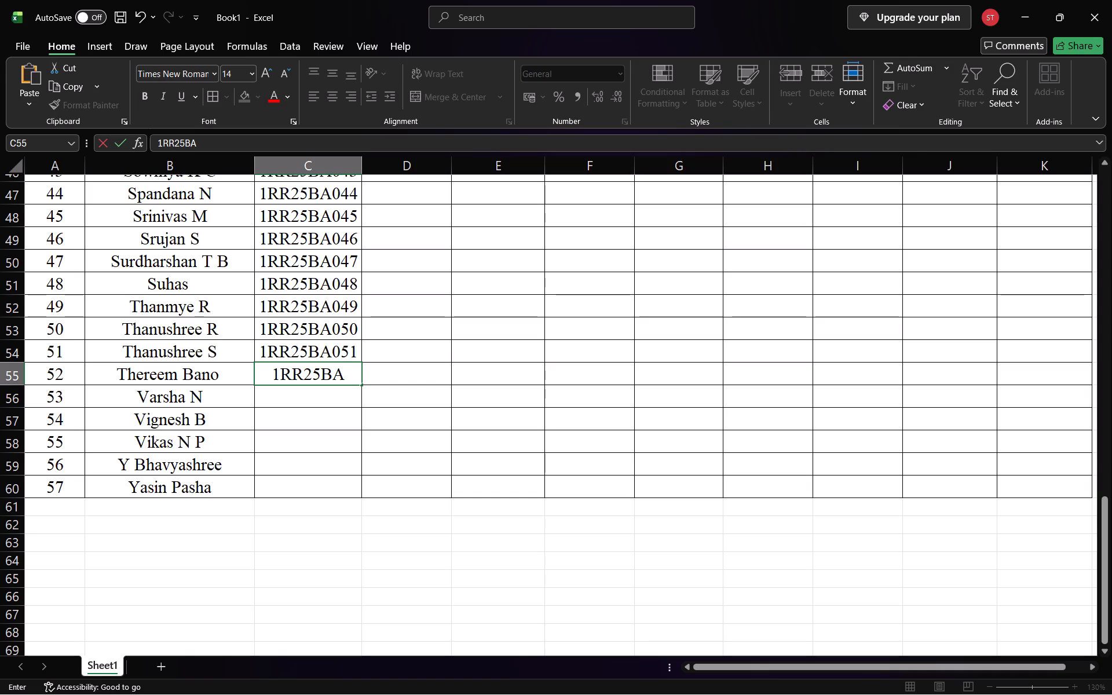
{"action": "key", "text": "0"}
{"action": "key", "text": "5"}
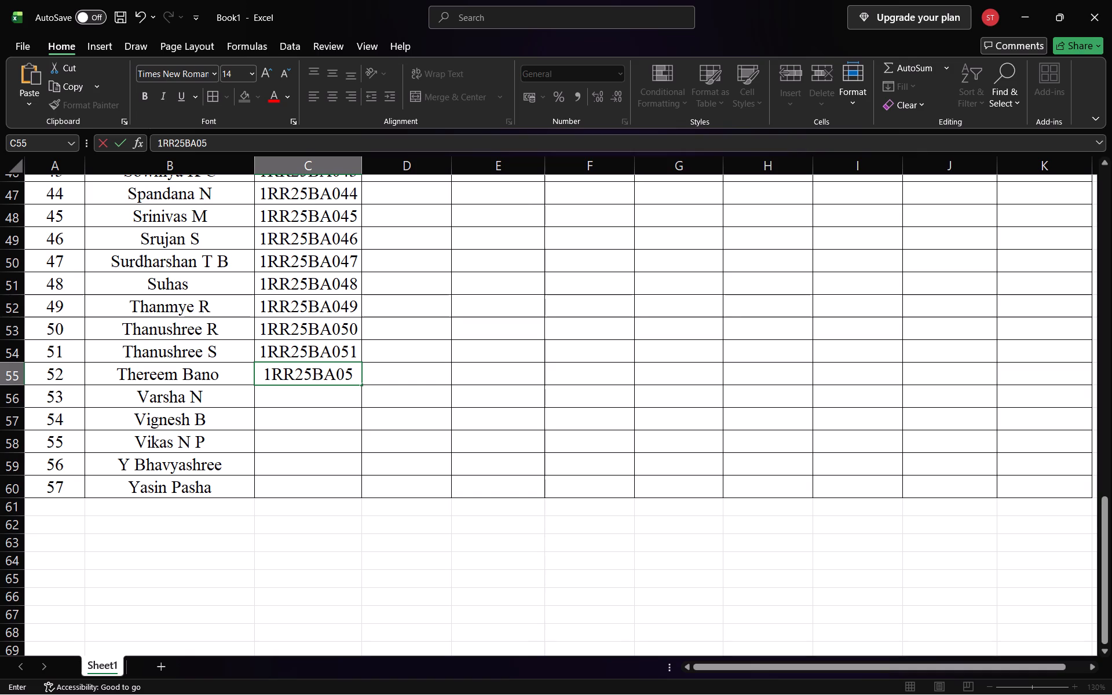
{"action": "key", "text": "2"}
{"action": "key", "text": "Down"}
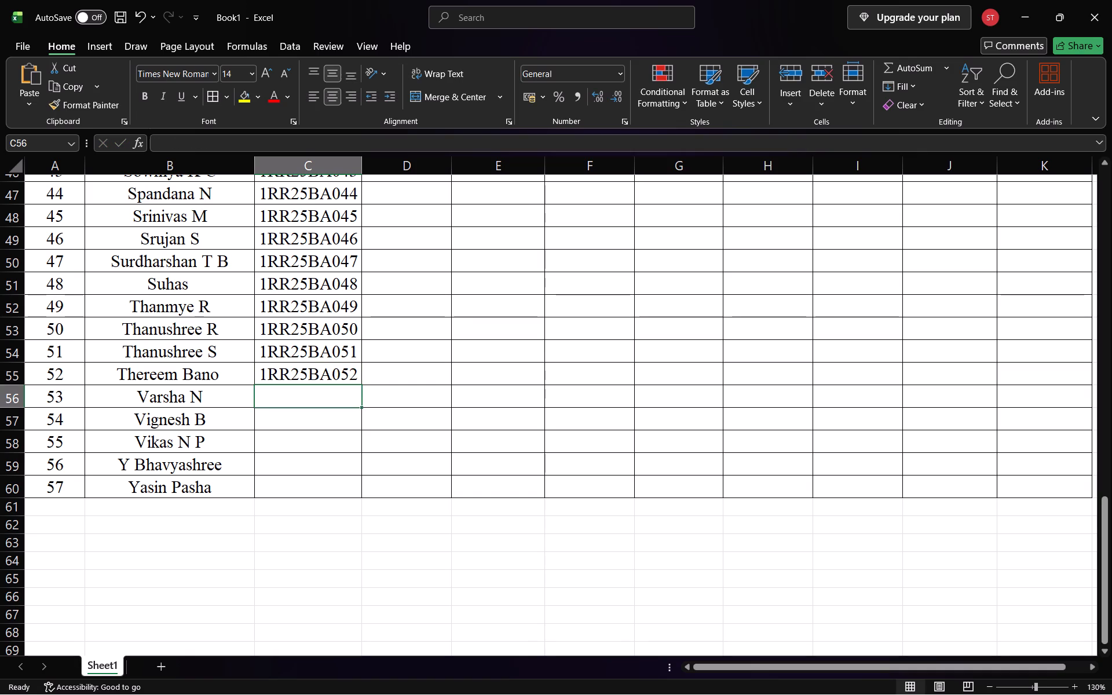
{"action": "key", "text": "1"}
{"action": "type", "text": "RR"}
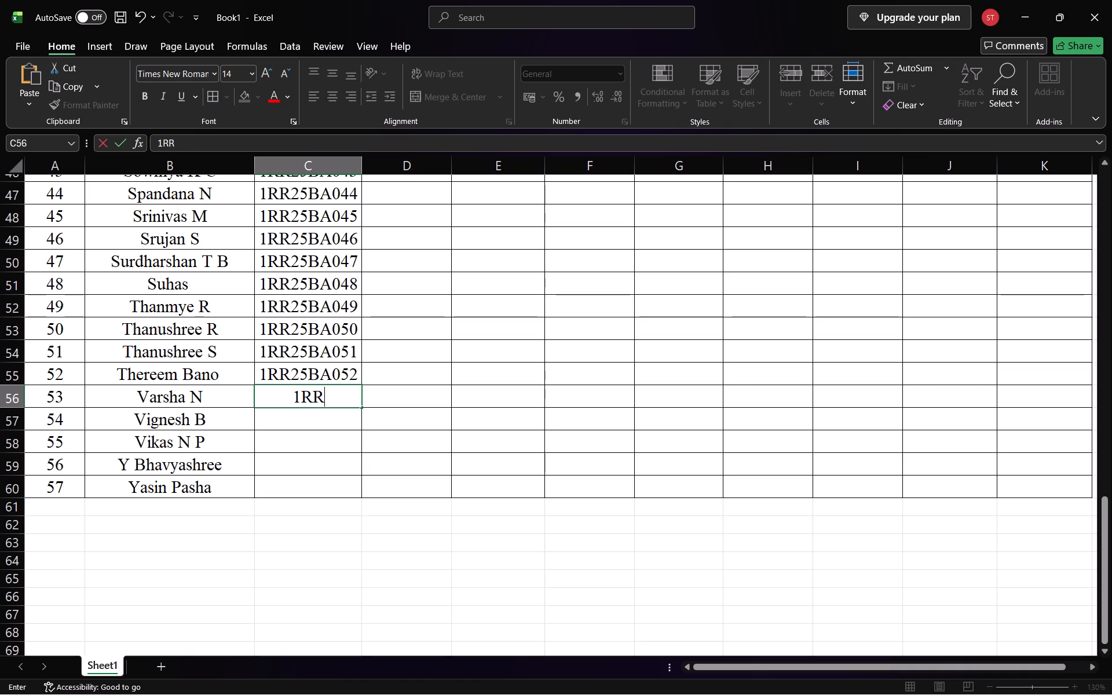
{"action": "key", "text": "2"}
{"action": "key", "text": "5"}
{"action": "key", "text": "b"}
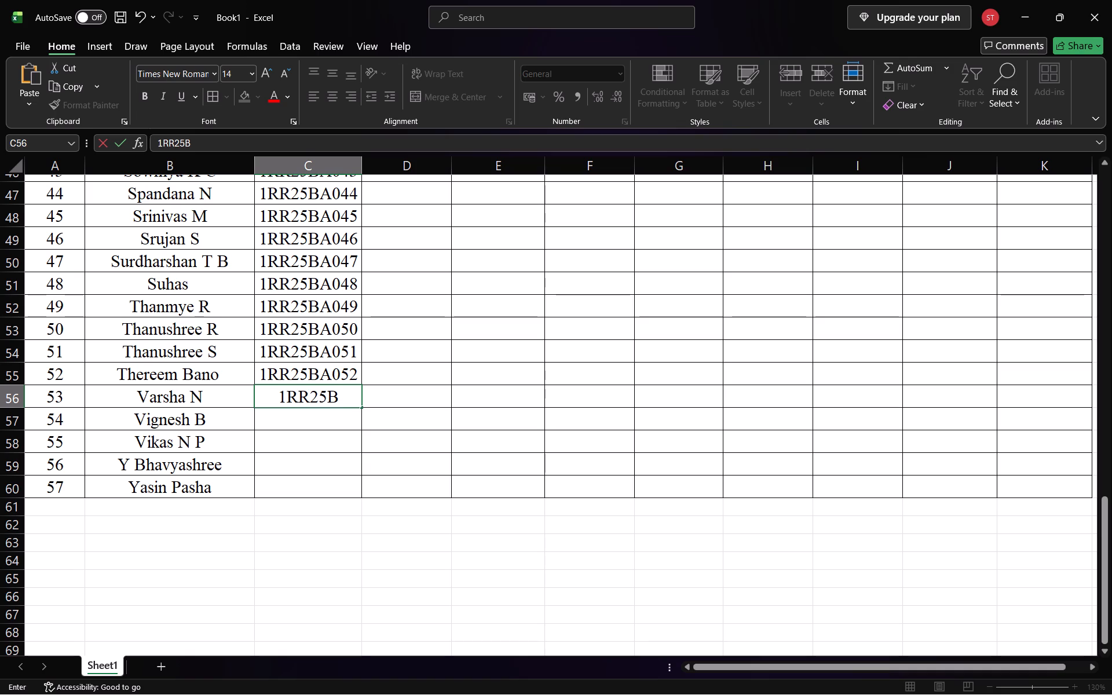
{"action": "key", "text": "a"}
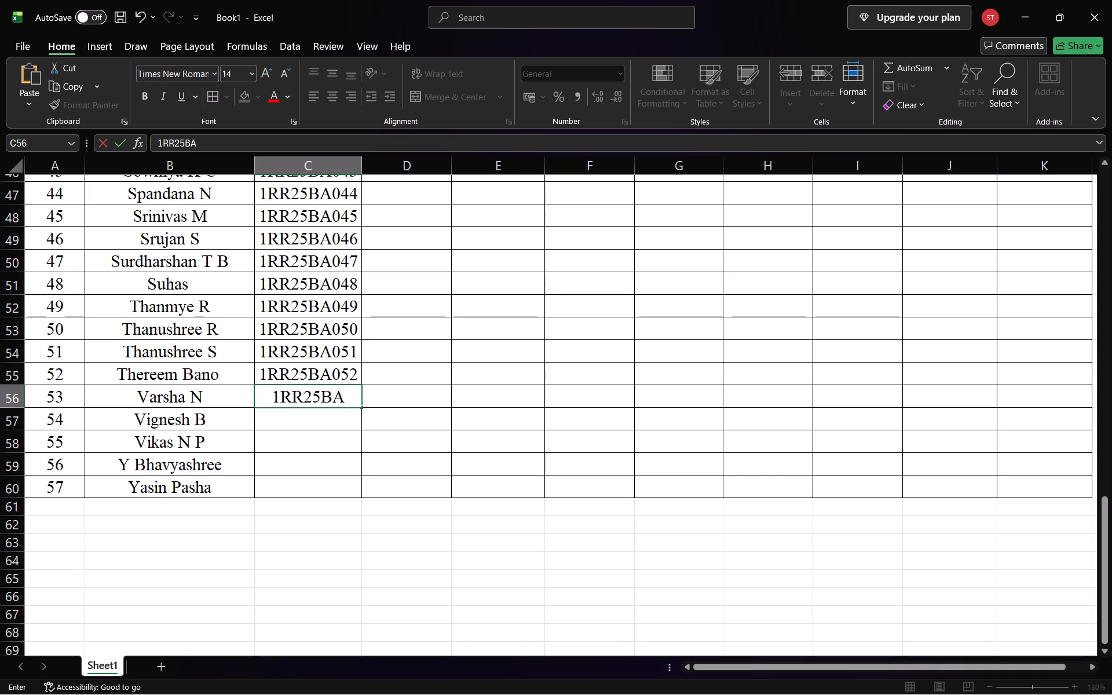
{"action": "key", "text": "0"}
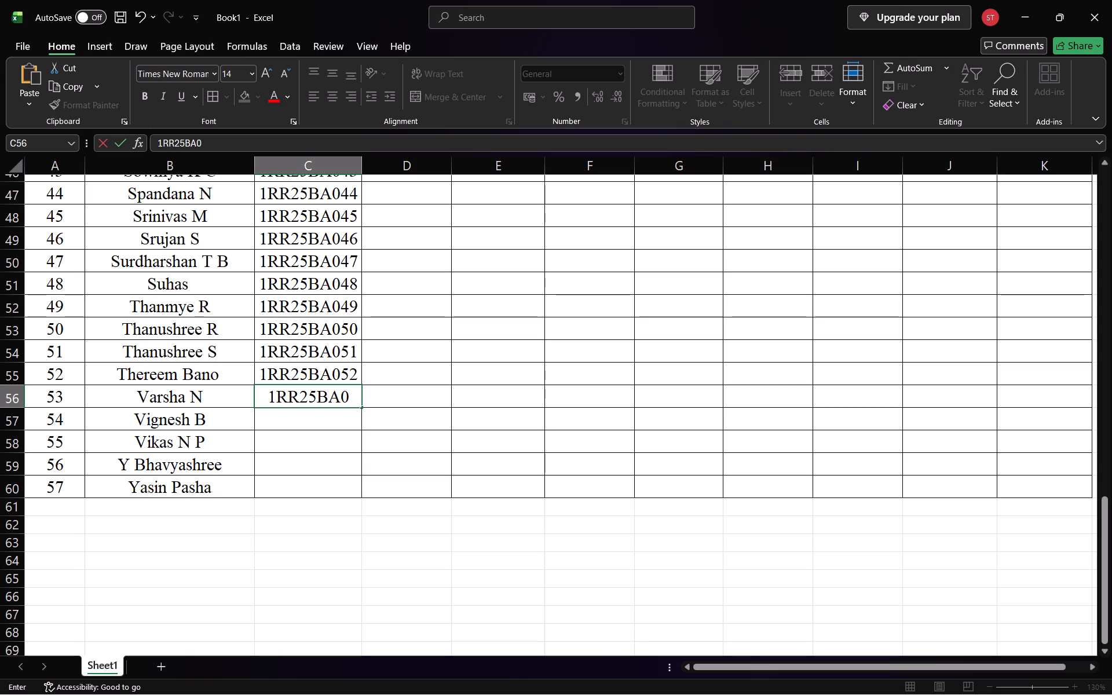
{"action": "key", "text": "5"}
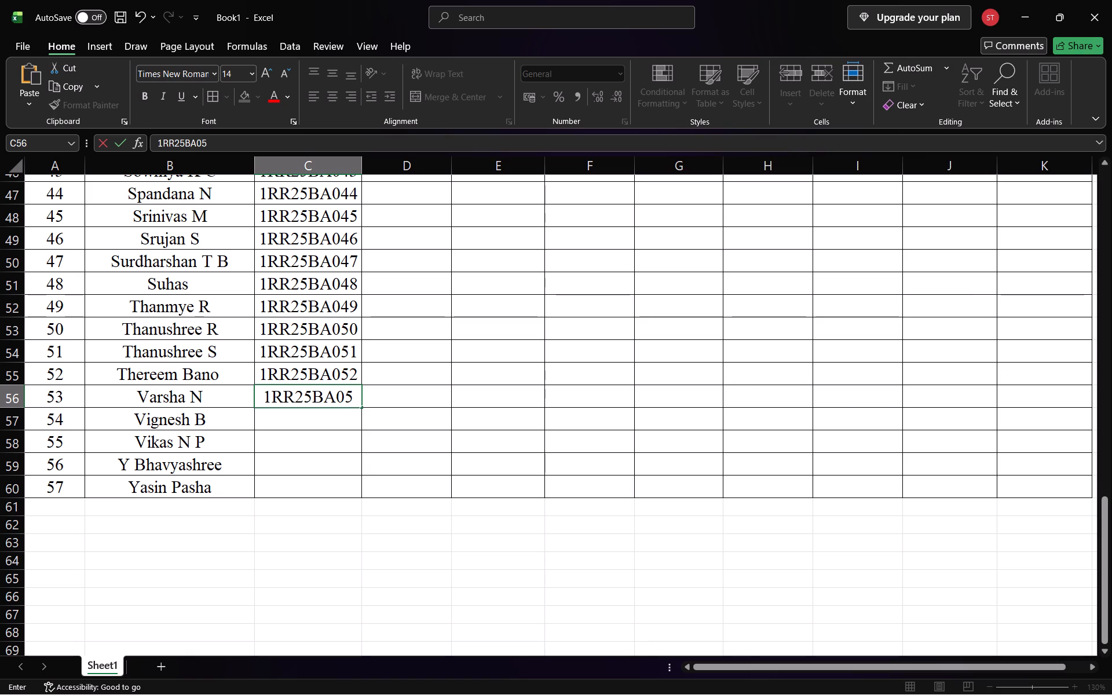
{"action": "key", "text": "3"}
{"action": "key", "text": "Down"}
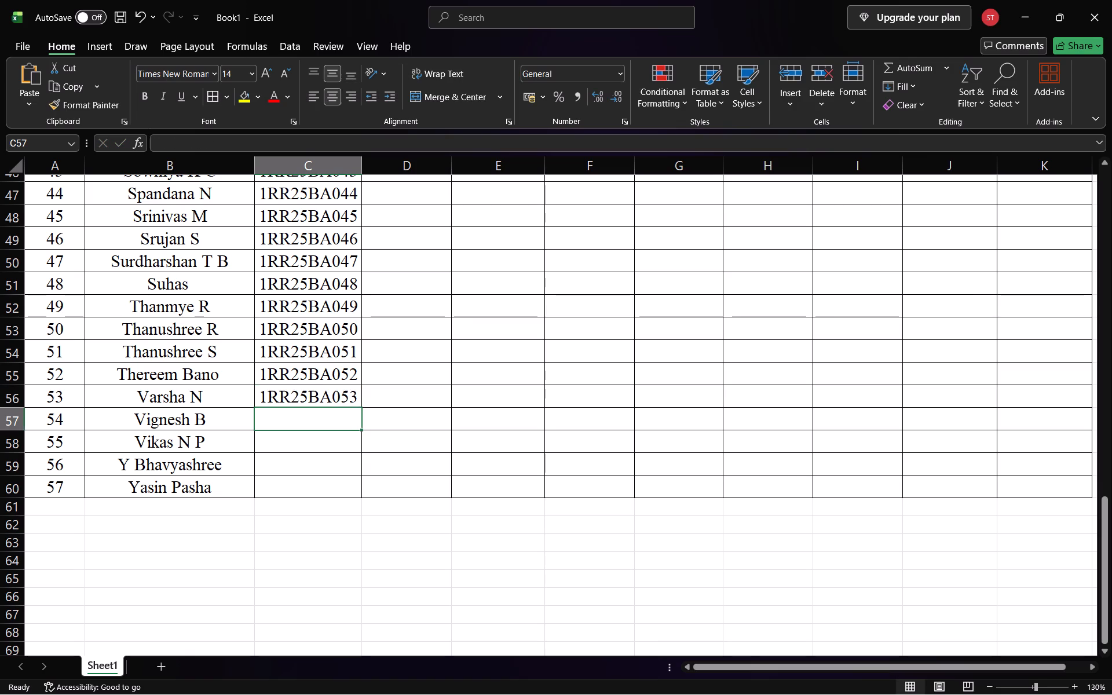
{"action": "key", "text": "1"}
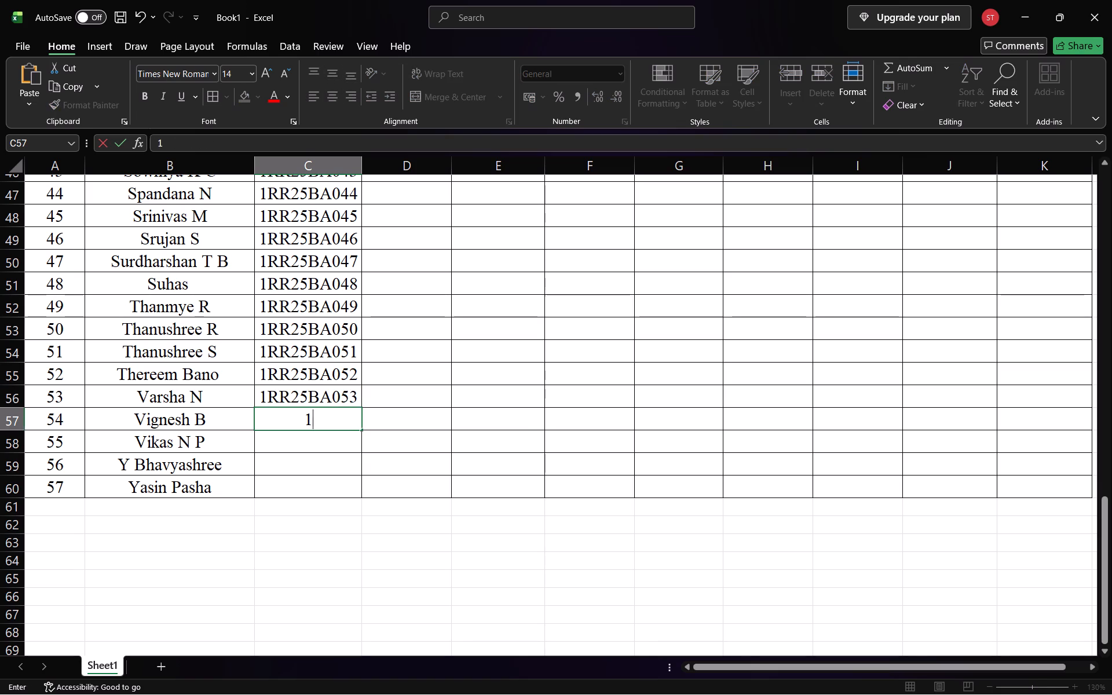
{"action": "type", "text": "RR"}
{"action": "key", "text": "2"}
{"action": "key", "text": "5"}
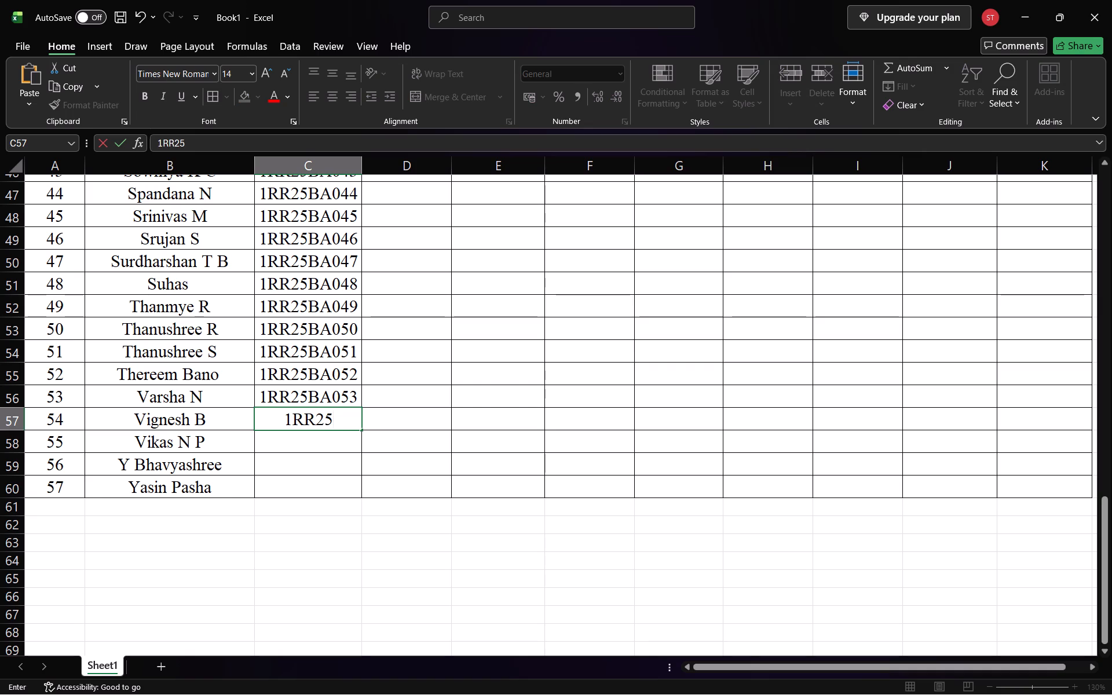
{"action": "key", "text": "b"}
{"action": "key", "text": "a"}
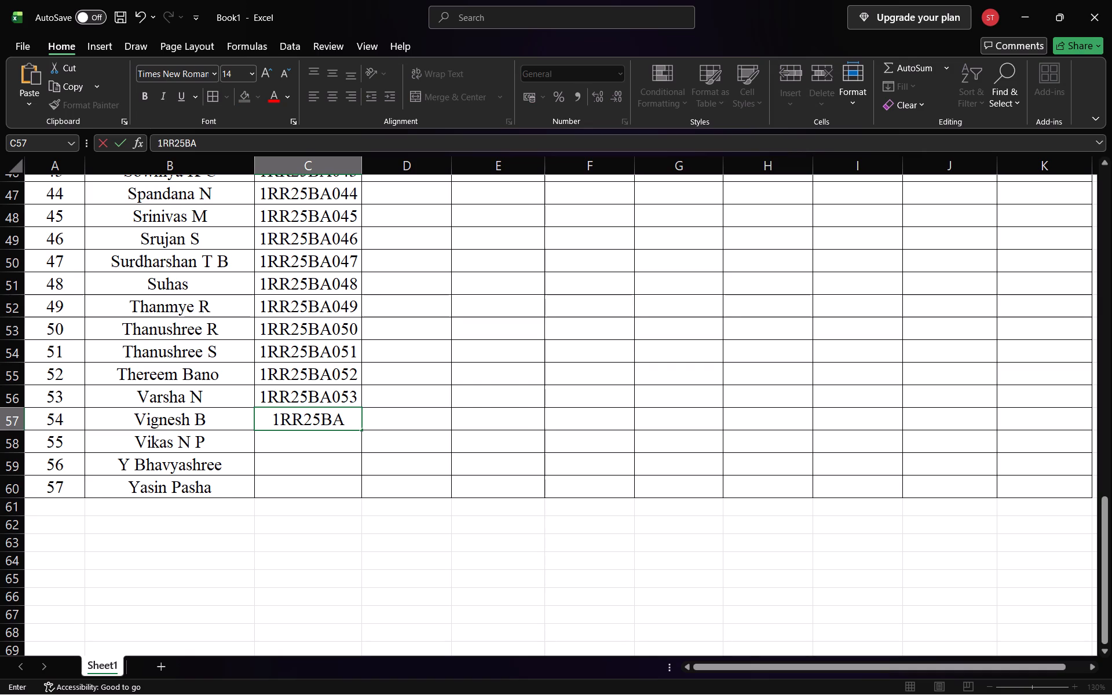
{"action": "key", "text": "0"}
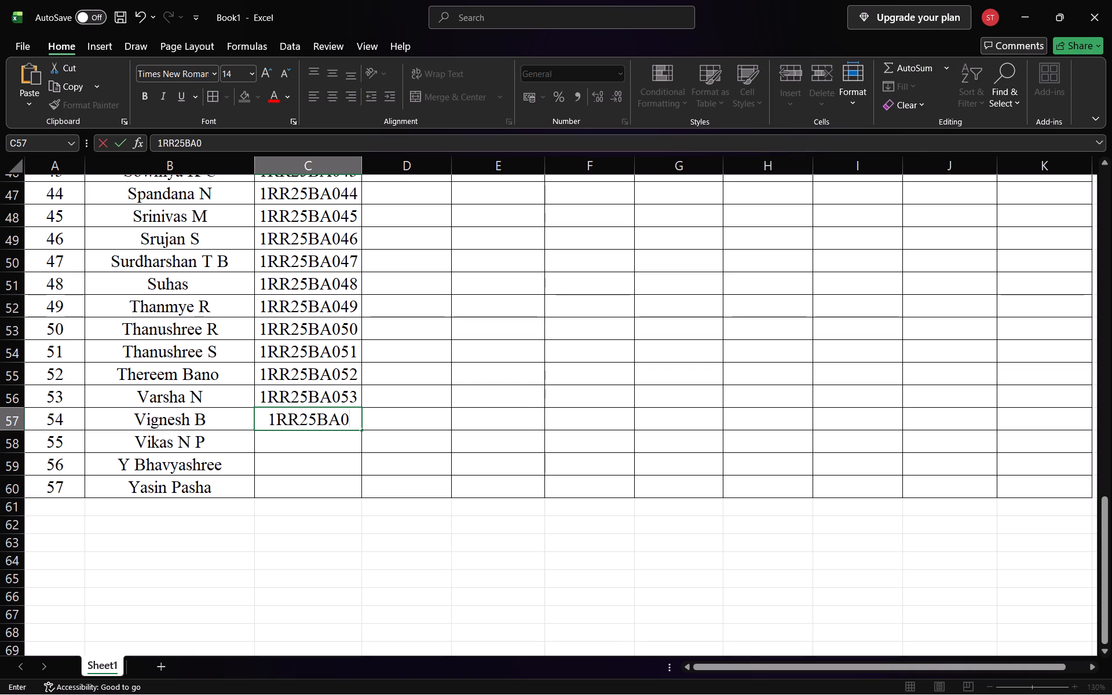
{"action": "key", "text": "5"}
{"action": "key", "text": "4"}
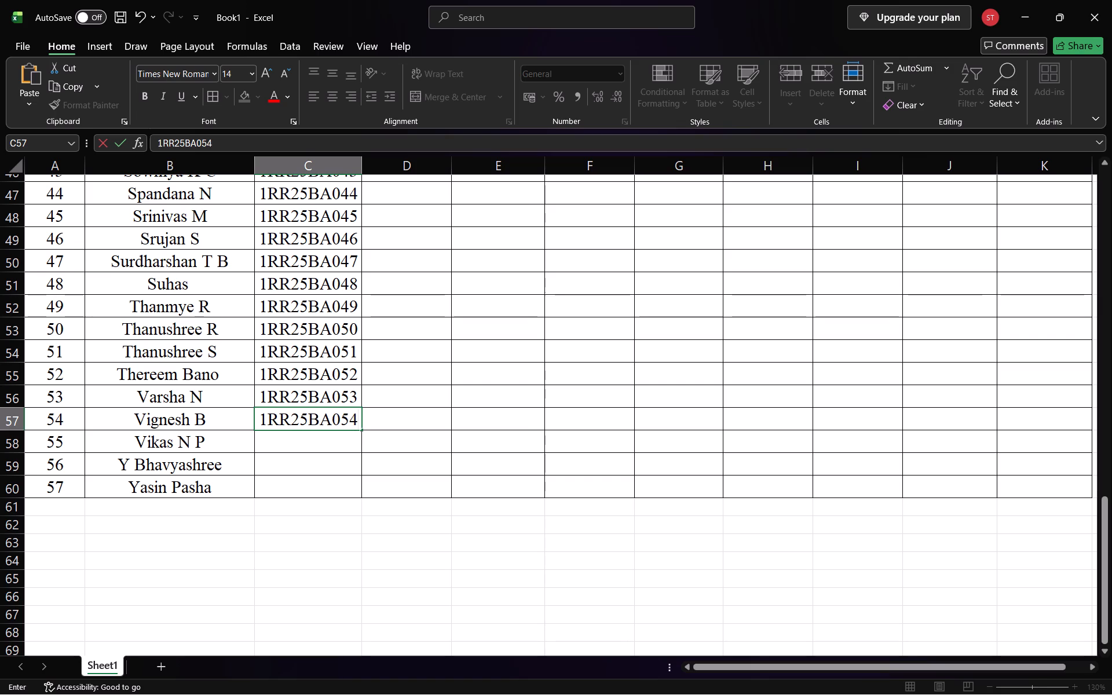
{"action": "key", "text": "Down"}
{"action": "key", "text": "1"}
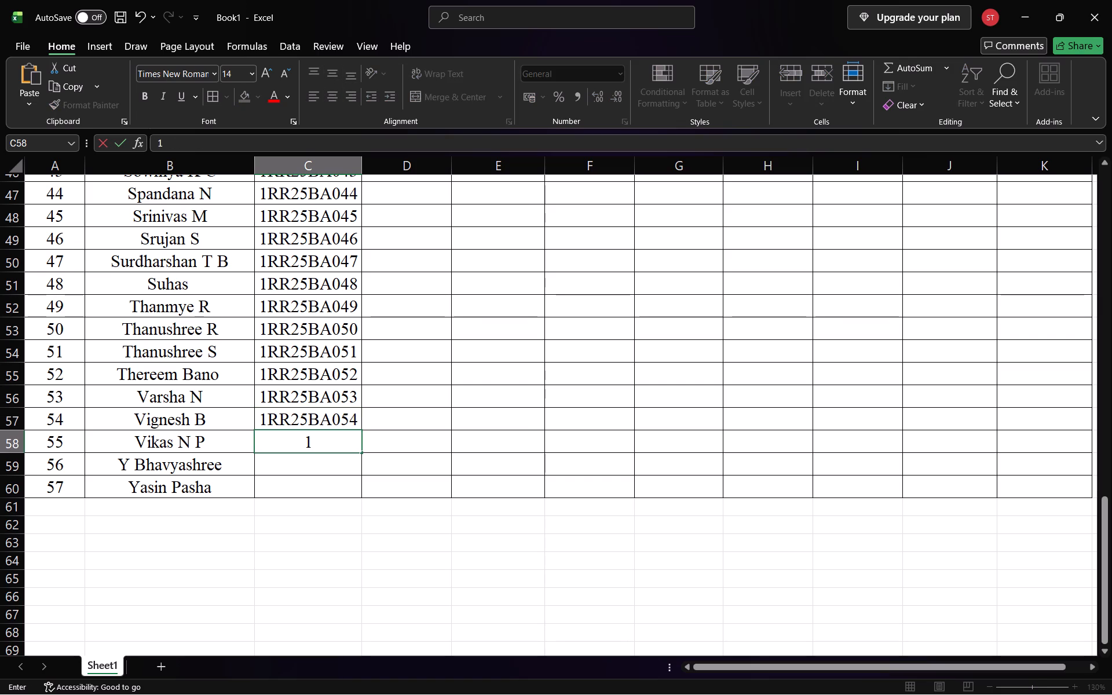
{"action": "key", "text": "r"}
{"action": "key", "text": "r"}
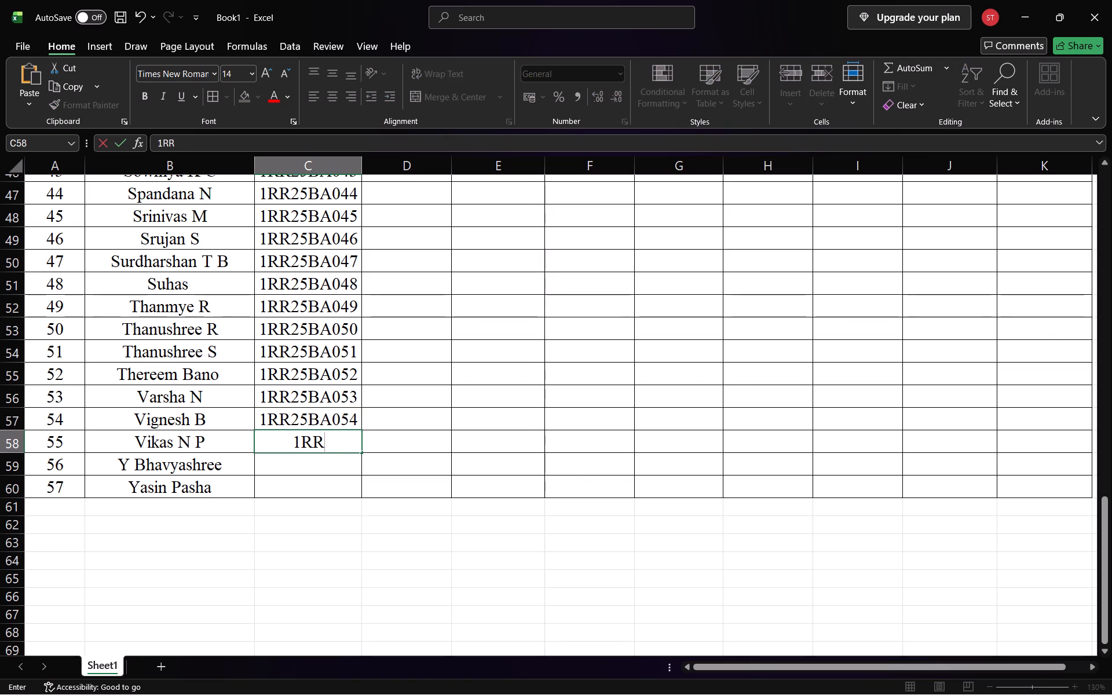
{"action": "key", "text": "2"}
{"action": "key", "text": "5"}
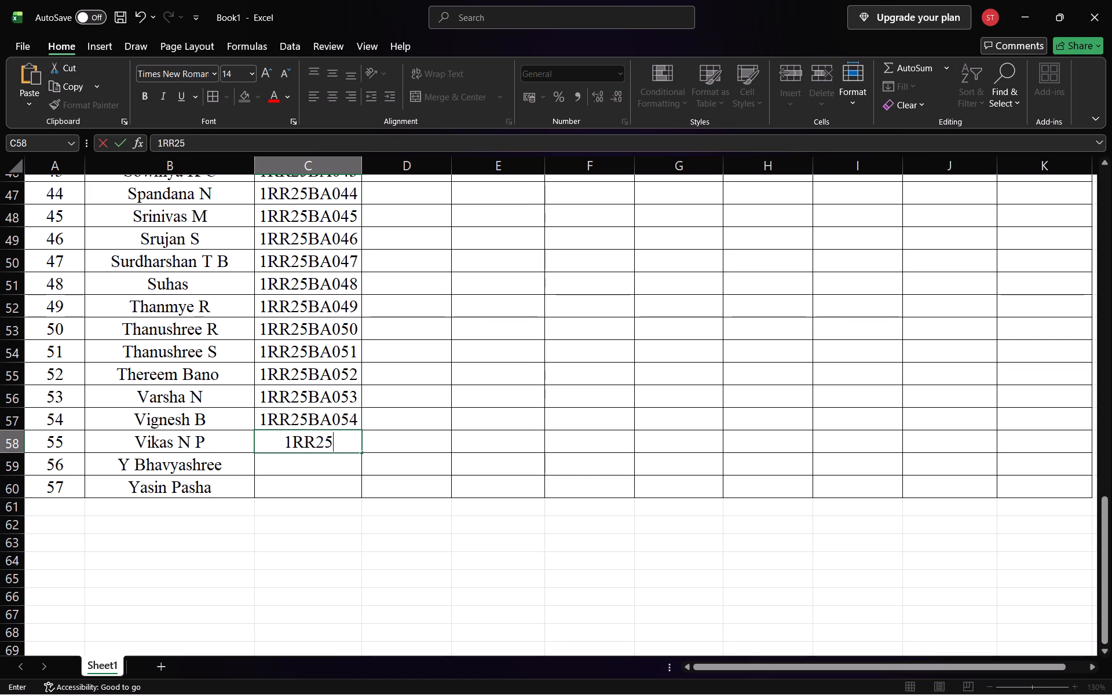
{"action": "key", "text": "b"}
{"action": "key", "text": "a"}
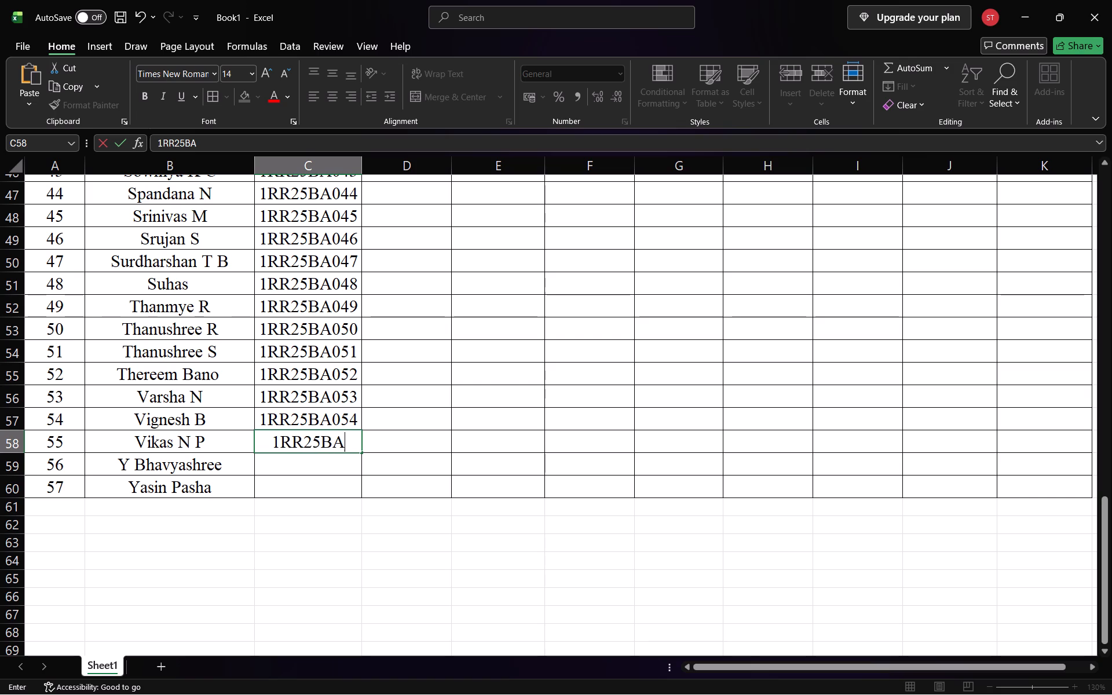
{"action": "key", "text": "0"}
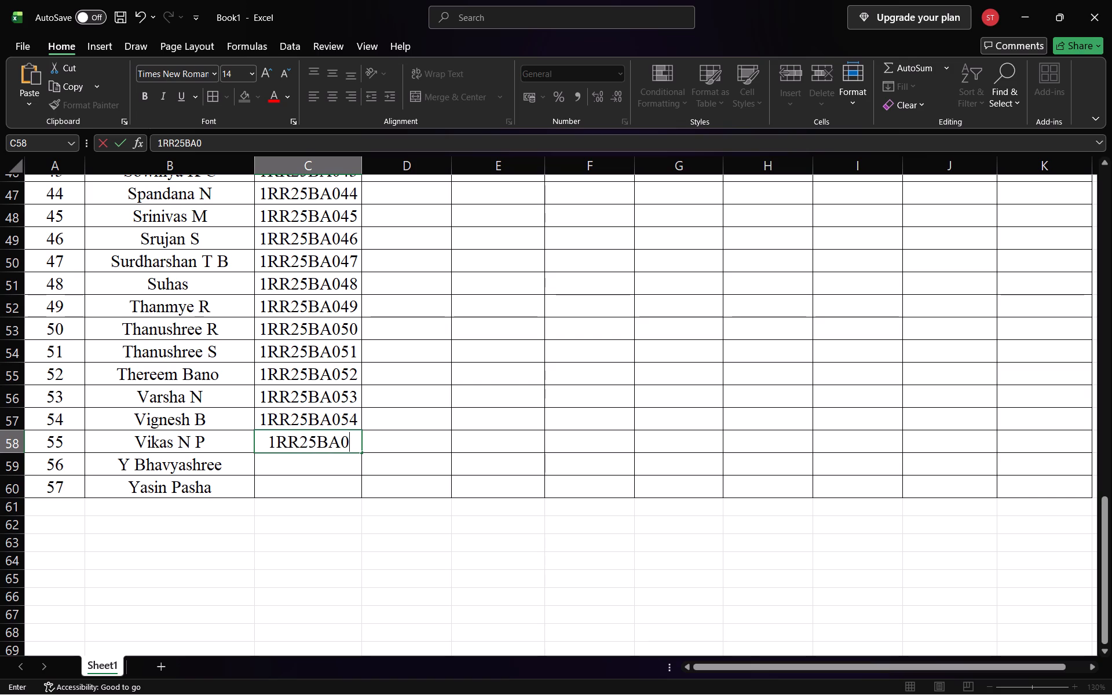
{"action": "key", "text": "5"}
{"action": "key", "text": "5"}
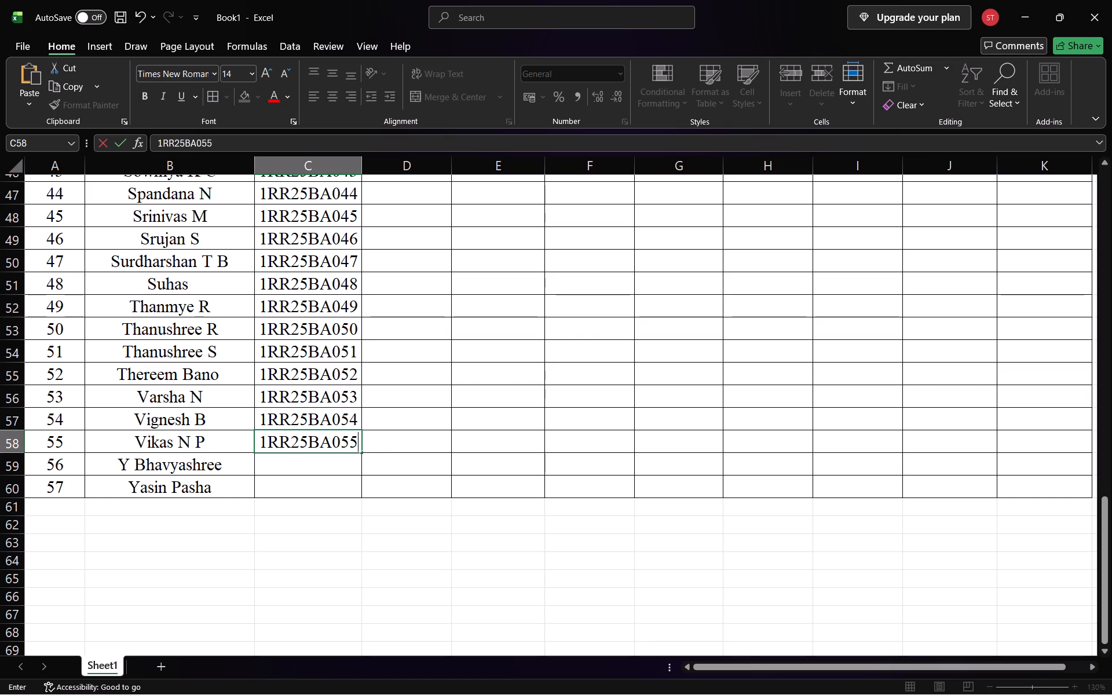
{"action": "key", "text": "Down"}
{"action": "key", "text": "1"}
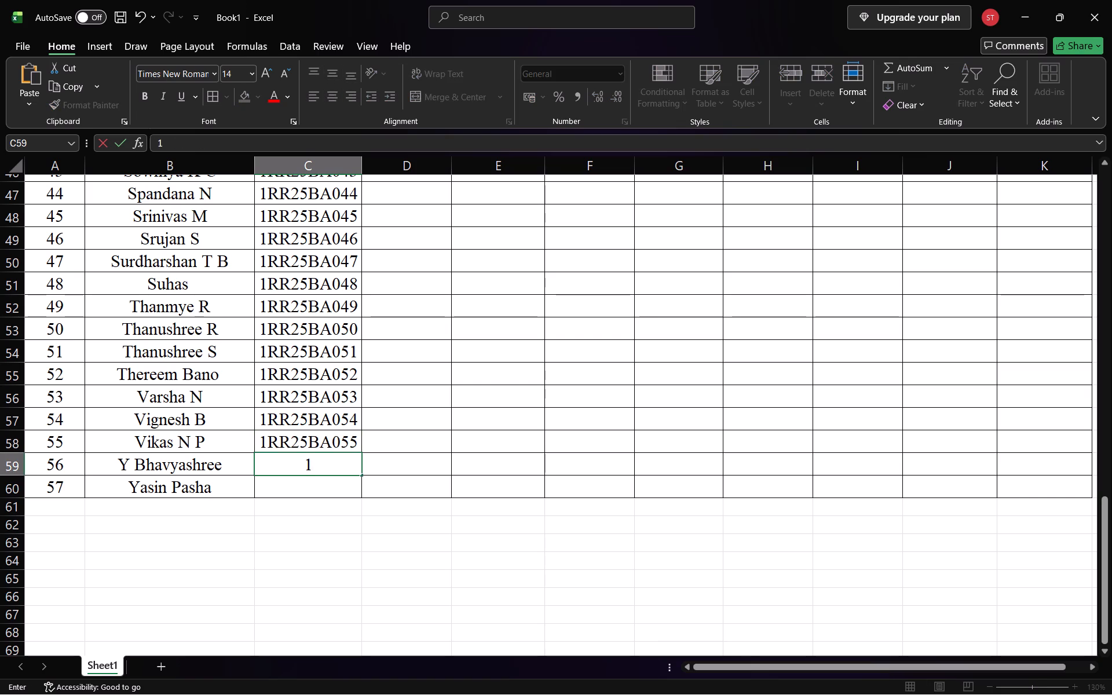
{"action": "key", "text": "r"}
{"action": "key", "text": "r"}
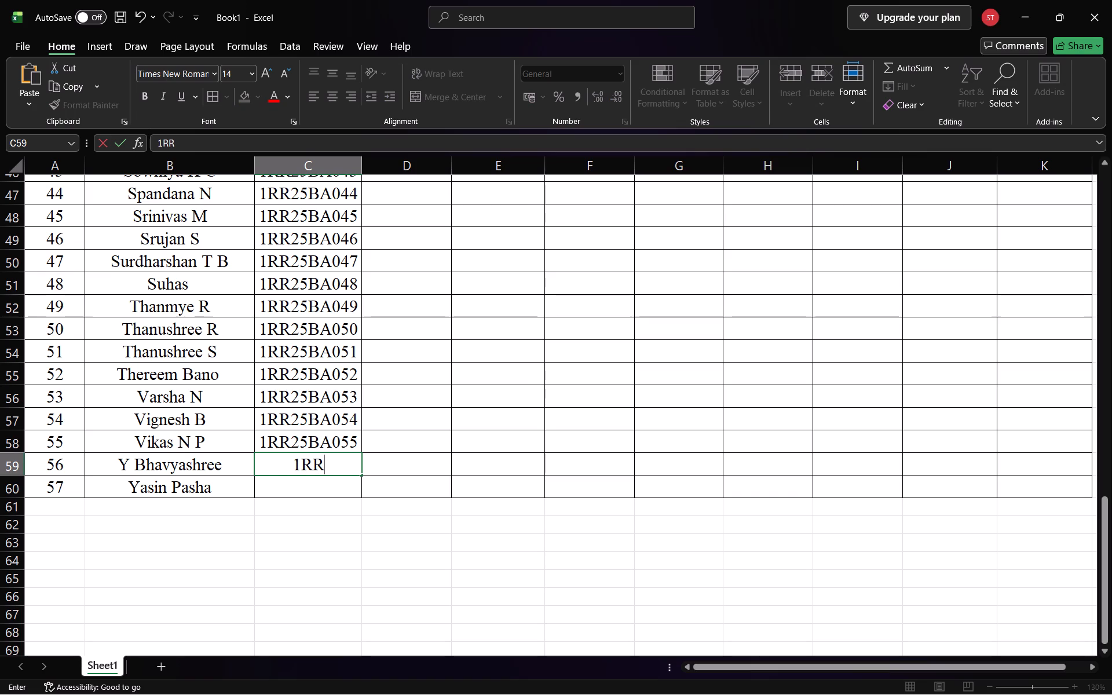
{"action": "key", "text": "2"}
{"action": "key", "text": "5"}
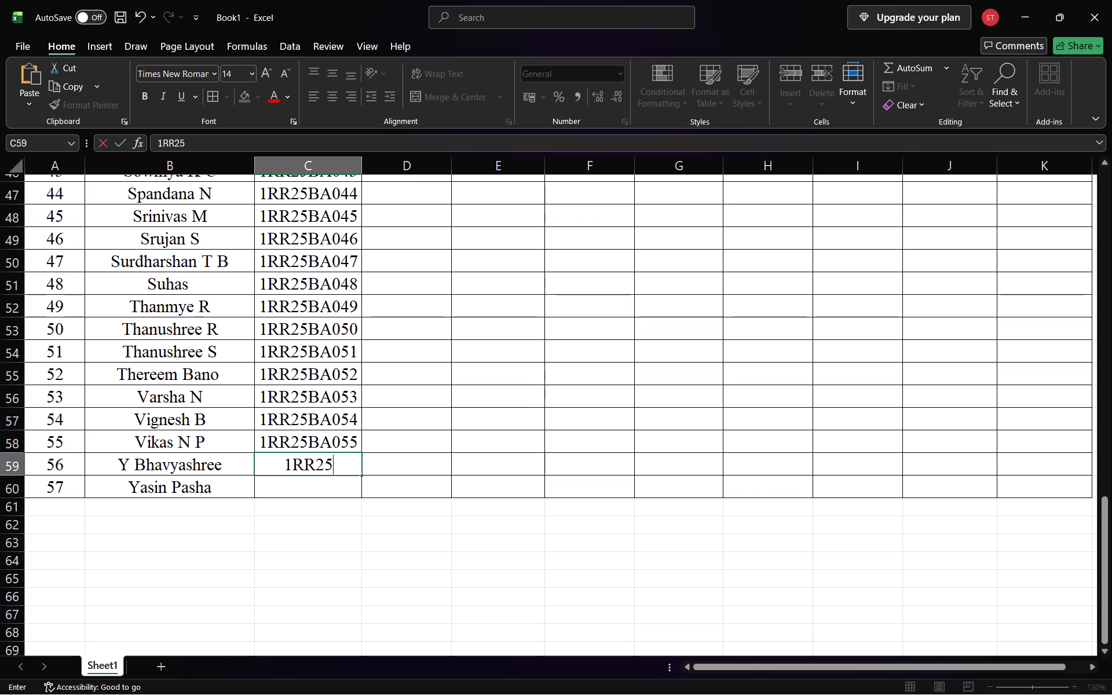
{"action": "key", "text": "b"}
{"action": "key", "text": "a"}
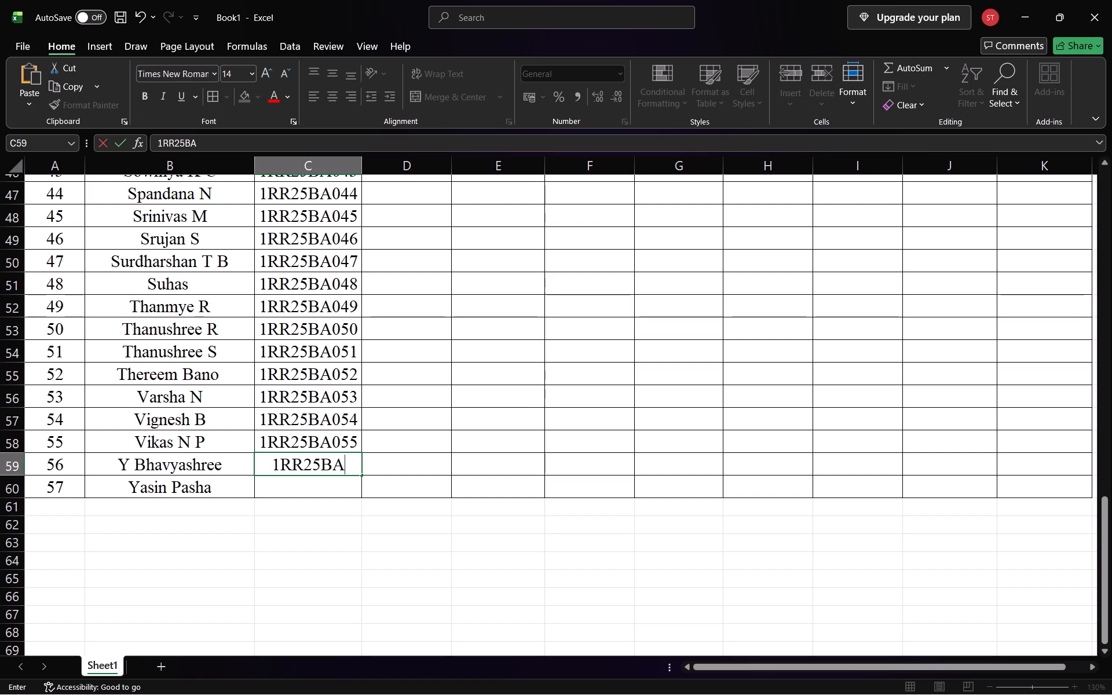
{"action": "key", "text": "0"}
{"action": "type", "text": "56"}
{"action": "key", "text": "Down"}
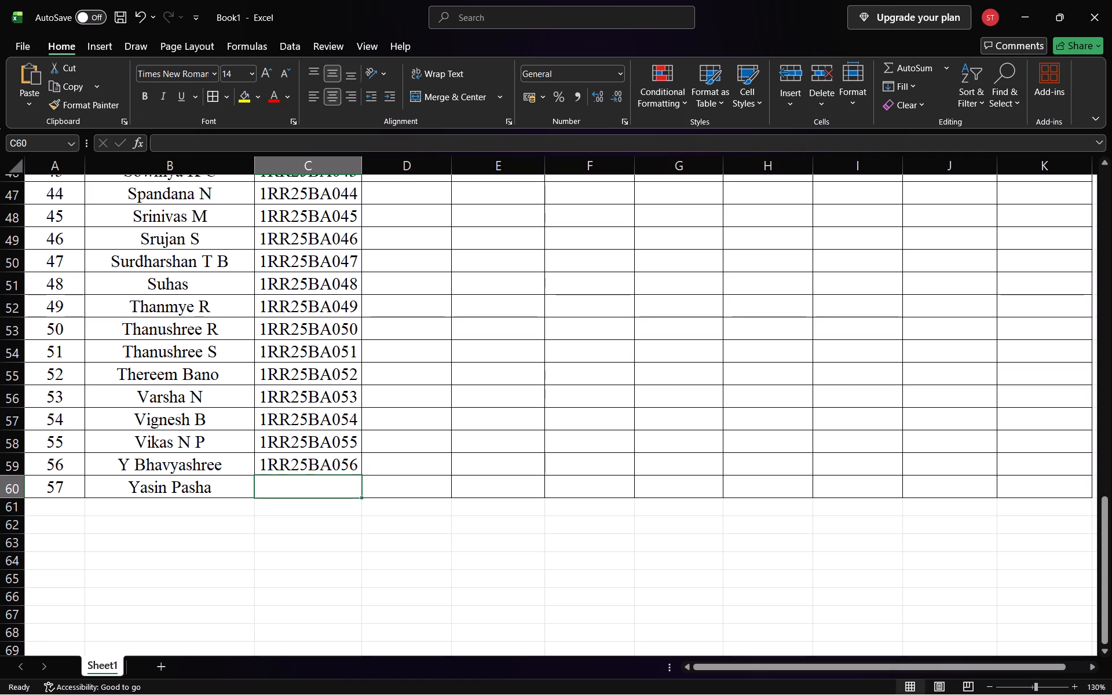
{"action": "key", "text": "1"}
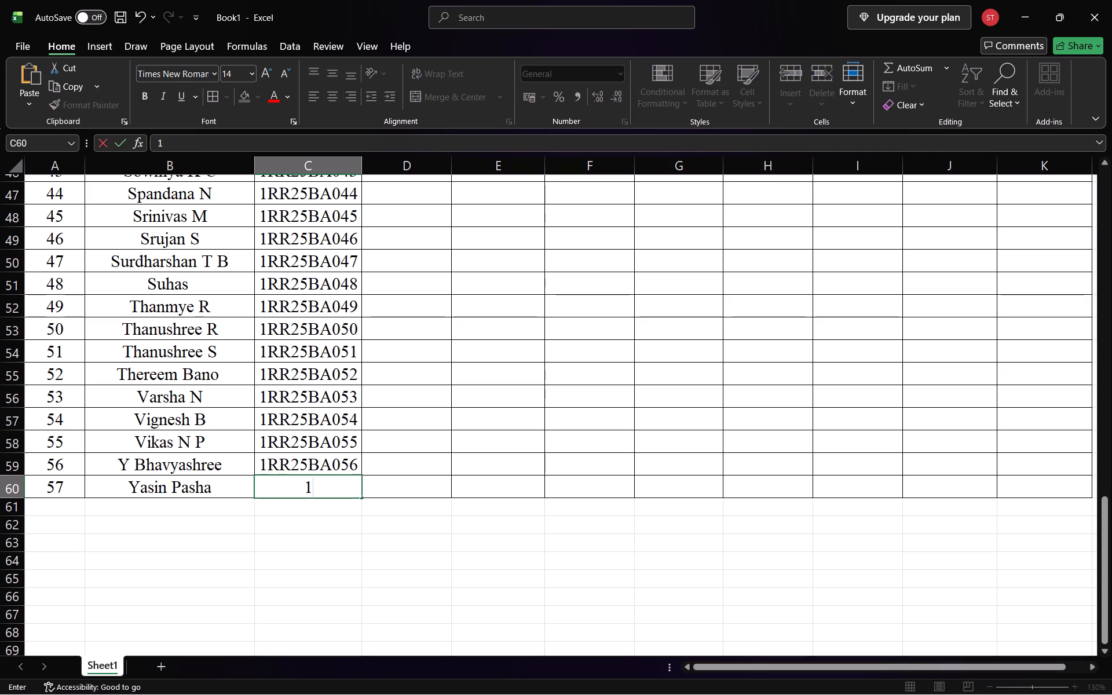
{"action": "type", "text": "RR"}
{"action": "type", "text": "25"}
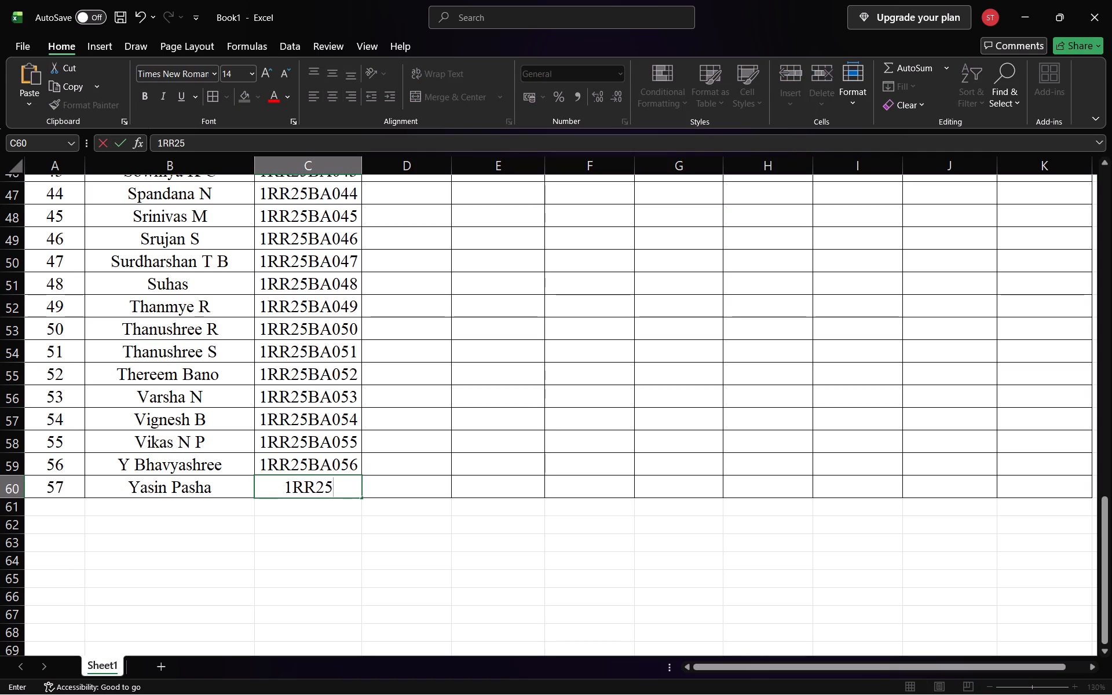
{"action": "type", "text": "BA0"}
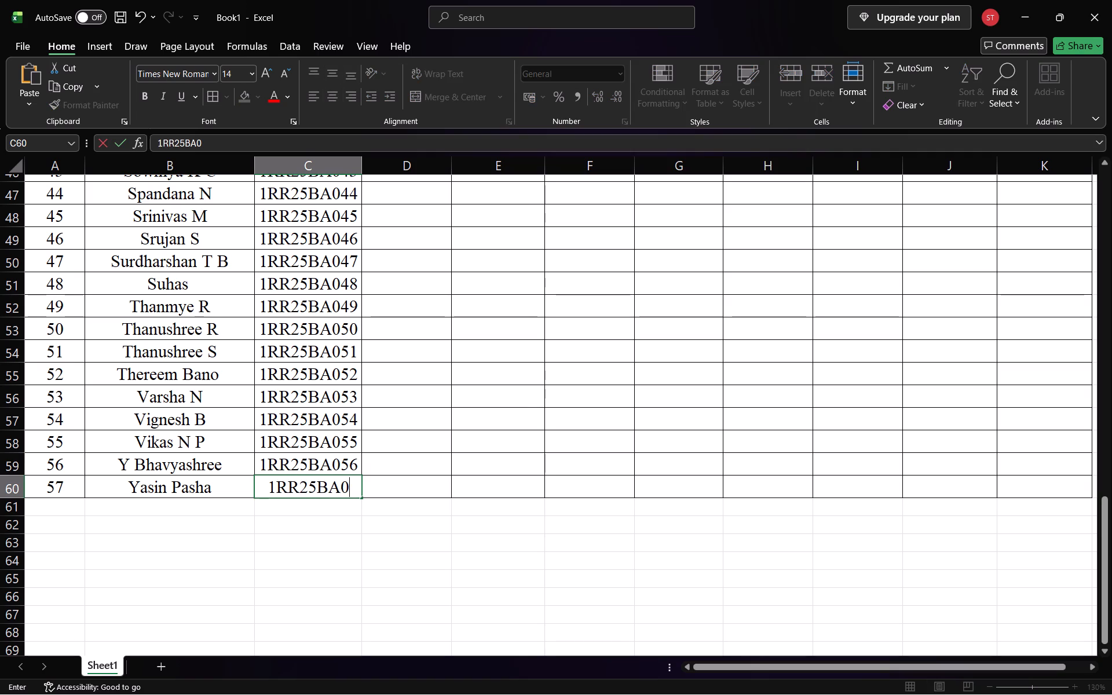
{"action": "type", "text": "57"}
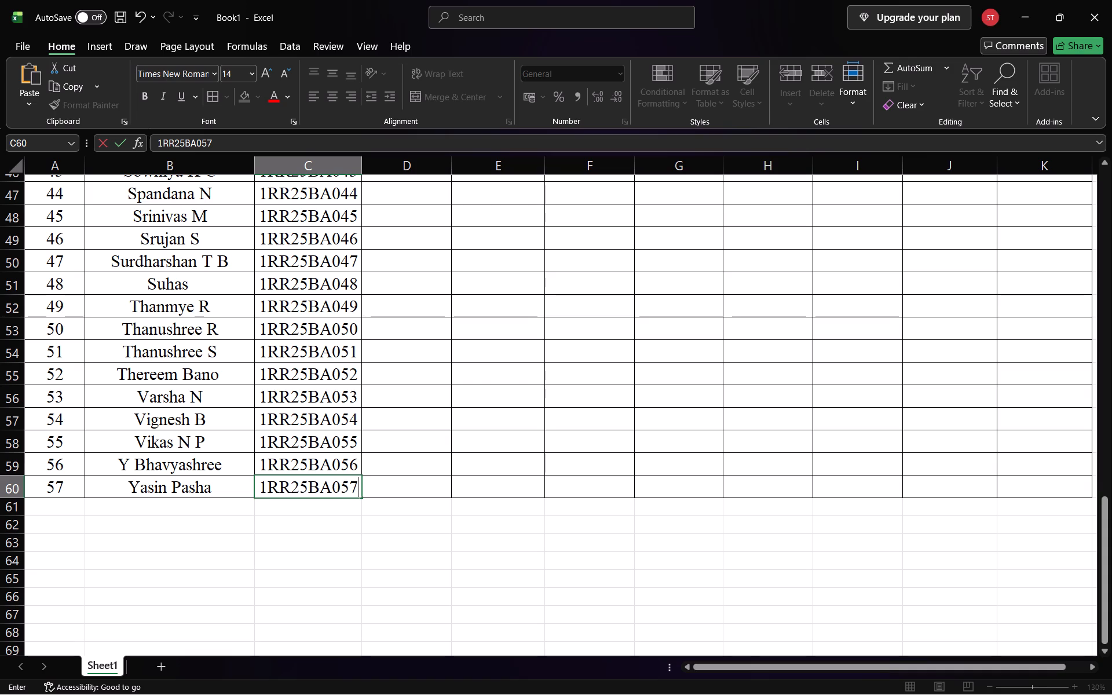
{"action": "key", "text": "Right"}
Enter attendance of 100 for serial number 1 under both B25BC301 and B25BC302, in cells D4 and E4.
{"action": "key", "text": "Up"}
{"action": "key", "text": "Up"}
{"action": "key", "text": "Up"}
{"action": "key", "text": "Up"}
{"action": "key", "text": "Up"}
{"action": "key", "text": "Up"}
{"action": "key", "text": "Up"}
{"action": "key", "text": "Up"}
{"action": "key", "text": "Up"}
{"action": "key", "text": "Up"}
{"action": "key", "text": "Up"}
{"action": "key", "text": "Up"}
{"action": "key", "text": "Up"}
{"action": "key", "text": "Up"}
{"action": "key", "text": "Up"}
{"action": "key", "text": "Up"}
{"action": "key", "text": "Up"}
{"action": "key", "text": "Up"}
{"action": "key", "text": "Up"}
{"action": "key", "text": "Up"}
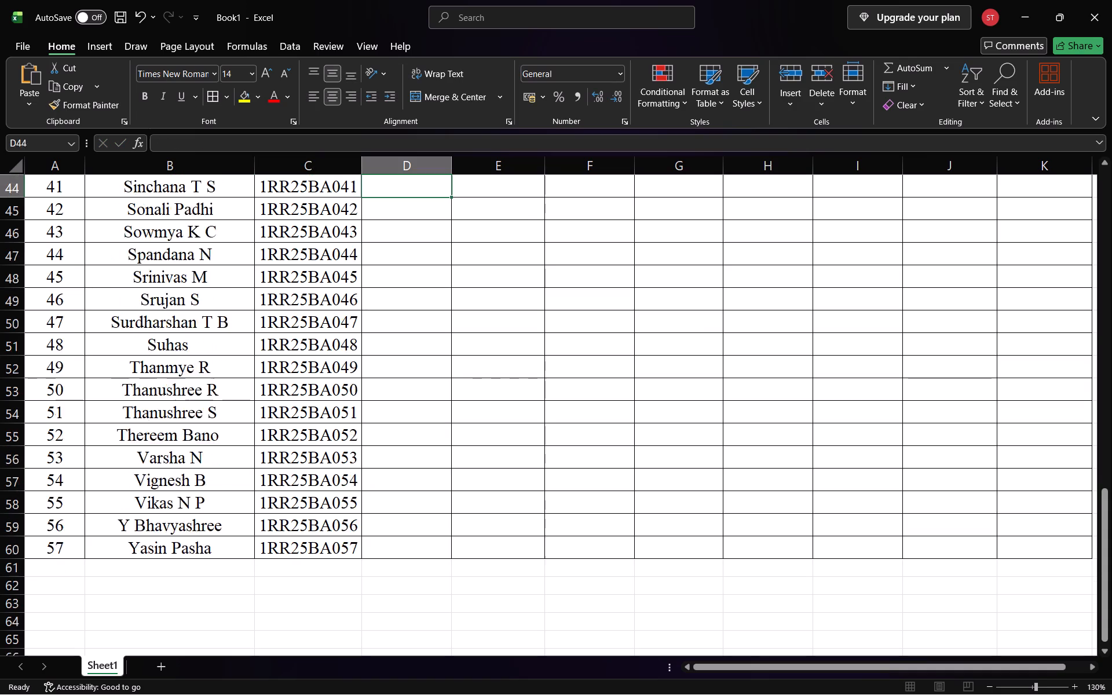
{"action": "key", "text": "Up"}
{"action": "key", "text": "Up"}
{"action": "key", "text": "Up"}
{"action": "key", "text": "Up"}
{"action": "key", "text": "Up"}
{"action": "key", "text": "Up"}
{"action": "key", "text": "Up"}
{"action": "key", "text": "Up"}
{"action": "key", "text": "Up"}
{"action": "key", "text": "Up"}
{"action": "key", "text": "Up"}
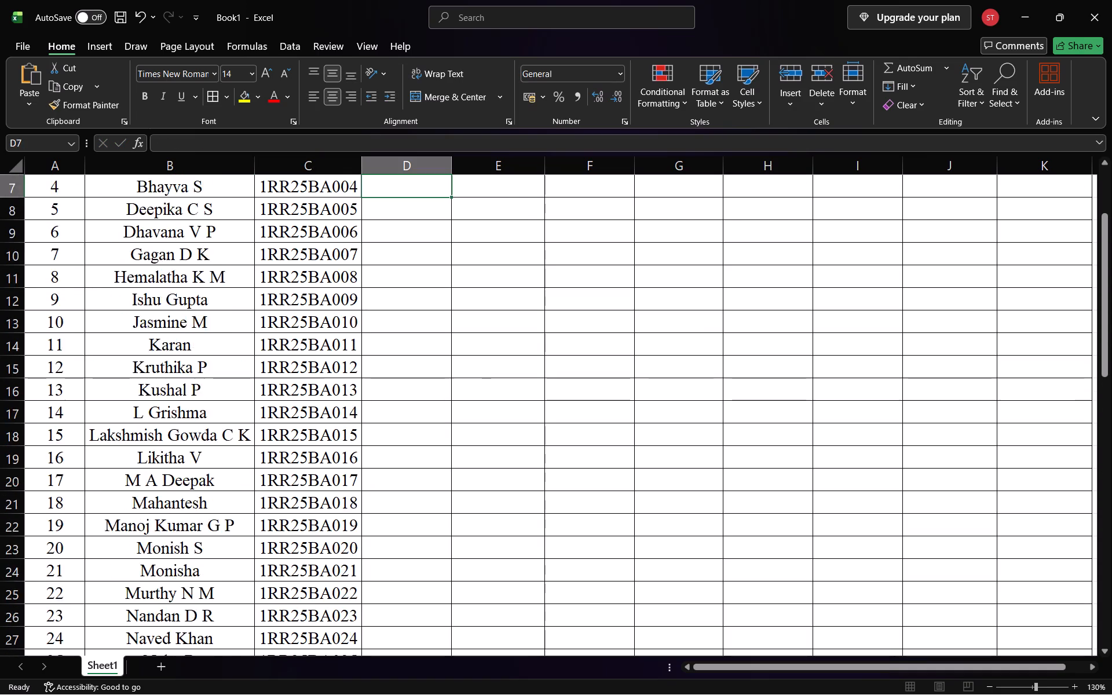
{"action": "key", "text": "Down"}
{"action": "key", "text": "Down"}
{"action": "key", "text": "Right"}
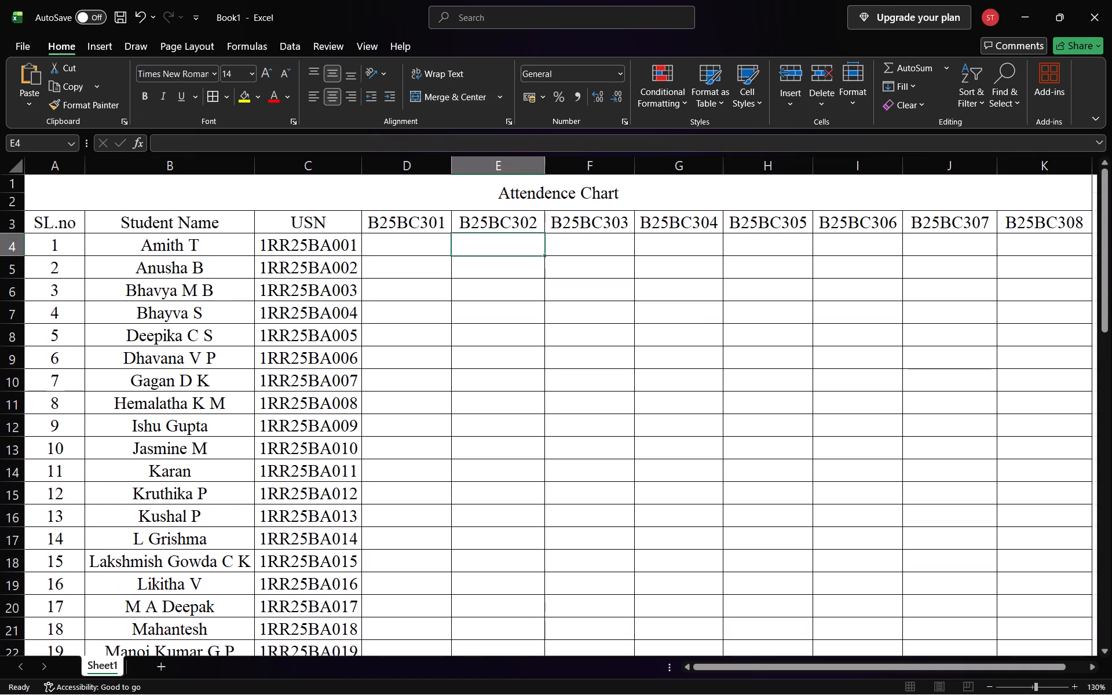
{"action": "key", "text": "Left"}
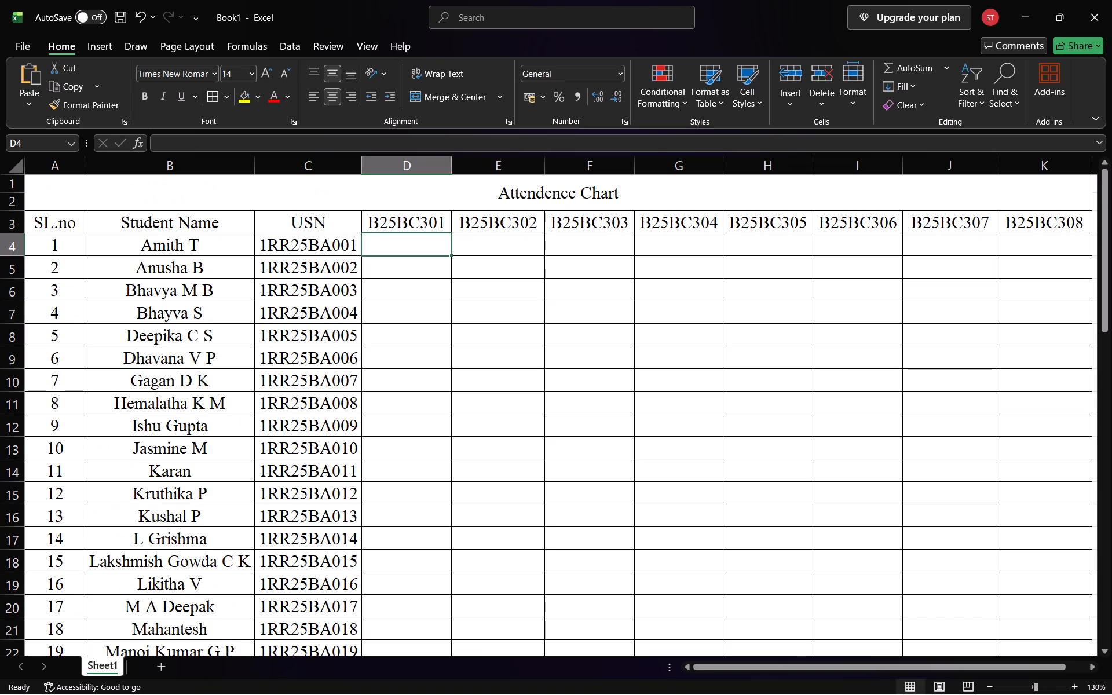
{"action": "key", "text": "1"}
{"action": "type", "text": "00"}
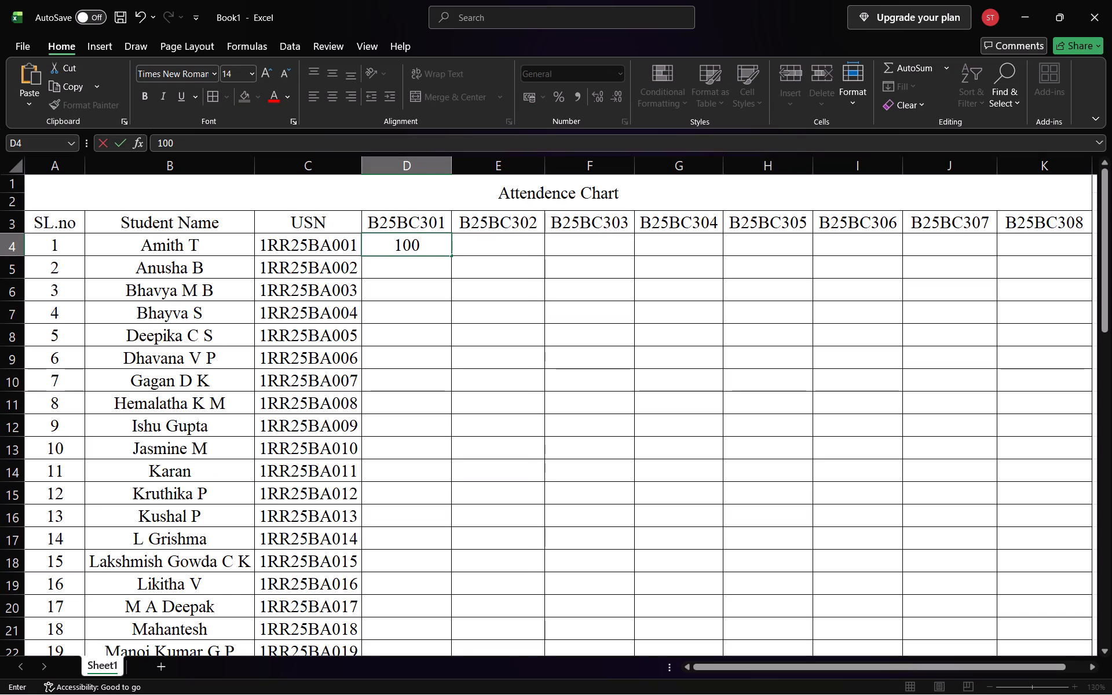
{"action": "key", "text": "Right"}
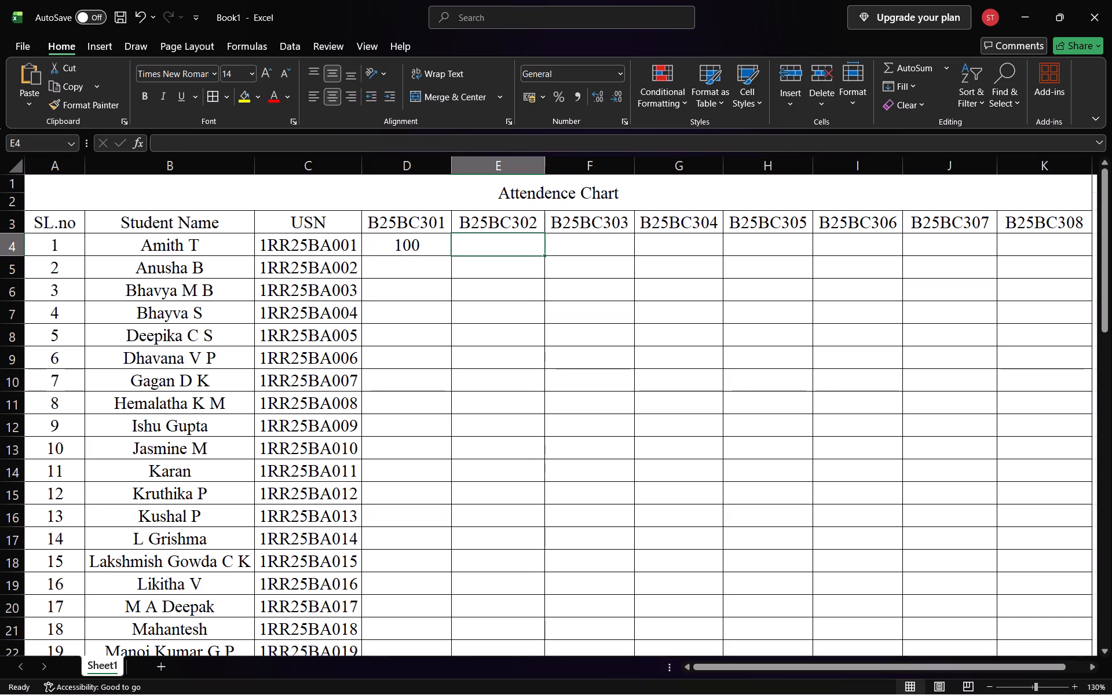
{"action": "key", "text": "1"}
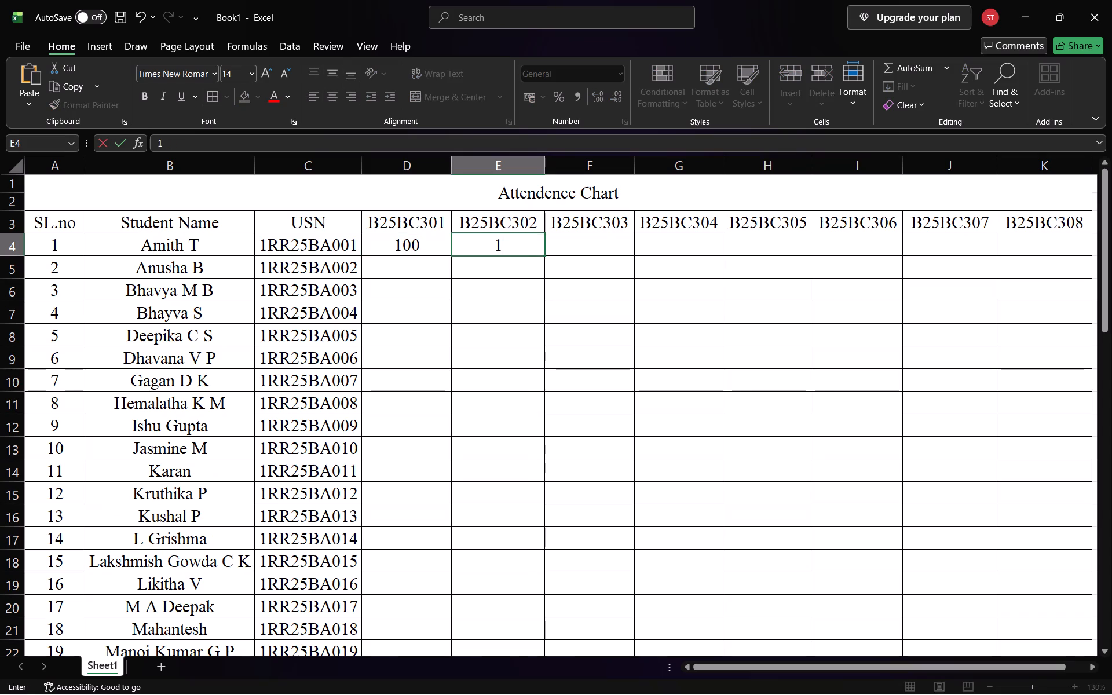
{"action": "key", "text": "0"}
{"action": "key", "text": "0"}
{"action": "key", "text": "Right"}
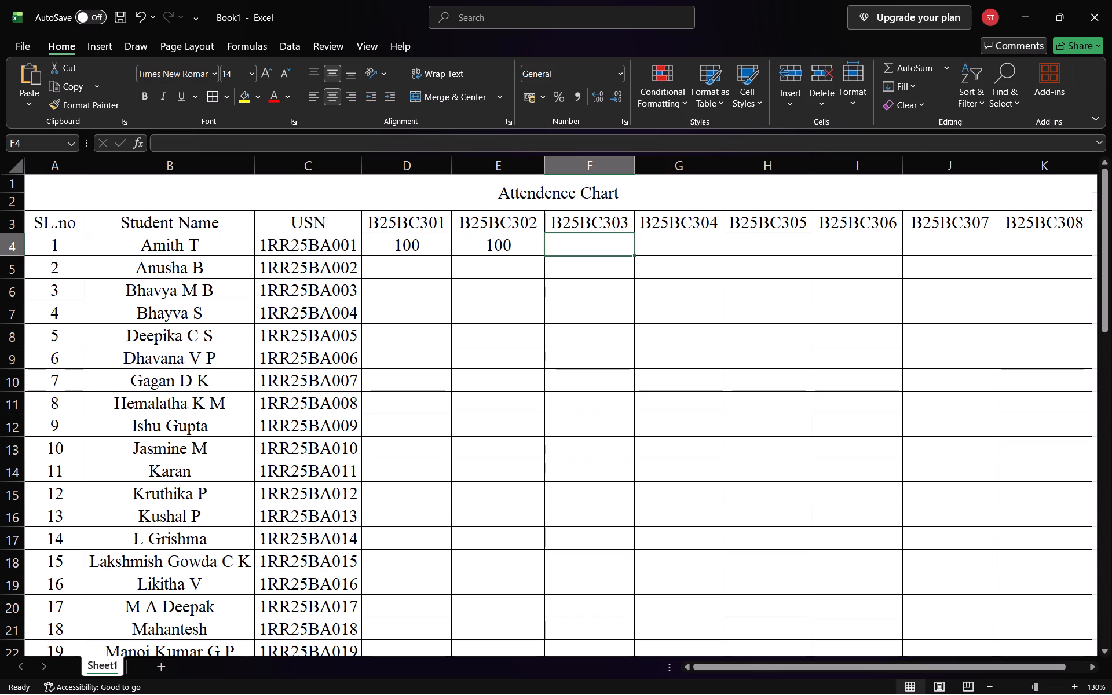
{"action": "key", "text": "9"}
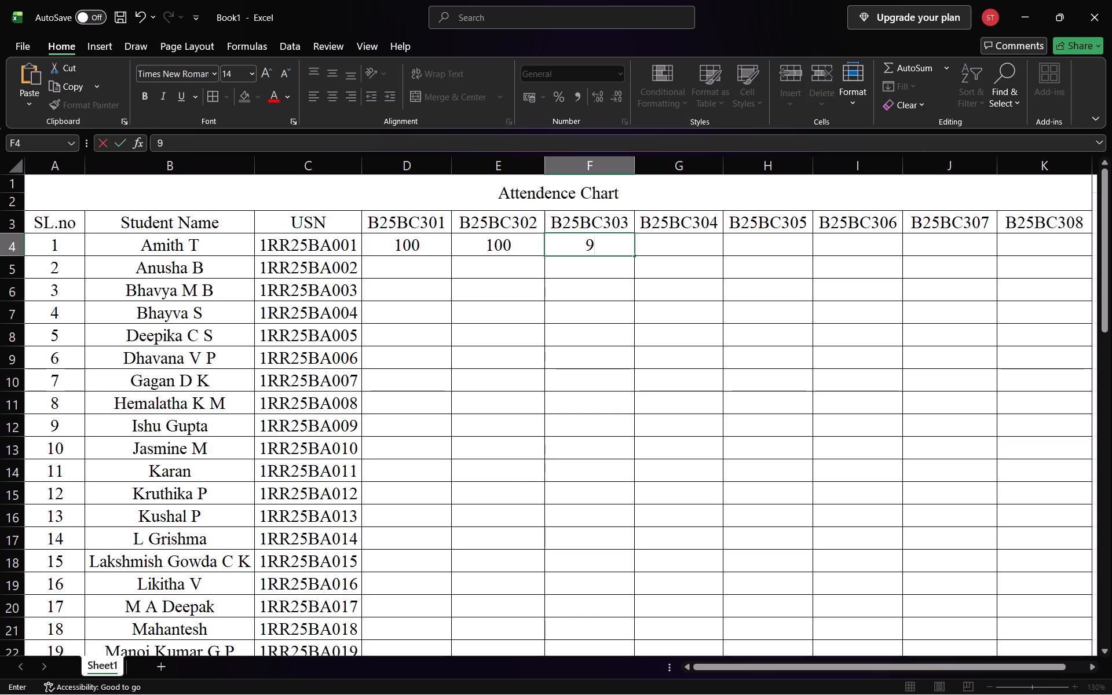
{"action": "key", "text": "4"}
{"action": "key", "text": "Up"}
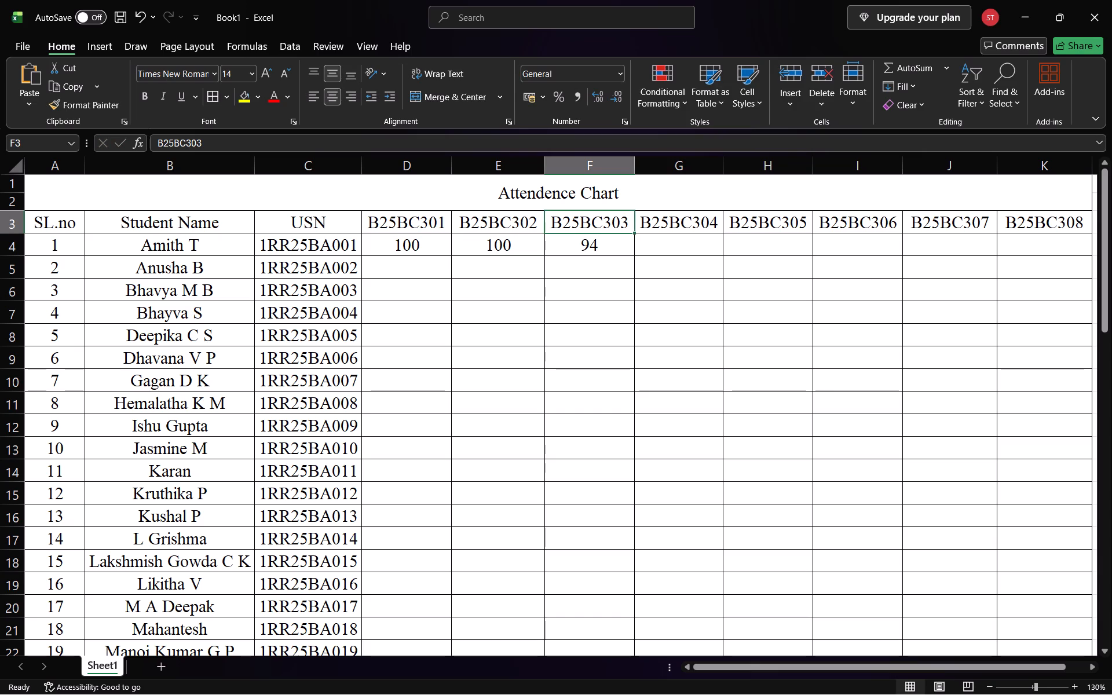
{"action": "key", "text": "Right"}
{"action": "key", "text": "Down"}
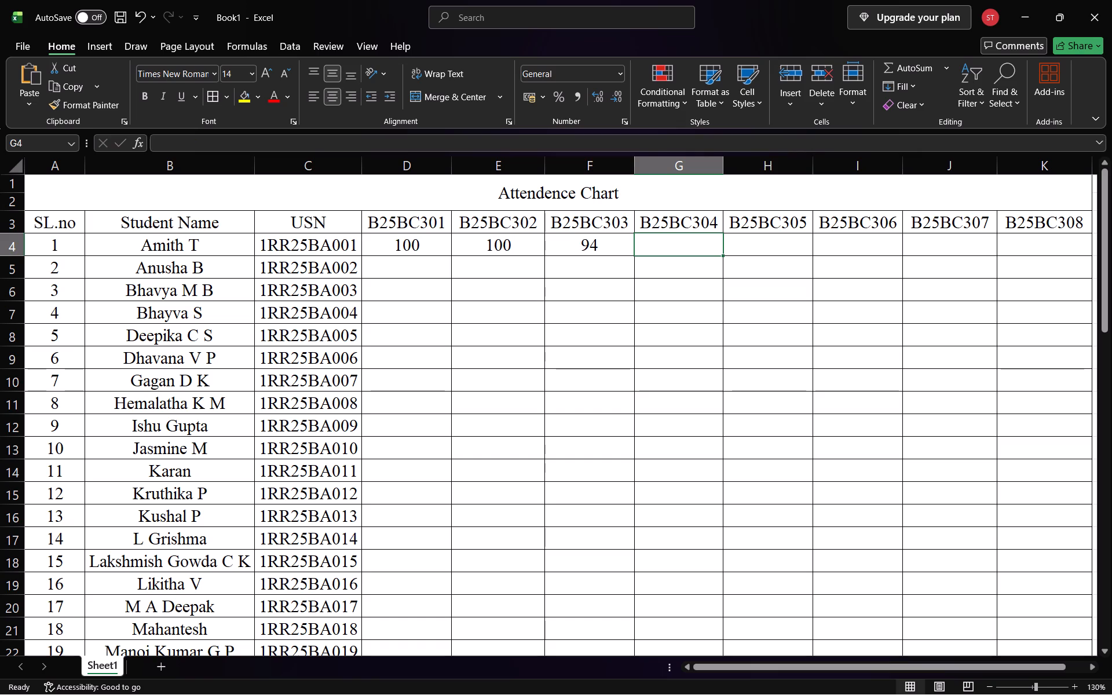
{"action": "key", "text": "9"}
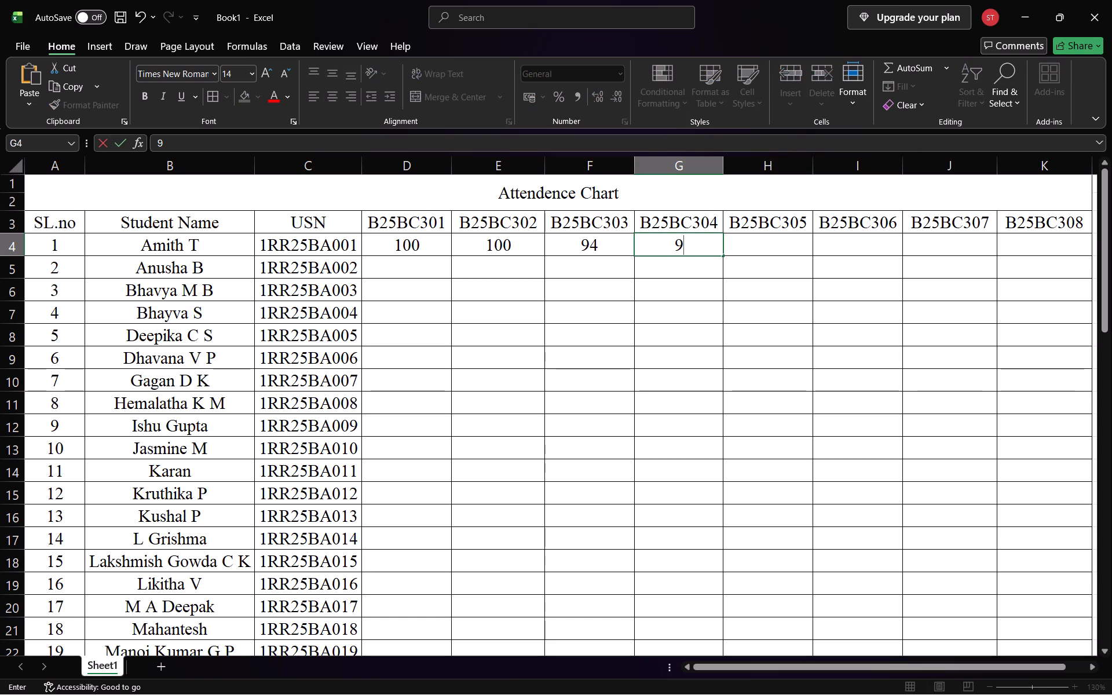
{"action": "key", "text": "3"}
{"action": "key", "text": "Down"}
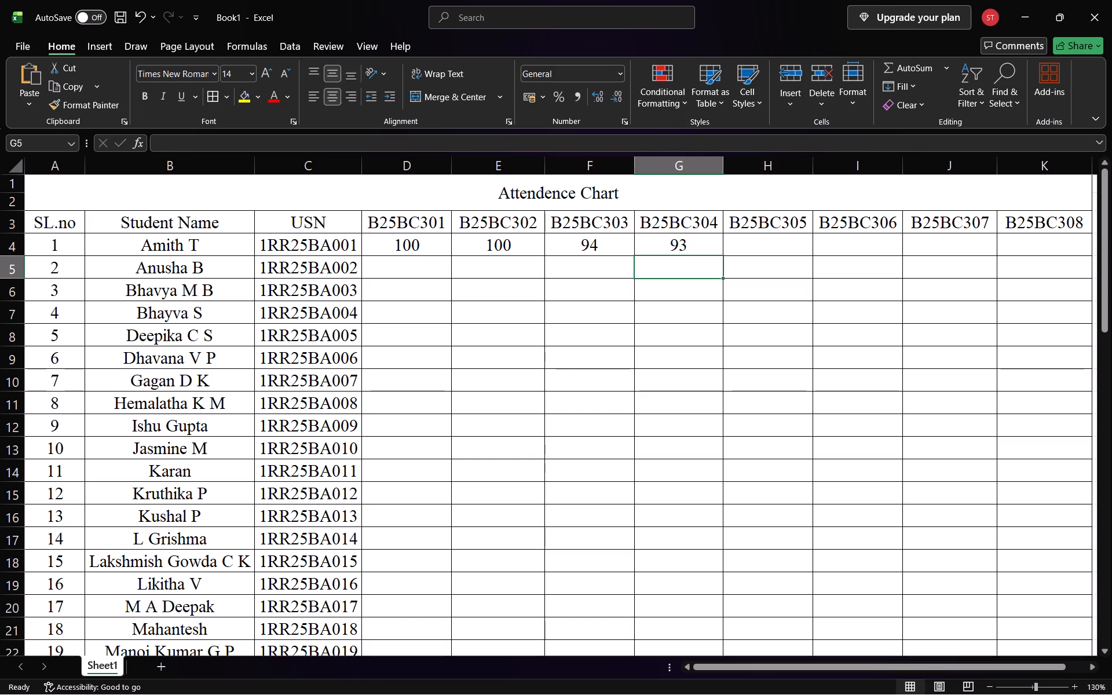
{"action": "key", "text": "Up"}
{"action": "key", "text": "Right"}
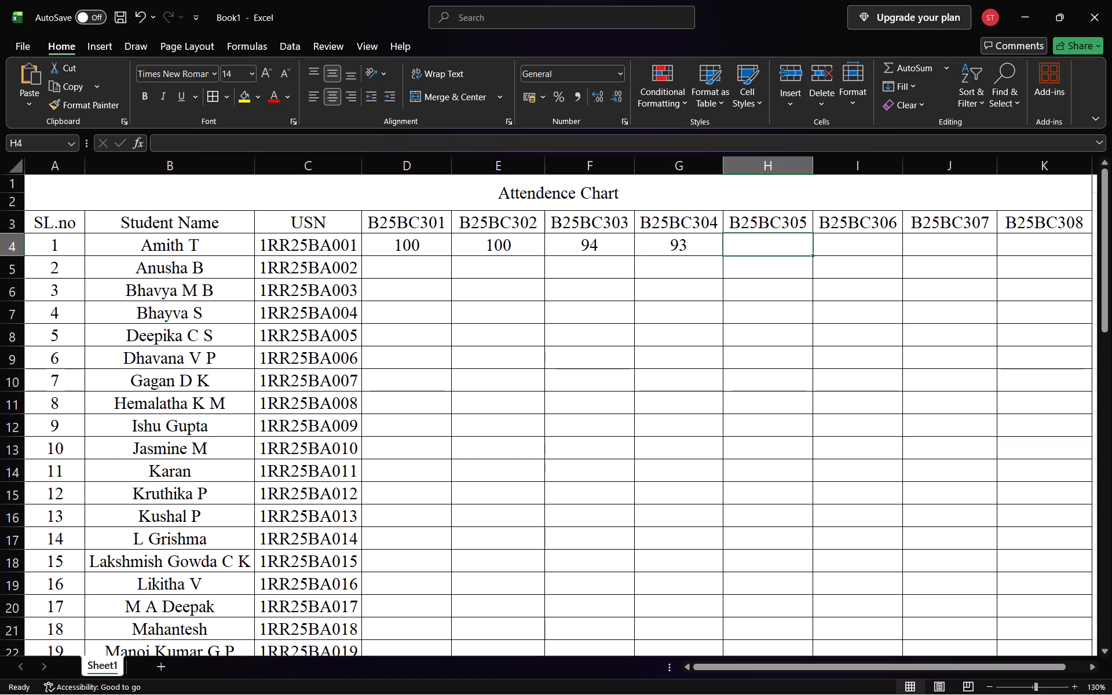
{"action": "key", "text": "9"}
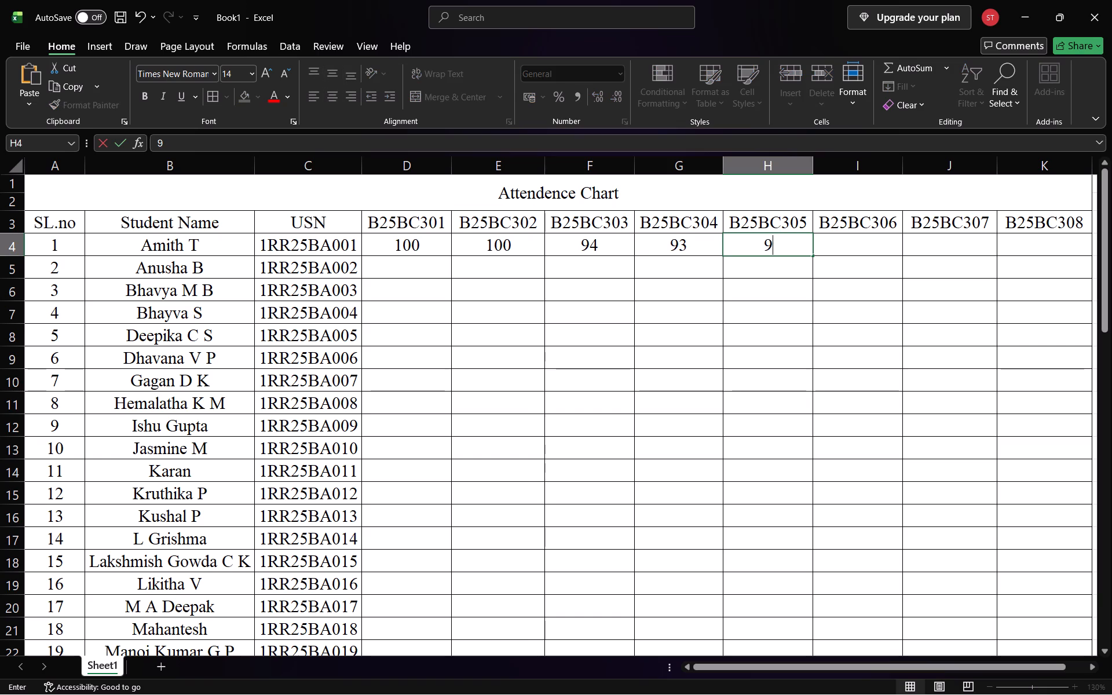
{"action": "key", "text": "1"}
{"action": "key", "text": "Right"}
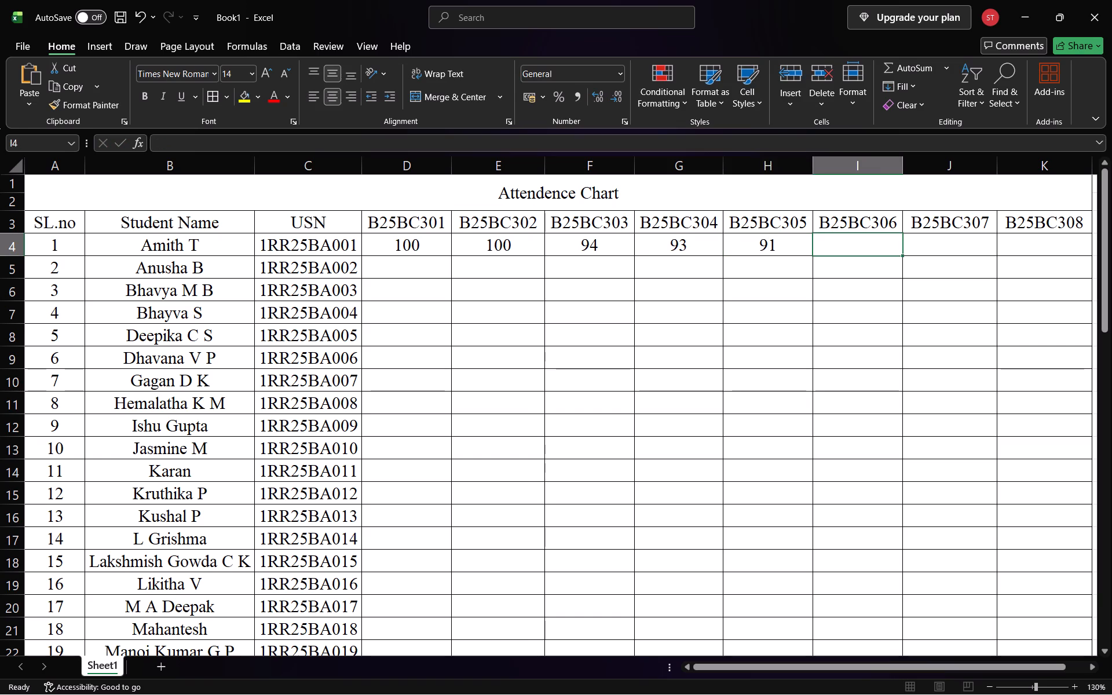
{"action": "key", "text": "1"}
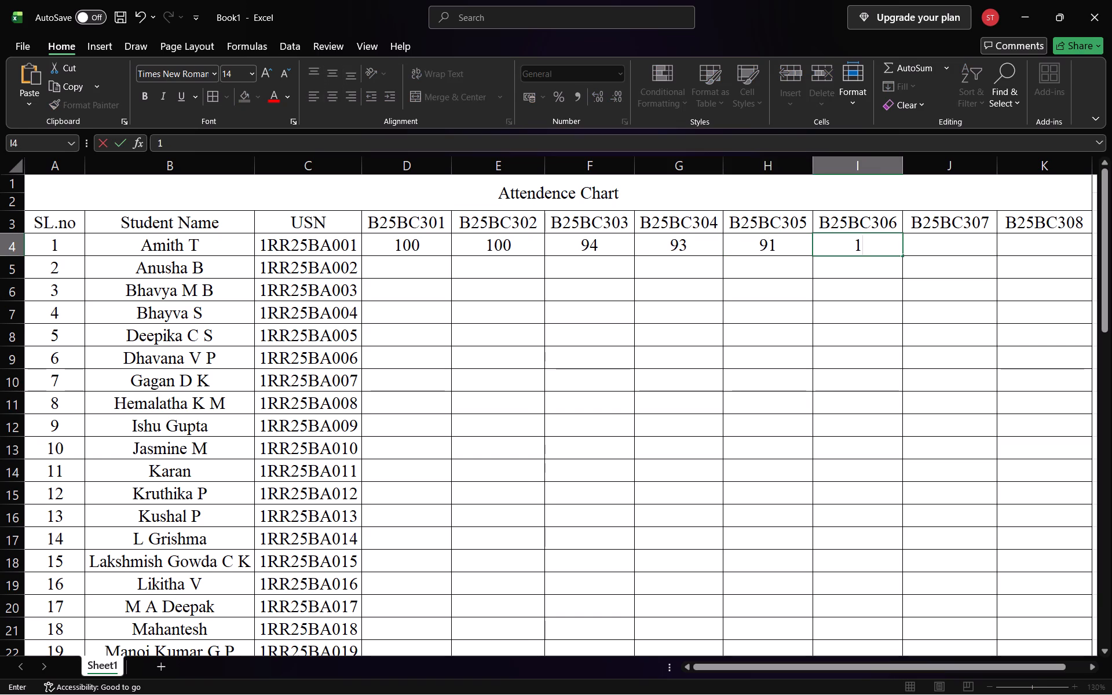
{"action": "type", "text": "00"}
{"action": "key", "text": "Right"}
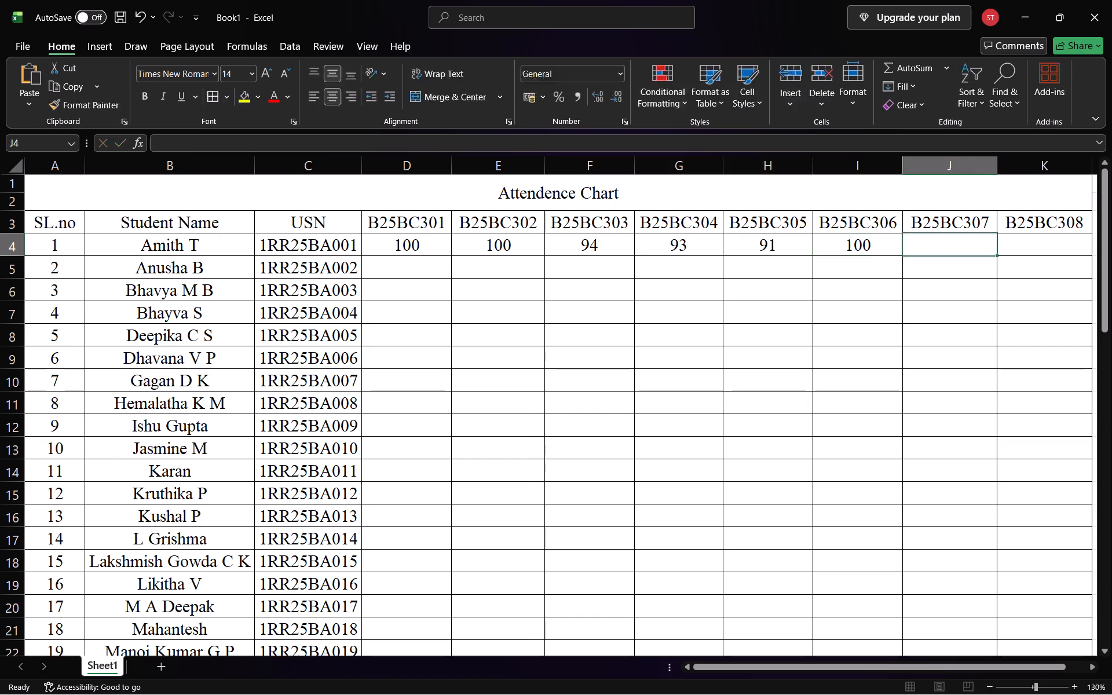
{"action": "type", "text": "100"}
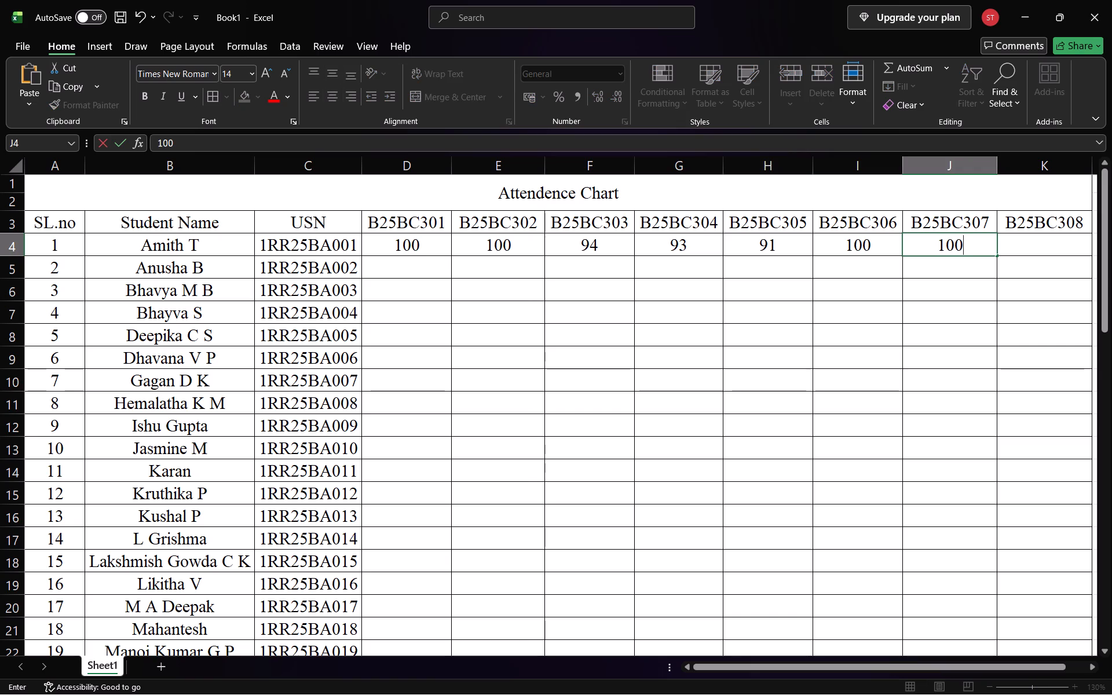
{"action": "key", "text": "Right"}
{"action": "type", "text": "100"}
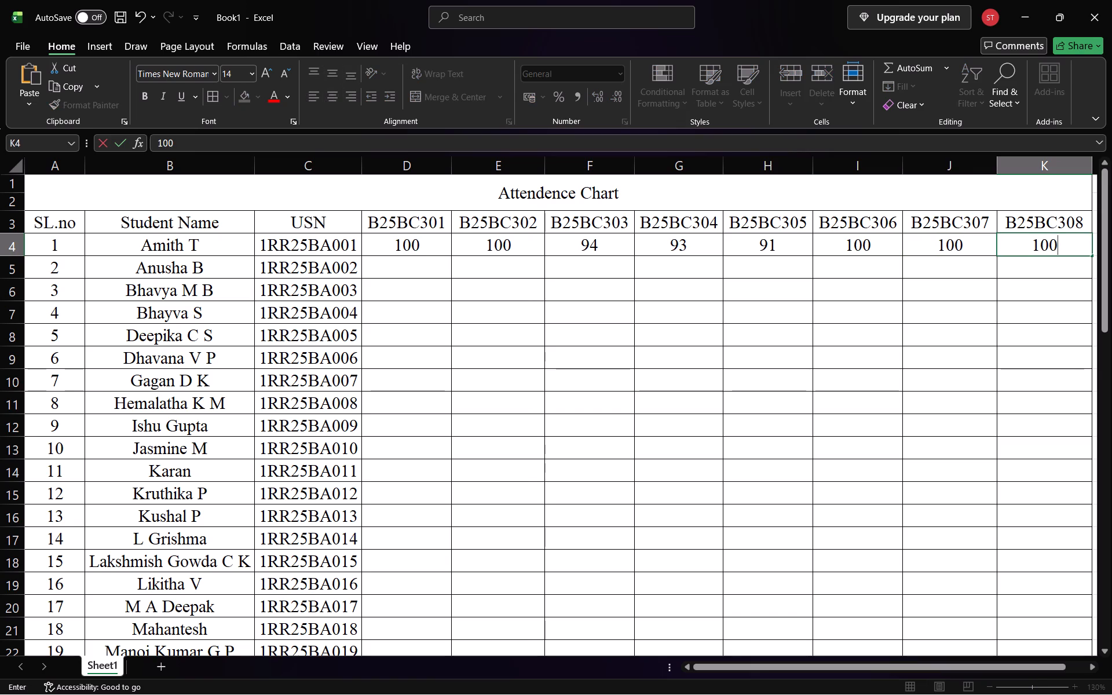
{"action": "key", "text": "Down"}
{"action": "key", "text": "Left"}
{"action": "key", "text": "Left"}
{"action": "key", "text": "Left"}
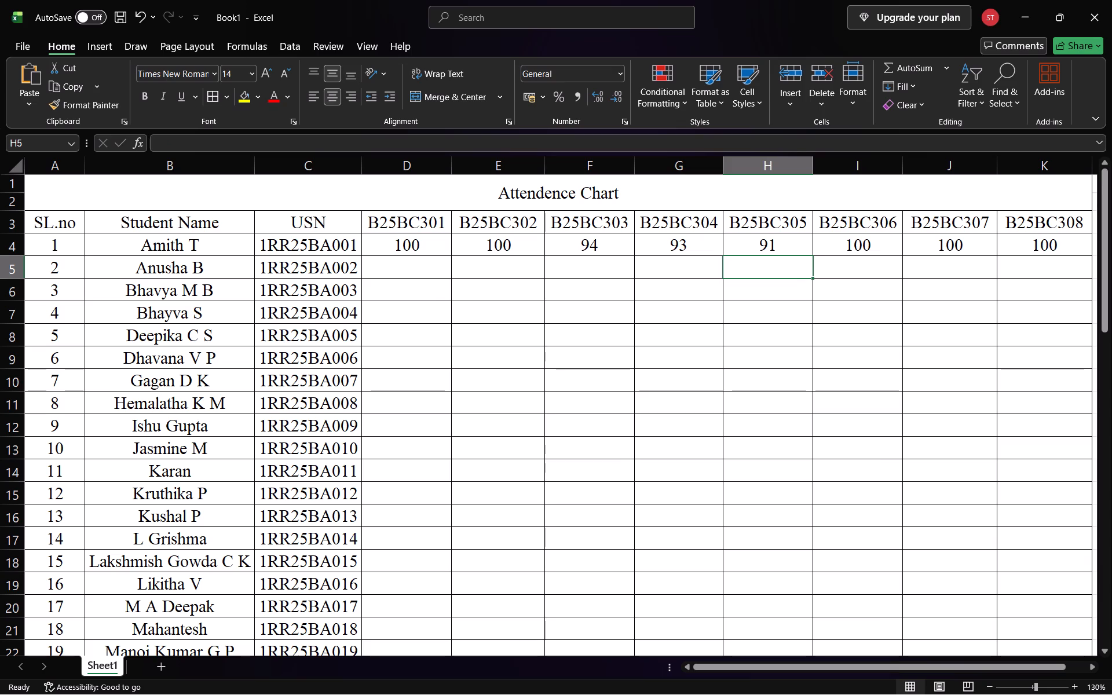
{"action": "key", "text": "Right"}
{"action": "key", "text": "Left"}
{"action": "key", "text": "Left"}
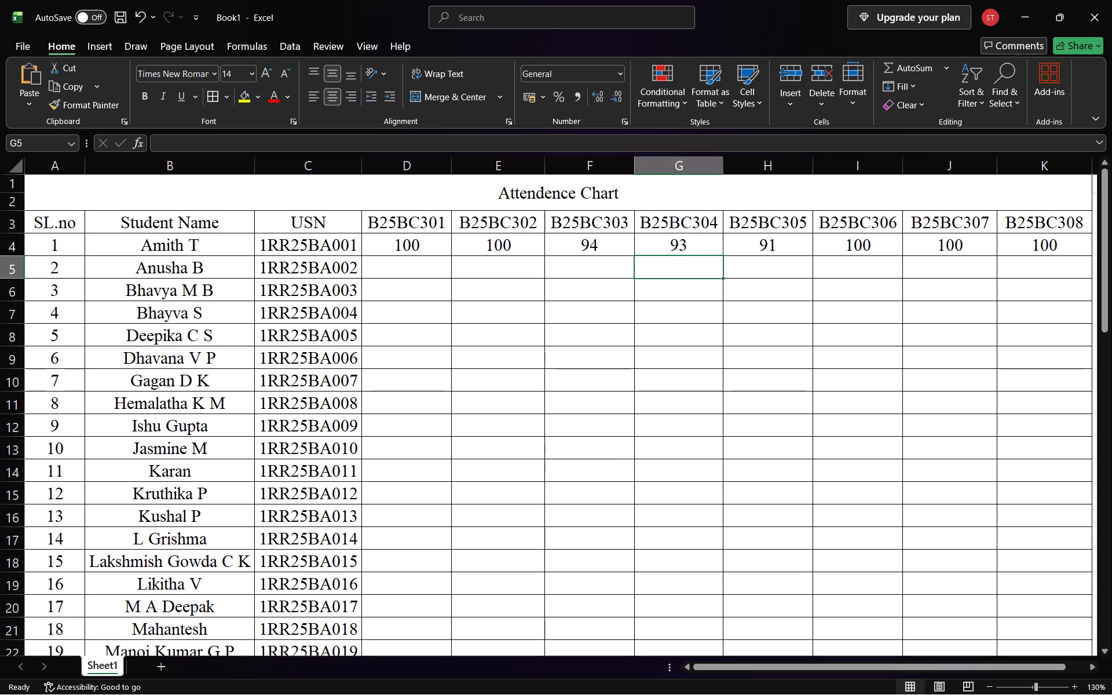
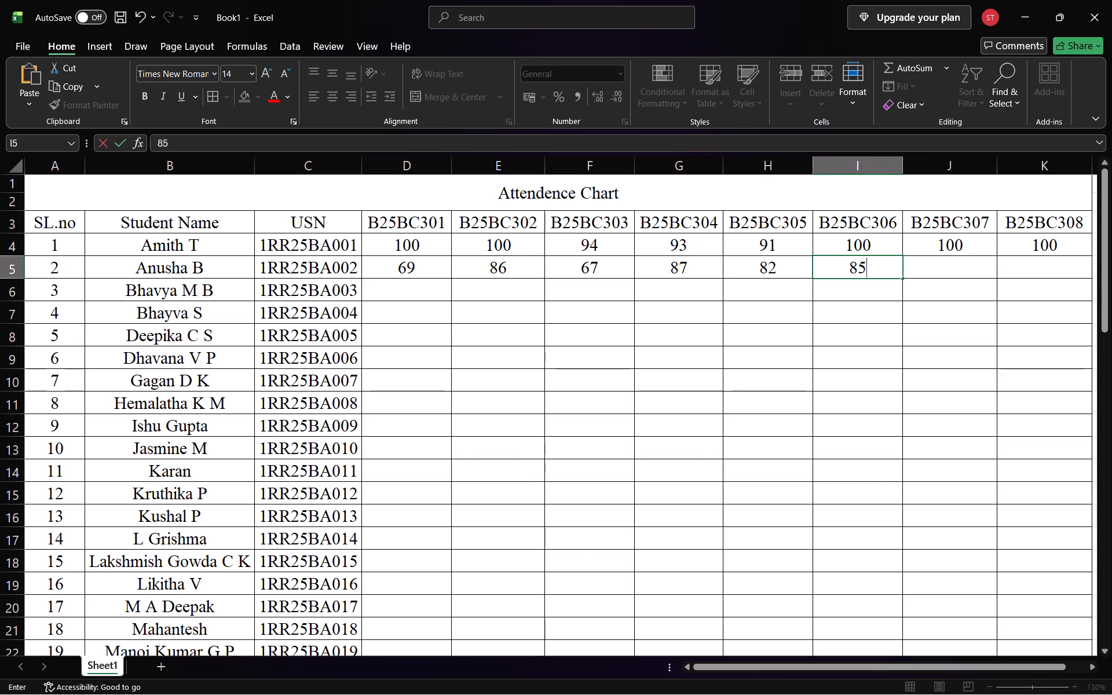
{"action": "key", "text": "Right"}
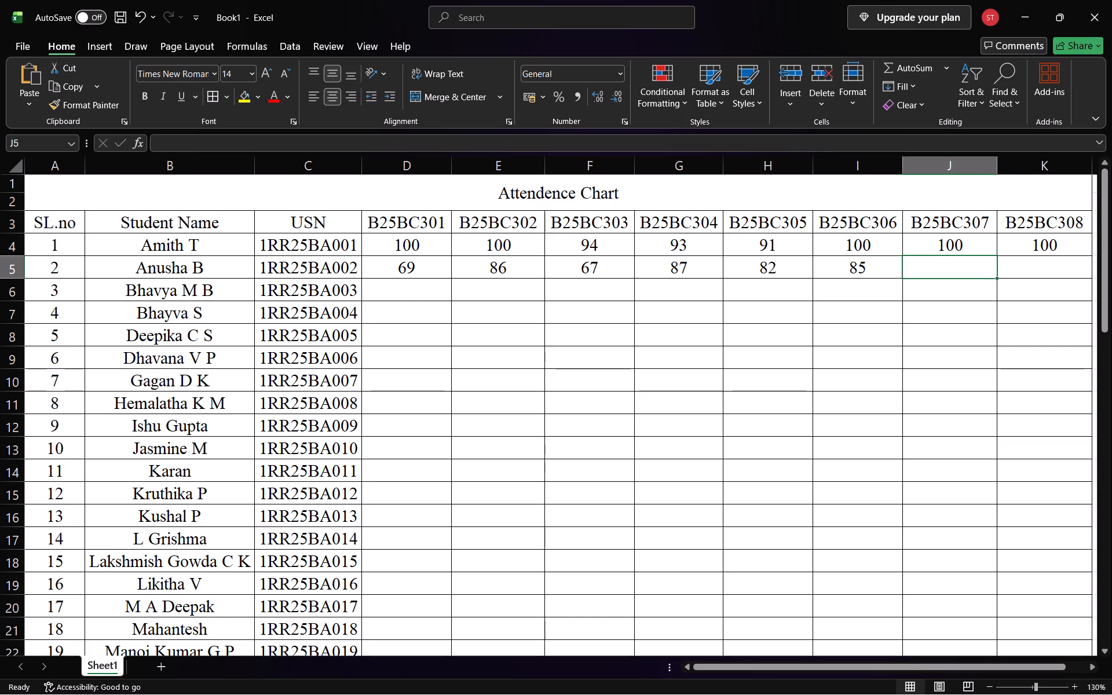
{"action": "key", "text": "7"}
{"action": "key", "text": "5"}
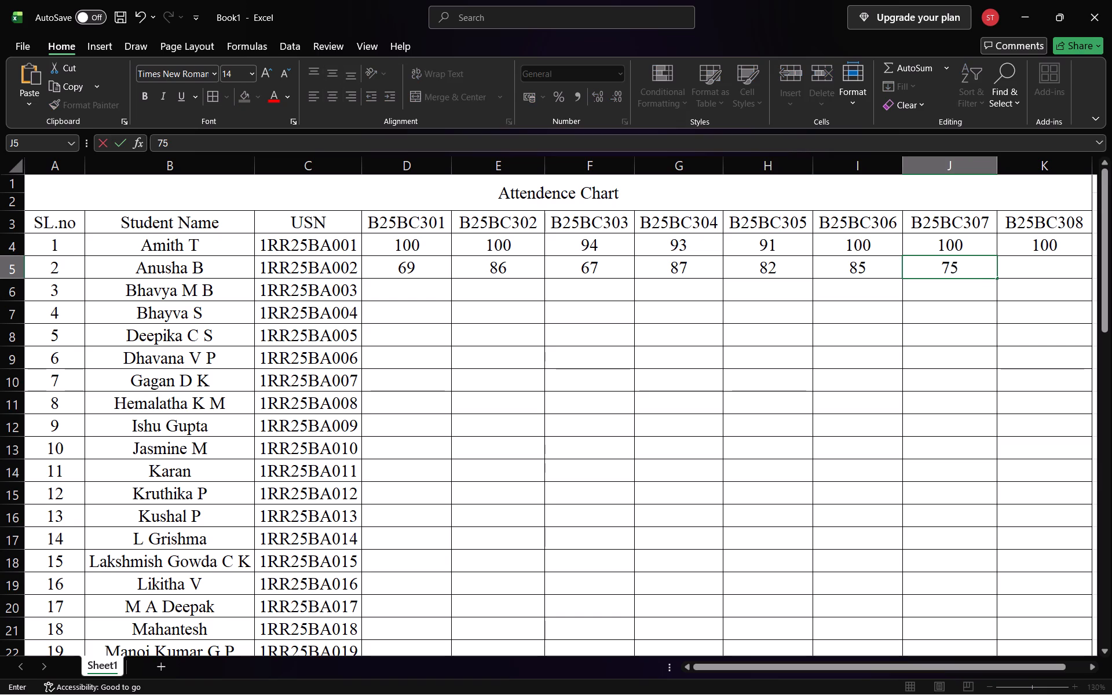
{"action": "key", "text": "Right"}
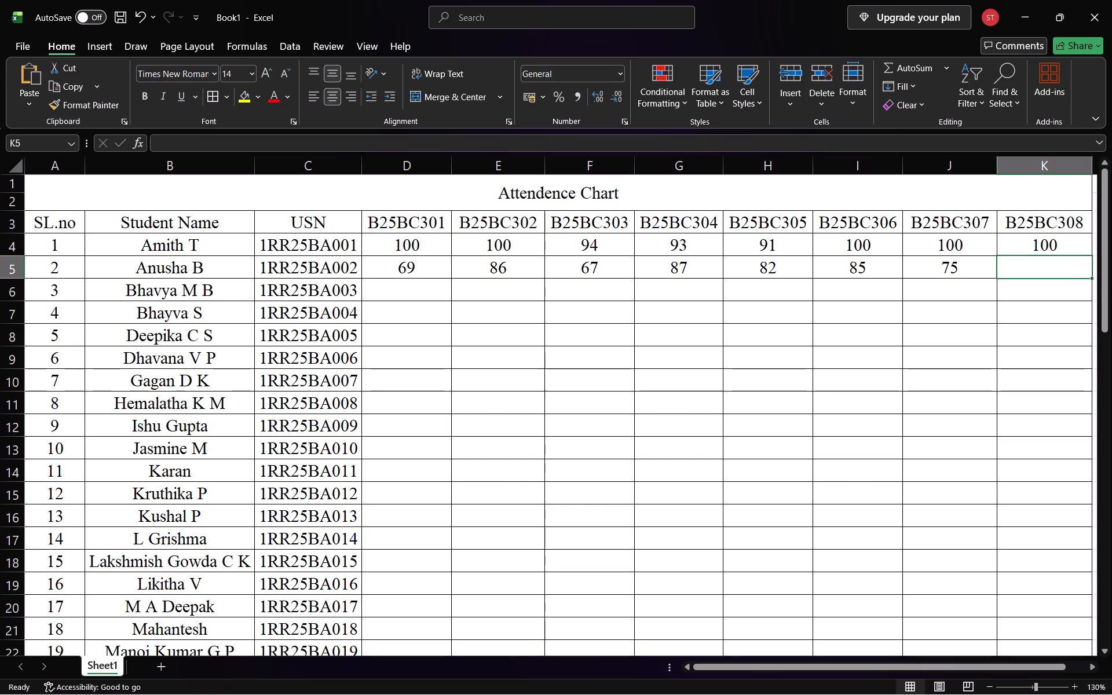
{"action": "type", "text": "100"}
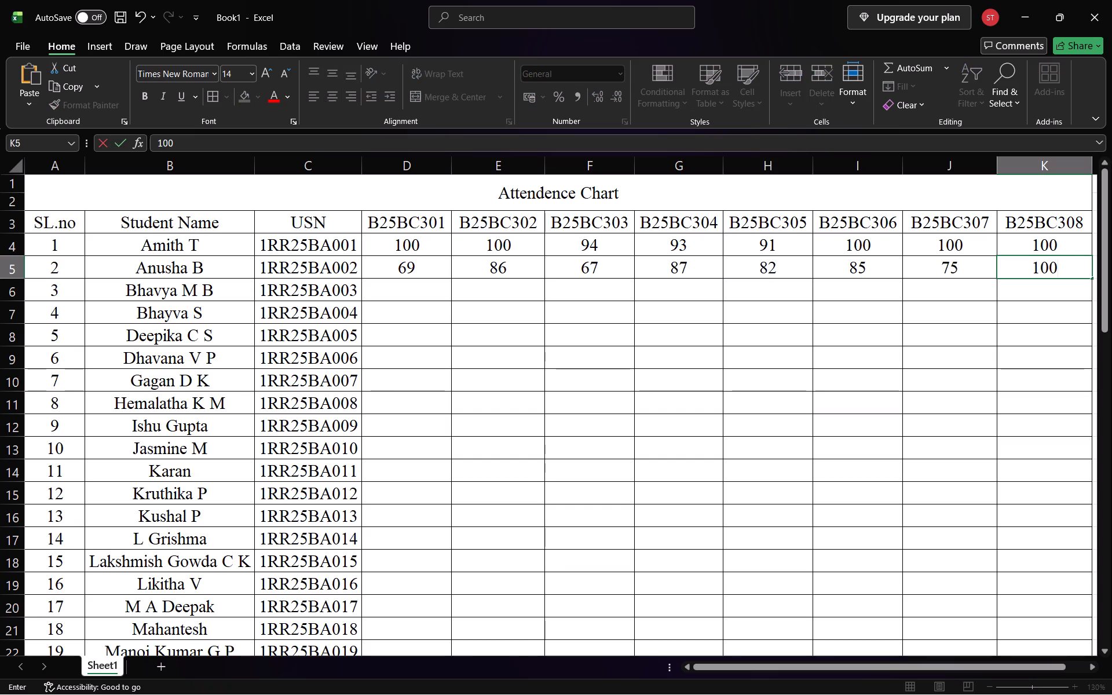
{"action": "key", "text": "Left"}
{"action": "key", "text": "Left"}
{"action": "key", "text": "Left"}
{"action": "key", "text": "Left"}
{"action": "key", "text": "Left"}
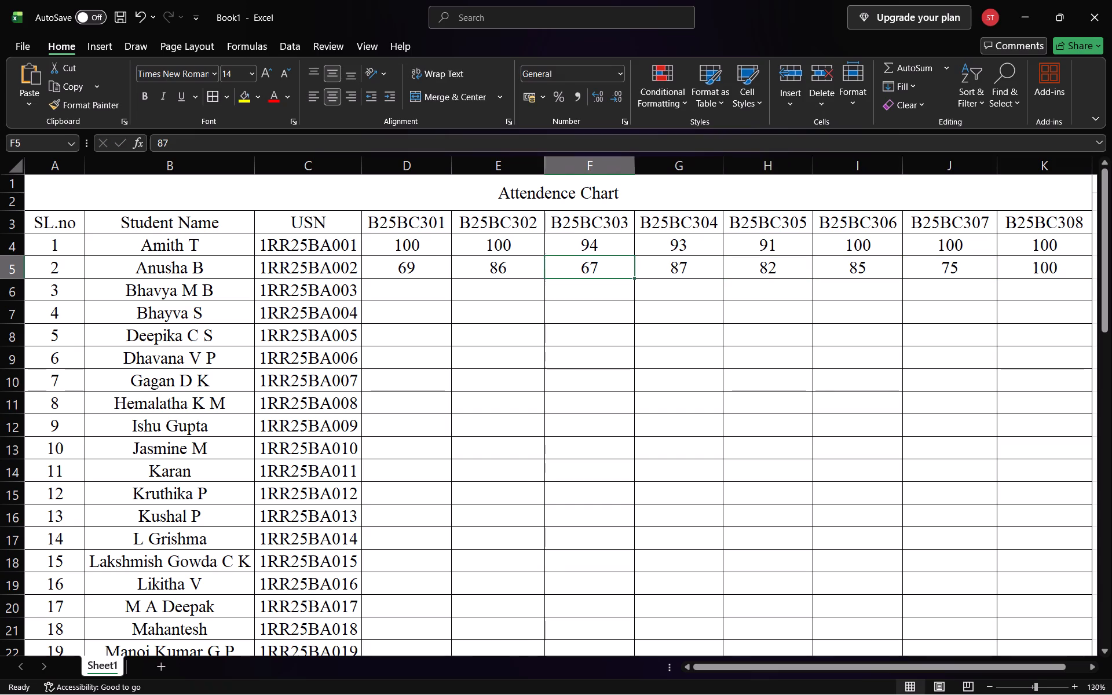
{"action": "key", "text": "Left"}
{"action": "key", "text": "Left"}
{"action": "key", "text": "Down"}
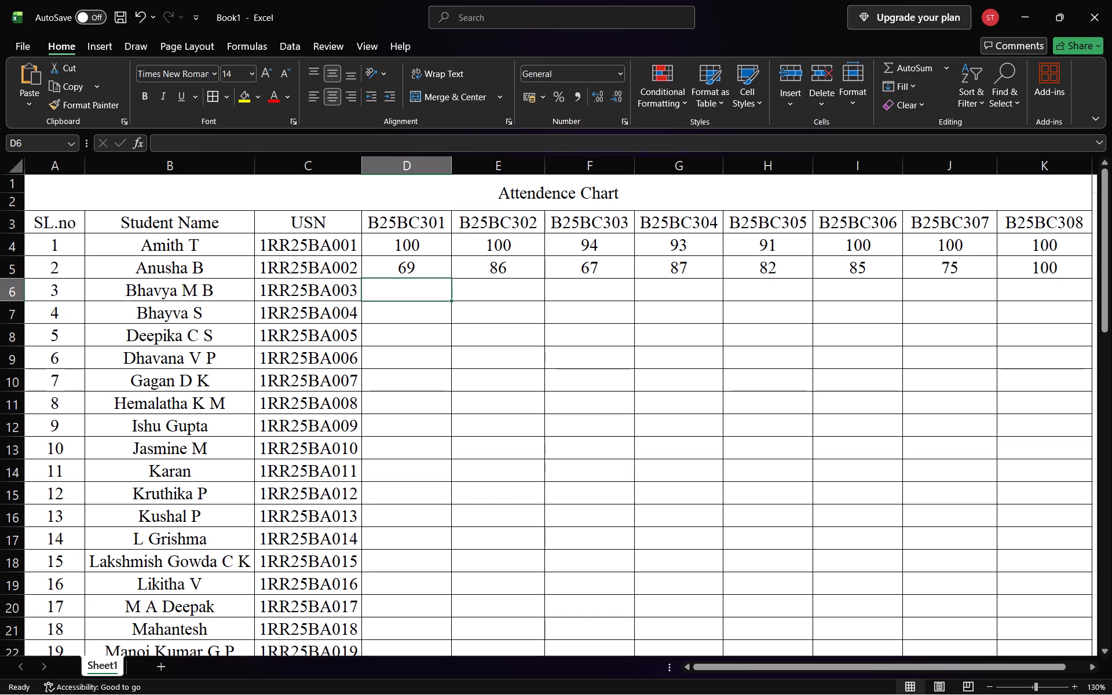
{"action": "type", "text": "75"}
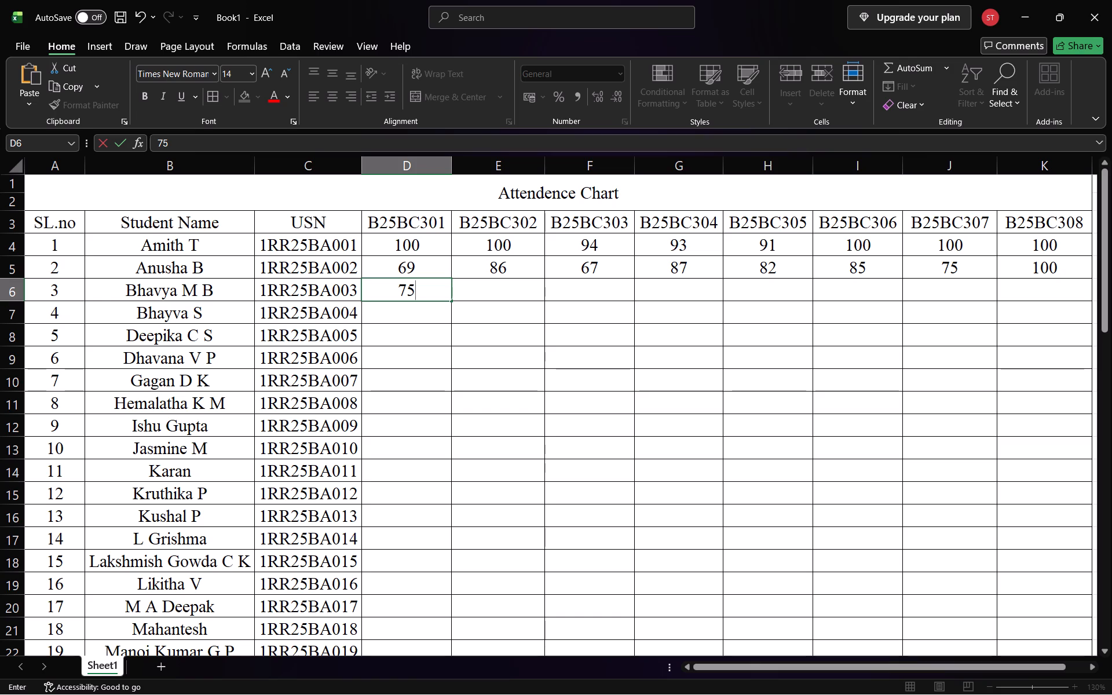
{"action": "key", "text": "Down"}
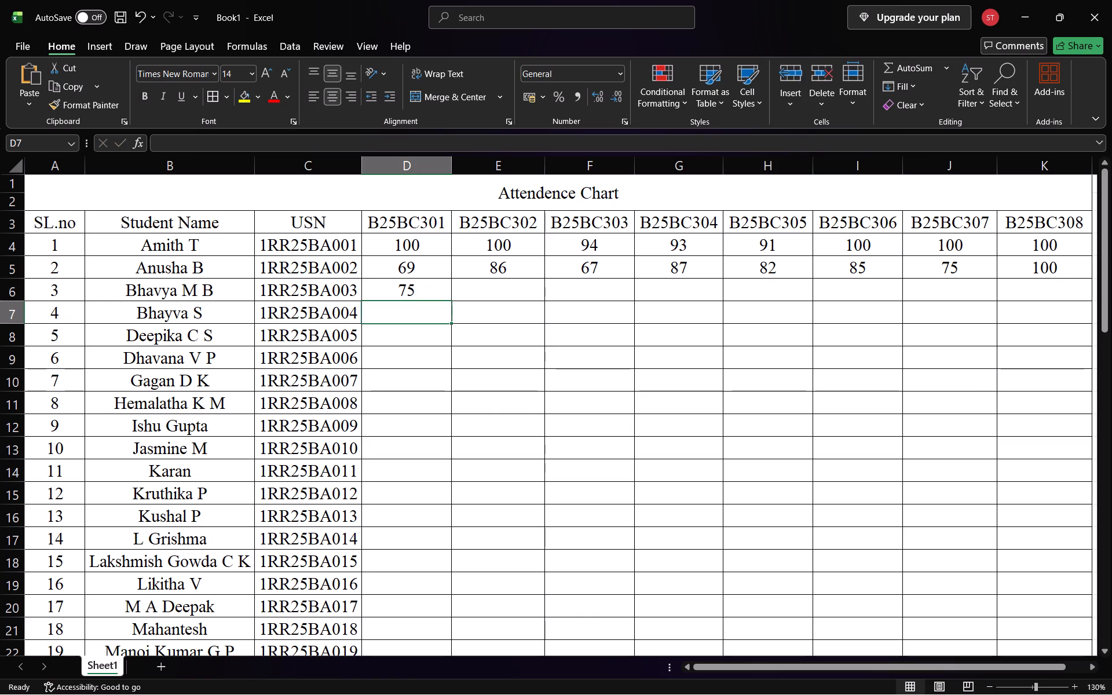
{"action": "key", "text": "Up"}
{"action": "key", "text": "Down"}
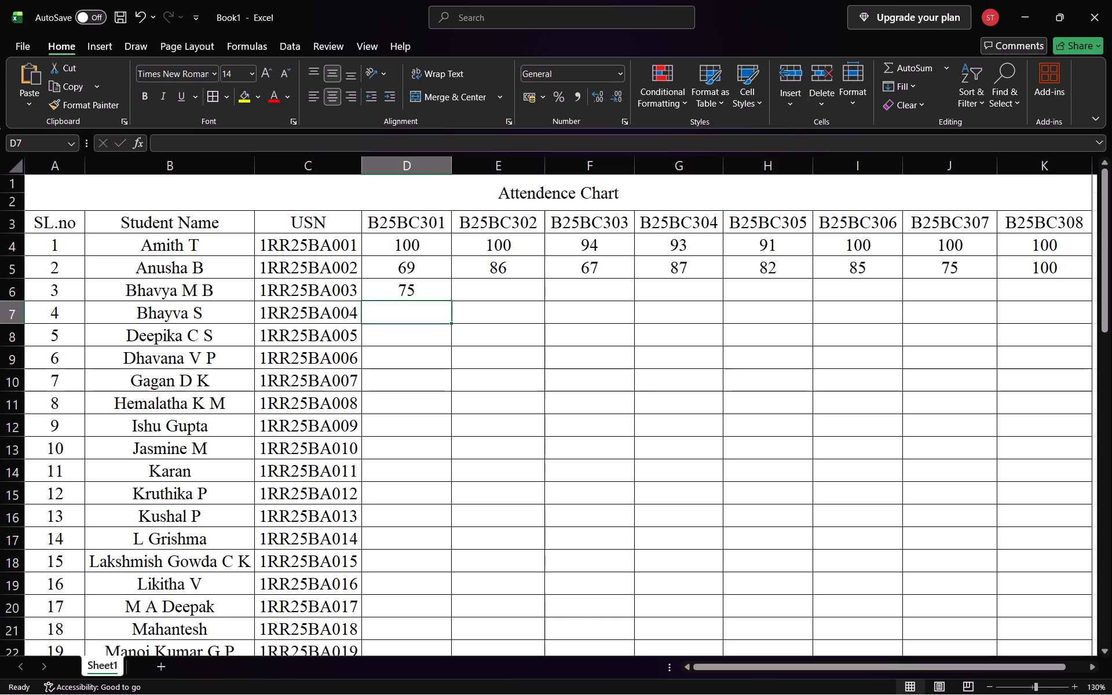
{"action": "type", "text": "100"}
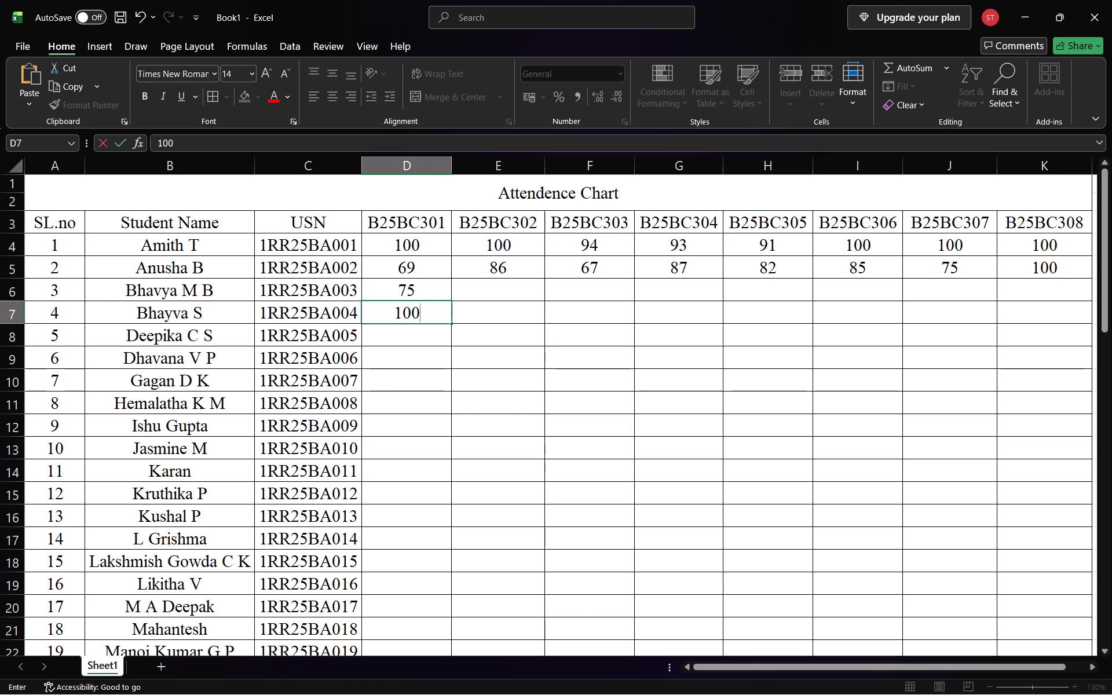
{"action": "key", "text": "Down"}
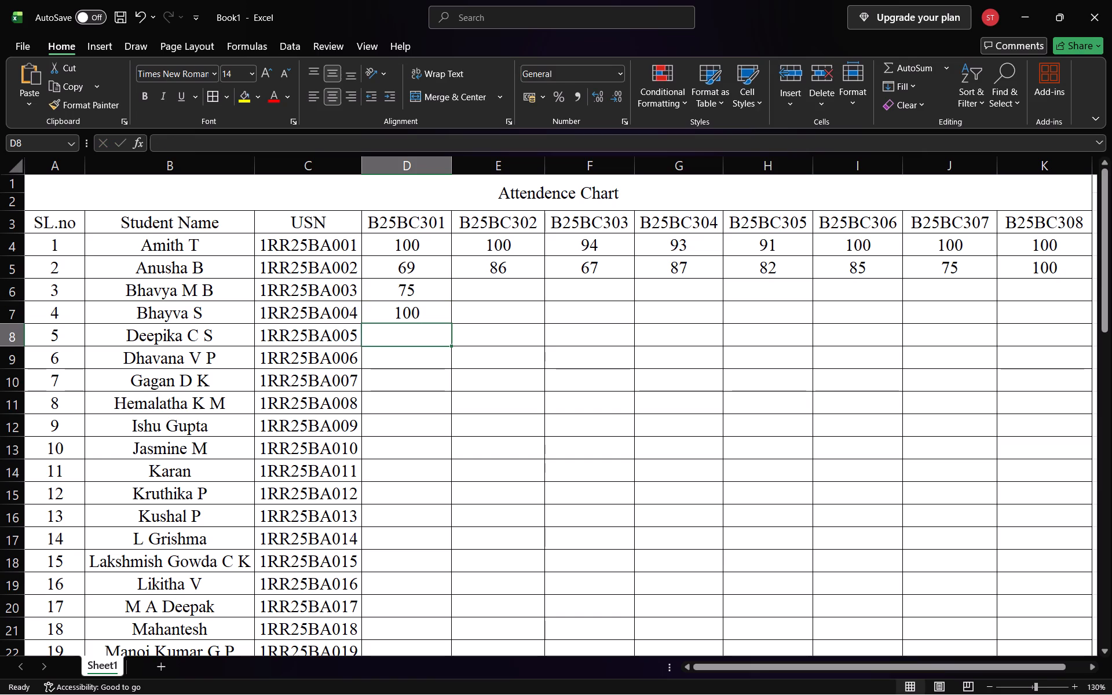
Enter B25BC301 attendance for serial numbers 5 to 8 in D8 to D11 as 63, 0, 75 and 100.
{"action": "type", "text": "63"}
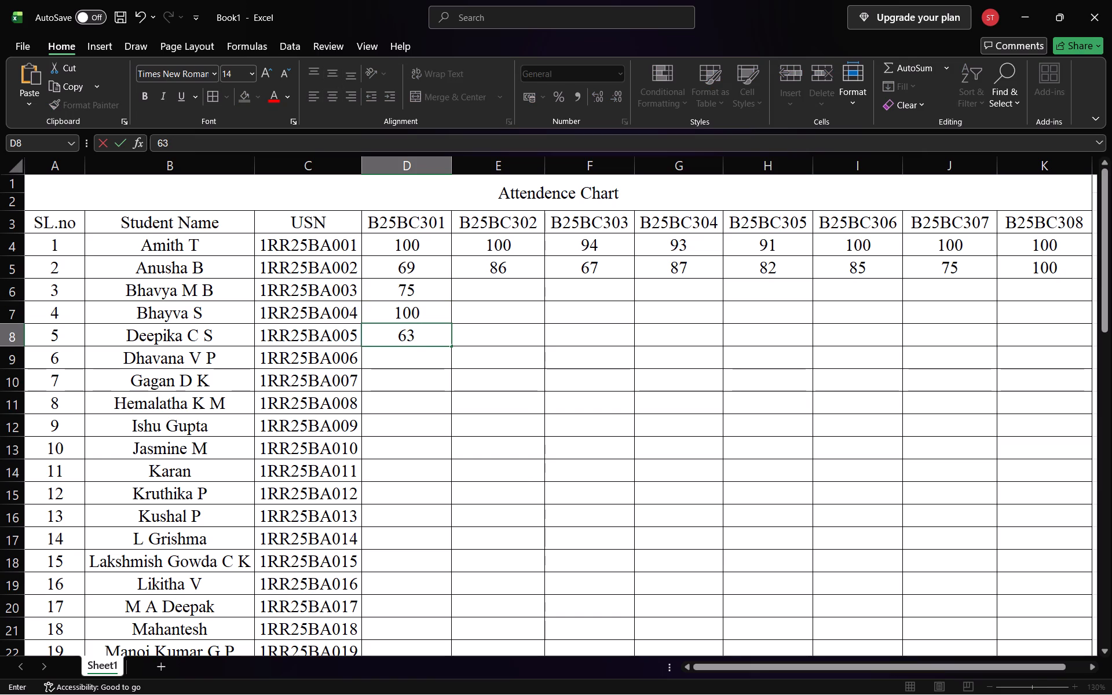
{"action": "key", "text": "Down"}
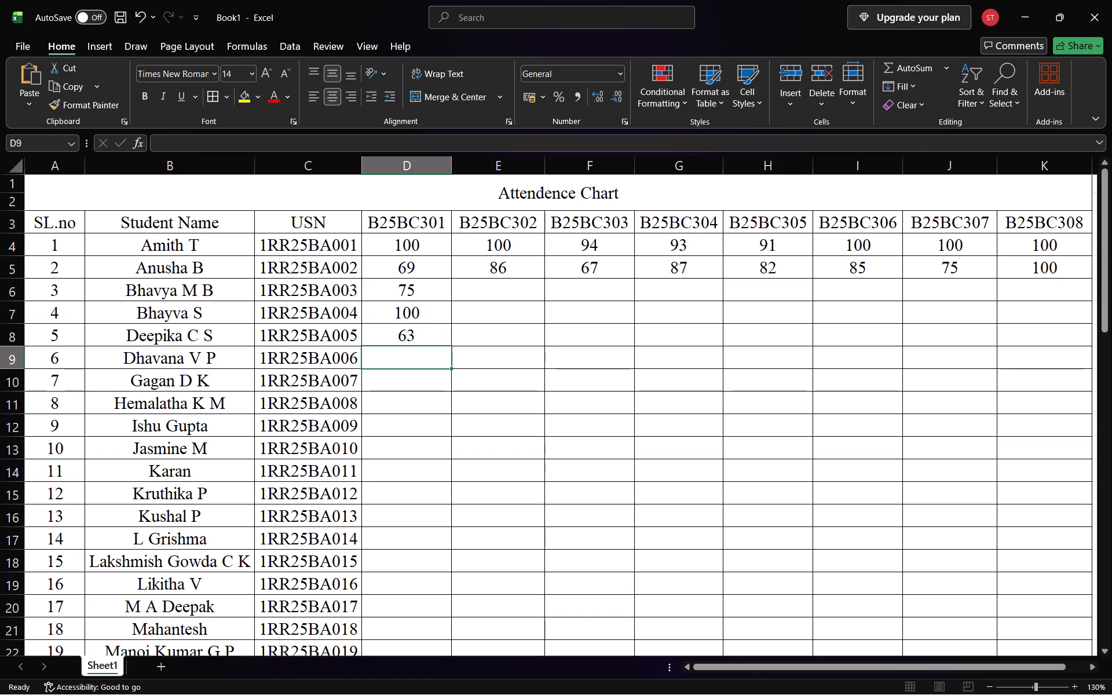
{"action": "key", "text": "0"}
{"action": "key", "text": "Down"}
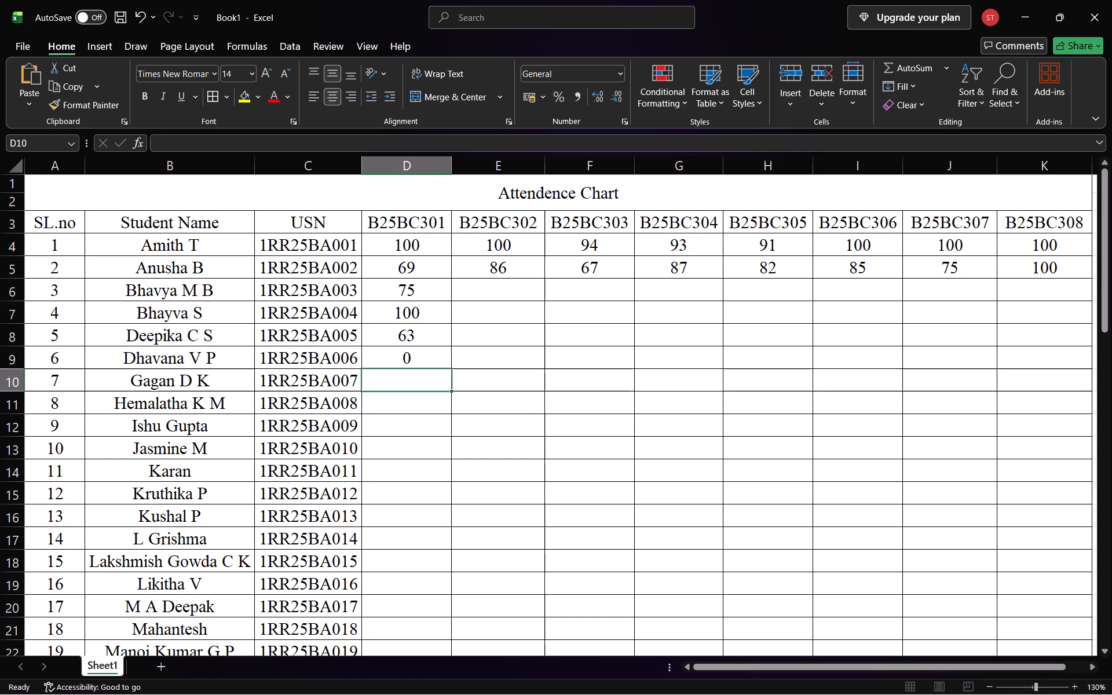
{"action": "type", "text": "75"}
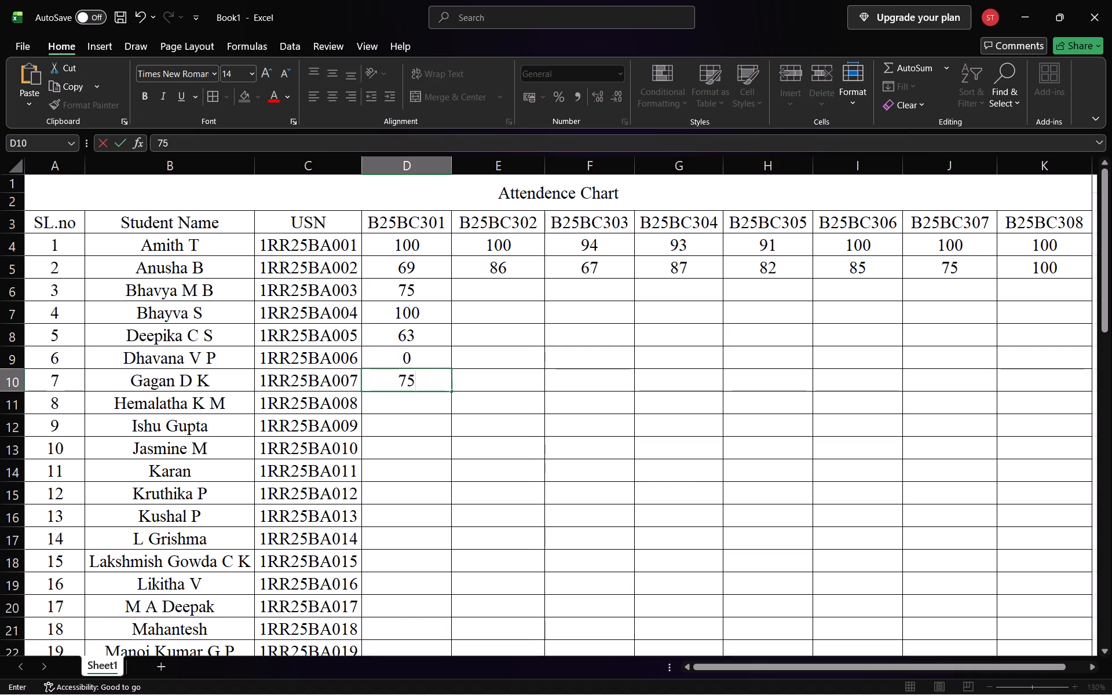
{"action": "key", "text": "Down"}
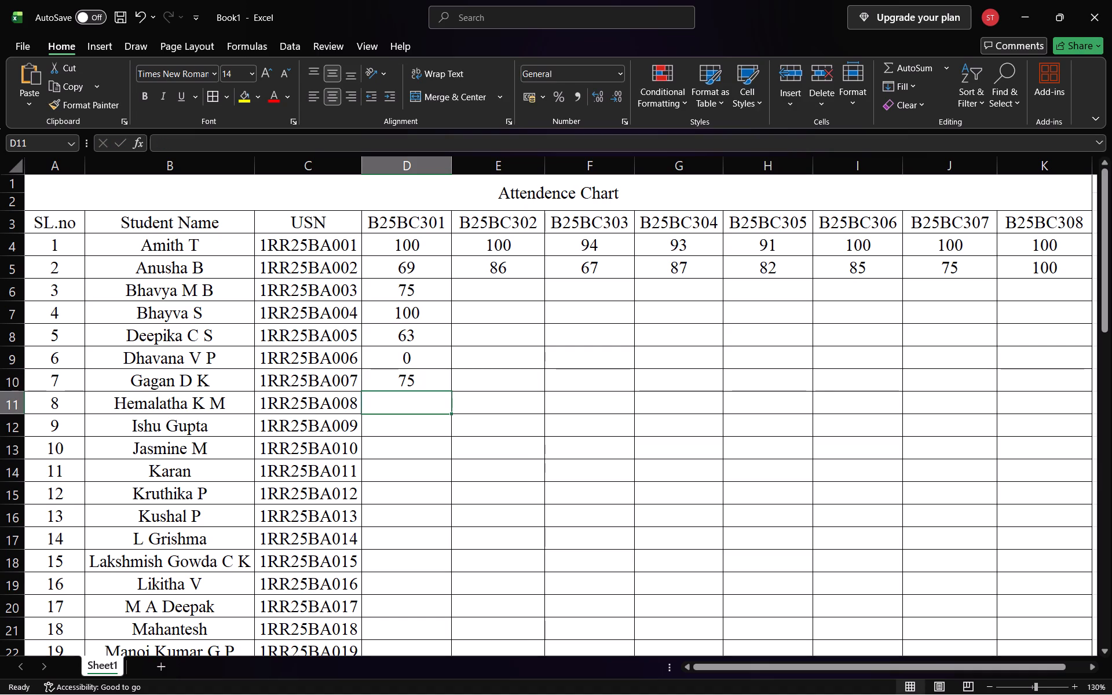
{"action": "key", "text": "1"}
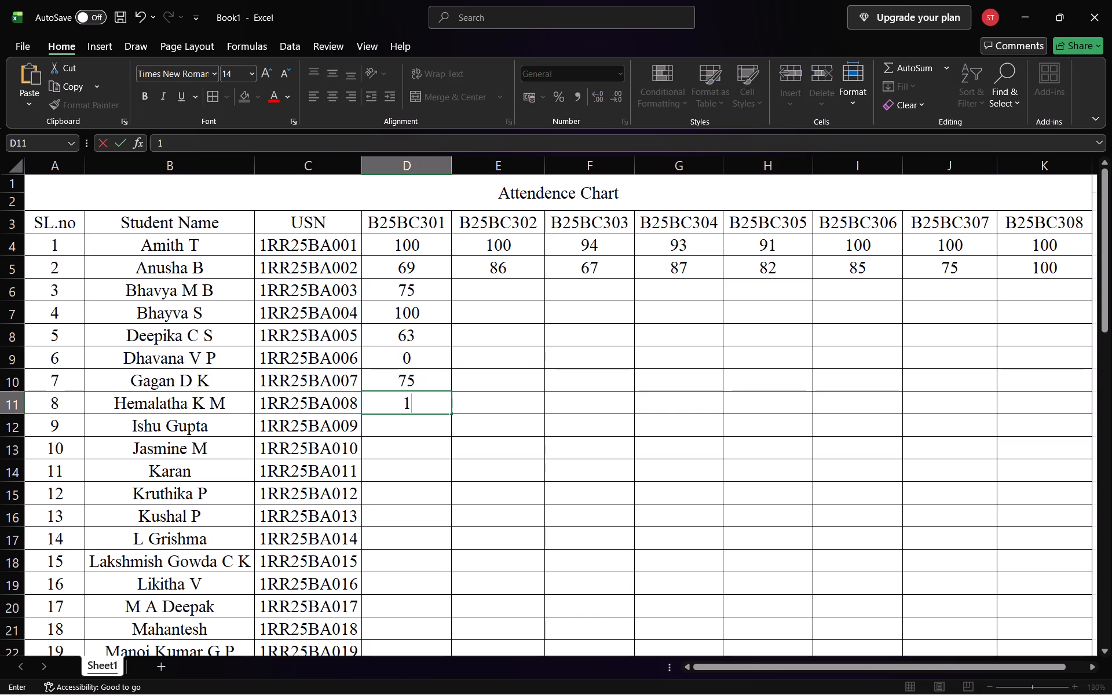
{"action": "type", "text": "00"}
{"action": "key", "text": "Down"}
Enter B25BC301 attendance for serial numbers 9 to 12 in D12 to D15 as 75, 81, 63 and 94.
{"action": "type", "text": "75"}
{"action": "key", "text": "Down"}
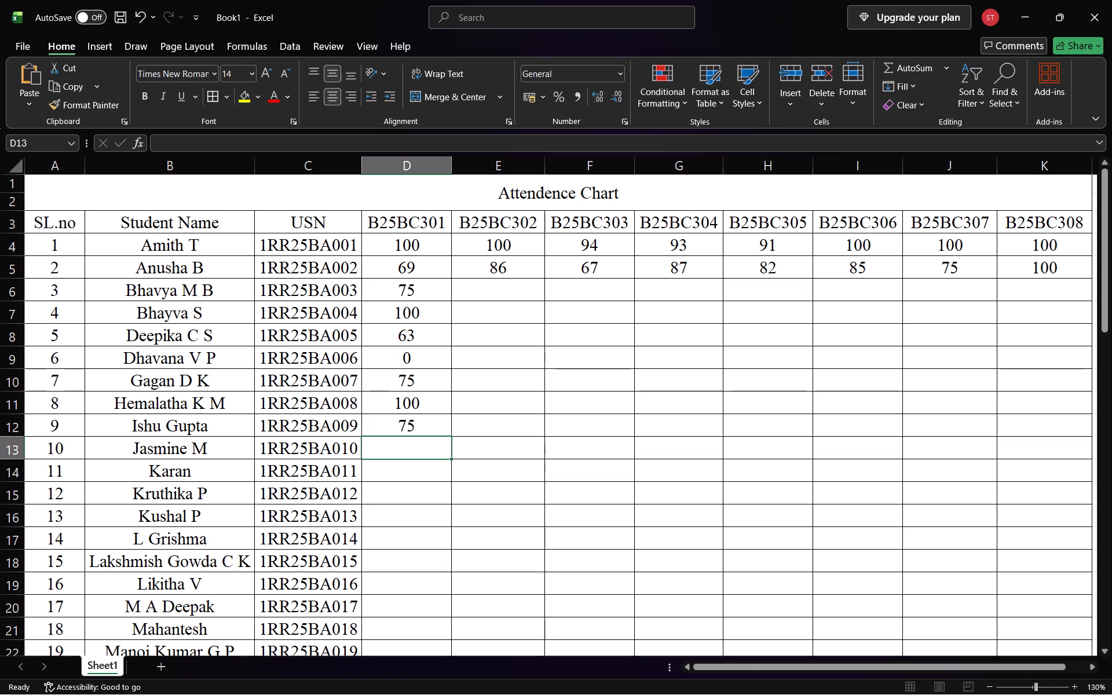
{"action": "type", "text": "81"}
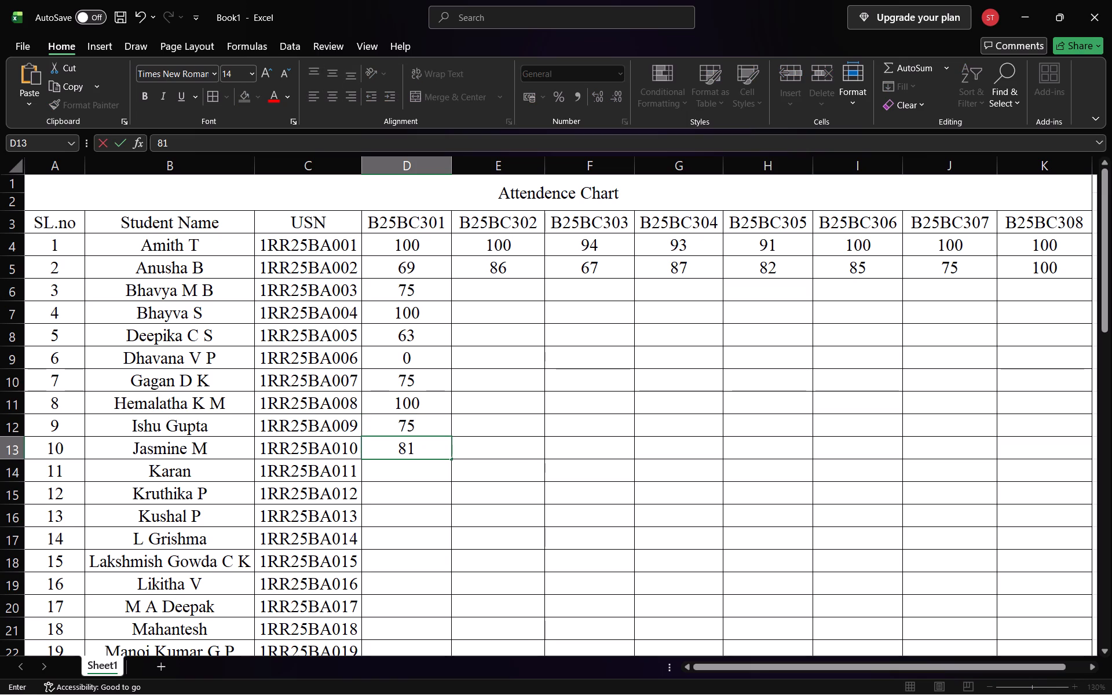
{"action": "key", "text": "Down"}
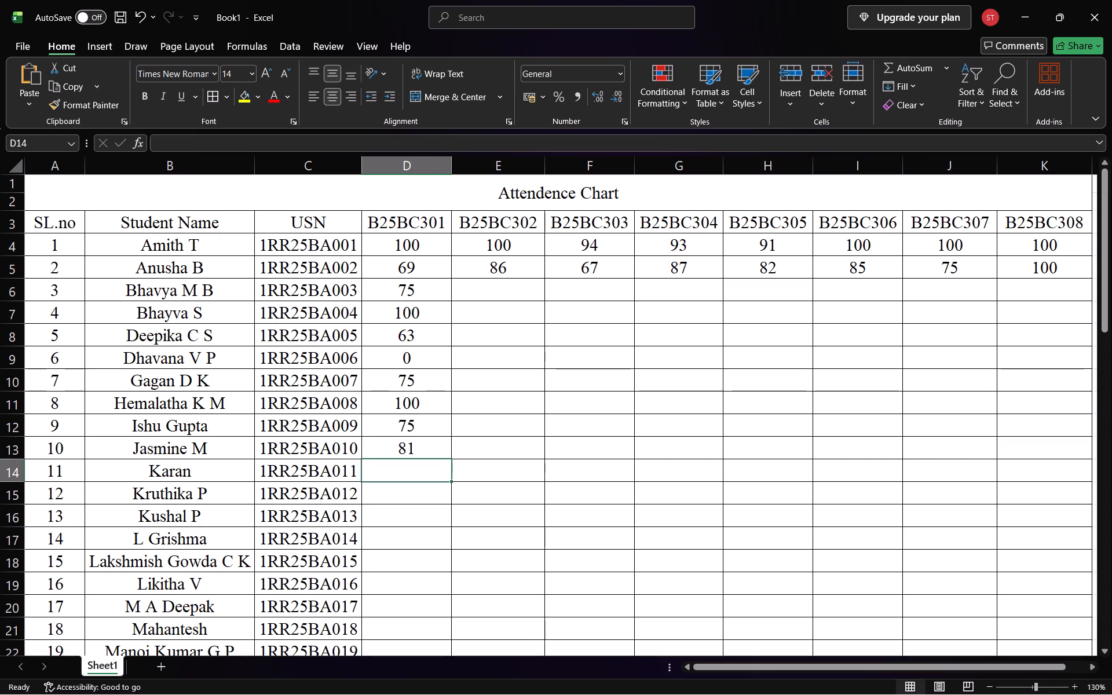
{"action": "type", "text": "63"}
{"action": "key", "text": "Down"}
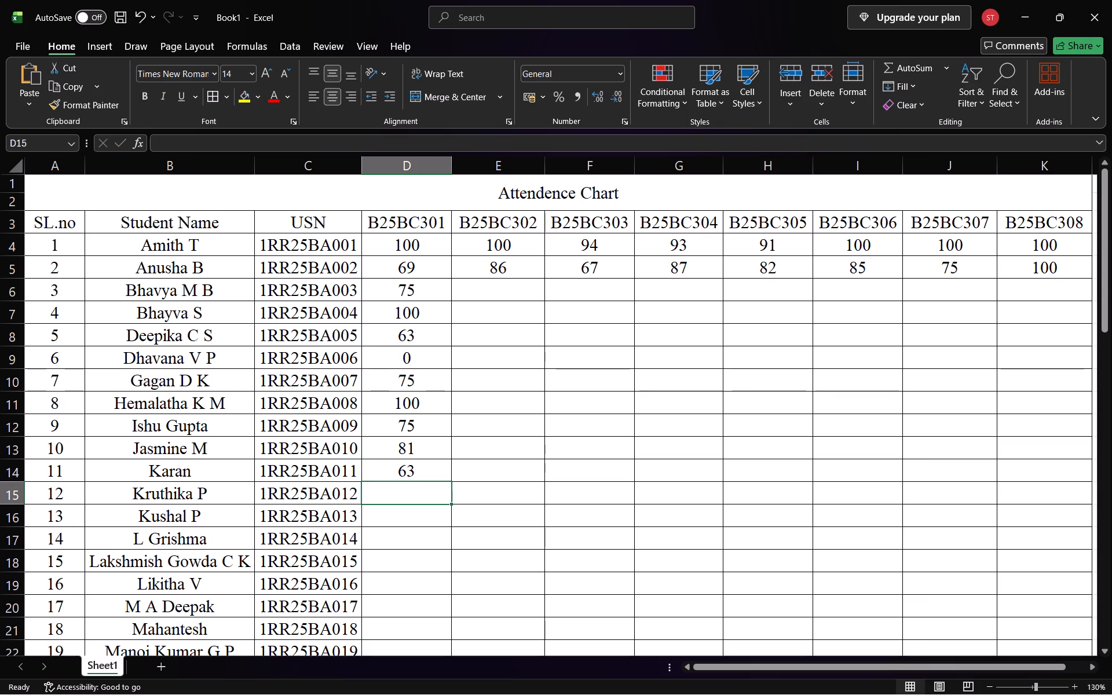
{"action": "key", "text": "9"}
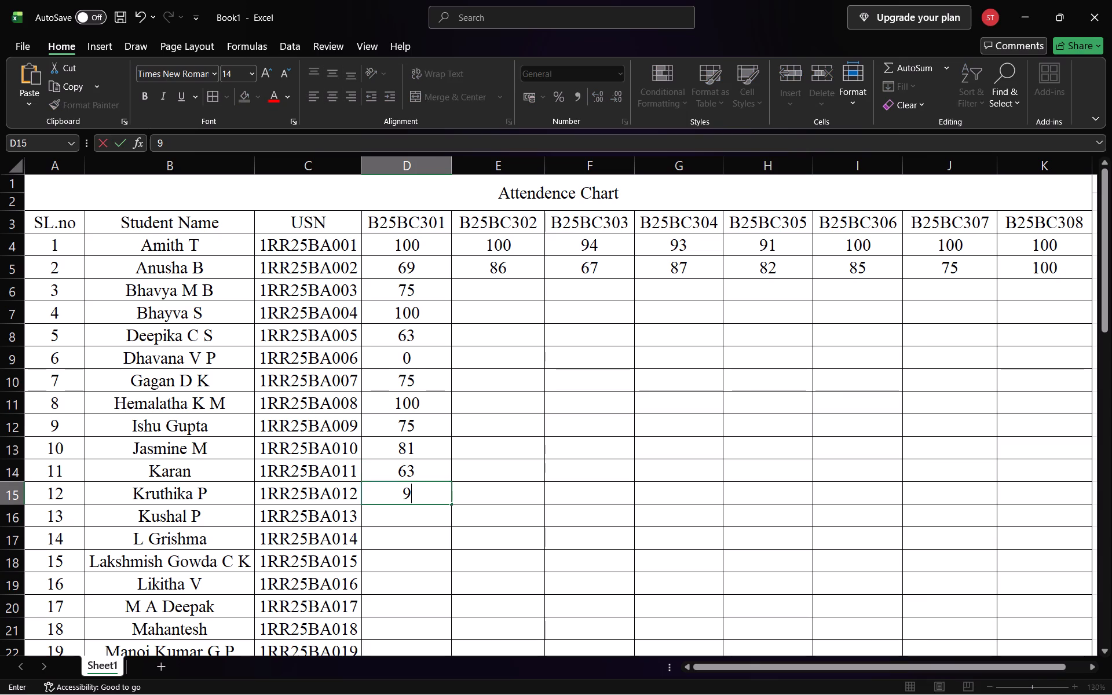
{"action": "key", "text": "4"}
{"action": "key", "text": "Down"}
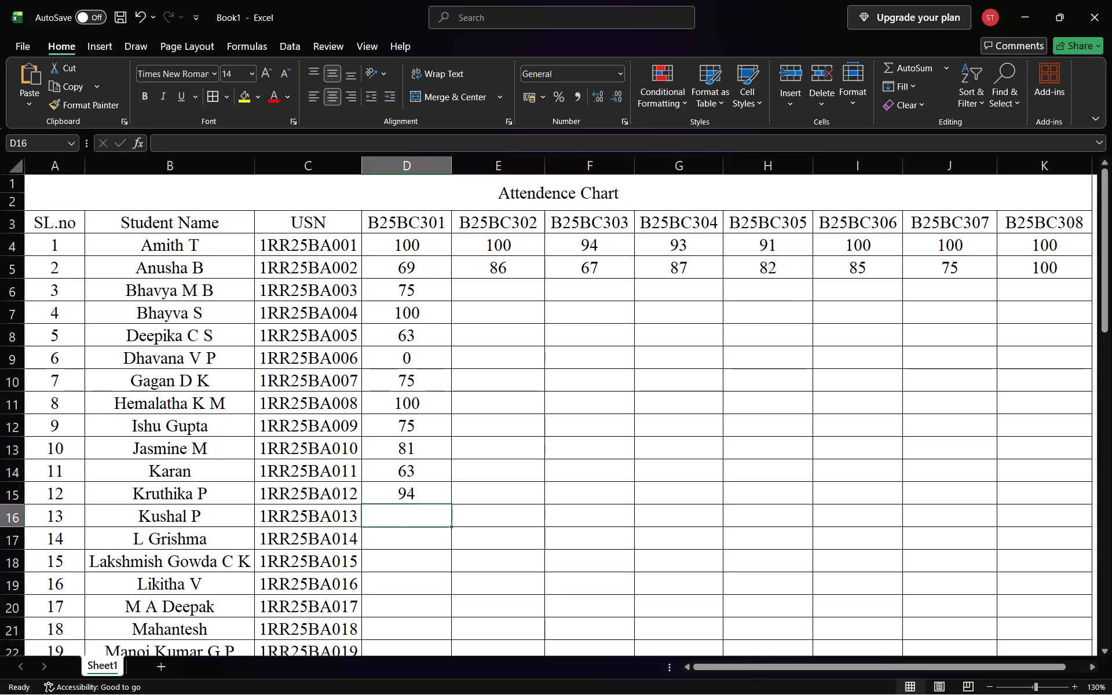
Enter B25BC301 attendance for serial numbers 13 to 15 in D16 to D18 as 50, 94 and 50.
{"action": "type", "text": "50"}
{"action": "key", "text": "Down"}
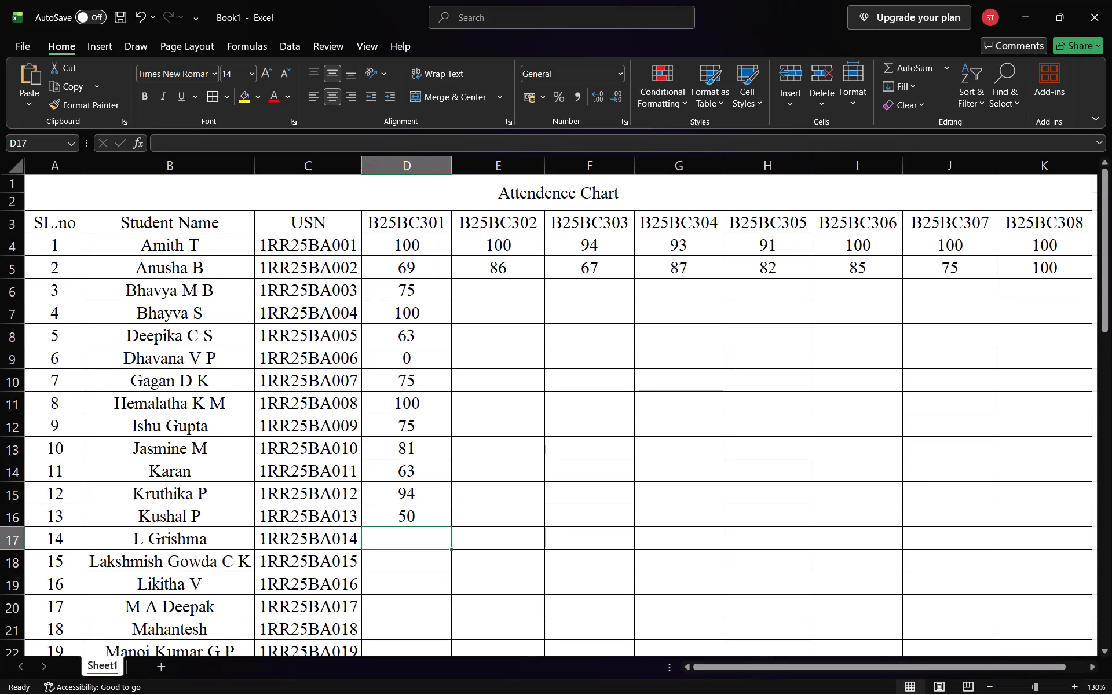
{"action": "key", "text": "9"}
{"action": "key", "text": "4"}
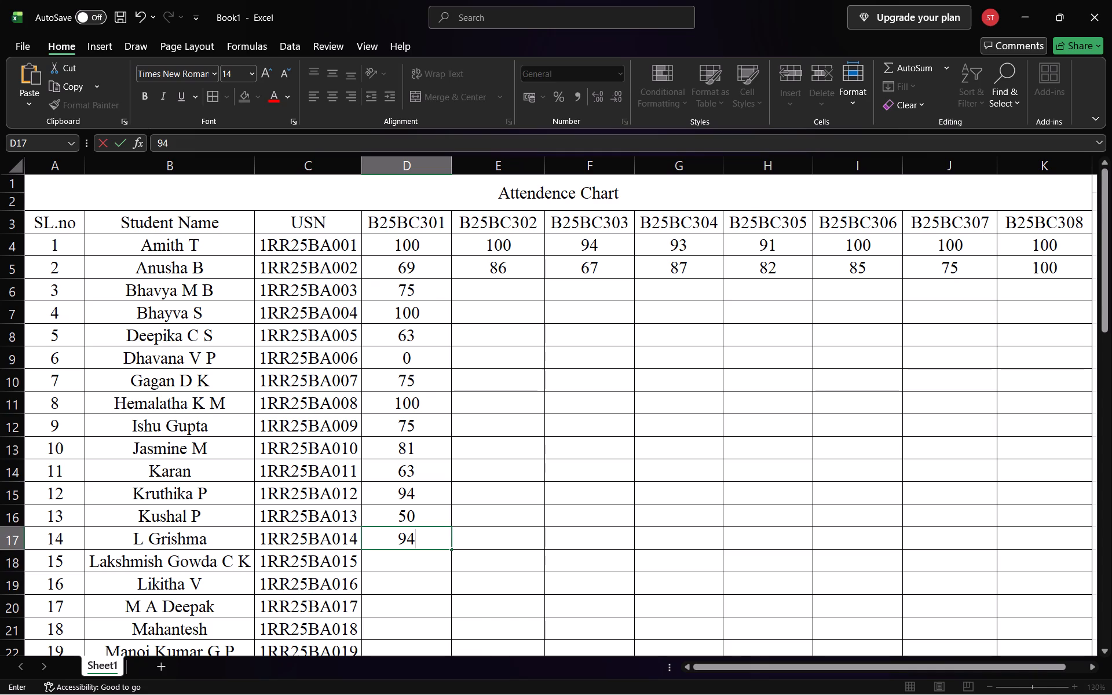
{"action": "key", "text": "Down"}
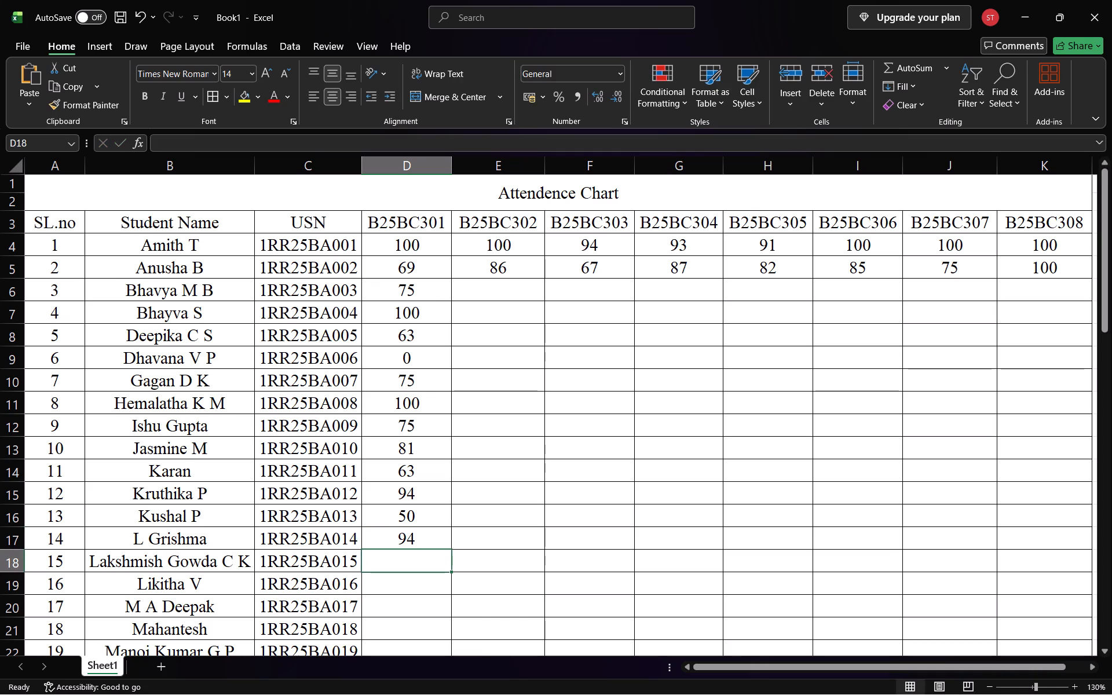
{"action": "type", "text": "50"}
{"action": "key", "text": "Down"}
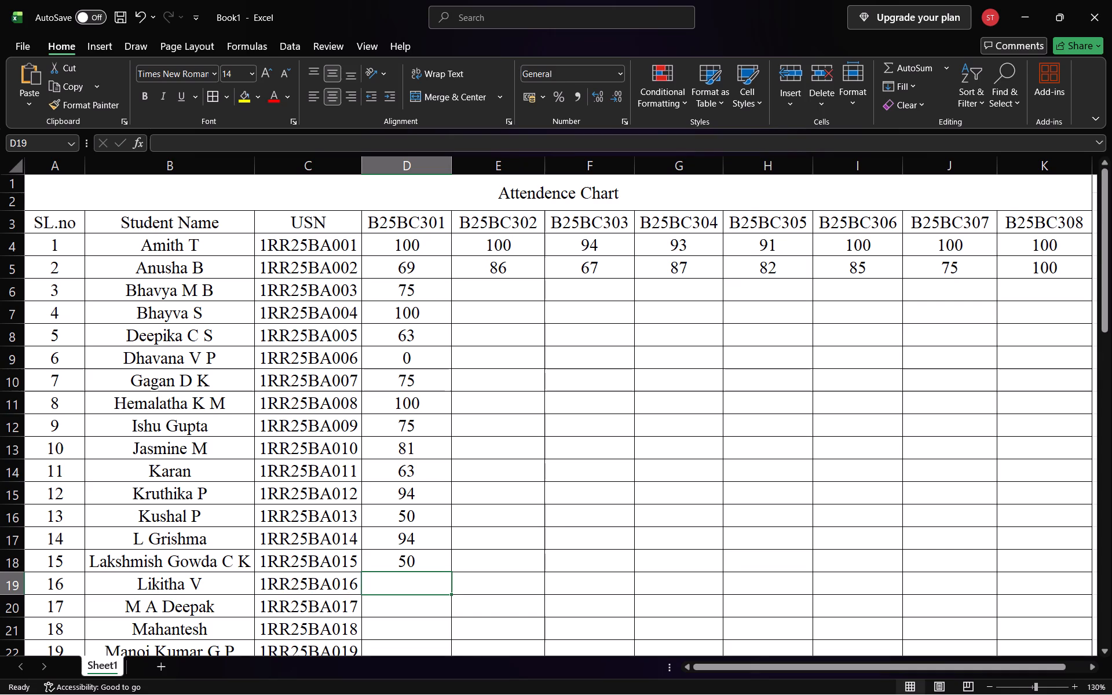
Enter B25BC301 attendance for serial numbers 16 to 19 in D19 to D22 as 75, 81, 63 and 63.
{"action": "type", "text": "75"}
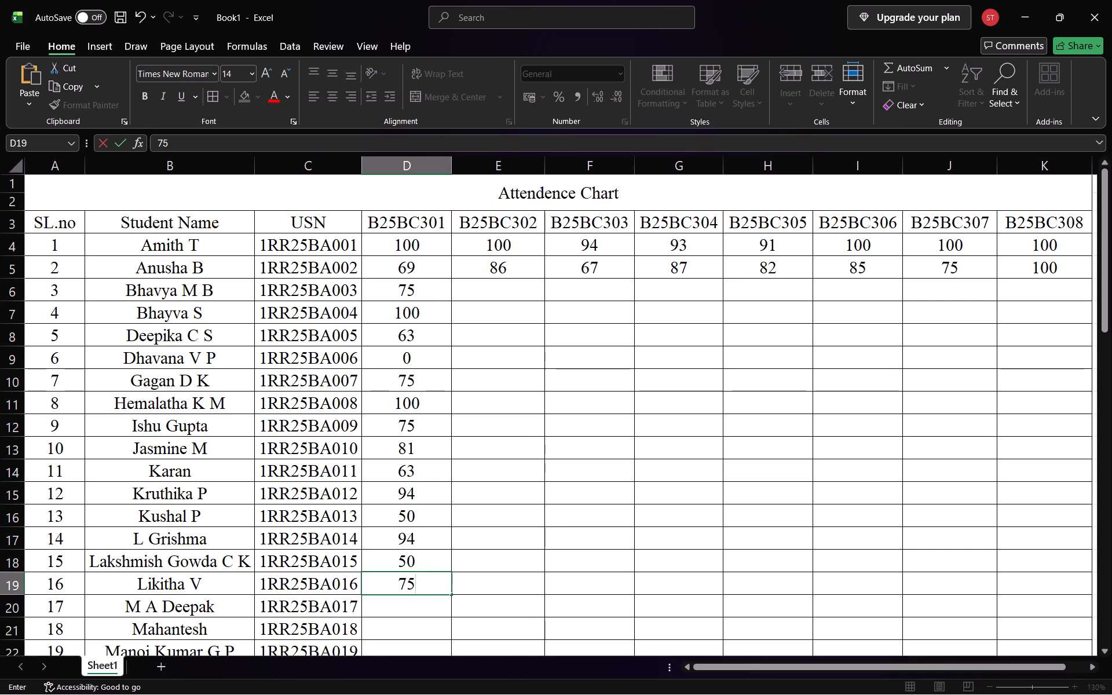
{"action": "key", "text": "Down"}
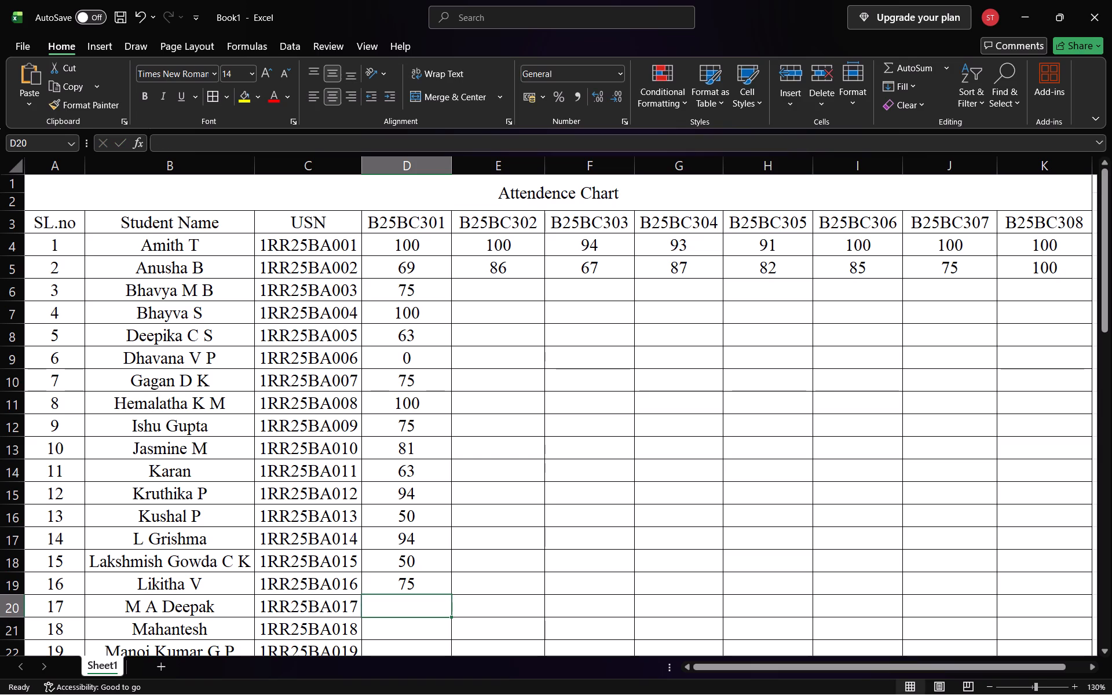
{"action": "type", "text": "81"}
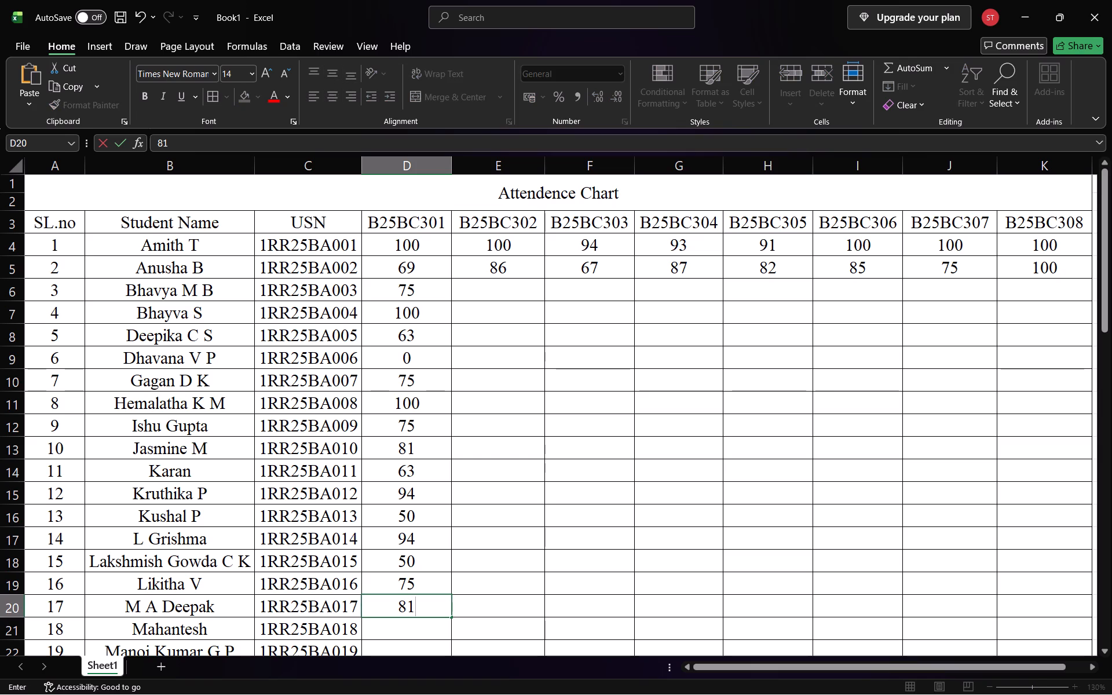
{"action": "key", "text": "Down"}
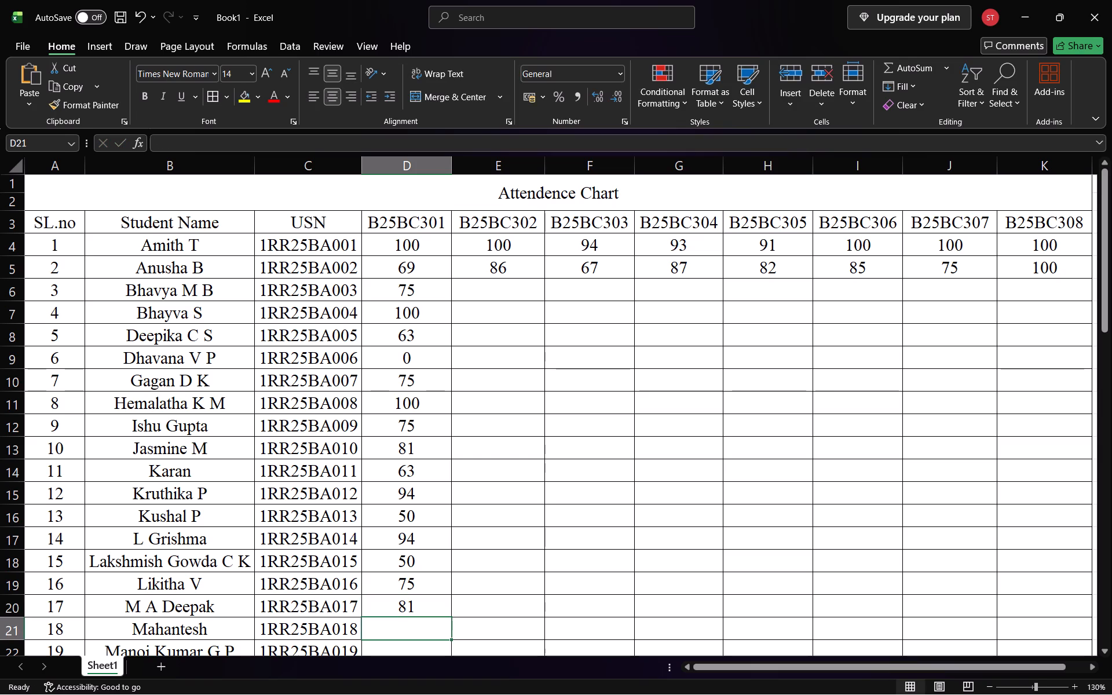
{"action": "type", "text": "63"}
{"action": "key", "text": "Down"}
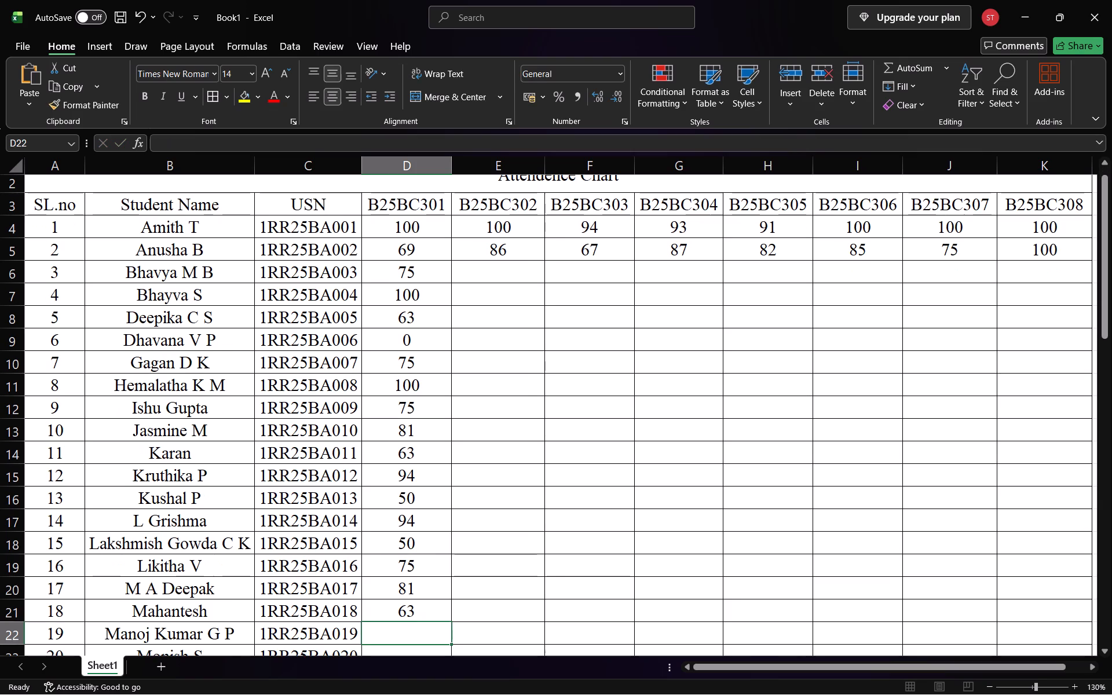
{"action": "type", "text": "63"}
{"action": "key", "text": "Down"}
Enter B25BC301 attendance for serial numbers 20 to 22 in D23 to D25 as 31, 94 and 75.
{"action": "key", "text": "3"}
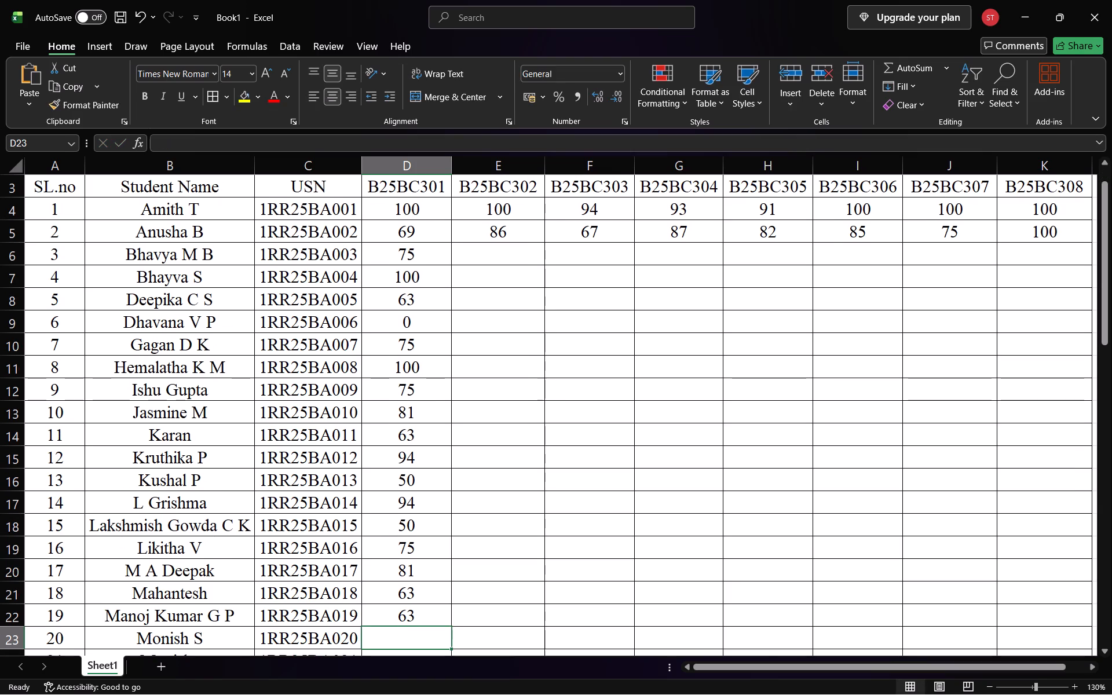
{"action": "key", "text": "1"}
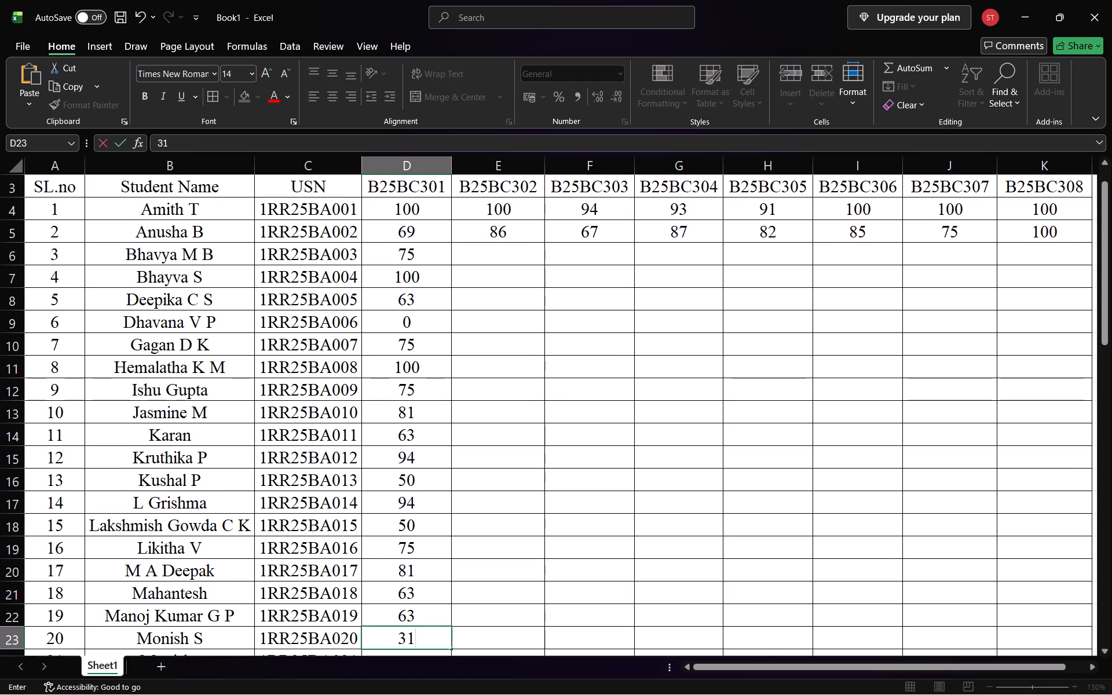
{"action": "key", "text": "Down"}
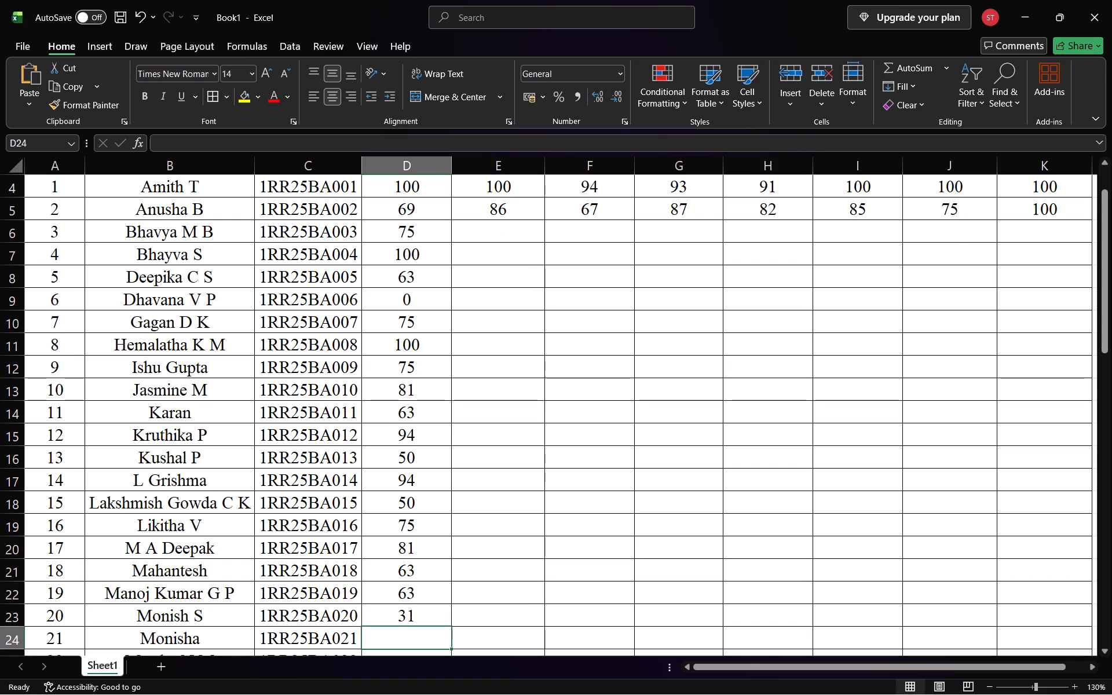
{"action": "key", "text": "9"}
{"action": "key", "text": "4"}
{"action": "key", "text": "Down"}
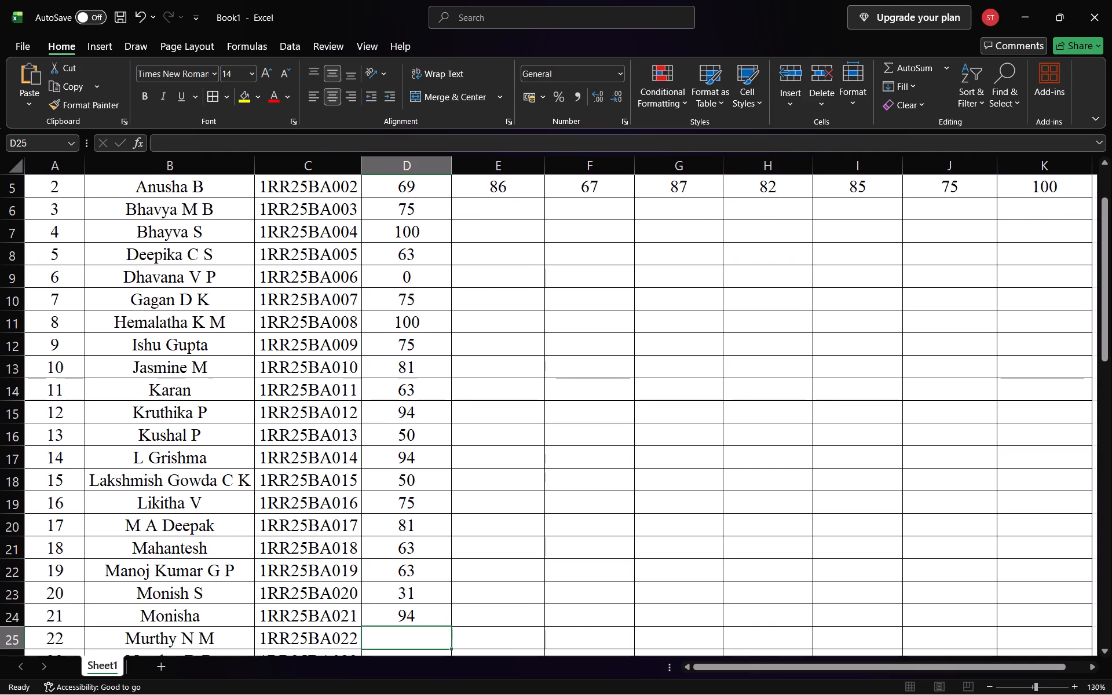
{"action": "key", "text": "7"}
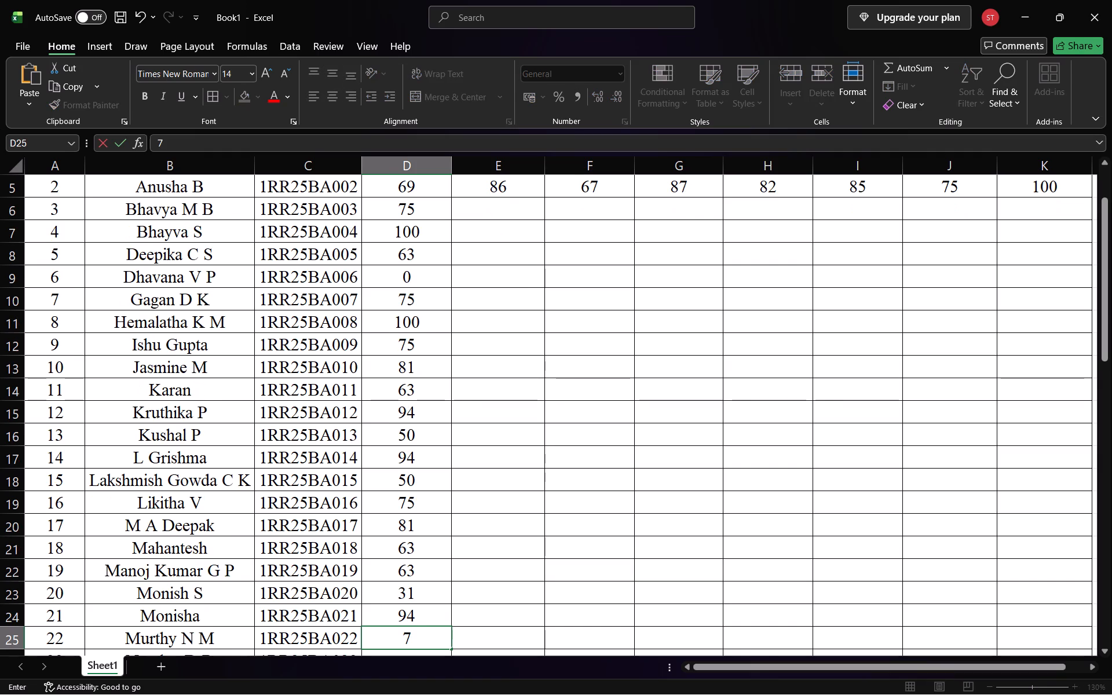
{"action": "key", "text": "5"}
{"action": "key", "text": "Down"}
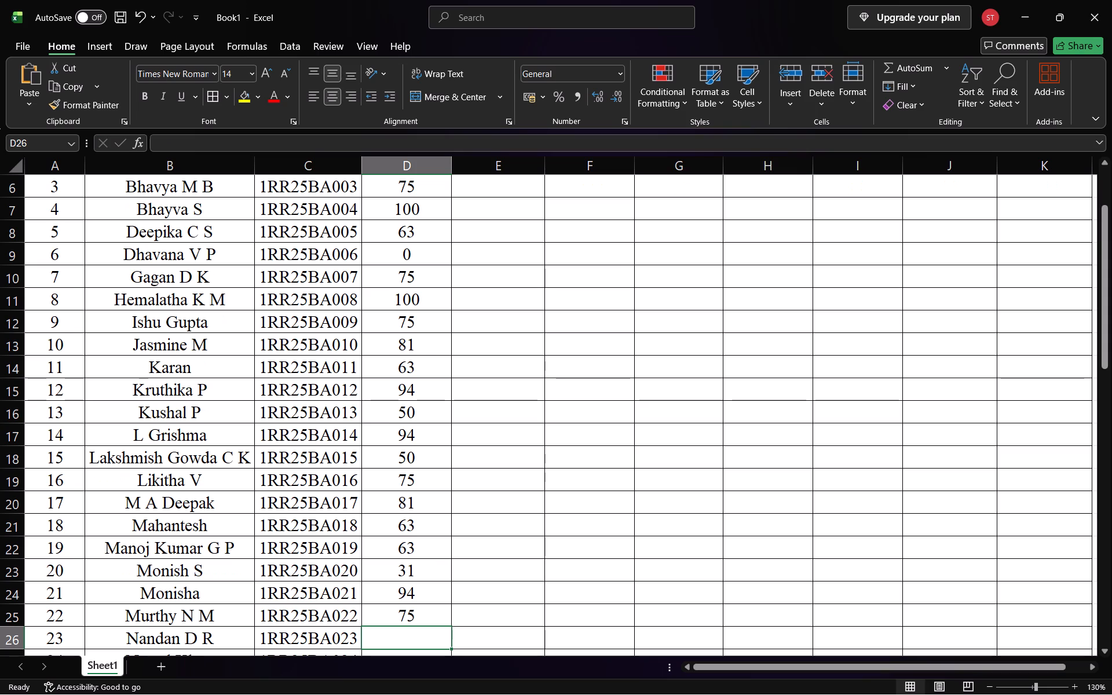
{"action": "type", "text": "88"}
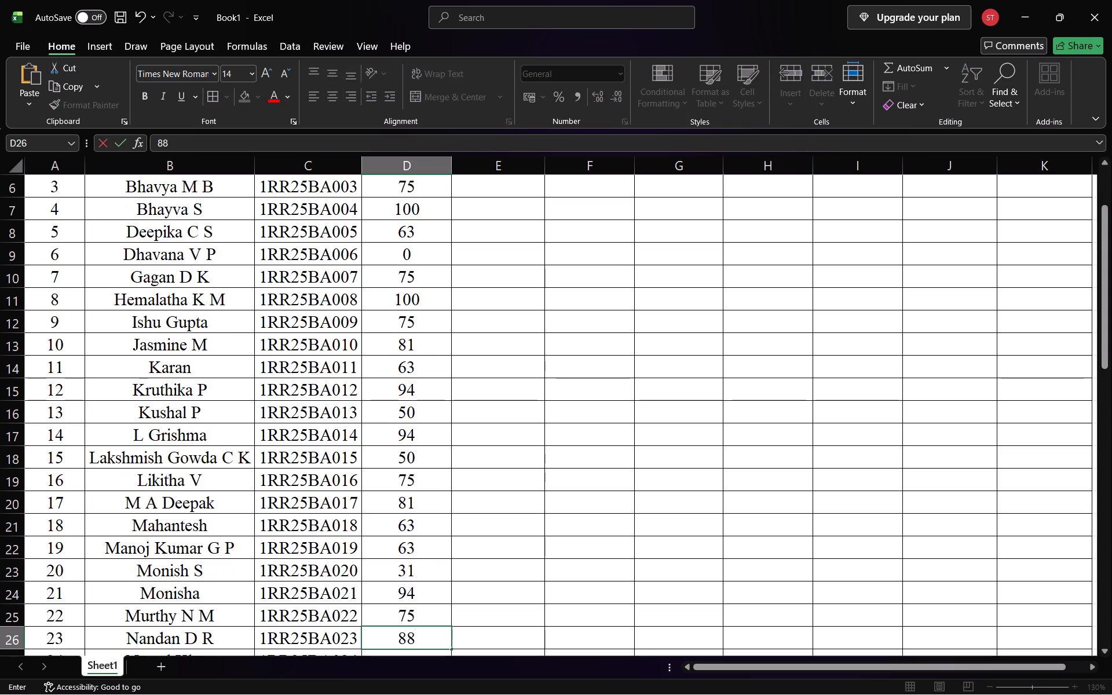
{"action": "key", "text": "Down"}
{"action": "type", "text": "88"}
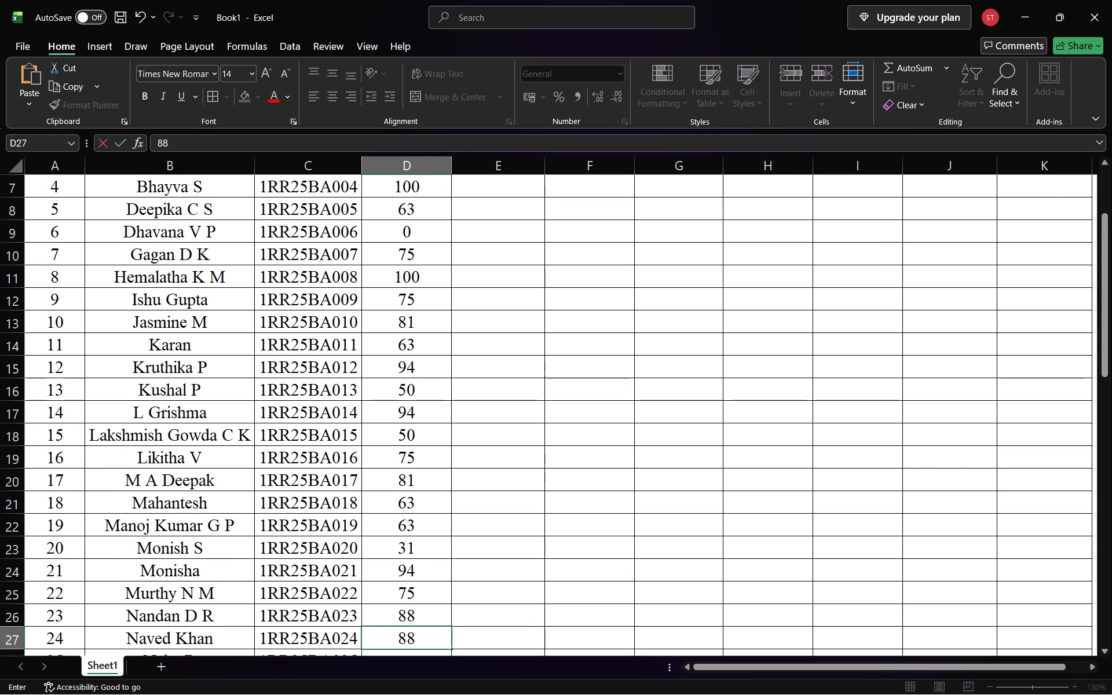
{"action": "key", "text": "Down"}
{"action": "type", "text": "88"}
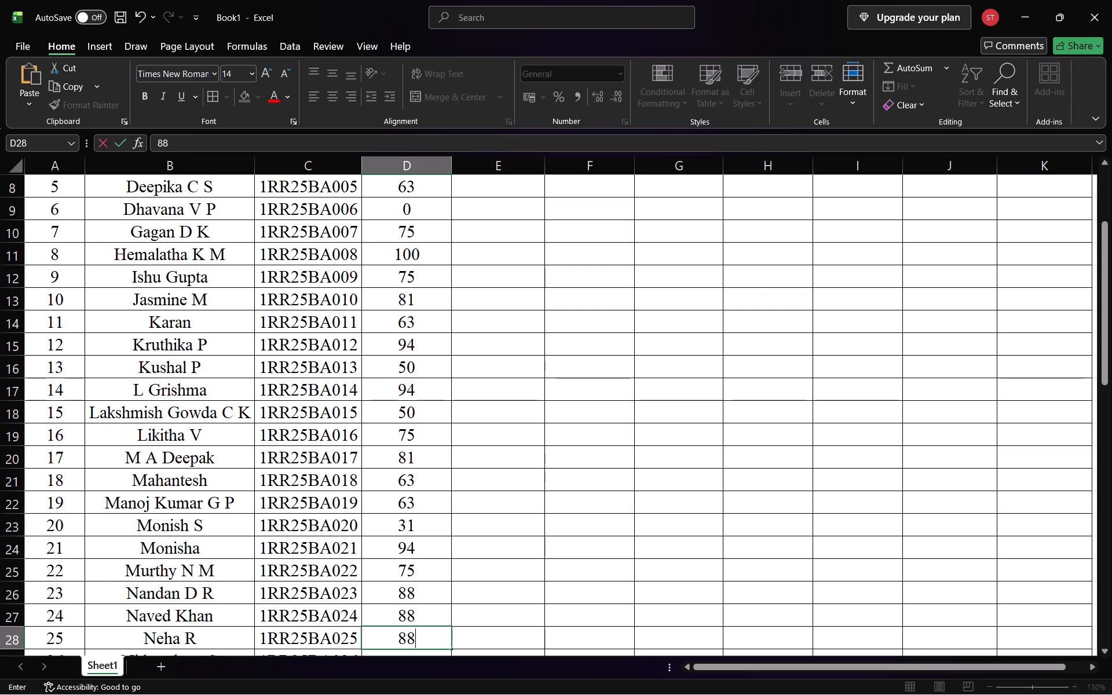
{"action": "key", "text": "Down"}
{"action": "type", "text": "88"}
{"action": "key", "text": "Down"}
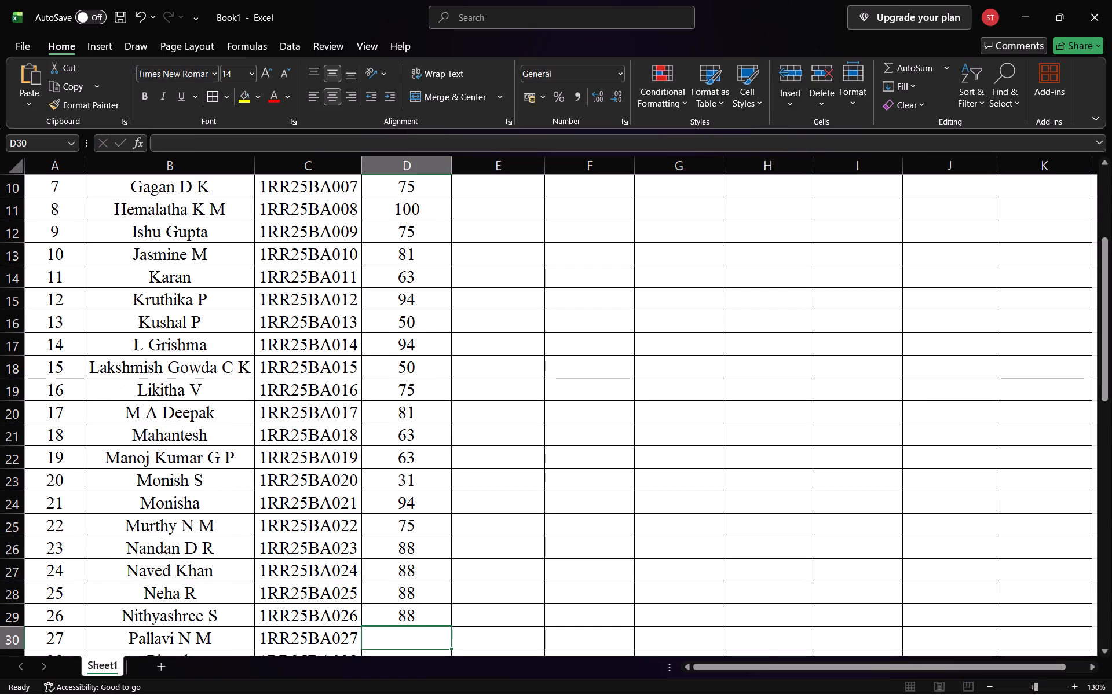
Enter B25BC301 attendance for serial numbers 27 to 30 in D30 to D33 as 81, 69, 81 and 63.
{"action": "key", "text": "8"}
{"action": "key", "text": "1"}
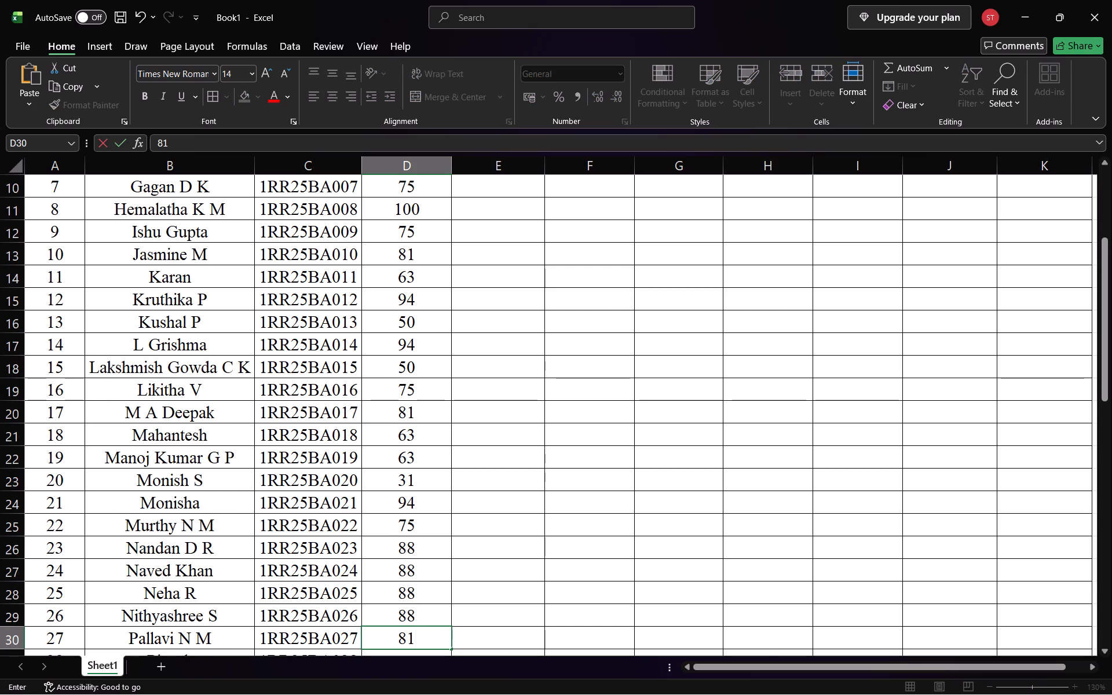
{"action": "key", "text": "Down"}
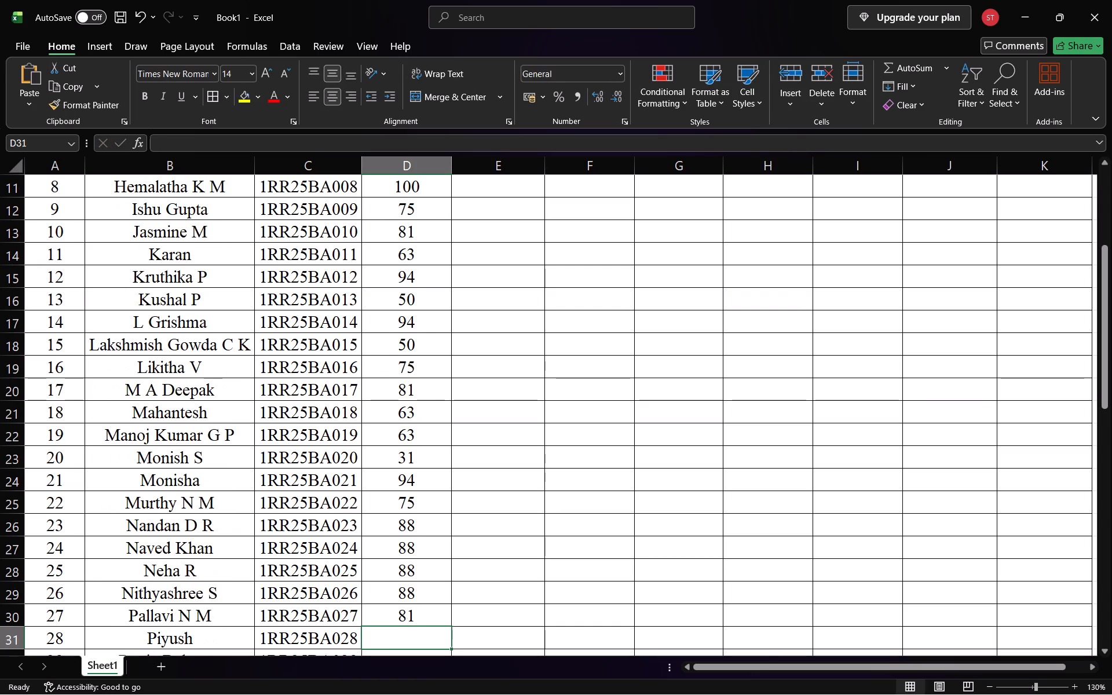
{"action": "type", "text": "69"}
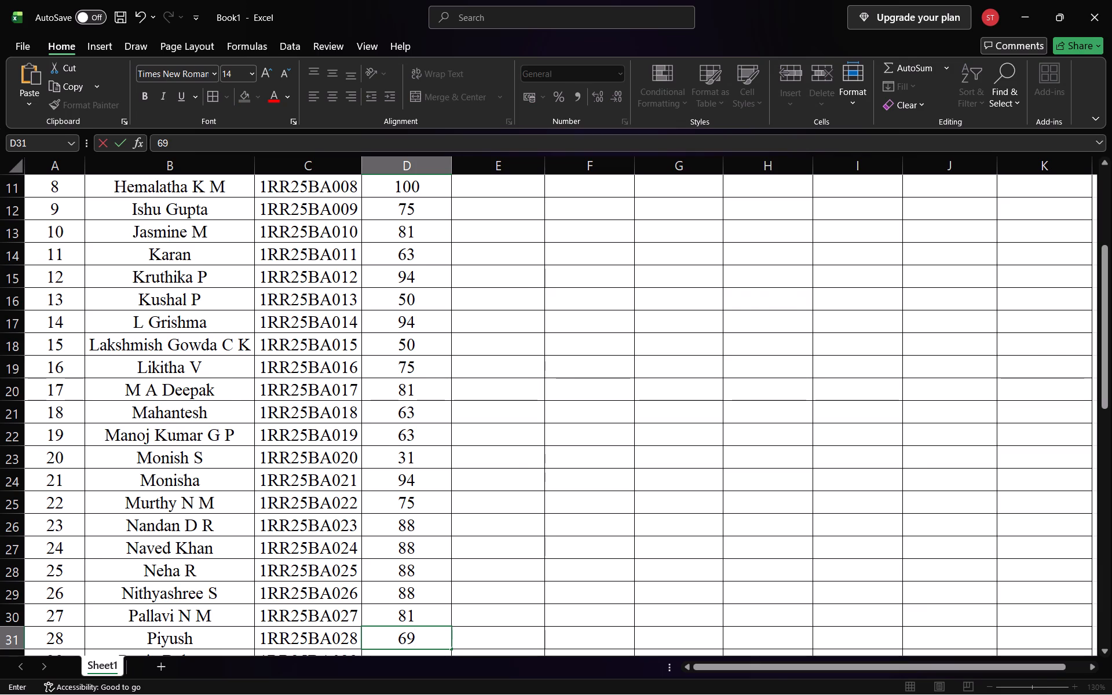
{"action": "key", "text": "Down"}
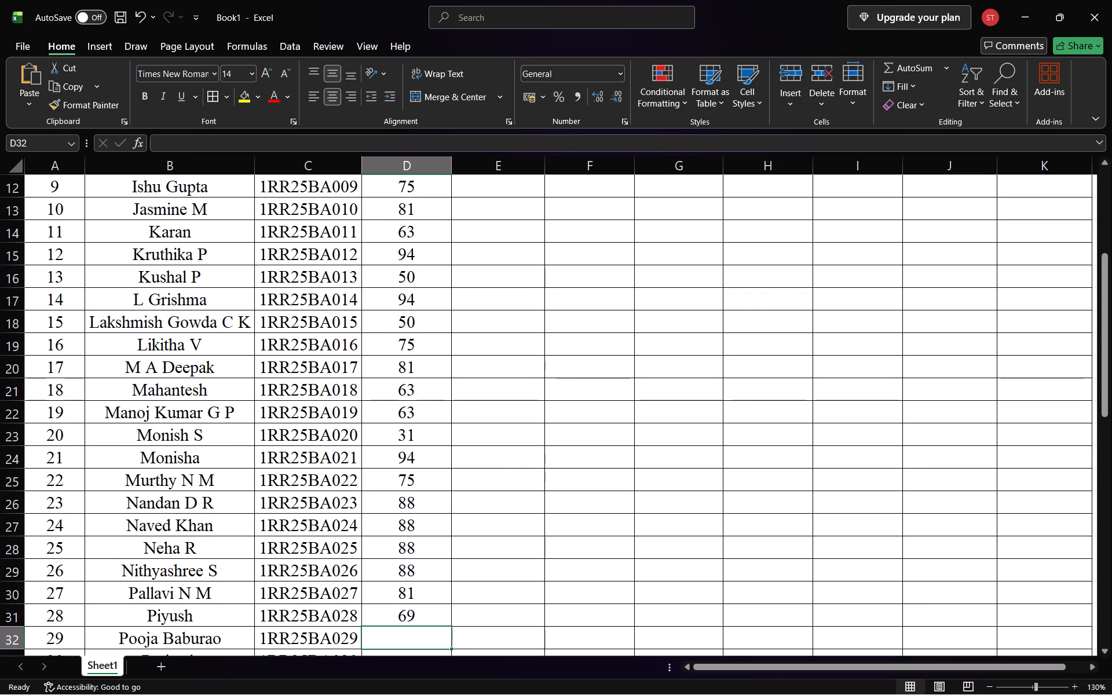
{"action": "type", "text": "81"}
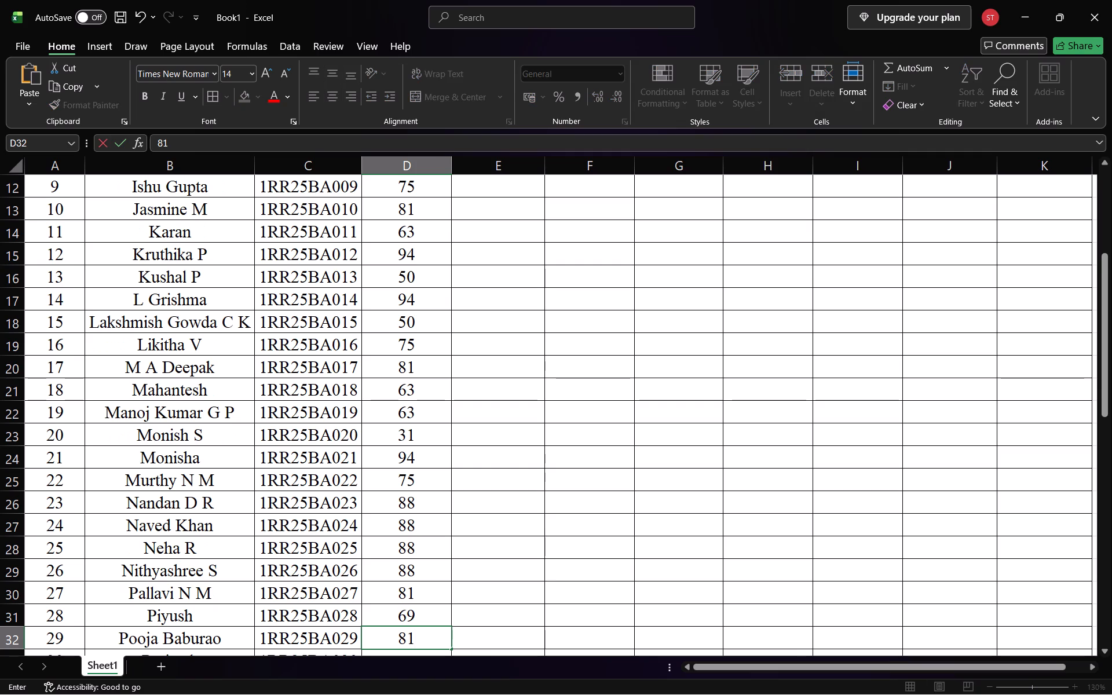
{"action": "key", "text": "Down"}
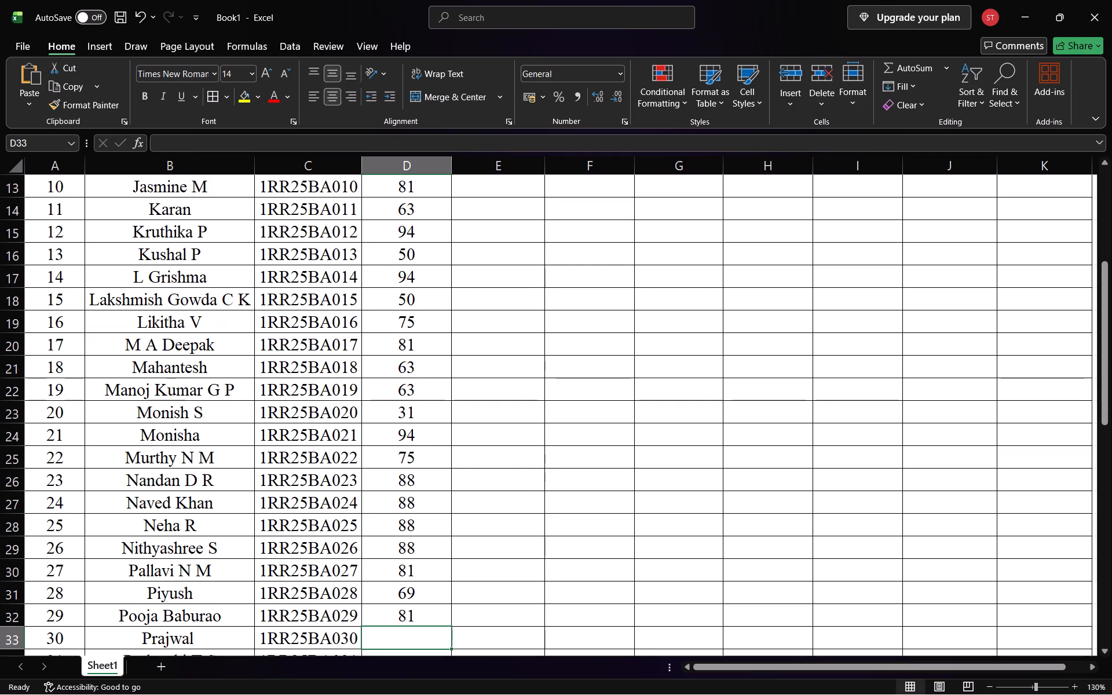
{"action": "type", "text": "63"}
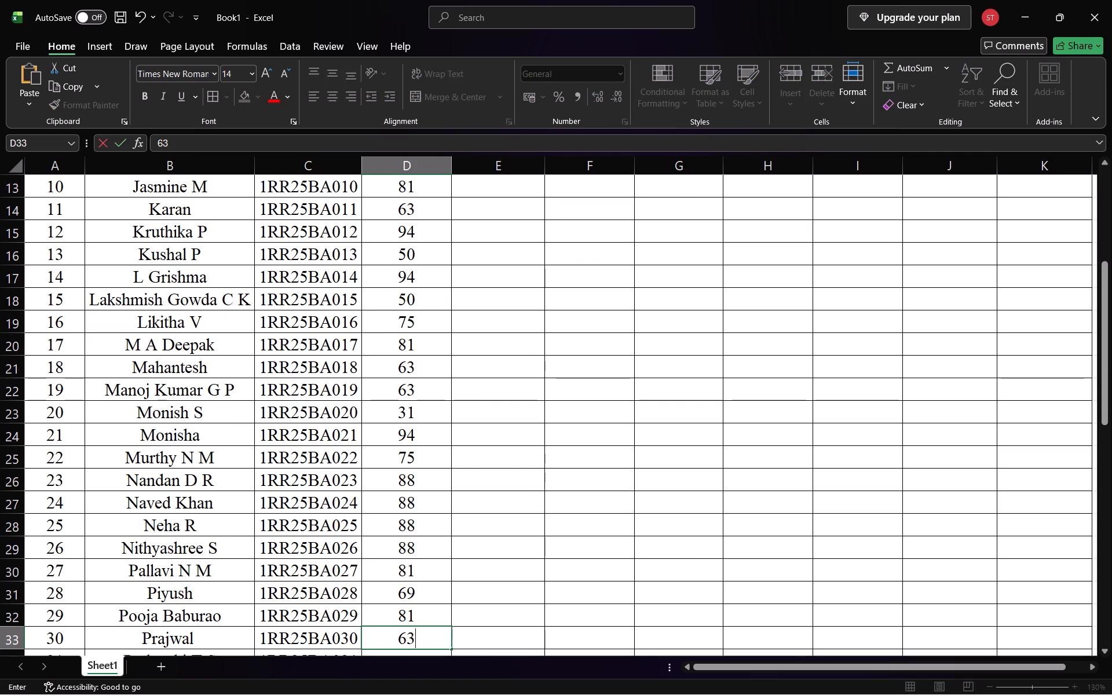
{"action": "key", "text": "Down"}
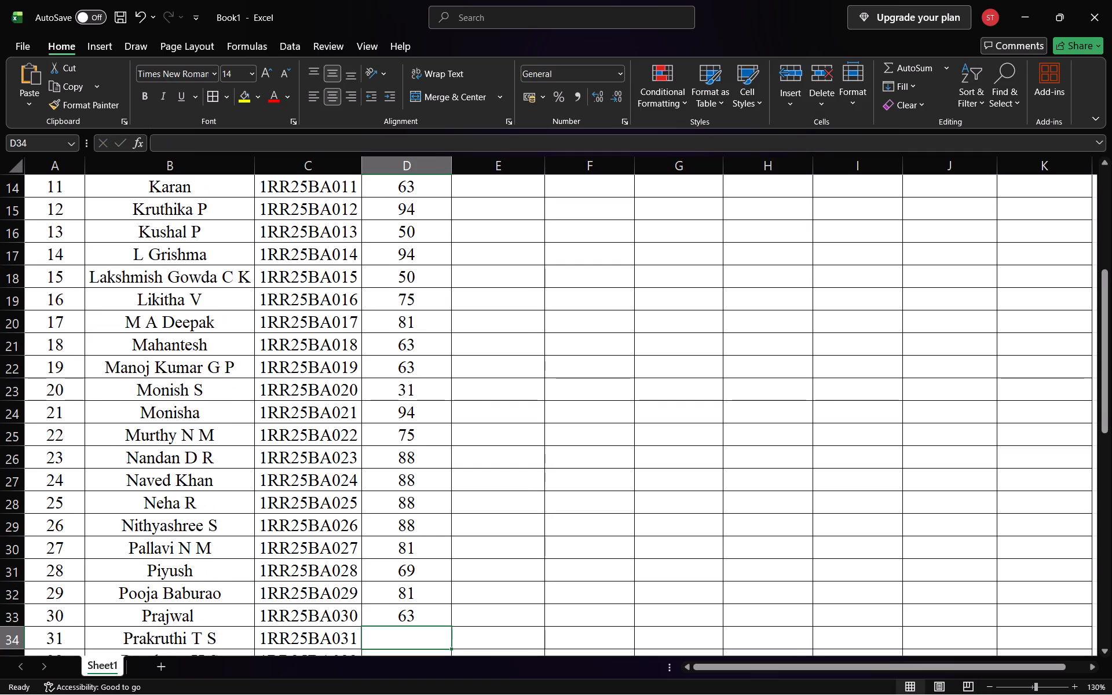
Enter B25BC301 attendance for serial numbers 31 to 33 in D34 to D36 as 94, 94 and 69.
{"action": "key", "text": "9"}
{"action": "key", "text": "4"}
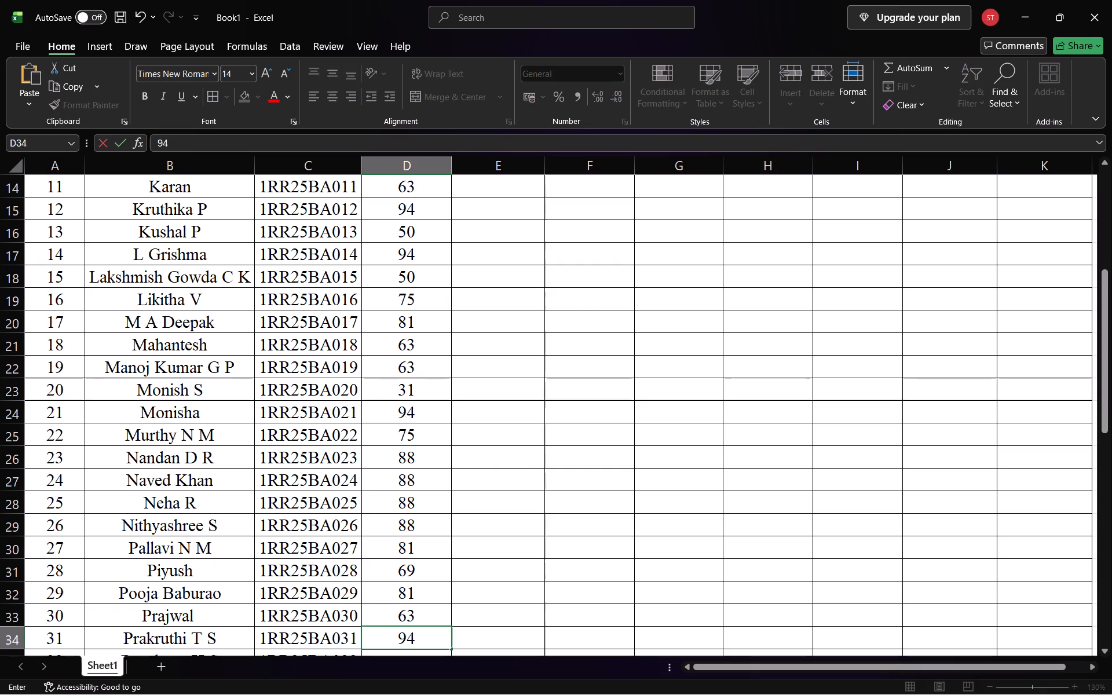
{"action": "key", "text": "Down"}
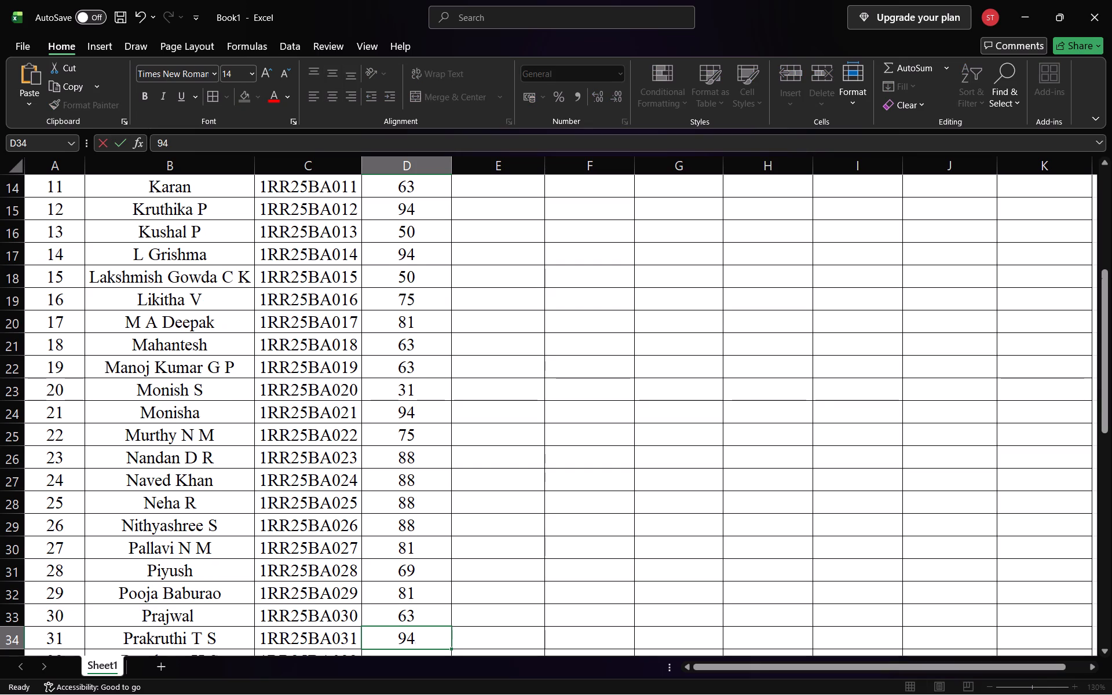
{"action": "key", "text": "9"}
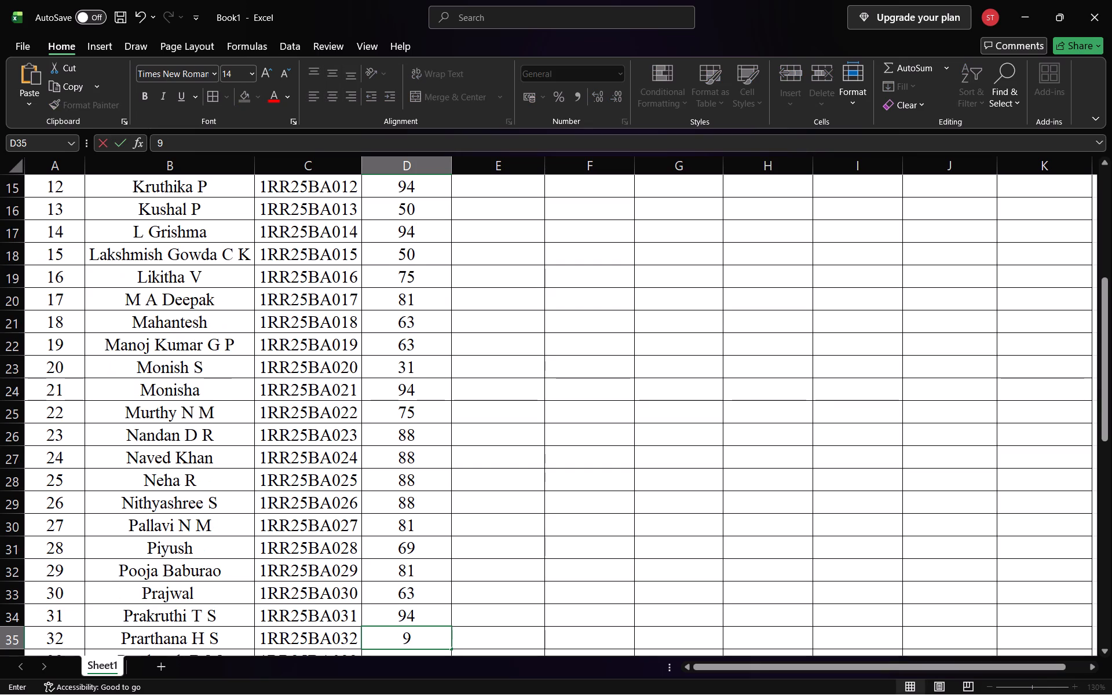
{"action": "key", "text": "4"}
{"action": "key", "text": "Down"}
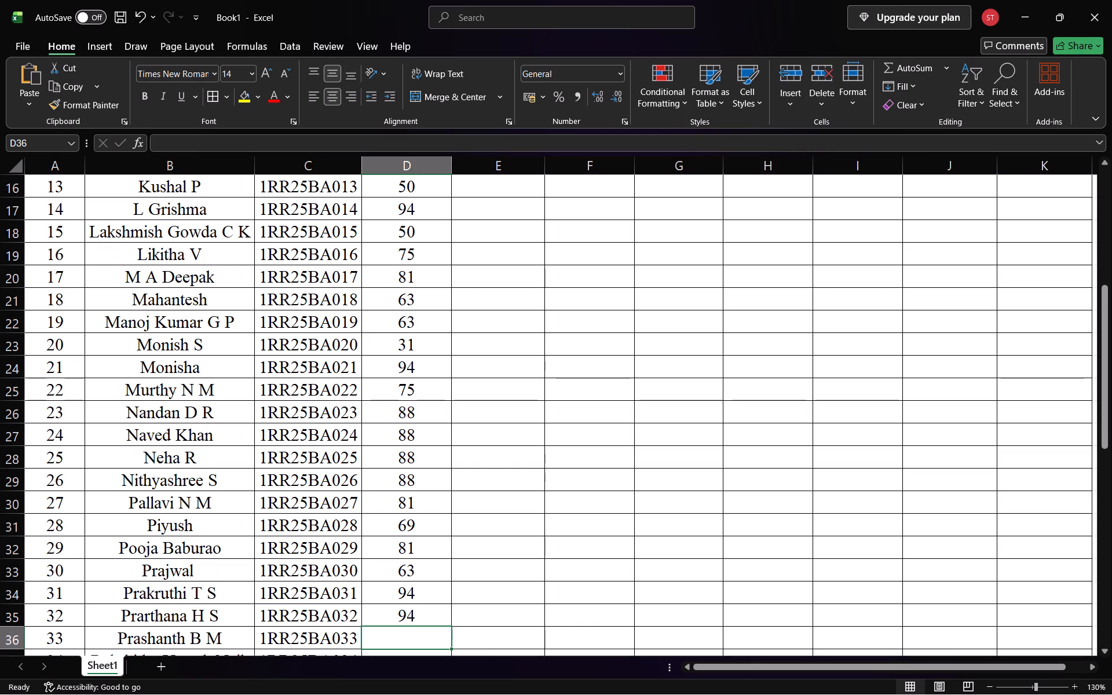
{"action": "type", "text": "69"}
{"action": "key", "text": "Down"}
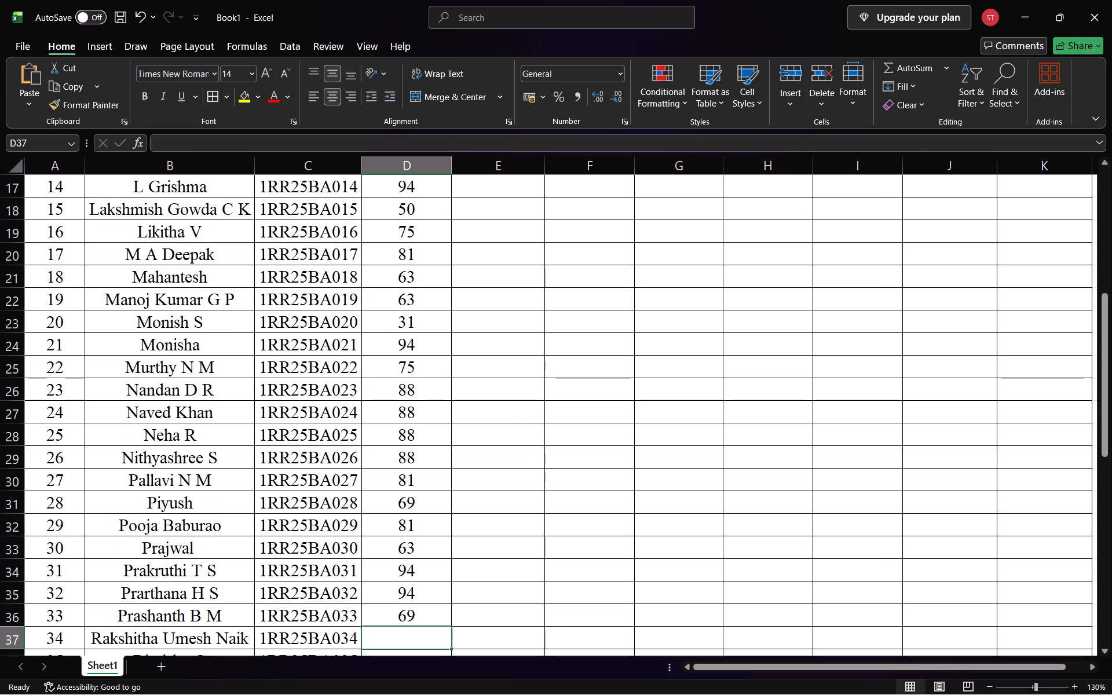
Enter B25BC301 attendance for serial numbers 34 to 38 in D37 to D41 as 88, 100, 94, 75 and 88.
{"action": "type", "text": "88"}
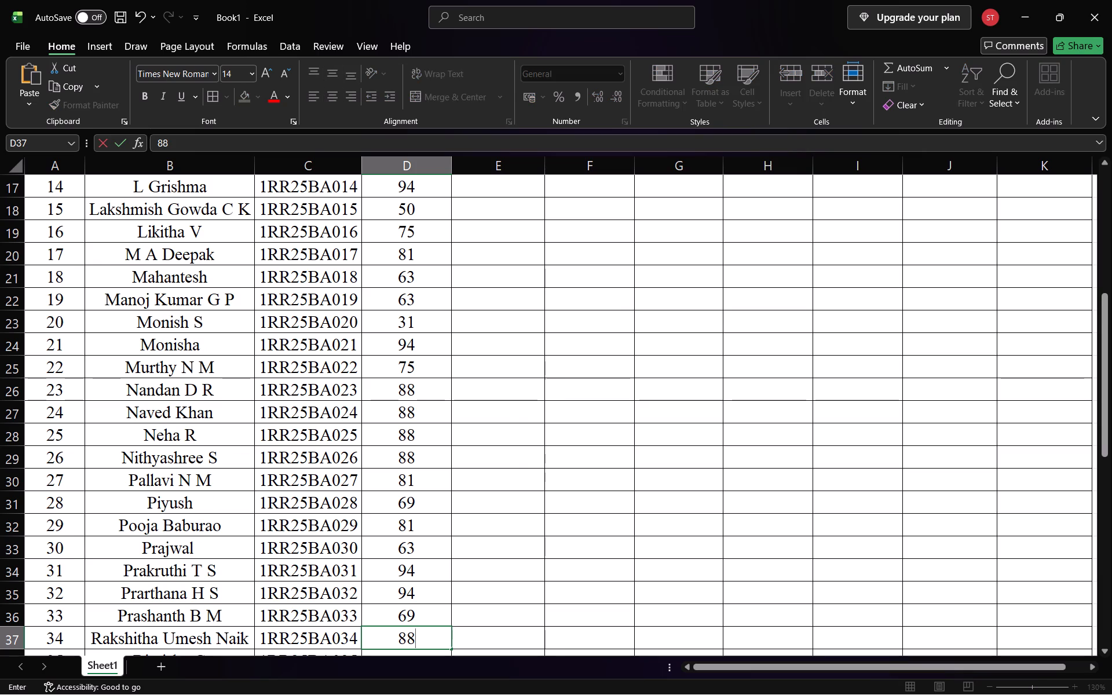
{"action": "key", "text": "Down"}
{"action": "type", "text": "100"}
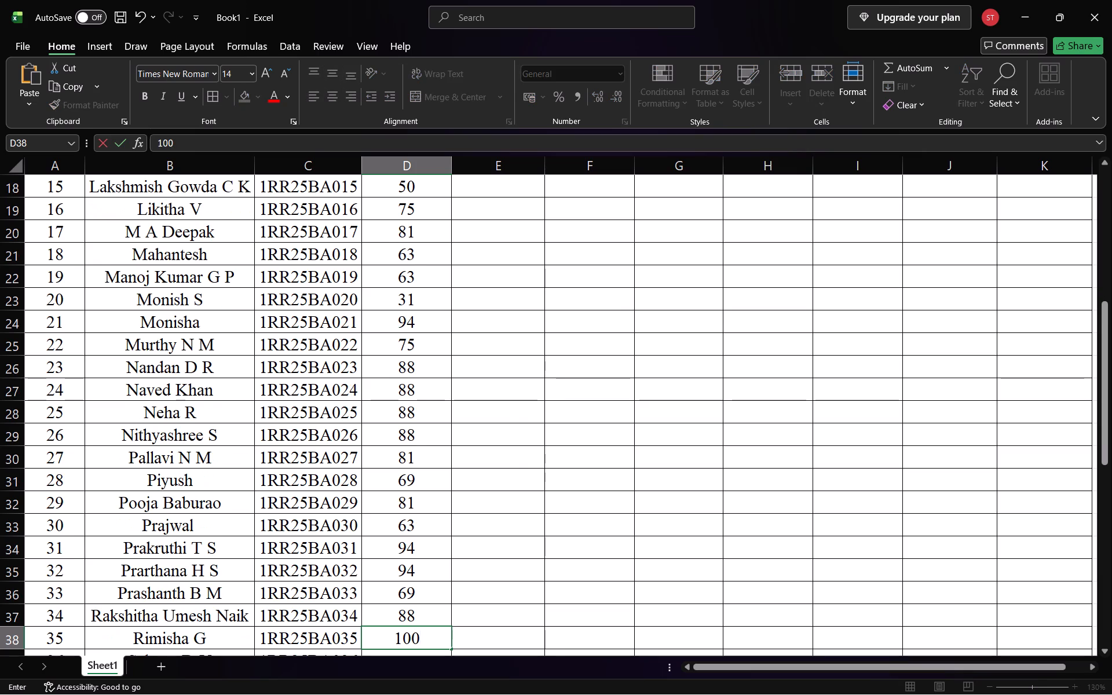
{"action": "key", "text": "Down"}
{"action": "type", "text": "94"}
{"action": "key", "text": "Down"}
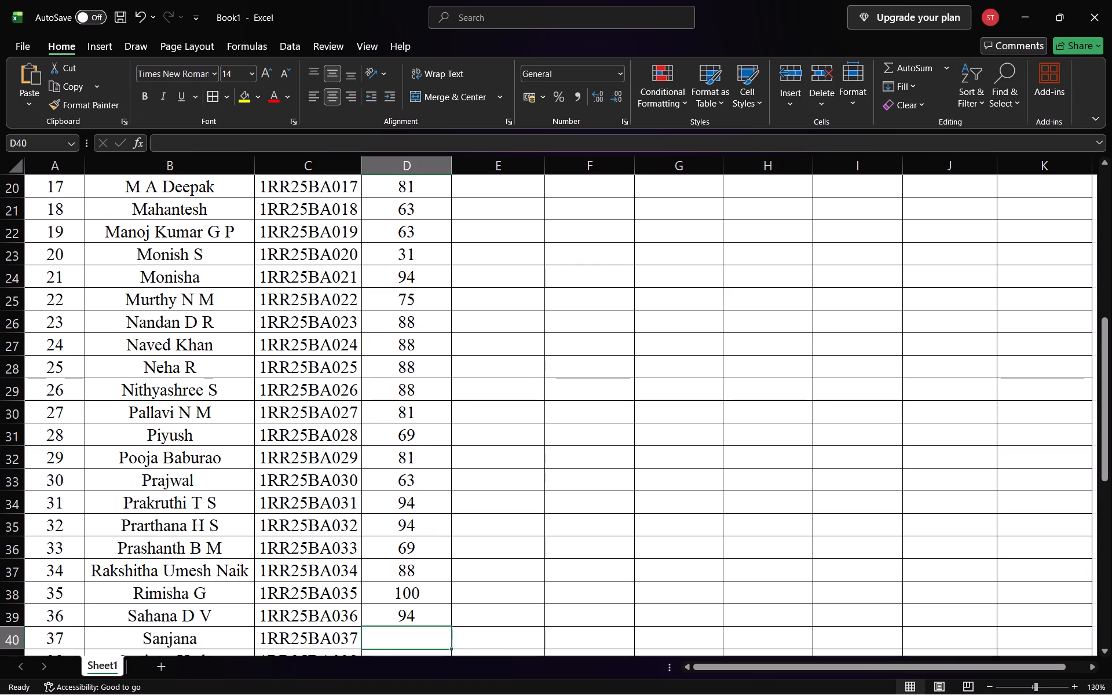
{"action": "type", "text": "75"}
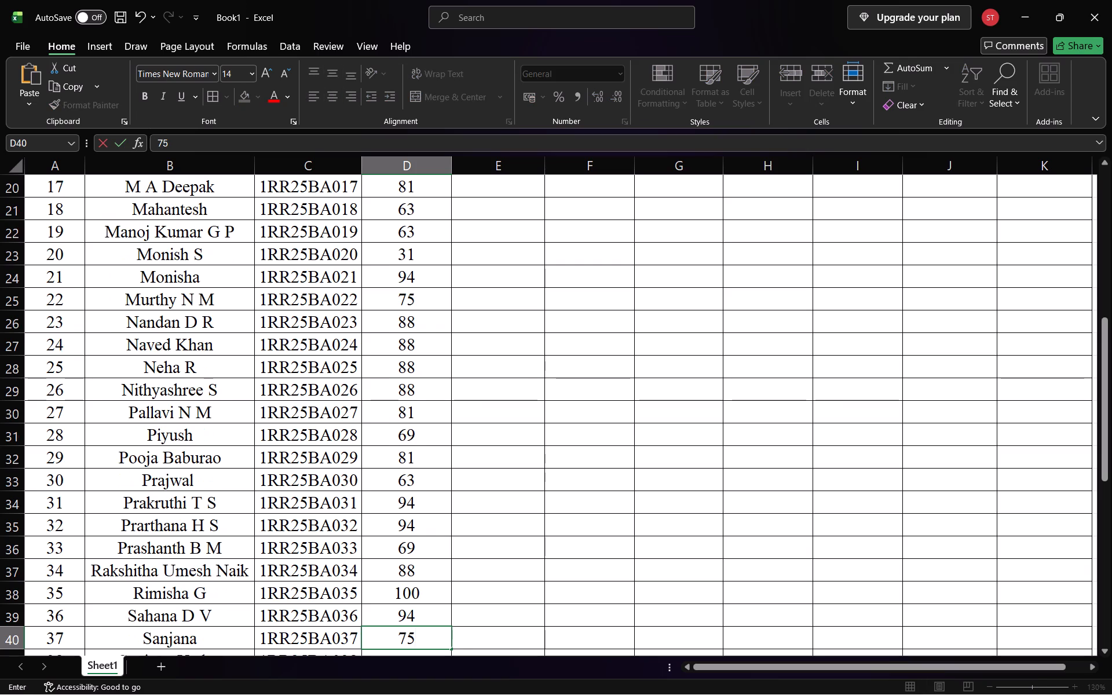
{"action": "key", "text": "Down"}
{"action": "type", "text": "88"}
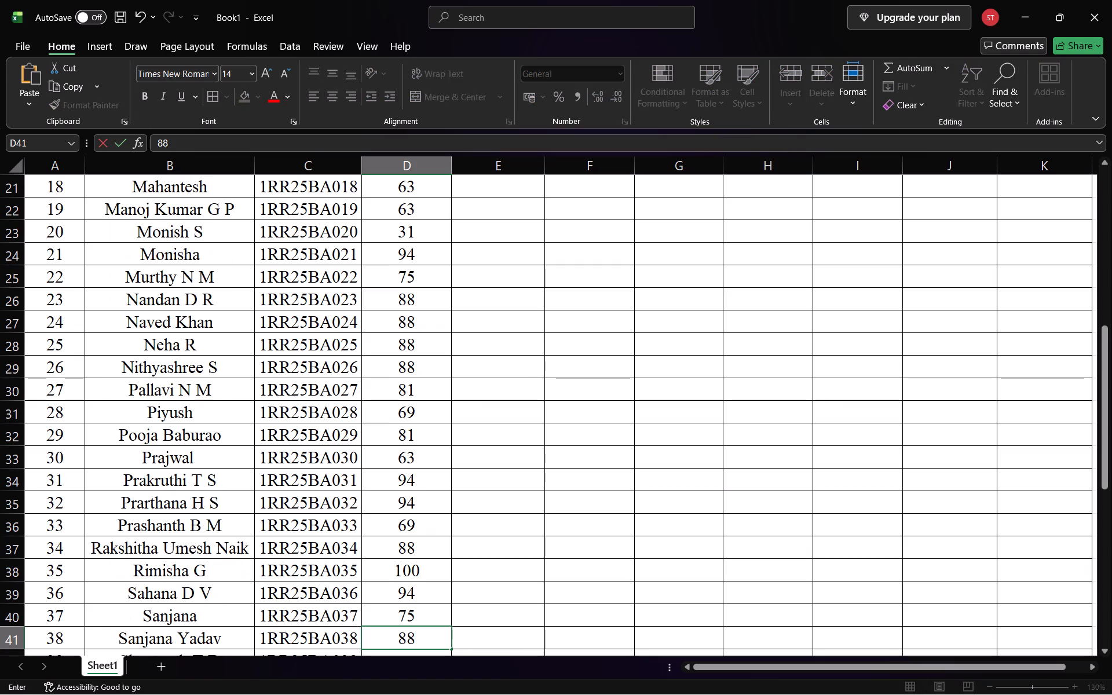
{"action": "key", "text": "Down"}
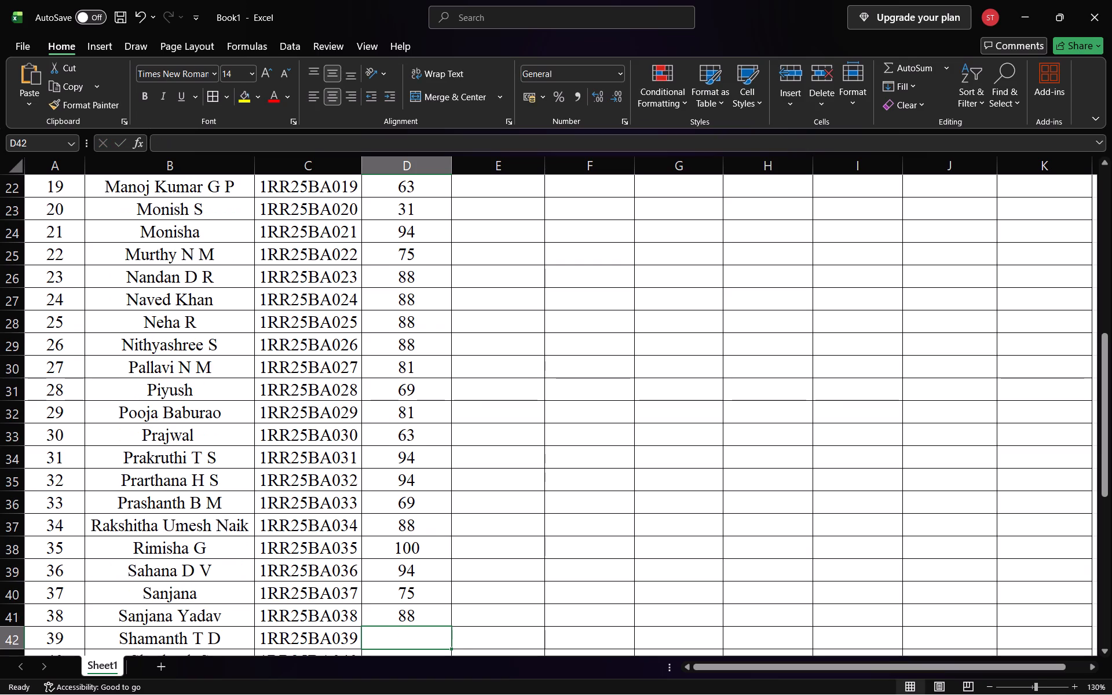
Enter B25BC301 attendance for serial numbers 39 to 42 in D42 to D45 as 90, 6, 88 and 88.
{"action": "type", "text": "90"}
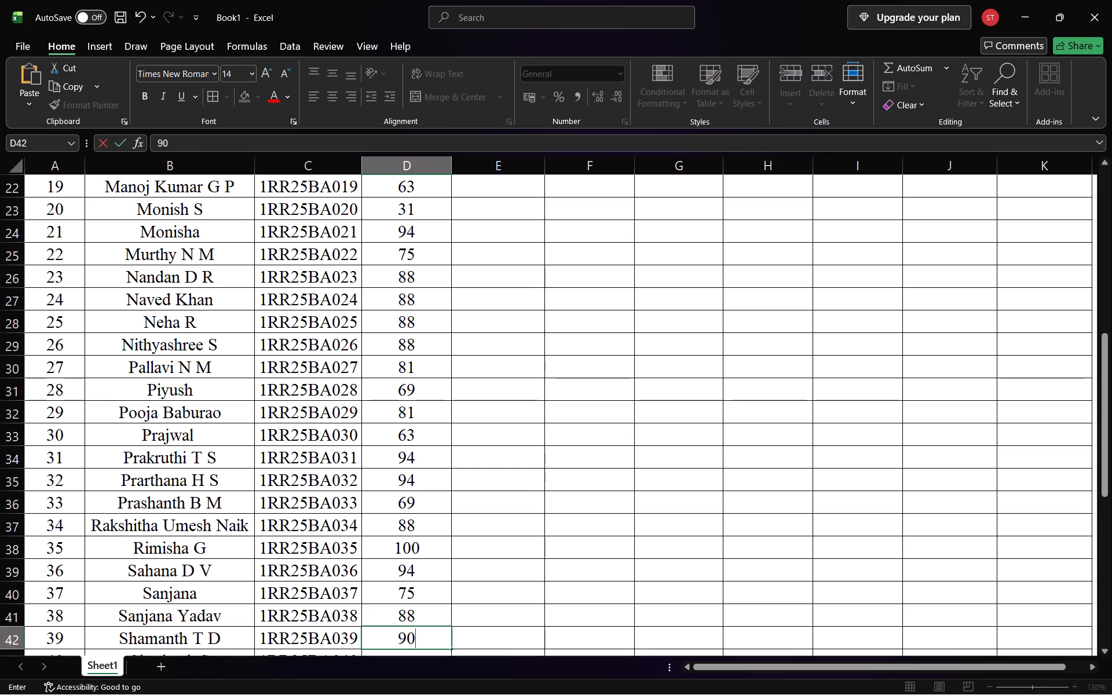
{"action": "key", "text": "Down"}
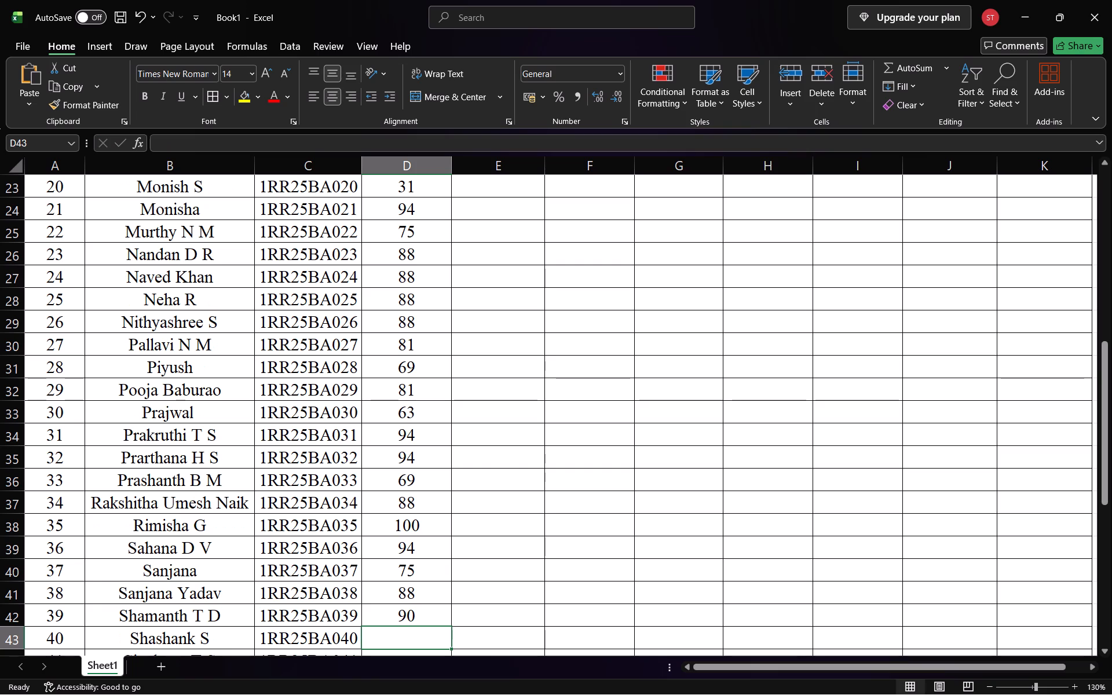
{"action": "key", "text": "6"}
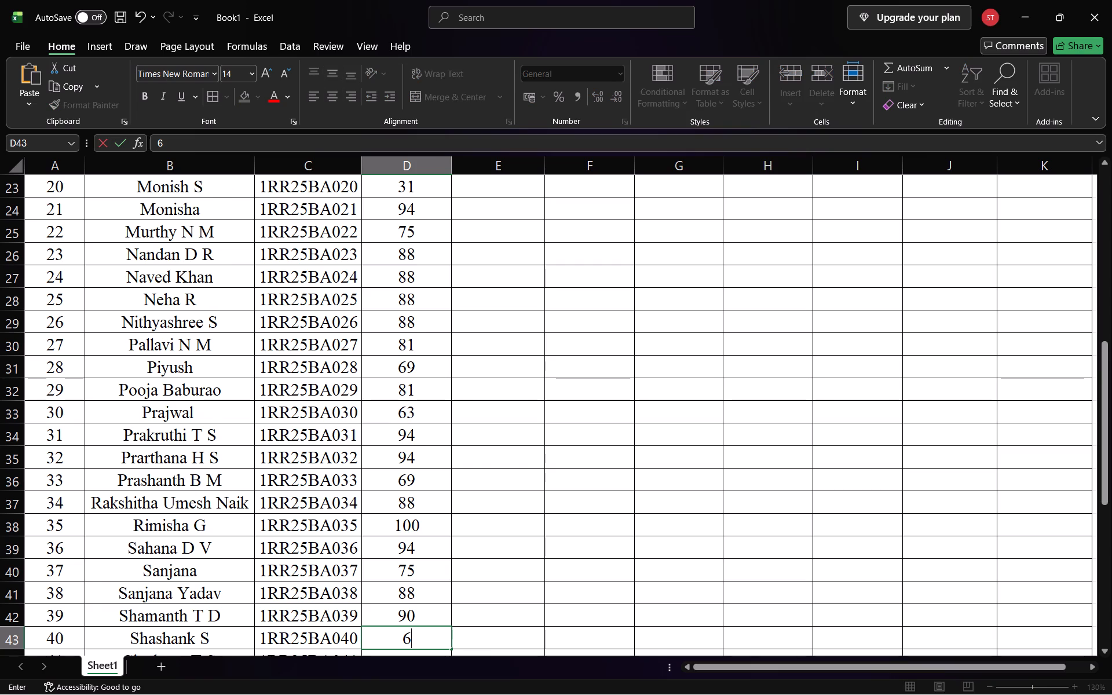
{"action": "key", "text": "Down"}
{"action": "type", "text": "88"}
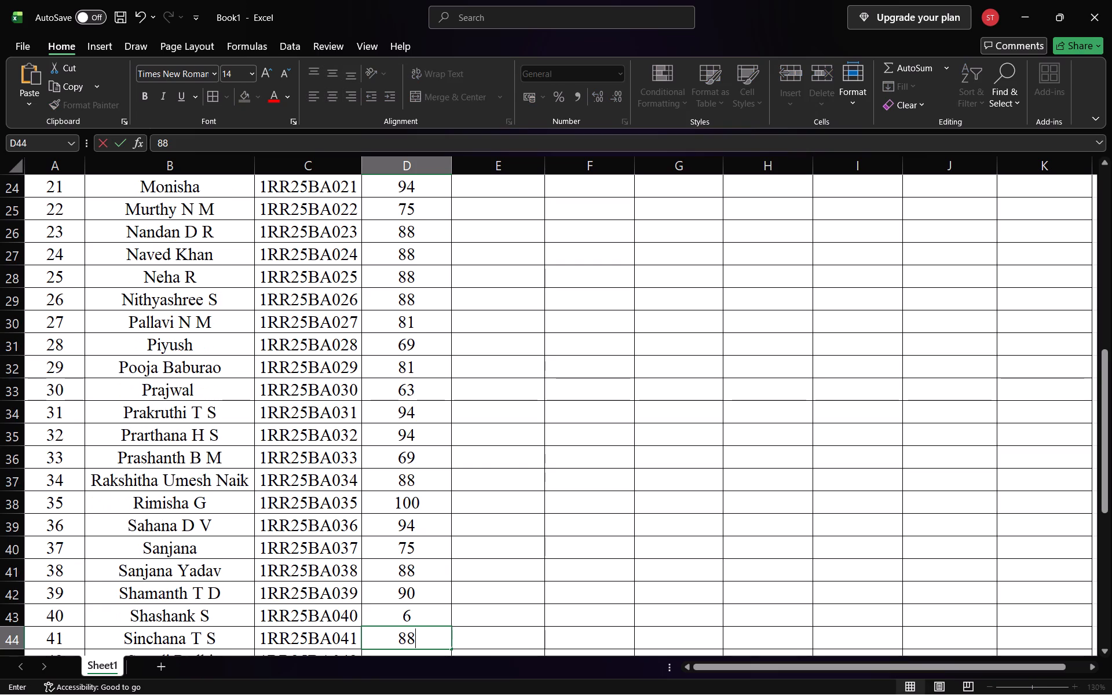
{"action": "key", "text": "Down"}
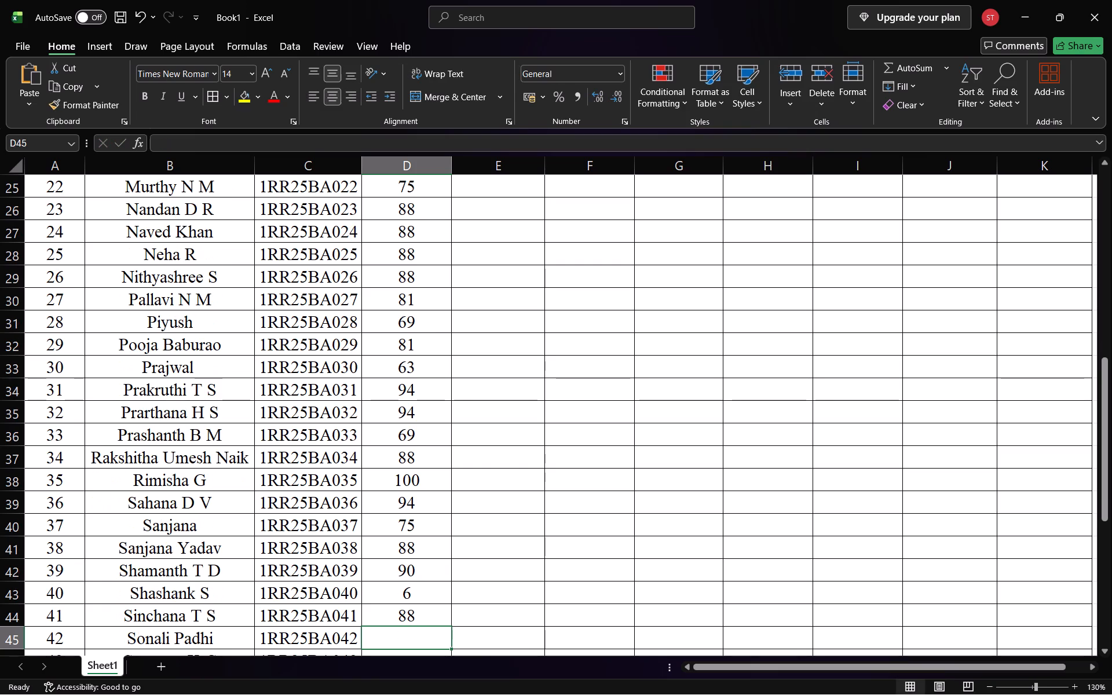
{"action": "type", "text": "88"}
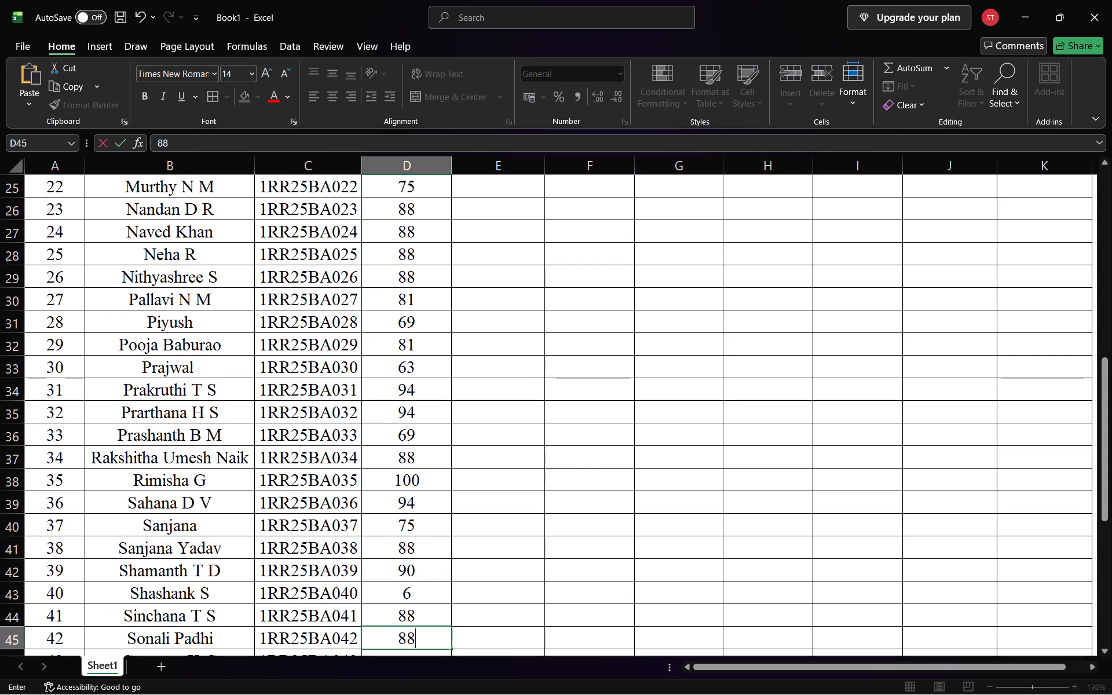
{"action": "key", "text": "Down"}
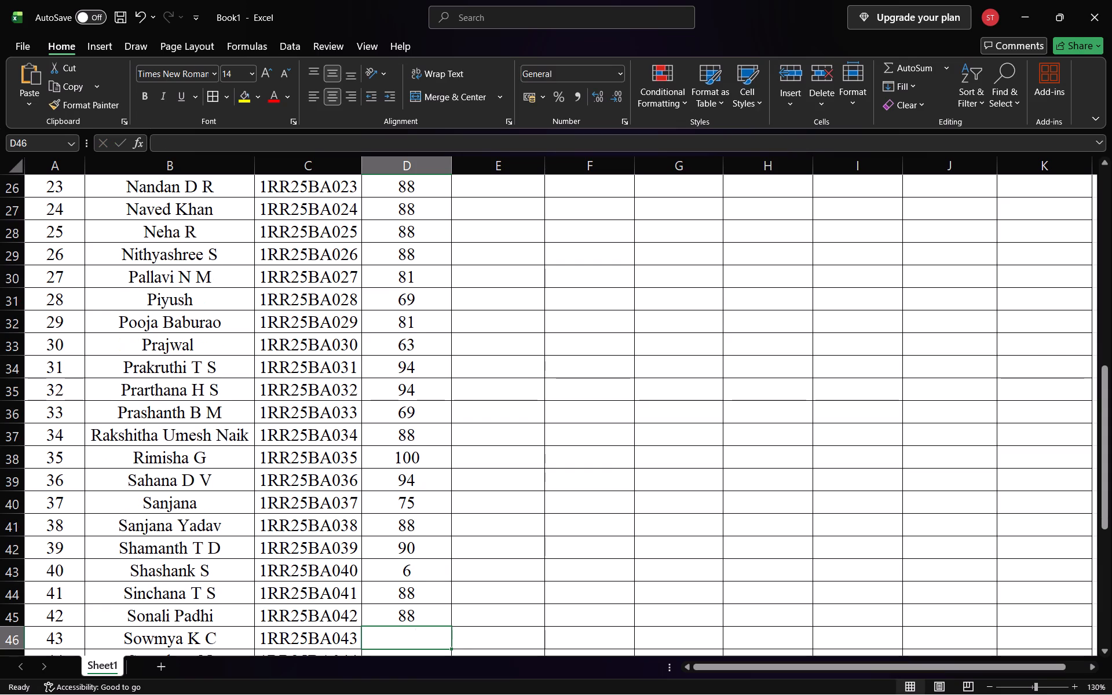
Enter B25BC301 attendance for serial numbers 43 to 46 in D46 to D49 as 56, 94, 44 and 94.
{"action": "type", "text": "56"}
{"action": "key", "text": "Down"}
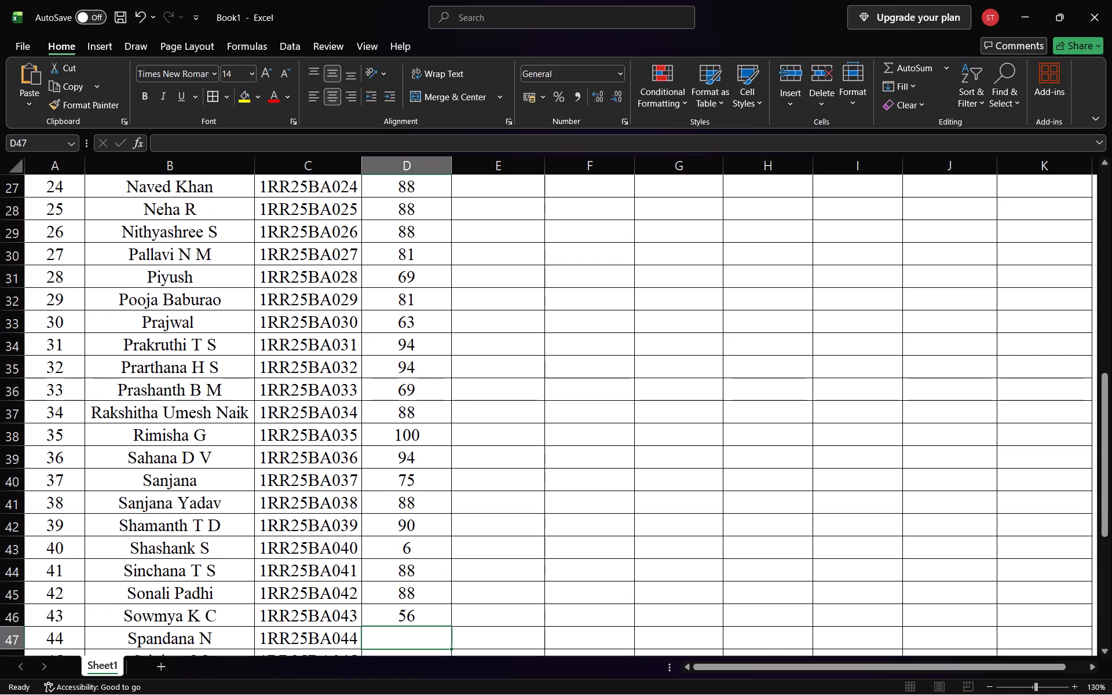
{"action": "type", "text": "94"}
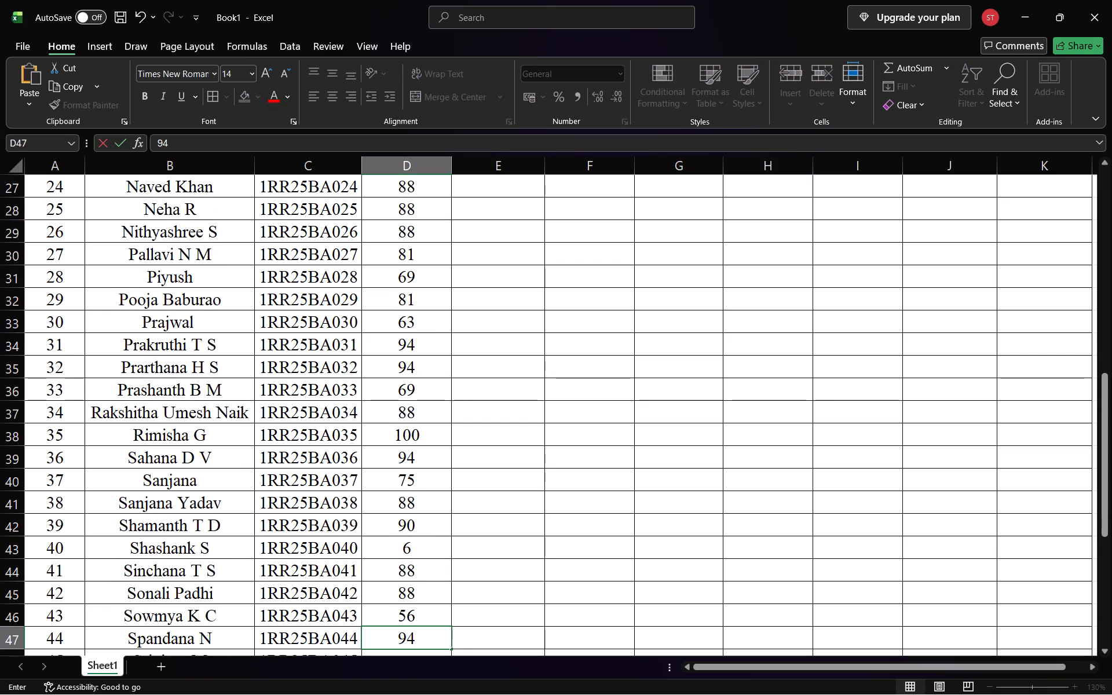
{"action": "key", "text": "Down"}
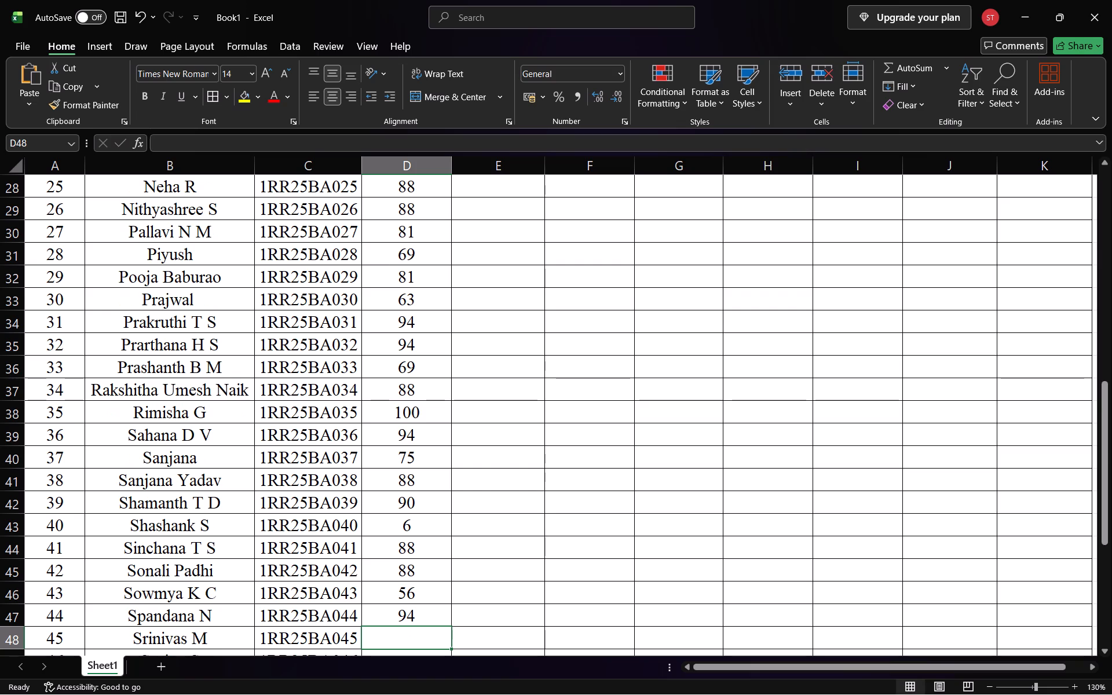
{"action": "type", "text": "44"}
{"action": "key", "text": "Down"}
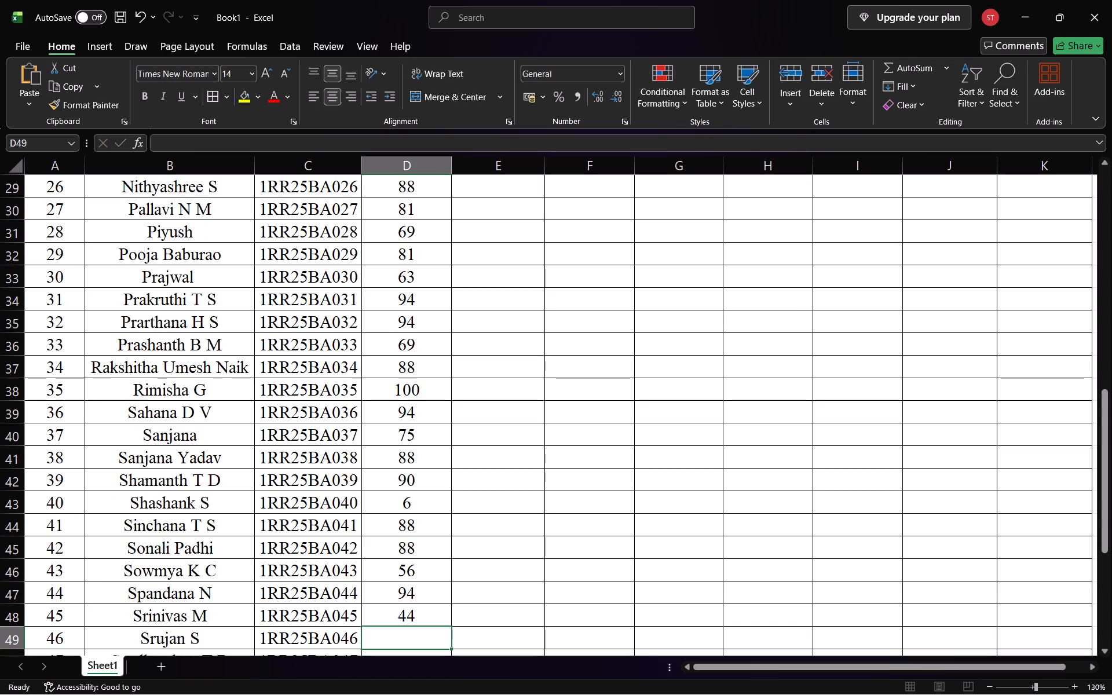
{"action": "type", "text": "94"}
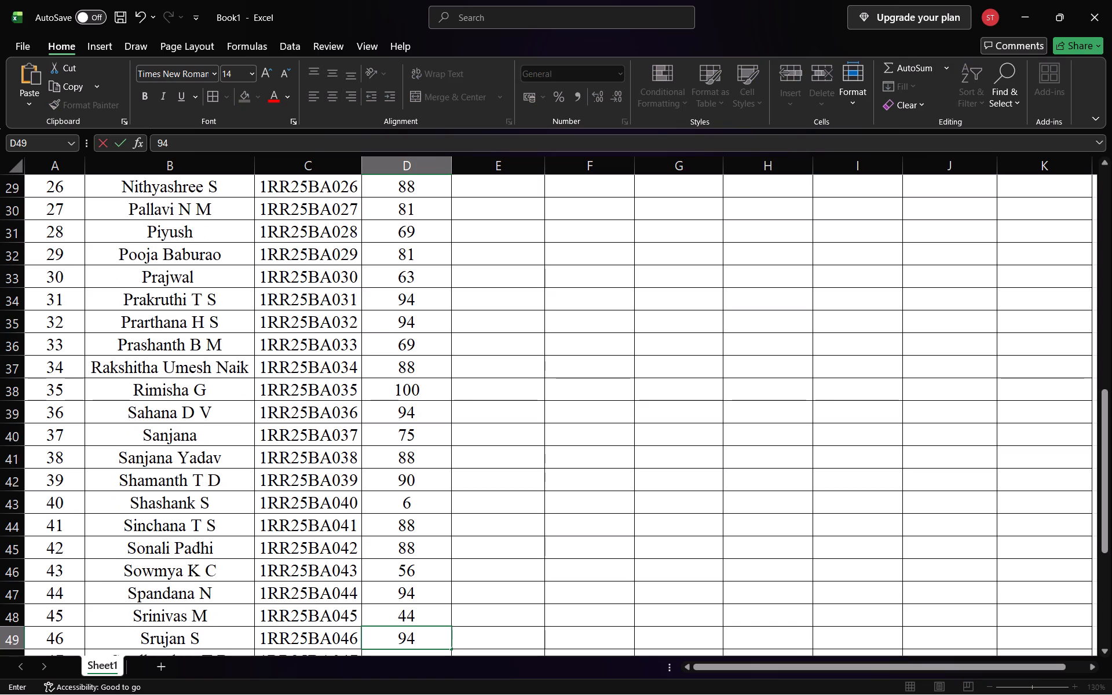
{"action": "key", "text": "Down"}
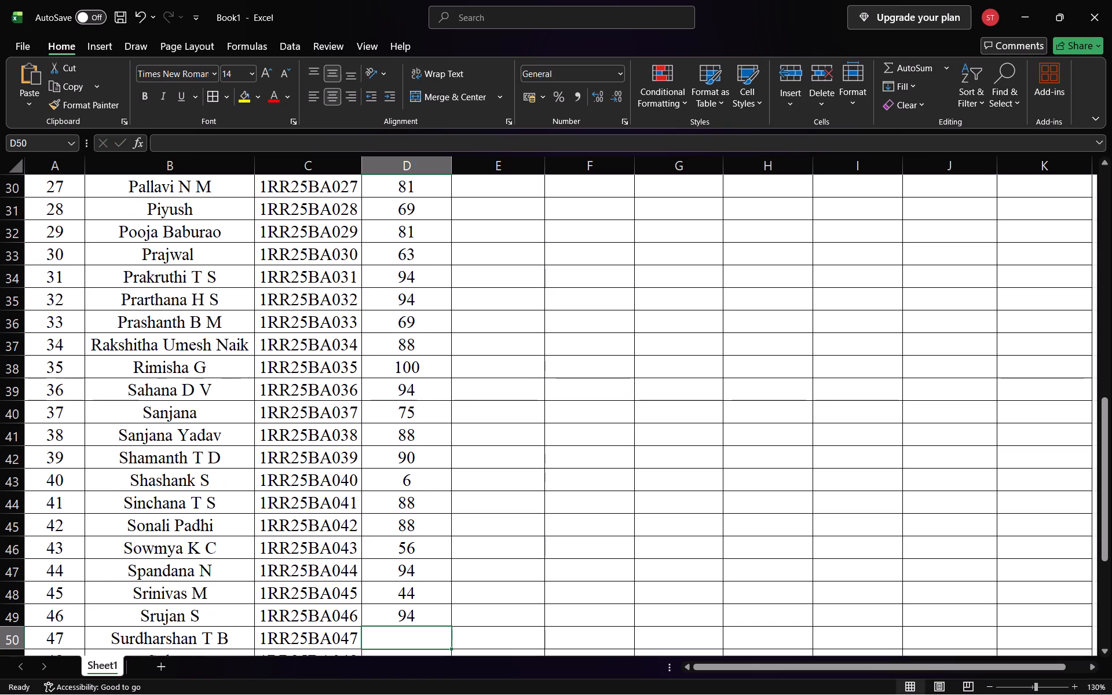
Enter B25BC301 attendance for serial numbers 47 to 49 in D50 to D52 as 19, 0 and 100.
{"action": "type", "text": "19"}
{"action": "key", "text": "Down"}
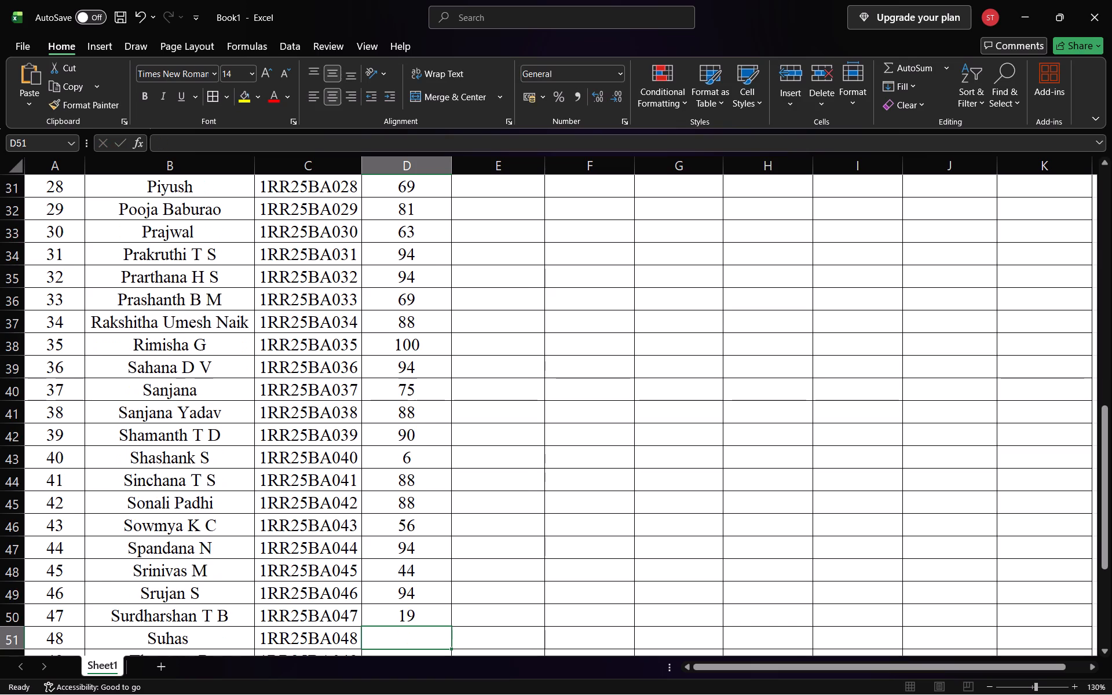
{"action": "key", "text": "0"}
{"action": "key", "text": "Down"}
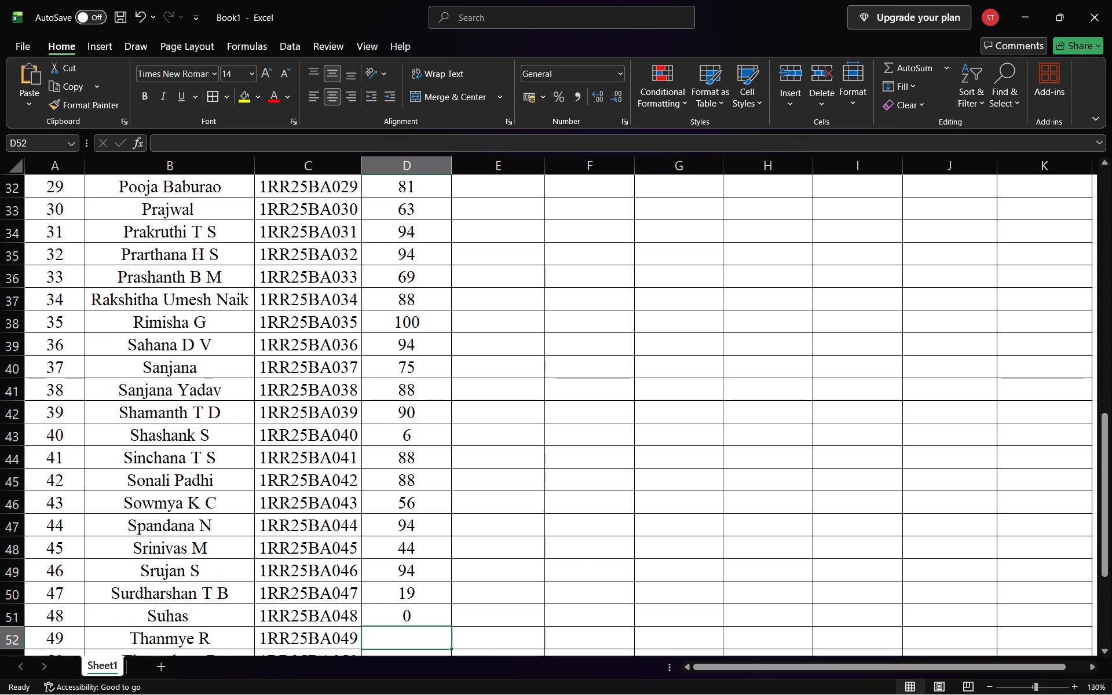
{"action": "type", "text": "100"}
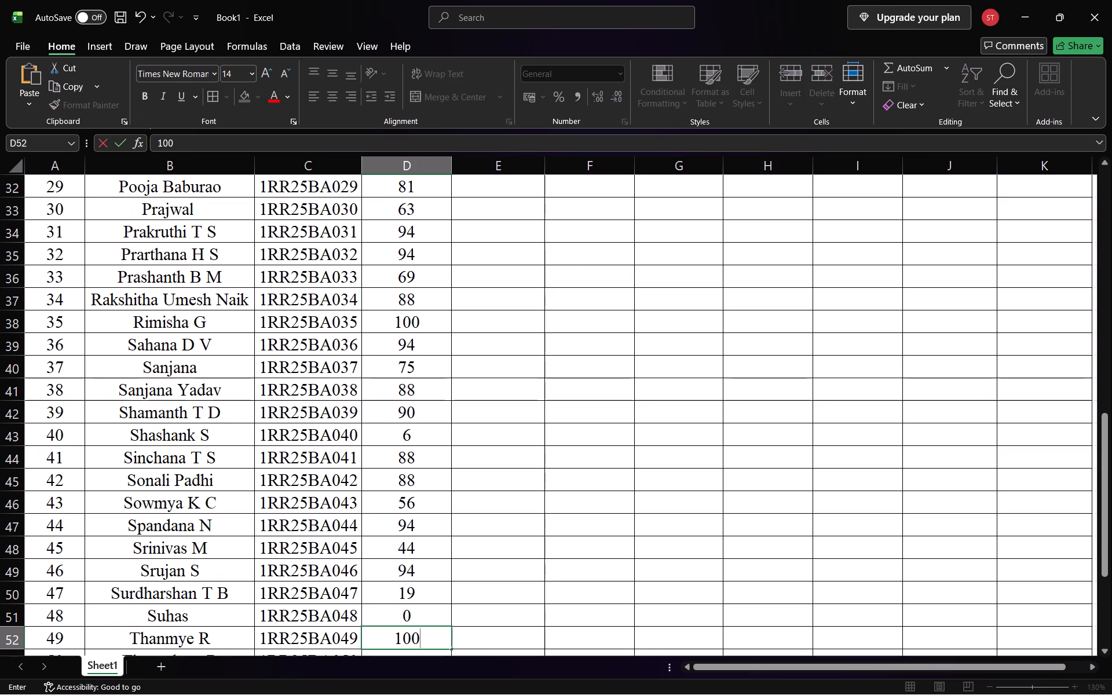
{"action": "key", "text": "Down"}
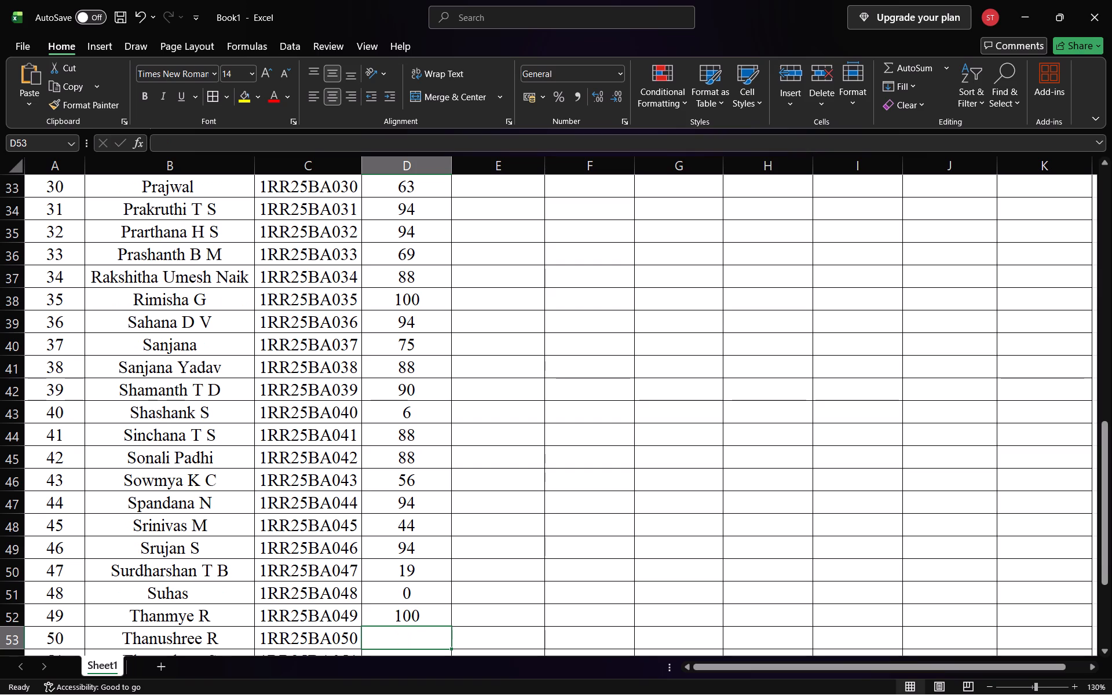
{"action": "type", "text": "96"}
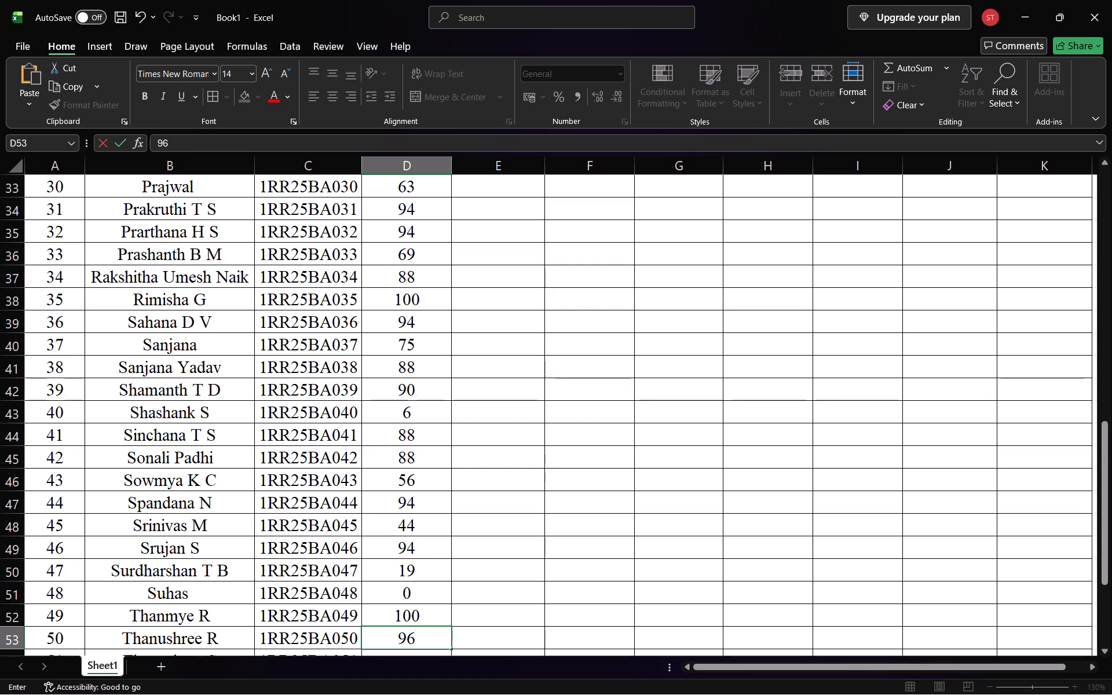
{"action": "key", "text": "Down"}
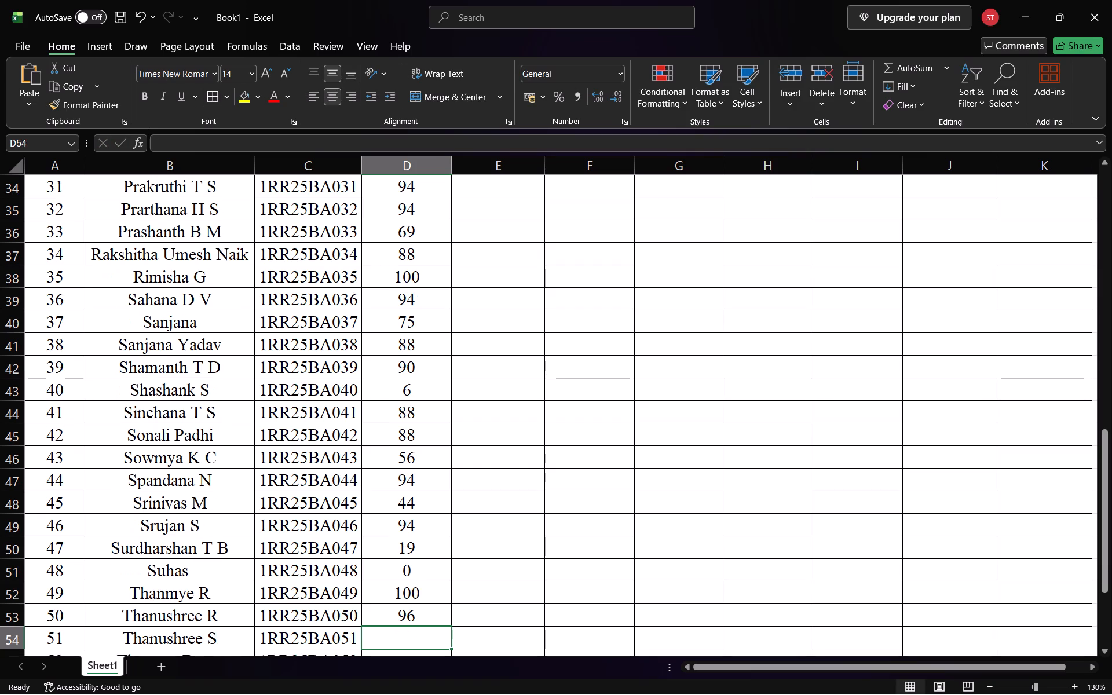
{"action": "key", "text": "Up"}
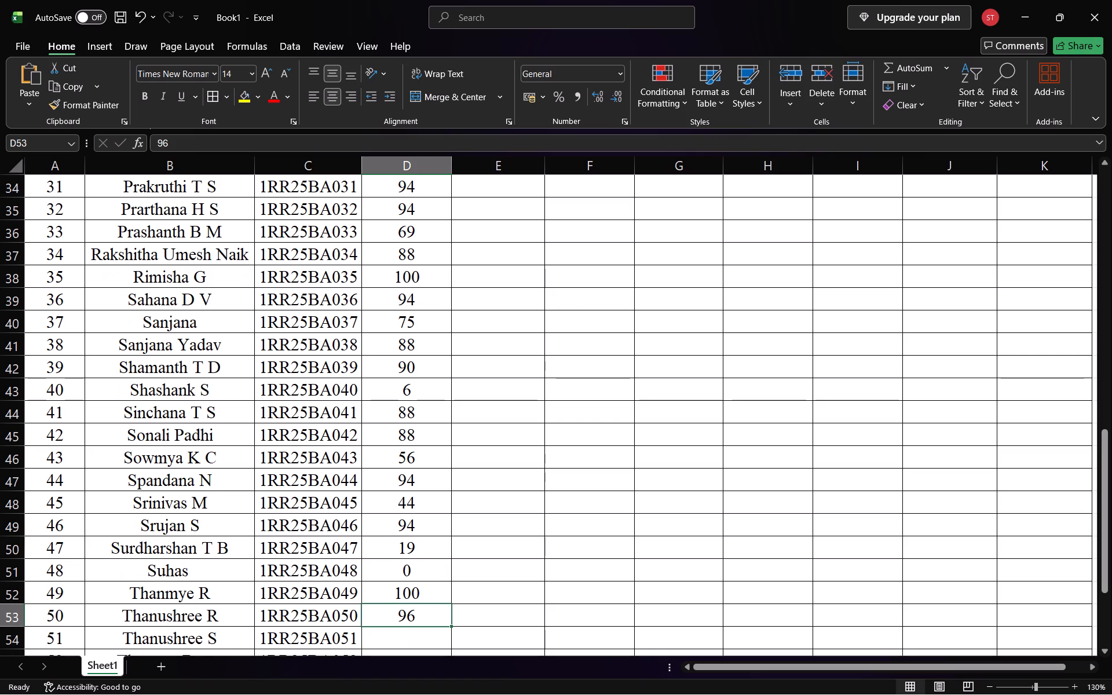
{"action": "type", "text": "609"}
{"action": "key", "text": "BackSpace"}
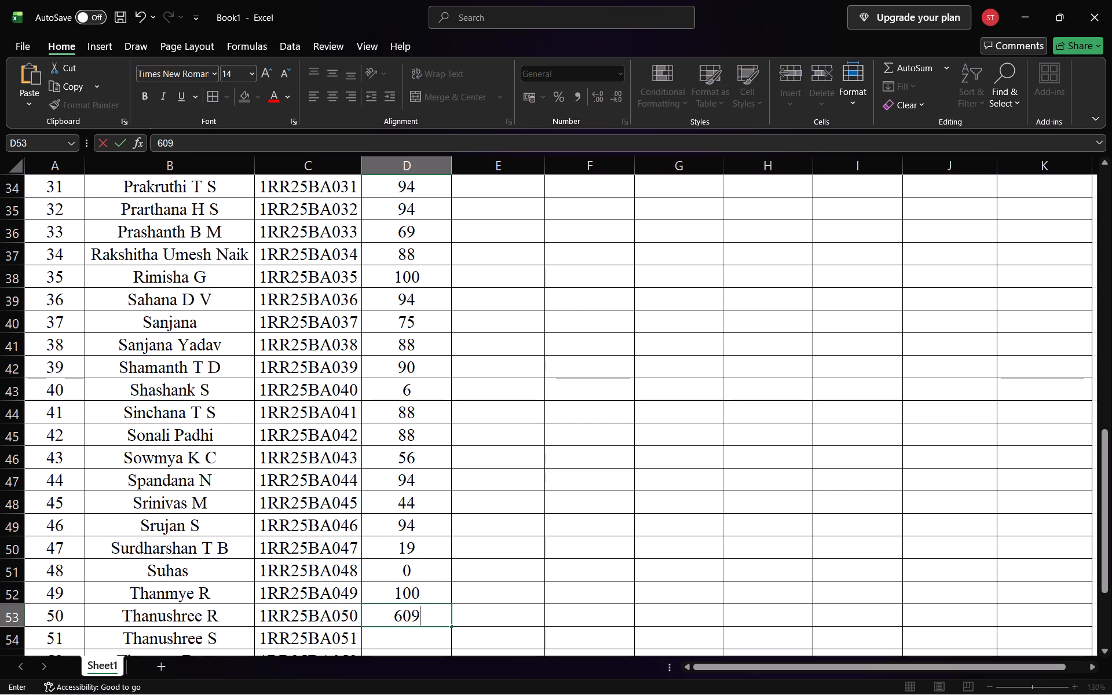
{"action": "key", "text": "BackSpace"}
{"action": "key", "text": "9"}
{"action": "key", "text": "Down"}
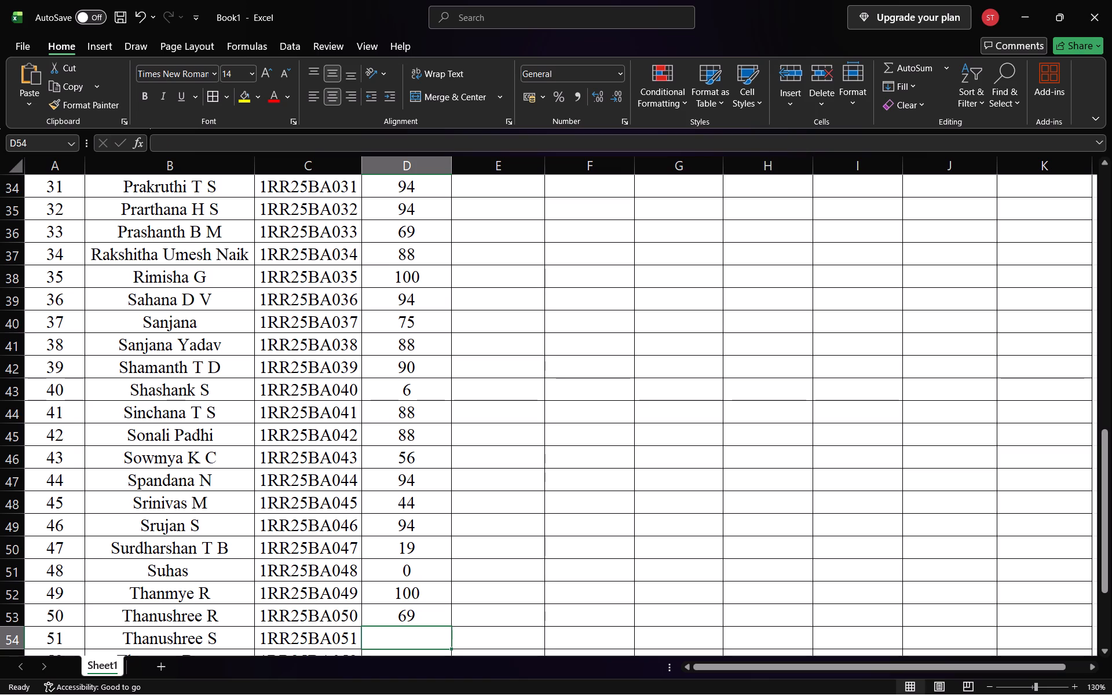
Enter B25BC301 attendance for serial numbers 51 to 53 in D54 to D56 as 88, 69 and 69.
{"action": "type", "text": "88"}
{"action": "key", "text": "Down"}
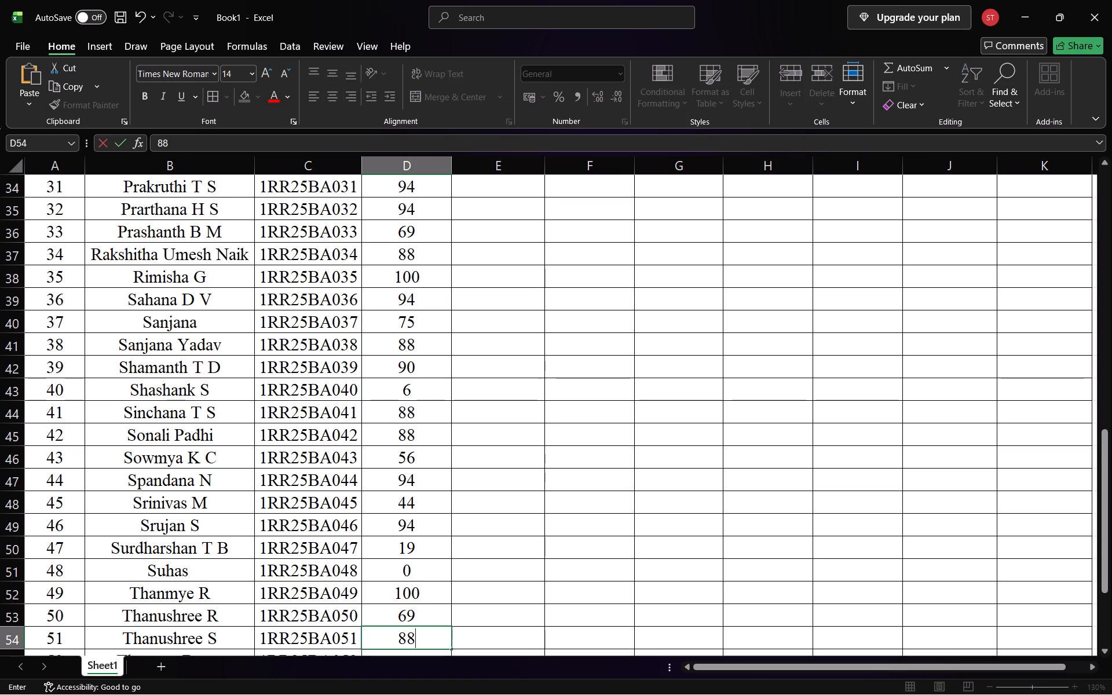
{"action": "type", "text": "69"}
{"action": "key", "text": "Down"}
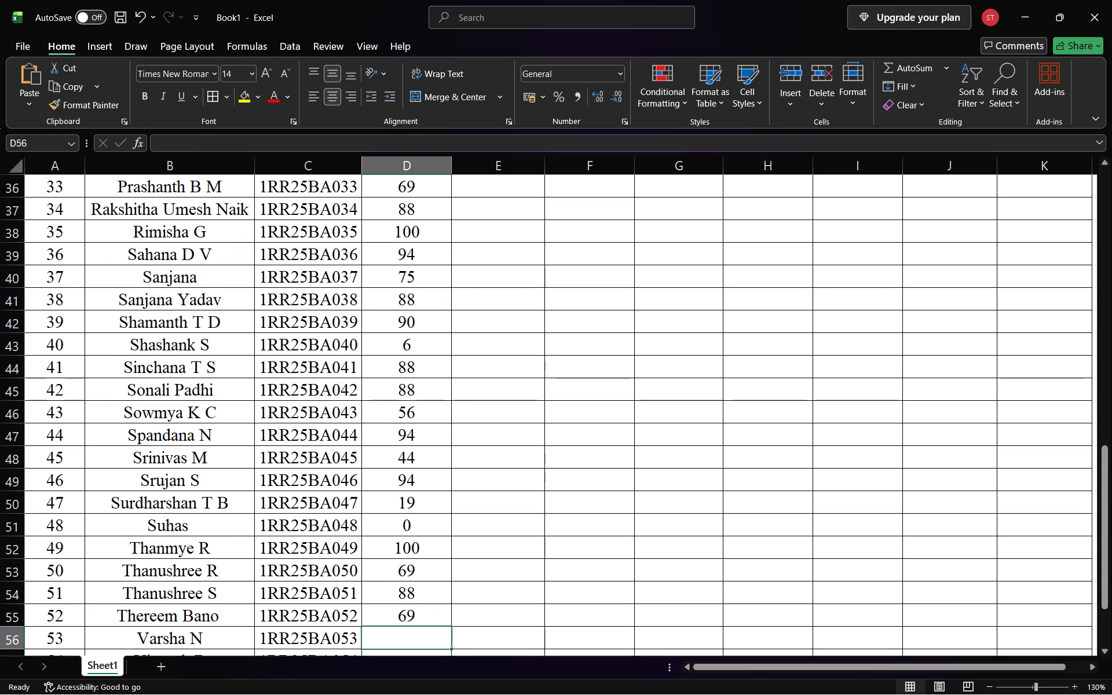
{"action": "type", "text": "69"}
{"action": "key", "text": "Down"}
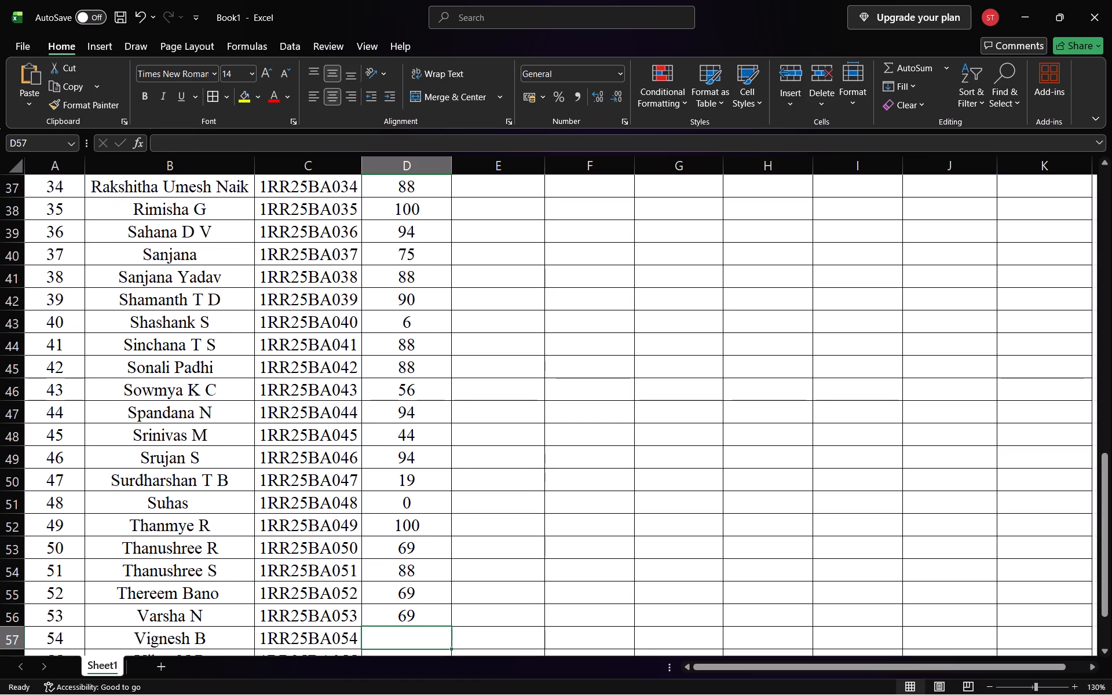
Enter B25BC301 attendance for serial numbers 54 to 57 in D57 to D60 as 88, 63, 81 and 81.
{"action": "type", "text": "88"}
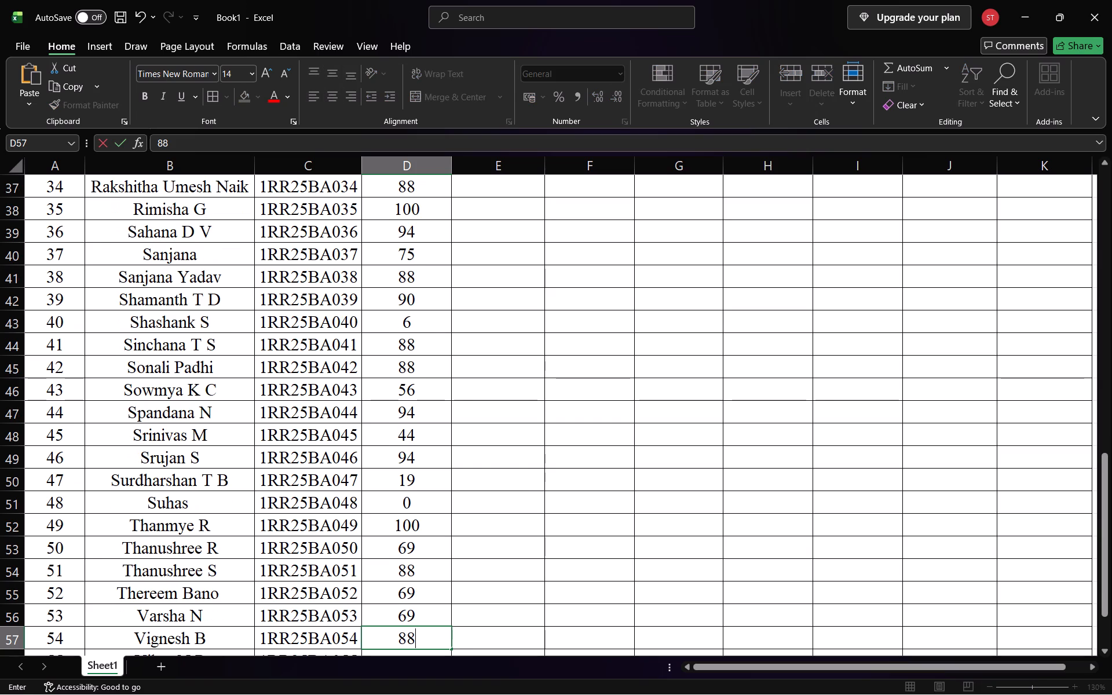
{"action": "key", "text": "Down"}
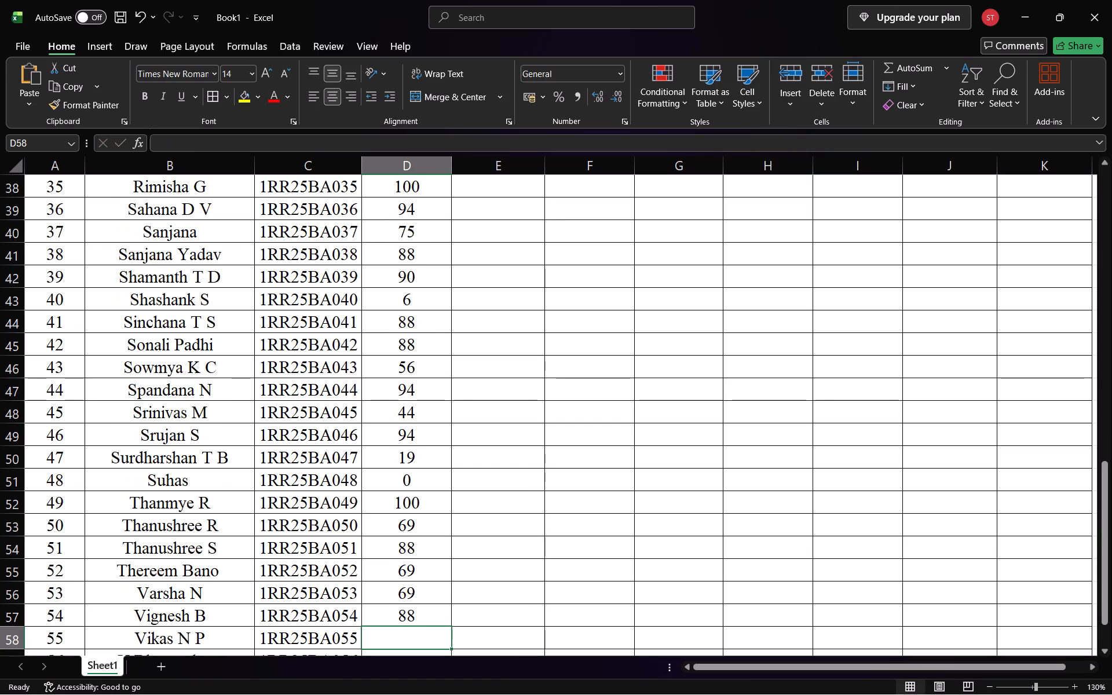
{"action": "type", "text": "63"}
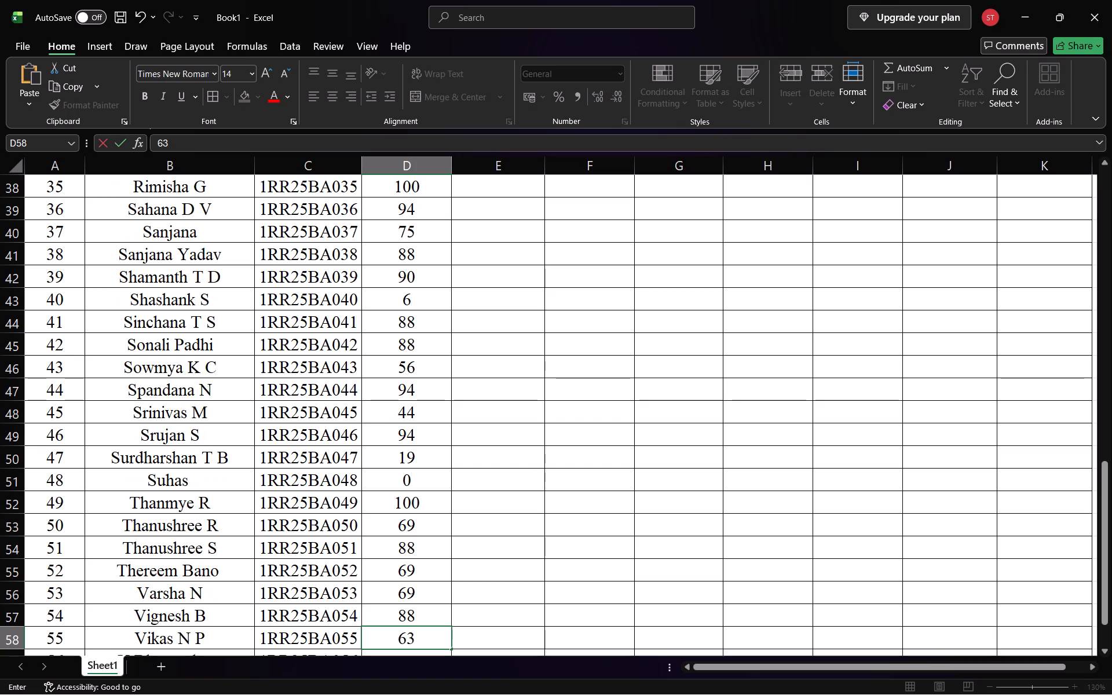
{"action": "key", "text": "Down"}
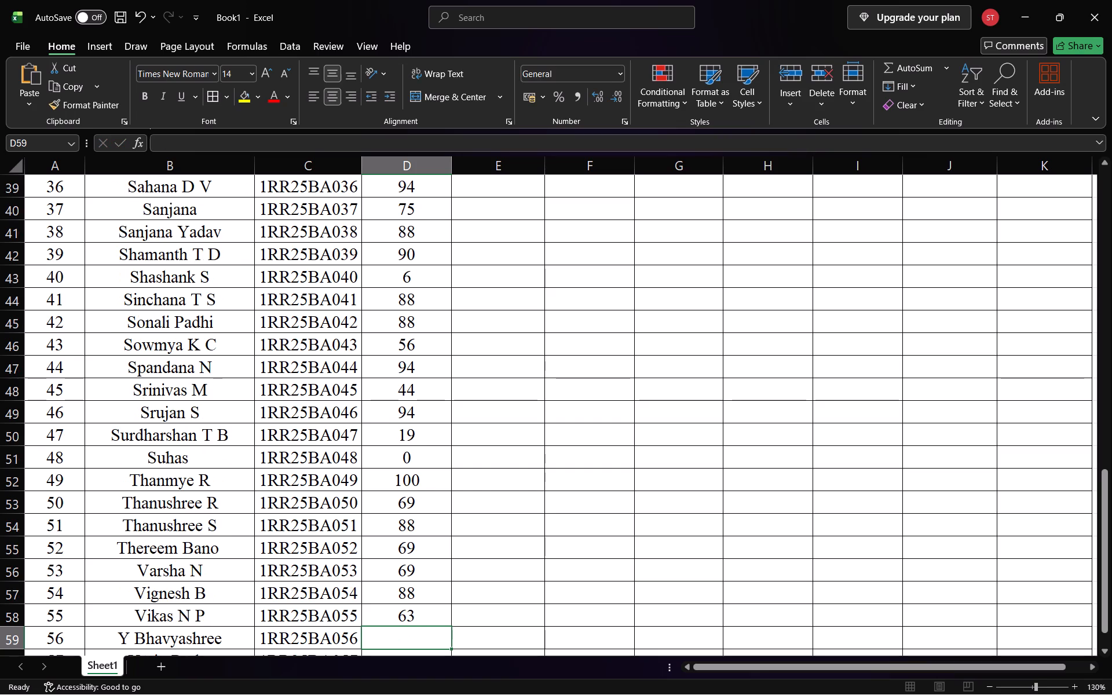
{"action": "type", "text": "81"}
{"action": "key", "text": "Down"}
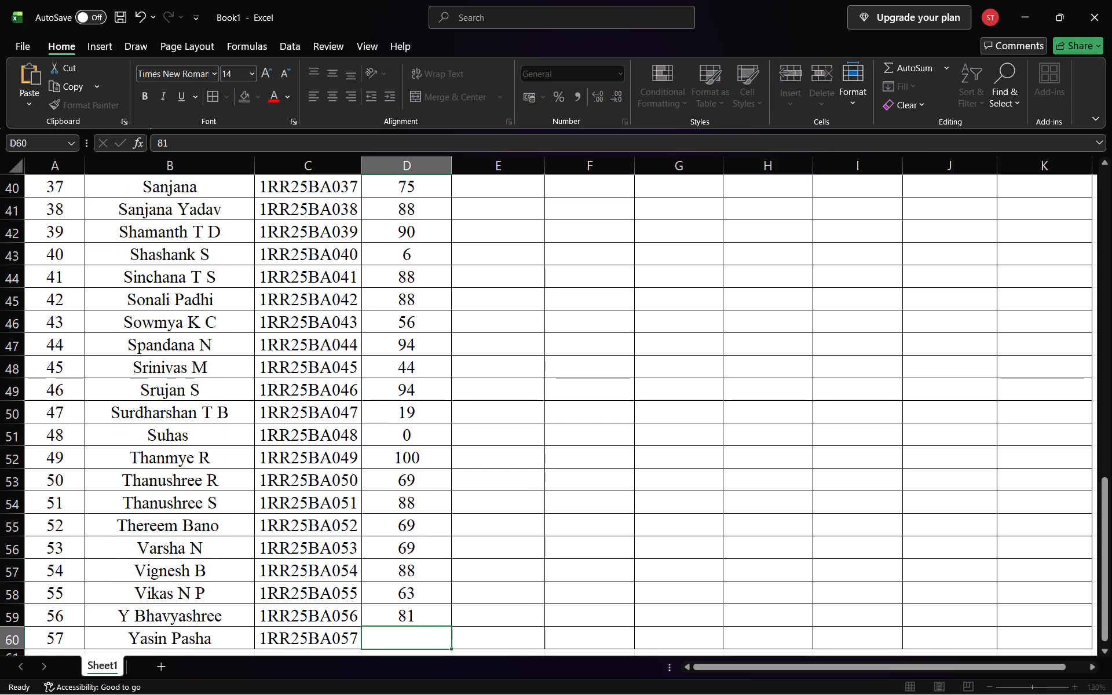
{"action": "type", "text": "81"}
{"action": "key", "text": "Right"}
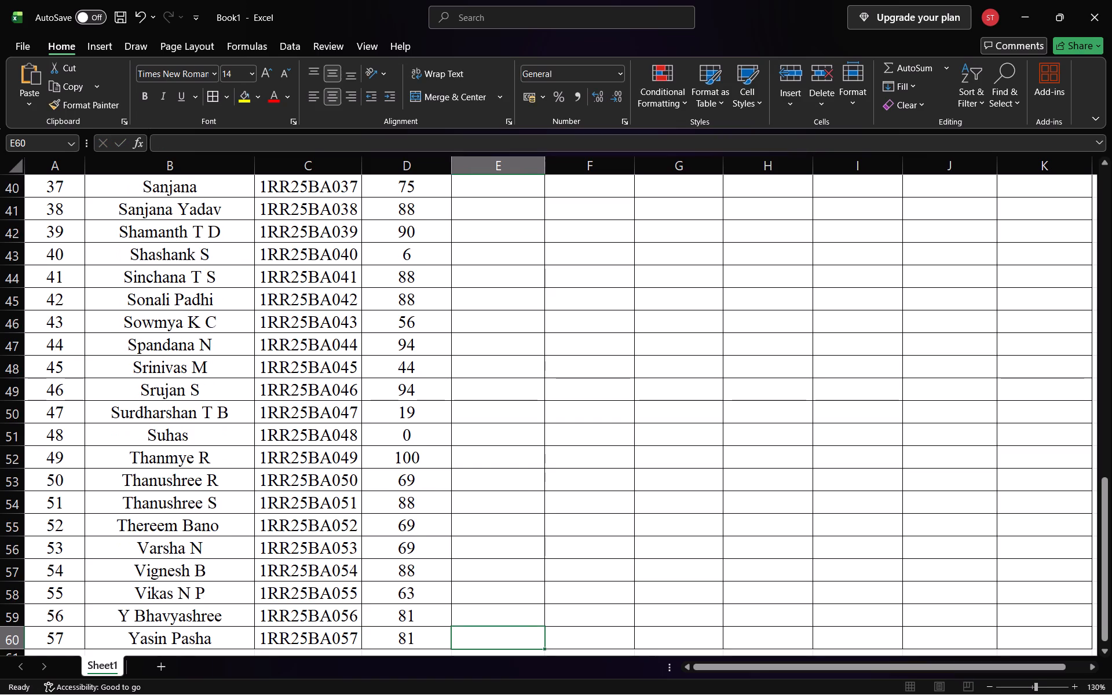
Enter B25BC302 attendance for serial numbers 3 to 6 in E6 to E9 as 81, 100, 67 and 5.
{"action": "key", "text": "Up"}
{"action": "key", "text": "Up"}
{"action": "key", "text": "Up"}
{"action": "key", "text": "Up"}
{"action": "key", "text": "Up"}
{"action": "key", "text": "Up"}
{"action": "key", "text": "Up"}
{"action": "key", "text": "Up"}
{"action": "key", "text": "Up"}
{"action": "key", "text": "Up"}
{"action": "key", "text": "Up"}
{"action": "key", "text": "Up"}
{"action": "key", "text": "Up"}
{"action": "key", "text": "Up"}
{"action": "key", "text": "Up"}
{"action": "key", "text": "Up"}
{"action": "key", "text": "Up"}
{"action": "key", "text": "Up"}
{"action": "key", "text": "Up"}
{"action": "key", "text": "Up"}
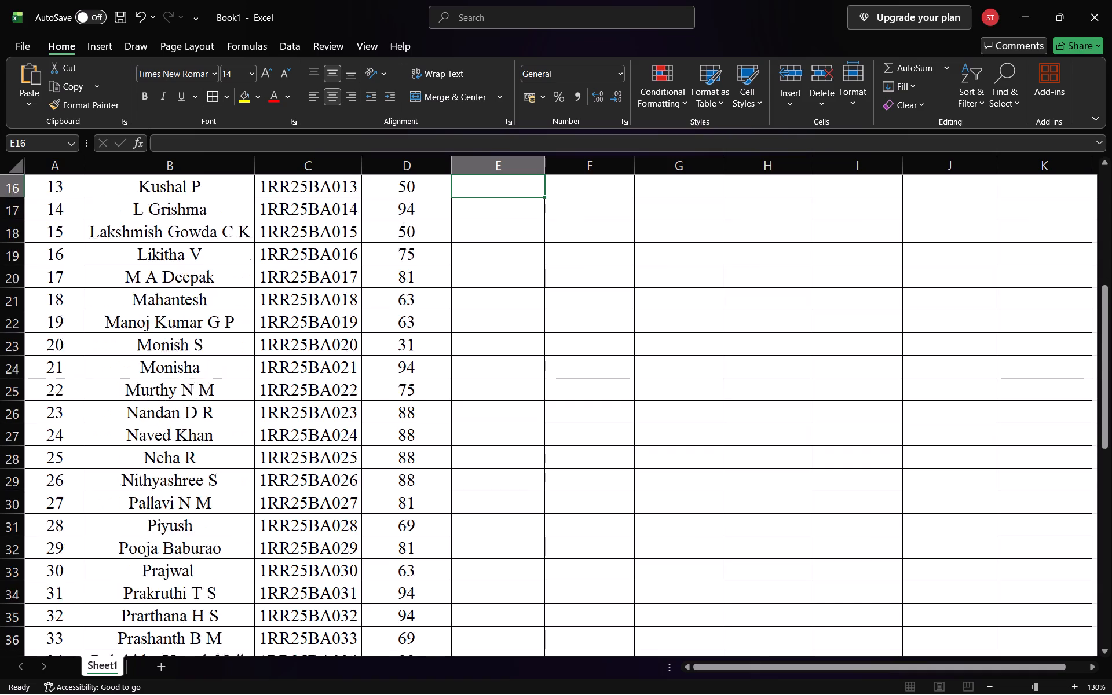
{"action": "key", "text": "Down"}
{"action": "key", "text": "Down"}
{"action": "key", "text": "Down"}
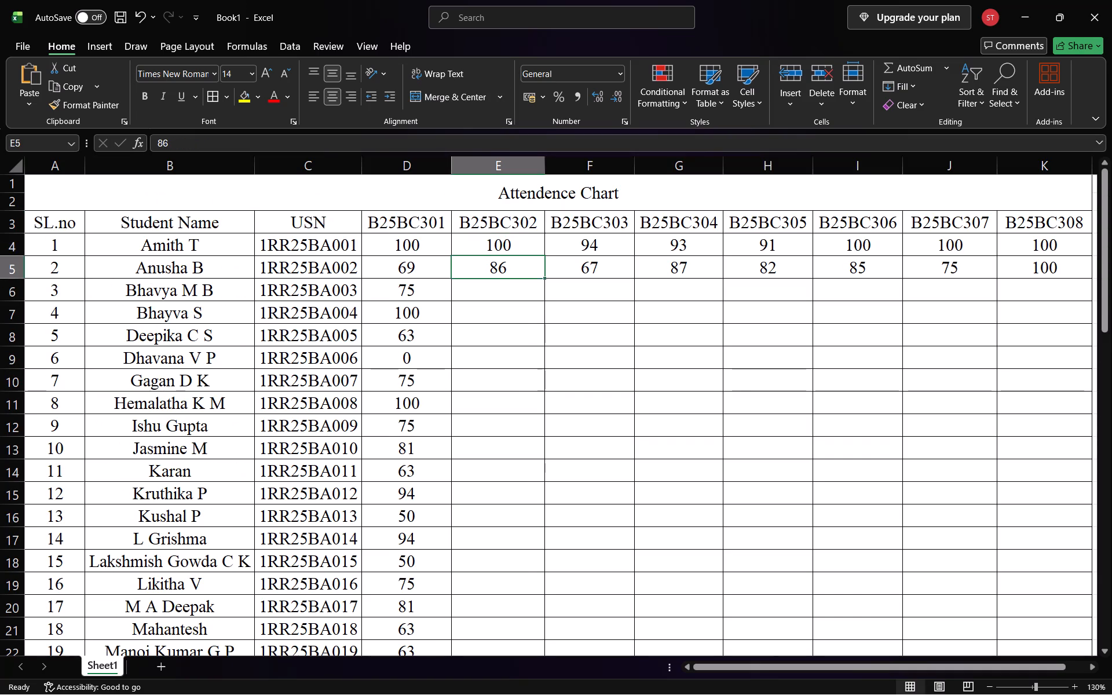
{"action": "key", "text": "Down"}
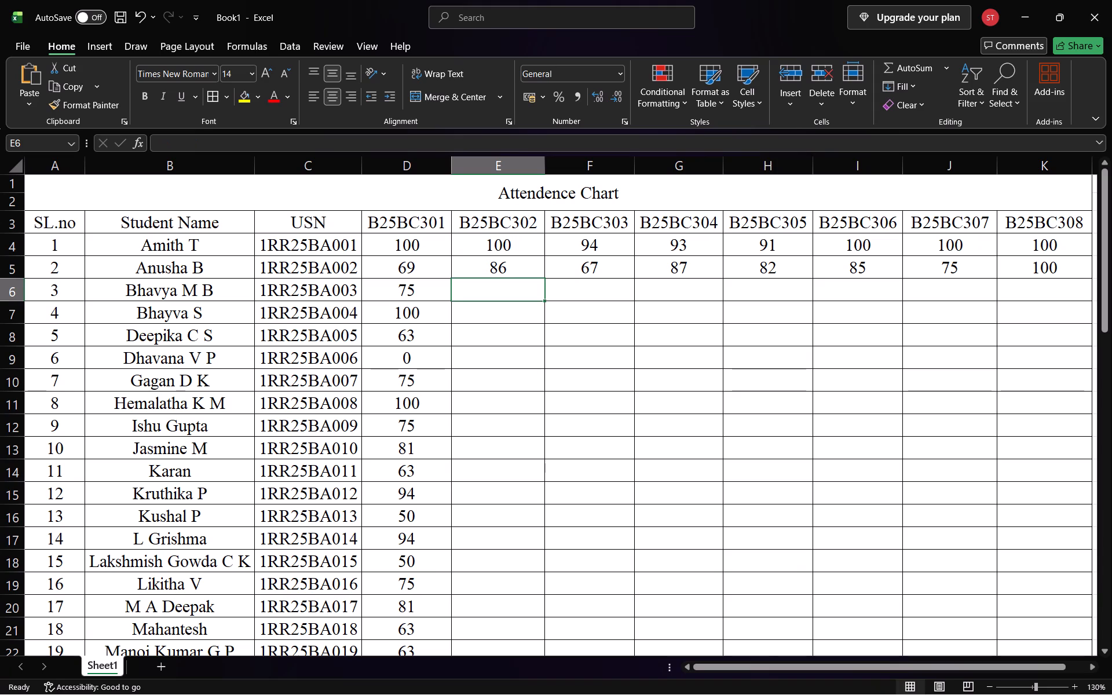
{"action": "type", "text": "81"}
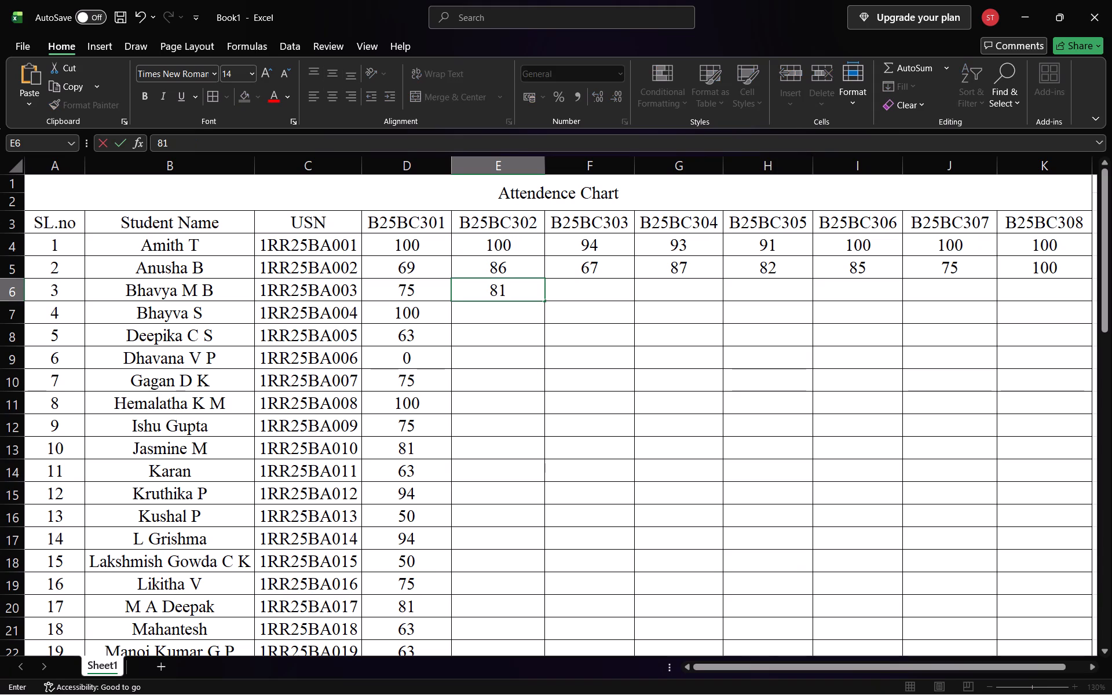
{"action": "key", "text": "Down"}
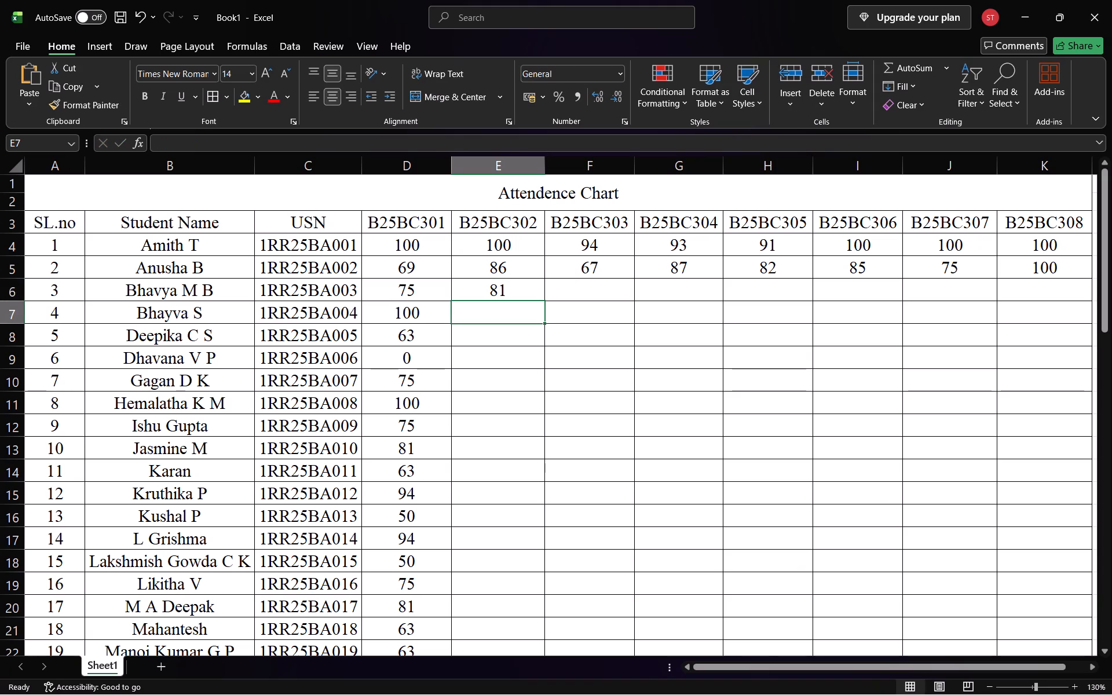
{"action": "type", "text": "100"}
{"action": "key", "text": "Down"}
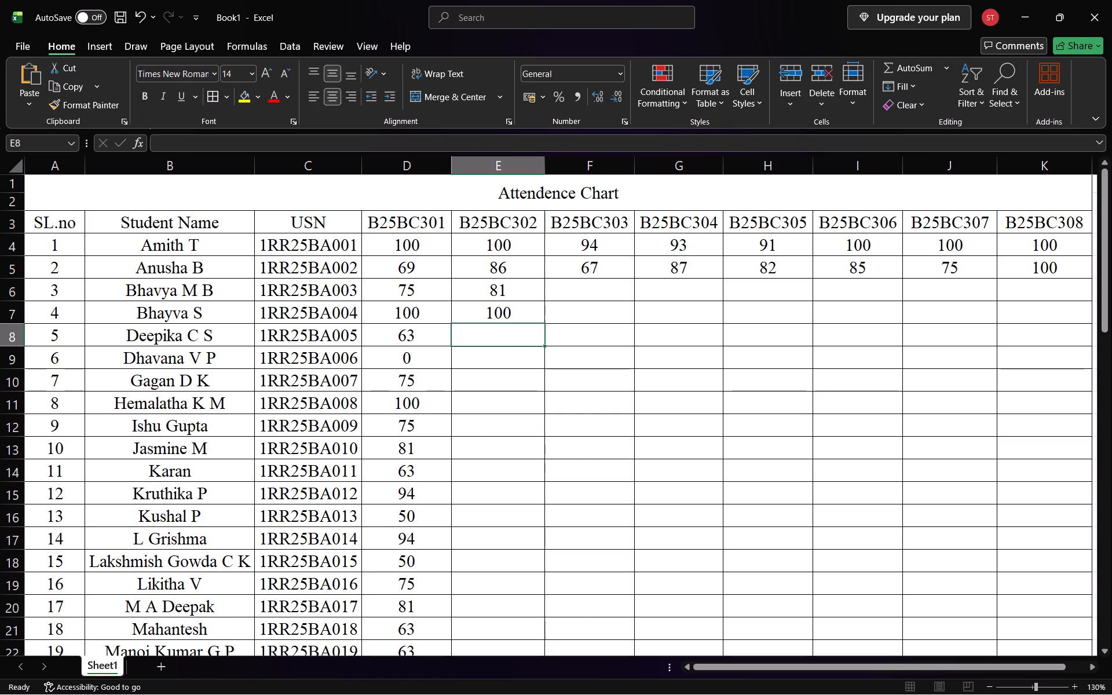
{"action": "type", "text": "67"}
{"action": "key", "text": "Down"}
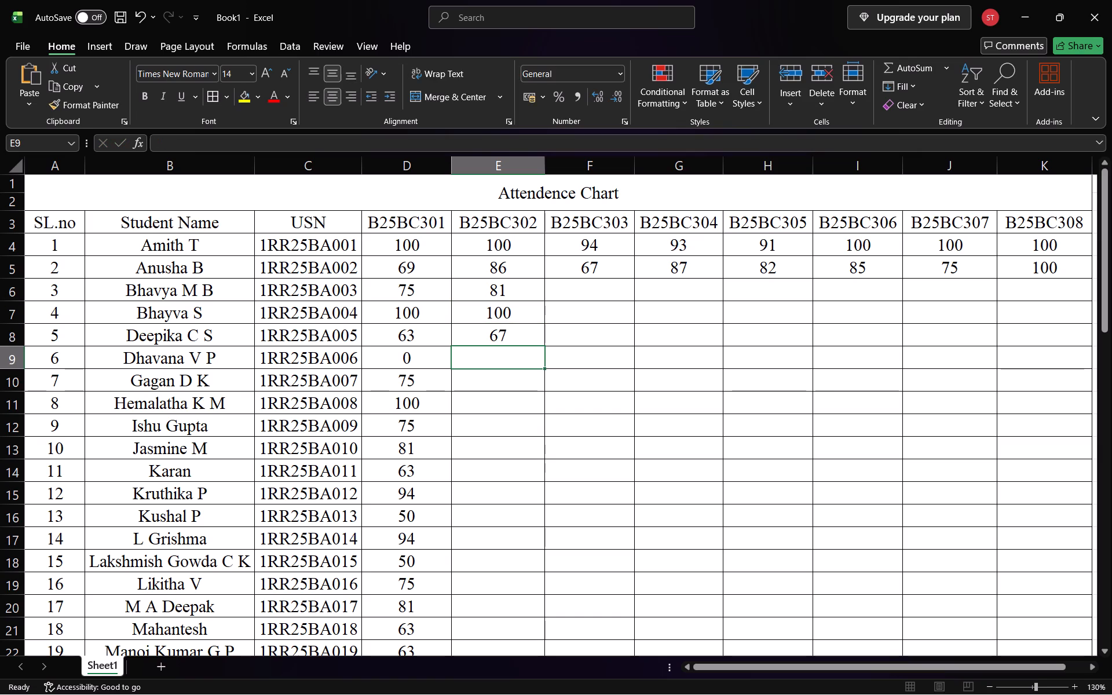
{"action": "key", "text": "5"}
{"action": "key", "text": "Down"}
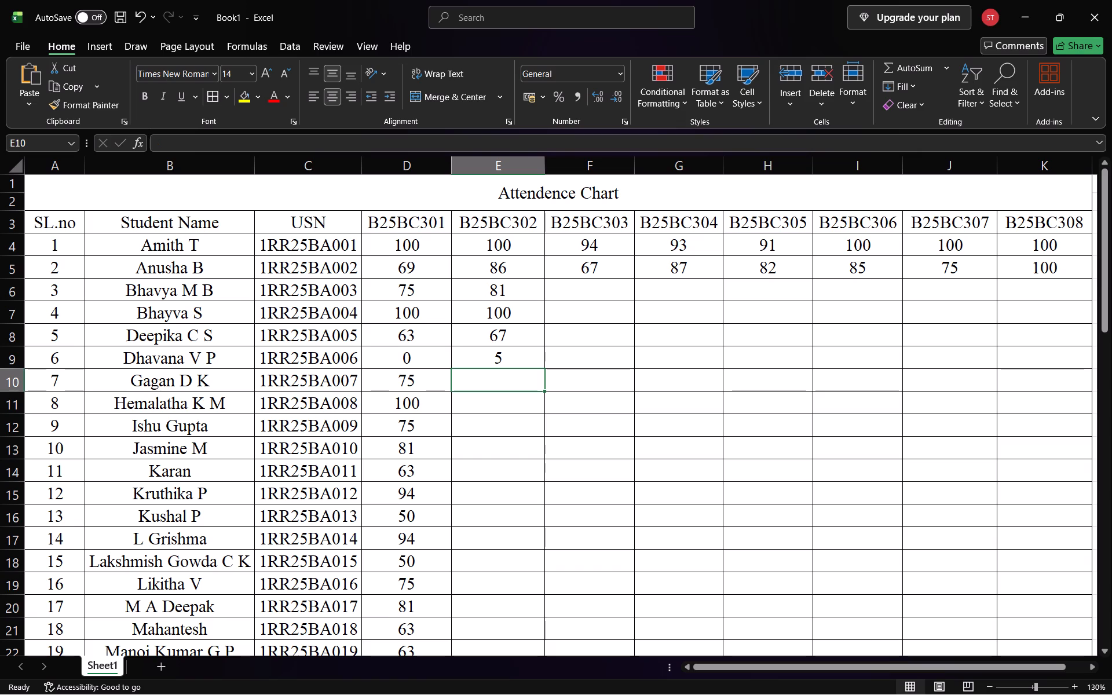
Enter B25BC302 attendance for serial numbers 7 to 10 in E10 to E13 as 86, 100, 90 and 90.
{"action": "type", "text": "86"}
{"action": "key", "text": "Down"}
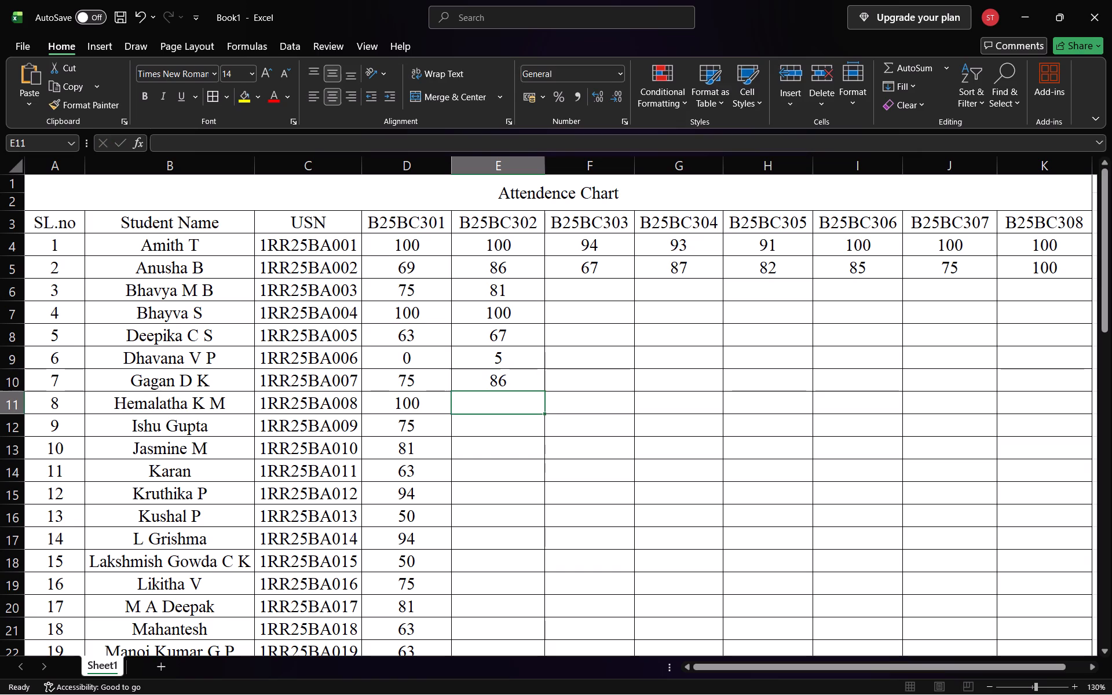
{"action": "type", "text": "100"}
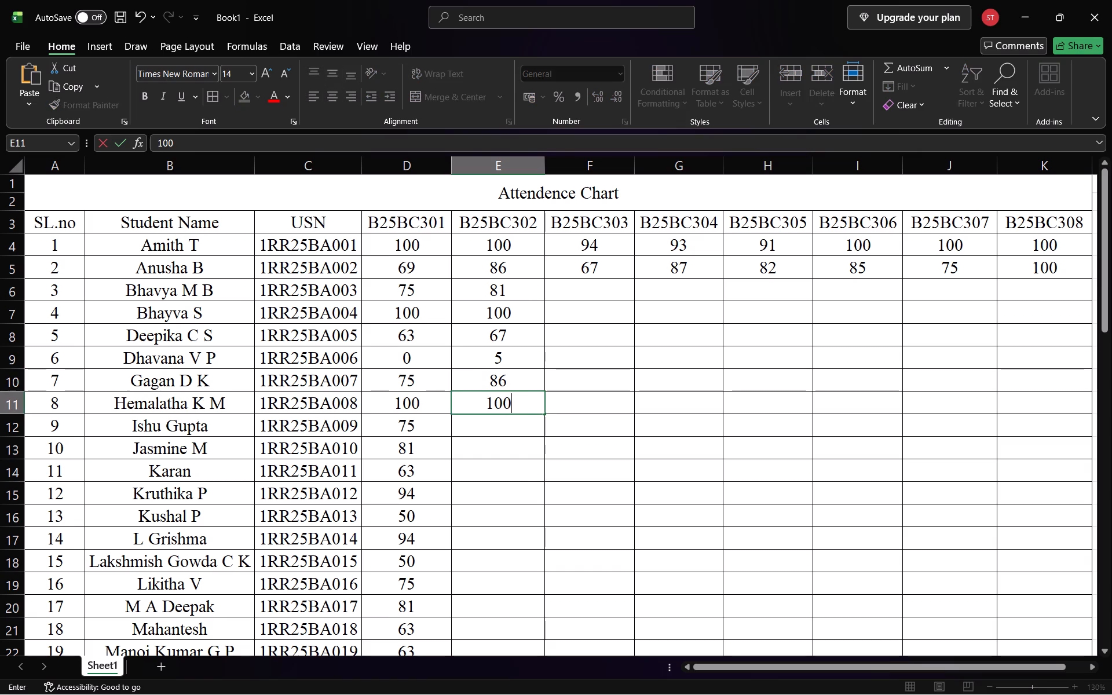
{"action": "key", "text": "Down"}
{"action": "key", "text": "9"}
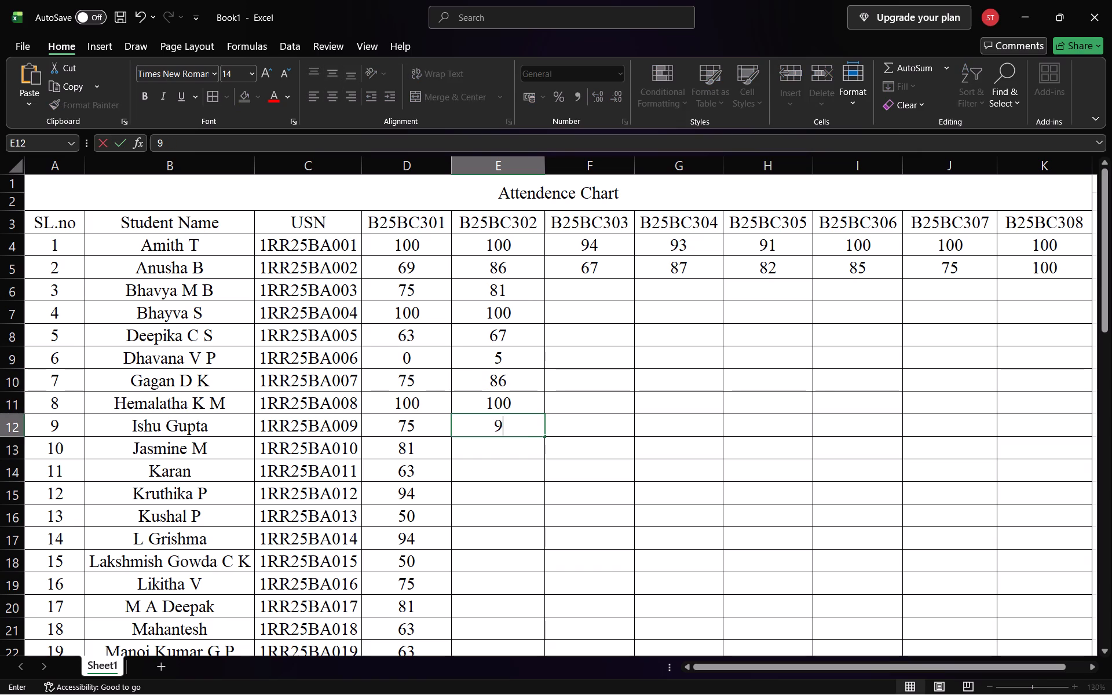
{"action": "key", "text": "0"}
{"action": "key", "text": "Down"}
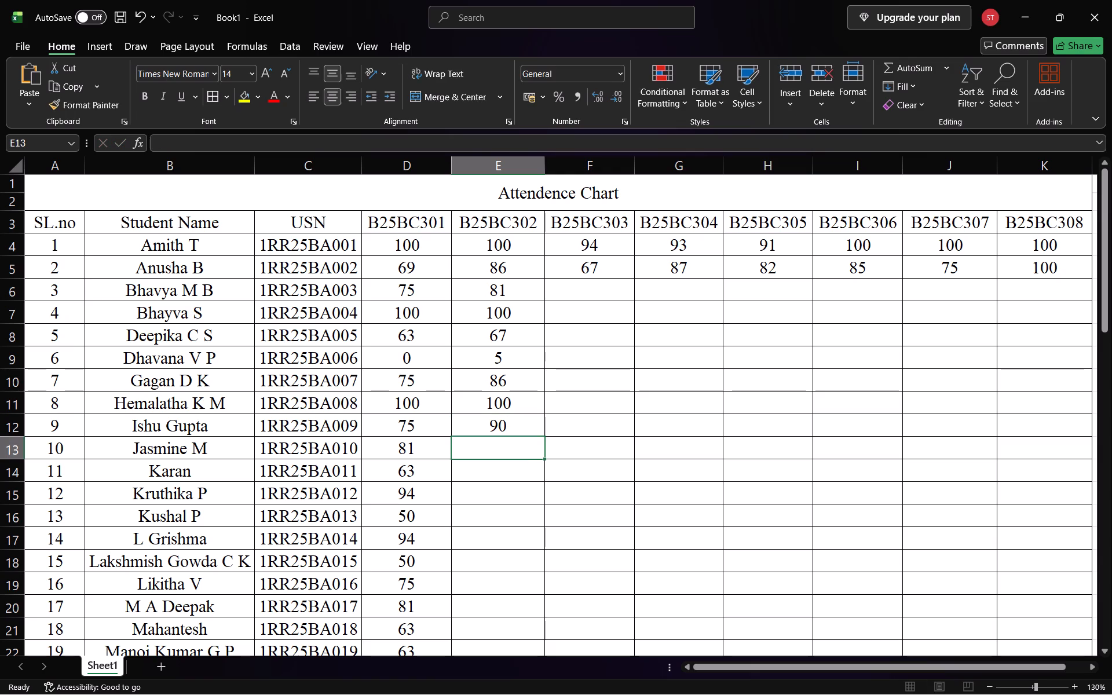
{"action": "type", "text": "90"}
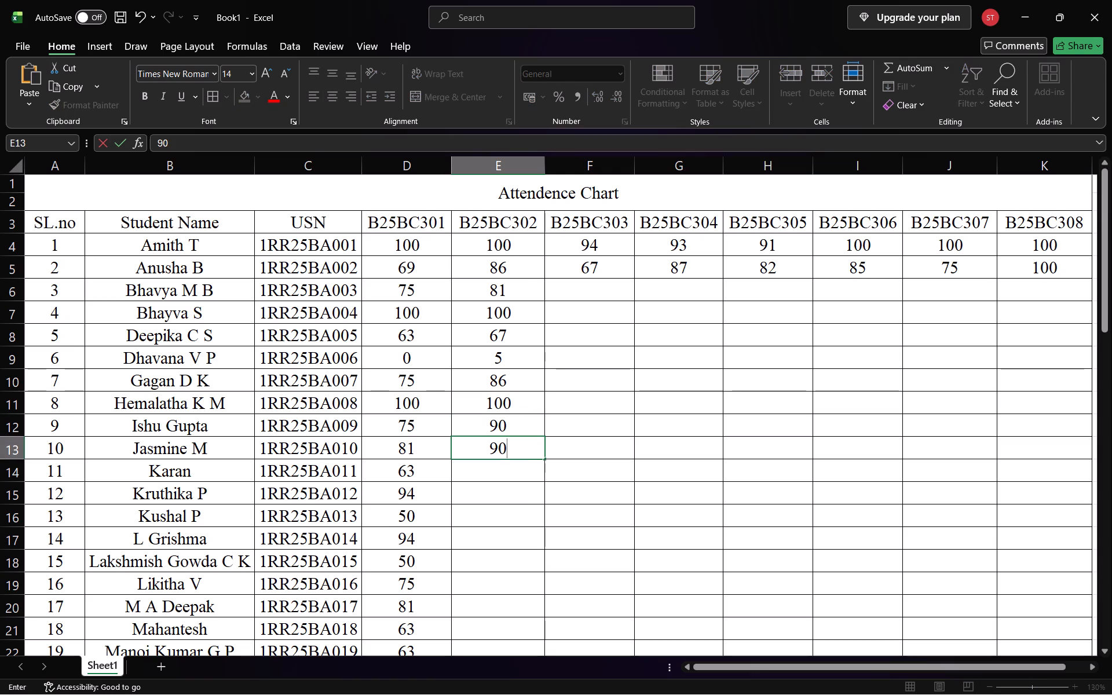
{"action": "key", "text": "Down"}
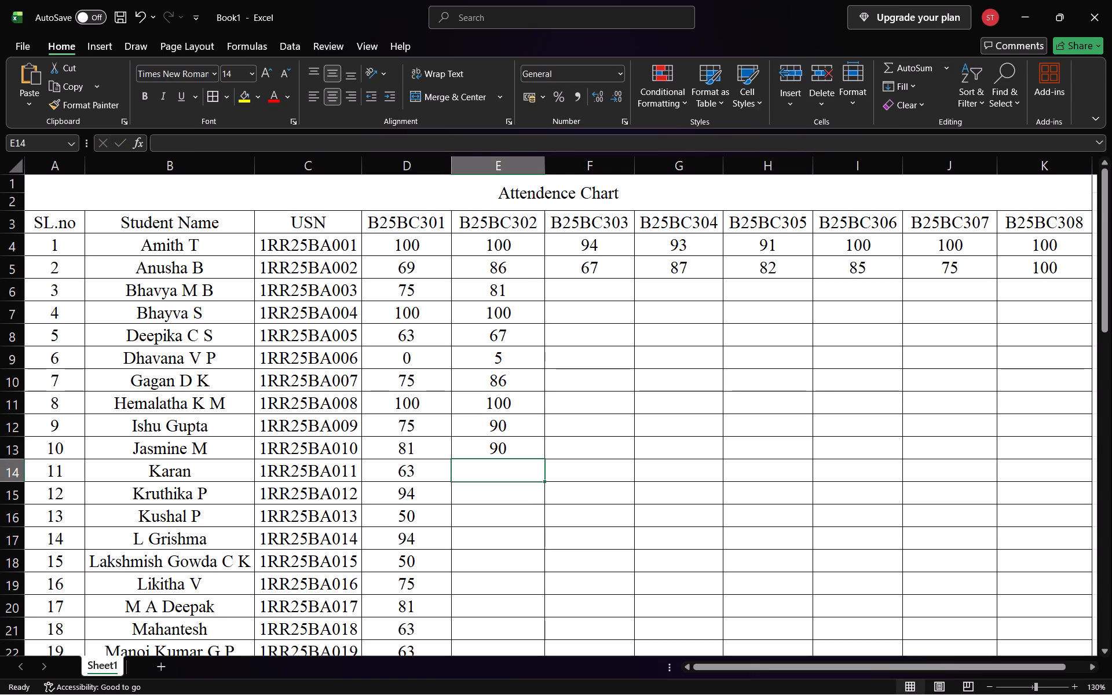
Enter B25BC302 attendance for serial numbers 11 to 14 in E14 to E17 as 76, 90, 67 and 95.
{"action": "type", "text": "76"}
{"action": "key", "text": "Down"}
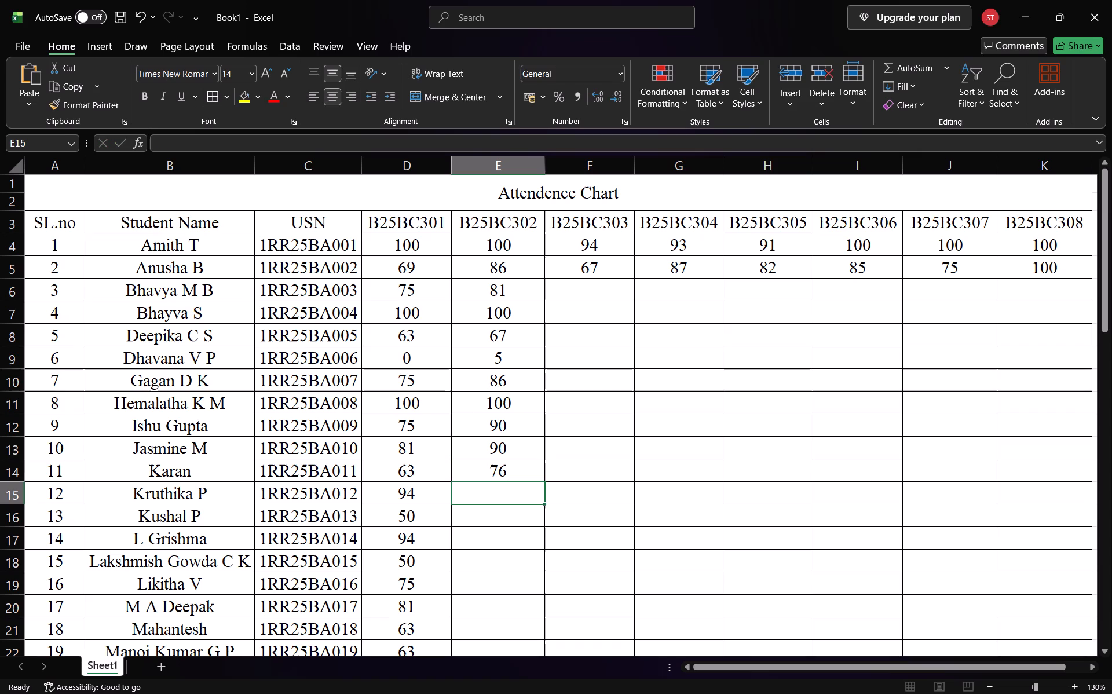
{"action": "type", "text": "90"}
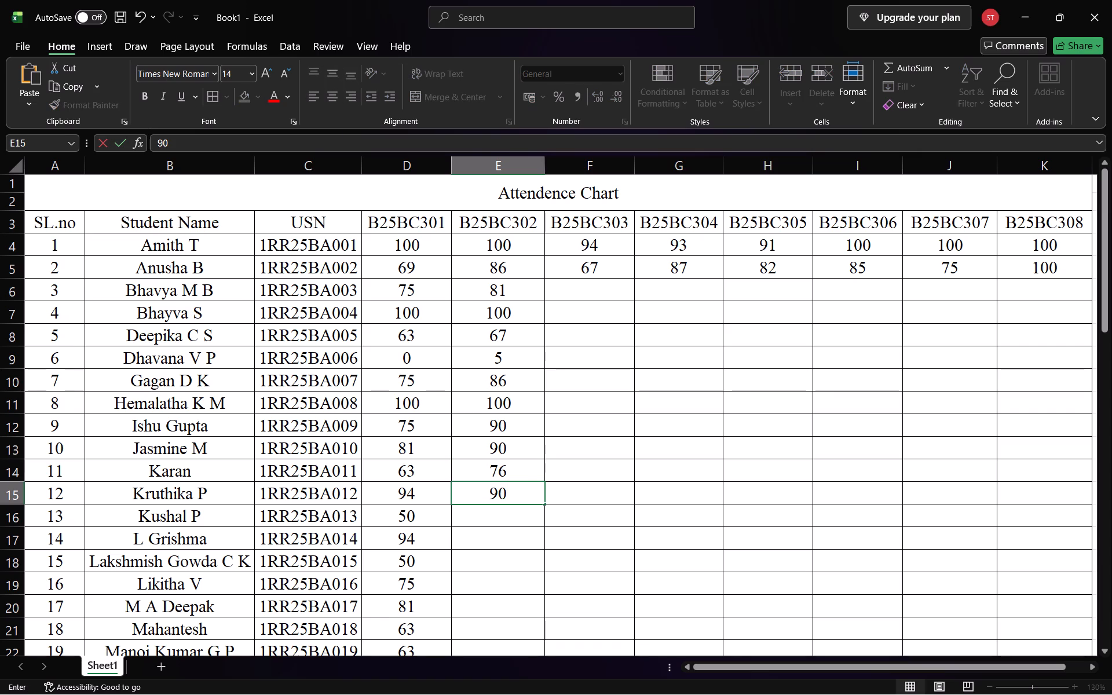
{"action": "key", "text": "Down"}
{"action": "type", "text": "67"}
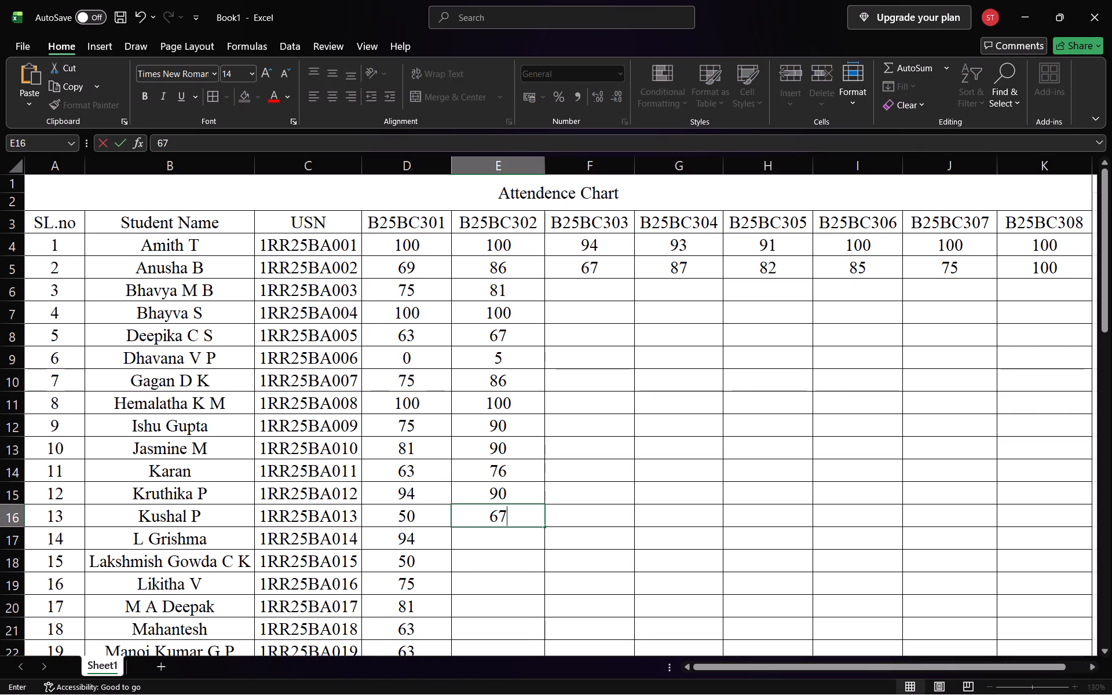
{"action": "key", "text": "Down"}
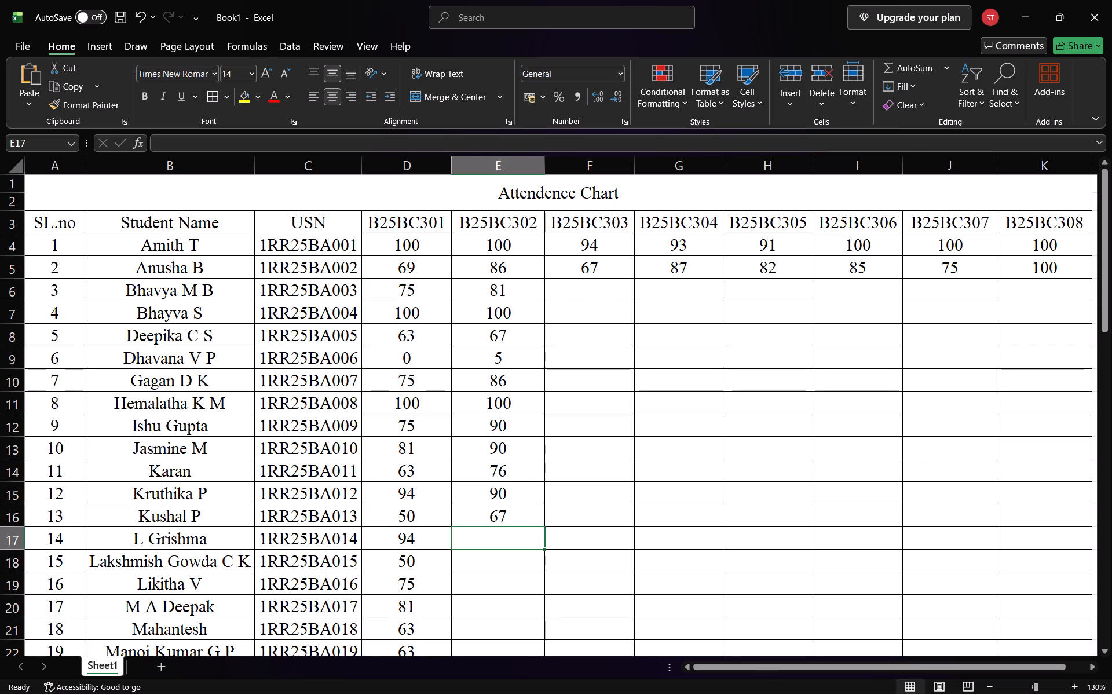
{"action": "type", "text": "95"}
{"action": "key", "text": "Down"}
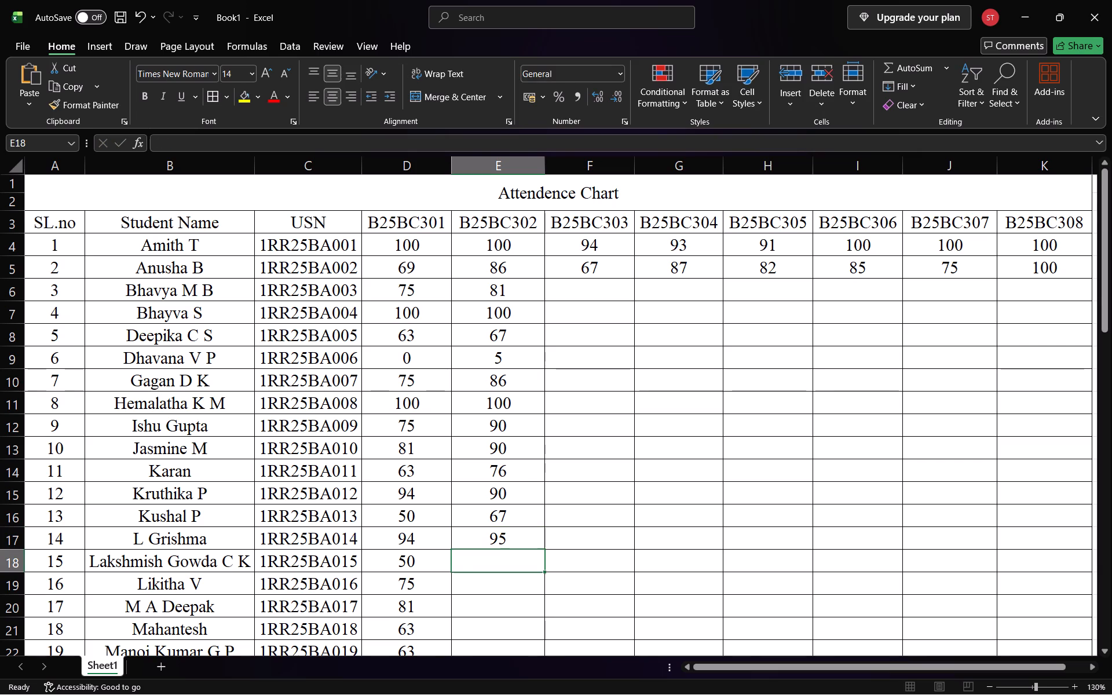
Enter B25BC302 attendance for serial numbers 15 to 20 in E18 to E23 as 38, 90, 71, 67, 71 and 57.
{"action": "type", "text": "38"}
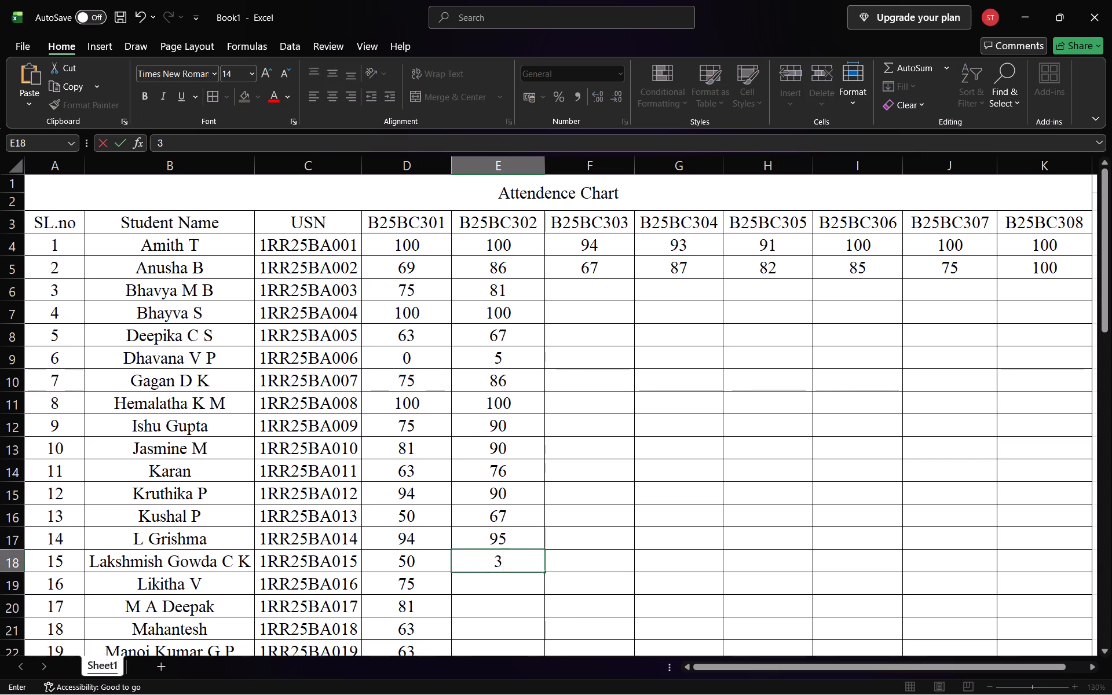
{"action": "key", "text": "Down"}
{"action": "type", "text": "90"}
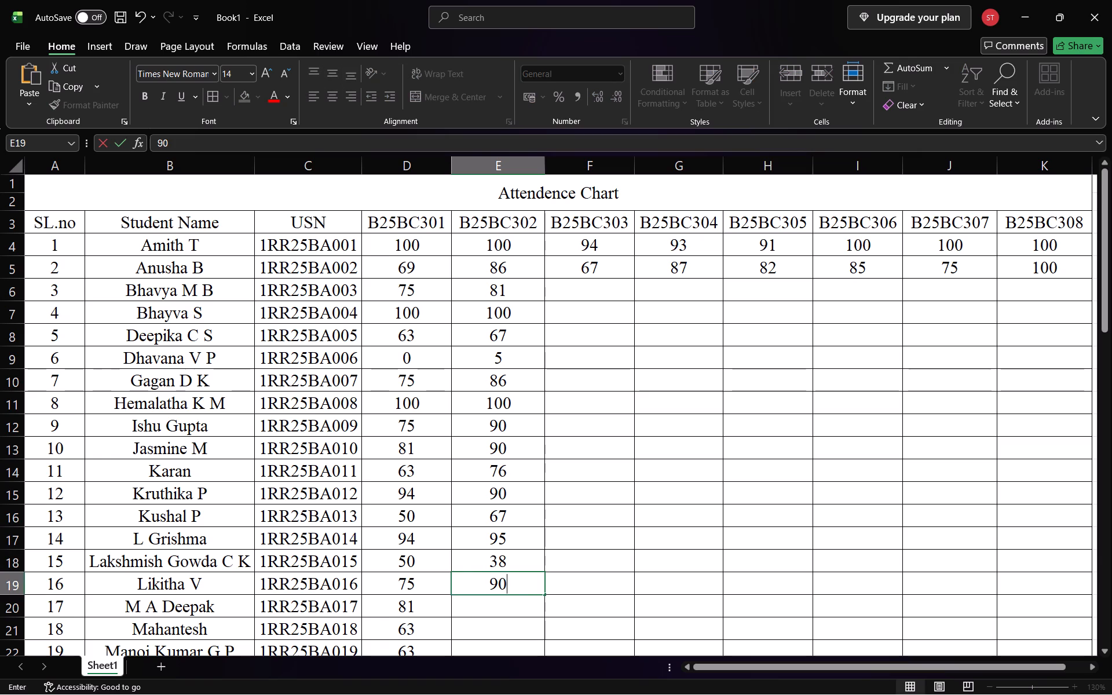
{"action": "key", "text": "Down"}
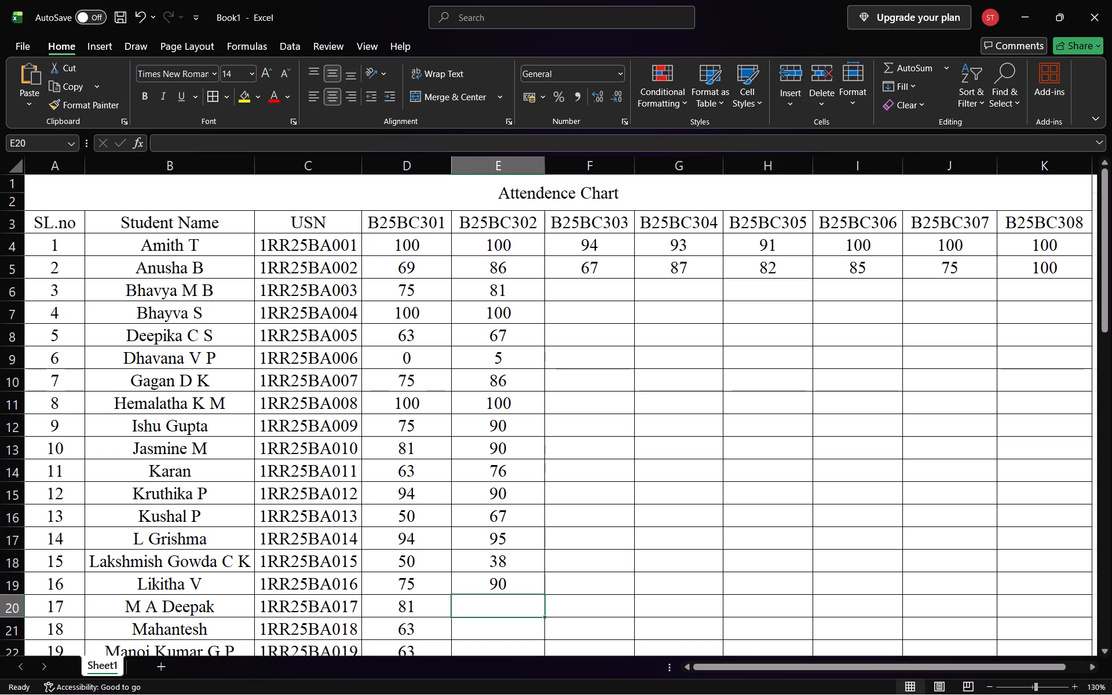
{"action": "type", "text": "71"}
{"action": "key", "text": "Down"}
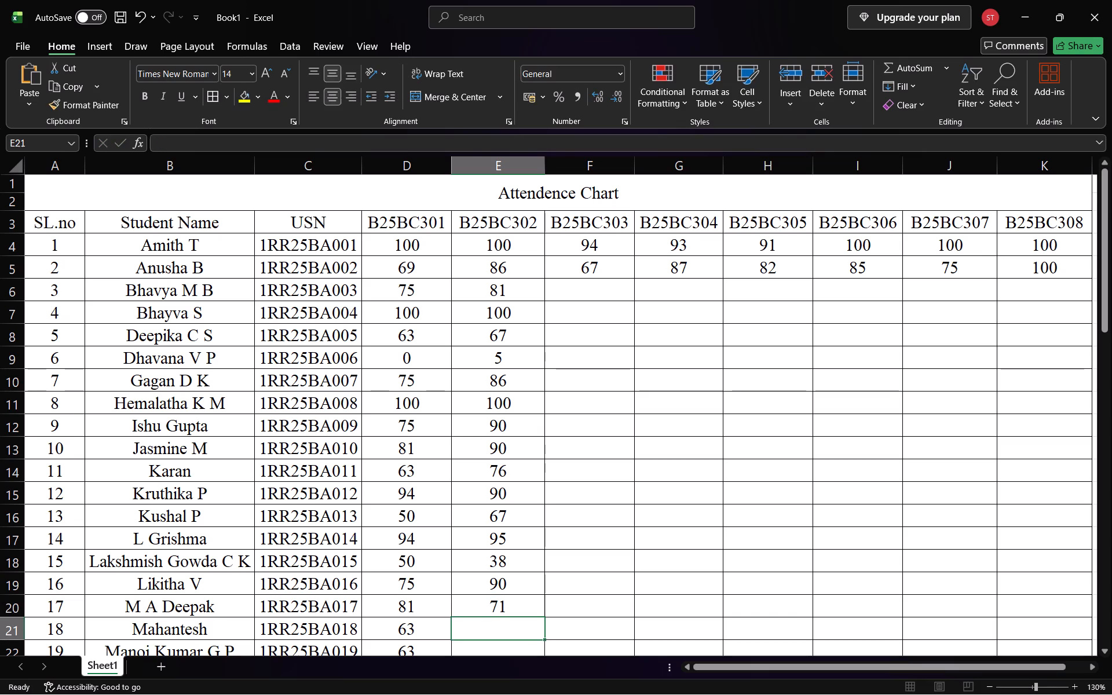
{"action": "type", "text": "67"}
{"action": "key", "text": "Down"}
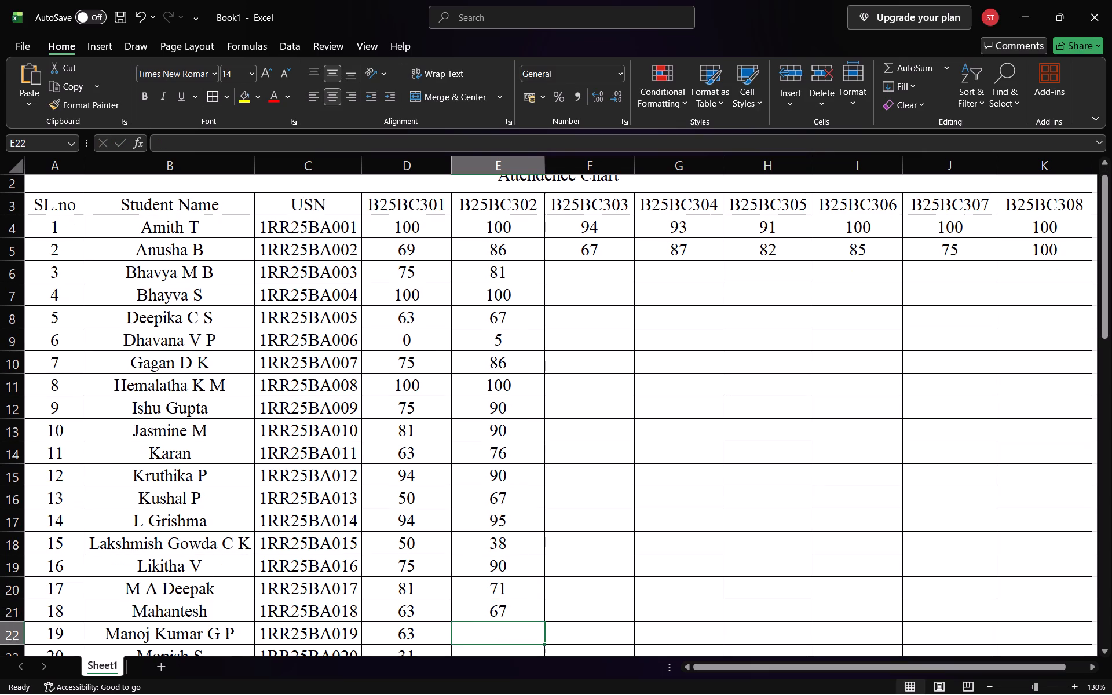
{"action": "type", "text": "71"}
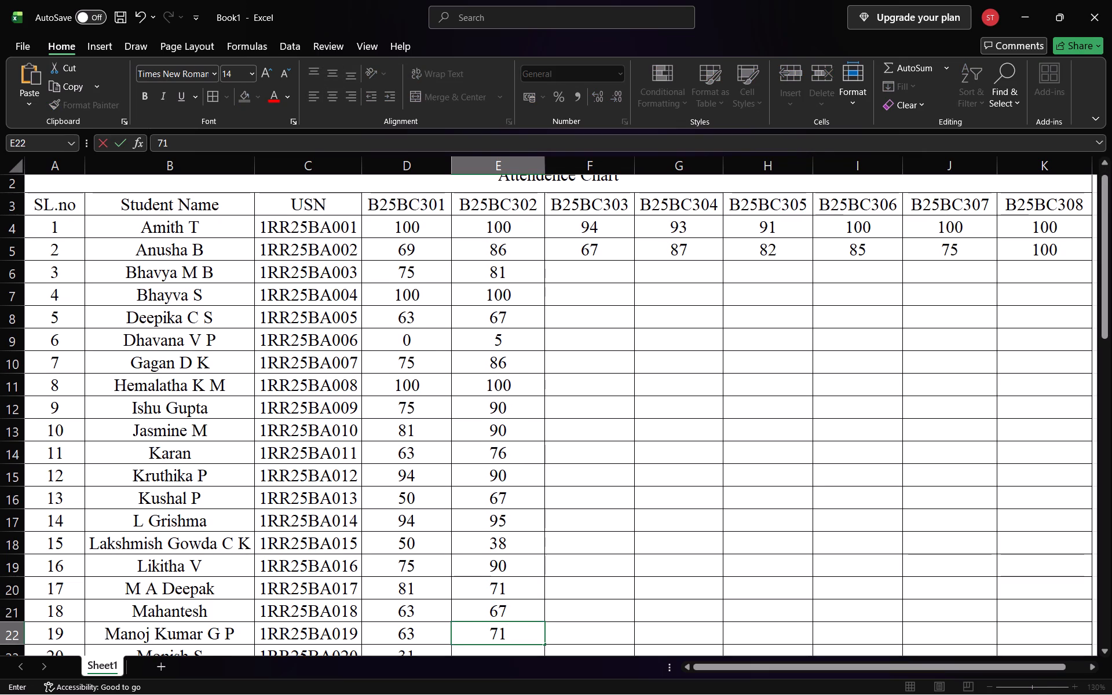
{"action": "key", "text": "Down"}
{"action": "type", "text": "57"}
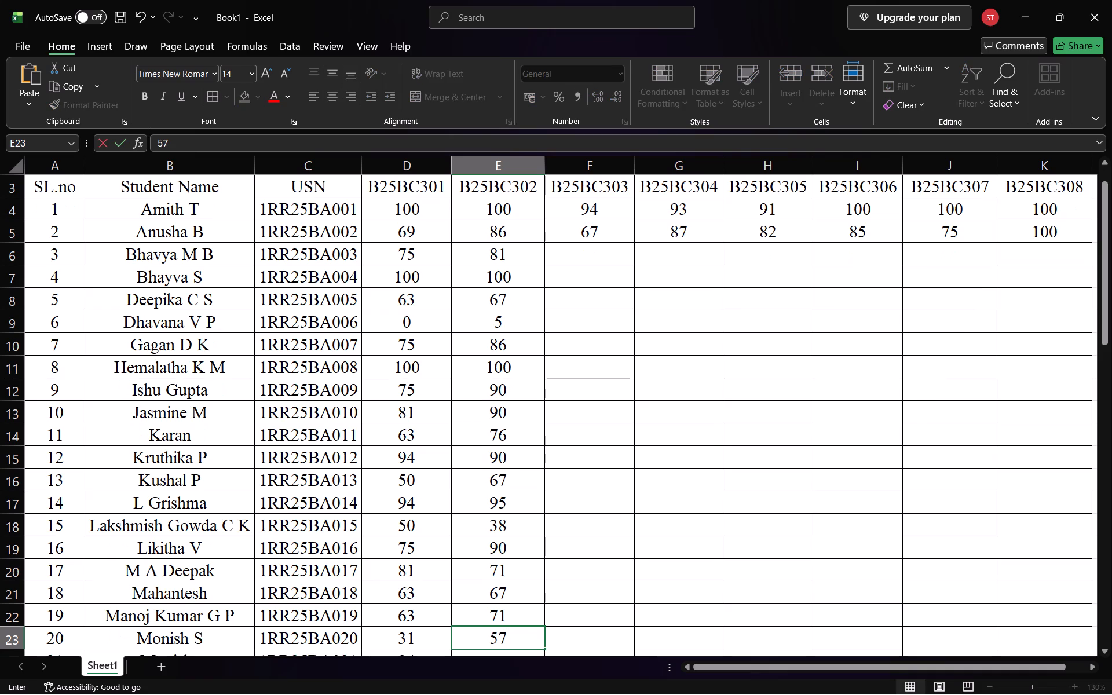
{"action": "key", "text": "Down"}
Enter B25BC302 attendance for serial numbers 21 to 24 in E24 to E27 as 100, 76, 86 and 90.
{"action": "key", "text": "Down"}
{"action": "key", "text": "Down"}
{"action": "key", "text": "Down"}
{"action": "key", "text": "Down"}
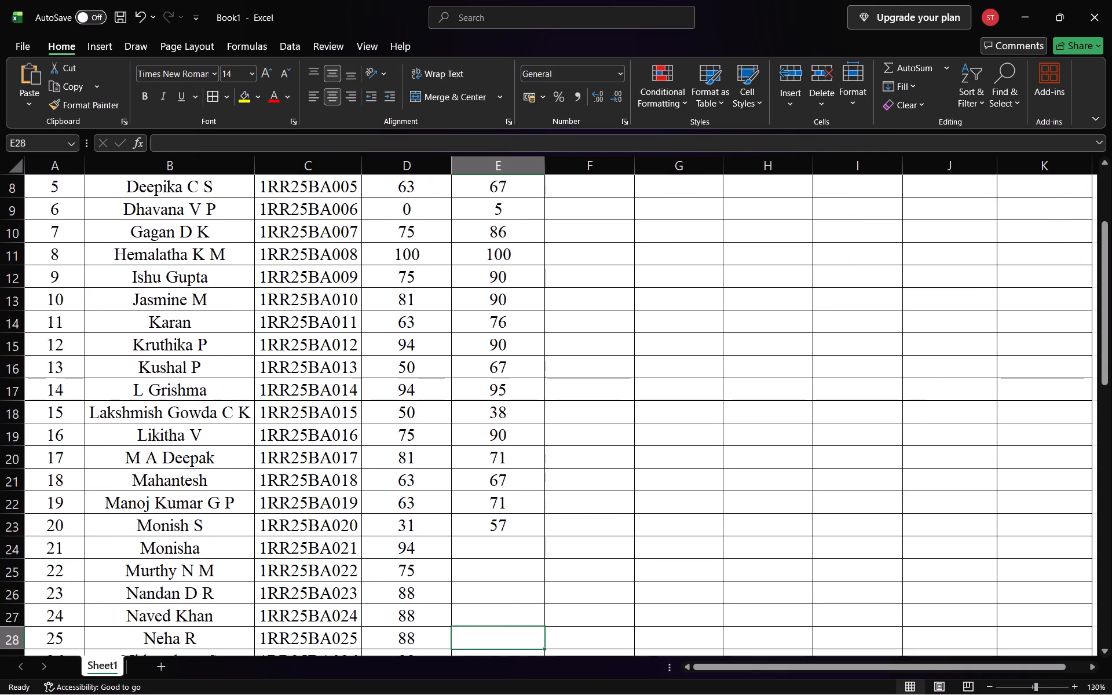
{"action": "key", "text": "Down"}
{"action": "key", "text": "Down"}
{"action": "key", "text": "Down"}
{"action": "key", "text": "Down"}
{"action": "key", "text": "Down"}
{"action": "key", "text": "Down"}
{"action": "key", "text": "Down"}
{"action": "key", "text": "Down"}
{"action": "key", "text": "Down"}
{"action": "key", "text": "Down"}
{"action": "key", "text": "Up"}
{"action": "key", "text": "Up"}
{"action": "key", "text": "Up"}
{"action": "key", "text": "Up"}
{"action": "key", "text": "Up"}
{"action": "key", "text": "Up"}
{"action": "key", "text": "Up"}
{"action": "key", "text": "Up"}
{"action": "key", "text": "Up"}
{"action": "key", "text": "Up"}
{"action": "key", "text": "Up"}
{"action": "key", "text": "Up"}
{"action": "key", "text": "Up"}
{"action": "key", "text": "Up"}
{"action": "key", "text": "Up"}
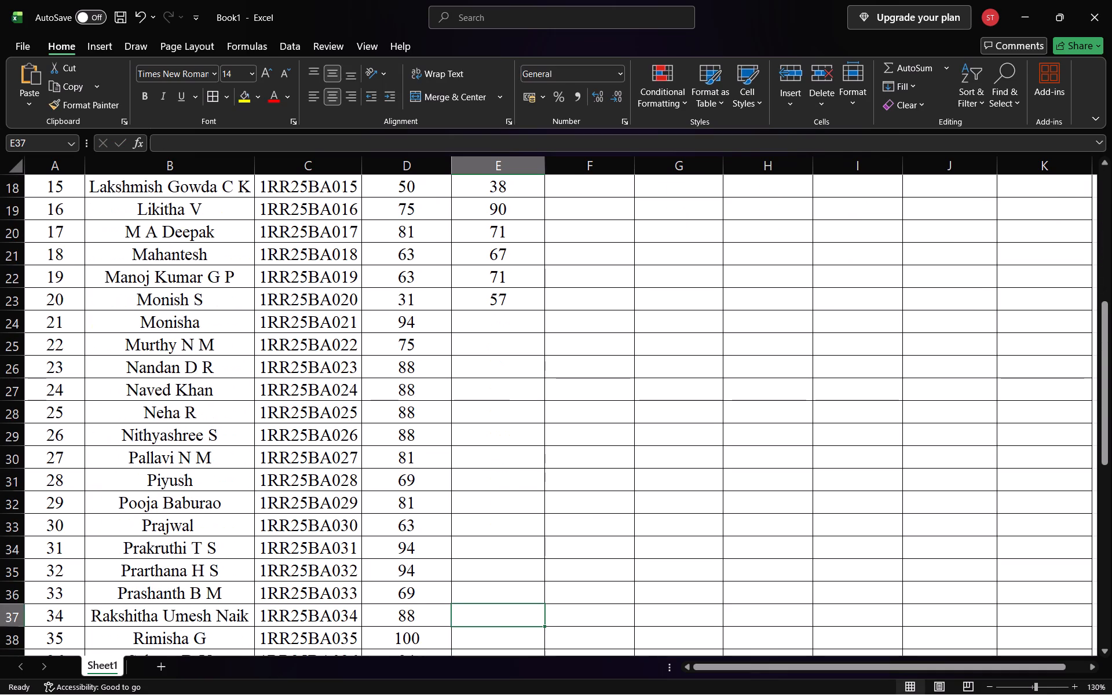
{"action": "key", "text": "Down"}
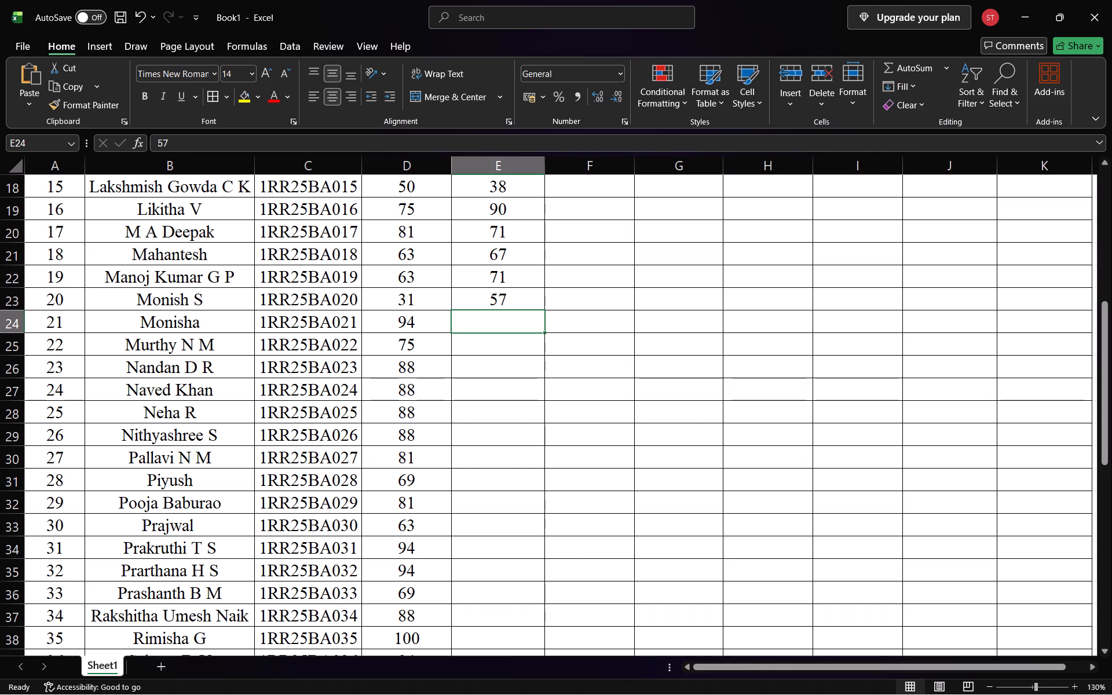
{"action": "type", "text": "100"}
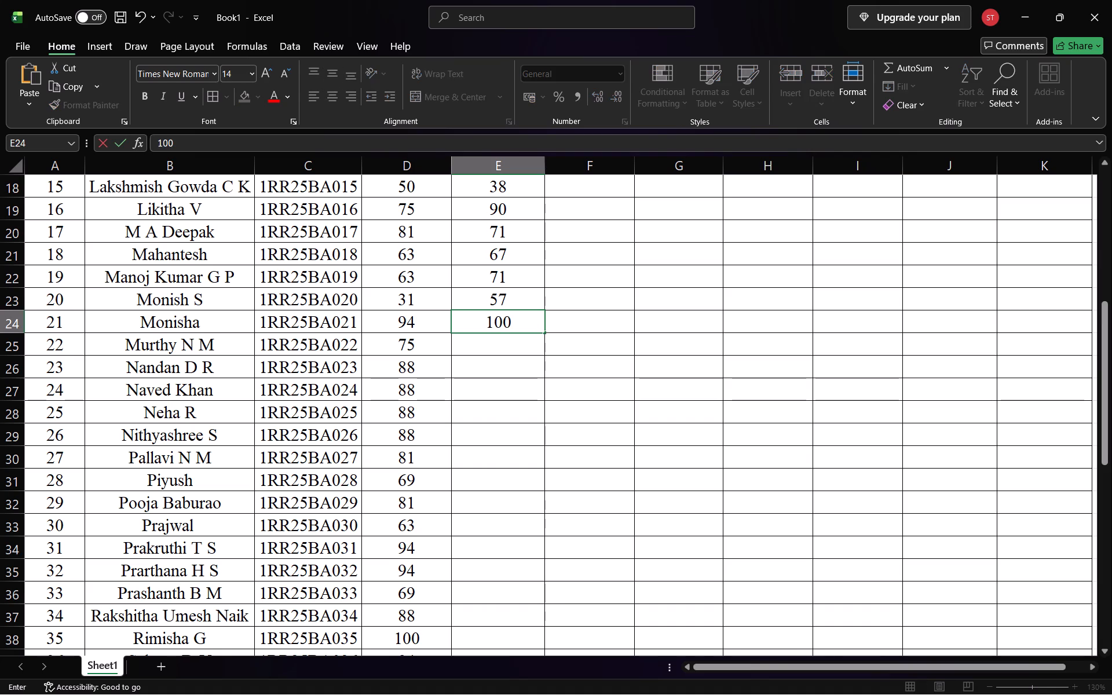
{"action": "key", "text": "Down"}
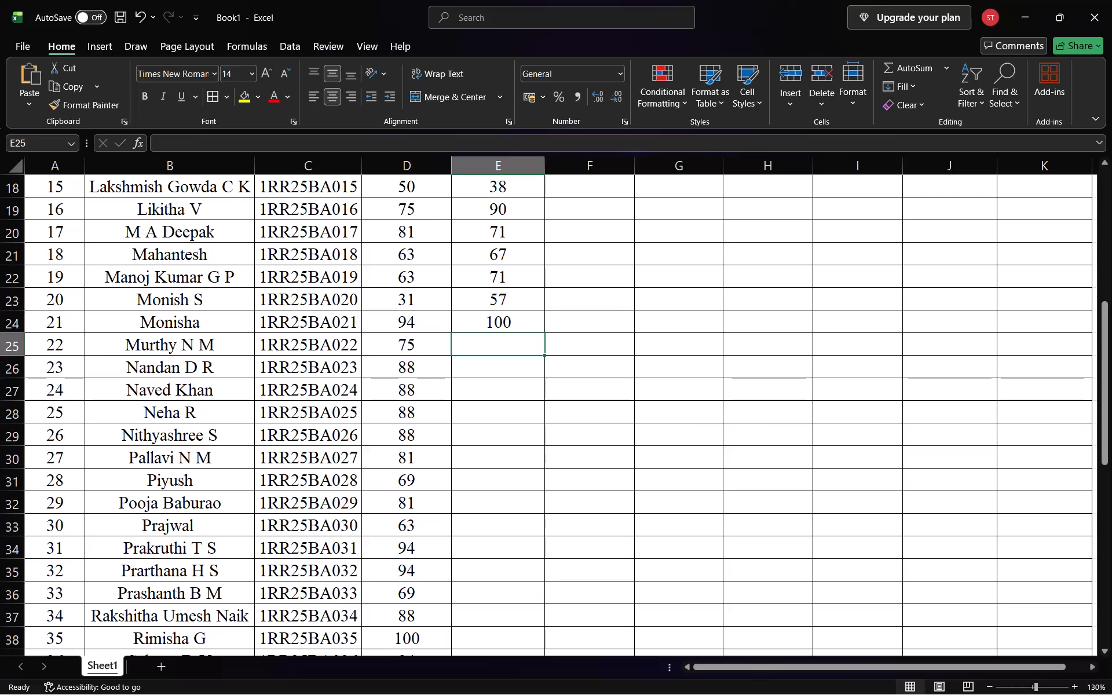
{"action": "type", "text": "76"}
{"action": "key", "text": "Down"}
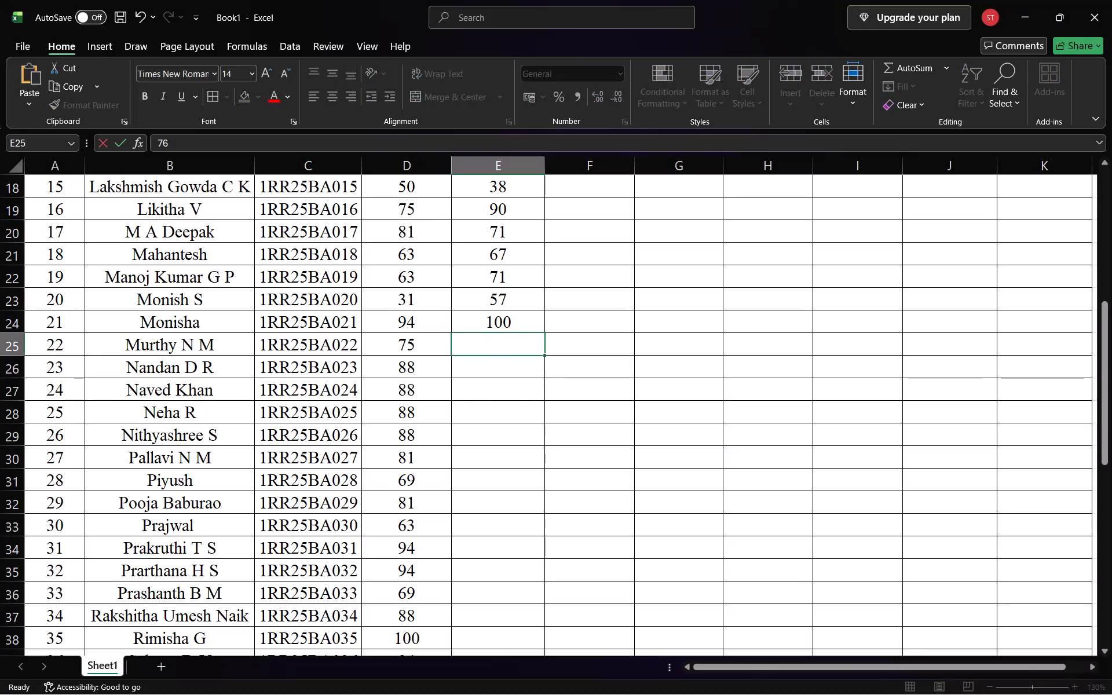
{"action": "type", "text": "86"}
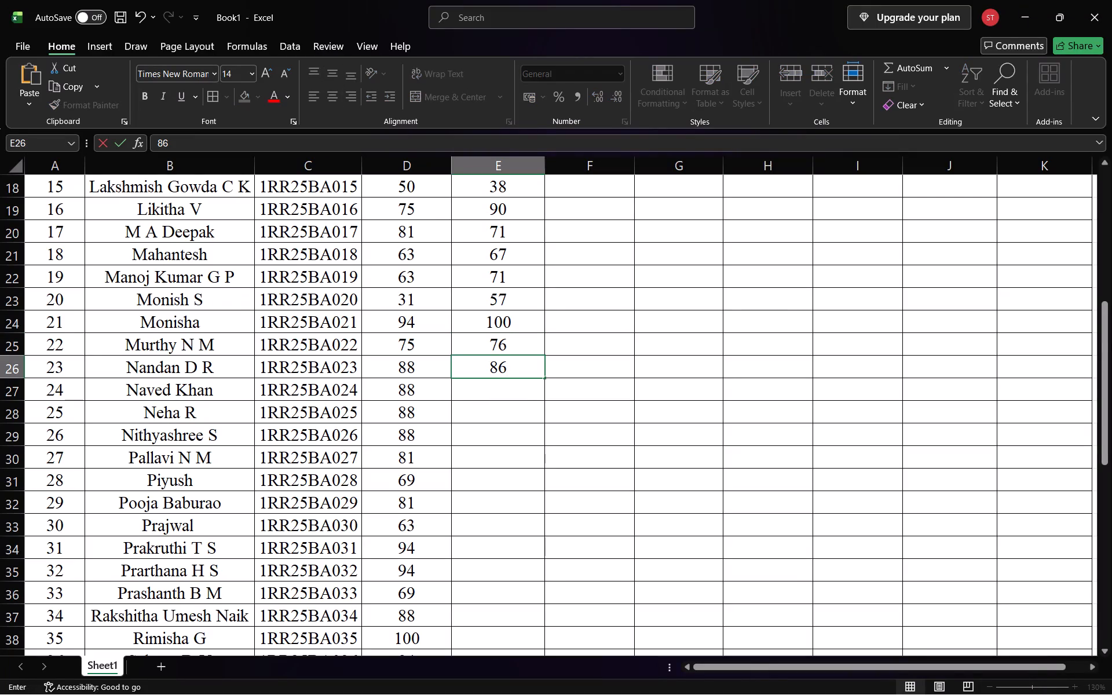
{"action": "key", "text": "Down"}
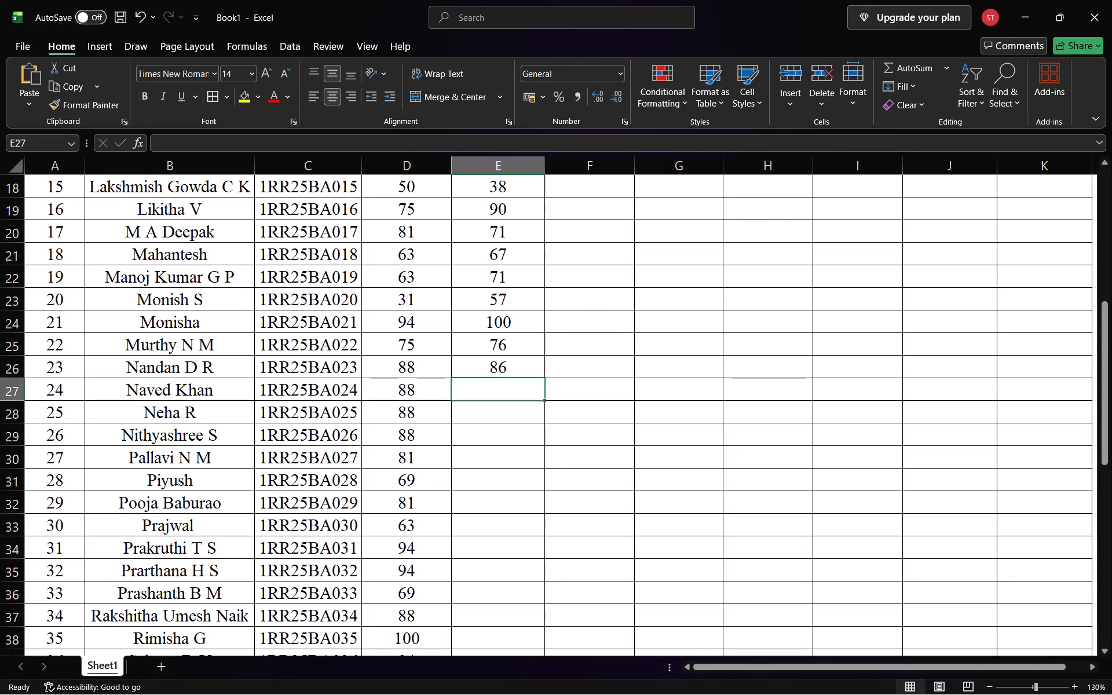
{"action": "type", "text": "90"}
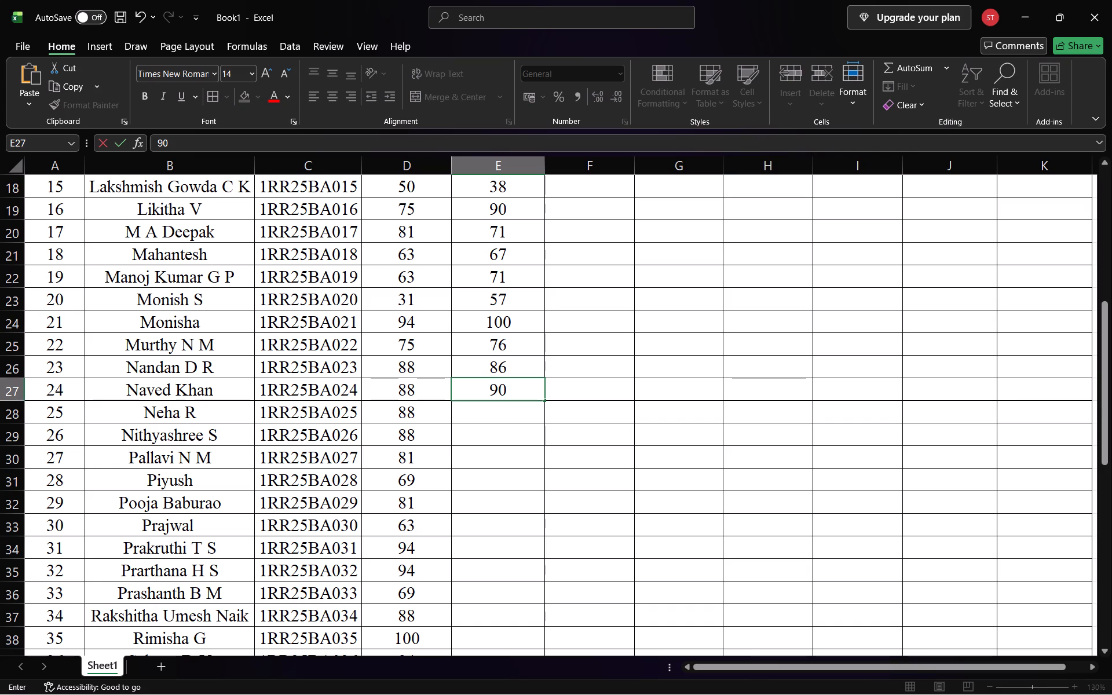
{"action": "key", "text": "Down"}
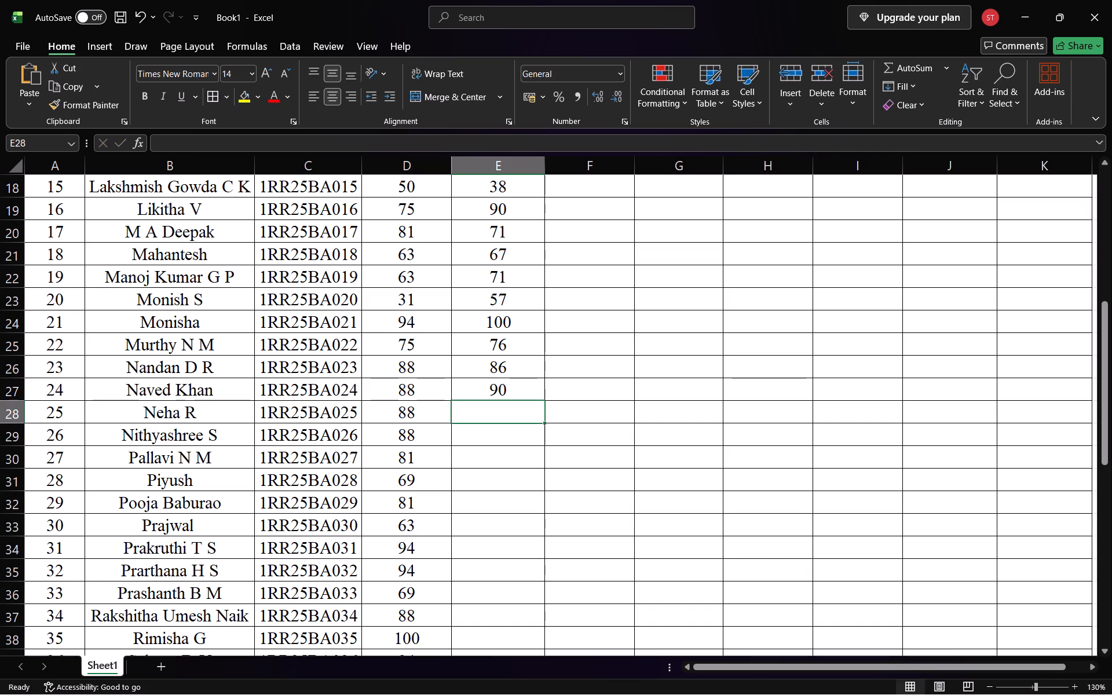
Enter B25BC302 attendance for serial numbers 25 to 28 in E28 to E31 as 90, 95, 95 and 71.
{"action": "type", "text": "90"}
{"action": "key", "text": "Down"}
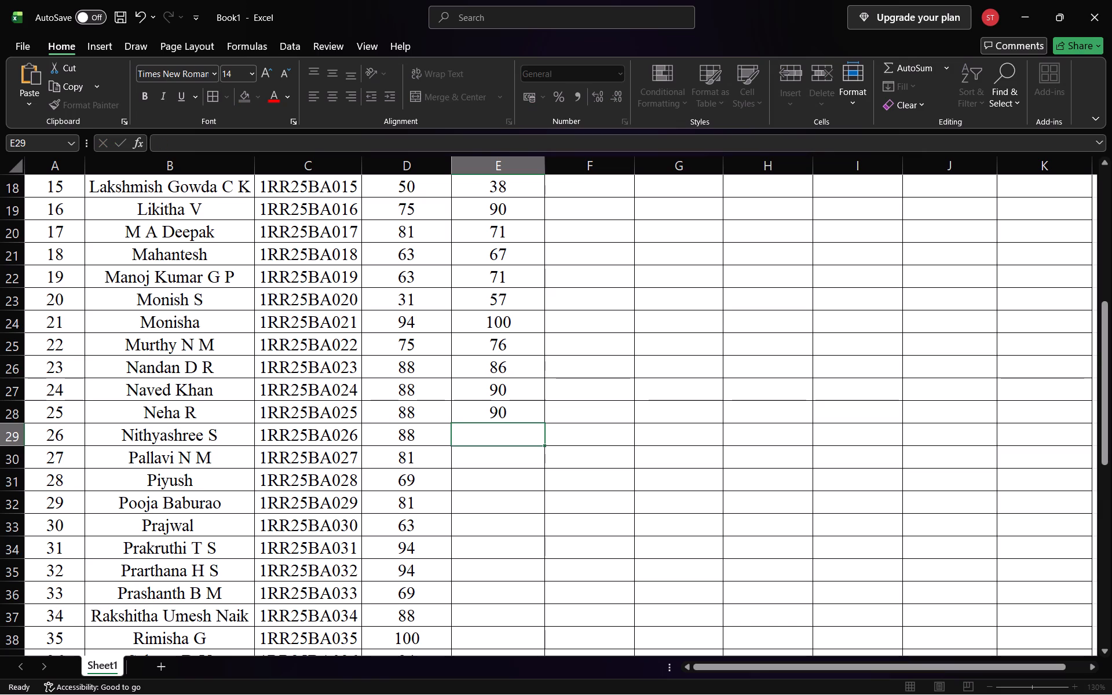
{"action": "type", "text": "95"}
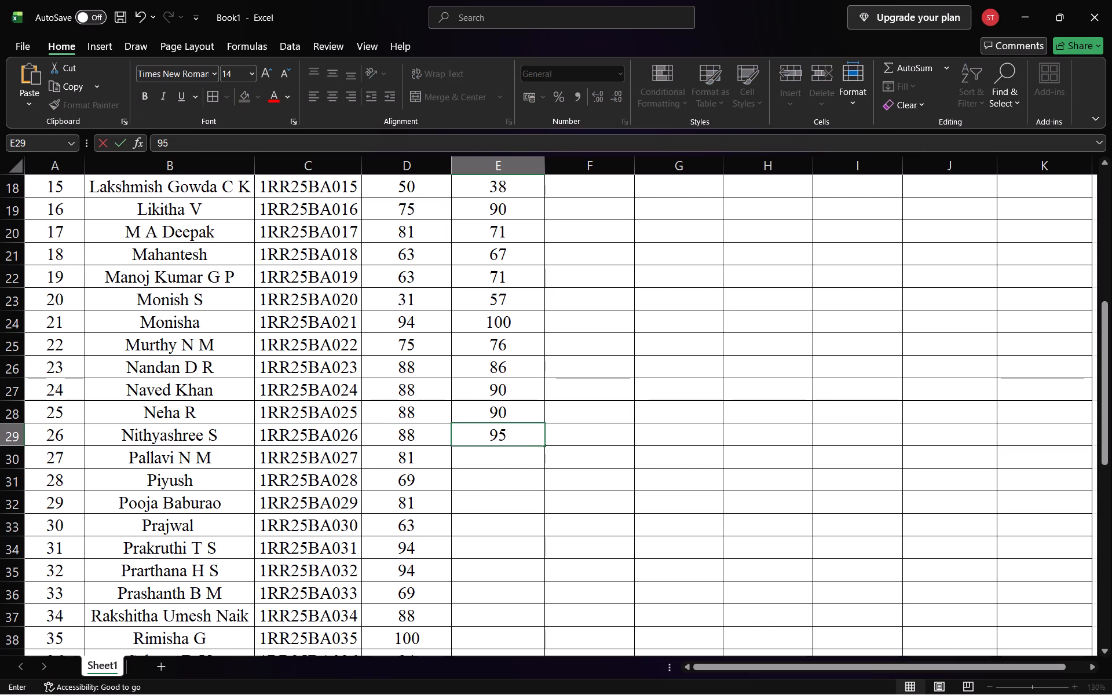
{"action": "key", "text": "Down"}
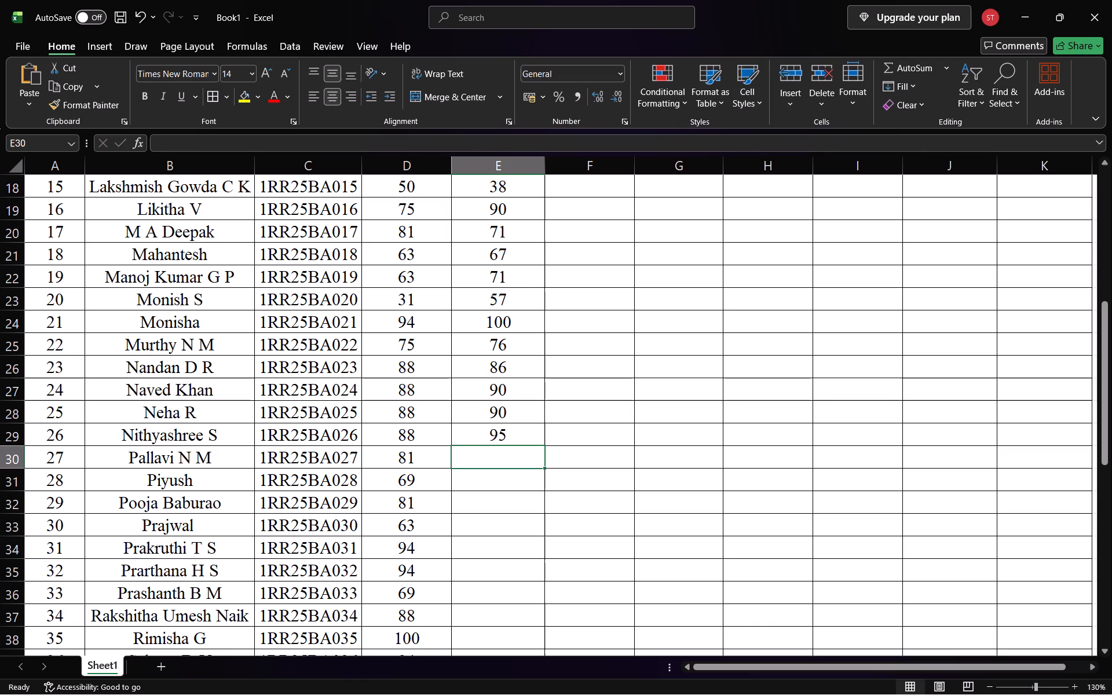
{"action": "type", "text": "95"}
{"action": "key", "text": "Down"}
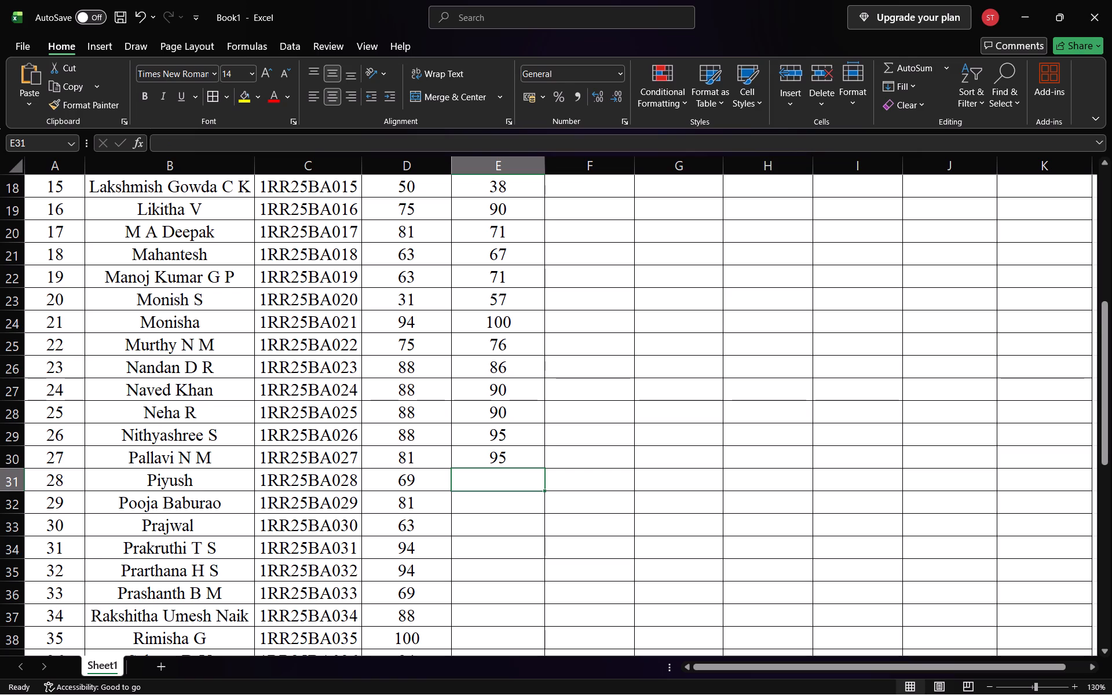
{"action": "type", "text": "71"}
{"action": "key", "text": "Down"}
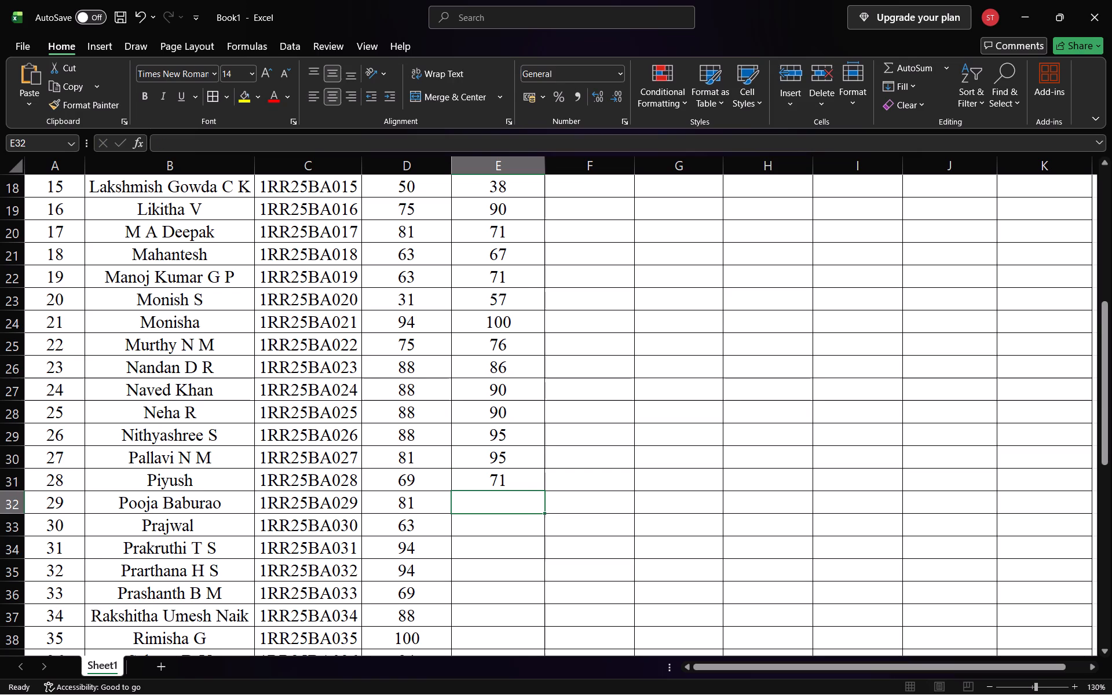
Enter B25BC302 attendance for serial numbers 29 to 32 in E32 to E35 as 86, 76, 100 and 100.
{"action": "type", "text": "86"}
{"action": "key", "text": "Down"}
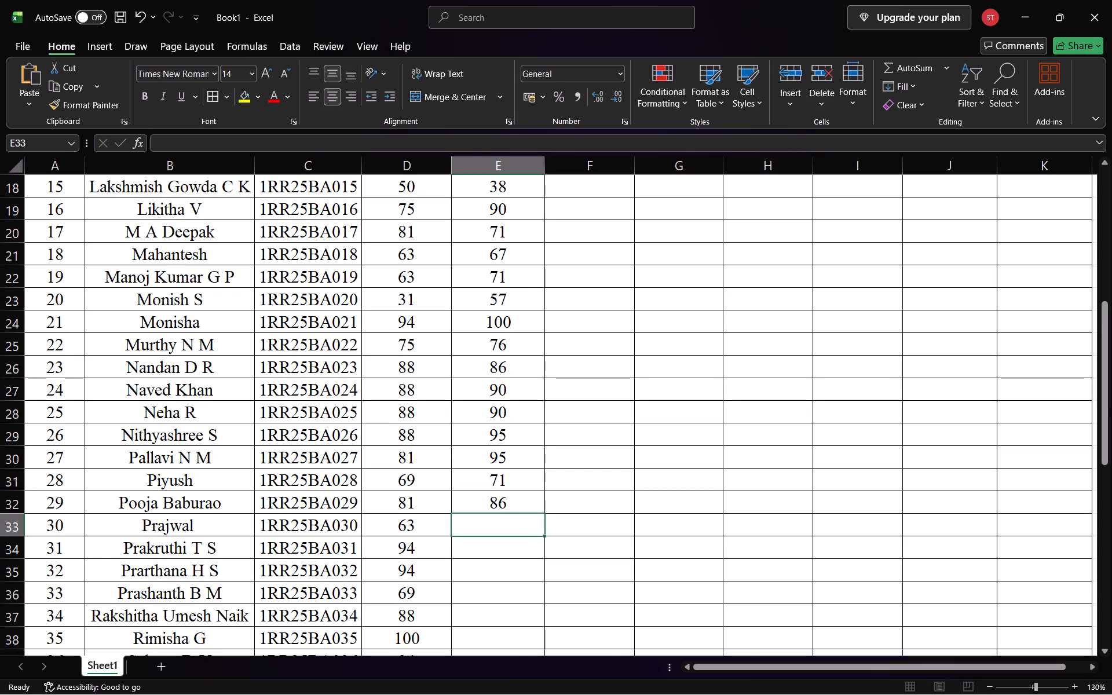
{"action": "type", "text": "76"}
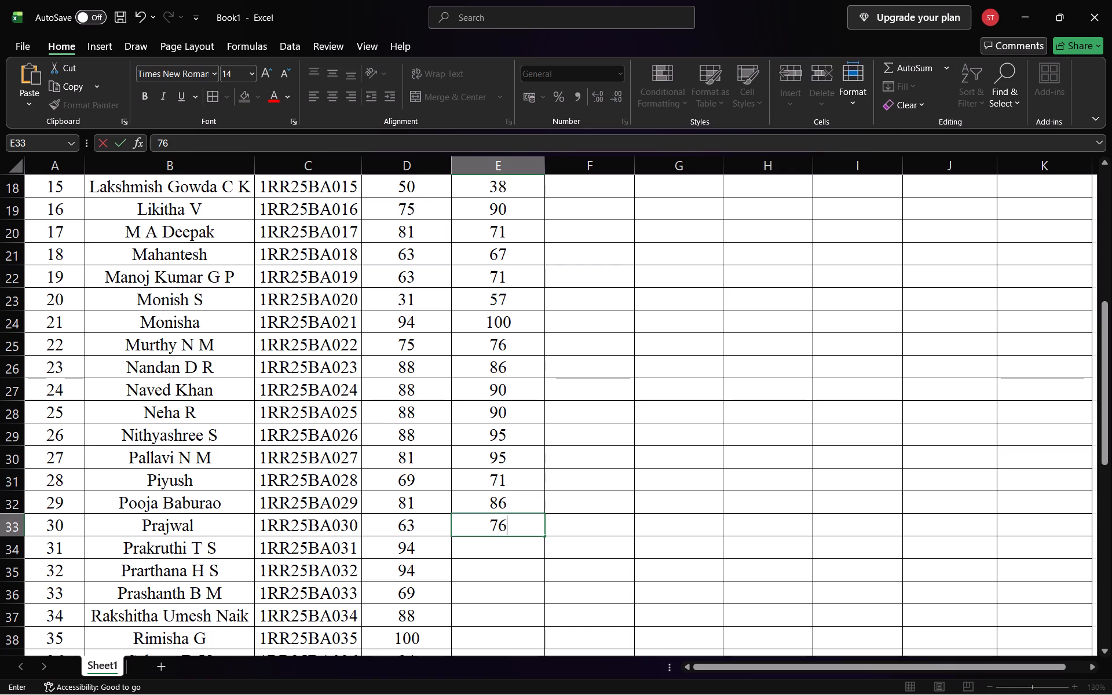
{"action": "key", "text": "Down"}
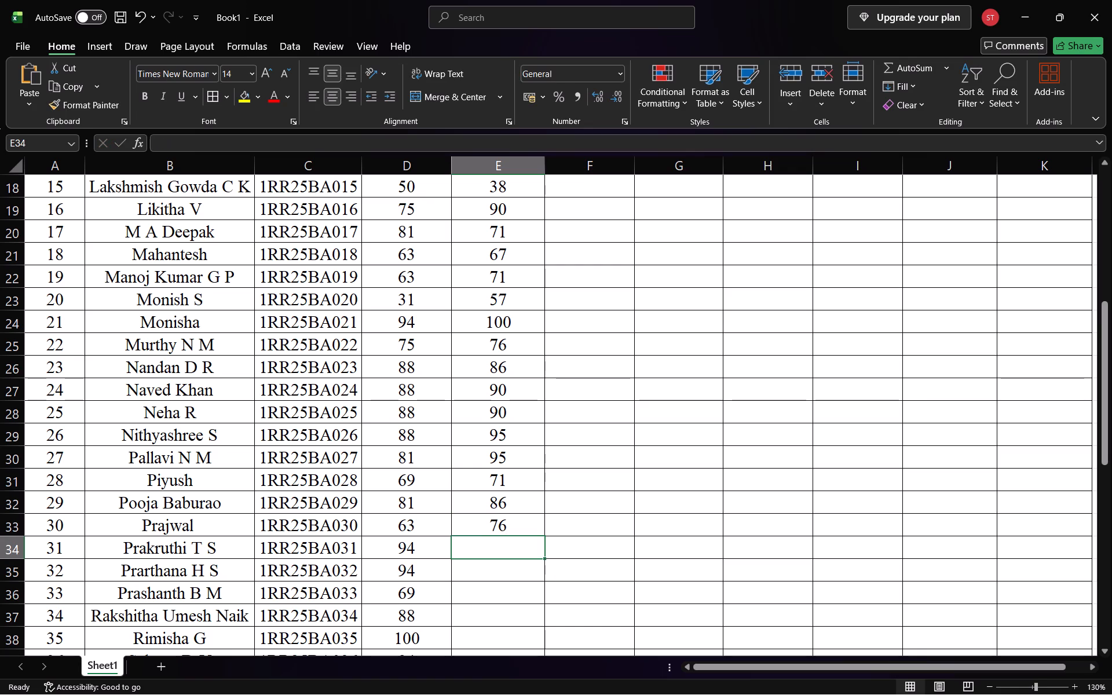
{"action": "type", "text": "100"}
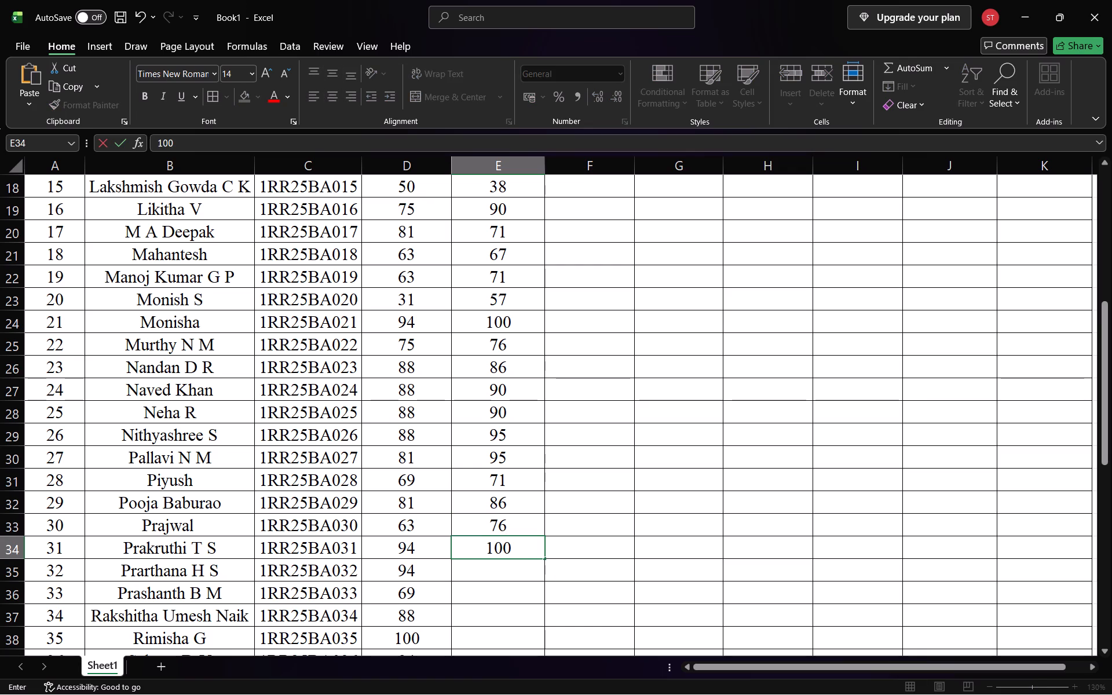
{"action": "key", "text": "Down"}
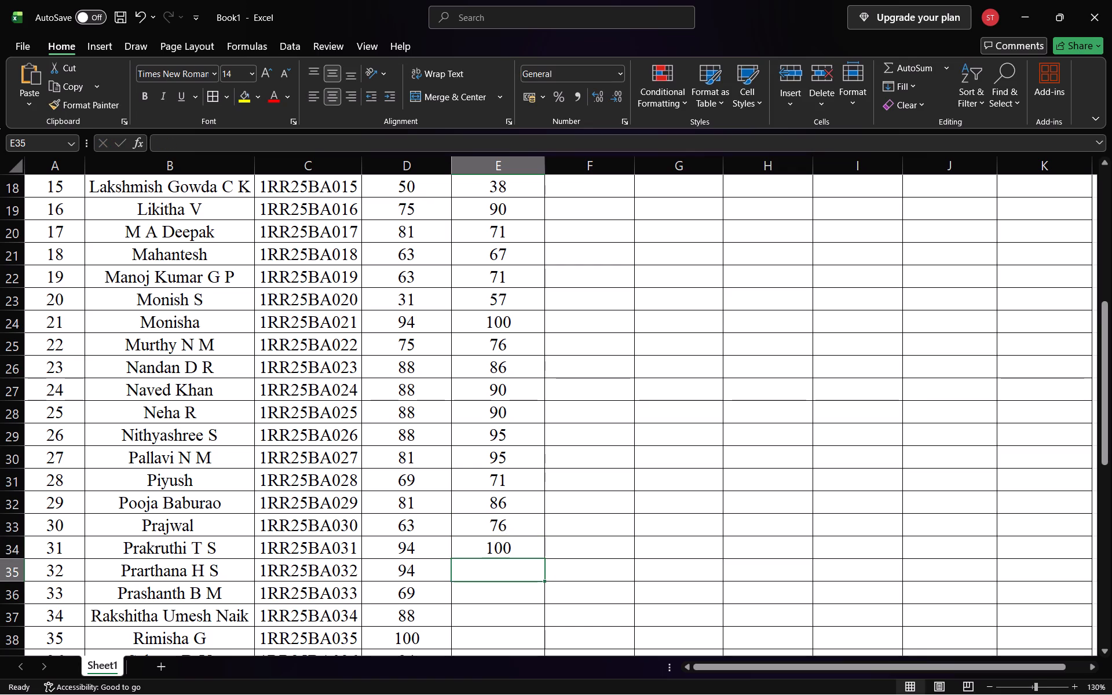
{"action": "key", "text": "1"}
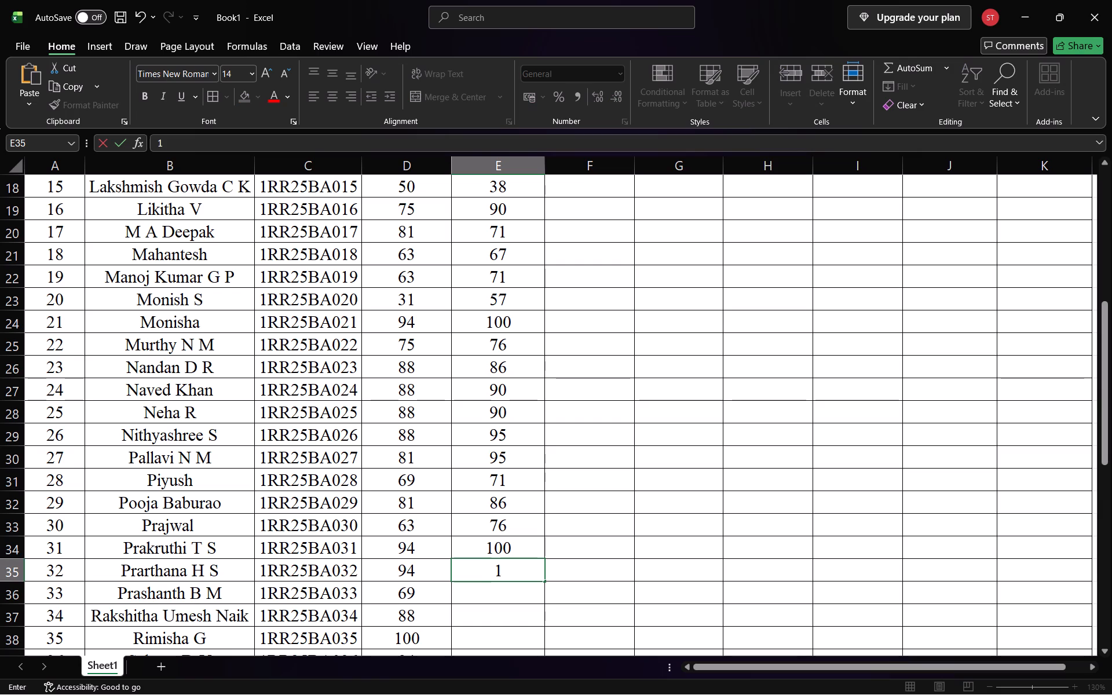
{"action": "type", "text": "00"}
{"action": "key", "text": "Down"}
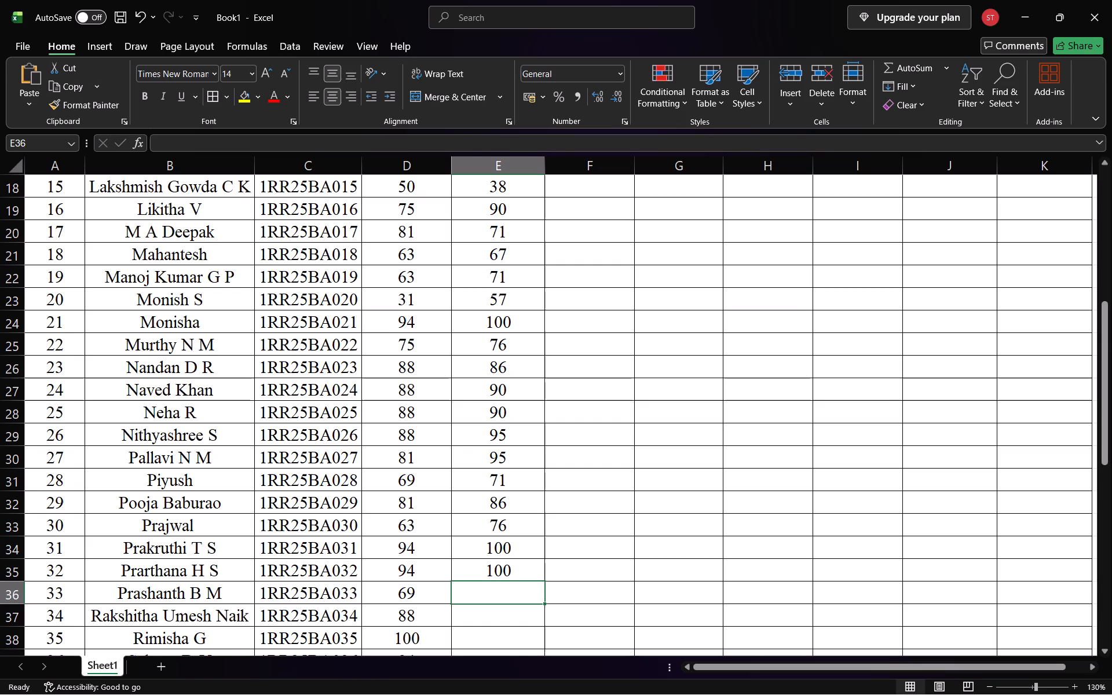
Enter B25BC302 attendance for serial numbers 33 to 36 in E36 to E39 as 86, 95, 95 and 90.
{"action": "type", "text": "86"}
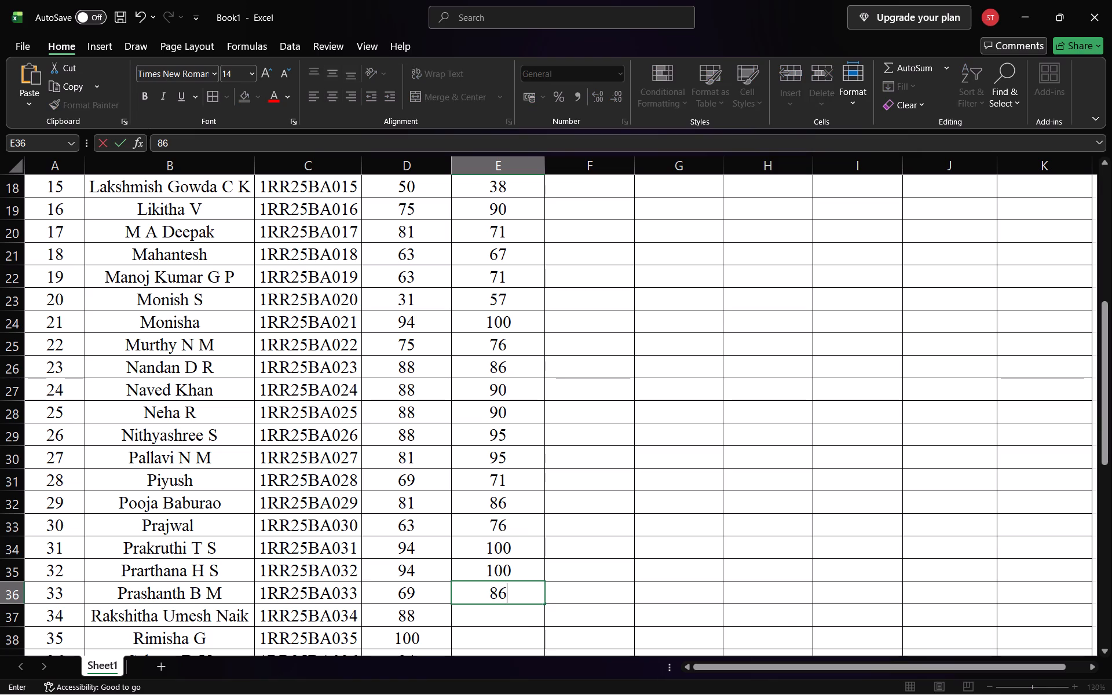
{"action": "key", "text": "Down"}
{"action": "type", "text": "95"}
{"action": "key", "text": "Down"}
{"action": "type", "text": "96"}
{"action": "key", "text": "BackSpace"}
{"action": "key", "text": "5"}
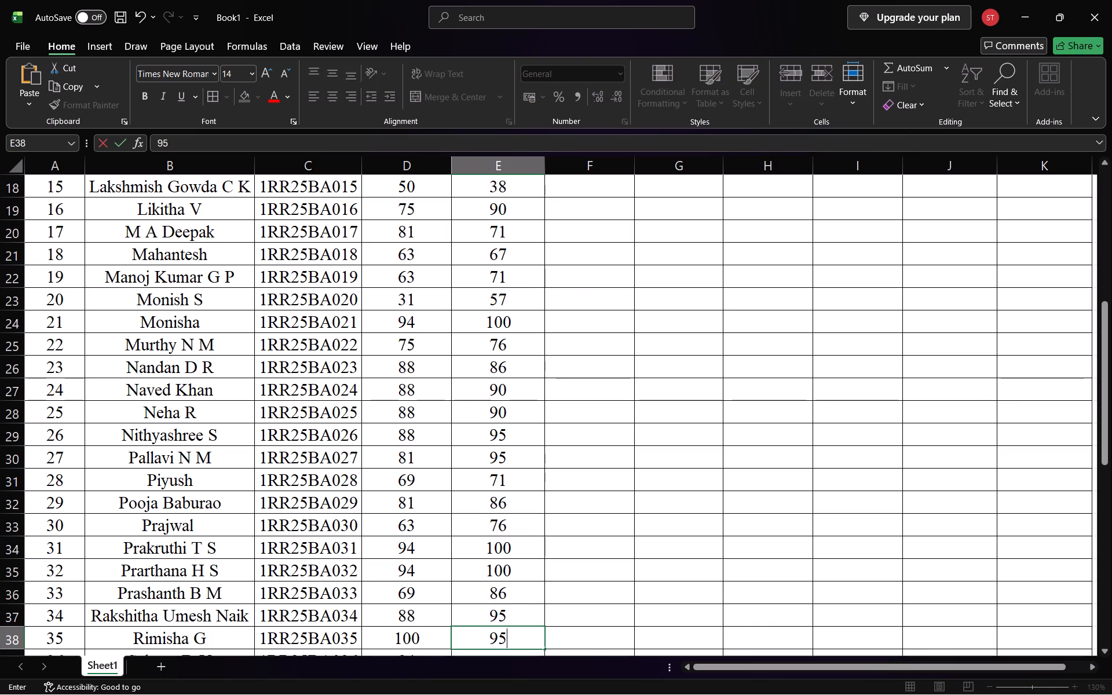
{"action": "key", "text": "Down"}
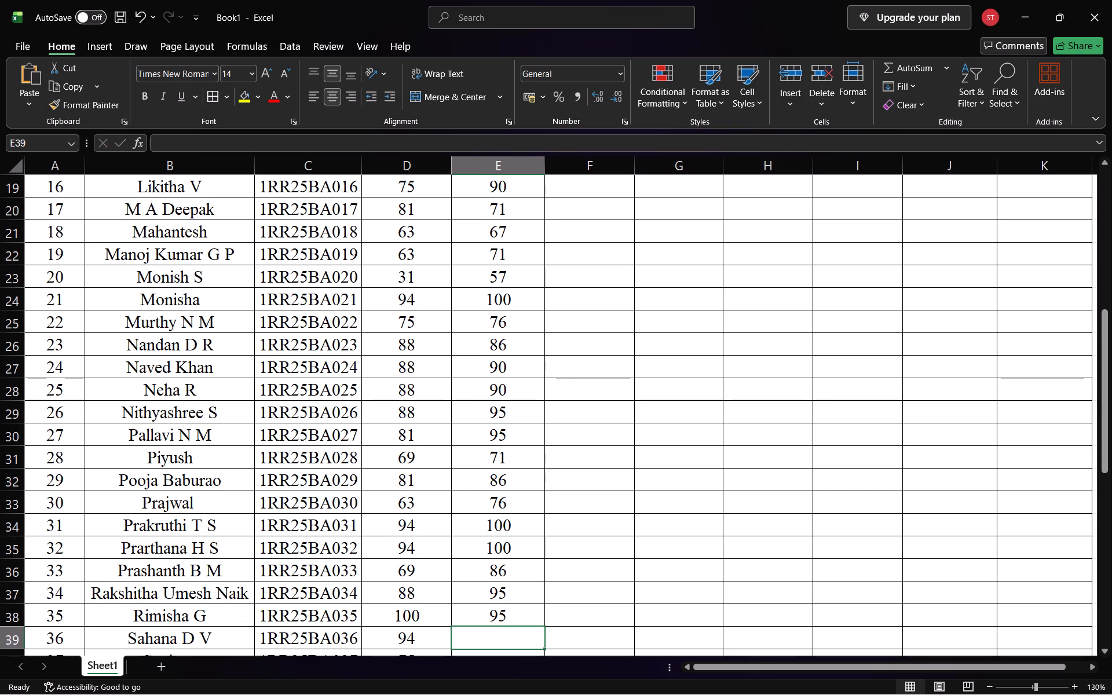
{"action": "type", "text": "90"}
{"action": "key", "text": "Down"}
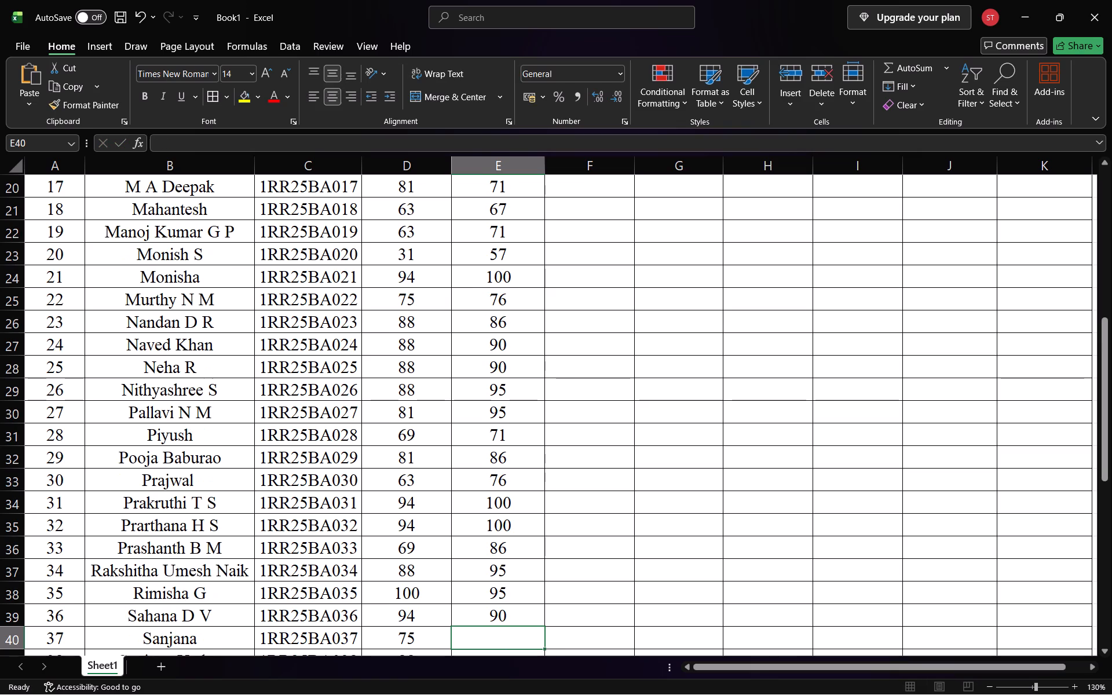
Enter B25BC302 attendance for serial numbers 37 to 40 in E40 to E43 as 86, 81, 86 and 10.
{"action": "type", "text": "86"}
{"action": "key", "text": "Down"}
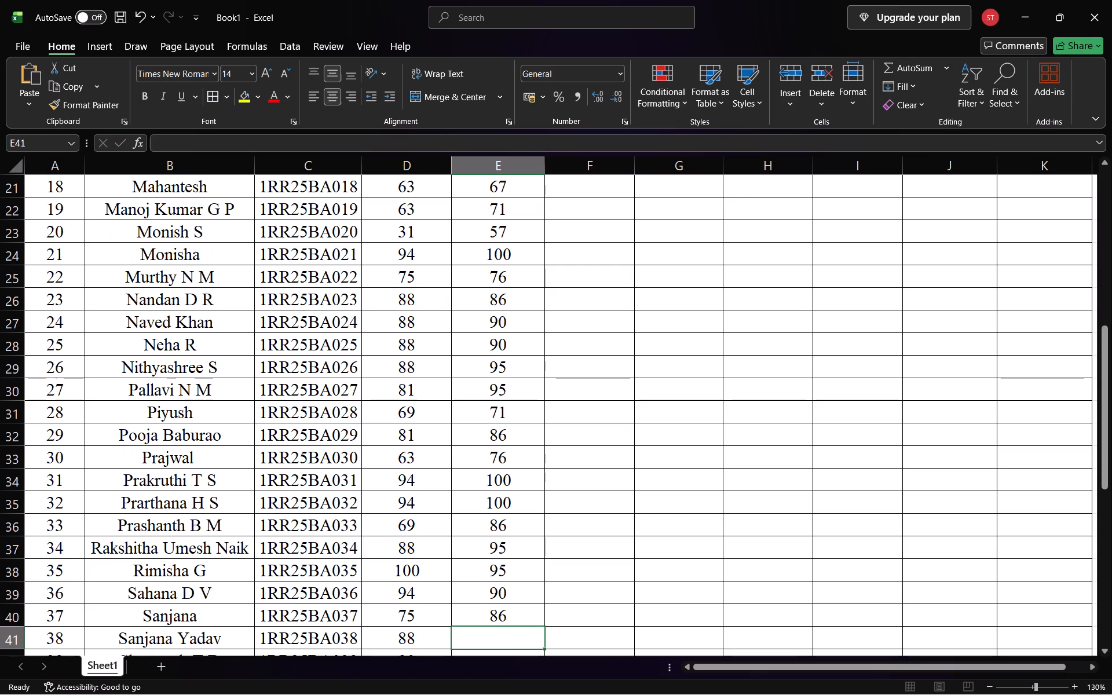
{"action": "type", "text": "81"}
{"action": "key", "text": "Down"}
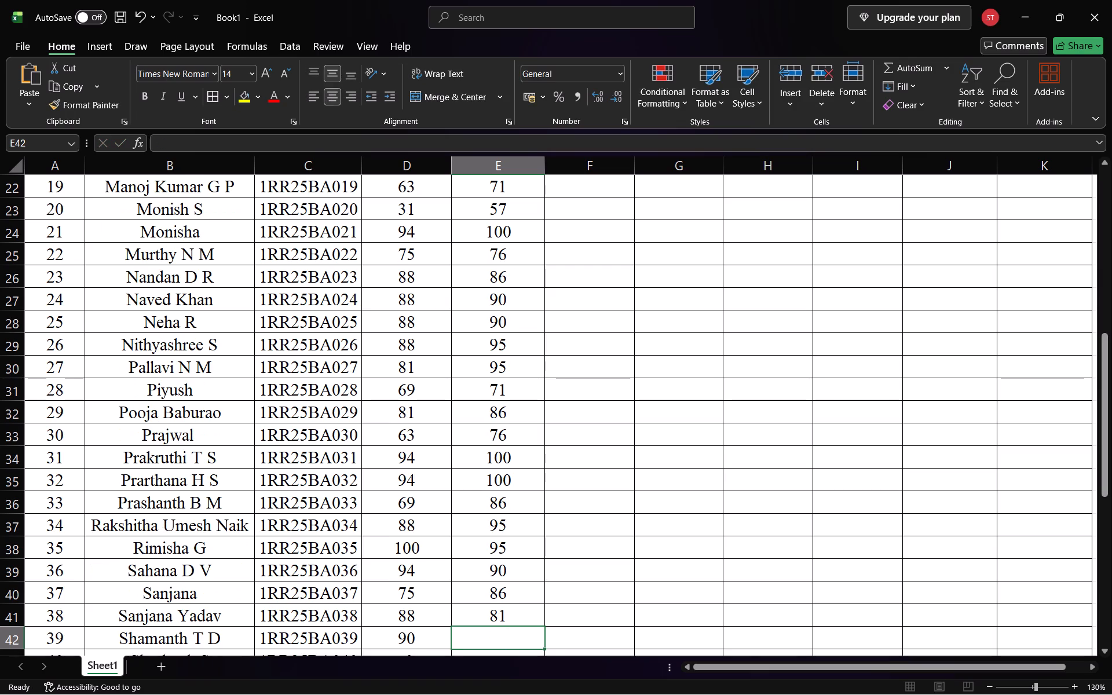
{"action": "type", "text": "86"}
{"action": "key", "text": "Down"}
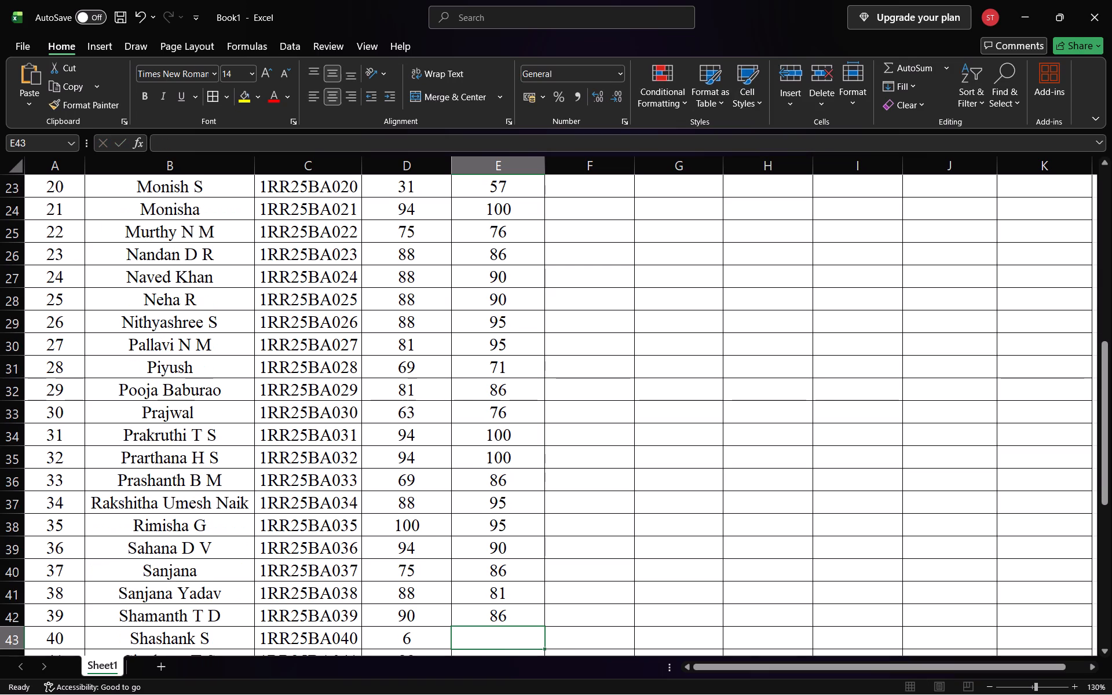
{"action": "type", "text": "10"}
{"action": "key", "text": "Down"}
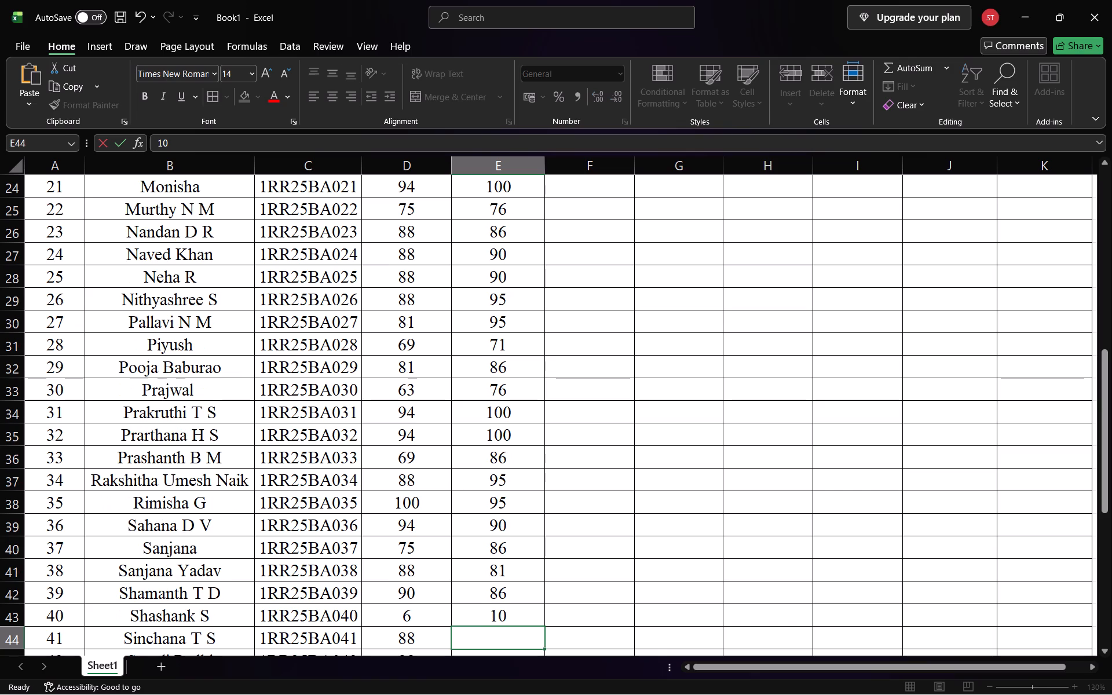
Enter B25BC302 attendance for serial numbers 41 to 43 in E44 to E46 as 100, 90 and 76.
{"action": "type", "text": "100"}
{"action": "key", "text": "Down"}
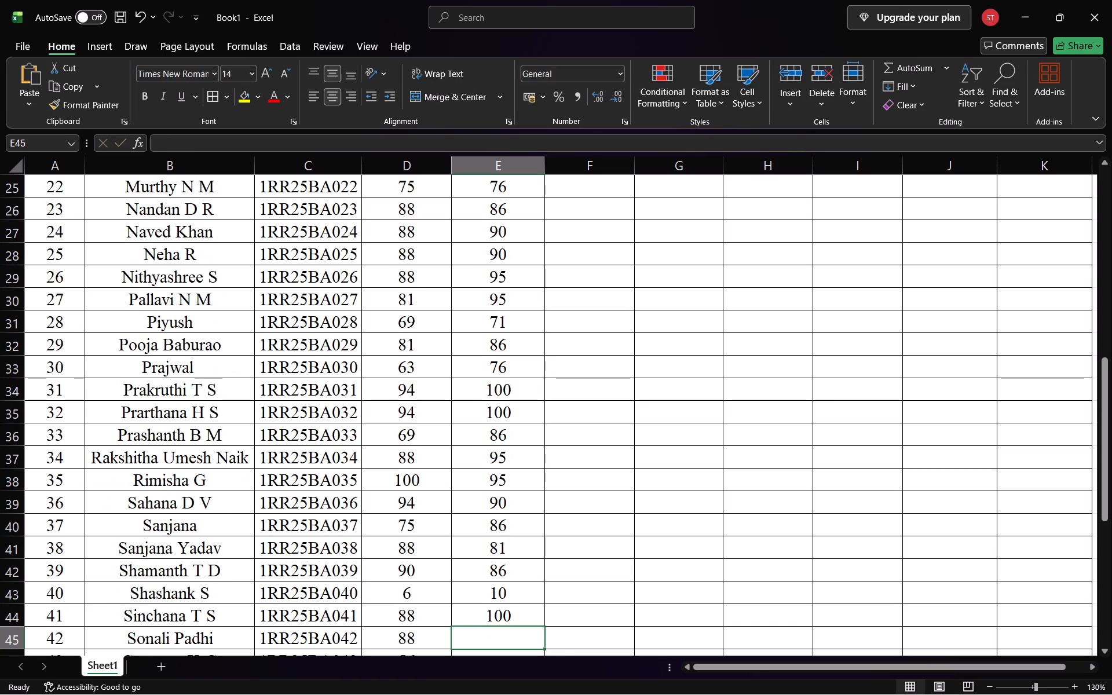
{"action": "type", "text": "90"}
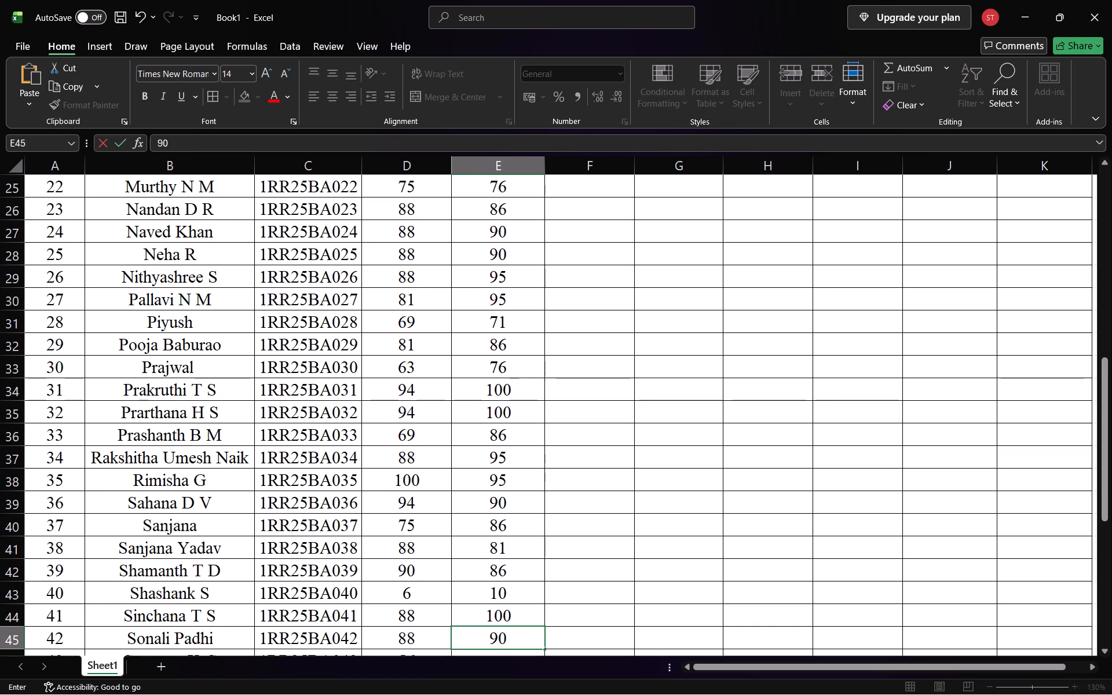
{"action": "key", "text": "Down"}
{"action": "type", "text": "76"}
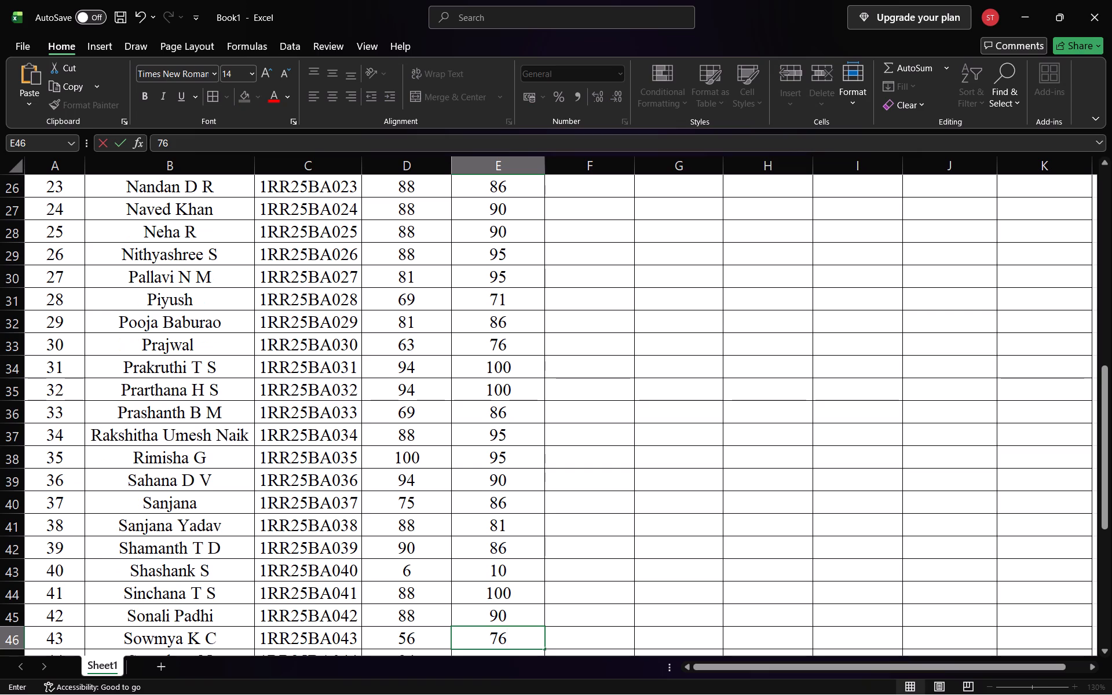
{"action": "key", "text": "Down"}
{"action": "key", "text": "Up"}
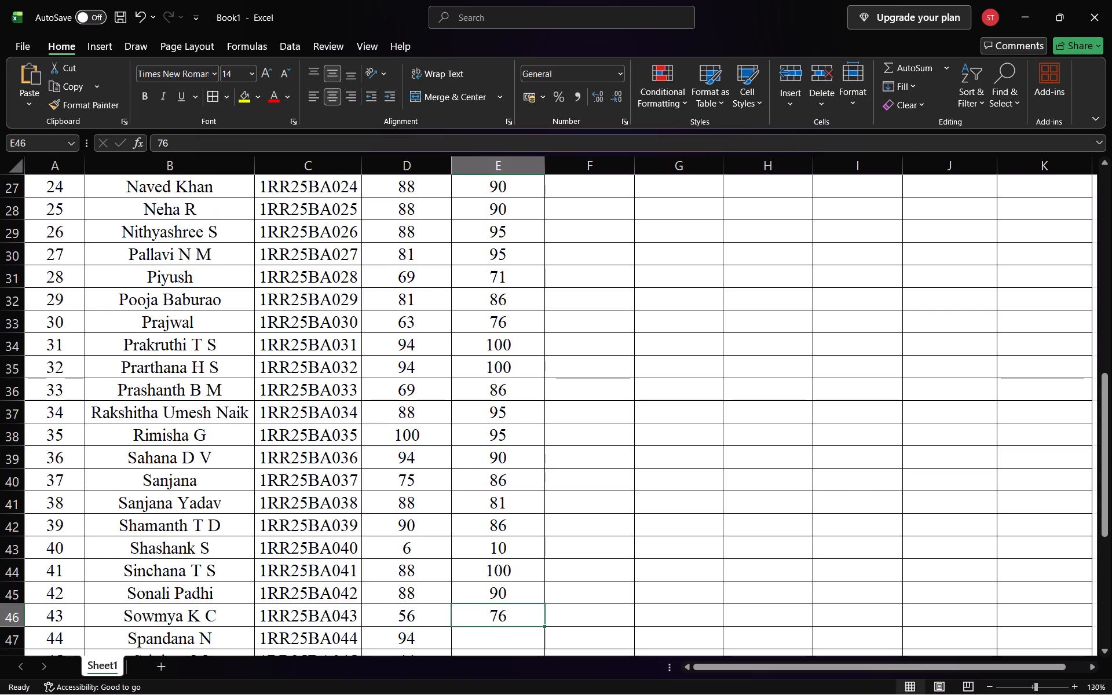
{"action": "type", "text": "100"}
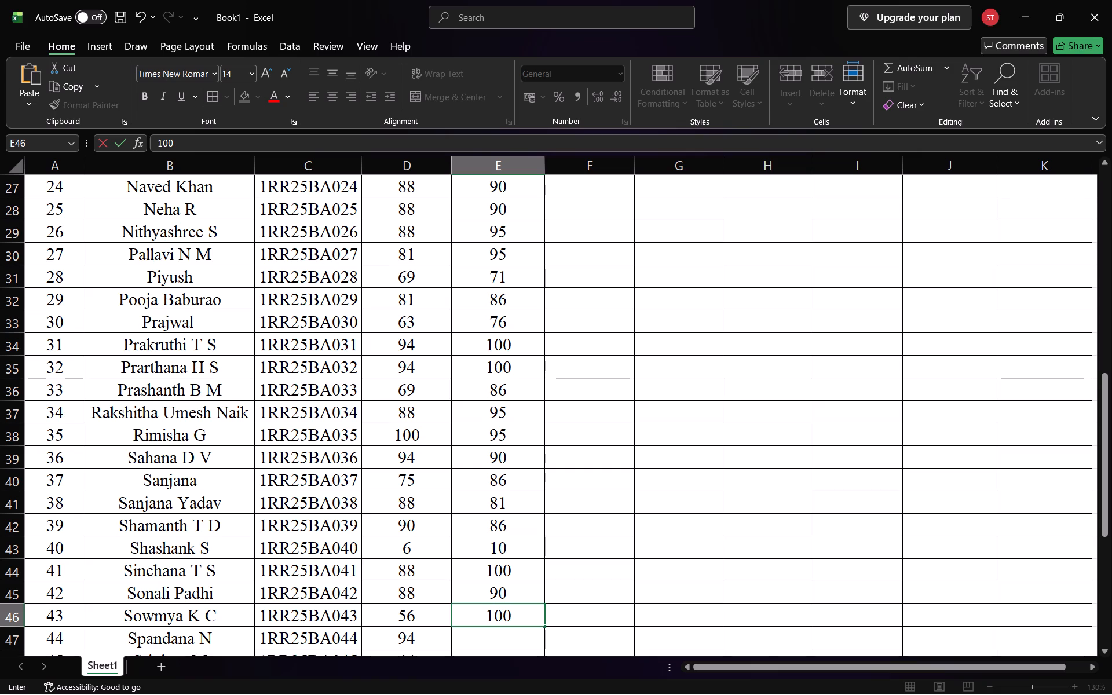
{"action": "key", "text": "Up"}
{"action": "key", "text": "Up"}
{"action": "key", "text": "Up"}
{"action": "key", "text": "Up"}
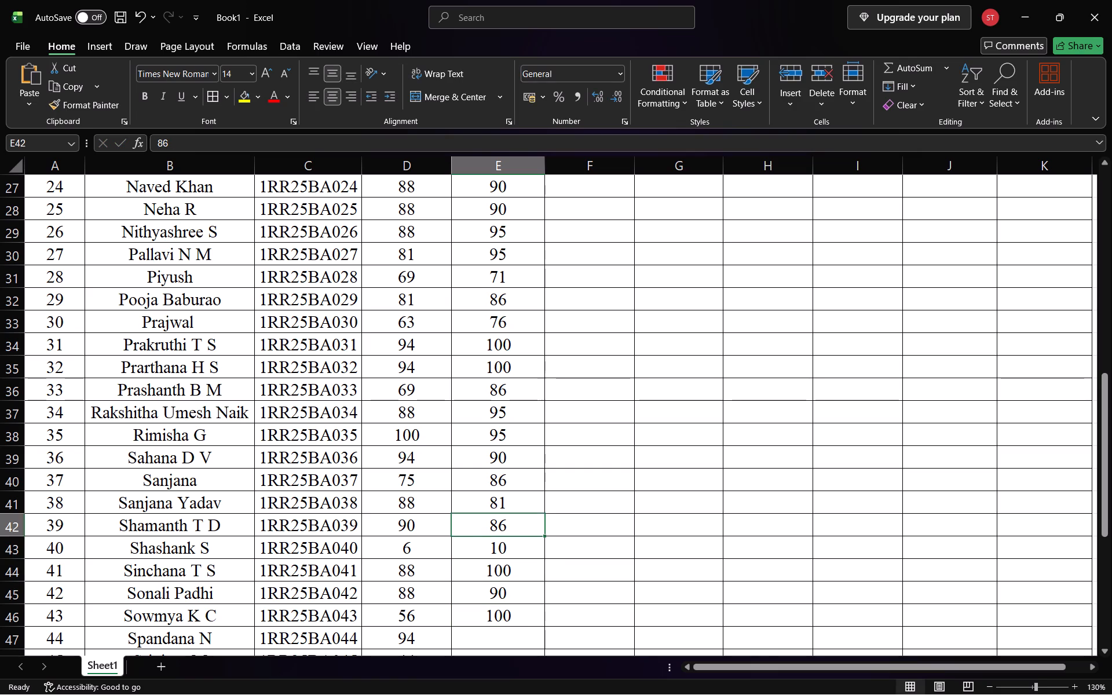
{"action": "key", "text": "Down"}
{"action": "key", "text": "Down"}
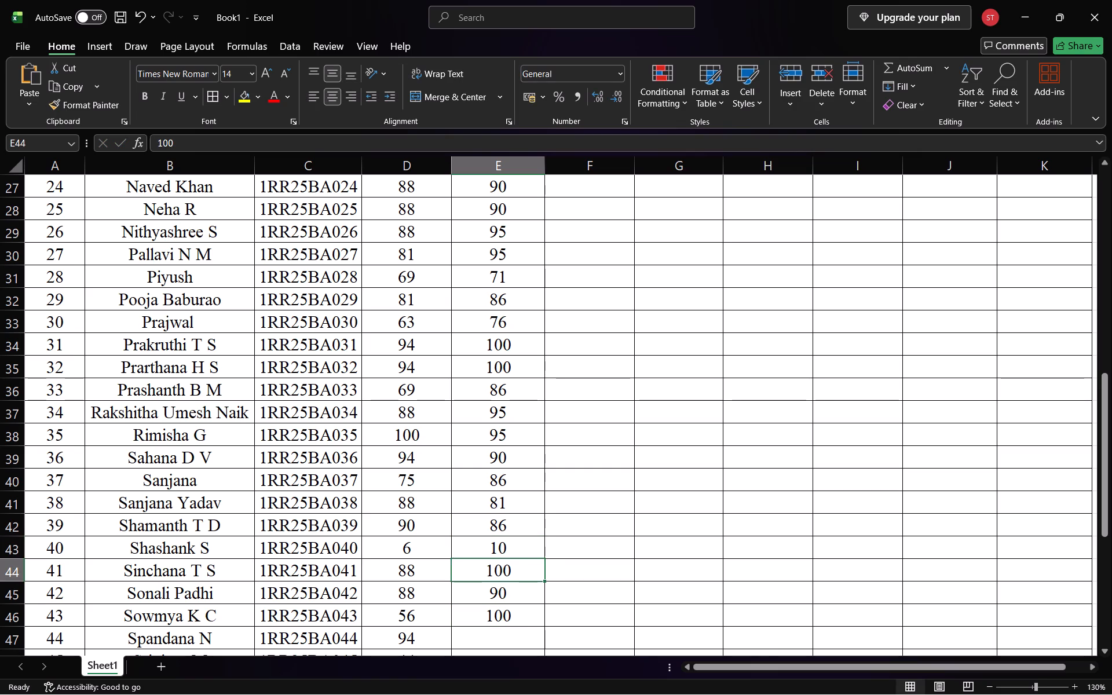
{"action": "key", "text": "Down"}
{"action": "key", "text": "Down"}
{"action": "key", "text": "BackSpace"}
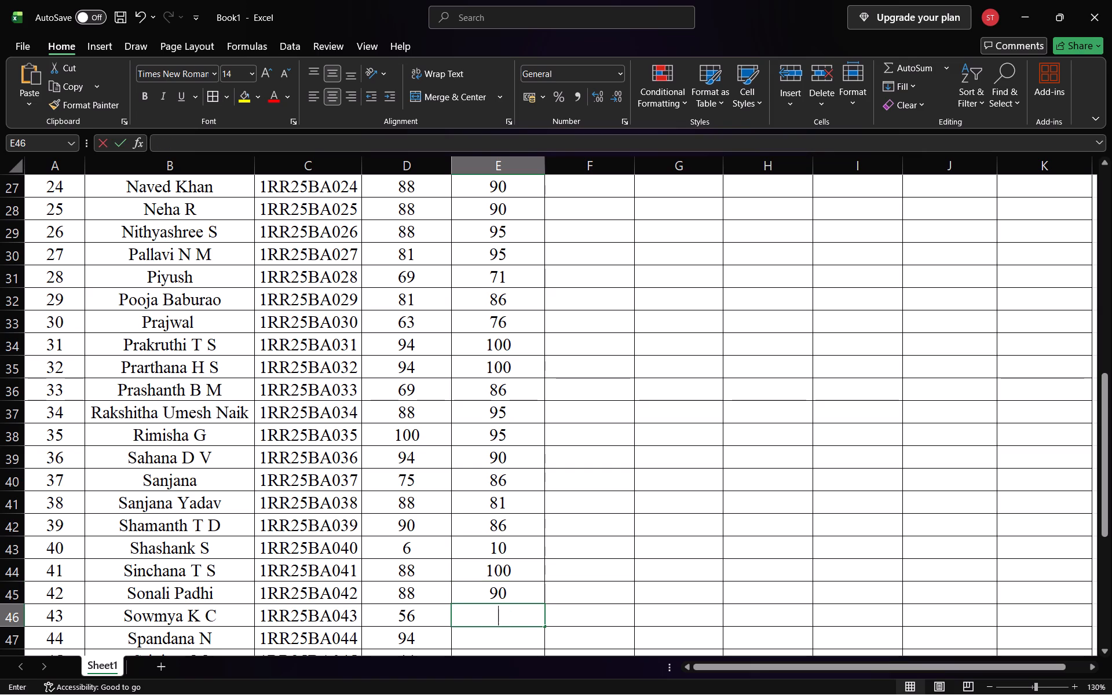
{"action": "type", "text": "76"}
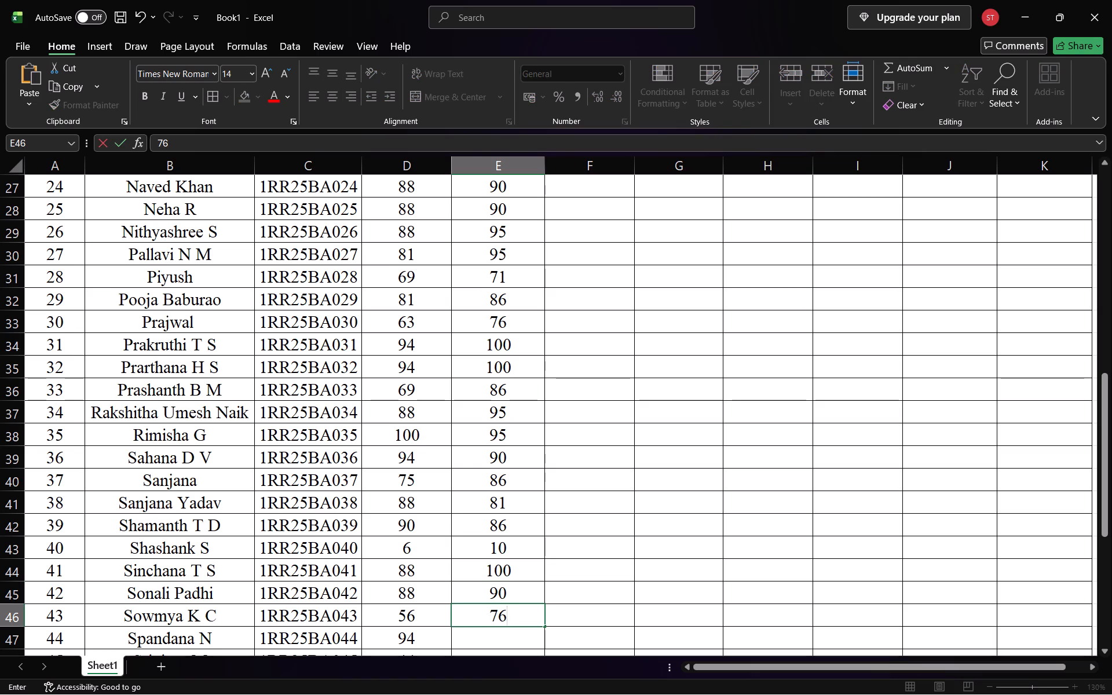
Enter B25BC302 attendance for serial numbers 44 to 46 in E47 to E49 as 100, 57 and 95.
{"action": "key", "text": "Down"}
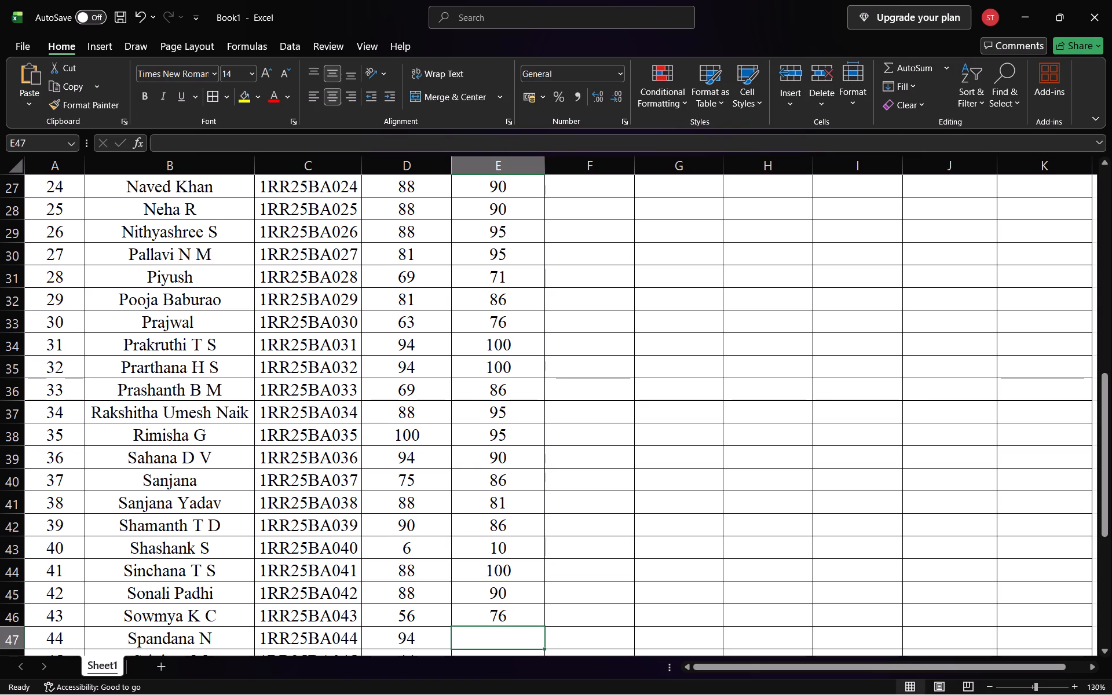
{"action": "type", "text": "100"}
{"action": "key", "text": "Down"}
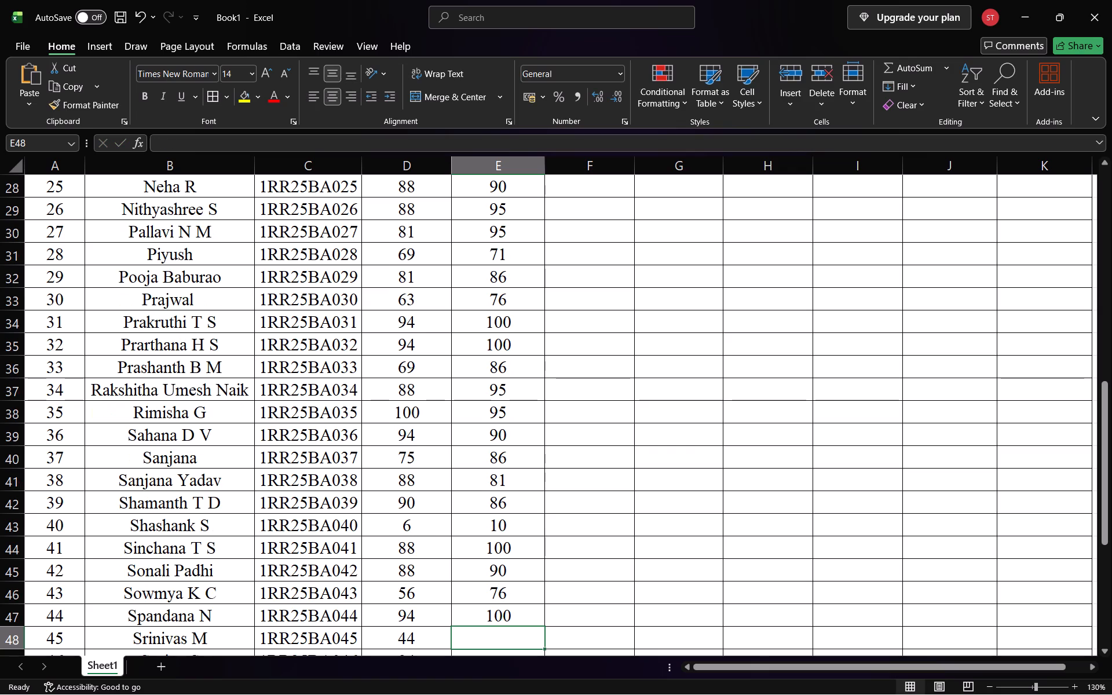
{"action": "type", "text": "57"}
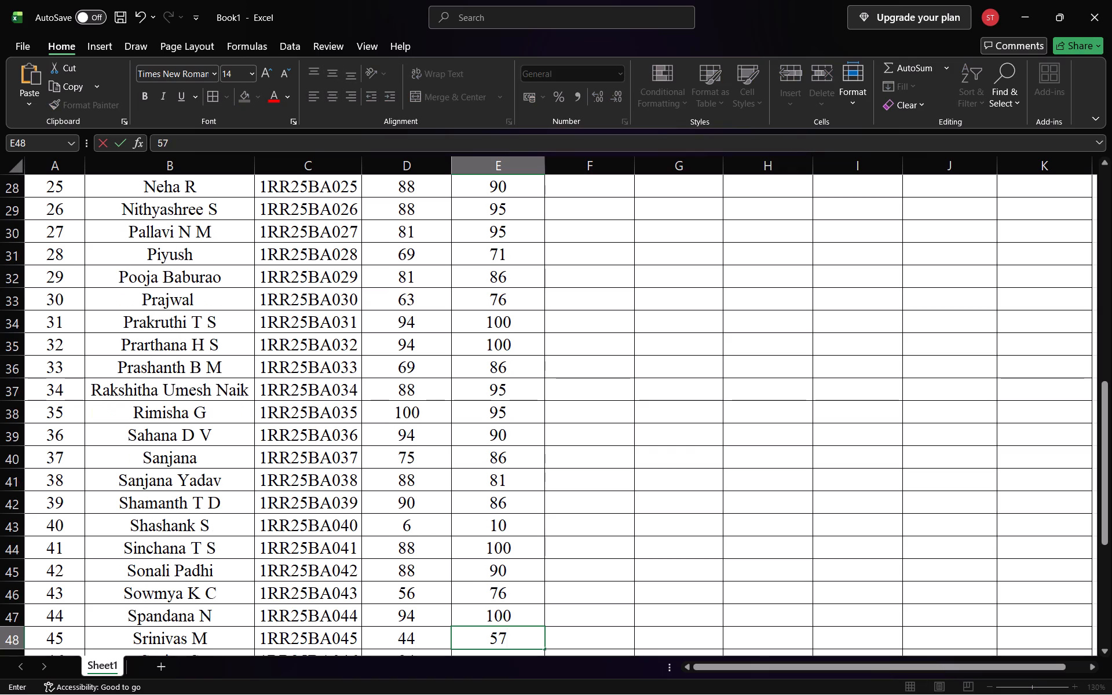
{"action": "key", "text": "Down"}
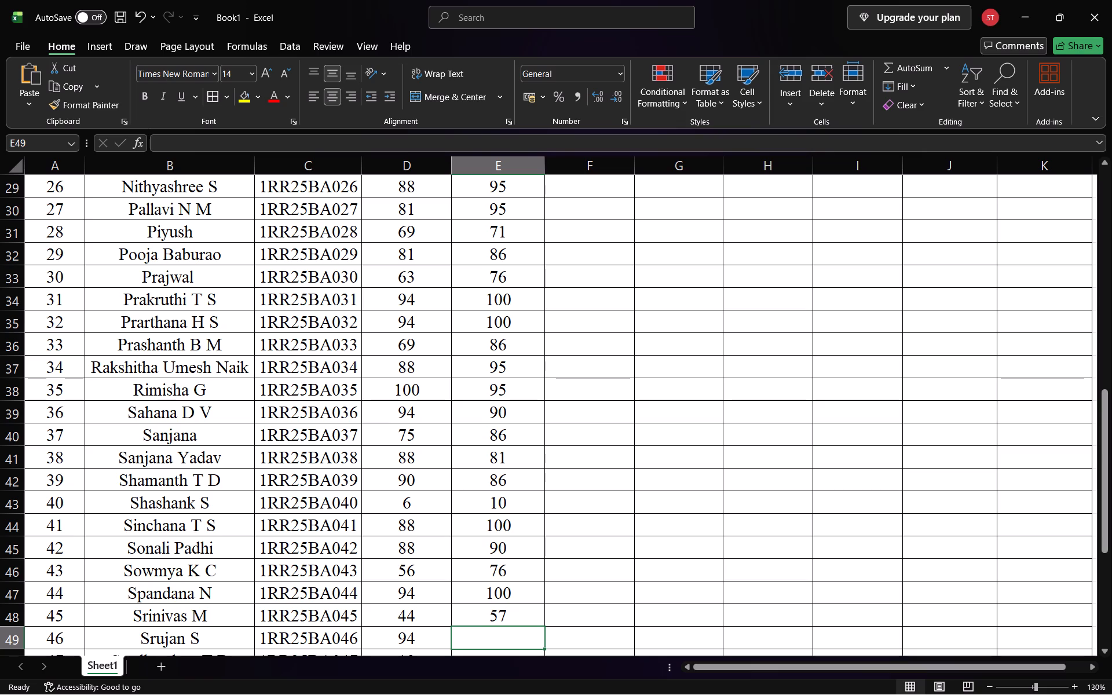
{"action": "type", "text": "96"}
{"action": "key", "text": "BackSpace"}
{"action": "key", "text": "5"}
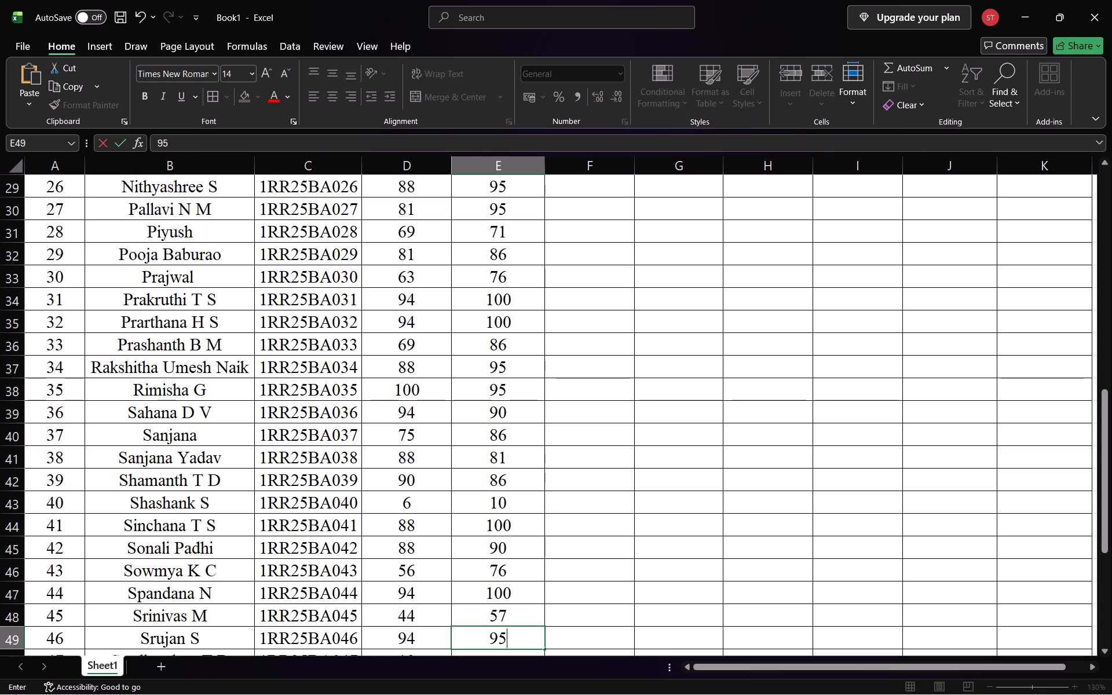
{"action": "key", "text": "Down"}
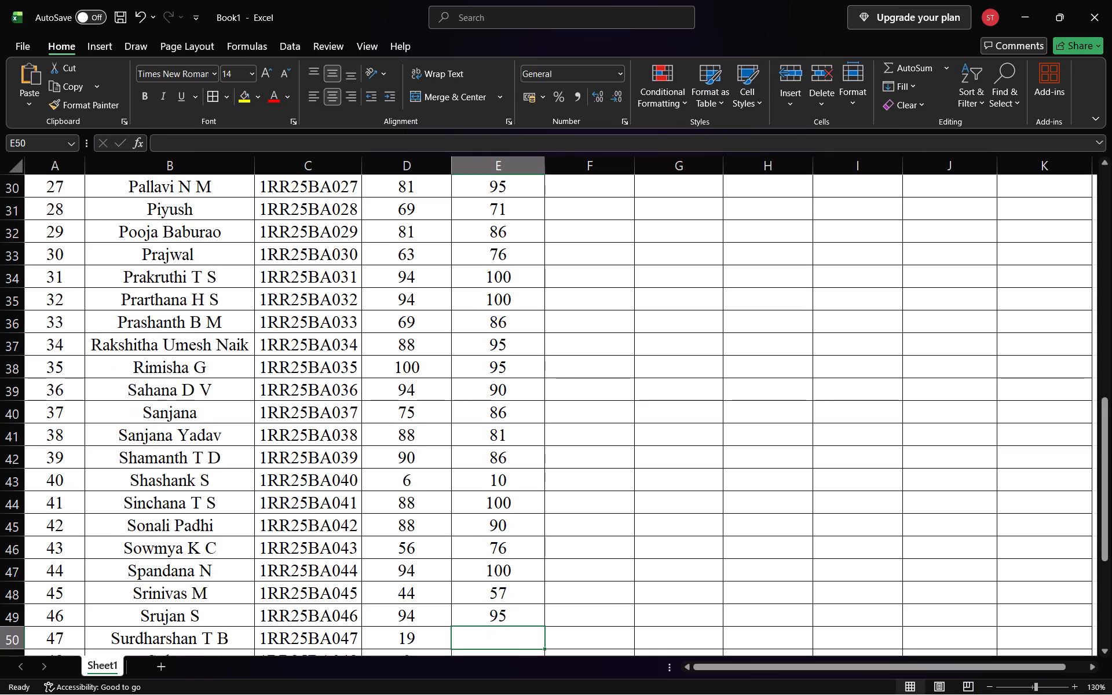
Enter B25BC302 attendance for serial numbers 47 to 50 in E50 to E53 as 14, 10, 100 and 48.
{"action": "key", "text": "1"}
{"action": "key", "text": "4"}
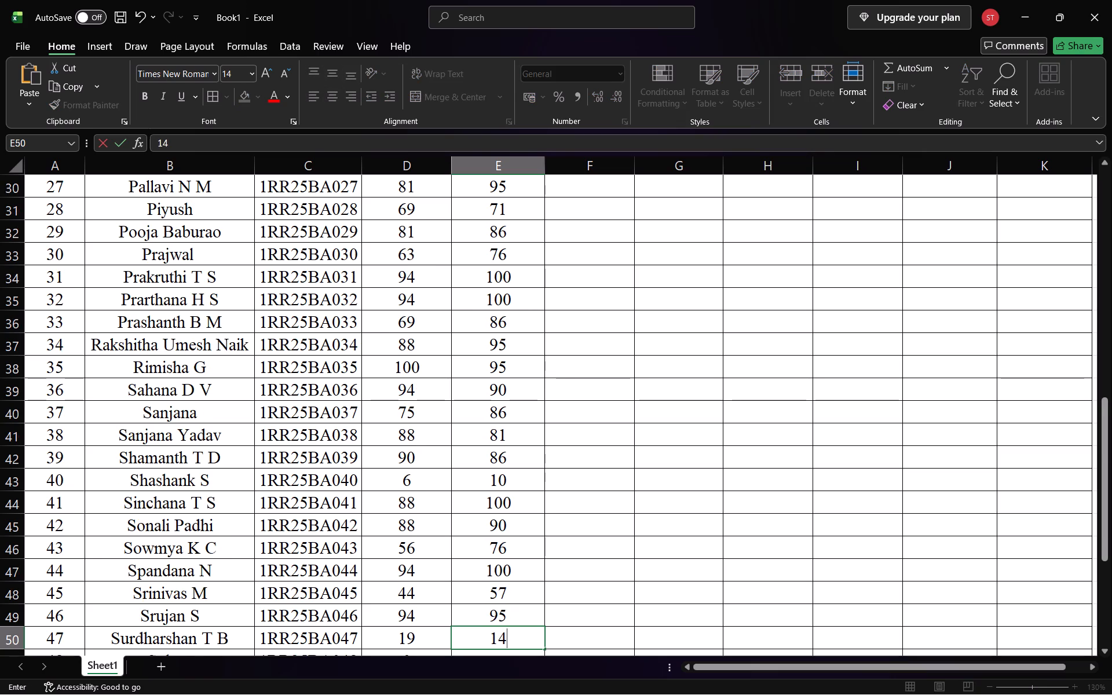
{"action": "key", "text": "Down"}
{"action": "type", "text": "10"}
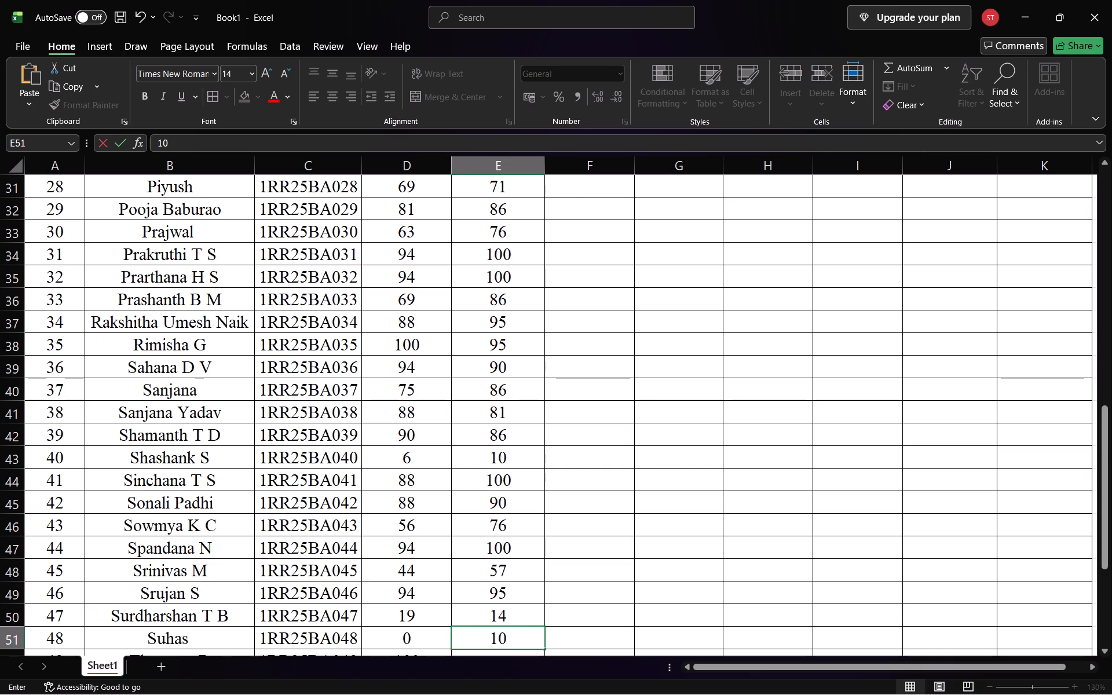
{"action": "key", "text": "Down"}
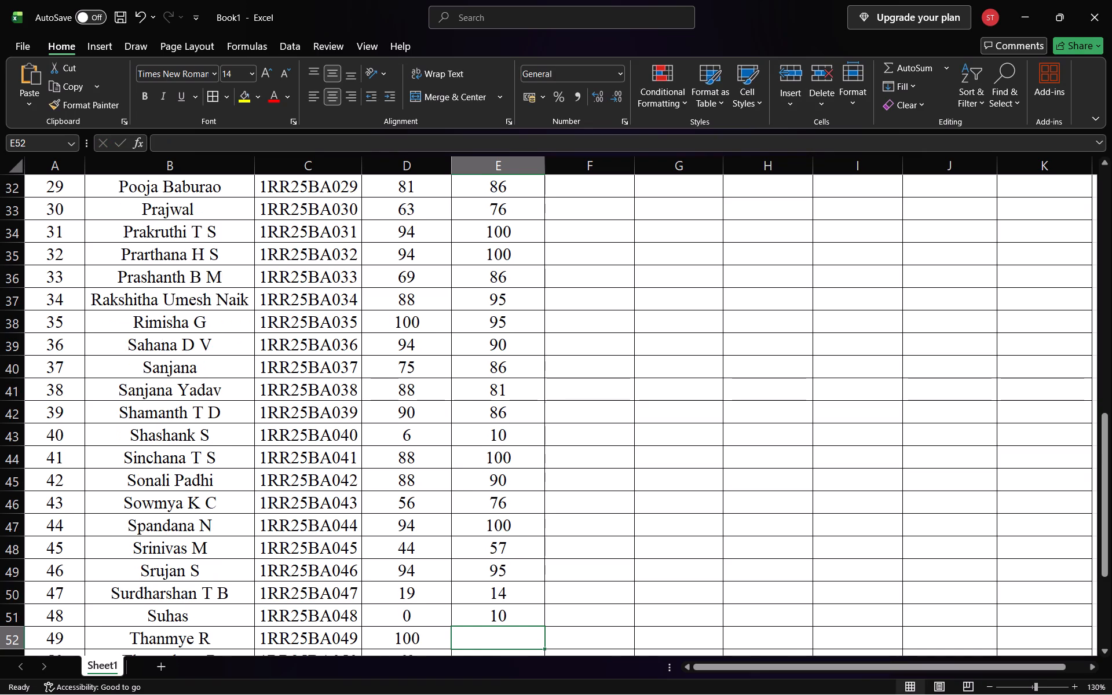
{"action": "type", "text": "100"}
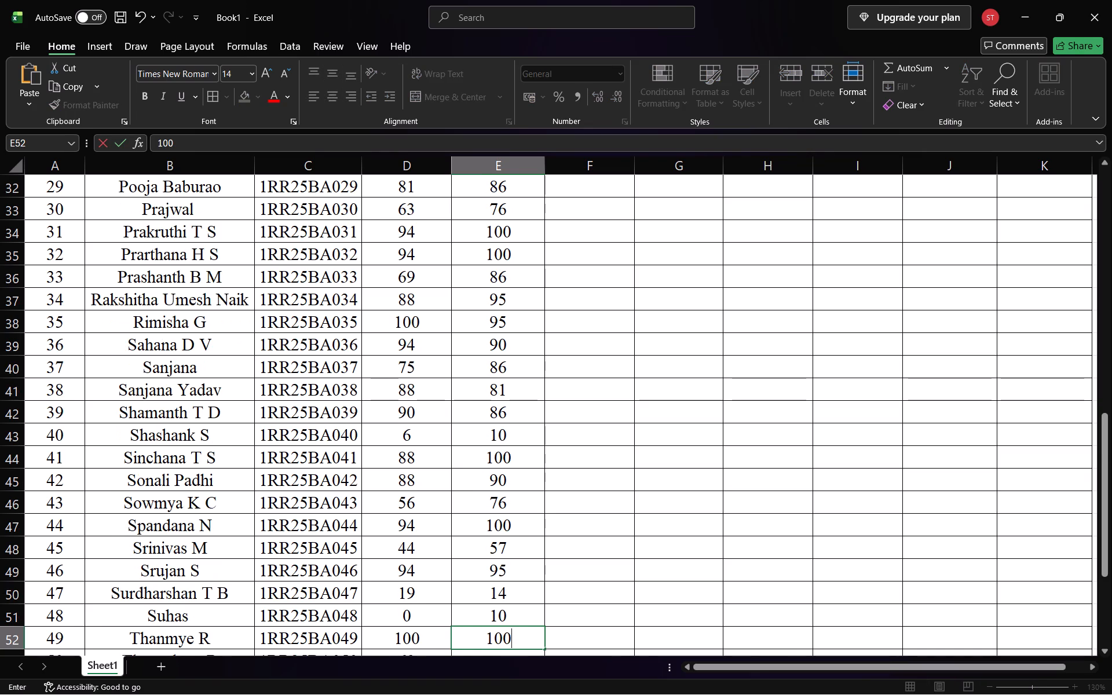
{"action": "key", "text": "Down"}
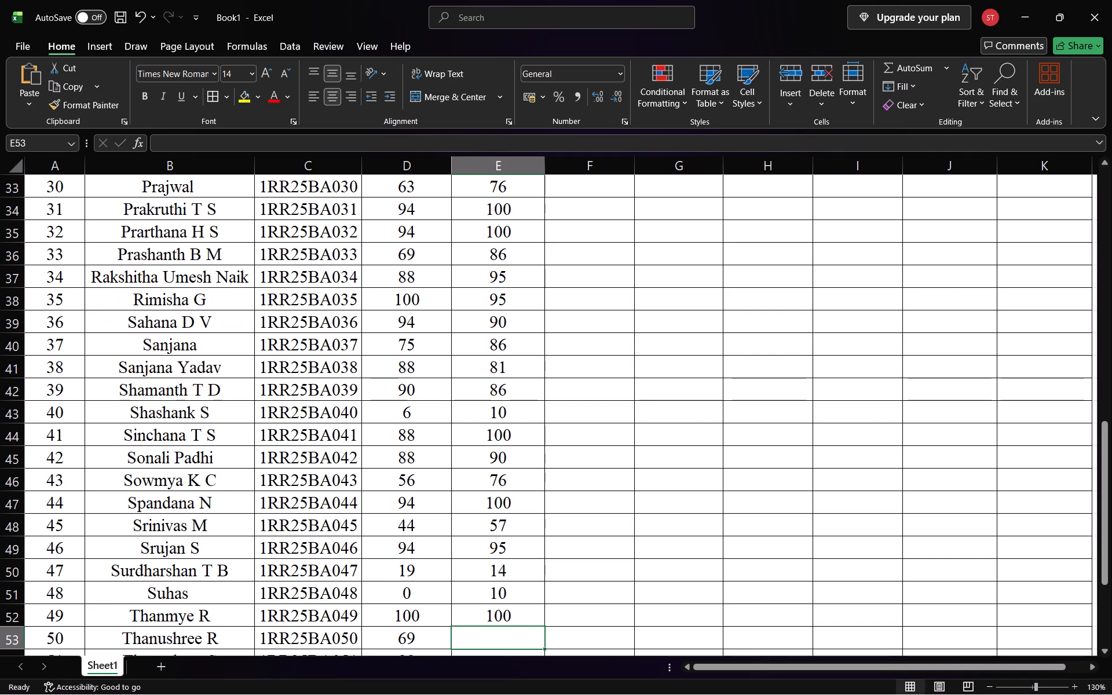
{"action": "type", "text": "48"}
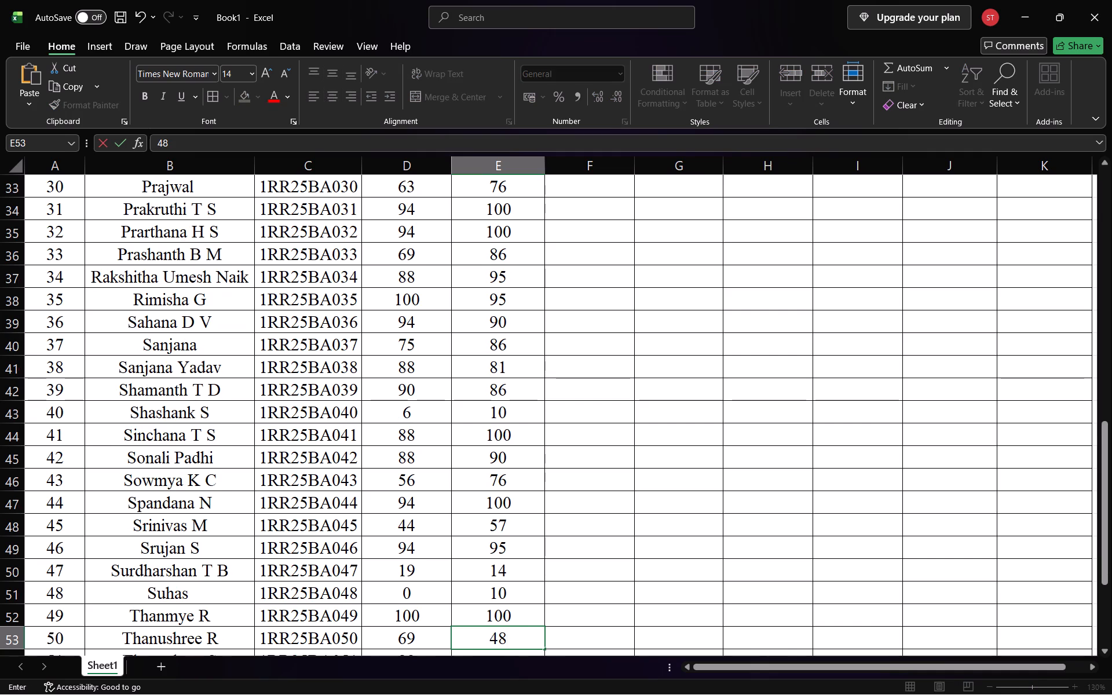
{"action": "key", "text": "Down"}
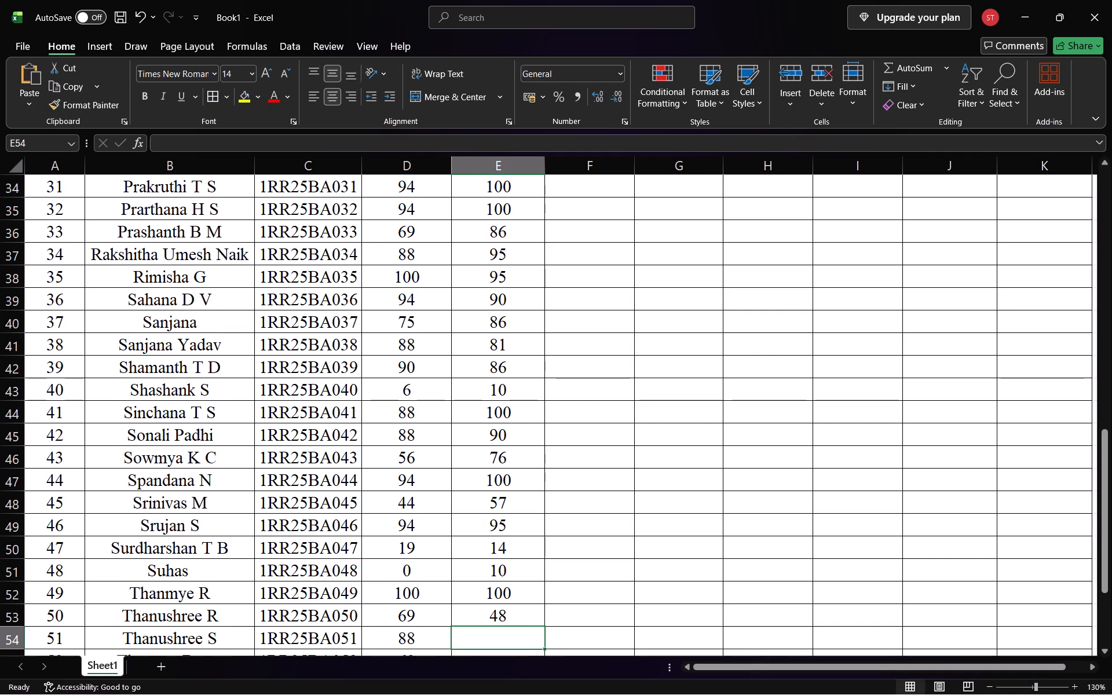
Enter B25BC302 attendance for serial numbers 51 to 53 in E54 to E56 as 90, 71 and 76.
{"action": "type", "text": "90"}
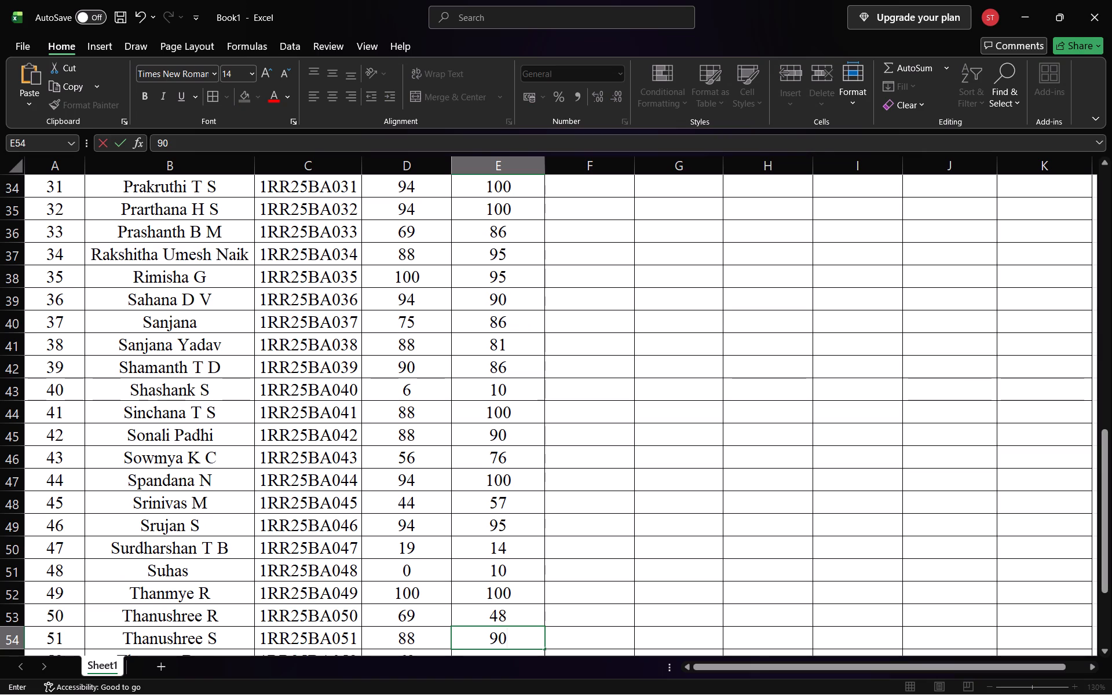
{"action": "key", "text": "Down"}
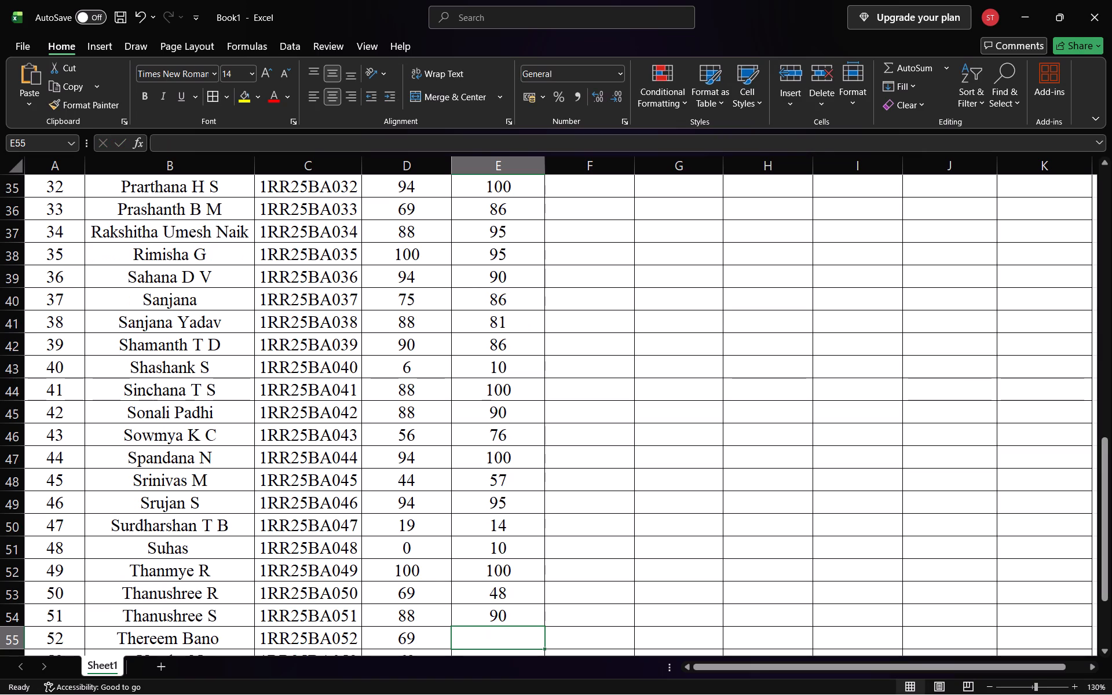
{"action": "type", "text": "71"}
{"action": "key", "text": "Down"}
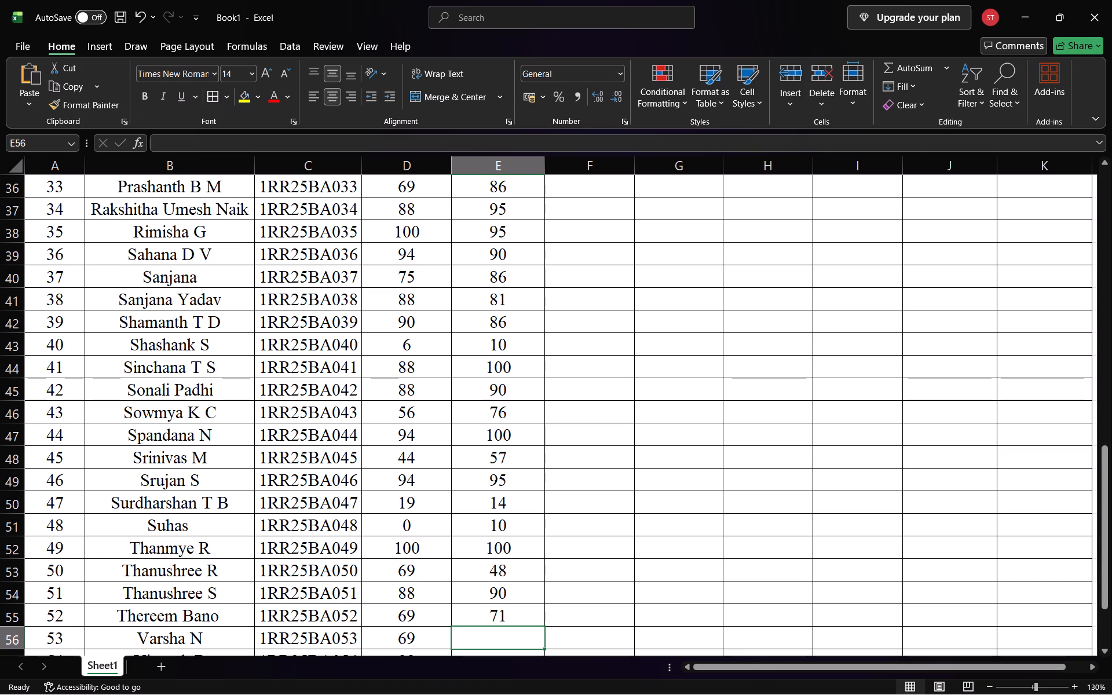
{"action": "key", "text": "Up"}
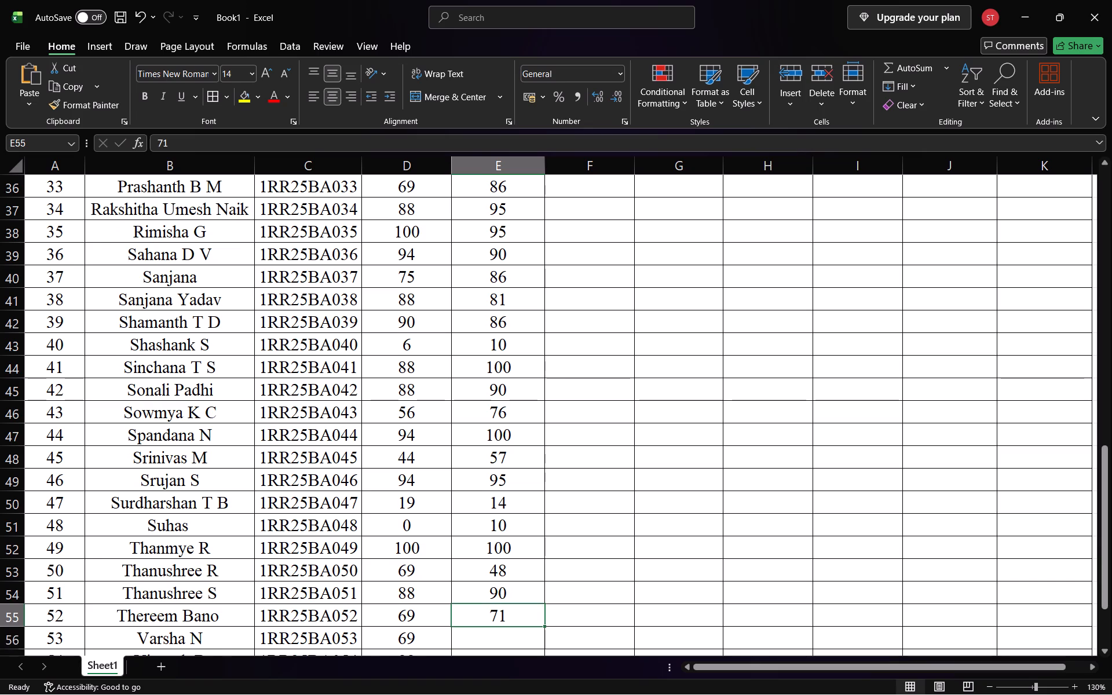
{"action": "key", "text": "Down"}
{"action": "key", "text": "Down"}
{"action": "key", "text": "Up"}
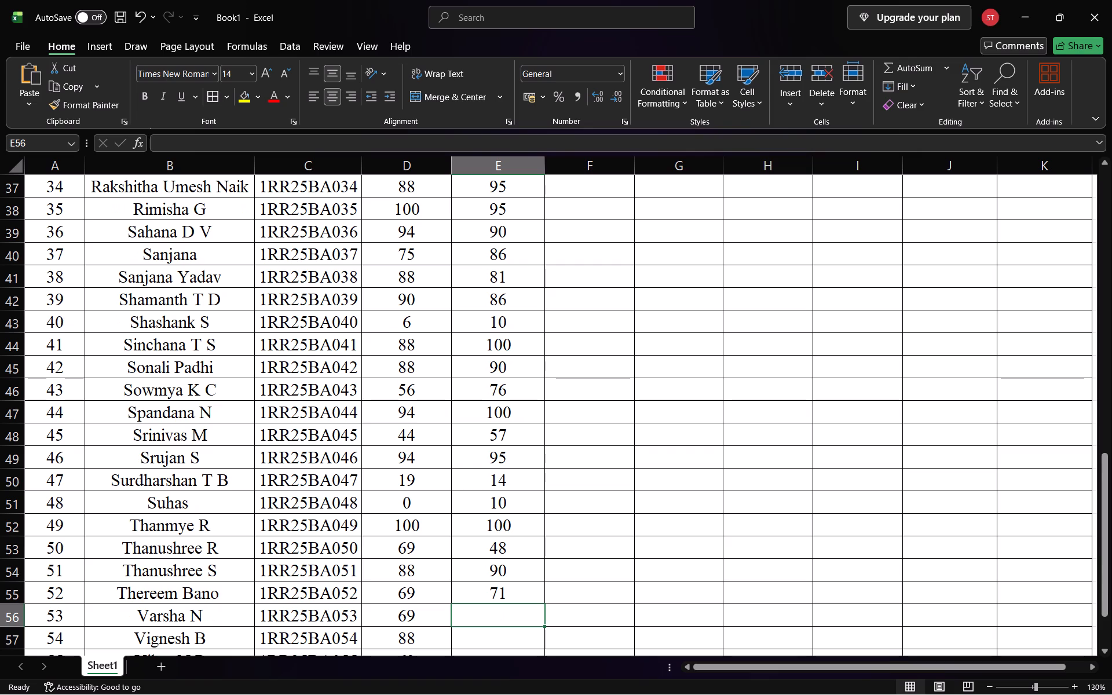
{"action": "type", "text": "76"}
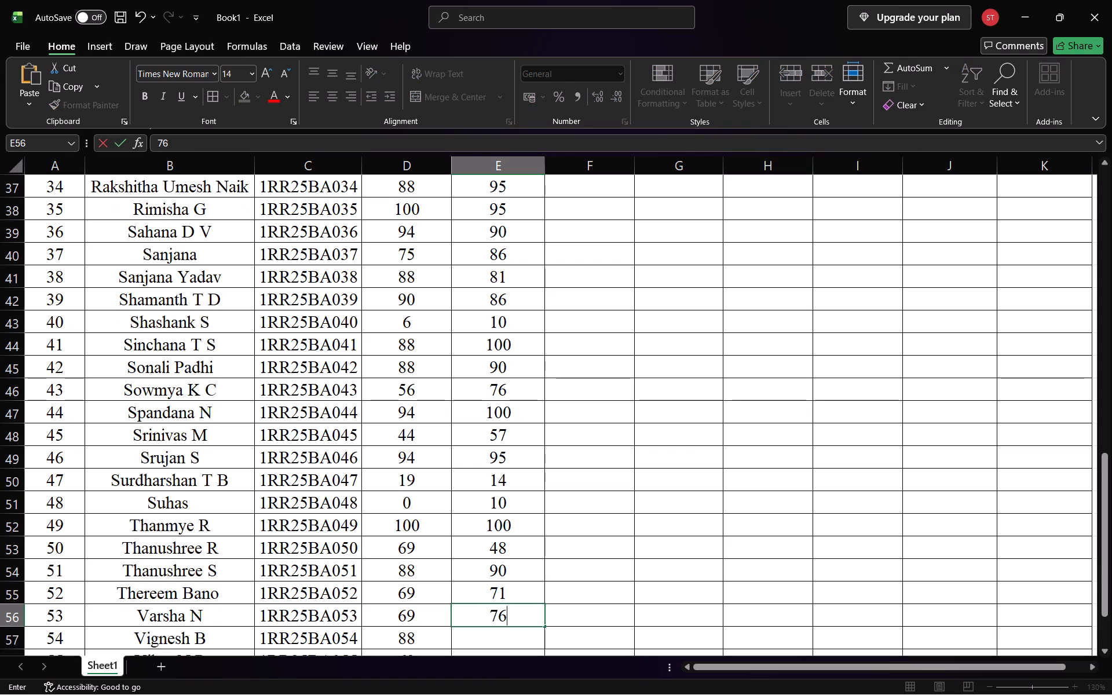
{"action": "key", "text": "Down"}
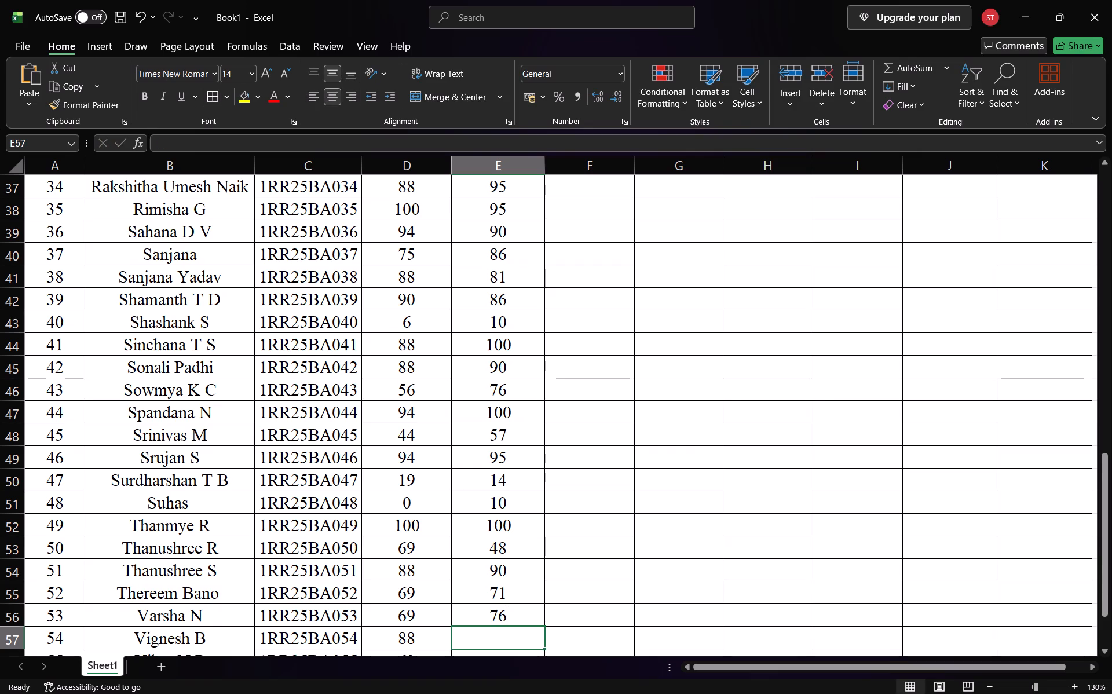
Enter B25BC302 attendance for serial numbers 54 to 57 in E57 to E60 as 90, 81, 76 and 95.
{"action": "type", "text": "90"}
{"action": "key", "text": "Down"}
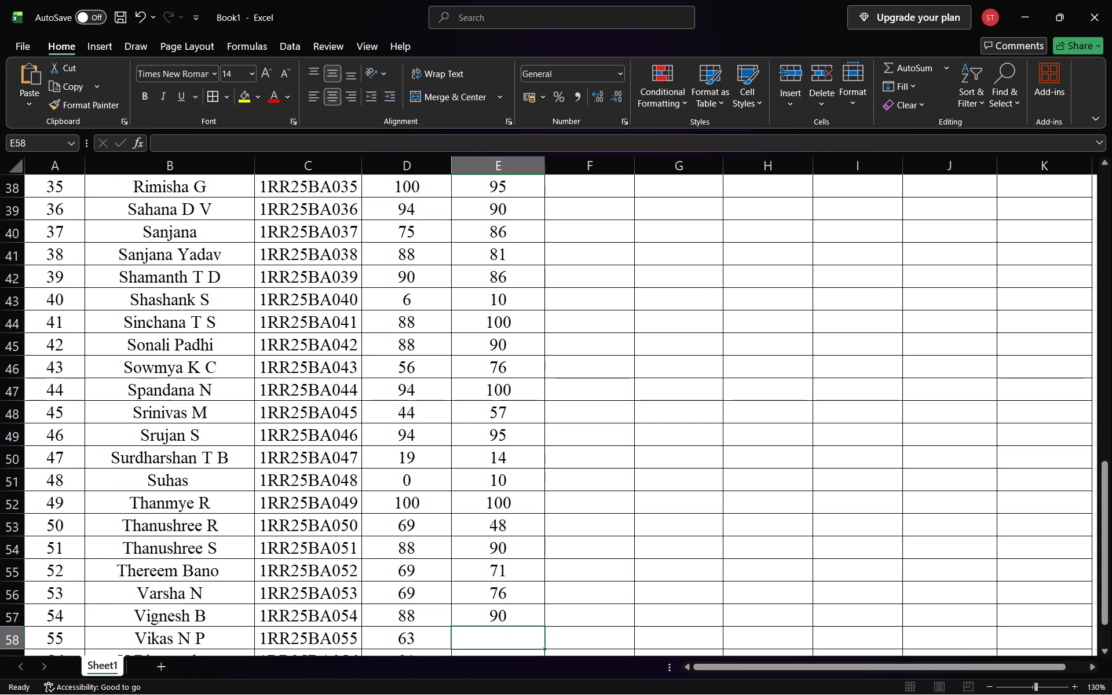
{"action": "type", "text": "81"}
{"action": "key", "text": "Down"}
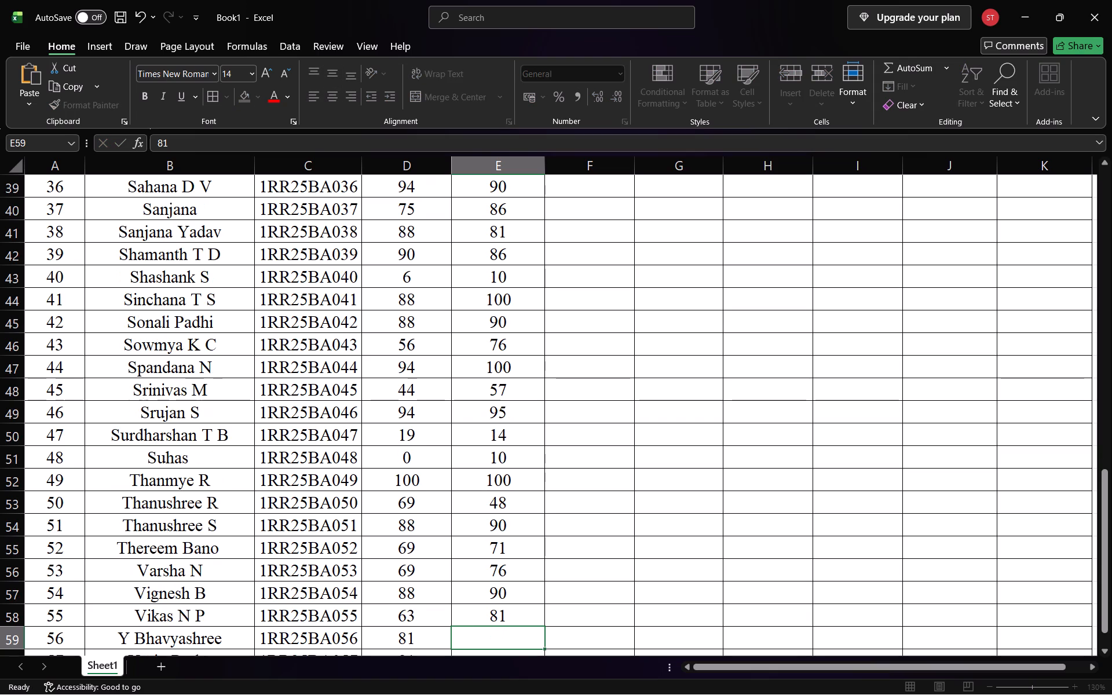
{"action": "type", "text": "76"}
{"action": "key", "text": "Down"}
{"action": "type", "text": "95"}
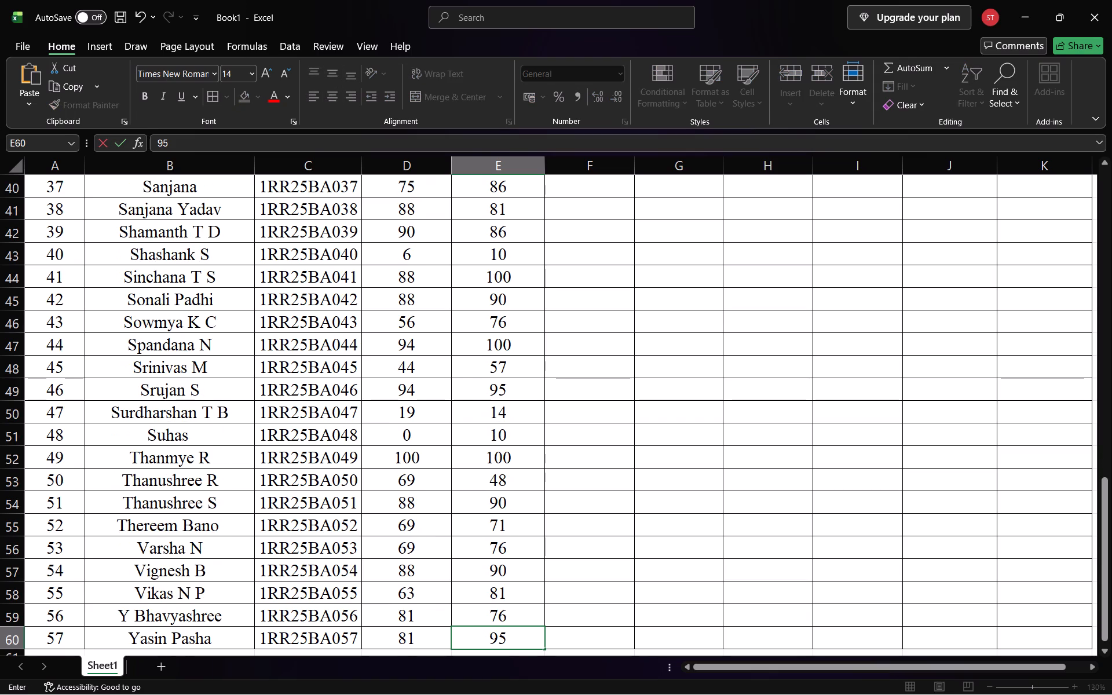
{"action": "key", "text": "Down"}
{"action": "key", "text": "Right"}
{"action": "key", "text": "Up"}
{"action": "key", "text": "Up"}
{"action": "key", "text": "Up"}
{"action": "key", "text": "Up"}
{"action": "key", "text": "Up"}
{"action": "key", "text": "Up"}
{"action": "key", "text": "Up"}
{"action": "key", "text": "Up"}
{"action": "key", "text": "Up"}
{"action": "key", "text": "Up"}
{"action": "key", "text": "Up"}
{"action": "key", "text": "Up"}
{"action": "key", "text": "Up"}
{"action": "key", "text": "Up"}
{"action": "key", "text": "Up"}
{"action": "key", "text": "Up"}
{"action": "key", "text": "Up"}
{"action": "key", "text": "Up"}
{"action": "key", "text": "Up"}
{"action": "key", "text": "Up"}
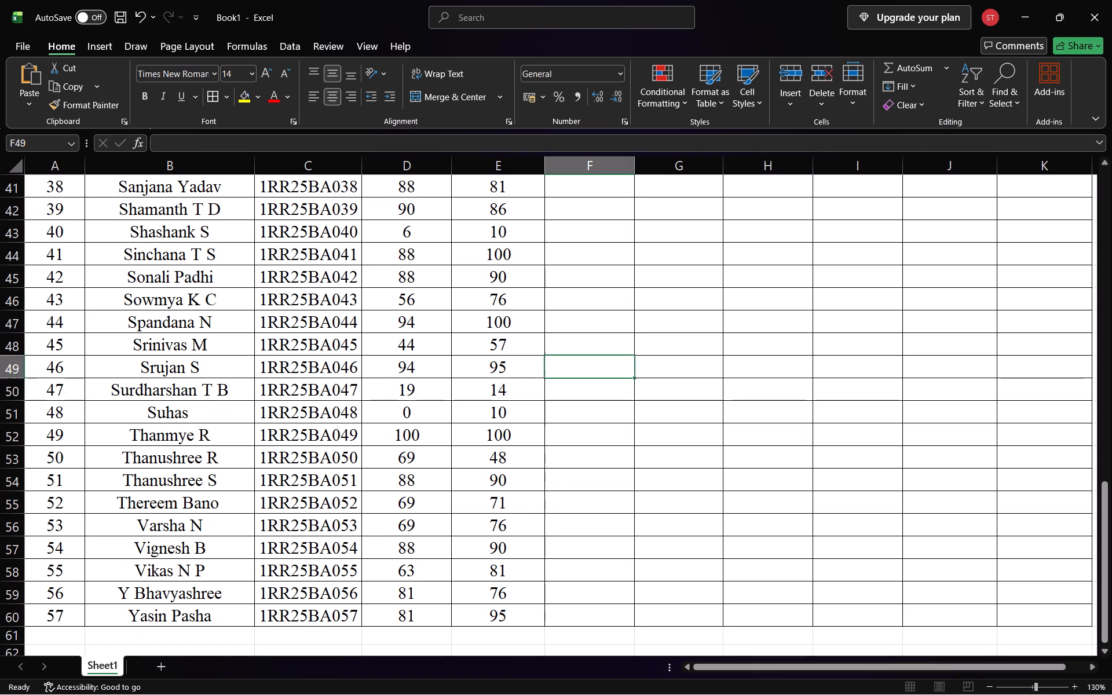
{"action": "key", "text": "Down"}
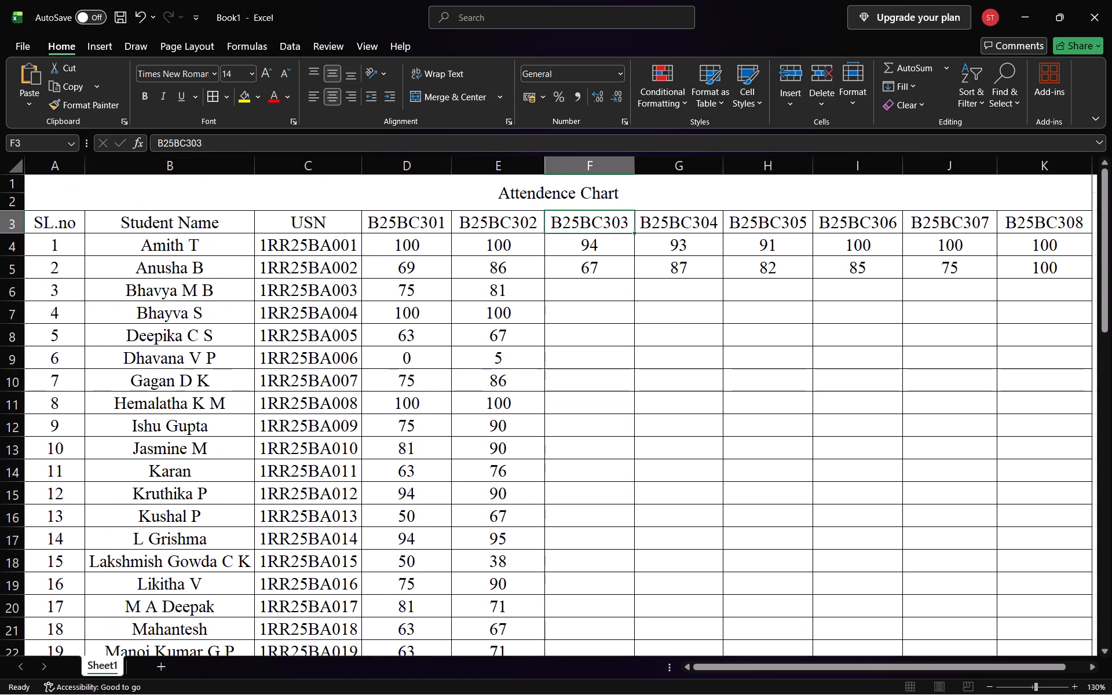
{"action": "key", "text": "Down"}
{"action": "key", "text": "Down"}
{"action": "key", "text": "Down"}
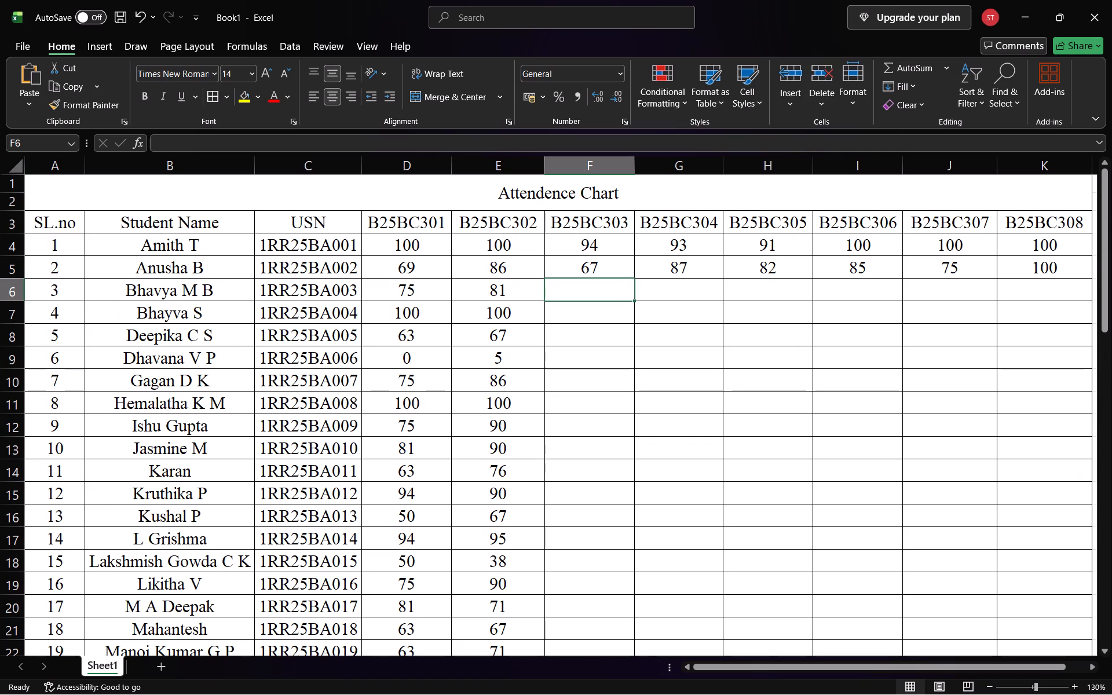
{"action": "type", "text": "72"}
{"action": "key", "text": "Right"}
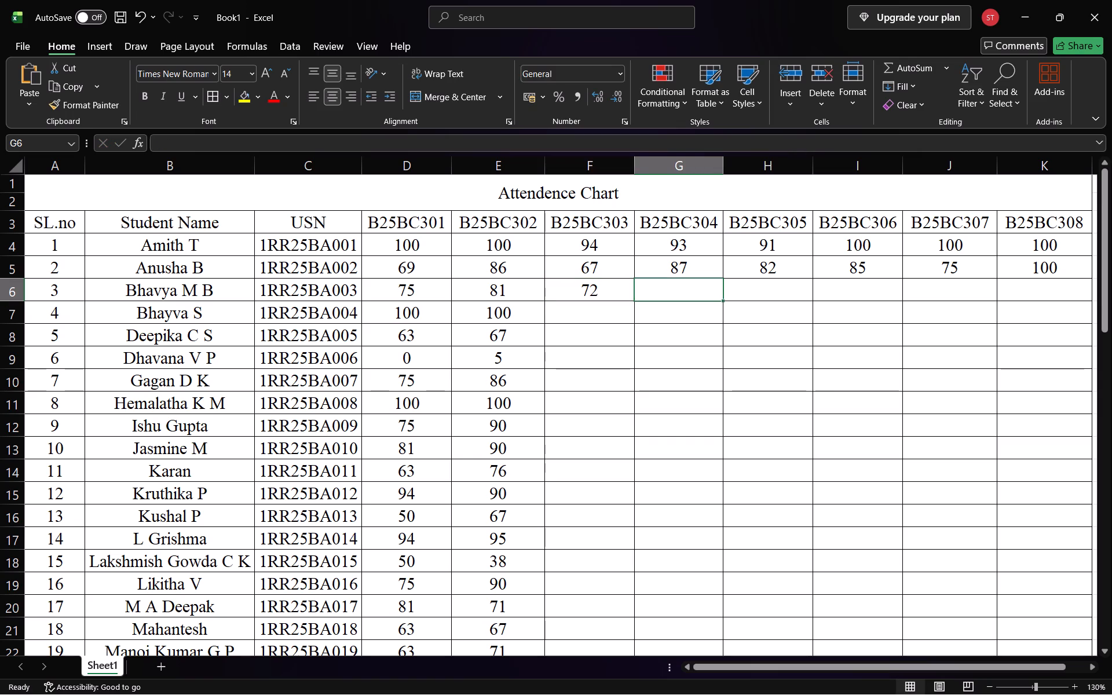
{"action": "type", "text": "87"}
{"action": "key", "text": "Right"}
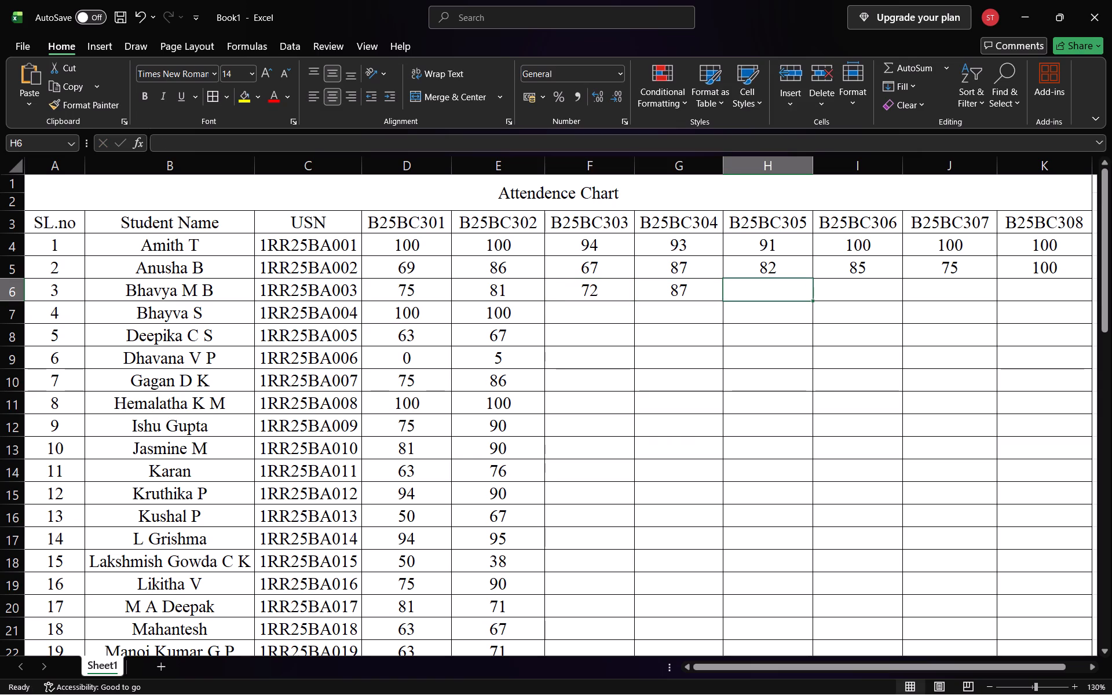
{"action": "type", "text": "91"}
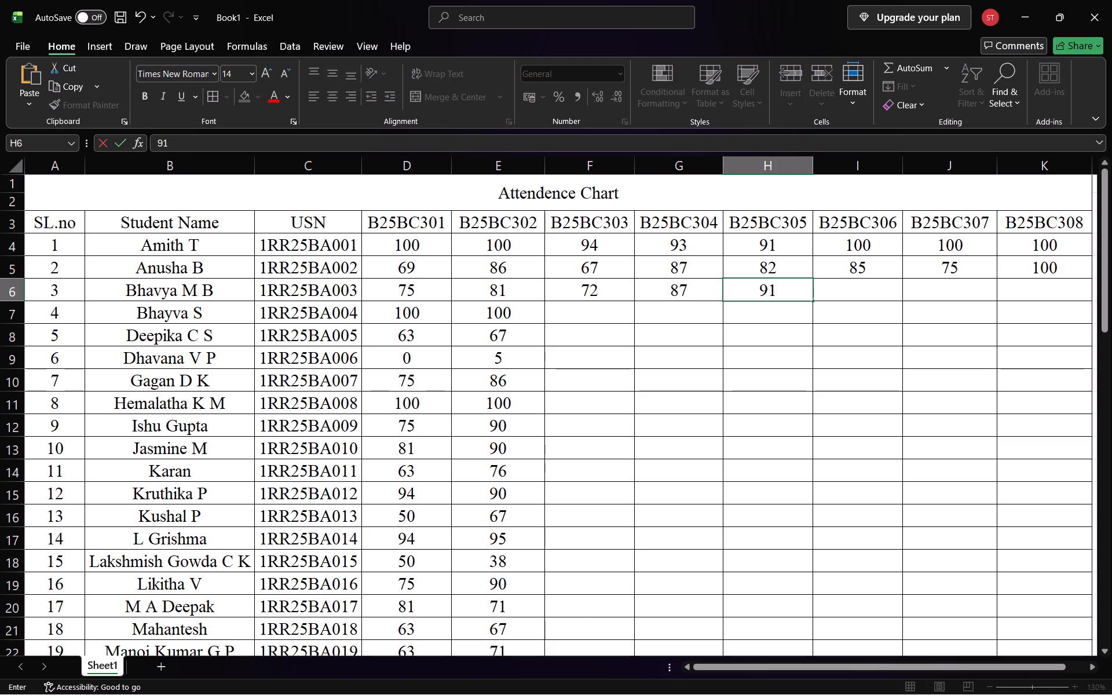
{"action": "key", "text": "Right"}
{"action": "type", "text": "80"}
{"action": "key", "text": "Right"}
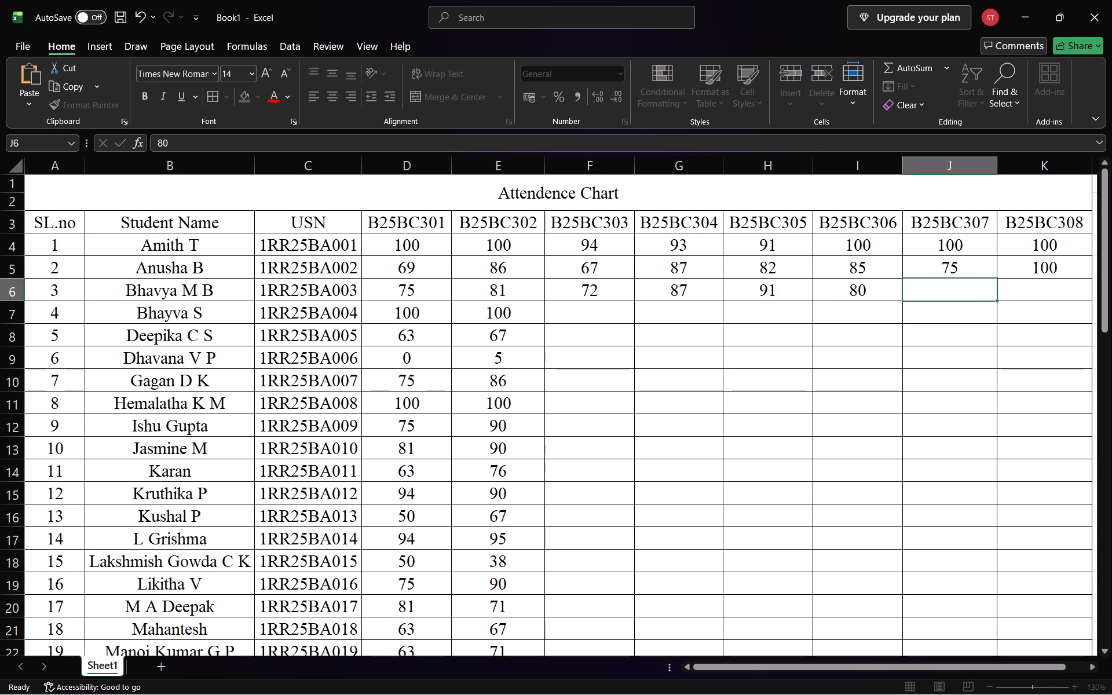
{"action": "type", "text": "50"}
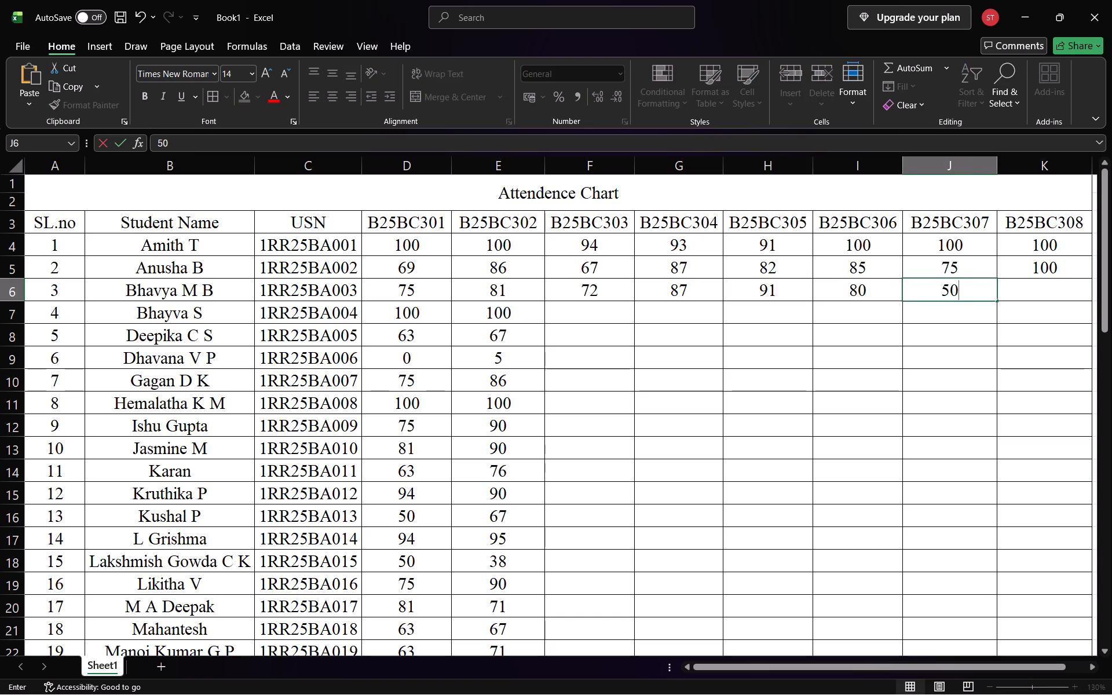
{"action": "key", "text": "Right"}
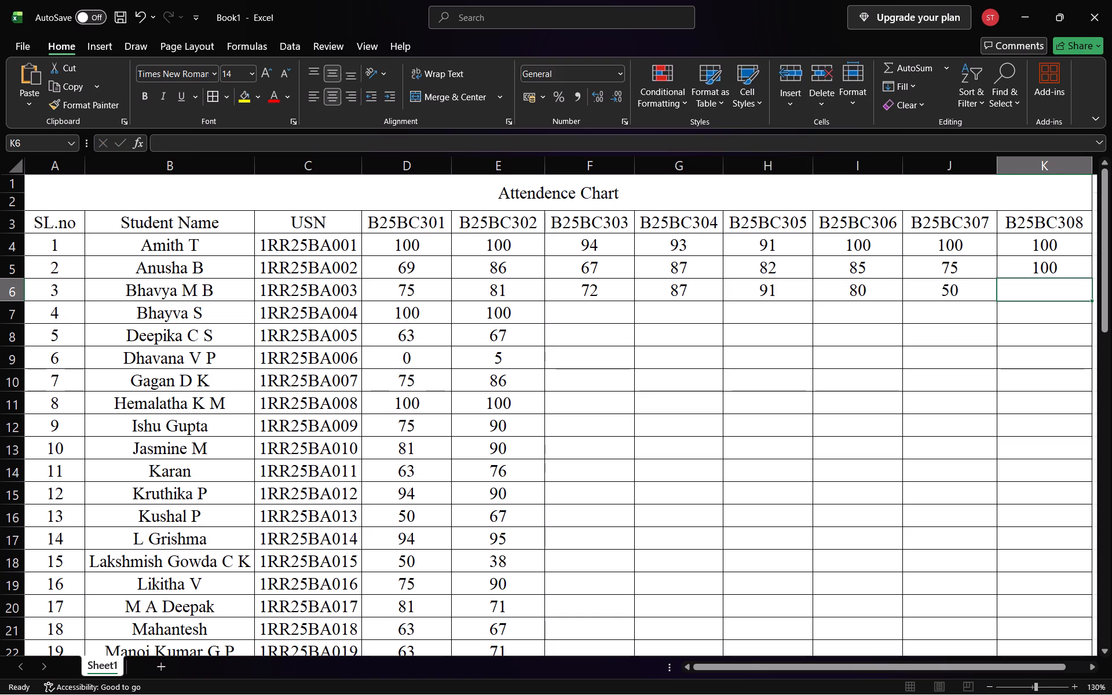
{"action": "type", "text": "100"}
{"action": "key", "text": "Down"}
{"action": "key", "text": "Left"}
{"action": "key", "text": "Left"}
{"action": "key", "text": "Left"}
{"action": "key", "text": "Left"}
{"action": "key", "text": "Left"}
{"action": "key", "text": "Left"}
{"action": "key", "text": "Left"}
{"action": "key", "text": "Left"}
{"action": "key", "text": "Left"}
{"action": "key", "text": "Left"}
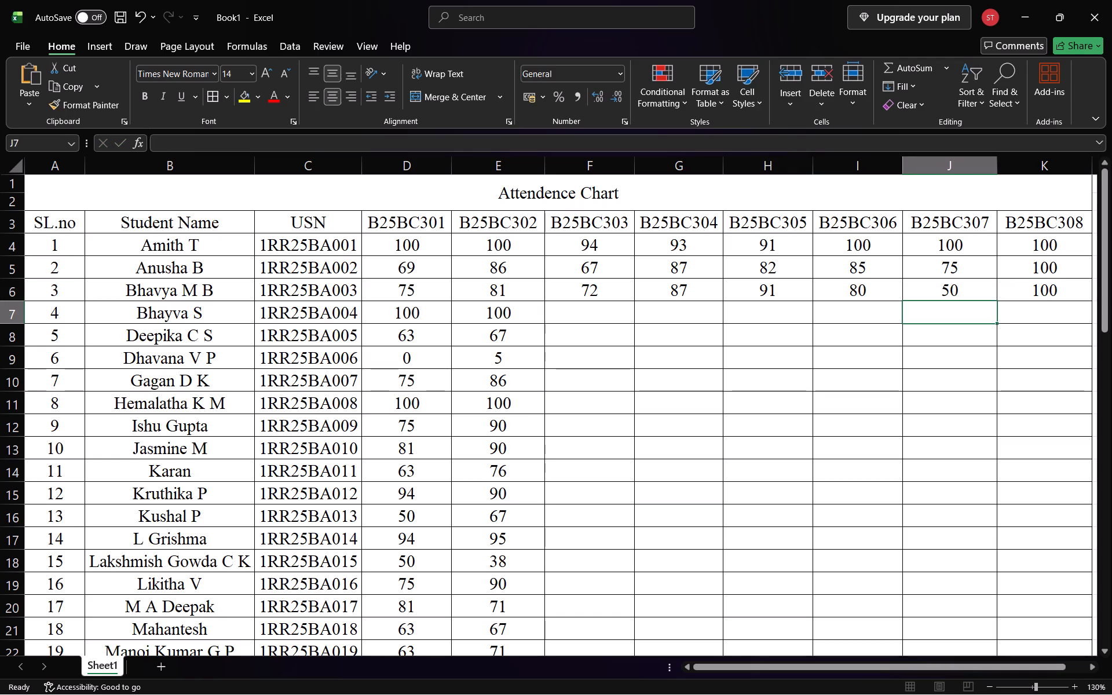
{"action": "key", "text": "Right"}
{"action": "key", "text": "Right"}
{"action": "key", "text": "Right"}
{"action": "key", "text": "Right"}
{"action": "key", "text": "Right"}
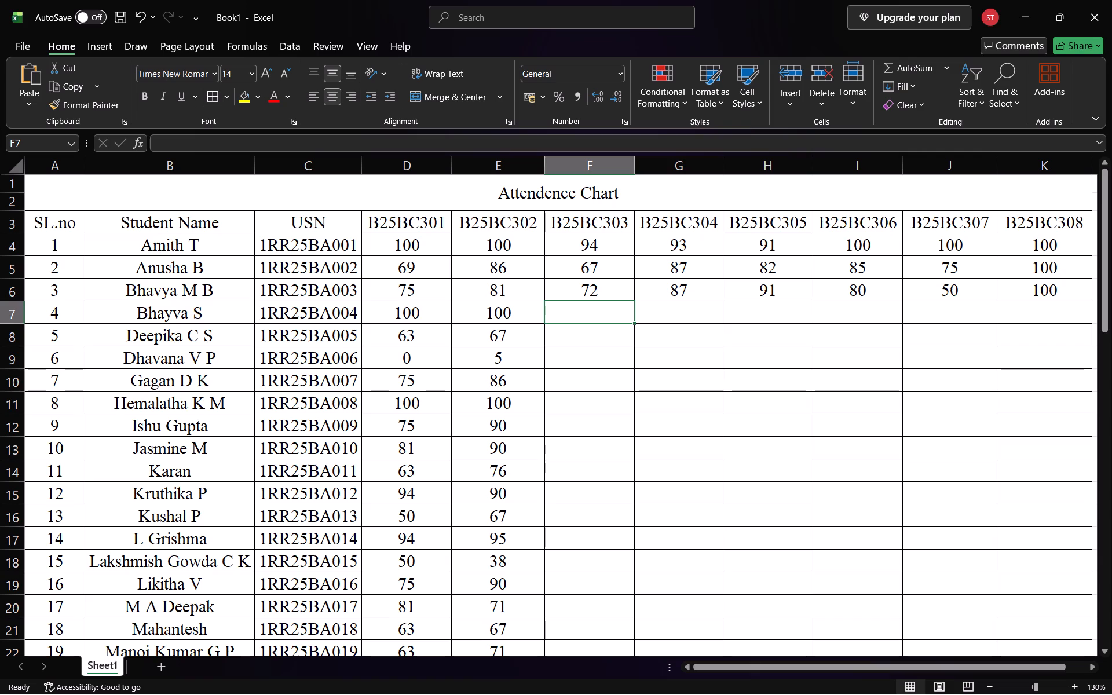
{"action": "type", "text": "94"}
{"action": "key", "text": "Right"}
{"action": "type", "text": "93"}
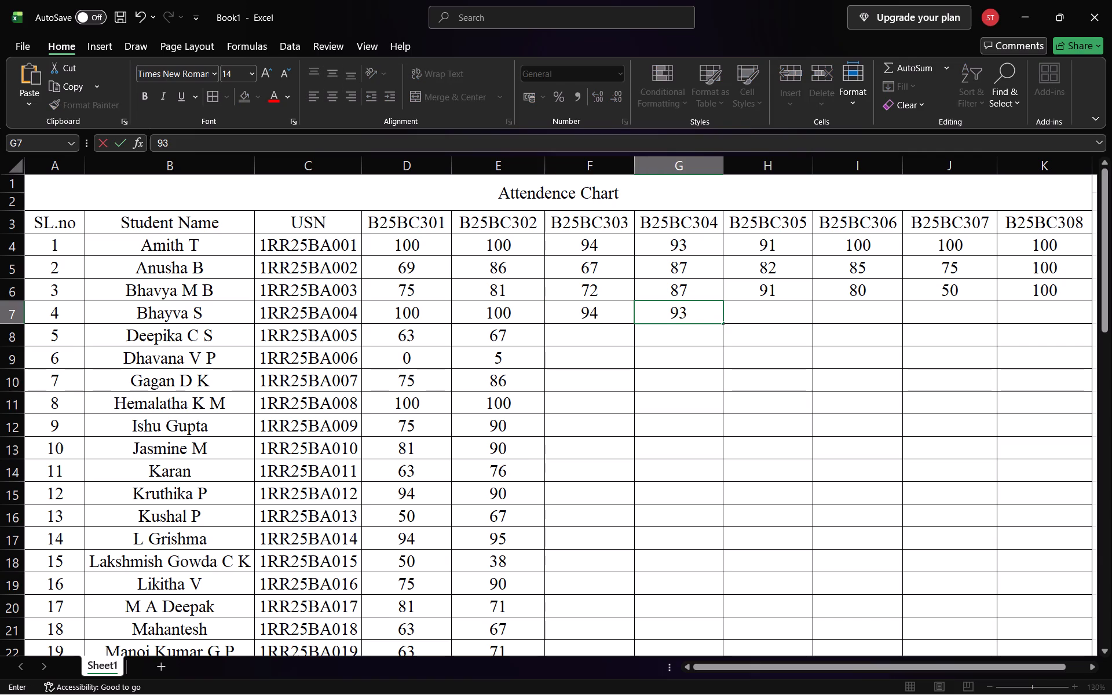
{"action": "key", "text": "Right"}
{"action": "type", "text": "100"}
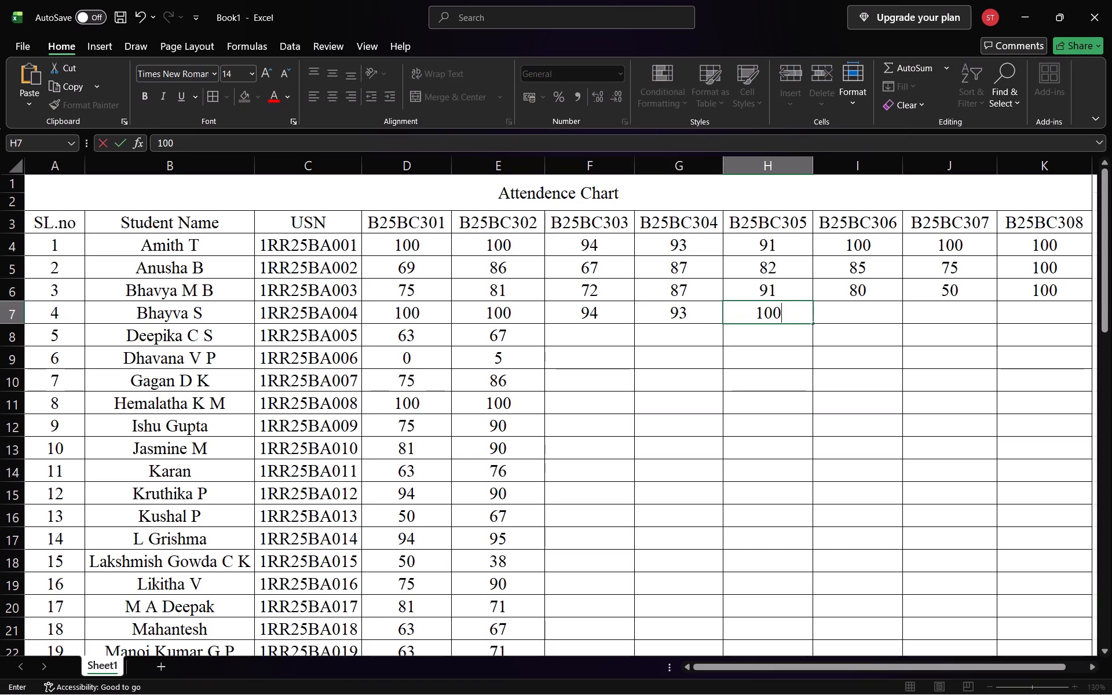
{"action": "key", "text": "Right"}
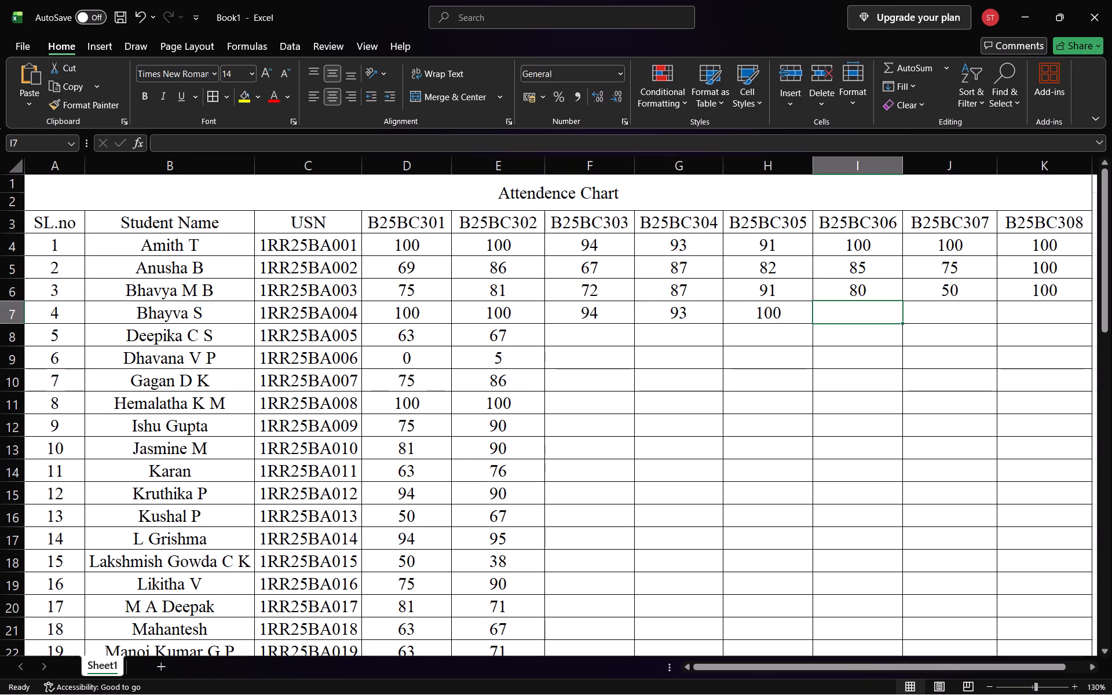
{"action": "type", "text": "90"}
{"action": "key", "text": "Right"}
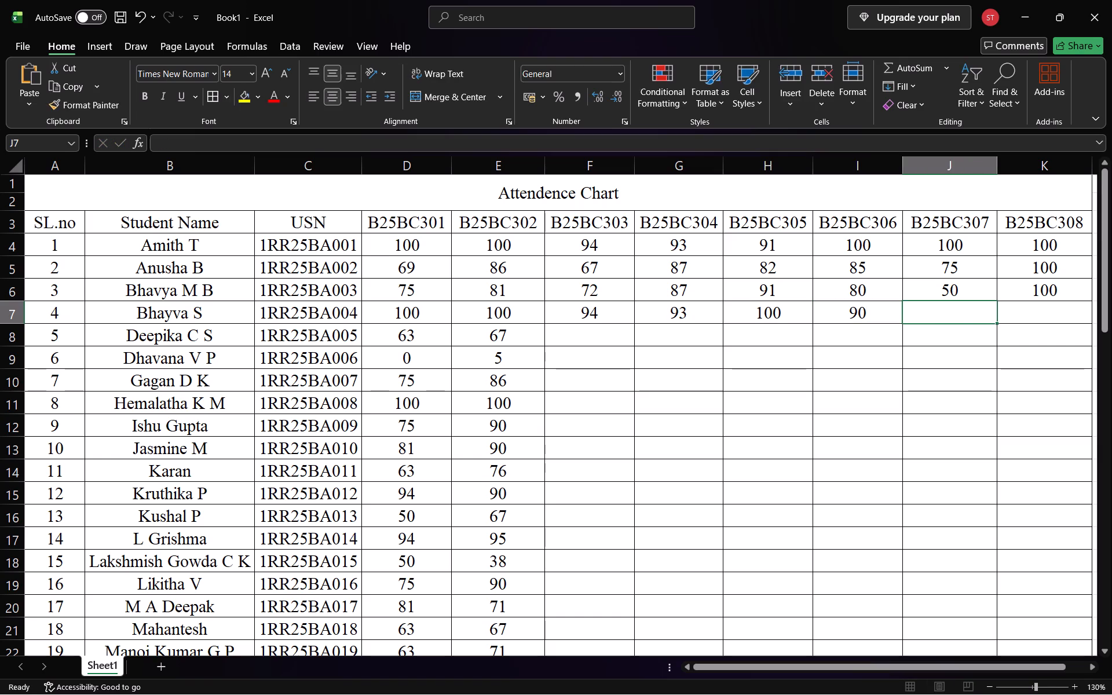
{"action": "type", "text": "100"}
{"action": "key", "text": "Right"}
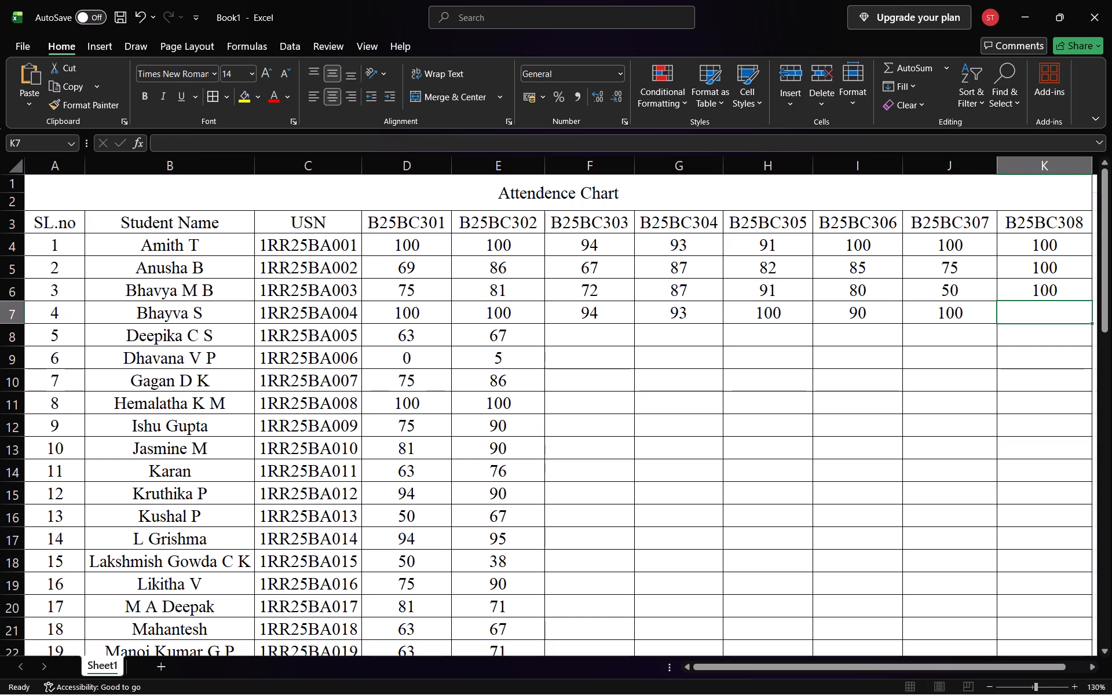
{"action": "type", "text": "69"}
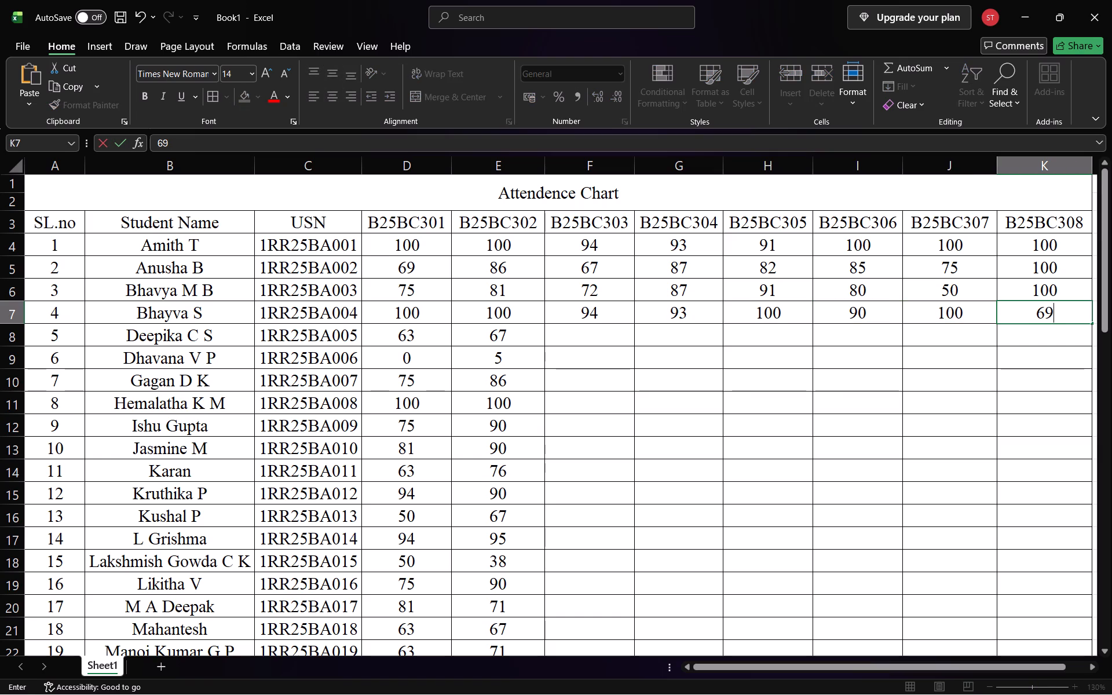
{"action": "key", "text": "Down"}
{"action": "key", "text": "Left"}
{"action": "key", "text": "Left"}
{"action": "key", "text": "Left"}
{"action": "key", "text": "Left"}
{"action": "key", "text": "Left"}
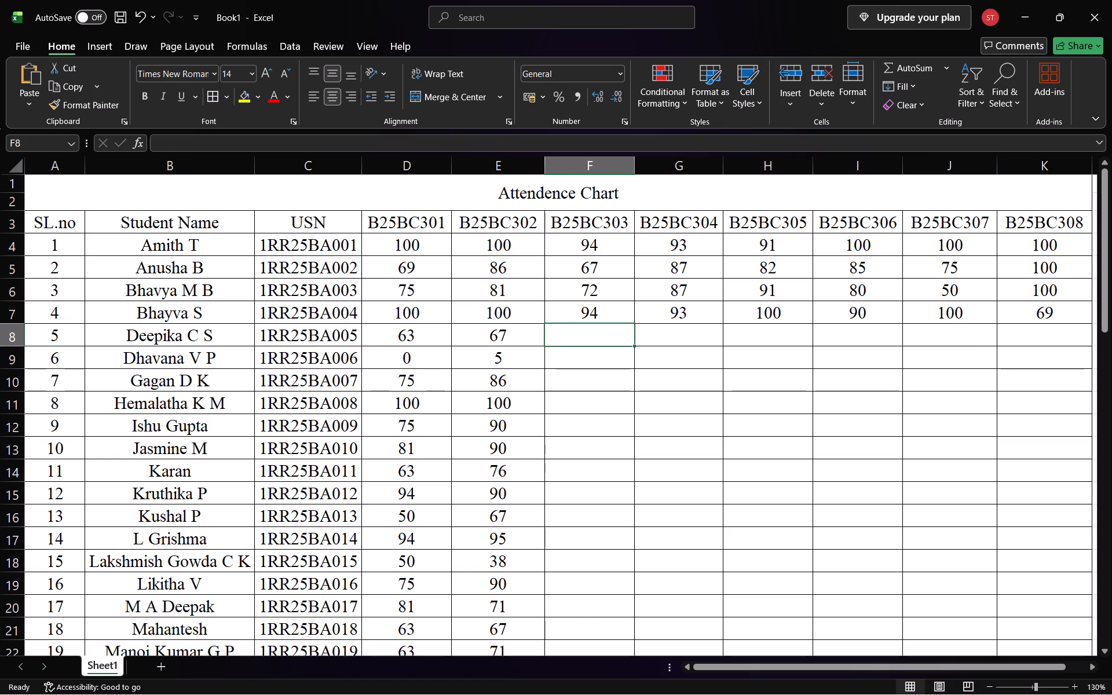
{"action": "type", "text": "78"}
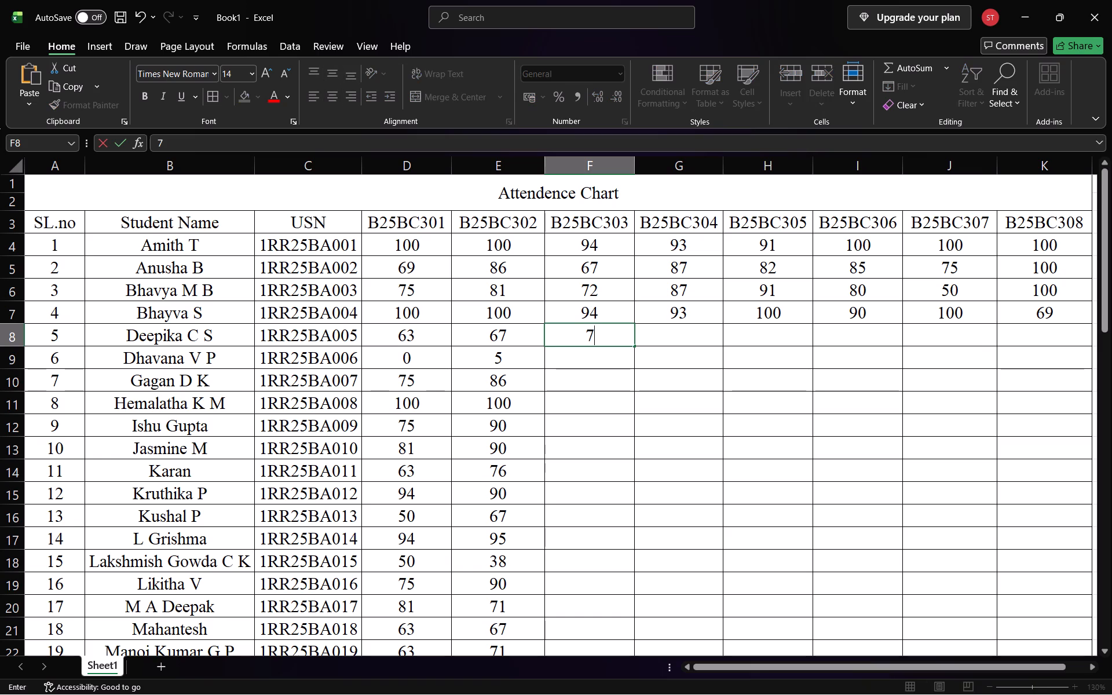
{"action": "key", "text": "Right"}
{"action": "type", "text": "67"}
{"action": "key", "text": "Right"}
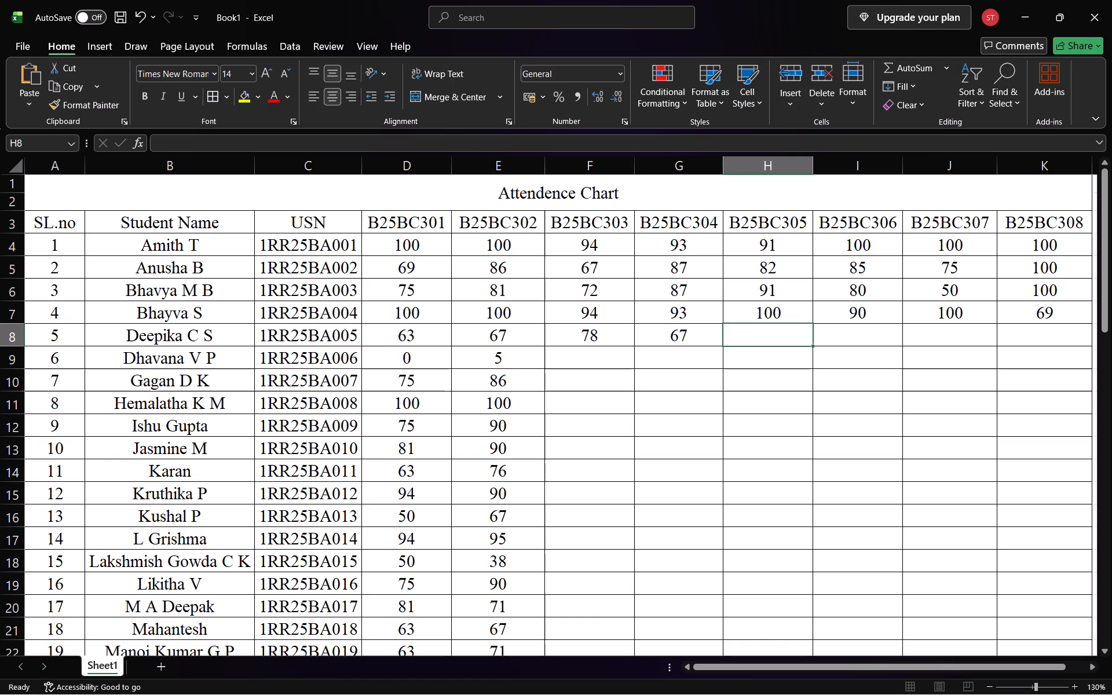
{"action": "type", "text": "823"}
{"action": "key", "text": "BackSpace"}
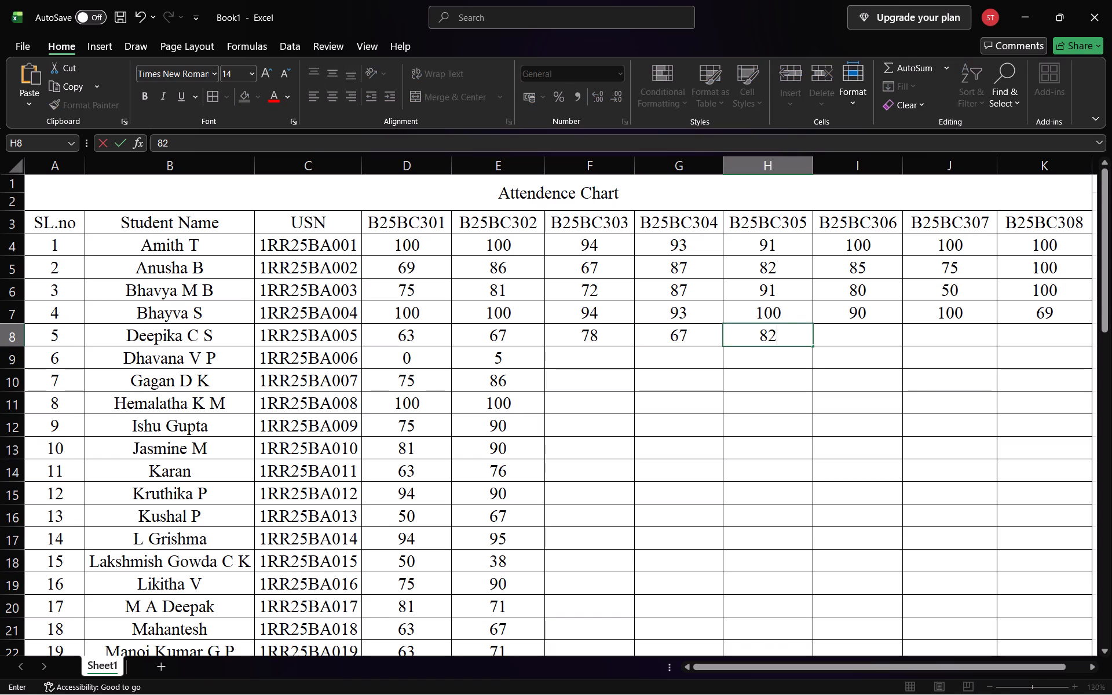
{"action": "key", "text": "Right"}
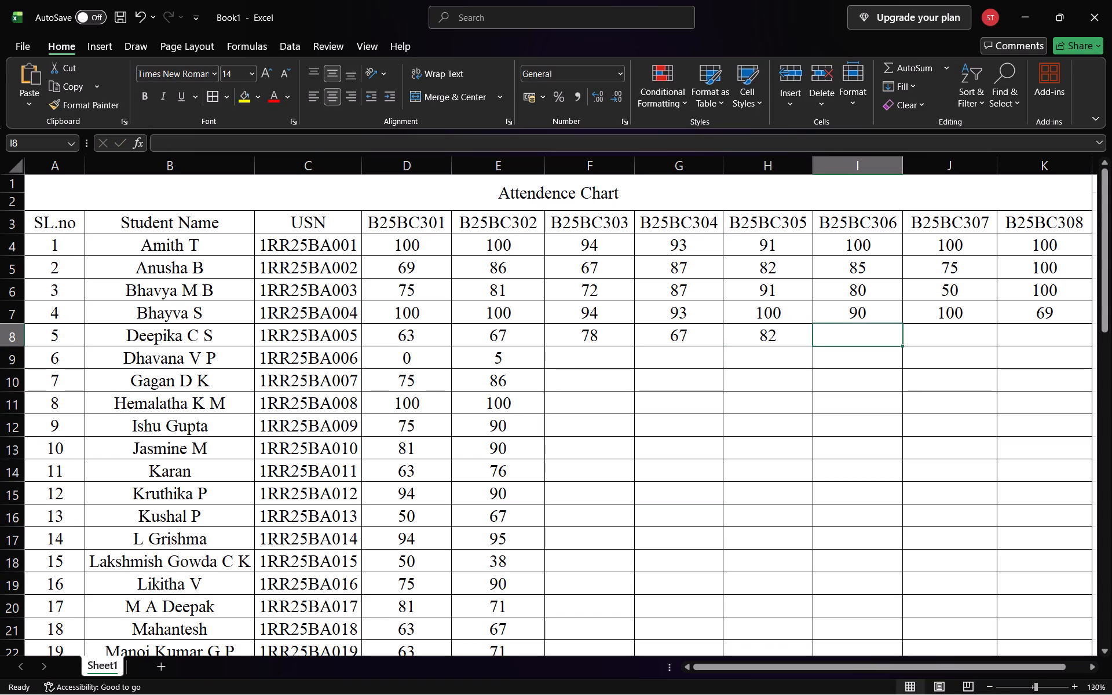
{"action": "type", "text": "80"}
{"action": "key", "text": "Right"}
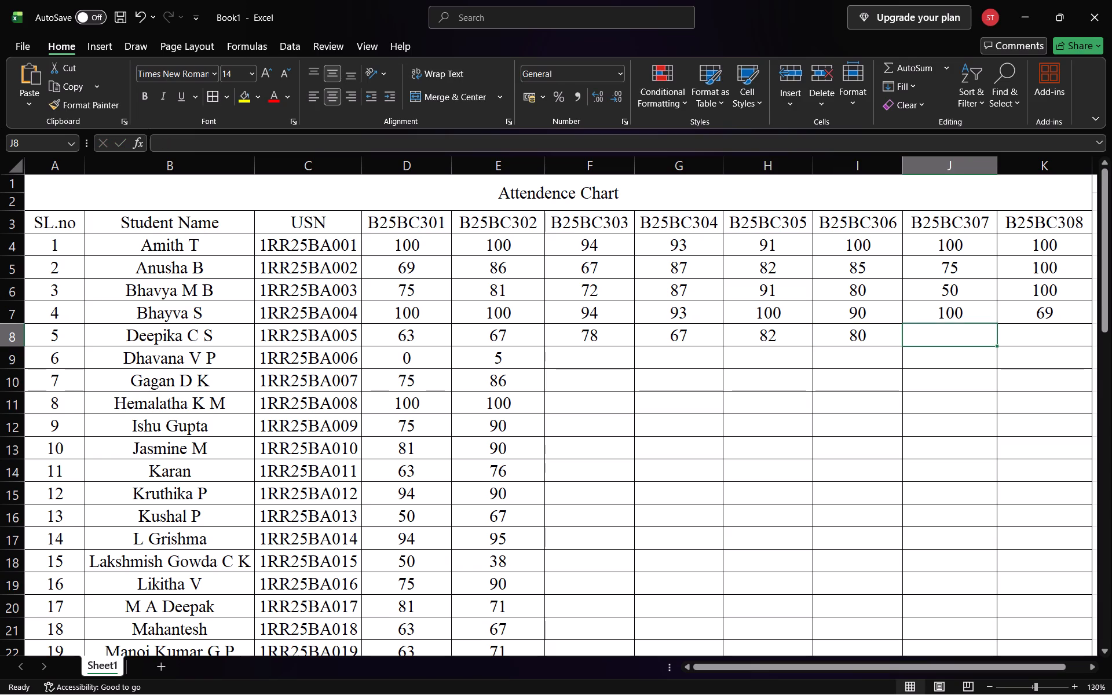
{"action": "type", "text": "50"}
{"action": "key", "text": "Right"}
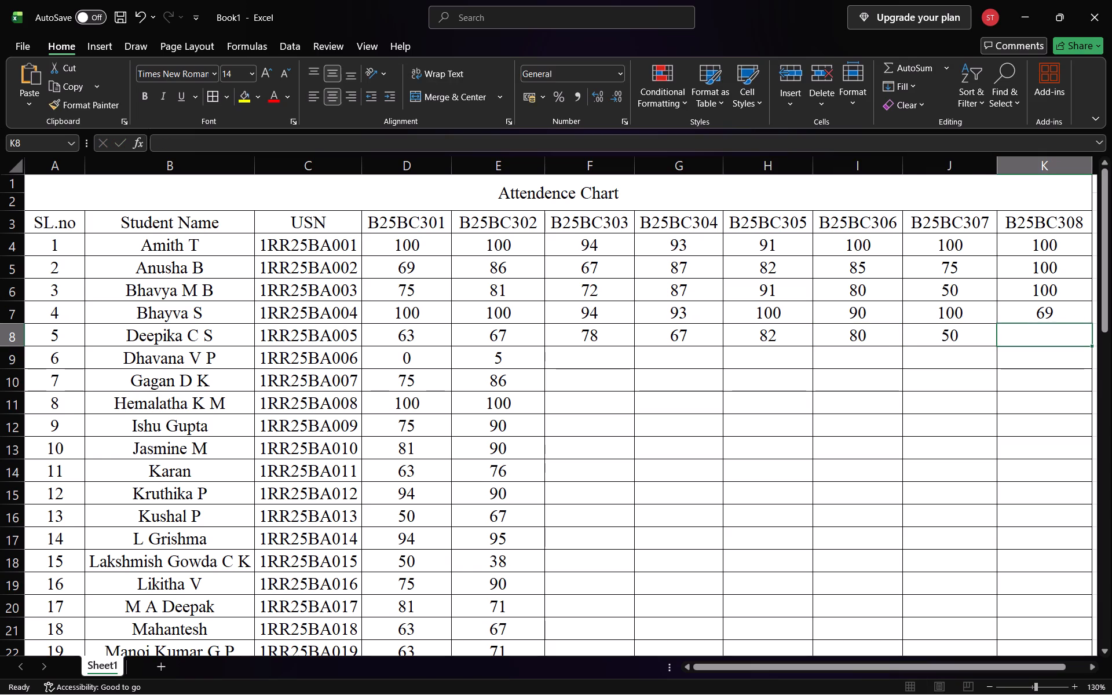
{"action": "type", "text": "100"}
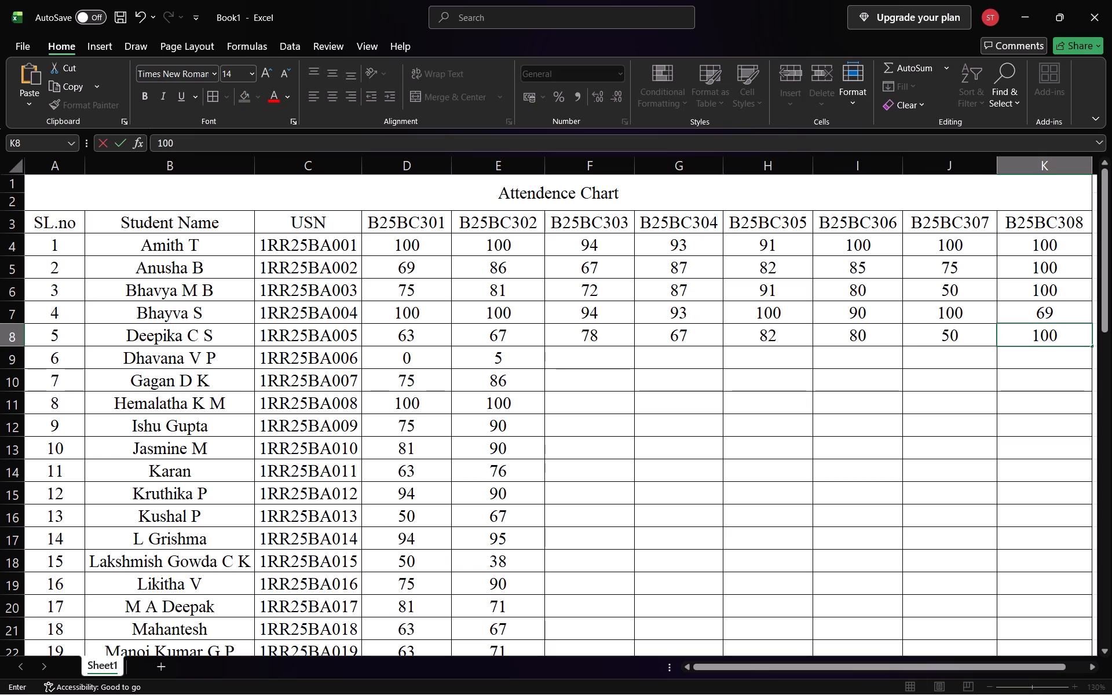
{"action": "key", "text": "Down"}
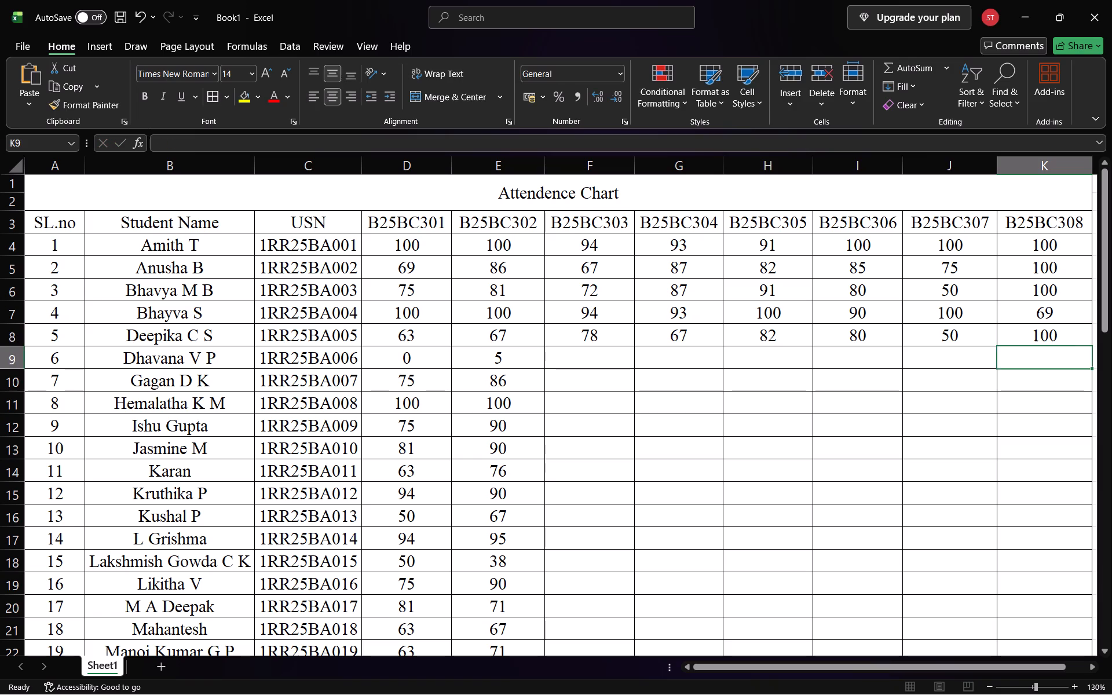
{"action": "key", "text": "Left"}
{"action": "key", "text": "Left"}
{"action": "key", "text": "Left"}
{"action": "key", "text": "Left"}
{"action": "key", "text": "Left"}
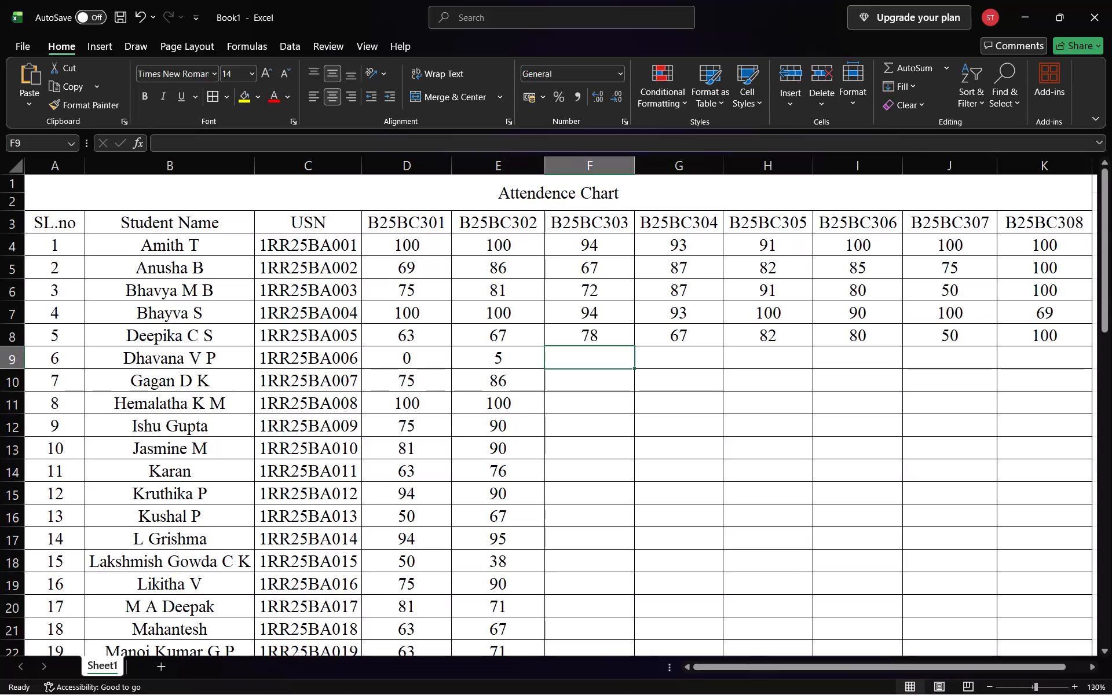
{"action": "type", "text": "60"}
{"action": "key", "text": "BackSpace"}
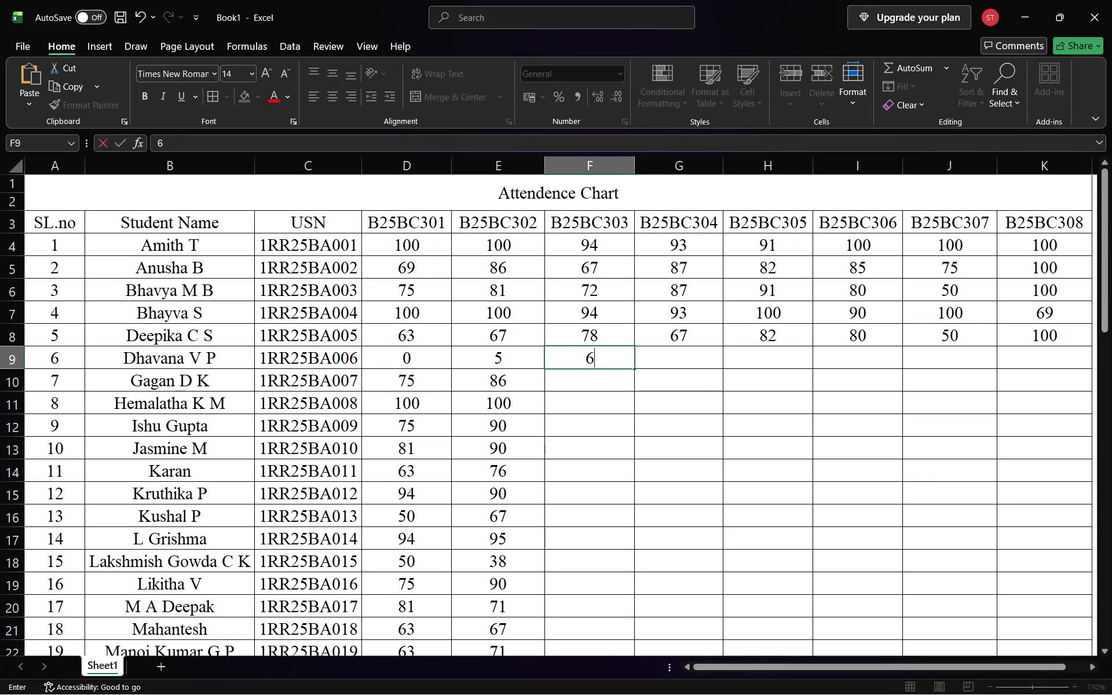
{"action": "key", "text": "Right"}
{"action": "key", "text": "0"}
{"action": "key", "text": "Right"}
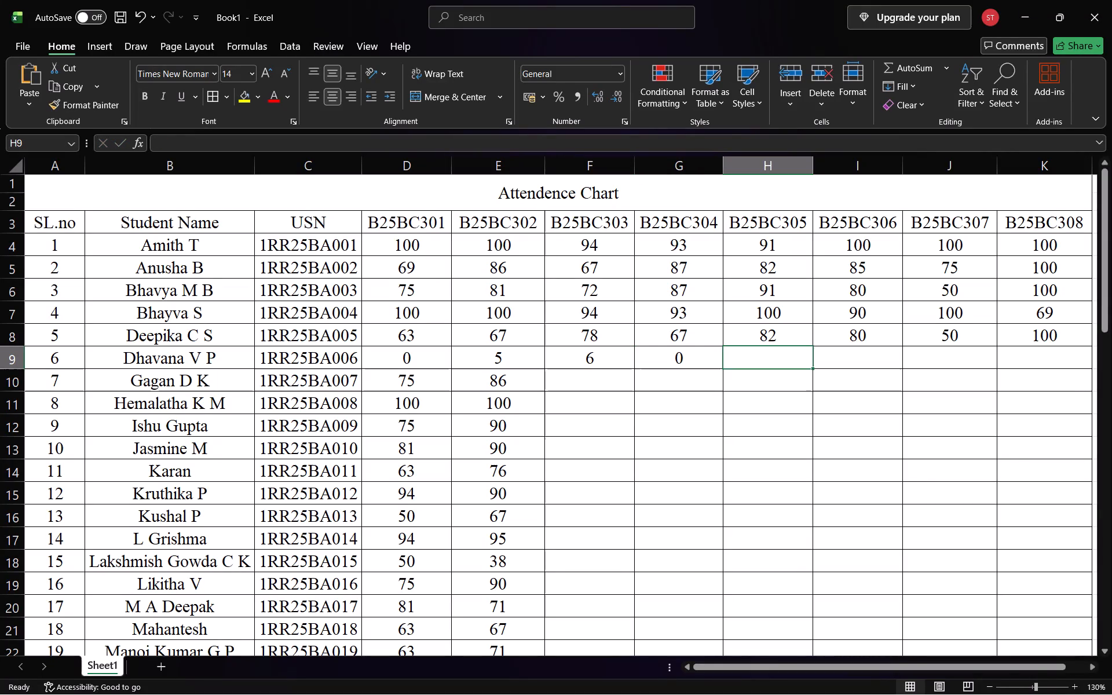
{"action": "type", "text": "73"}
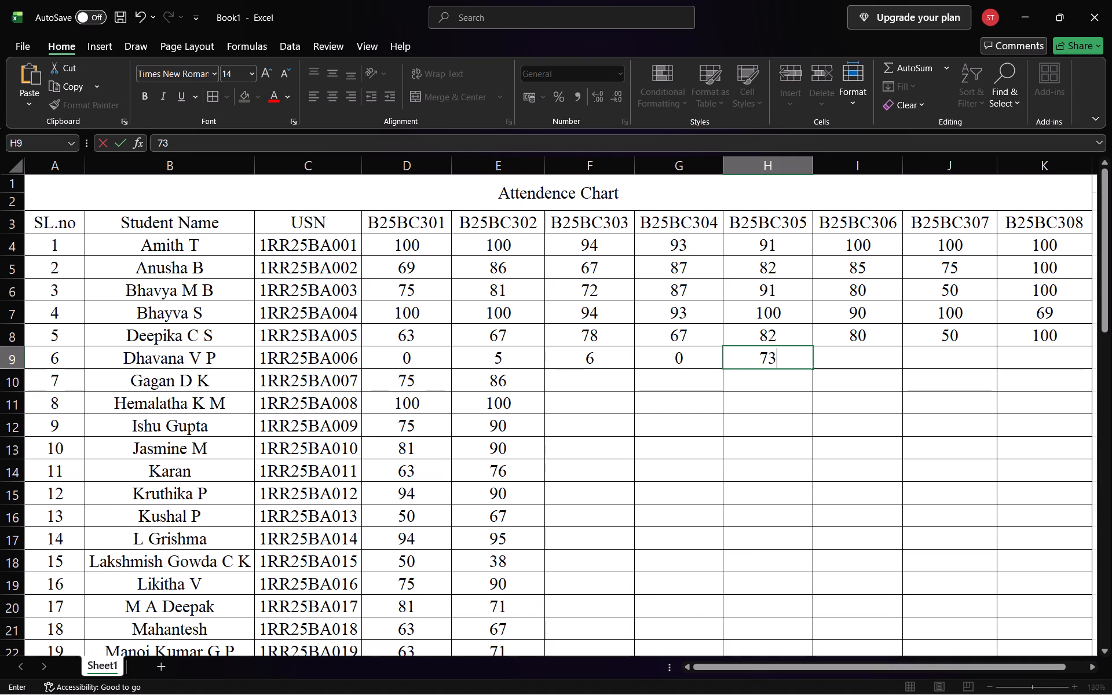
{"action": "key", "text": "Down"}
{"action": "key", "text": "Up"}
{"action": "key", "text": "Right"}
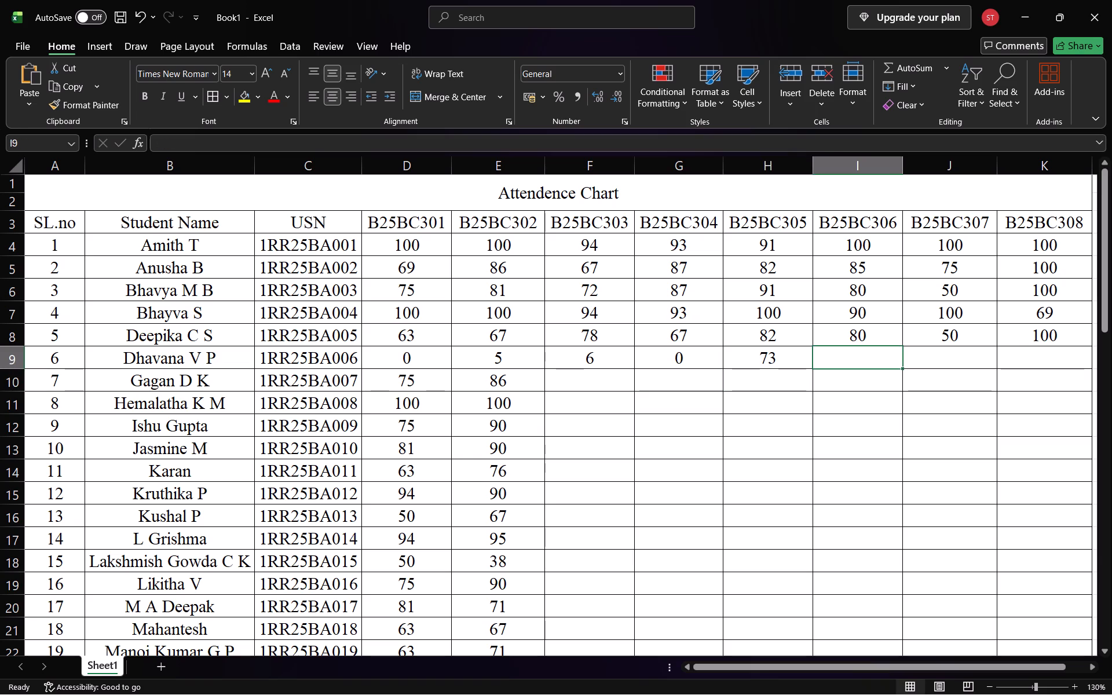
{"action": "type", "text": "10"}
{"action": "key", "text": "Right"}
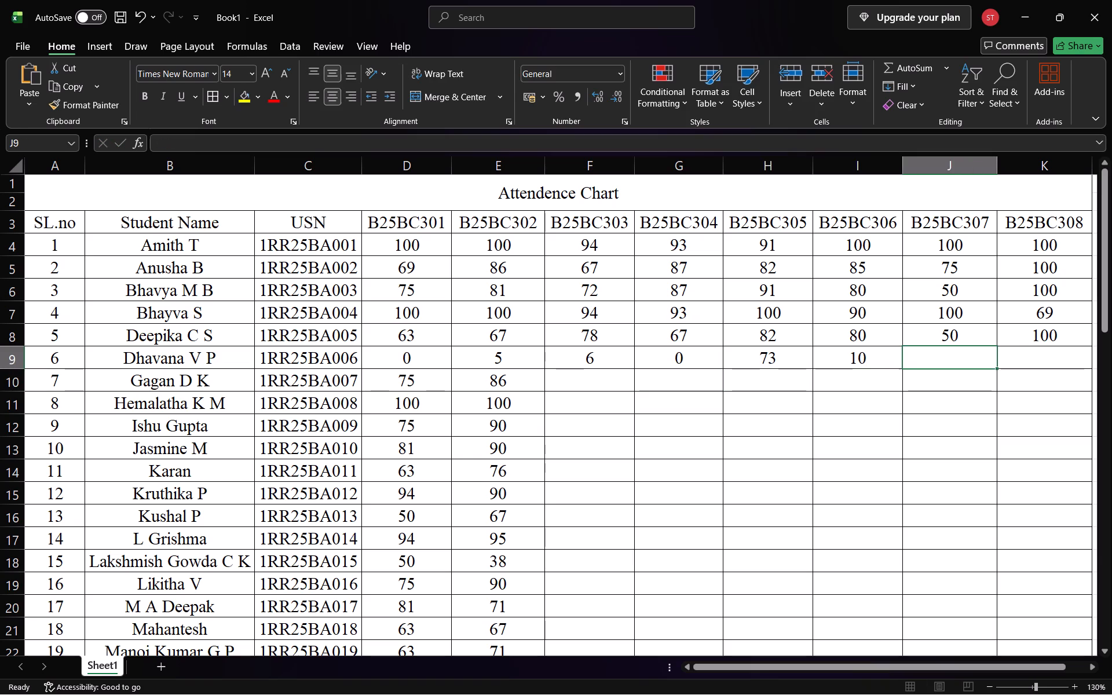
{"action": "key", "text": "0"}
{"action": "key", "text": "Right"}
{"action": "key", "text": "0"}
{"action": "key", "text": "Down"}
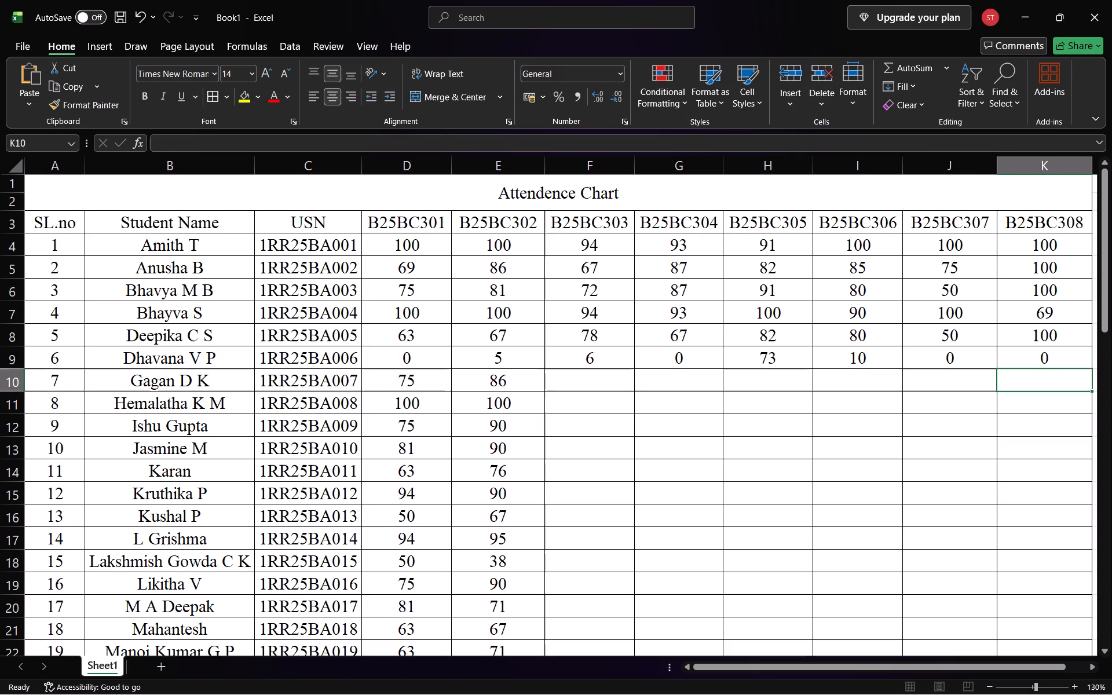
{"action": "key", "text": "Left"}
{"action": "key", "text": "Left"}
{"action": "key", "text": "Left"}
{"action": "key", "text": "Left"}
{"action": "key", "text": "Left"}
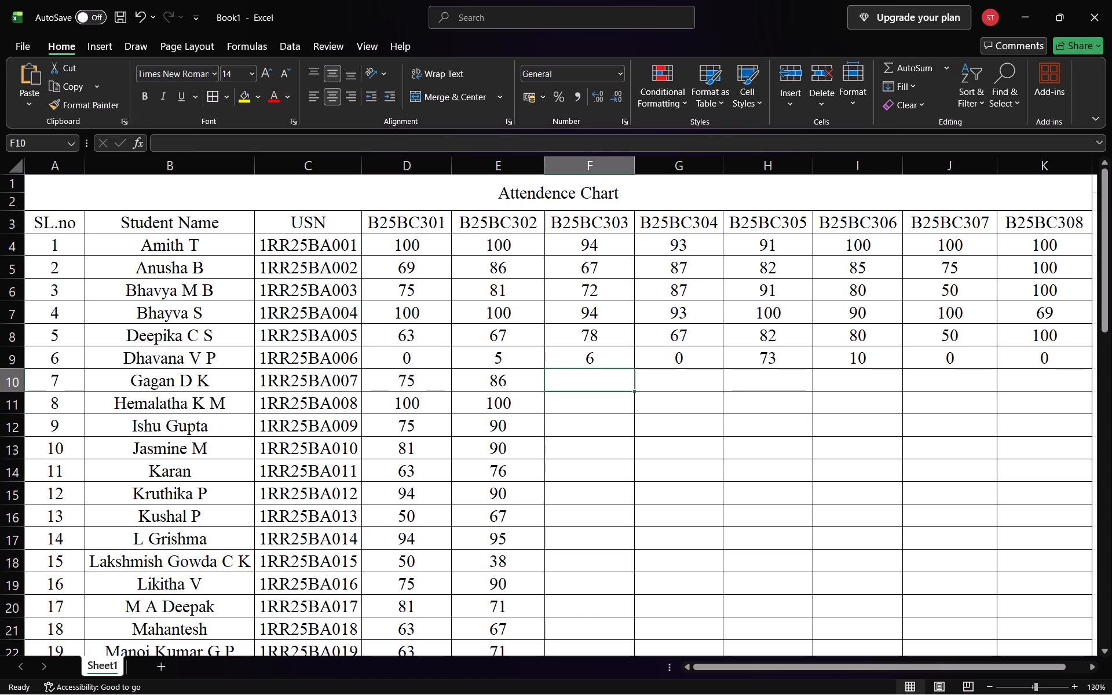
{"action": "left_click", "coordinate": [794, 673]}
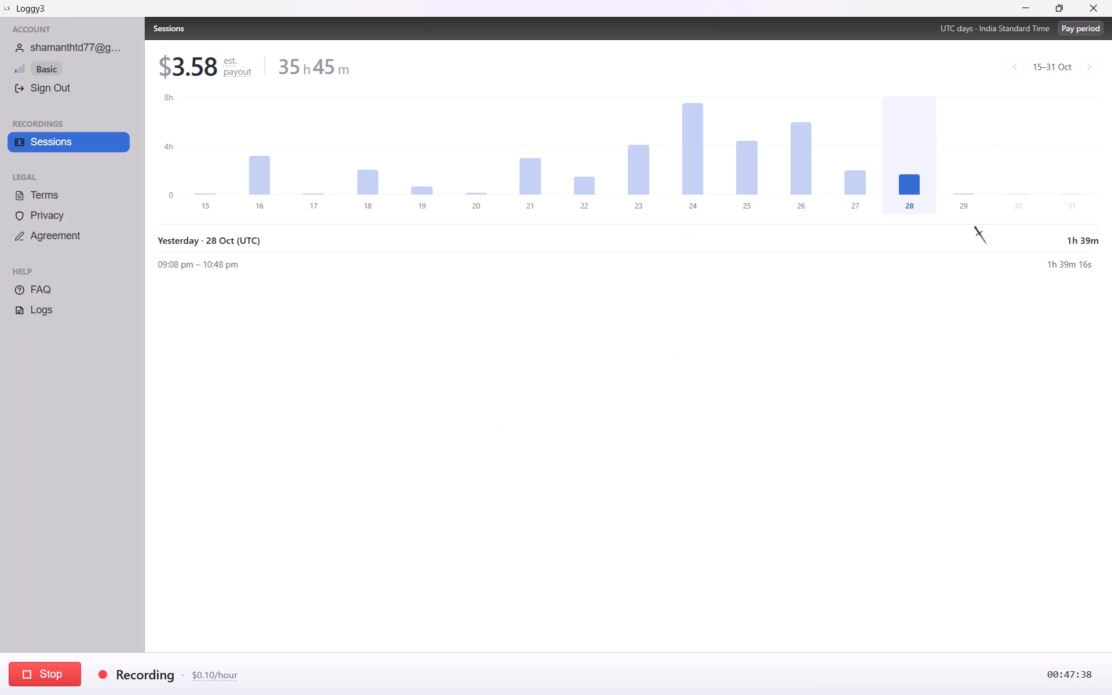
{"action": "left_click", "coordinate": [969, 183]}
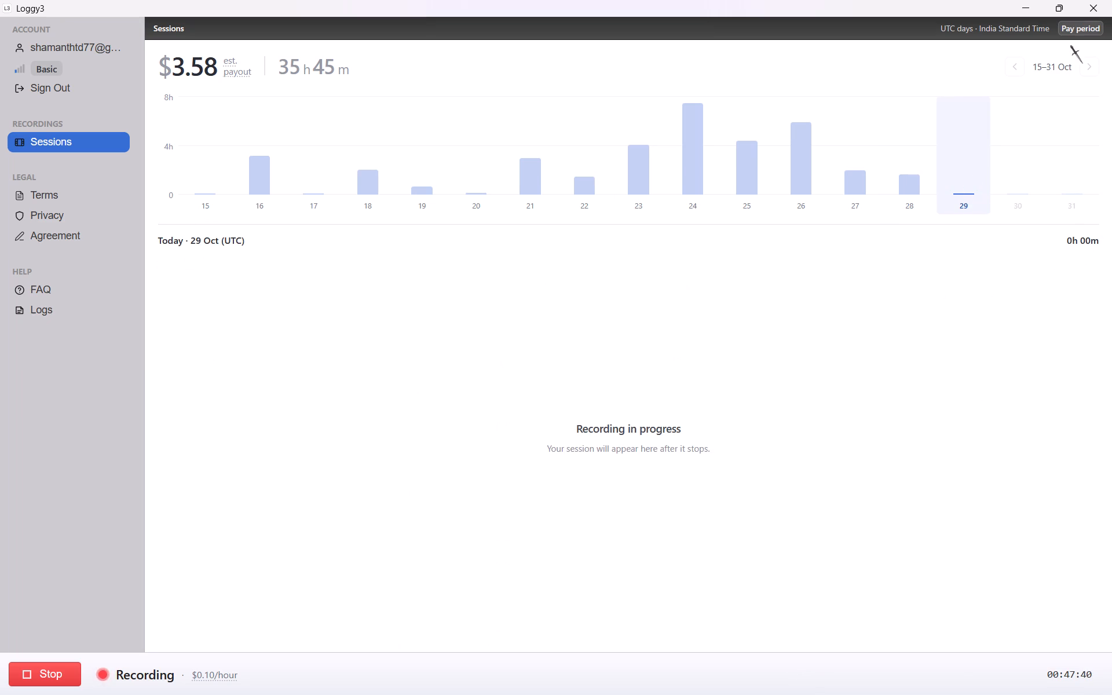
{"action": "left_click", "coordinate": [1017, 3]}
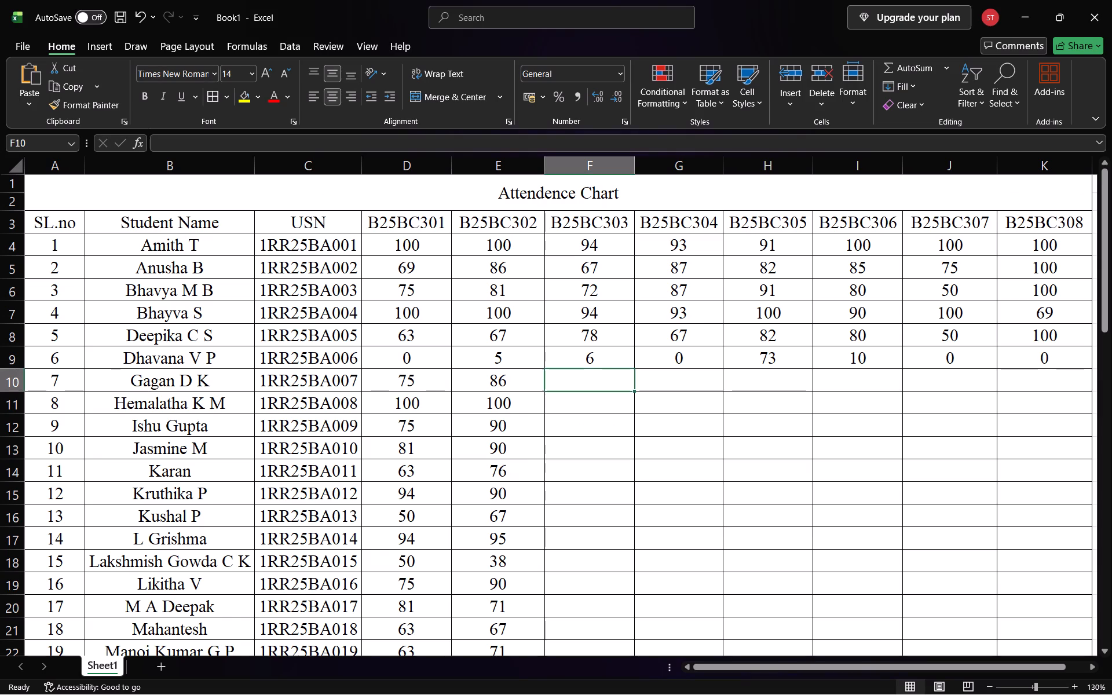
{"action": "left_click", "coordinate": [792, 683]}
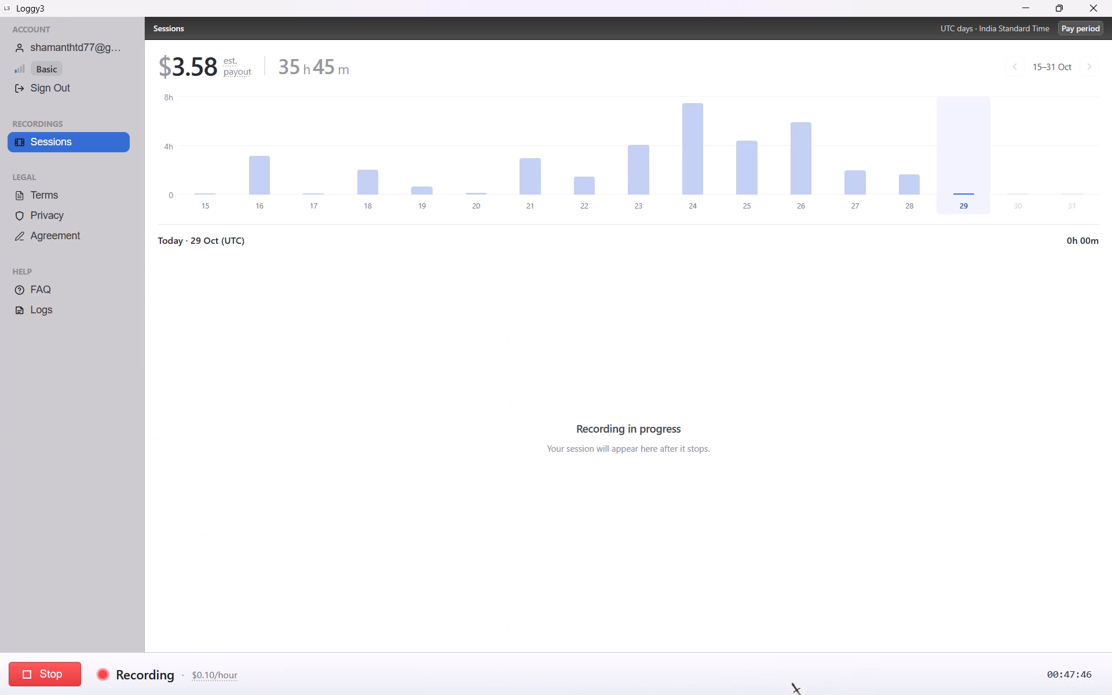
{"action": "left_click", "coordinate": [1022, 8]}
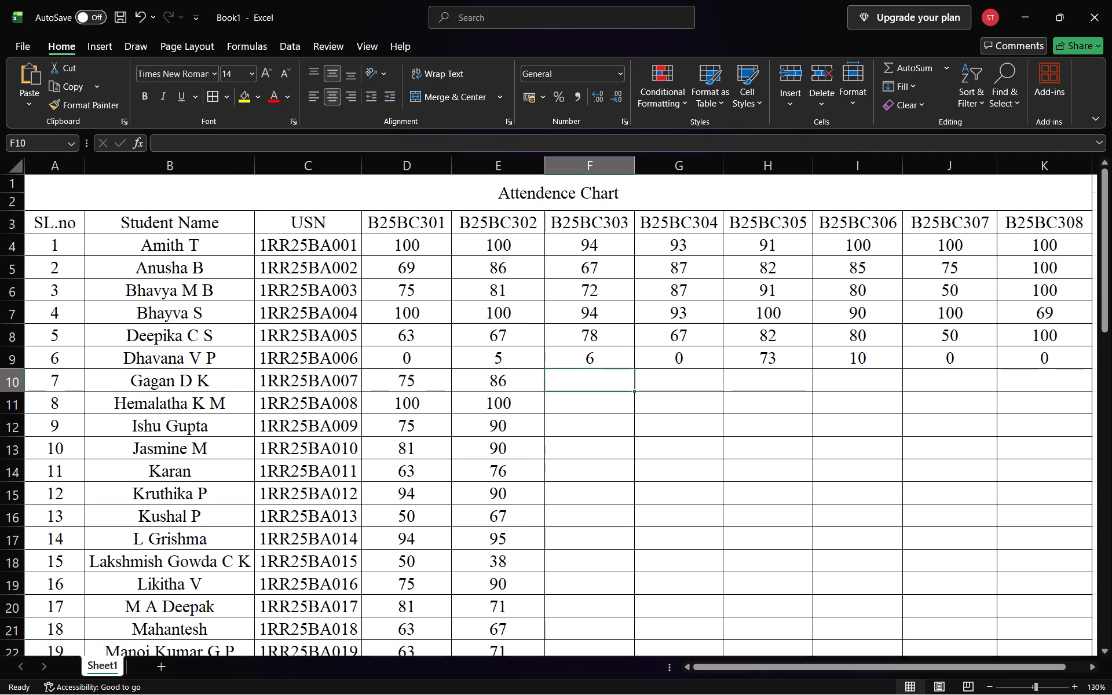
{"action": "left_click", "coordinate": [645, 387]}
{"action": "left_click", "coordinate": [623, 387]}
{"action": "type", "text": "72"}
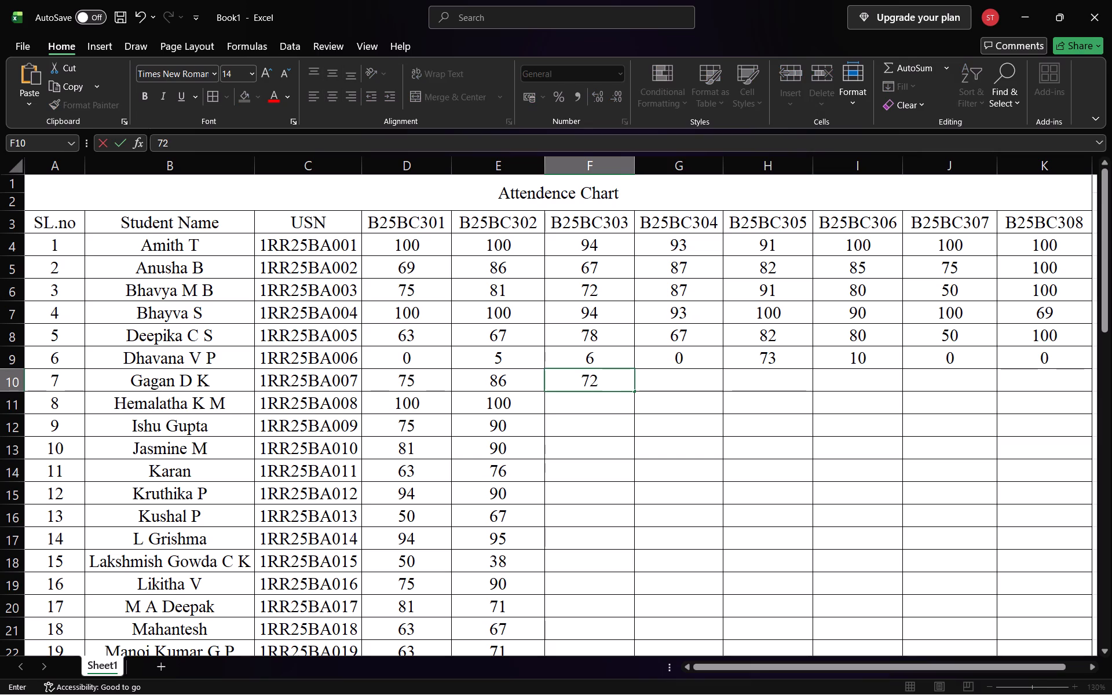
{"action": "key", "text": "Right"}
{"action": "type", "text": "87"}
{"action": "key", "text": "Right"}
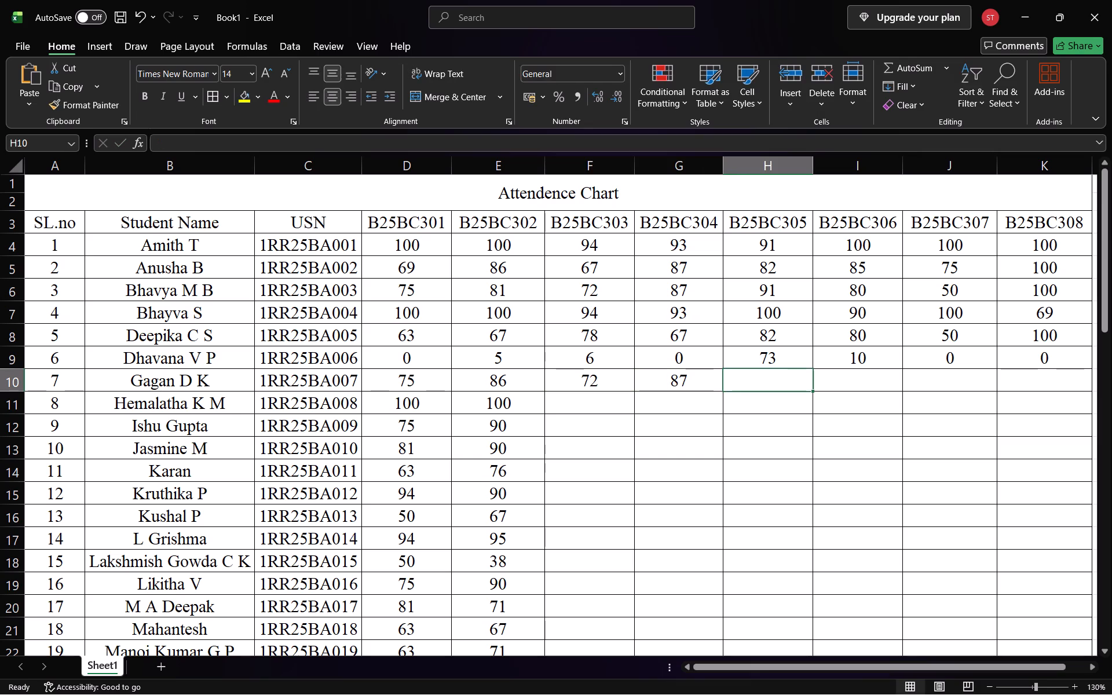
{"action": "key", "text": "9"}
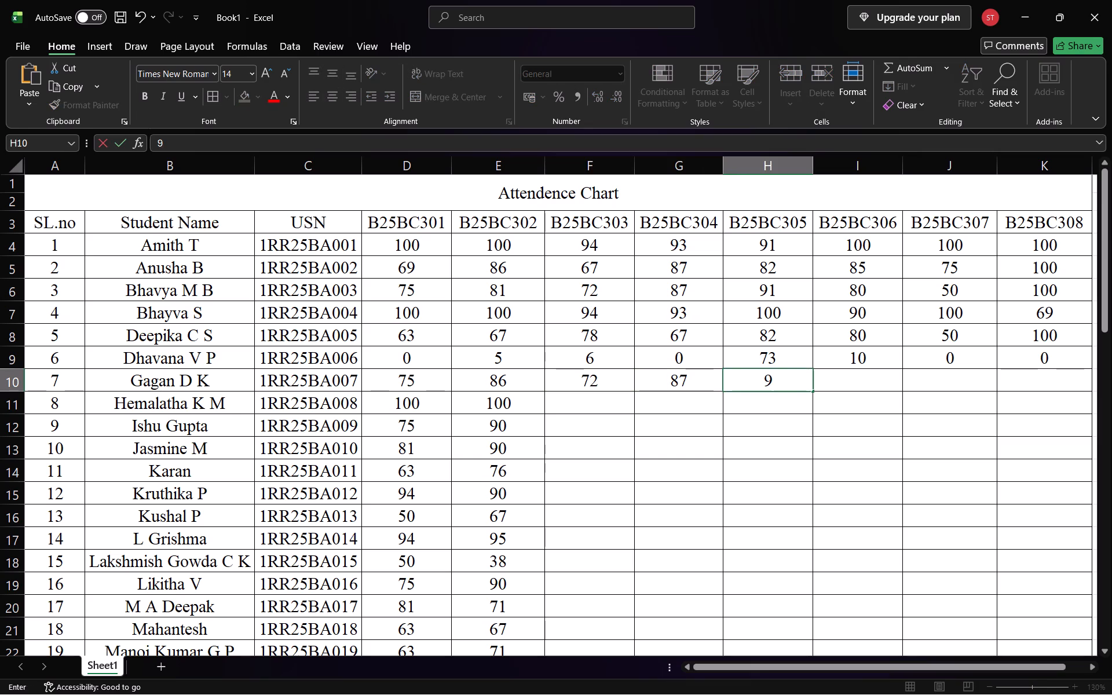
{"action": "key", "text": "Right"}
{"action": "key", "text": "Left"}
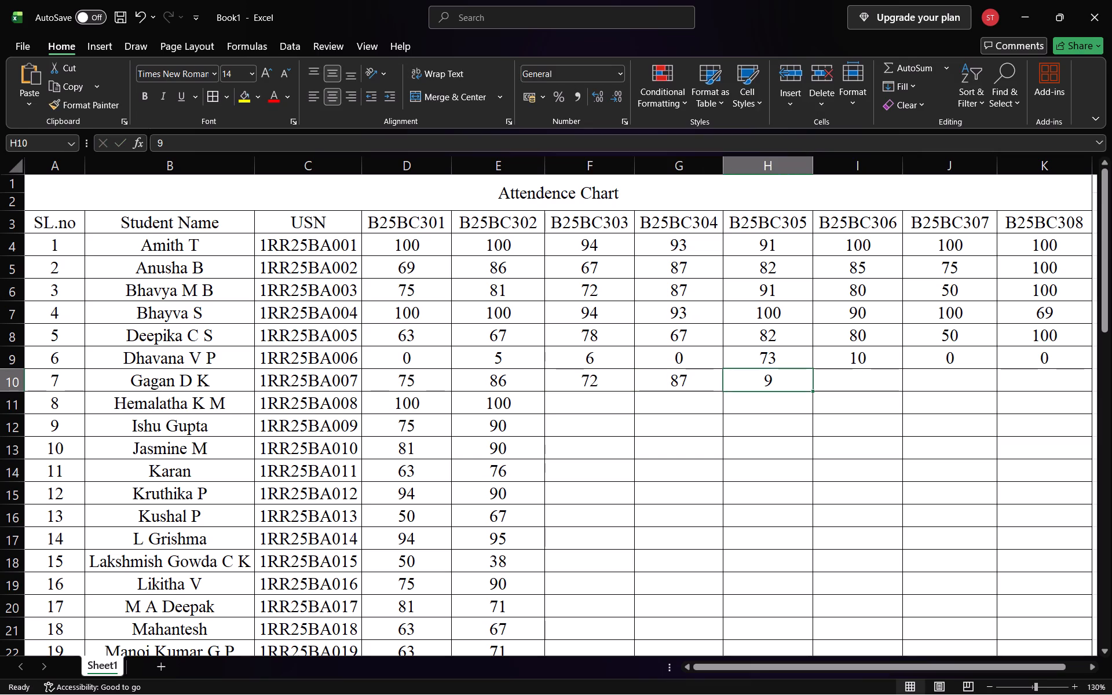
{"action": "type", "text": "91"}
{"action": "key", "text": "Right"}
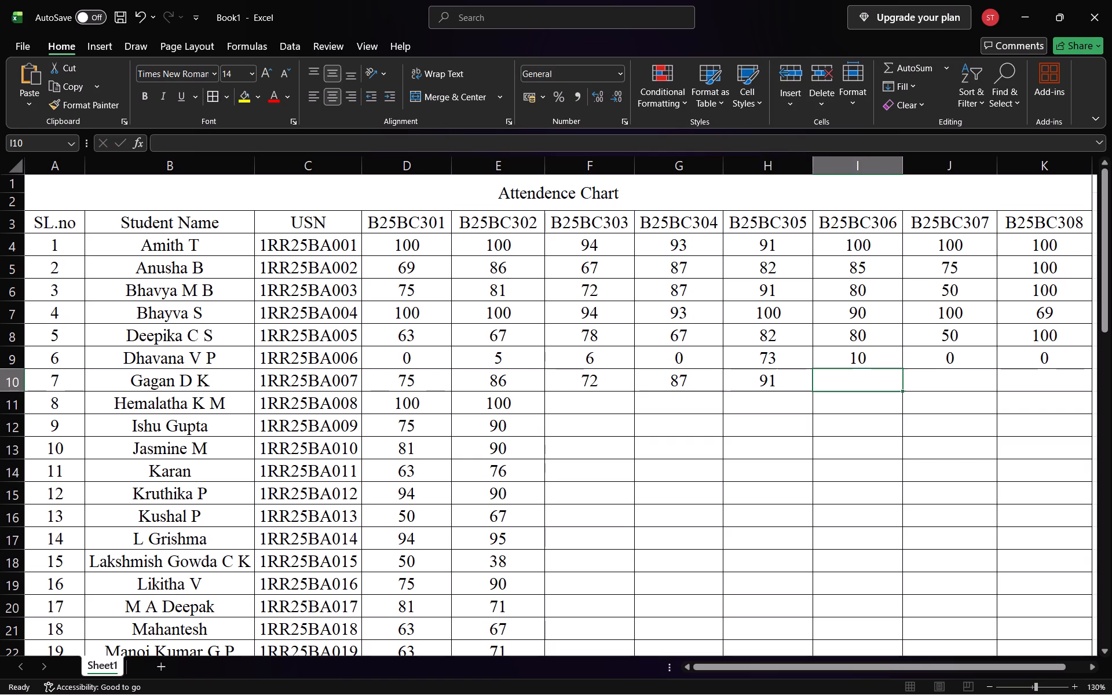
{"action": "type", "text": "80"}
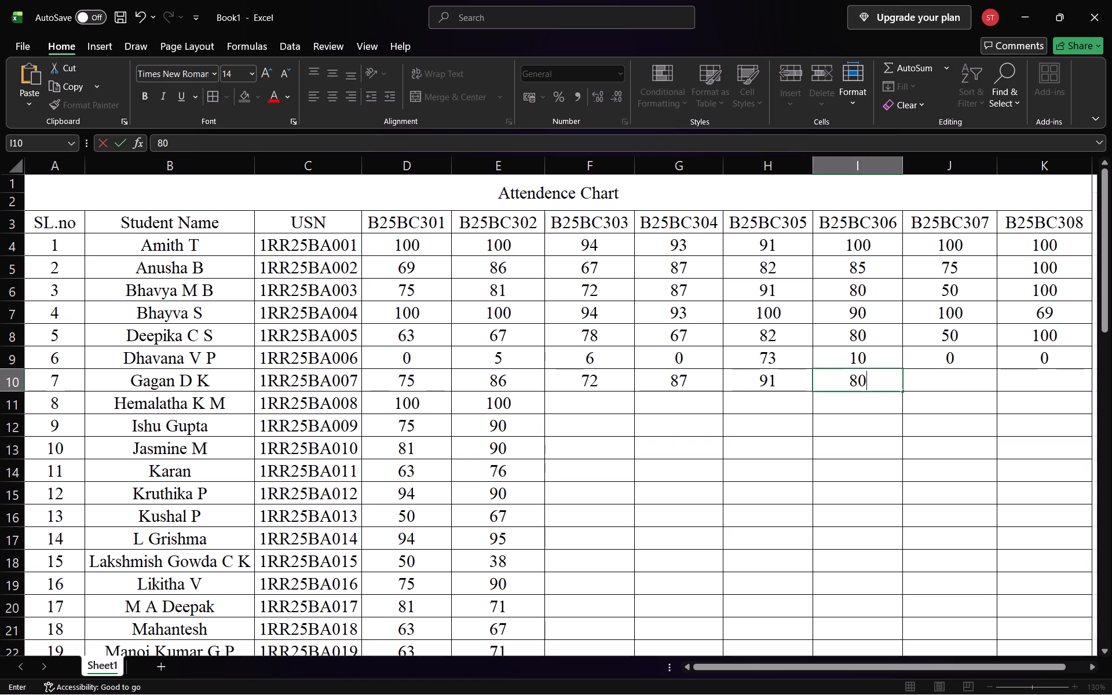
{"action": "key", "text": "Right"}
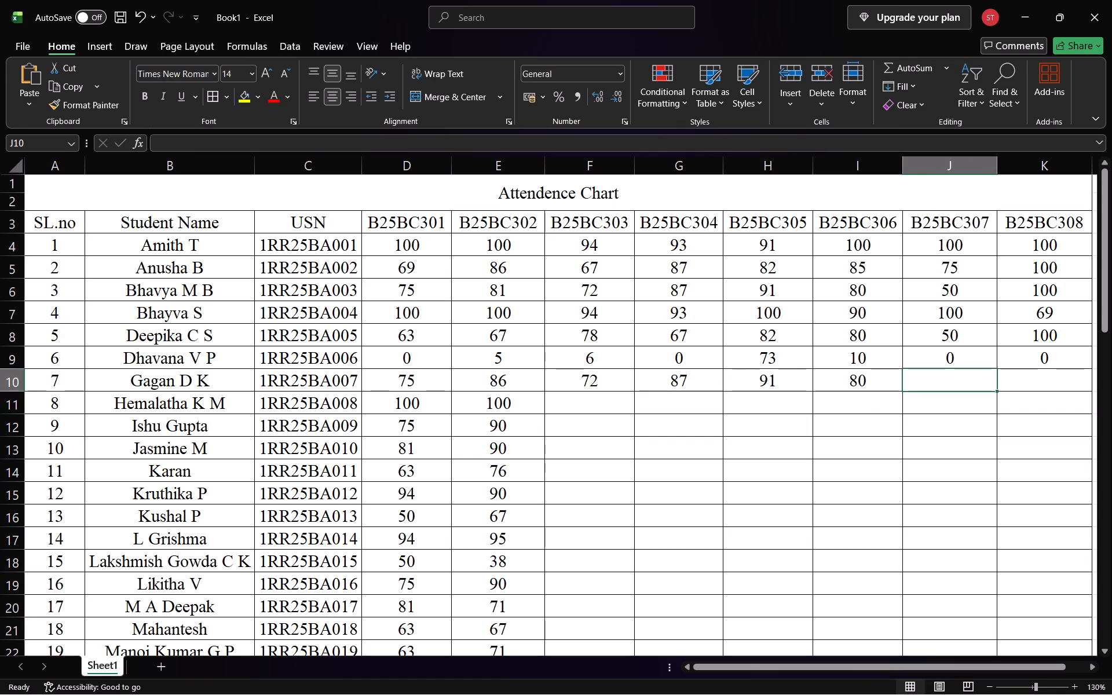
{"action": "type", "text": "75"}
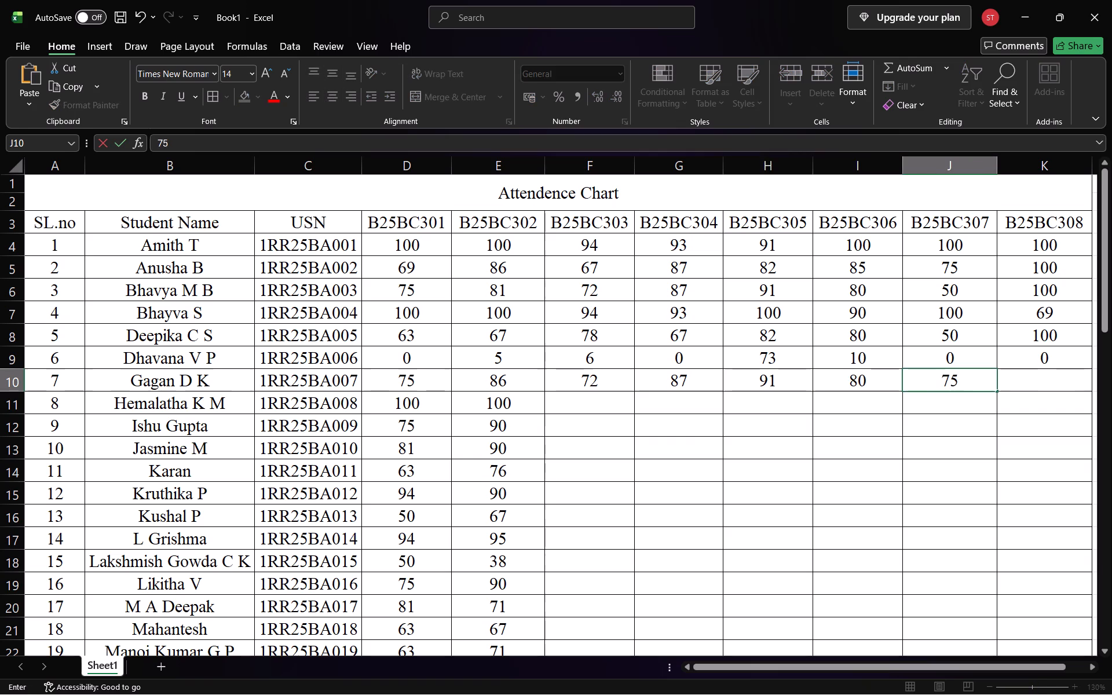
{"action": "key", "text": "Right"}
{"action": "type", "text": "100"}
{"action": "key", "text": "Down"}
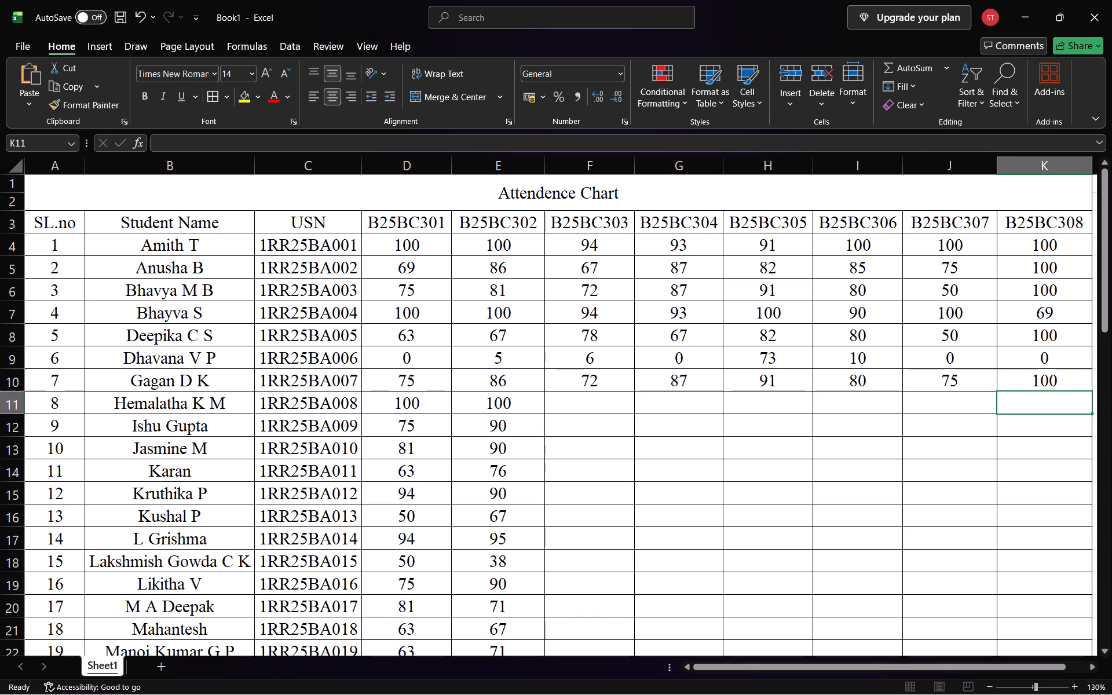
{"action": "key", "text": "Left"}
{"action": "key", "text": "Left"}
{"action": "key", "text": "Left"}
{"action": "key", "text": "Left"}
{"action": "key", "text": "Left"}
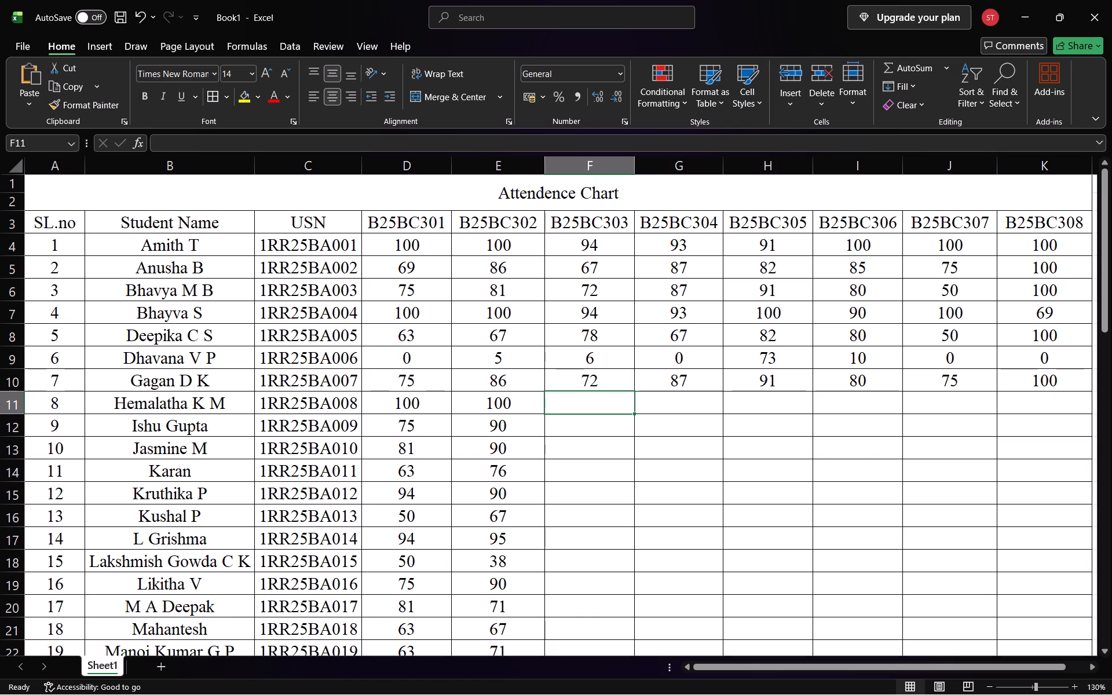
{"action": "type", "text": "100"}
{"action": "key", "text": "Right"}
{"action": "type", "text": "1009"}
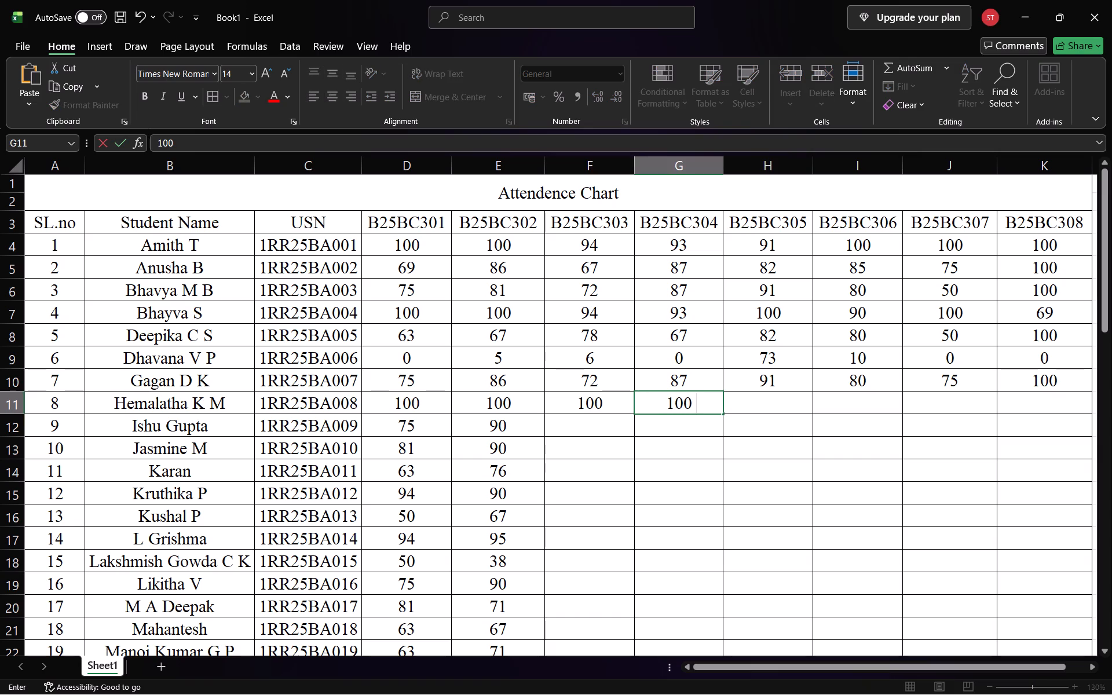
{"action": "key", "text": "BackSpace"}
{"action": "key", "text": "Right"}
{"action": "type", "text": "100"}
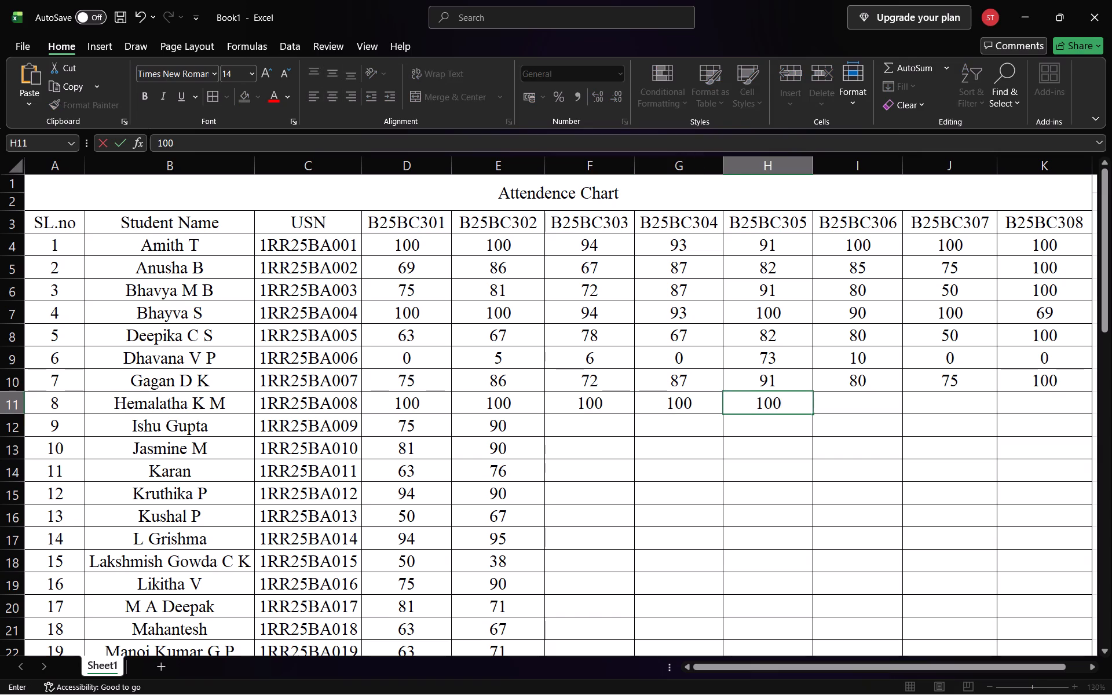
{"action": "key", "text": "Right"}
{"action": "type", "text": "100"}
{"action": "key", "text": "Right"}
{"action": "type", "text": "100"}
{"action": "key", "text": "Right"}
{"action": "type", "text": "100"}
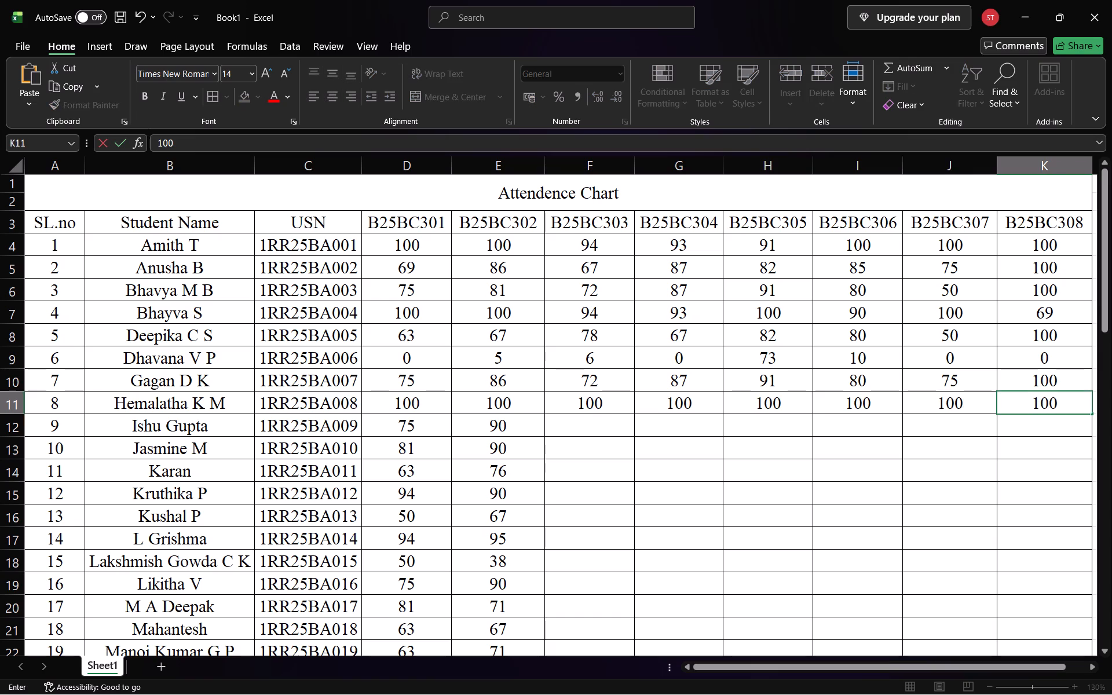
{"action": "key", "text": "Down"}
{"action": "key", "text": "Left"}
{"action": "key", "text": "Left"}
{"action": "key", "text": "Left"}
{"action": "key", "text": "Left"}
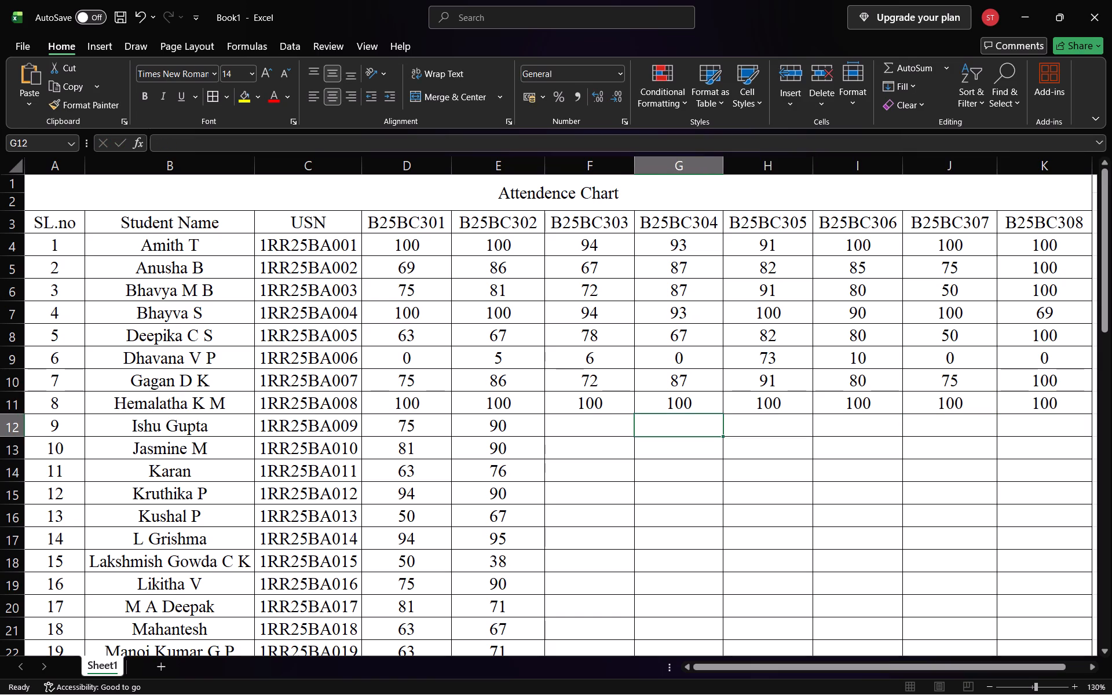
{"action": "key", "text": "Left"}
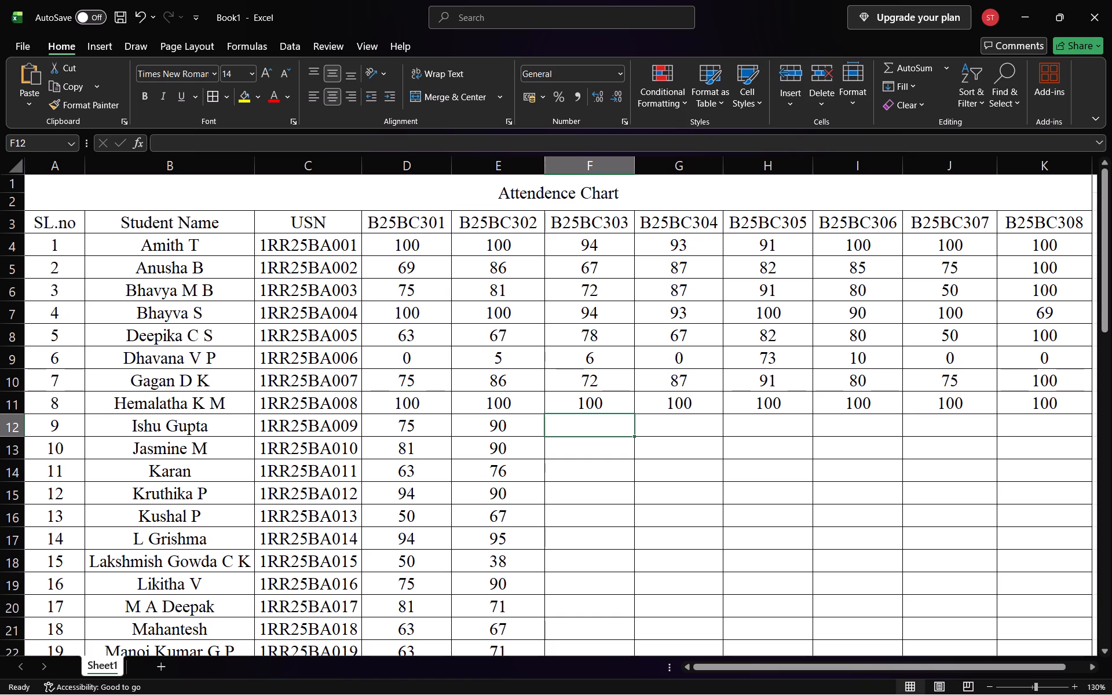
{"action": "type", "text": "94"}
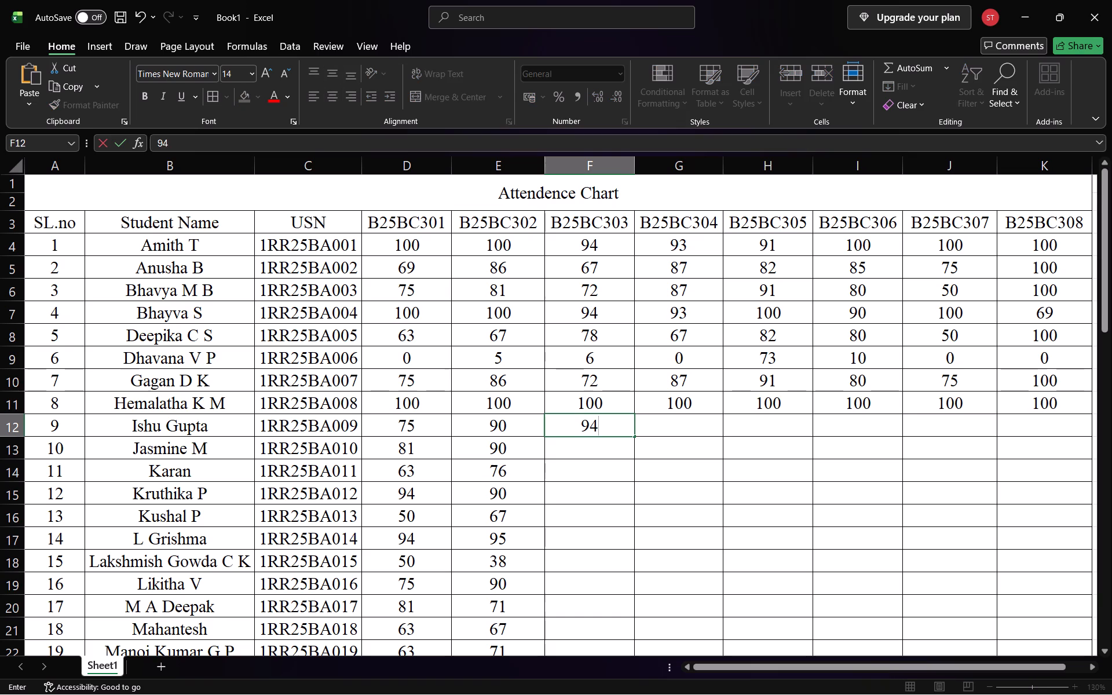
{"action": "key", "text": "Right"}
{"action": "type", "text": "67"}
{"action": "key", "text": "Right"}
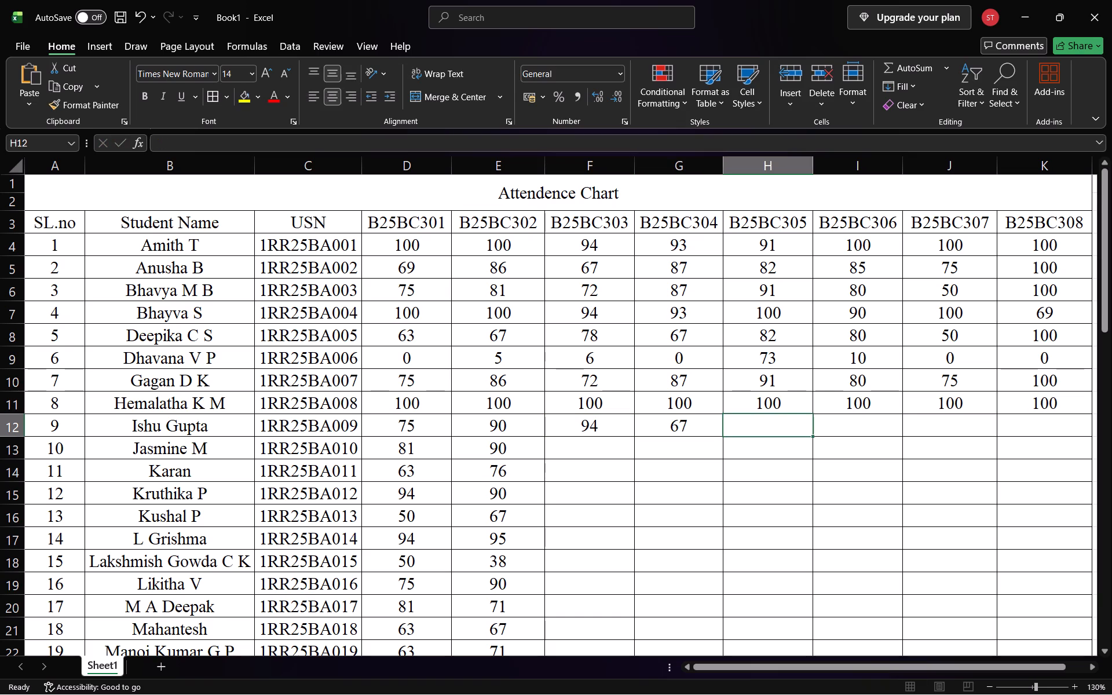
{"action": "type", "text": "82"}
{"action": "key", "text": "Right"}
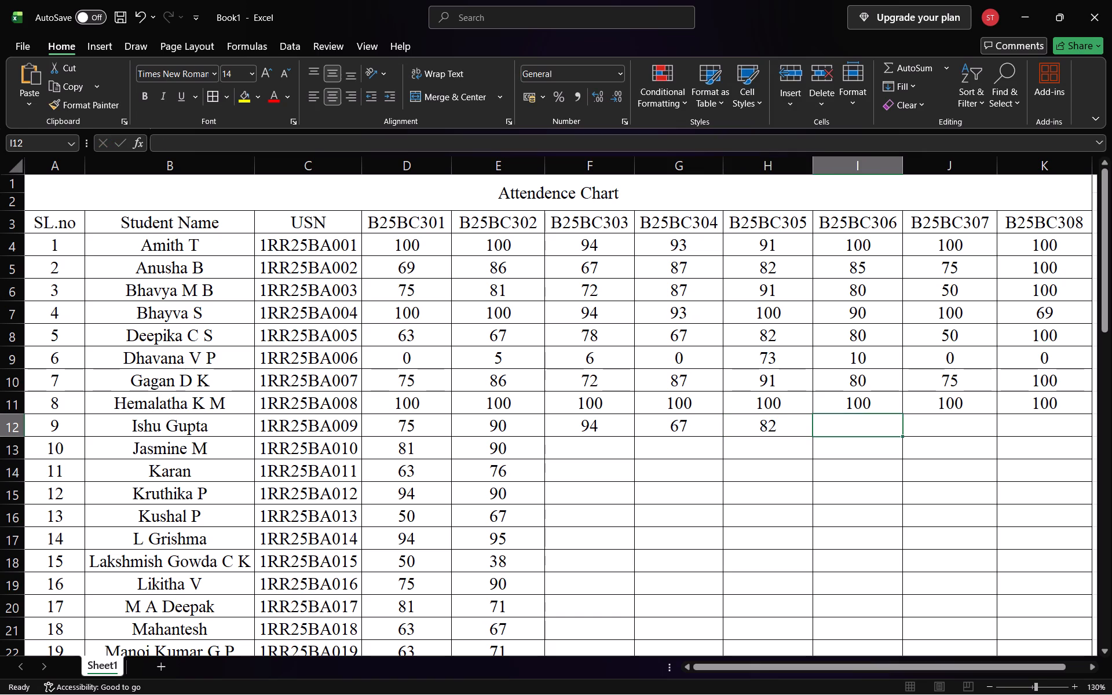
{"action": "type", "text": "95"}
{"action": "key", "text": "Right"}
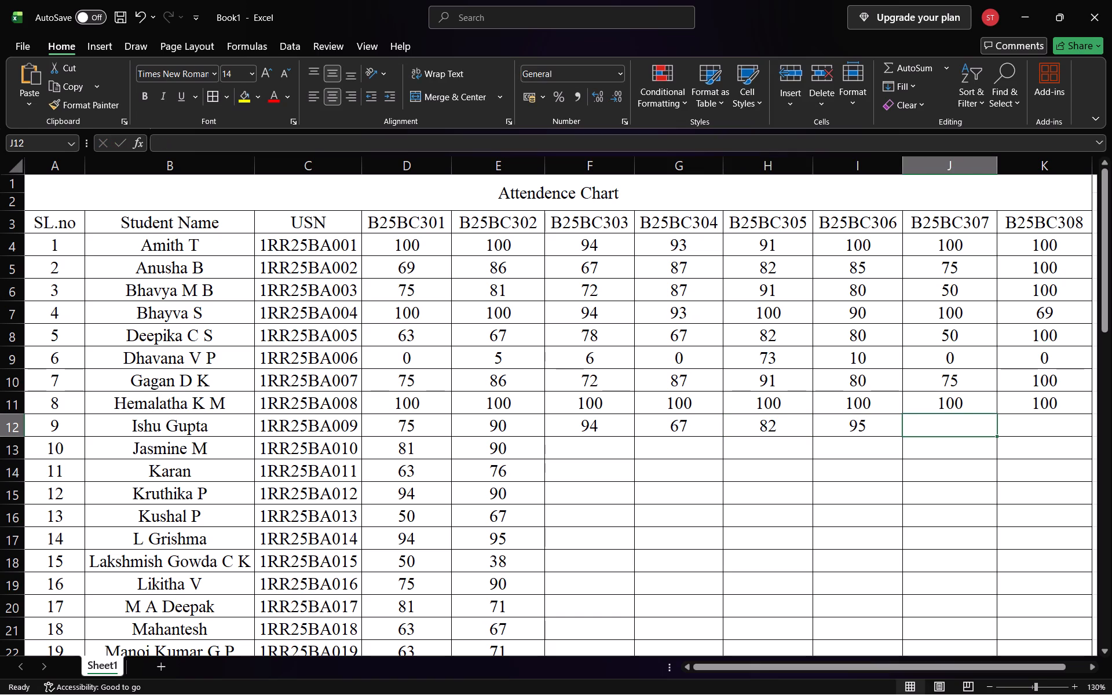
{"action": "type", "text": "100"}
{"action": "key", "text": "Right"}
{"action": "type", "text": "100"}
{"action": "key", "text": "Down"}
{"action": "key", "text": "Left"}
{"action": "key", "text": "Left"}
{"action": "key", "text": "Left"}
{"action": "key", "text": "Left"}
{"action": "key", "text": "Left"}
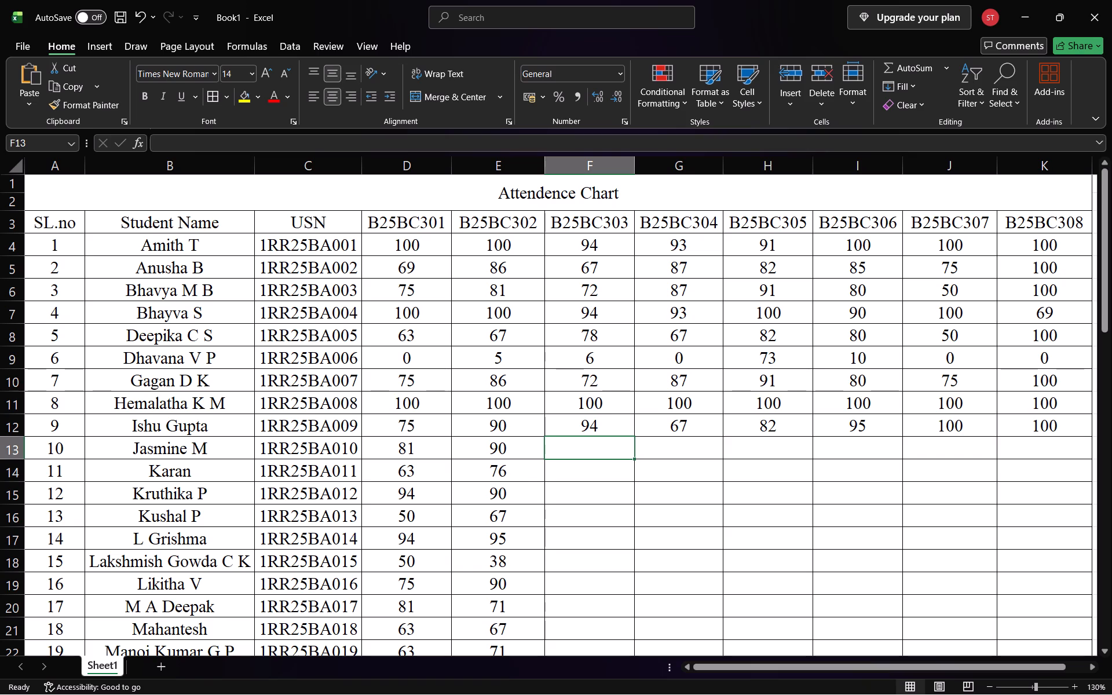
{"action": "type", "text": "94"}
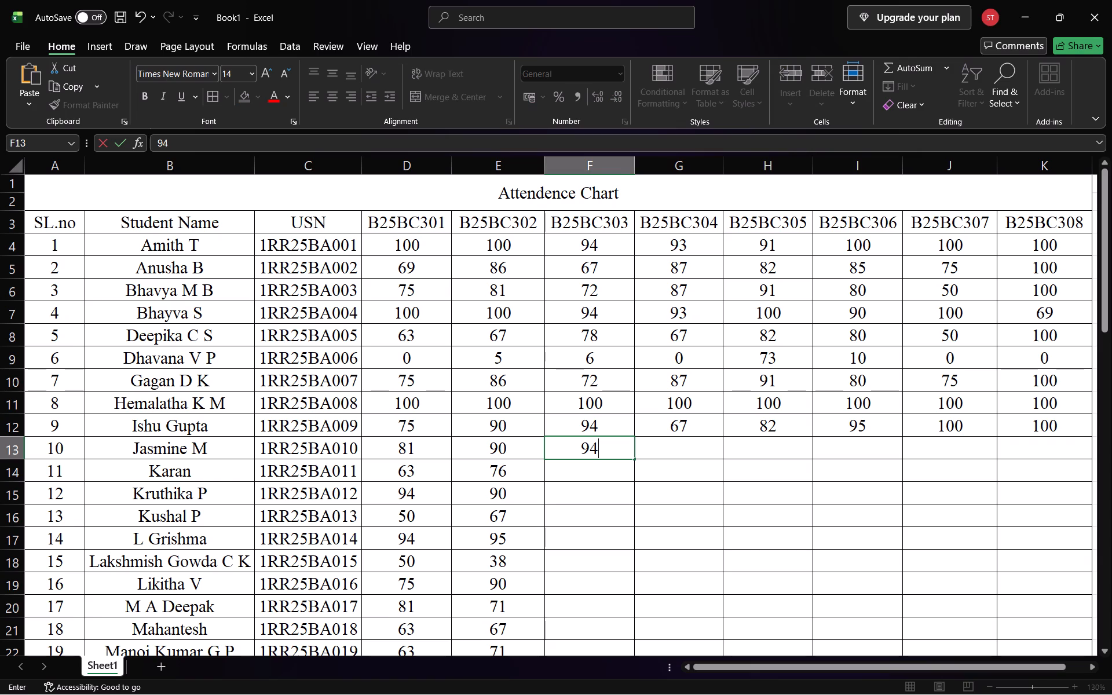
{"action": "key", "text": "Right"}
{"action": "type", "text": "87"}
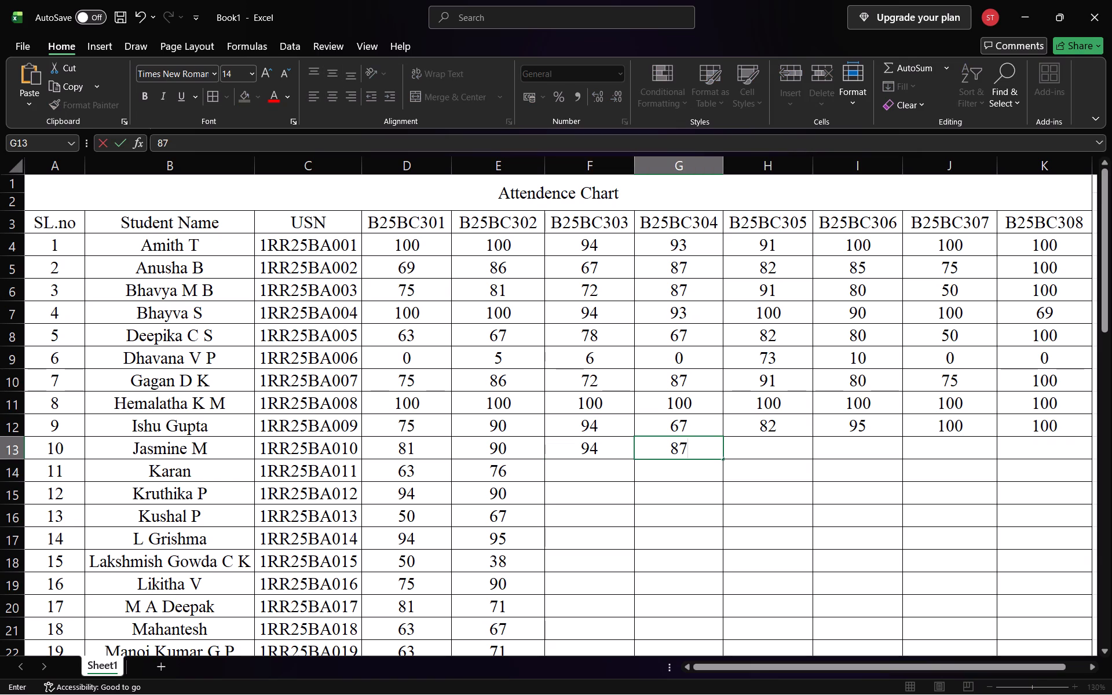
{"action": "key", "text": "Right"}
{"action": "type", "text": "82"}
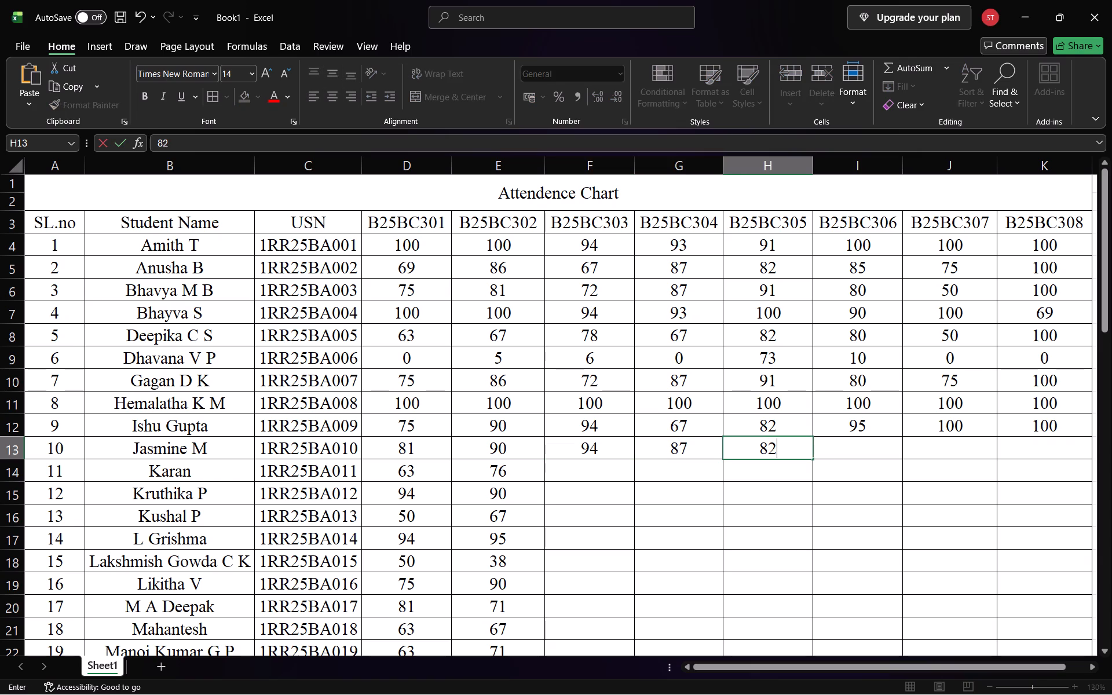
{"action": "key", "text": "Right"}
{"action": "key", "text": "9"}
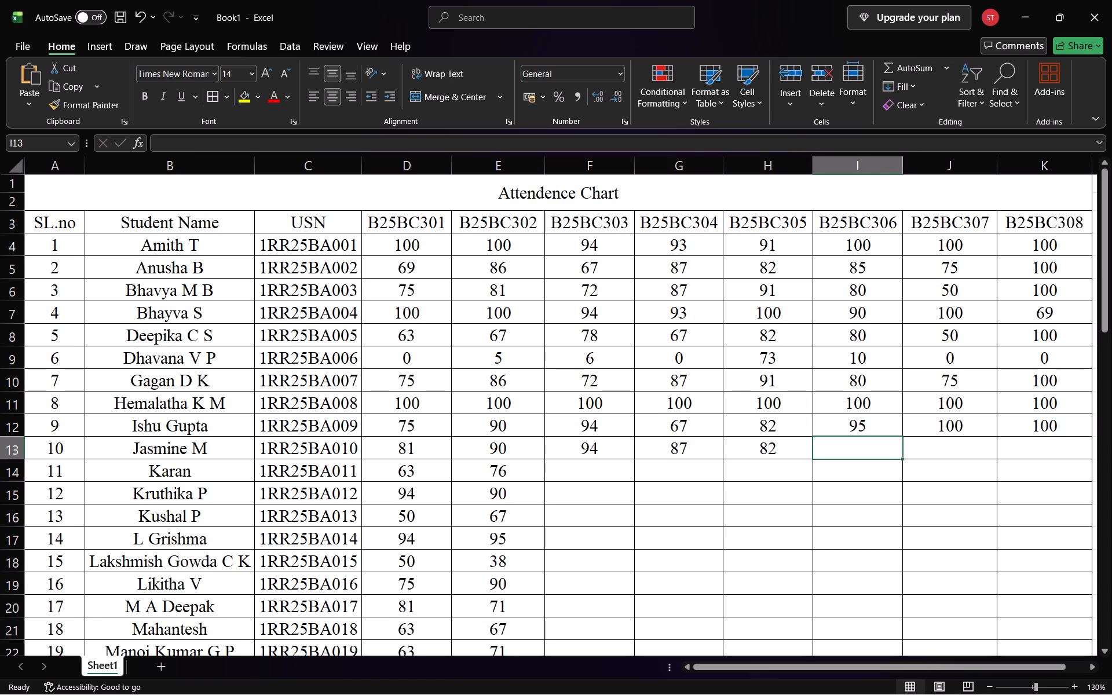
{"action": "key", "text": "5"}
{"action": "key", "text": "Right"}
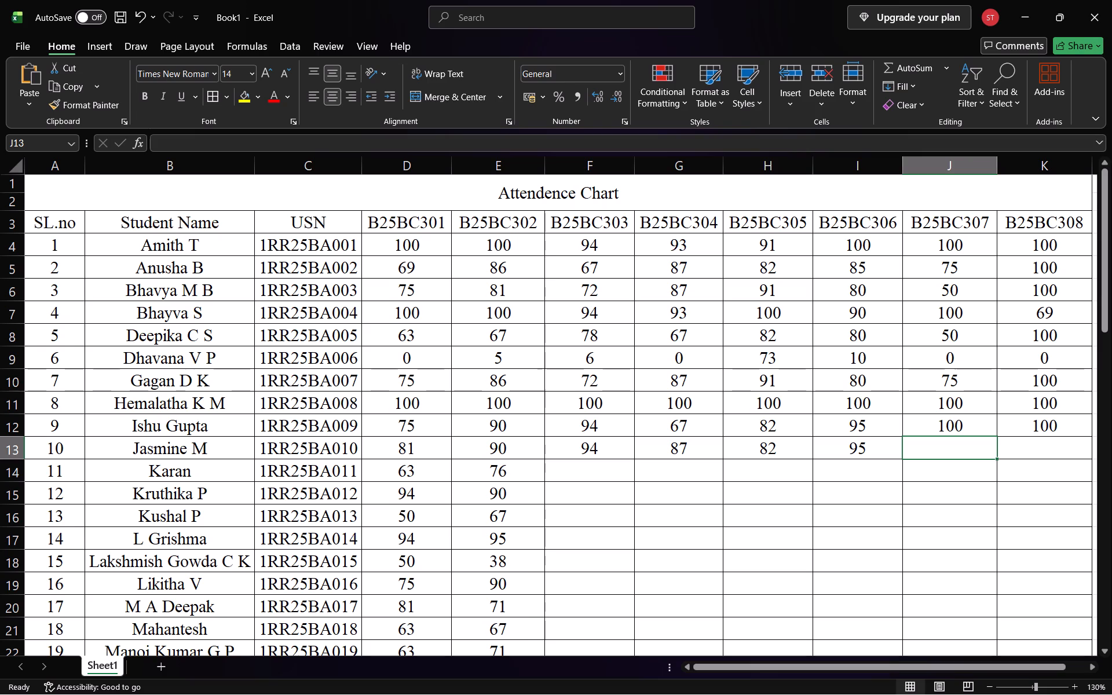
{"action": "type", "text": "100"}
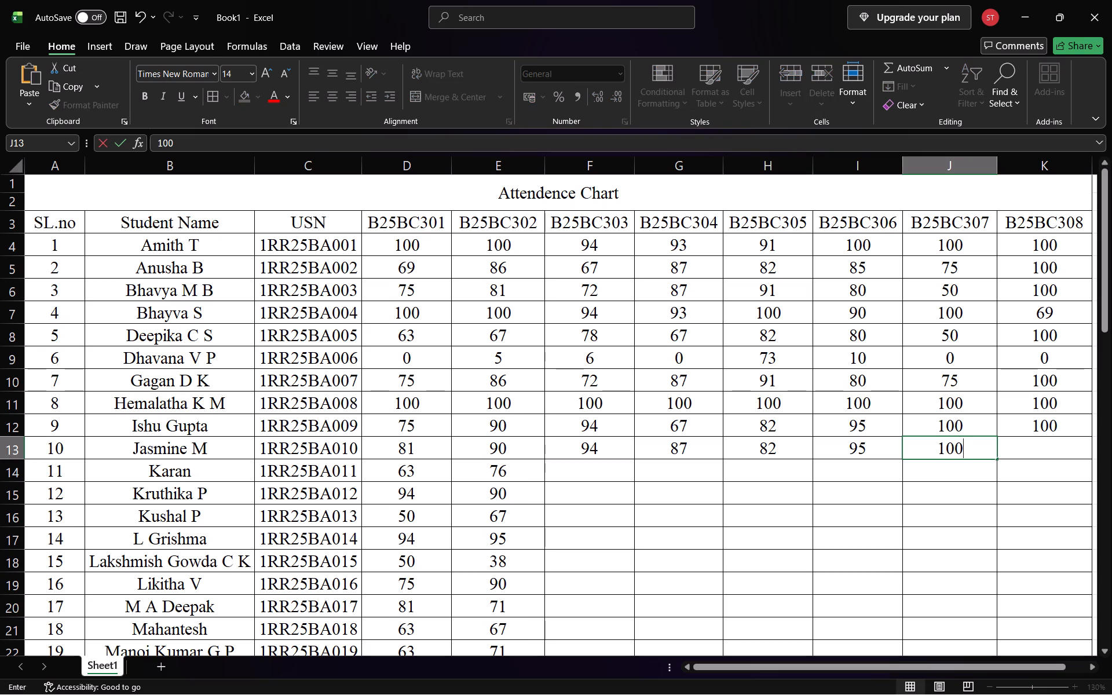
{"action": "key", "text": "Right"}
{"action": "type", "text": "100"}
{"action": "key", "text": "Down"}
Enter B25BC303 attendance for serial numbers 11 to 15 in F14 to F18 as 72, 83, 67, 94 and 44.
{"action": "key", "text": "Left"}
{"action": "key", "text": "Left"}
{"action": "key", "text": "Left"}
{"action": "key", "text": "Left"}
{"action": "key", "text": "Left"}
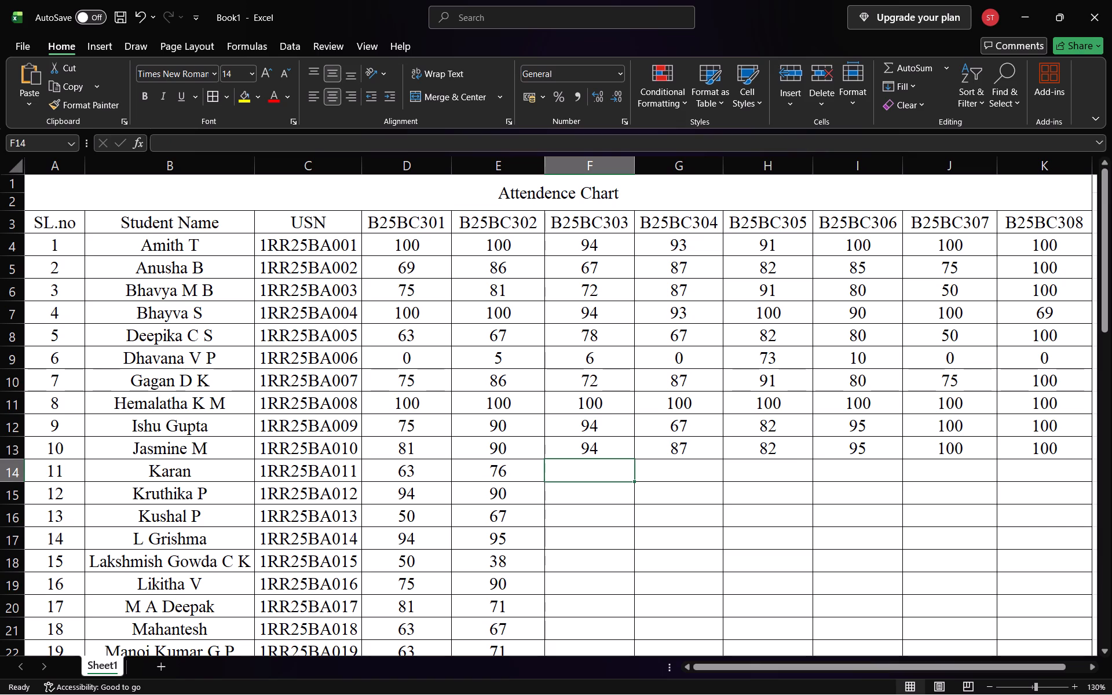
{"action": "type", "text": "72"}
{"action": "key", "text": "Down"}
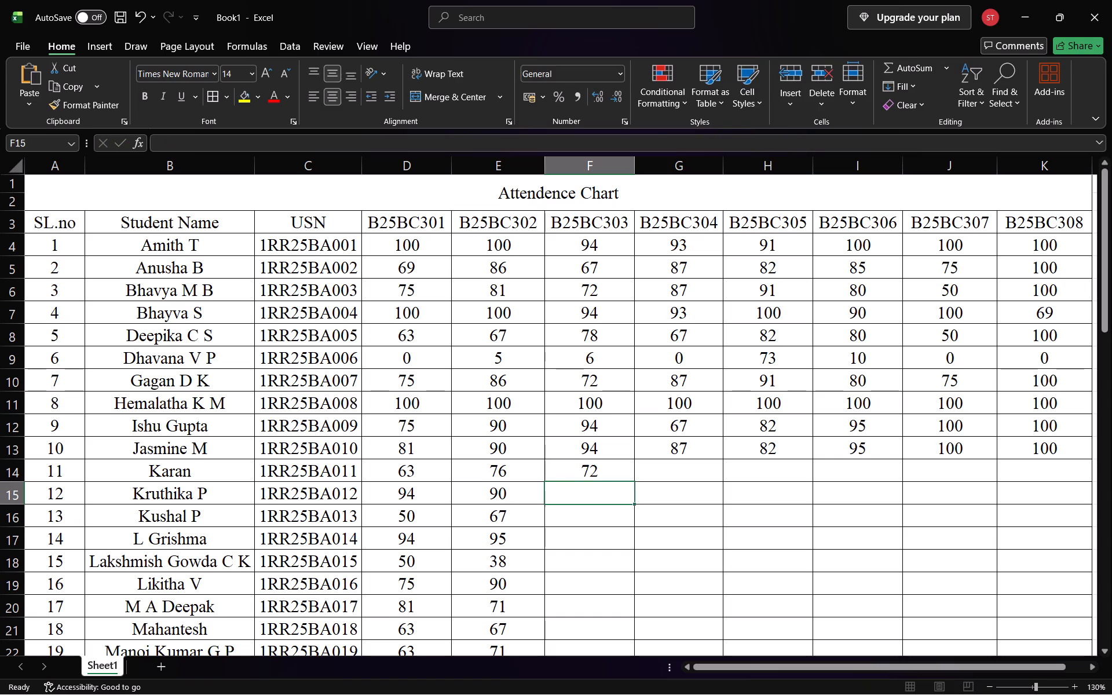
{"action": "key", "text": "8"}
{"action": "key", "text": "3"}
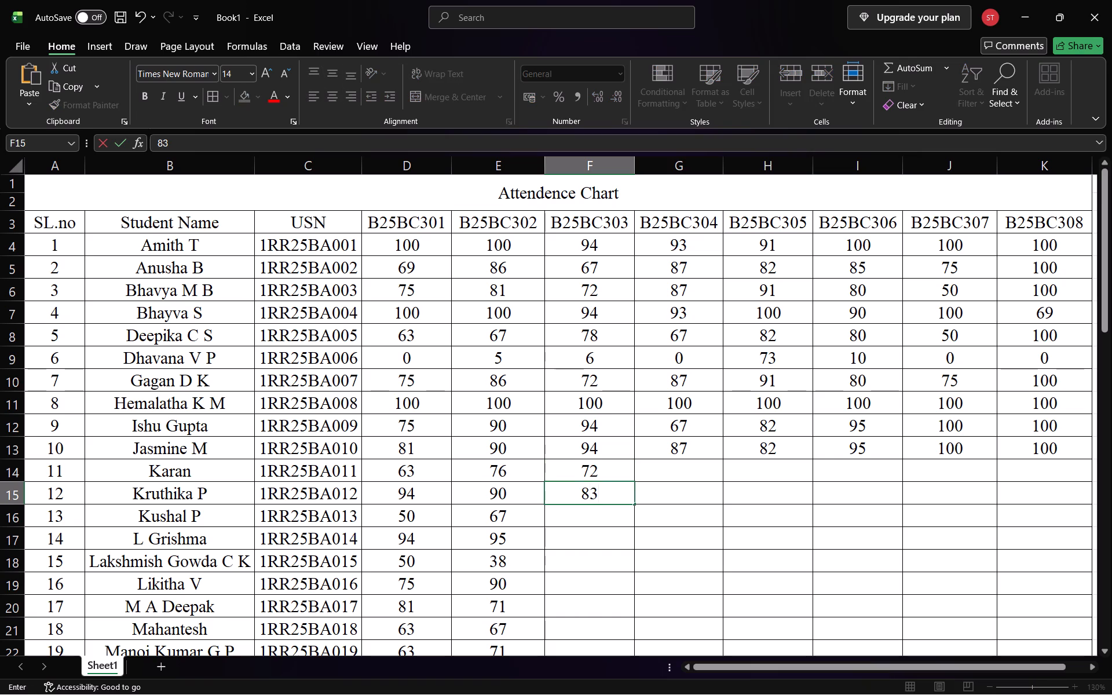
{"action": "key", "text": "Down"}
{"action": "type", "text": "67"}
{"action": "key", "text": "Down"}
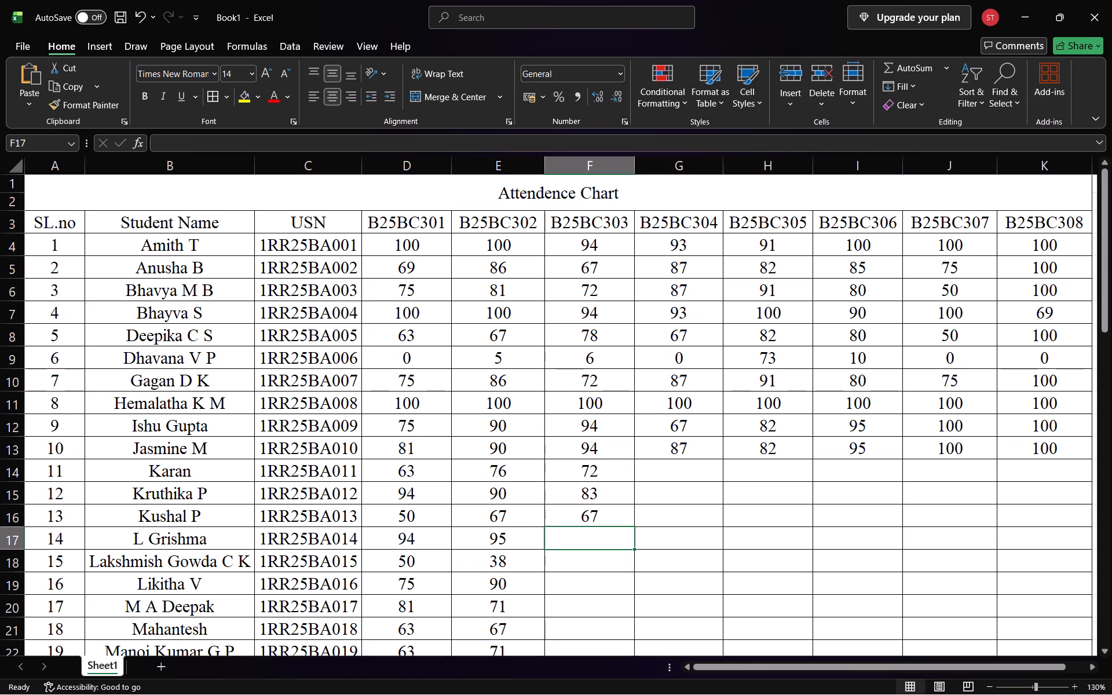
{"action": "type", "text": "94"}
{"action": "key", "text": "Down"}
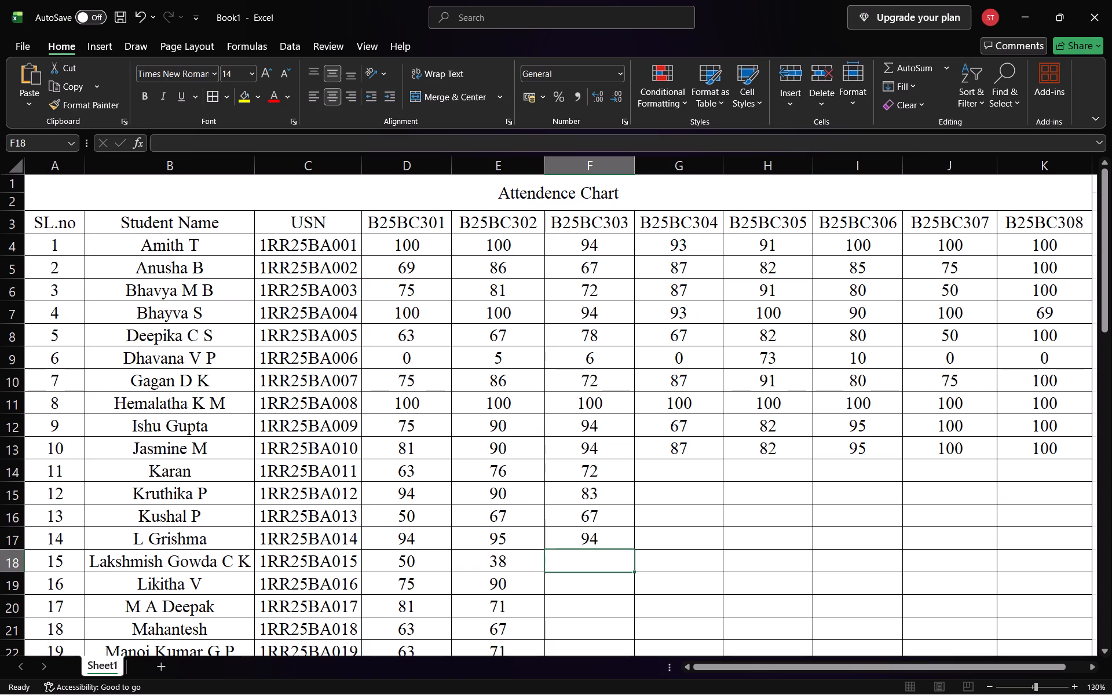
{"action": "type", "text": "44"}
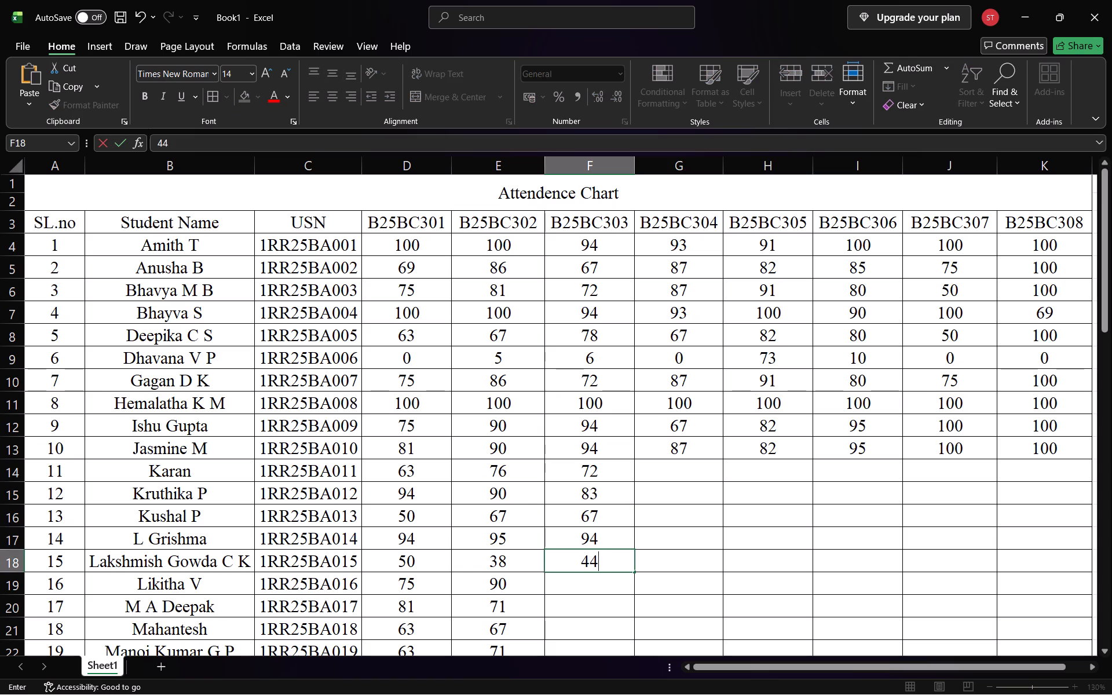
{"action": "key", "text": "Down"}
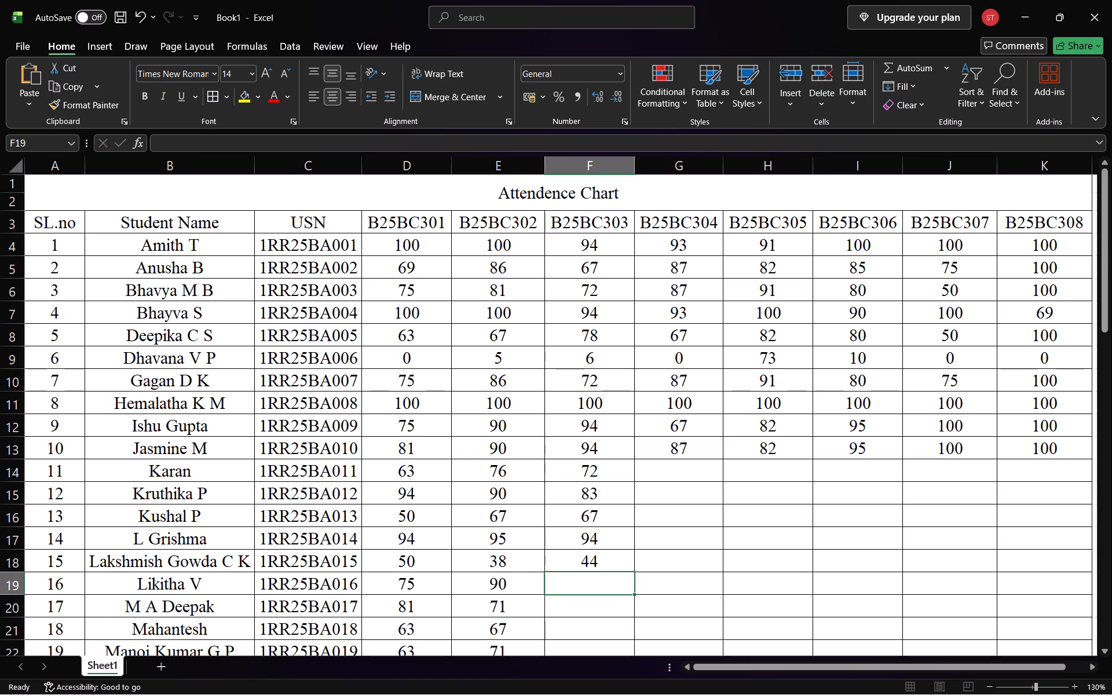
Enter B25BC303 attendance for serial numbers 16 to 20 in F19 to F23 as 83, 83, 67, 56 and 44.
{"action": "type", "text": "83"}
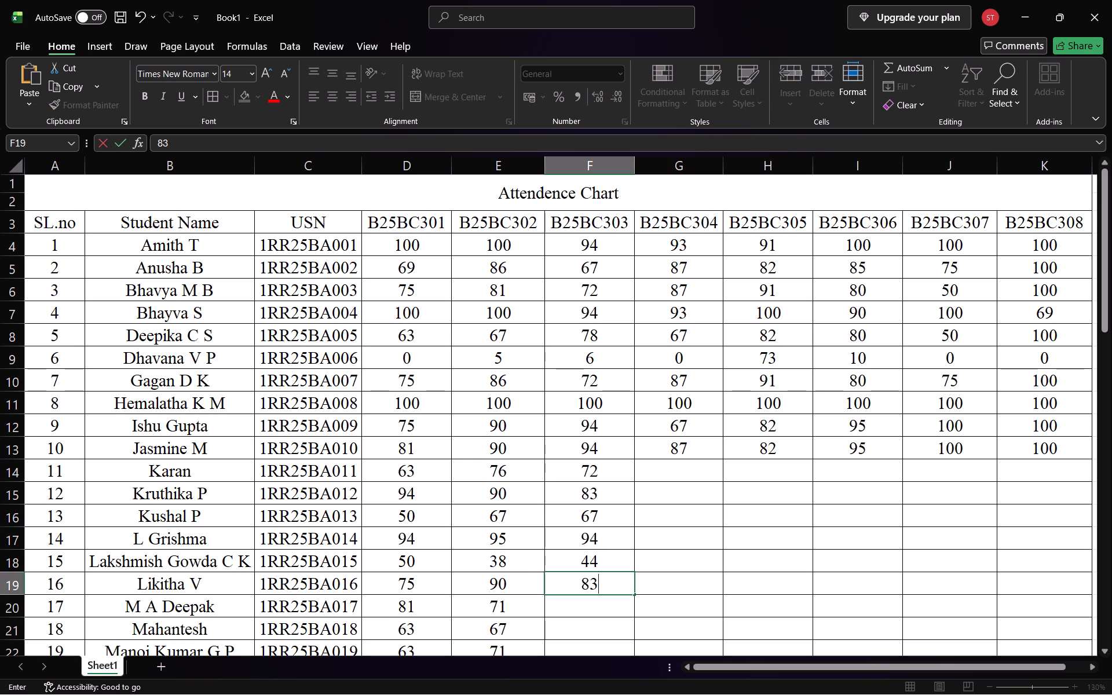
{"action": "key", "text": "Down"}
{"action": "type", "text": "83"}
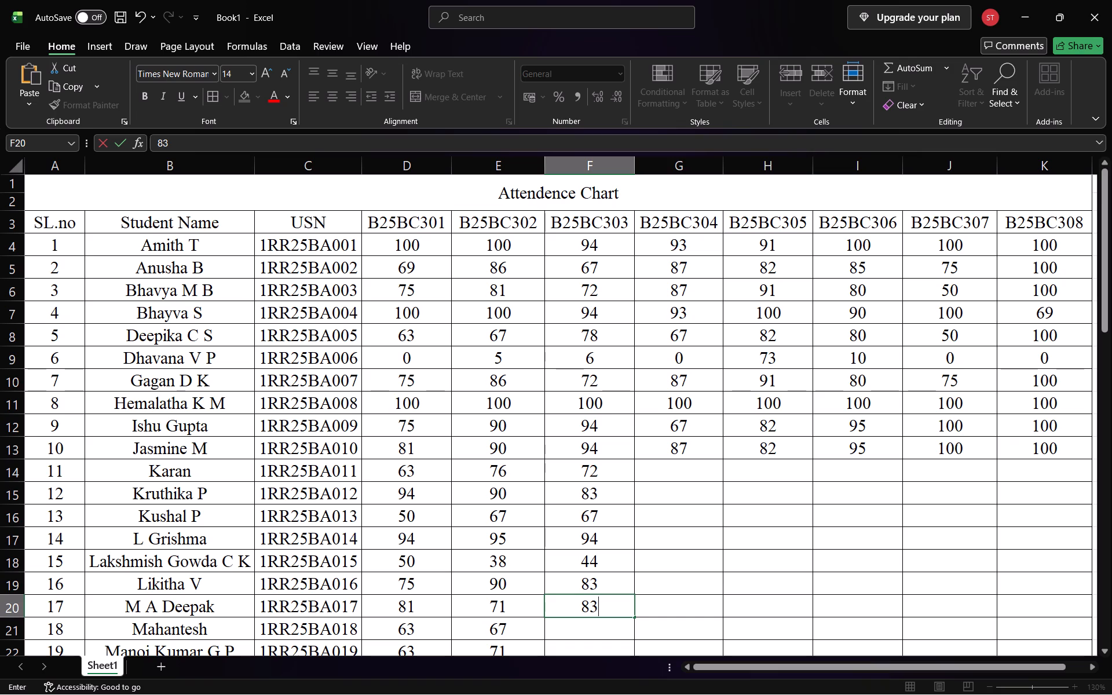
{"action": "key", "text": "Down"}
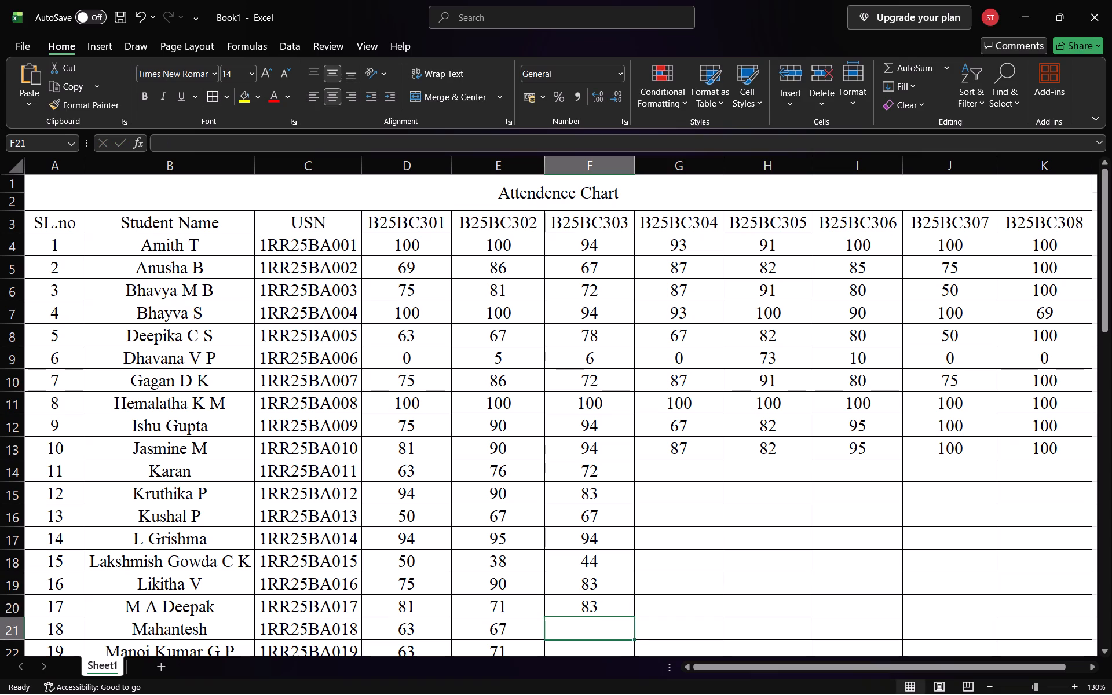
{"action": "type", "text": "67"}
{"action": "key", "text": "Down"}
{"action": "type", "text": "56"}
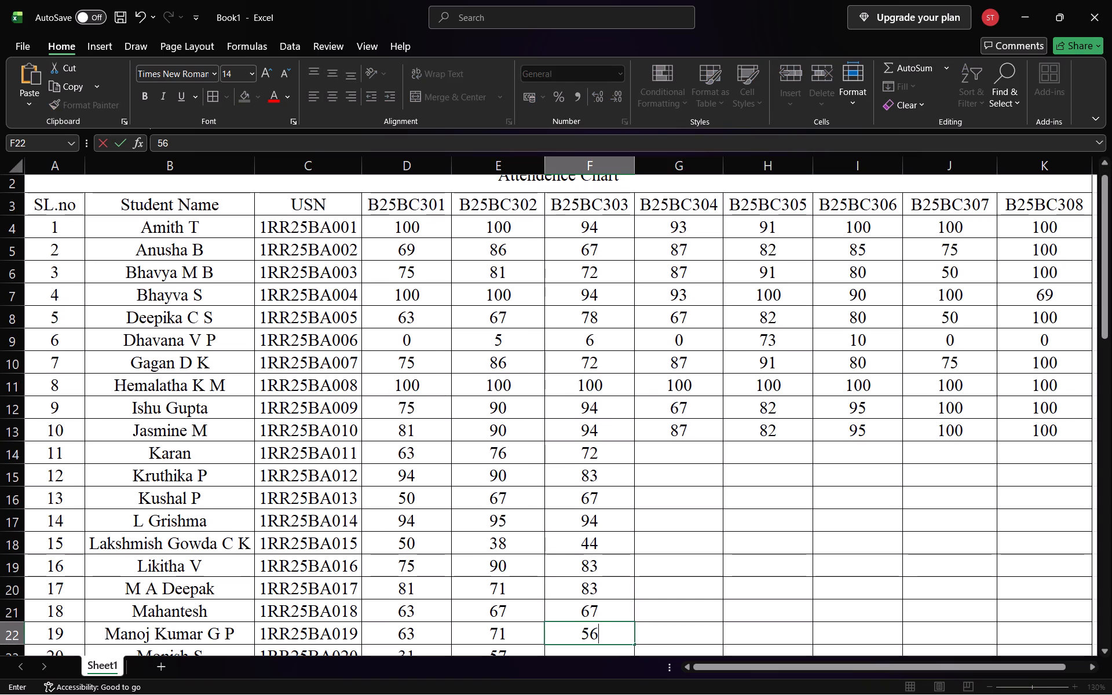
{"action": "key", "text": "Down"}
{"action": "type", "text": "44"}
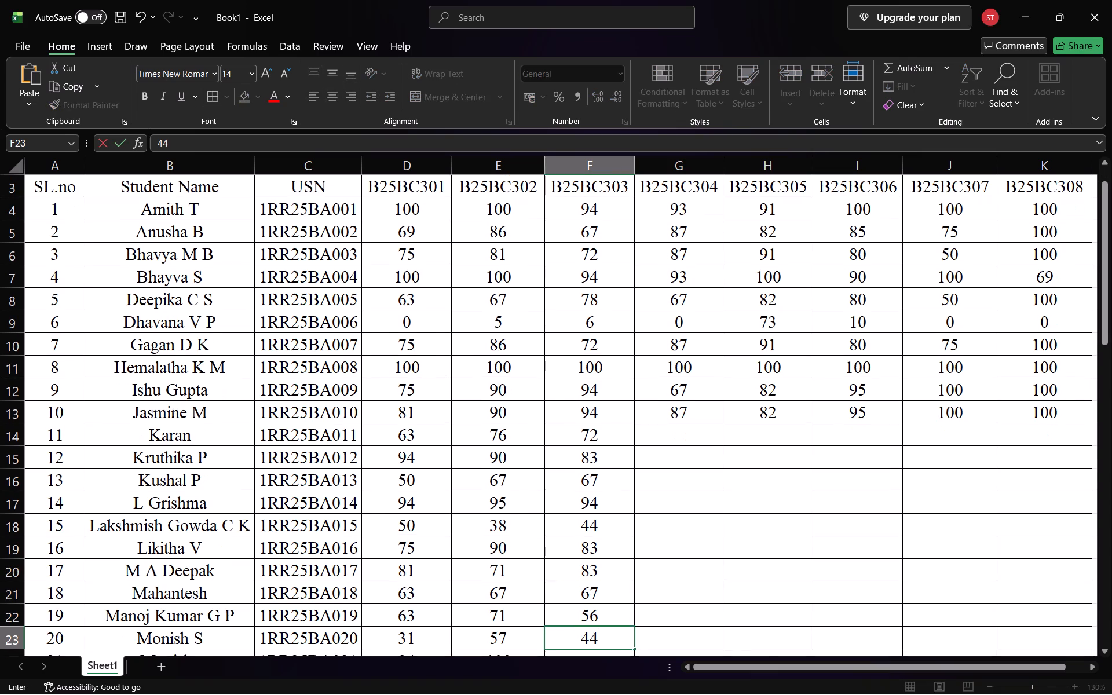
{"action": "key", "text": "Down"}
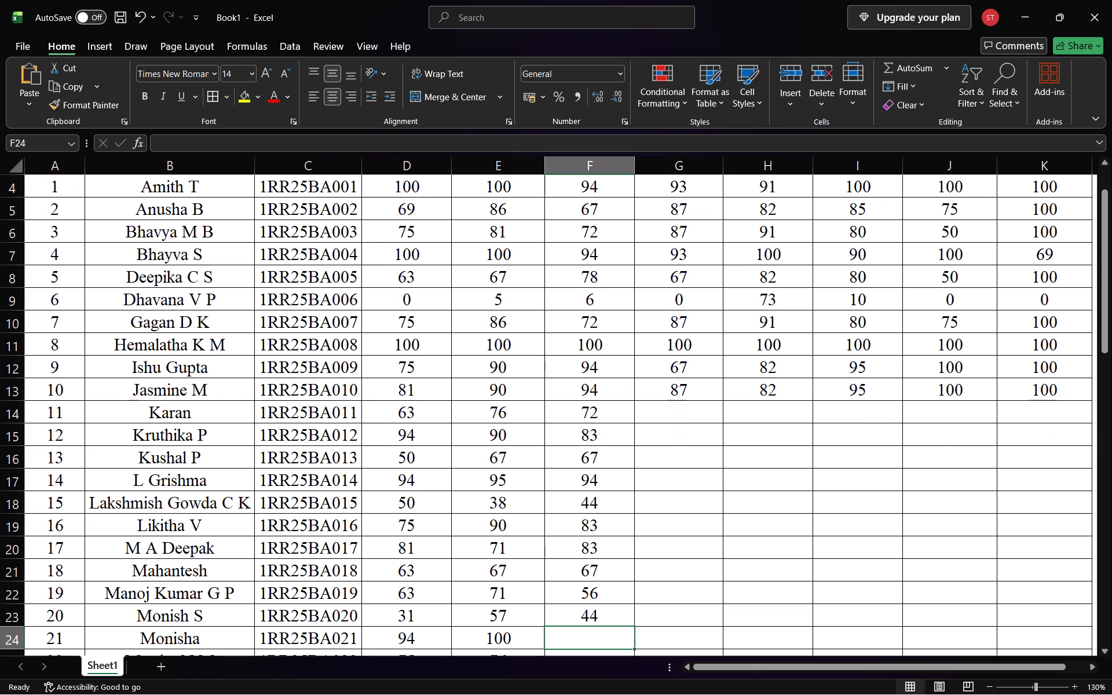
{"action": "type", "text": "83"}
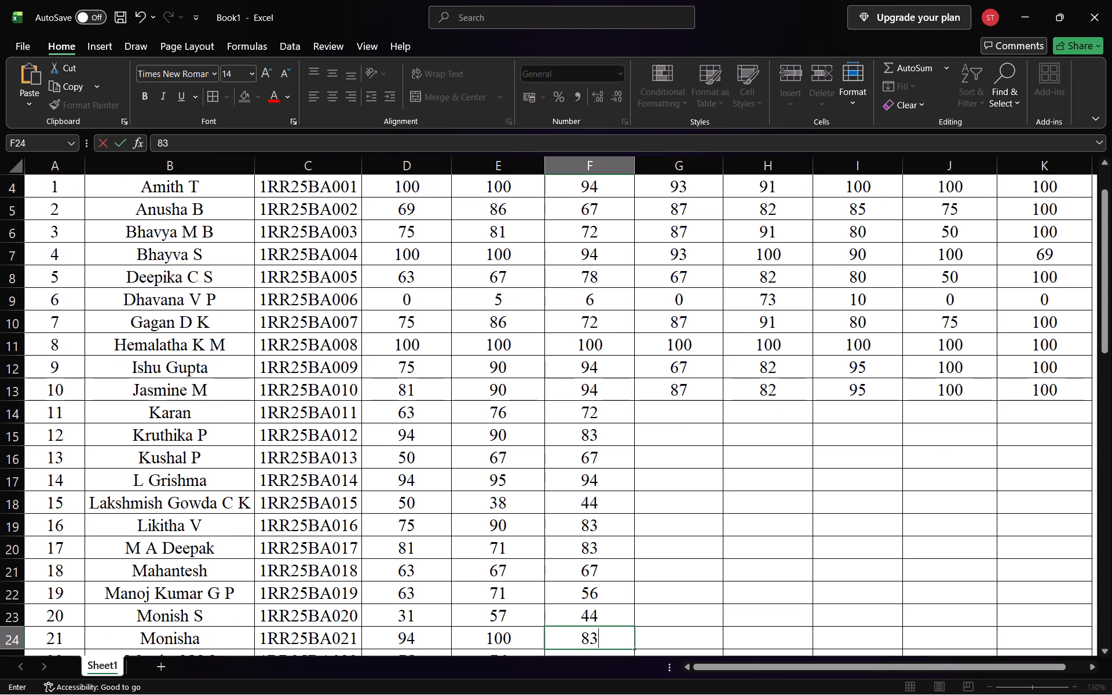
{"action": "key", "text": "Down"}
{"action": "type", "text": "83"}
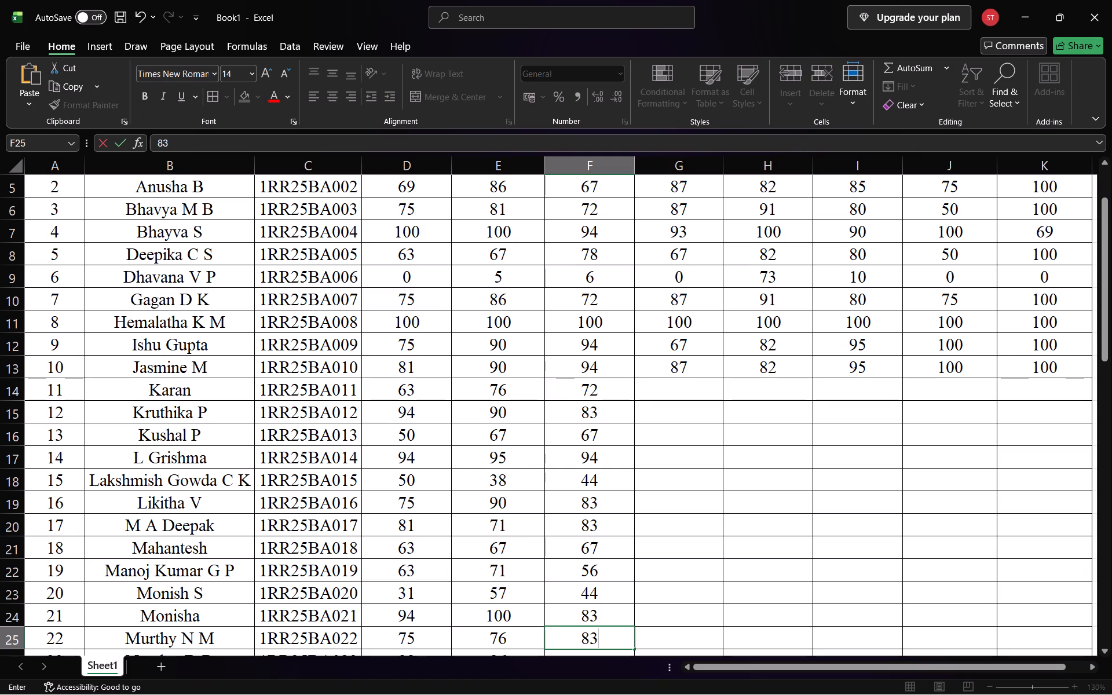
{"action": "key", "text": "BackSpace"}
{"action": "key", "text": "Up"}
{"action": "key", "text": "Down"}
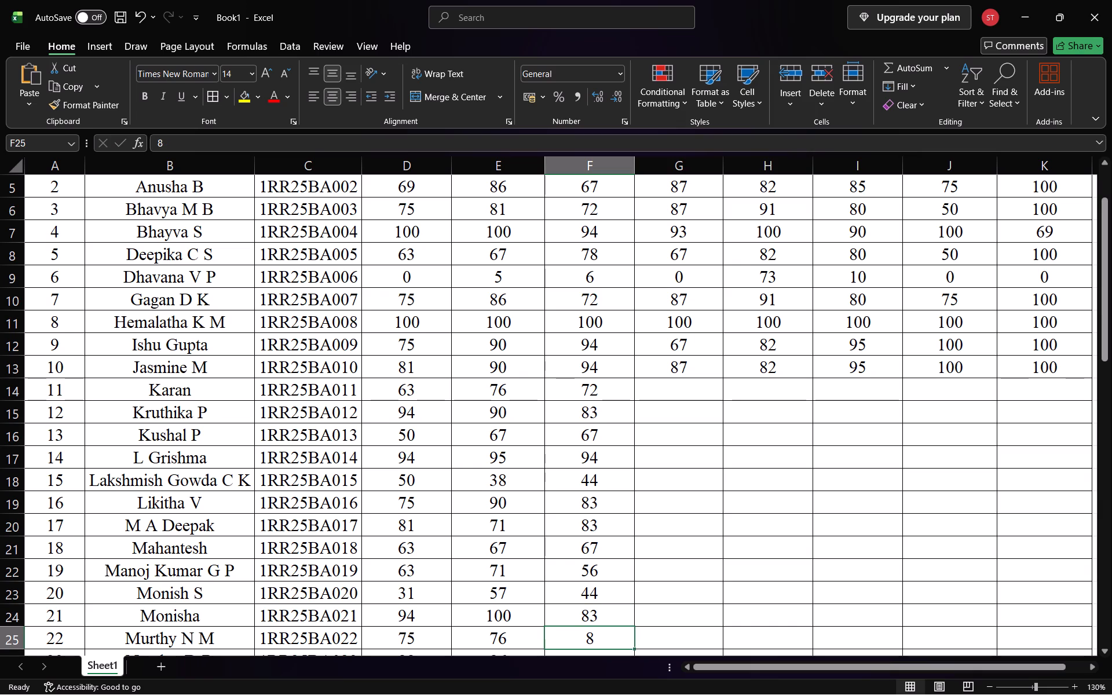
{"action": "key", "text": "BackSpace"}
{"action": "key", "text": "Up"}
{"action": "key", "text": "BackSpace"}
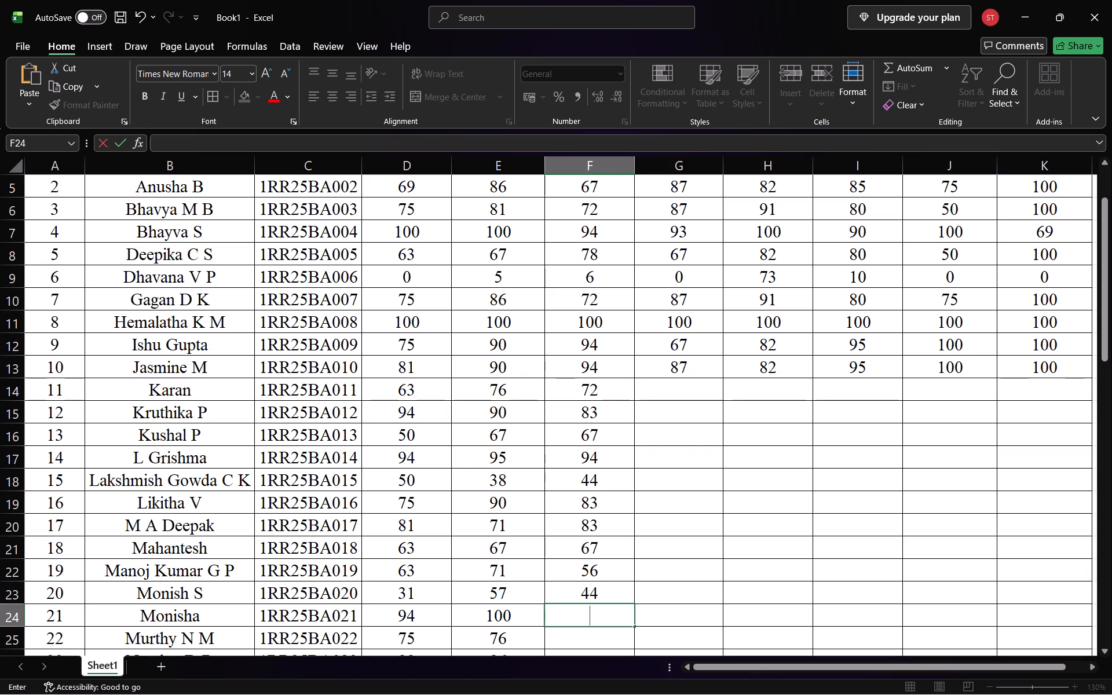
Enter B25BC303 attendance for serial numbers 21 to 25 in F24 to F28 as 94, 61, 83, 100 and 94.
{"action": "key", "text": "9"}
{"action": "key", "text": "4"}
{"action": "key", "text": "Down"}
{"action": "type", "text": "61"}
{"action": "key", "text": "Down"}
{"action": "type", "text": "83"}
{"action": "key", "text": "Down"}
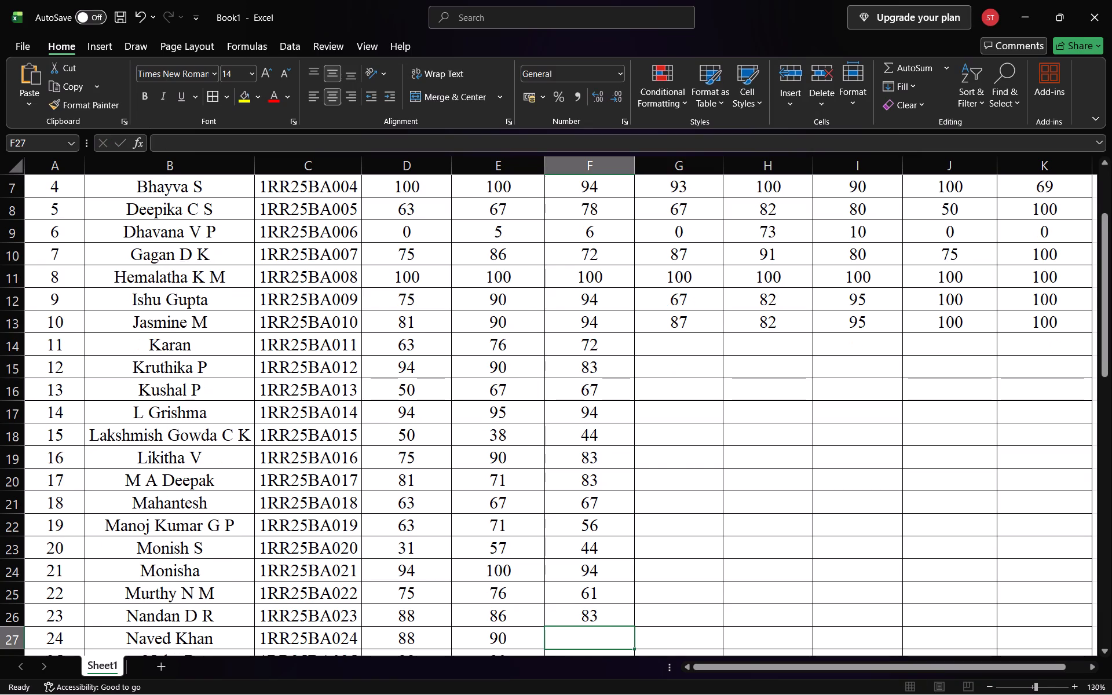
{"action": "type", "text": "100"}
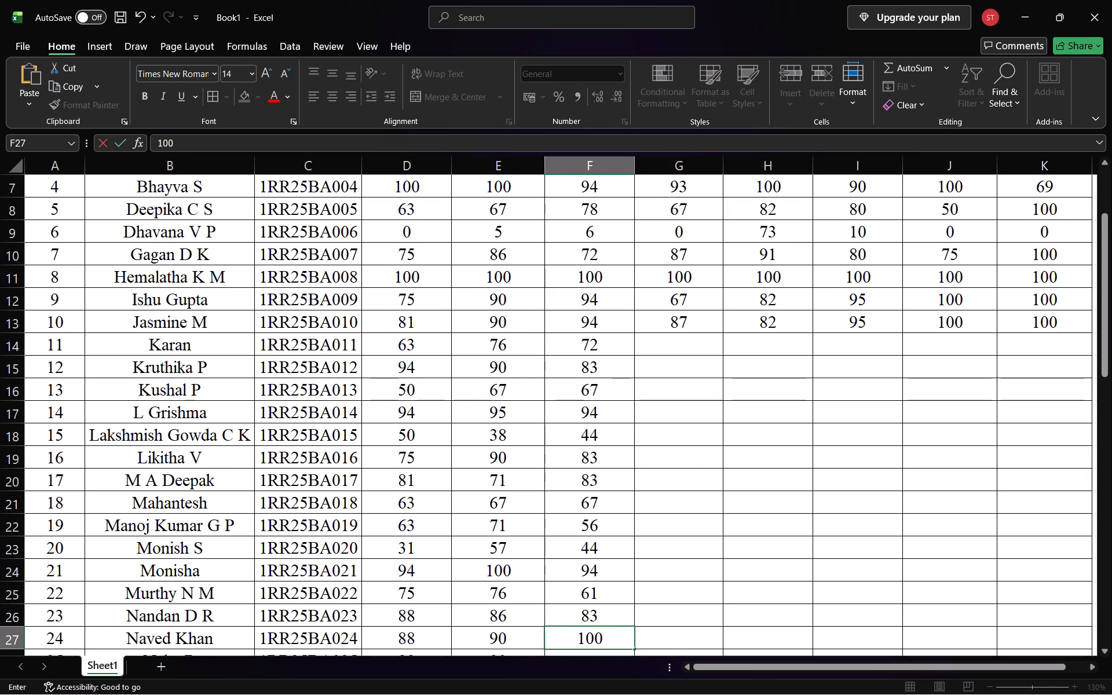
{"action": "key", "text": "Down"}
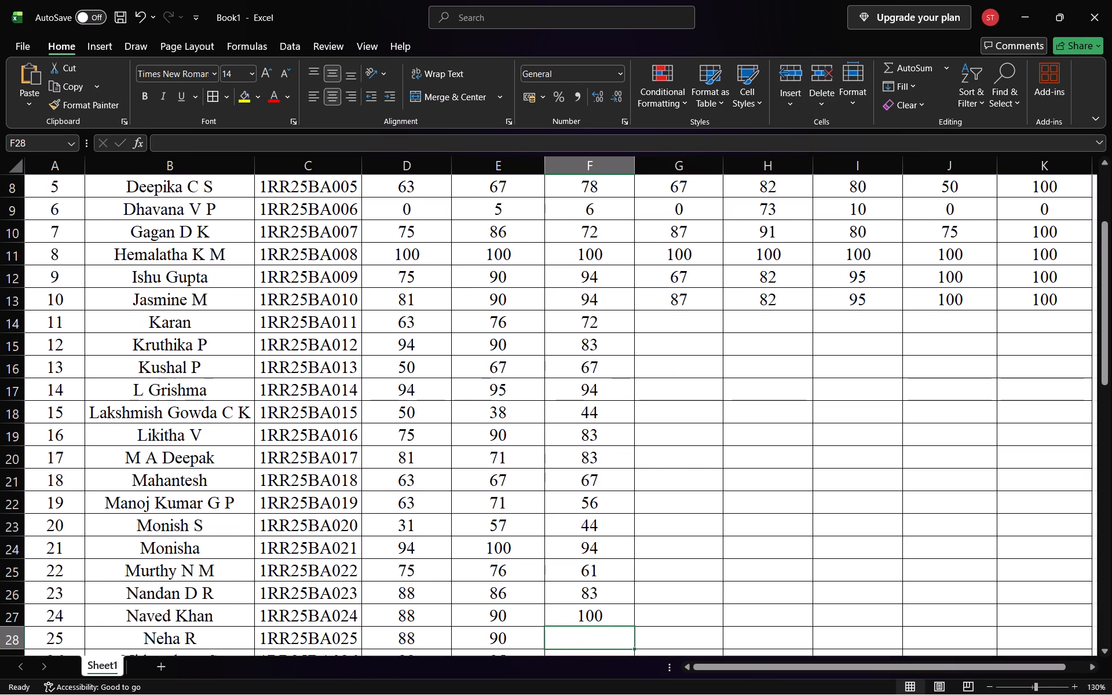
{"action": "type", "text": "94"}
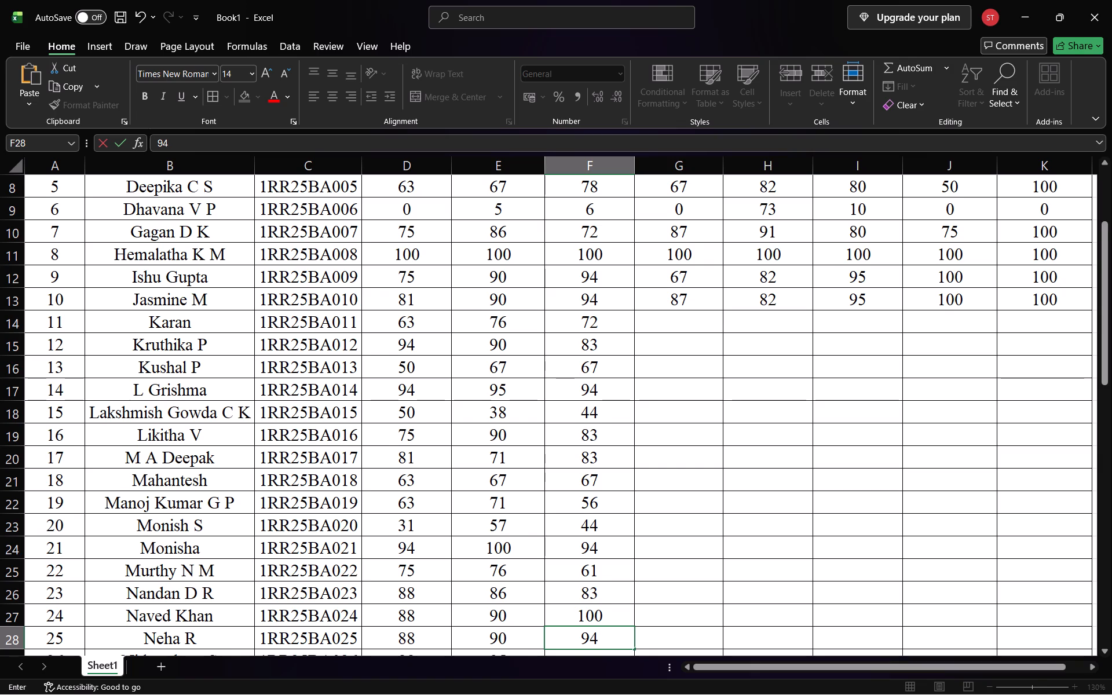
{"action": "key", "text": "Down"}
Enter B25BC303 attendance for serial numbers 26 to 30 in F29 to F33 as 94, 72, 72, 78 and 83.
{"action": "type", "text": "94"}
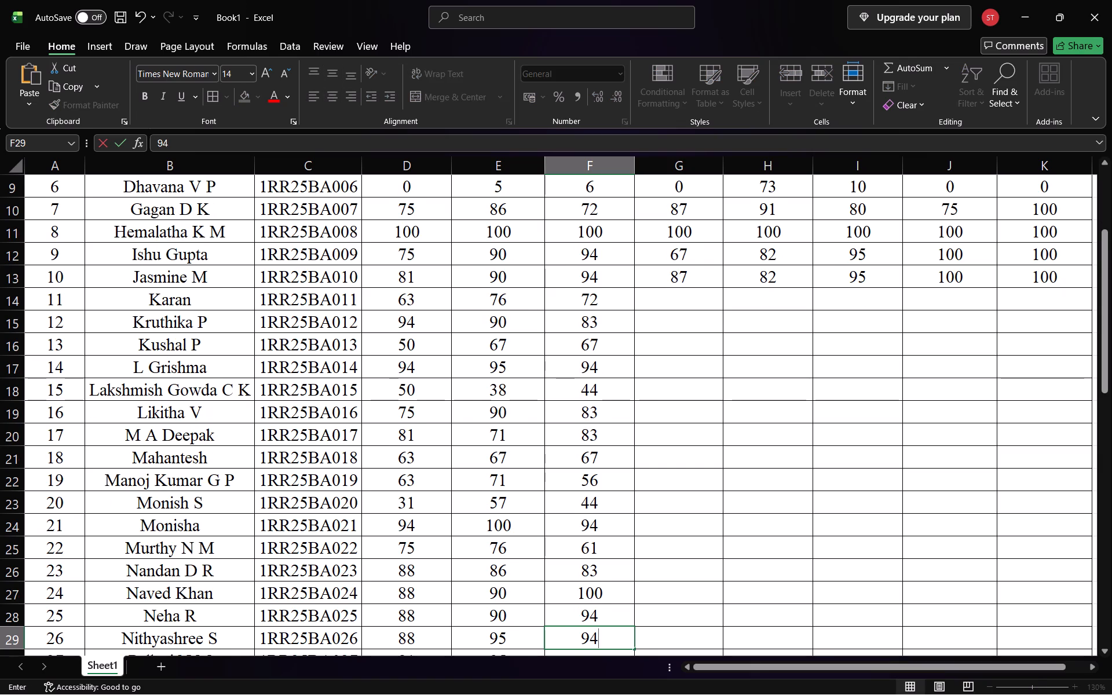
{"action": "key", "text": "Down"}
{"action": "type", "text": "72"}
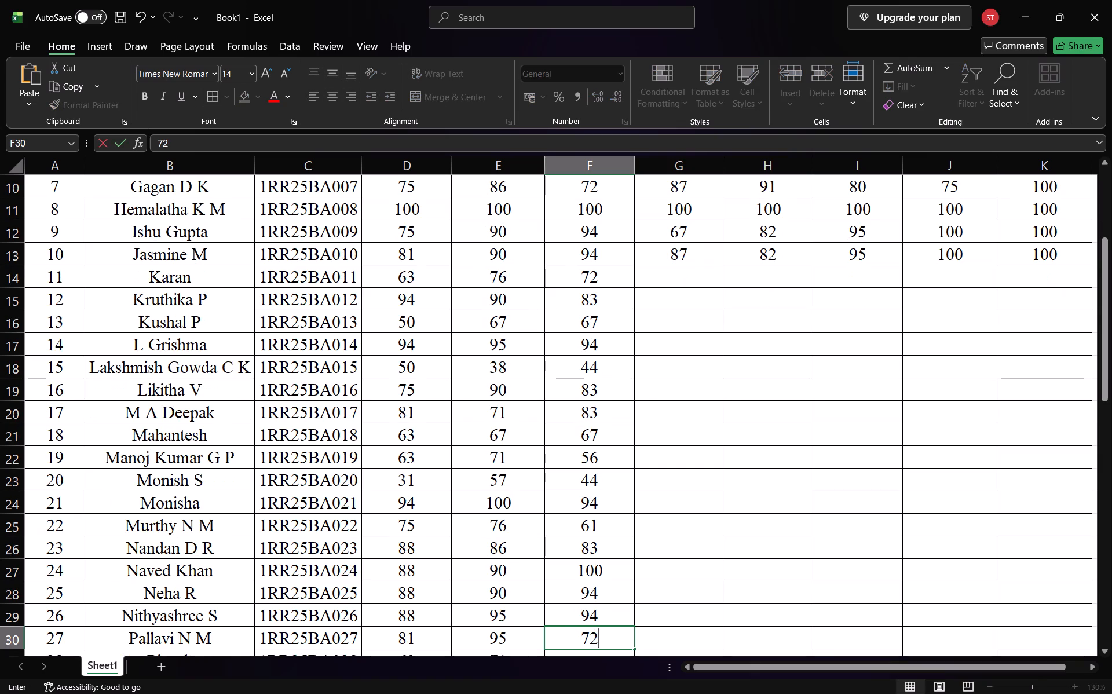
{"action": "key", "text": "Down"}
{"action": "type", "text": "72"}
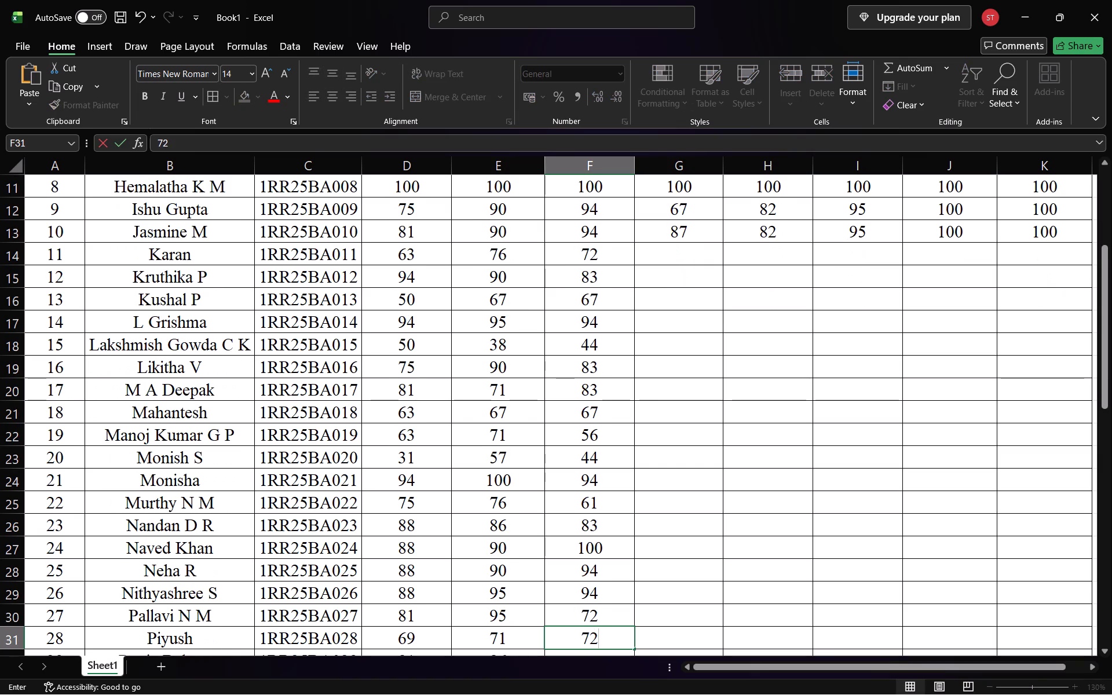
{"action": "key", "text": "Down"}
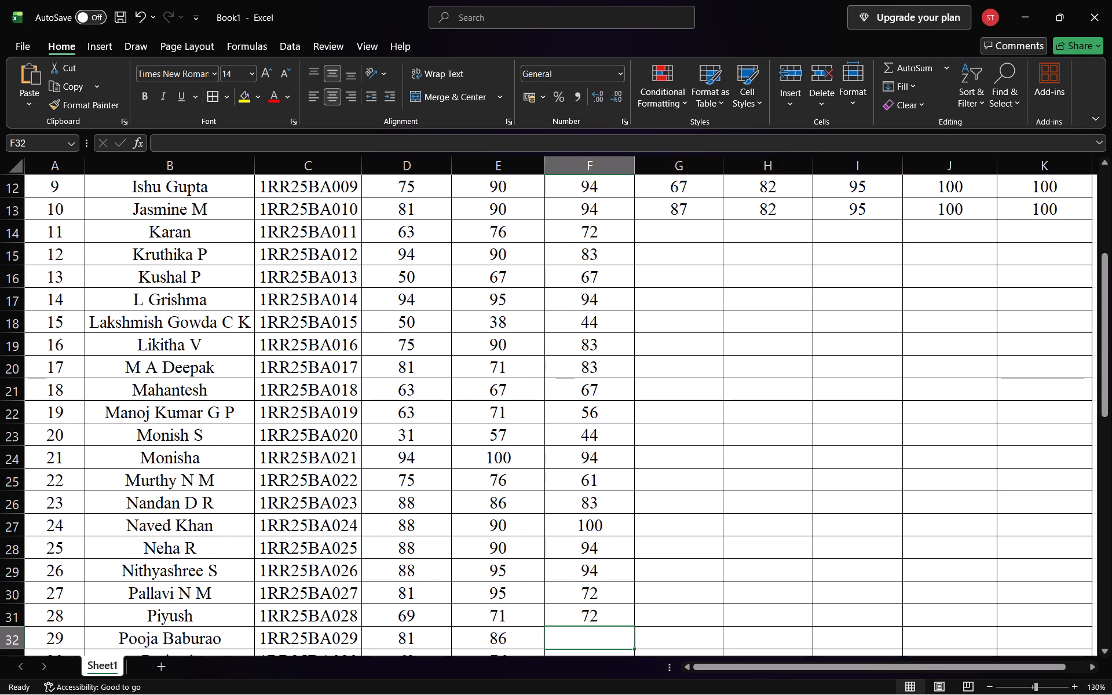
{"action": "type", "text": "78"}
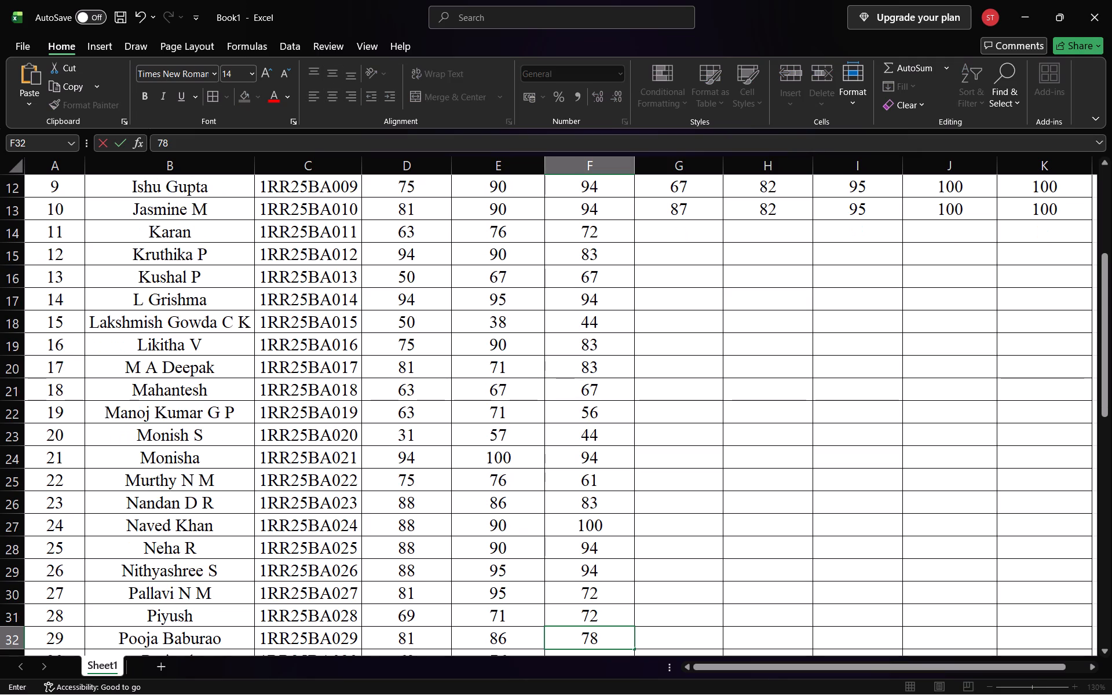
{"action": "key", "text": "Down"}
{"action": "type", "text": "83"}
{"action": "key", "text": "Down"}
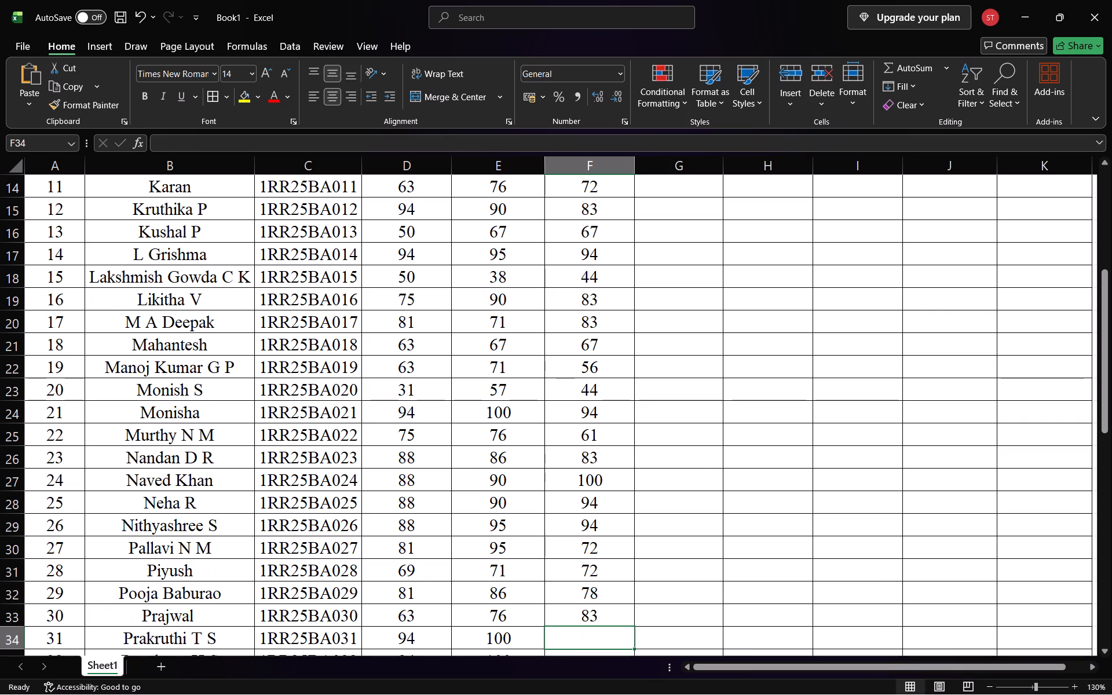
Enter B25BC303 attendance for serial numbers 31 to 34 in F34 to F37 as 89, 83, 78 and 100.
{"action": "type", "text": "89"}
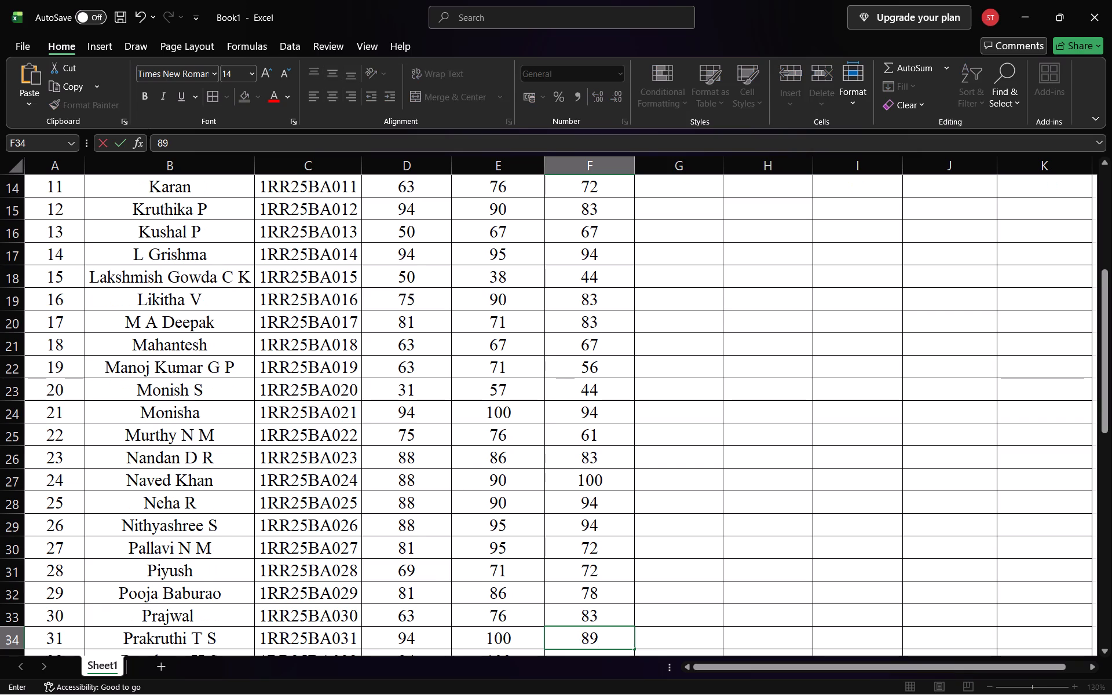
{"action": "key", "text": "Down"}
{"action": "type", "text": "83"}
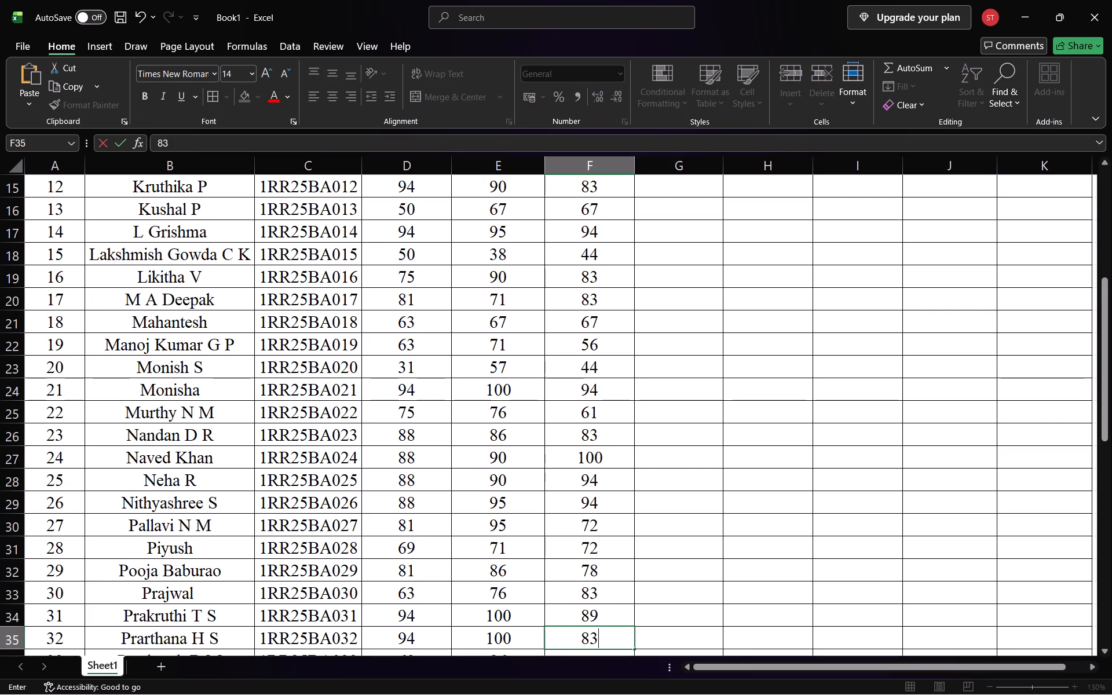
{"action": "key", "text": "Down"}
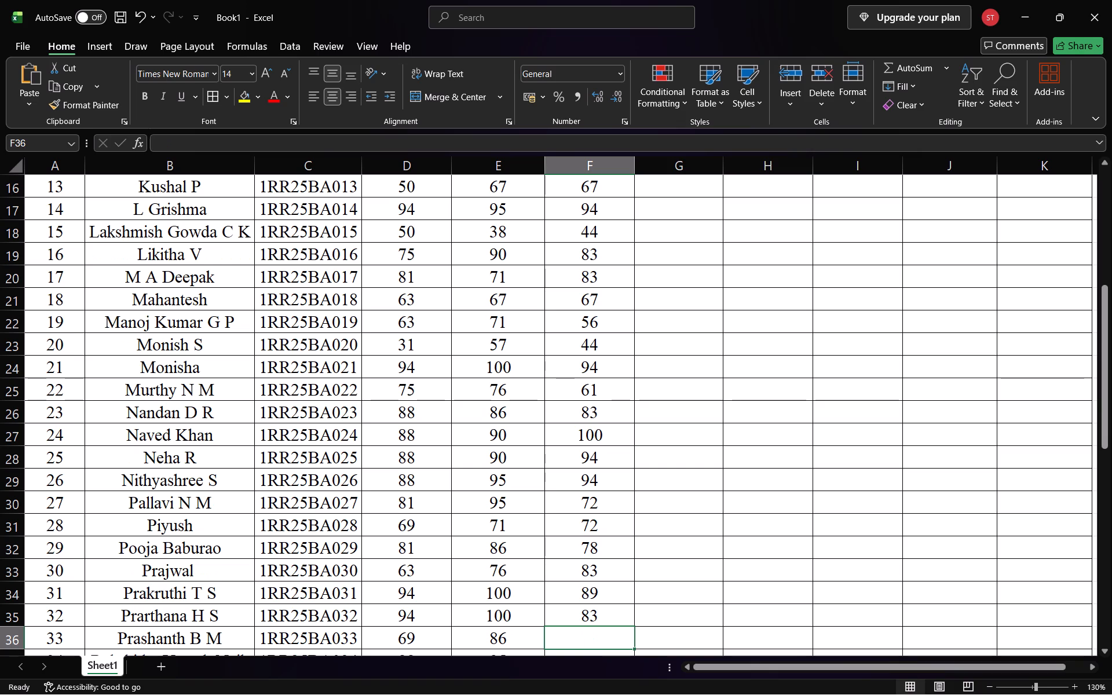
{"action": "key", "text": "Down"}
{"action": "key", "text": "Up"}
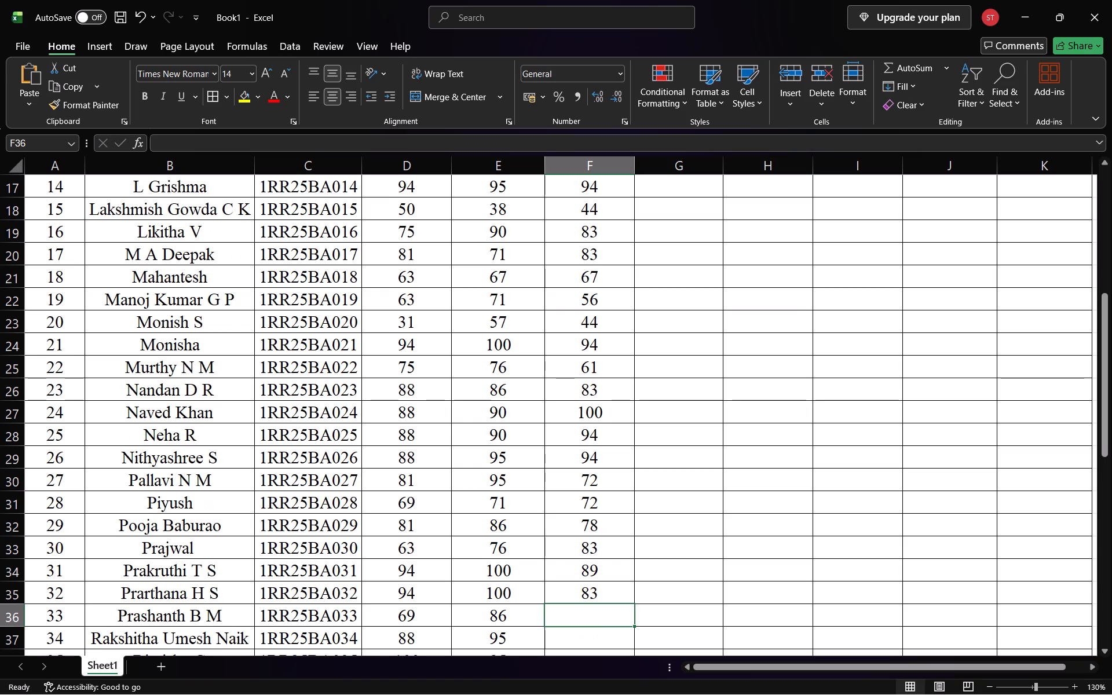
{"action": "type", "text": "78"}
{"action": "key", "text": "Down"}
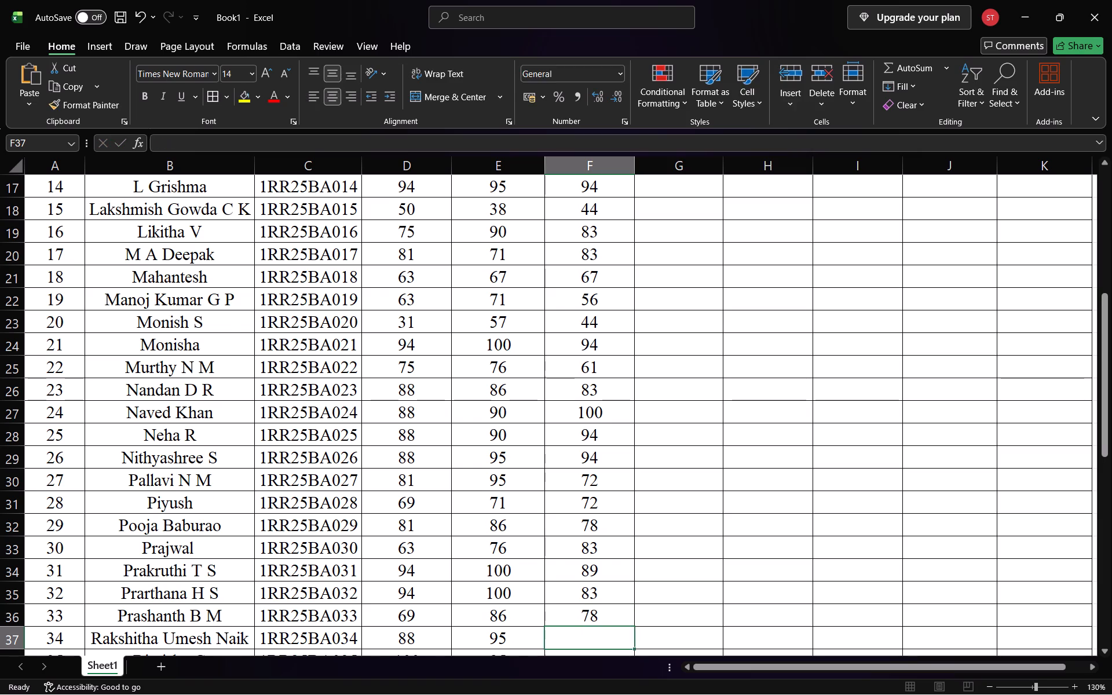
{"action": "type", "text": "100"}
{"action": "key", "text": "Down"}
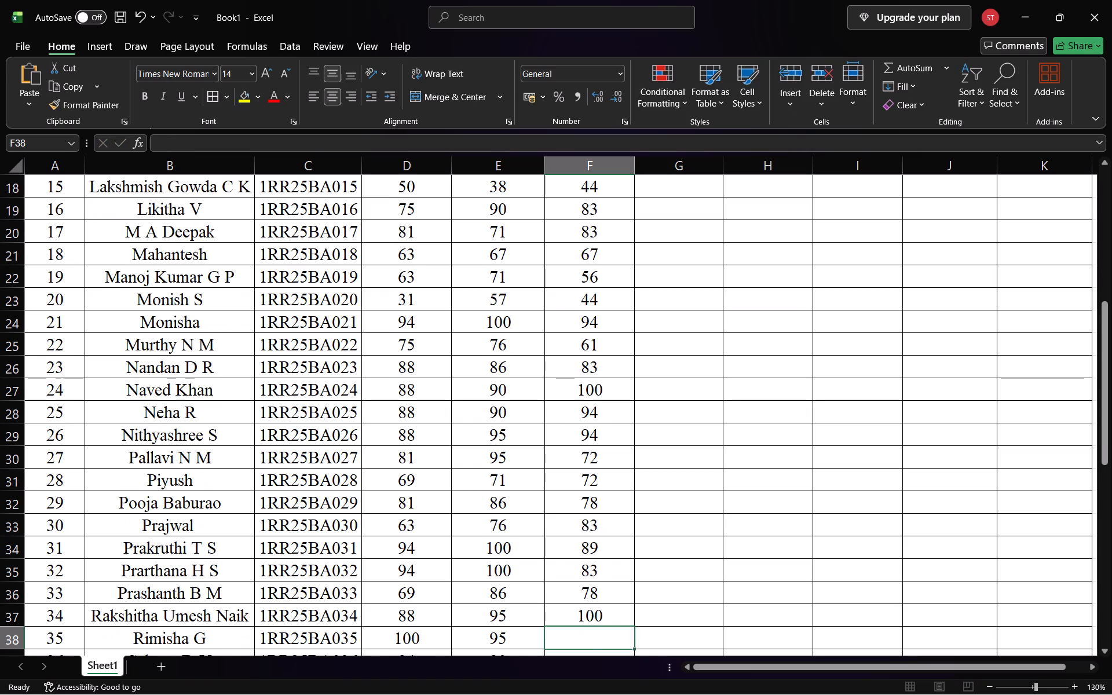
Enter B25BC303 attendance for serial numbers 35 to 39 in F38 to F42 as 94, 83, 72, 78 and 83.
{"action": "type", "text": "94"}
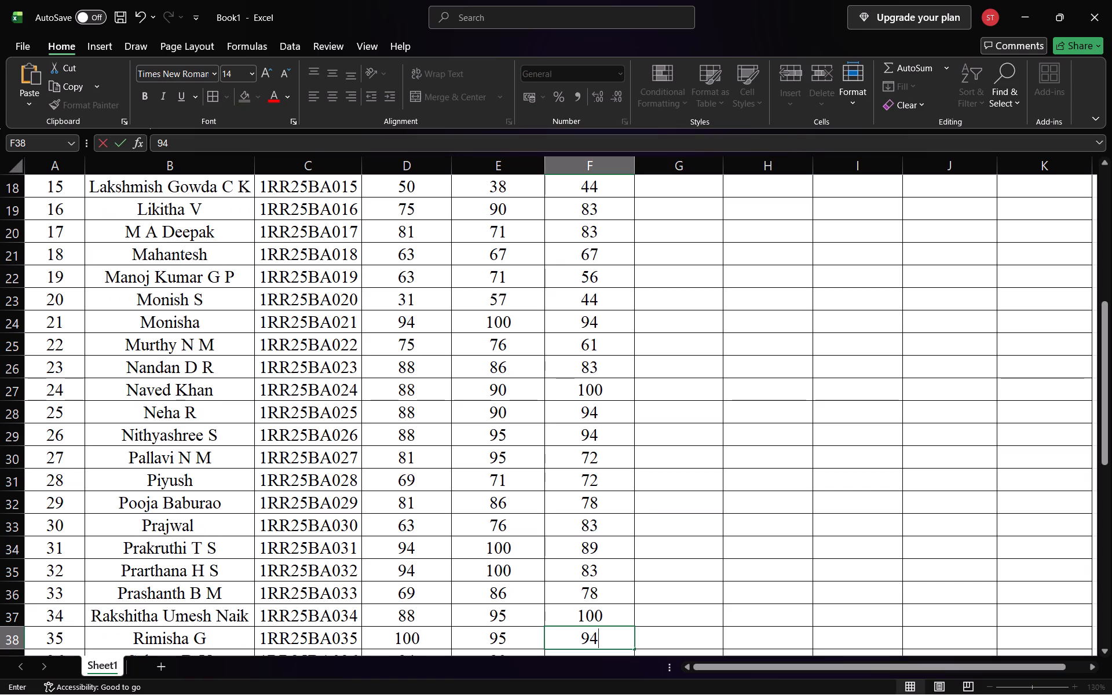
{"action": "key", "text": "Down"}
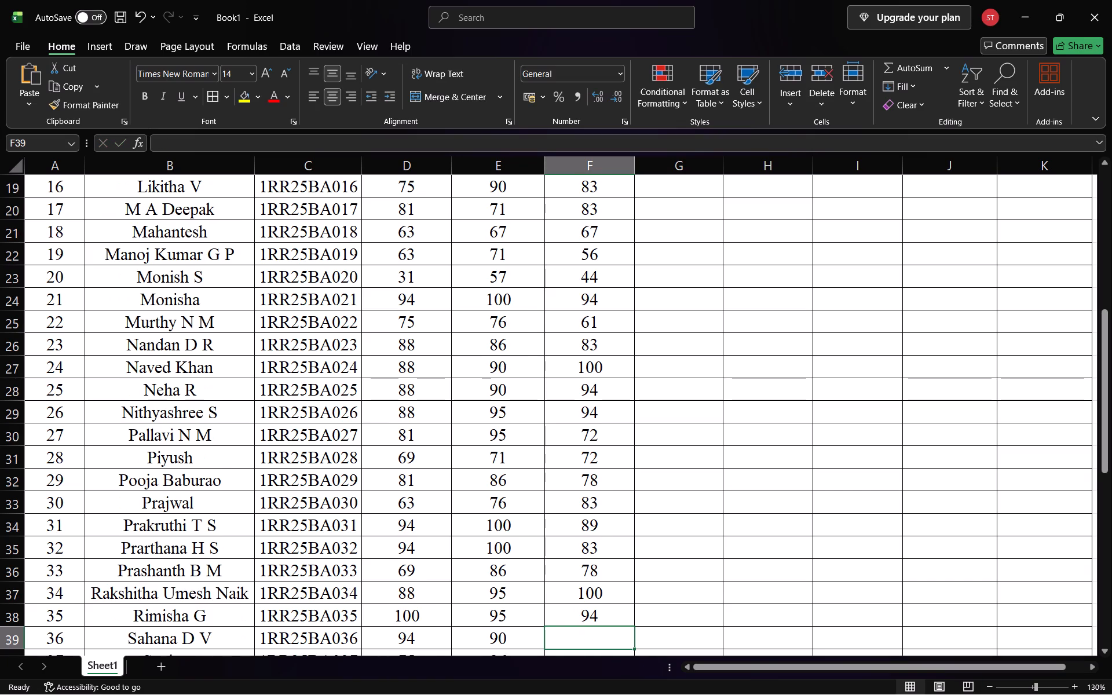
{"action": "type", "text": "83"}
{"action": "key", "text": "Down"}
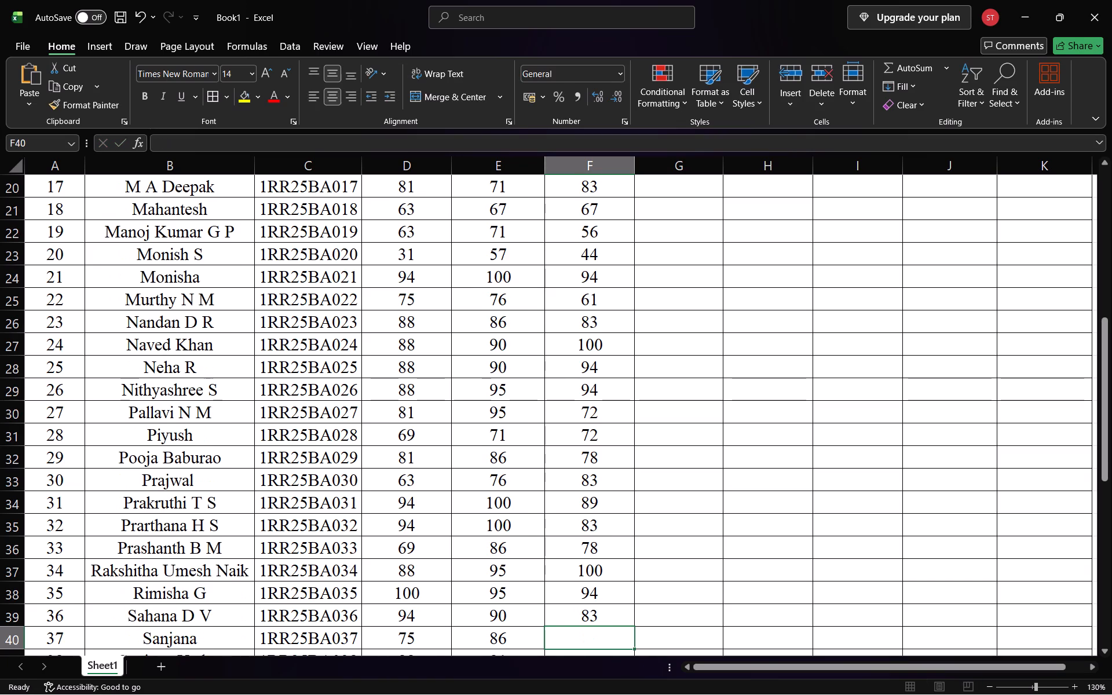
{"action": "type", "text": "72"}
{"action": "key", "text": "Down"}
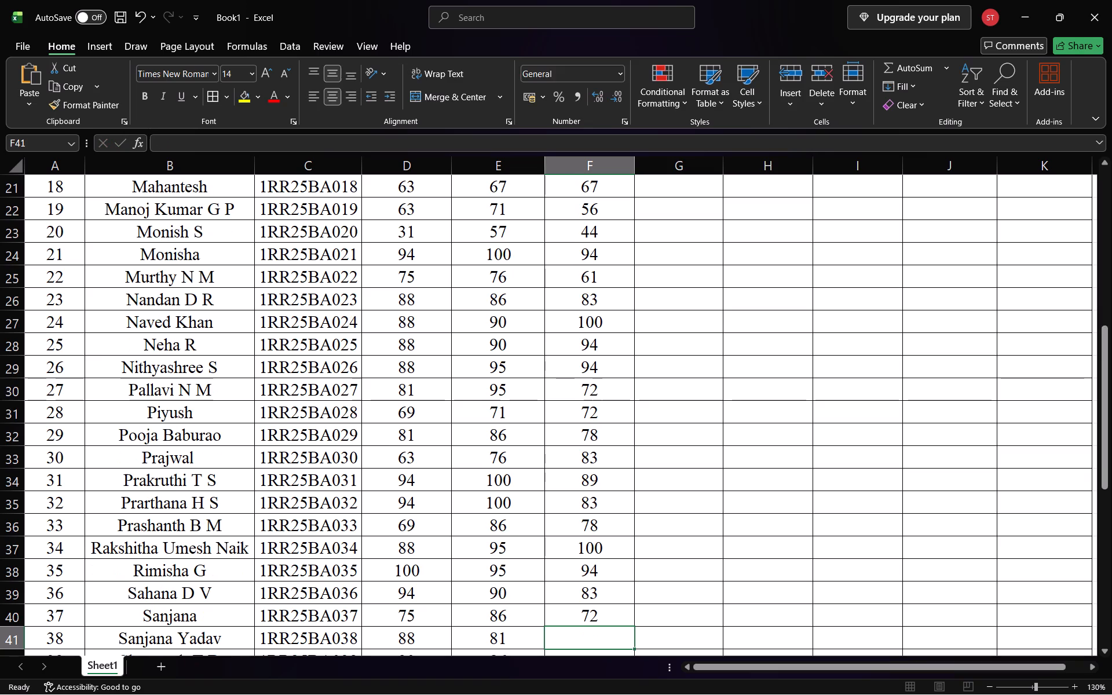
{"action": "type", "text": "78"}
{"action": "key", "text": "Down"}
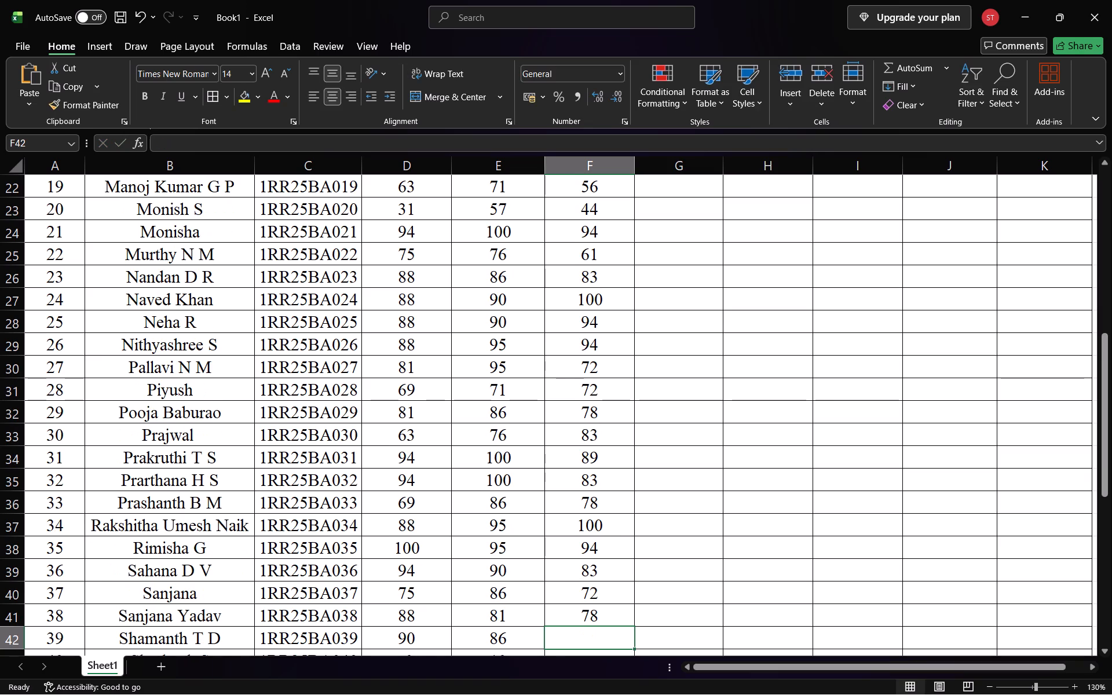
{"action": "key", "text": "8"}
{"action": "key", "text": "3"}
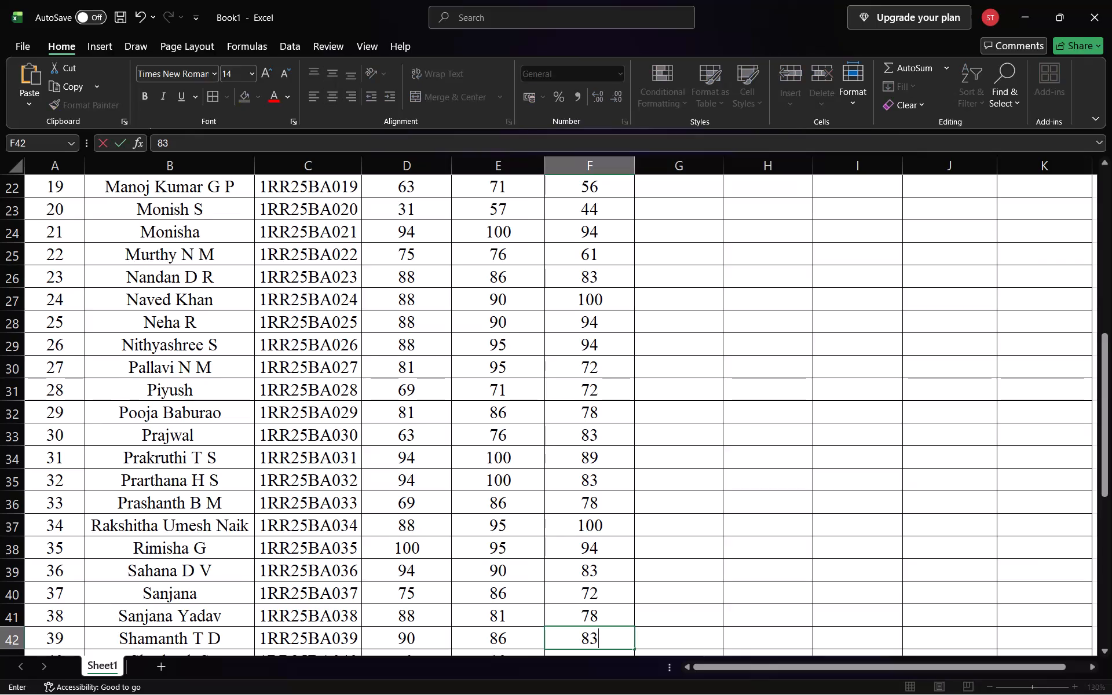
{"action": "key", "text": "Down"}
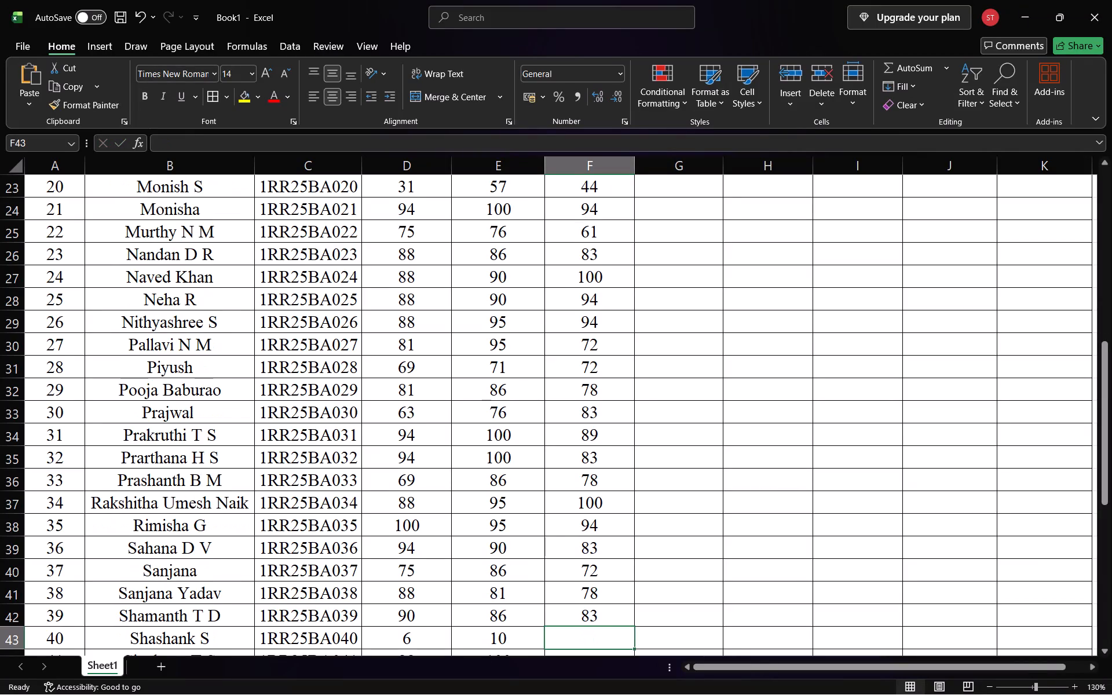
Enter B25BC303 attendance for serial numbers 40 to 44 in F43 to F47 as 11, 94, 83, 78 and 83.
{"action": "type", "text": "11"}
{"action": "key", "text": "Down"}
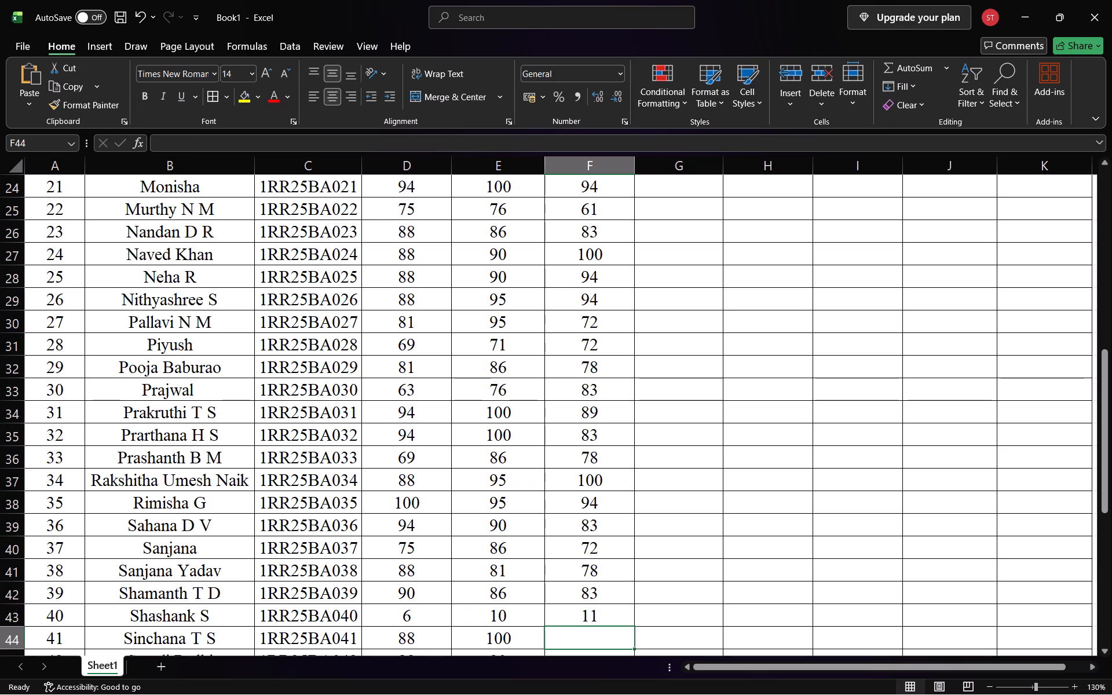
{"action": "type", "text": "94"}
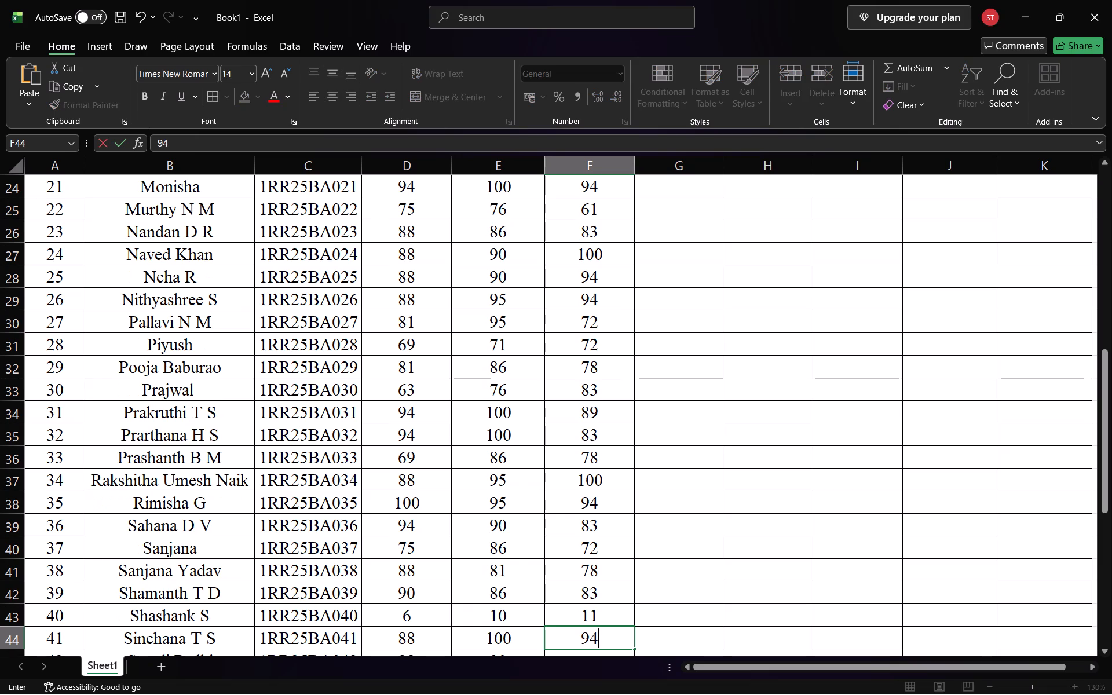
{"action": "key", "text": "Down"}
{"action": "type", "text": "83"}
{"action": "key", "text": "Down"}
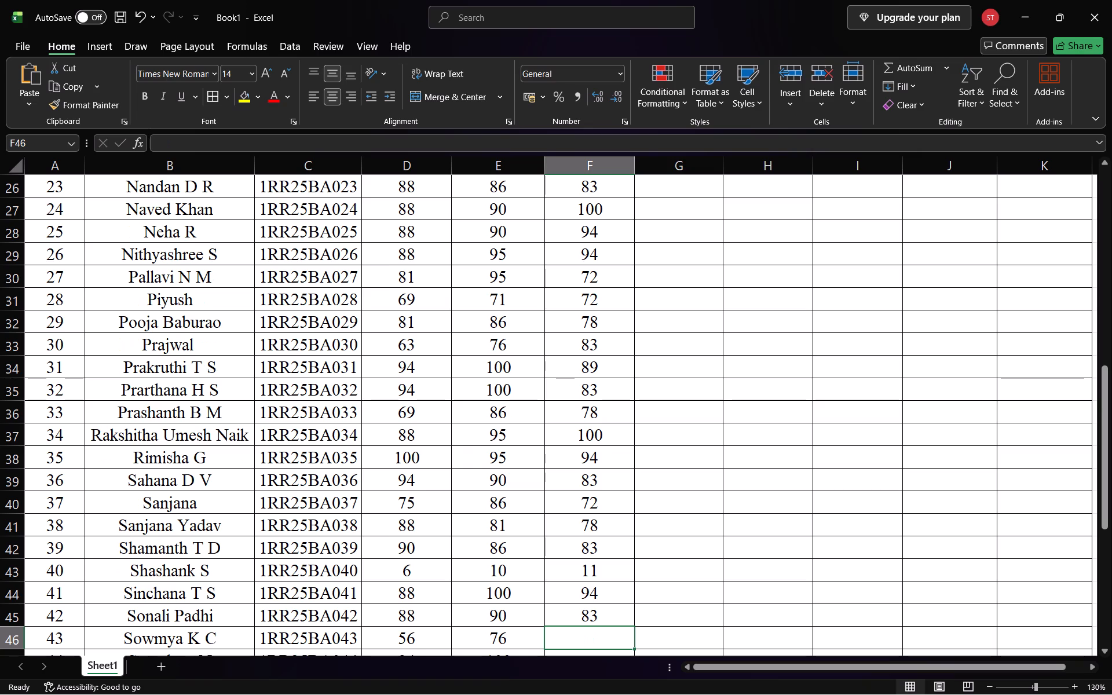
{"action": "type", "text": "78"}
{"action": "key", "text": "Down"}
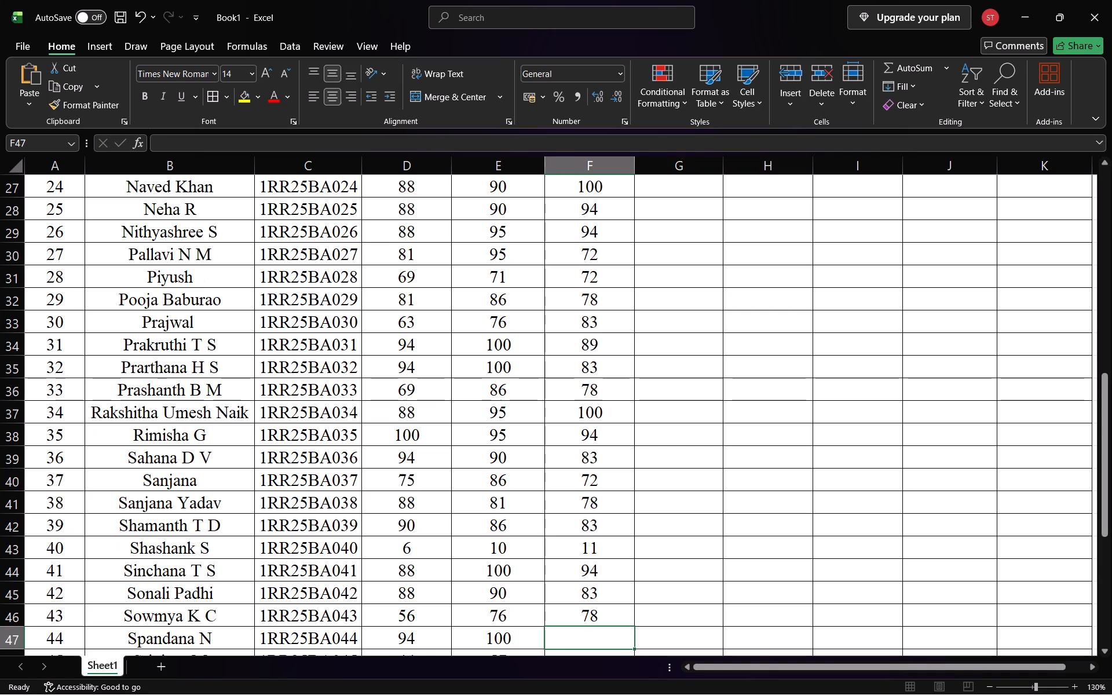
{"action": "type", "text": "83"}
{"action": "key", "text": "Down"}
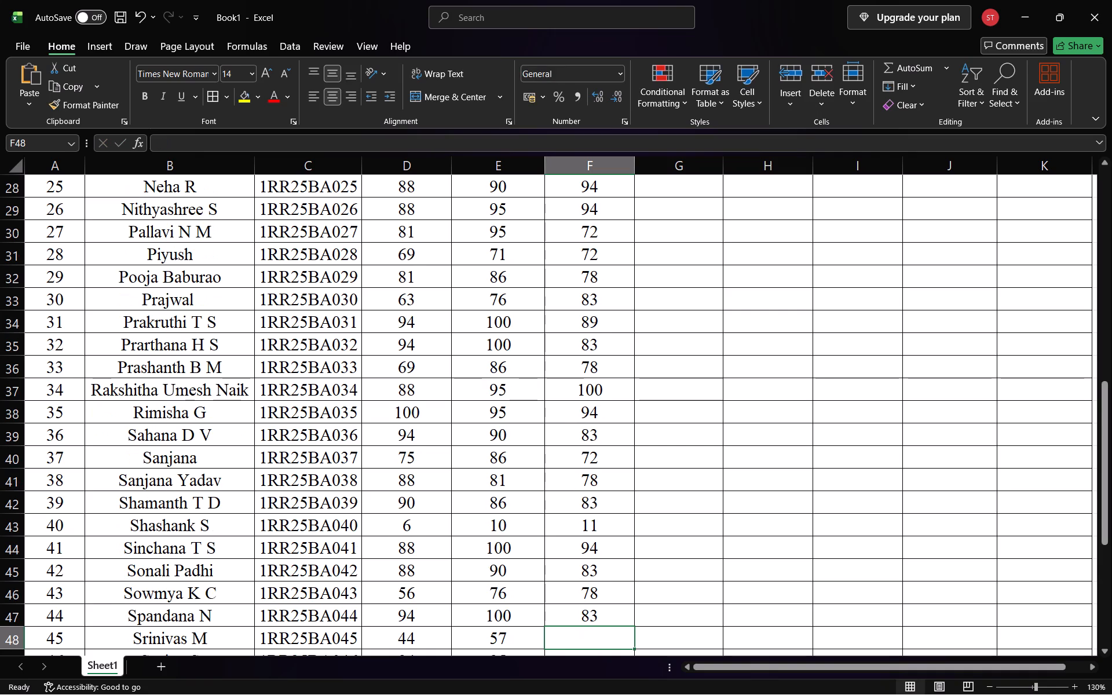
Enter B25BC303 attendance for serial numbers 45 to 49 in F48 to F52 as 50, 94, 39, 6 and 100.
{"action": "type", "text": "50"}
{"action": "key", "text": "Down"}
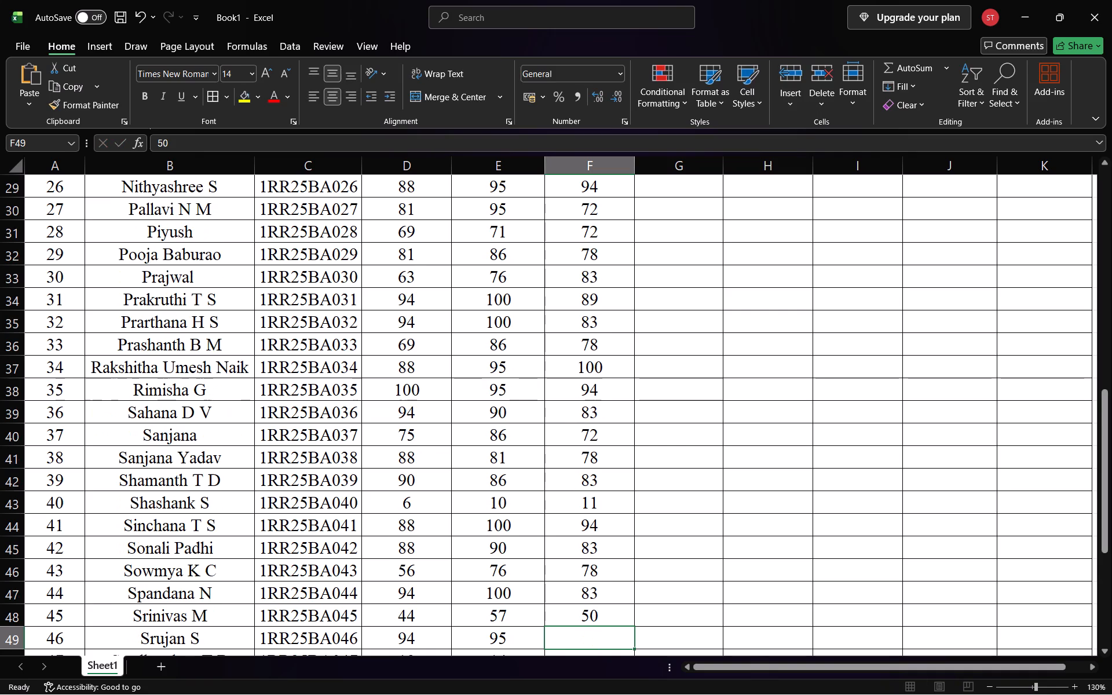
{"action": "type", "text": "94"}
{"action": "key", "text": "Down"}
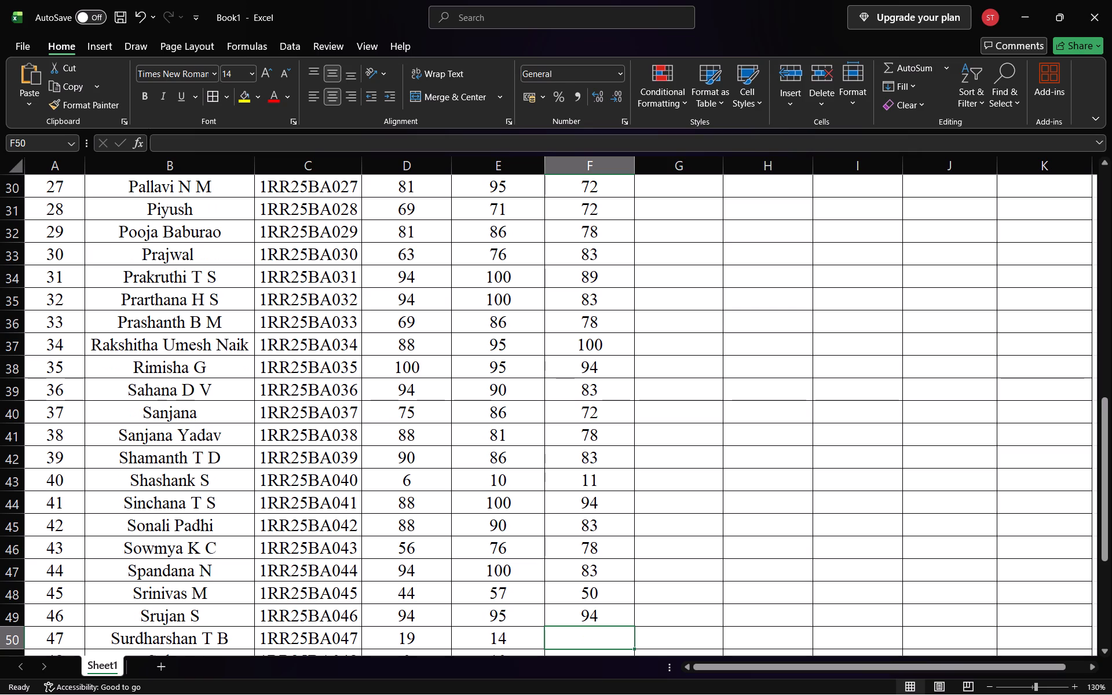
{"action": "type", "text": "39"}
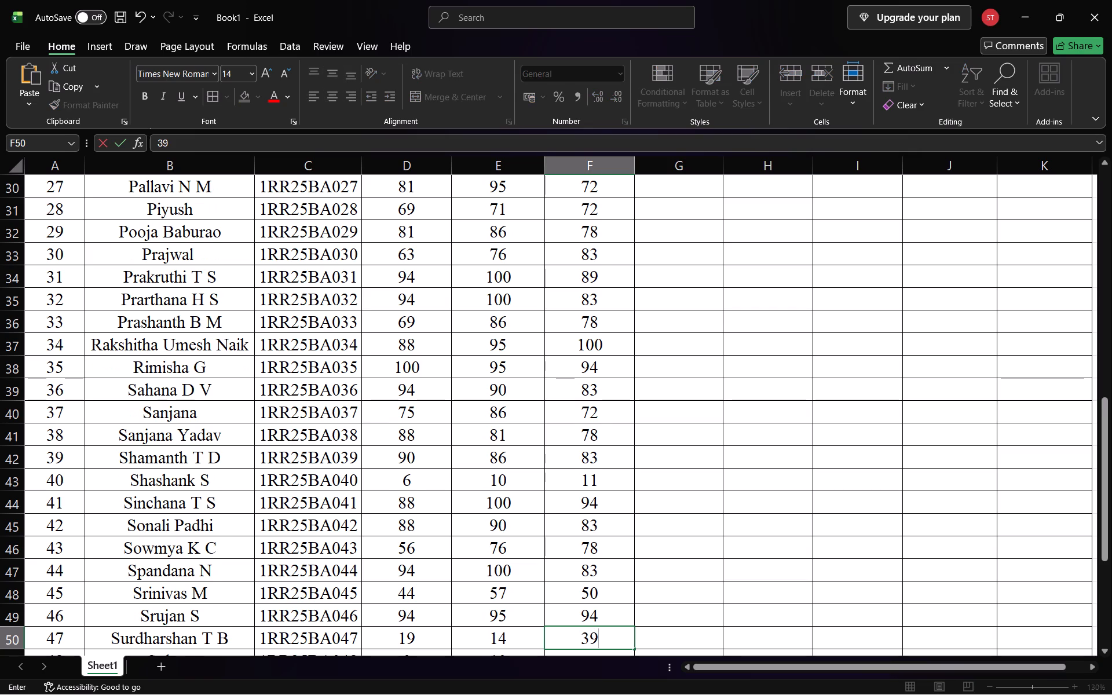
{"action": "key", "text": "Down"}
{"action": "key", "text": "6"}
{"action": "key", "text": "Down"}
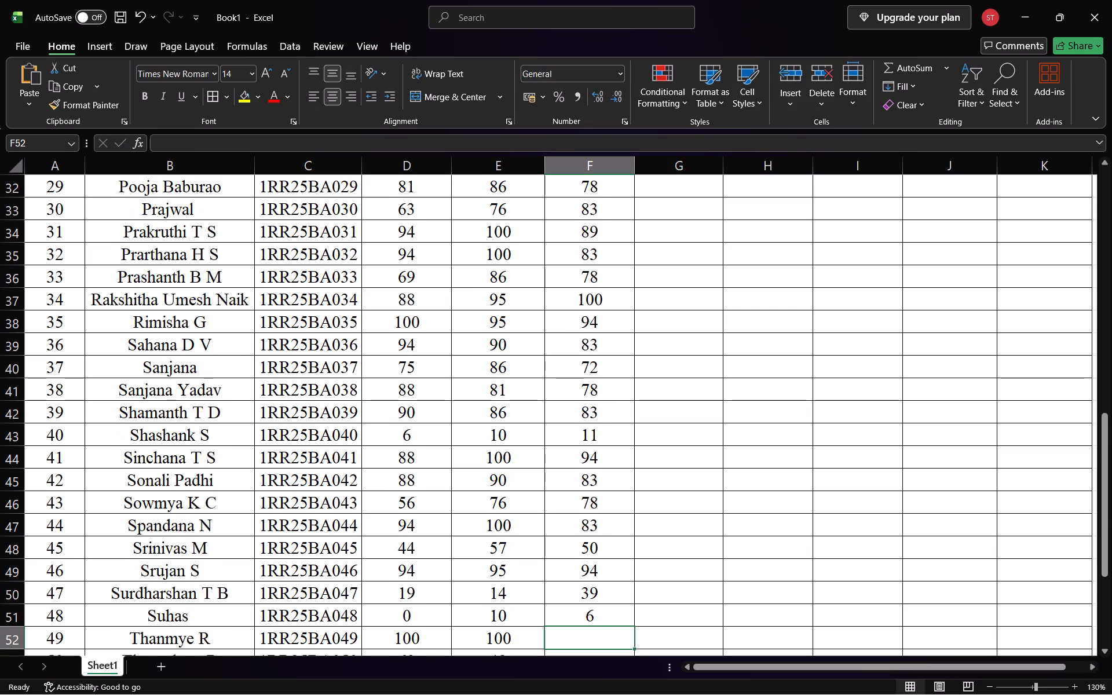
{"action": "type", "text": "100"}
{"action": "key", "text": "Down"}
Enter B25BC303 attendance for serial numbers 50 to 53 in F53 to F56 as 72, 78, 67 and 83.
{"action": "type", "text": "72"}
{"action": "key", "text": "Down"}
{"action": "type", "text": "78"}
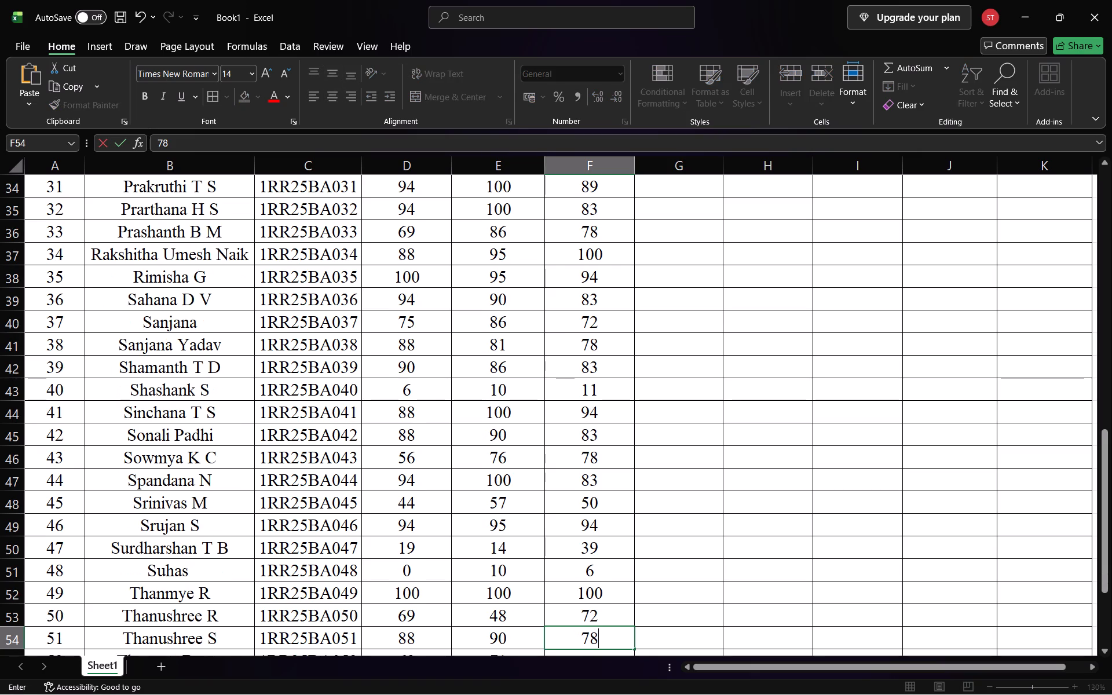
{"action": "key", "text": "Down"}
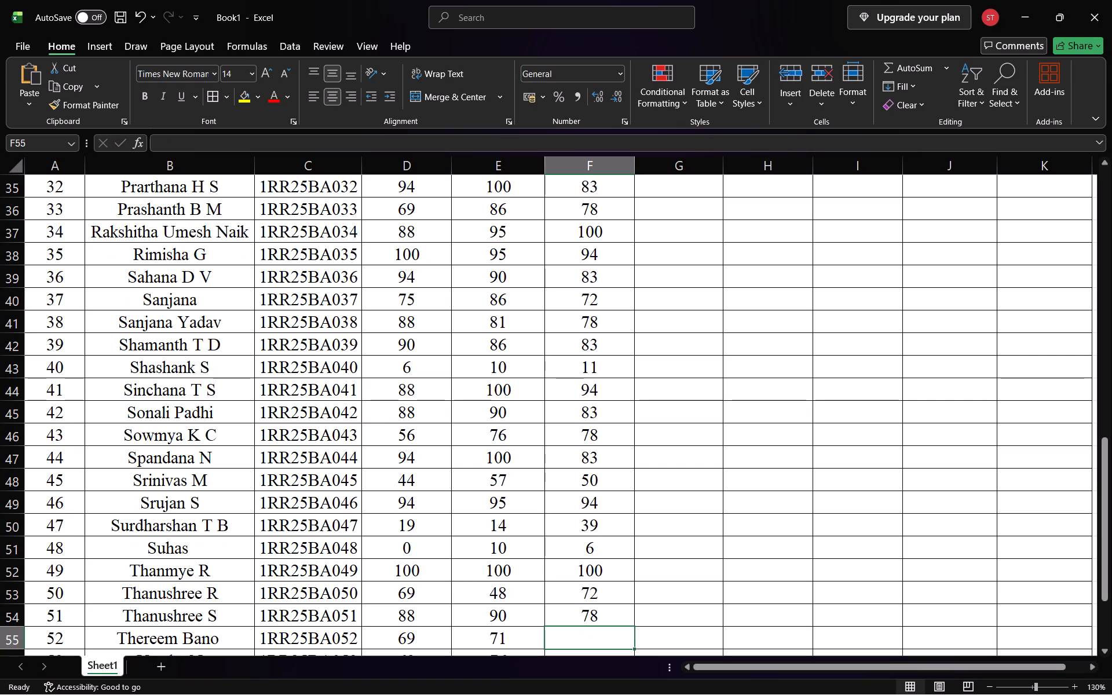
{"action": "type", "text": "67"}
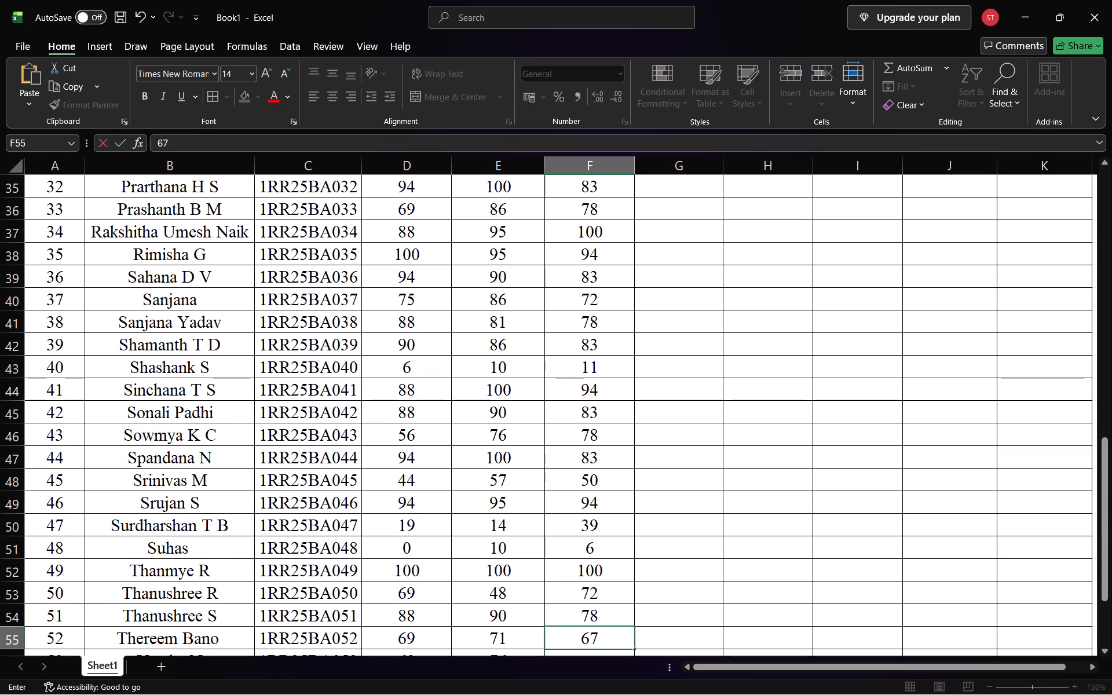
{"action": "key", "text": "Down"}
{"action": "type", "text": "83"}
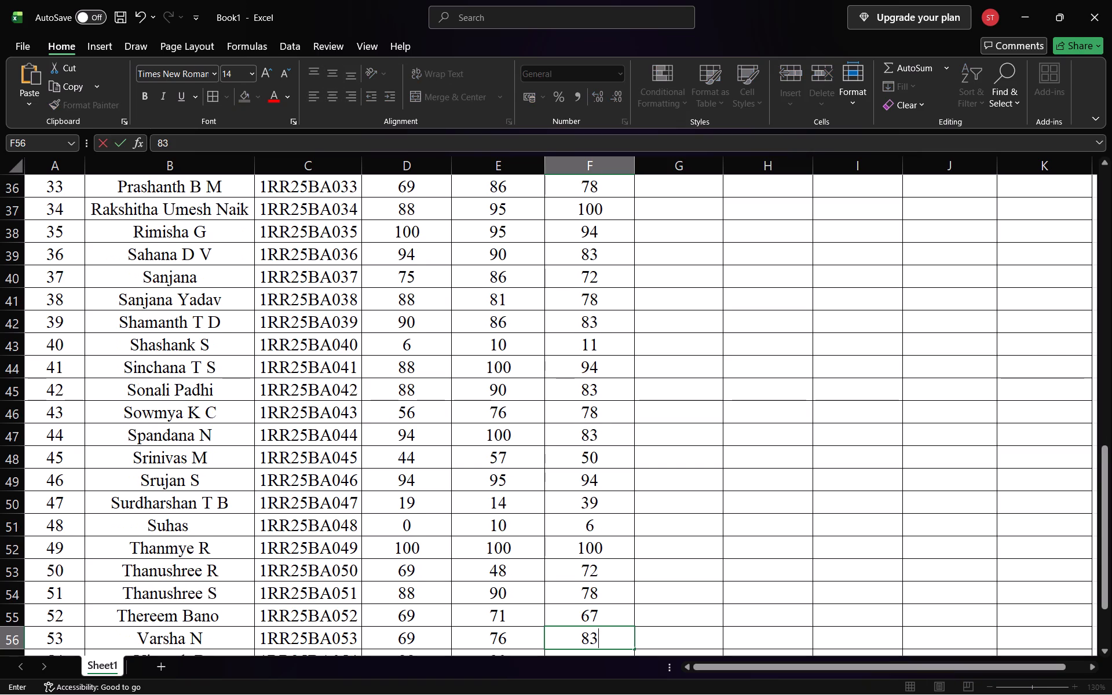
{"action": "key", "text": "Down"}
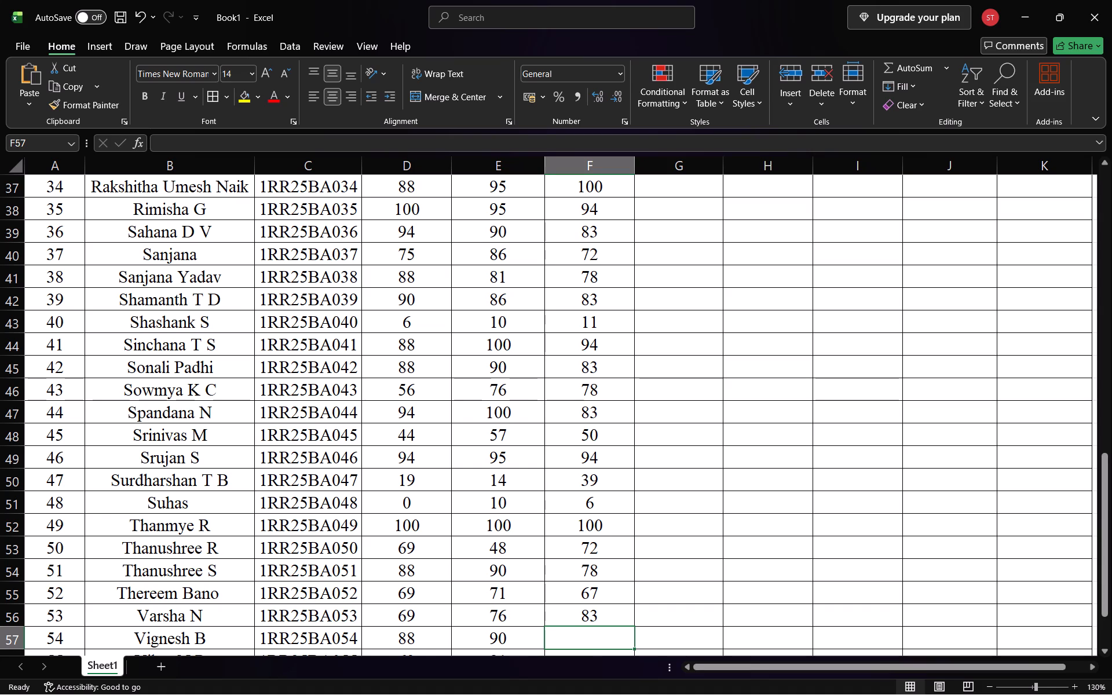
Enter B25BC303 attendance for serial numbers 54 to 57 in F57 to F60 as 83, 78, 83 and 94.
{"action": "type", "text": "83"}
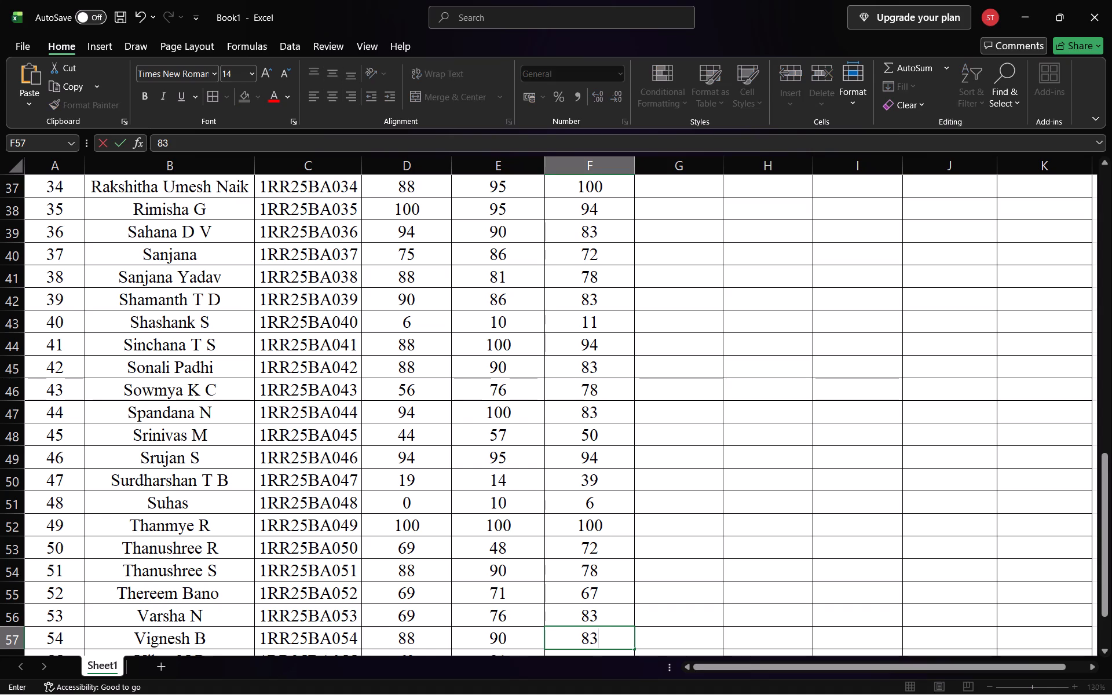
{"action": "key", "text": "Down"}
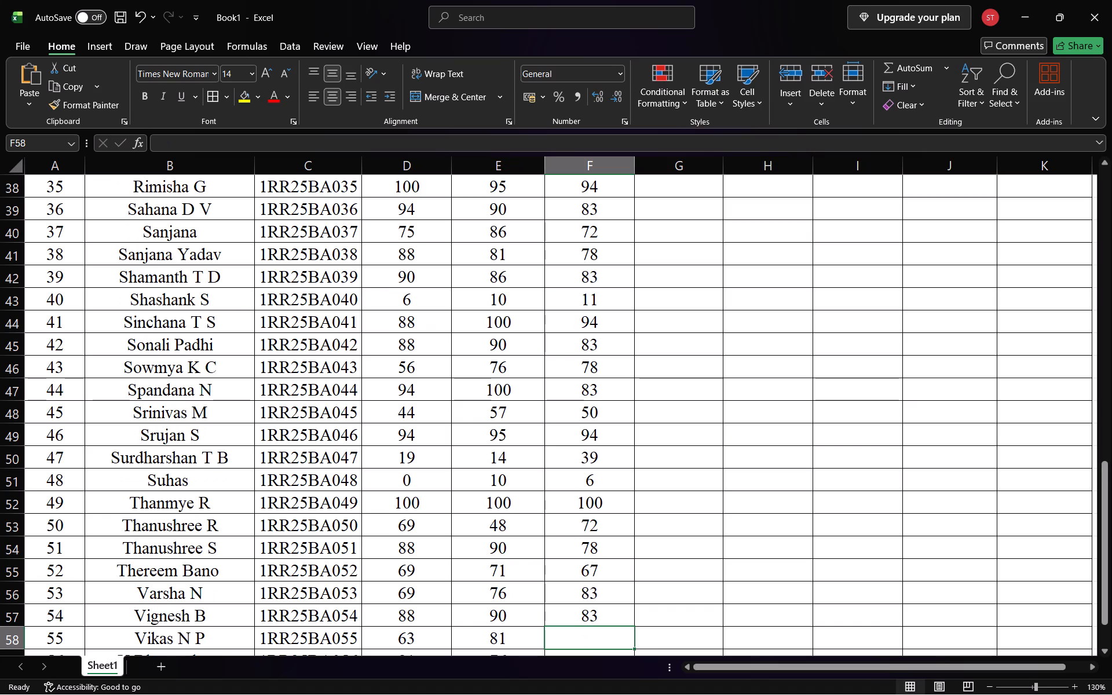
{"action": "type", "text": "78"}
{"action": "key", "text": "Down"}
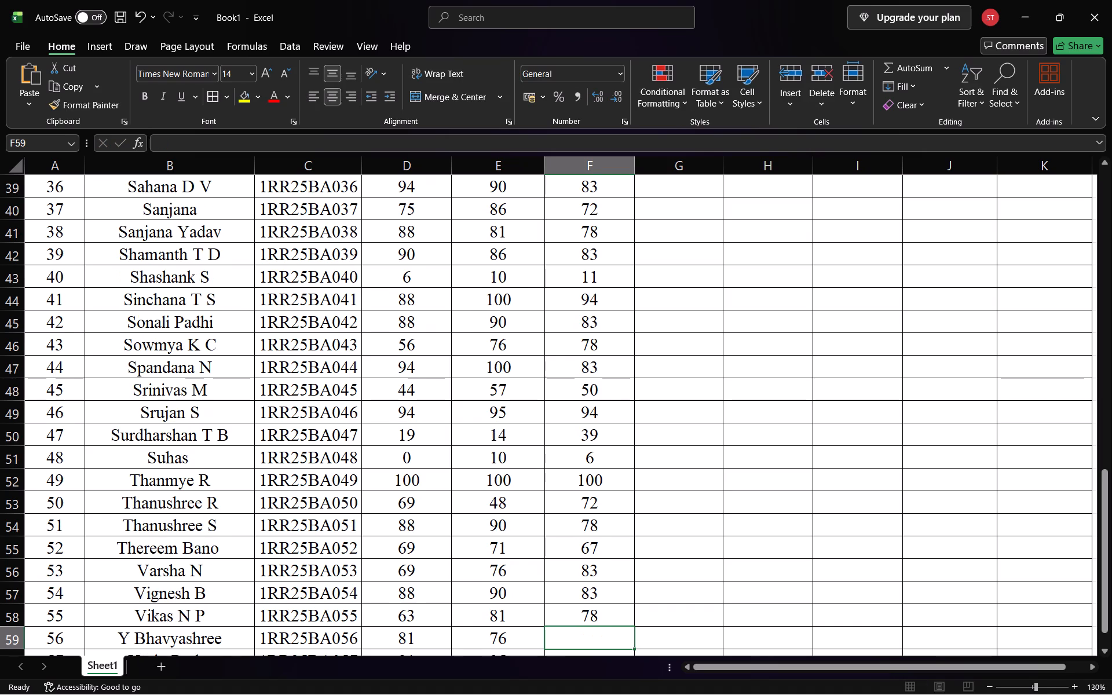
{"action": "type", "text": "83"}
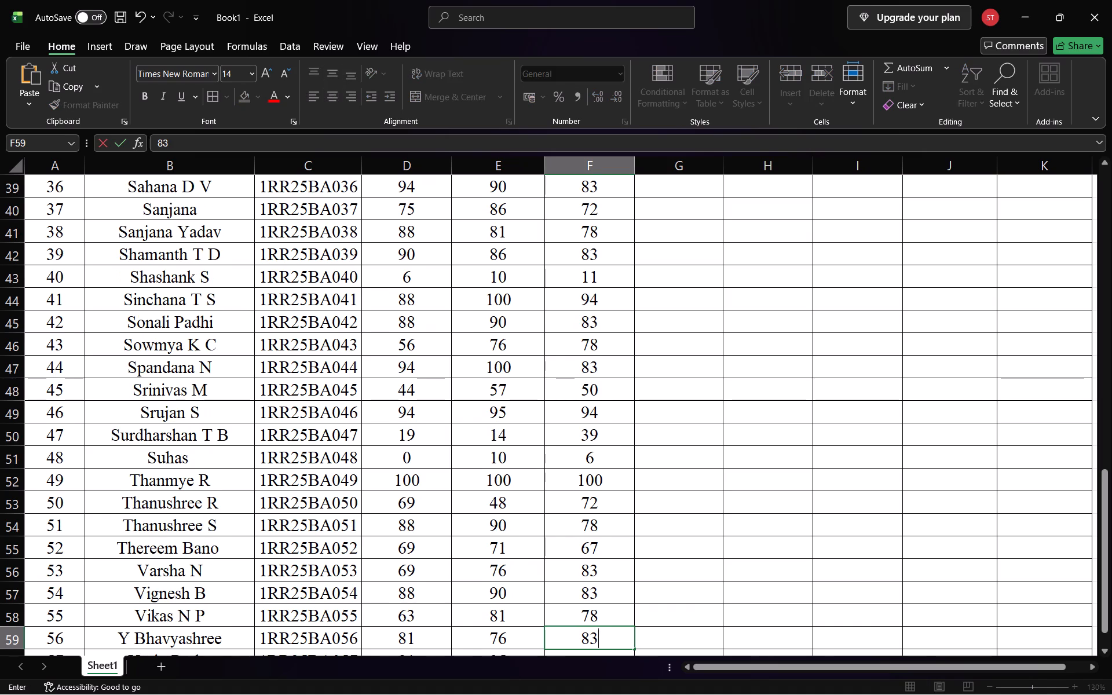
{"action": "key", "text": "Down"}
{"action": "type", "text": "94"}
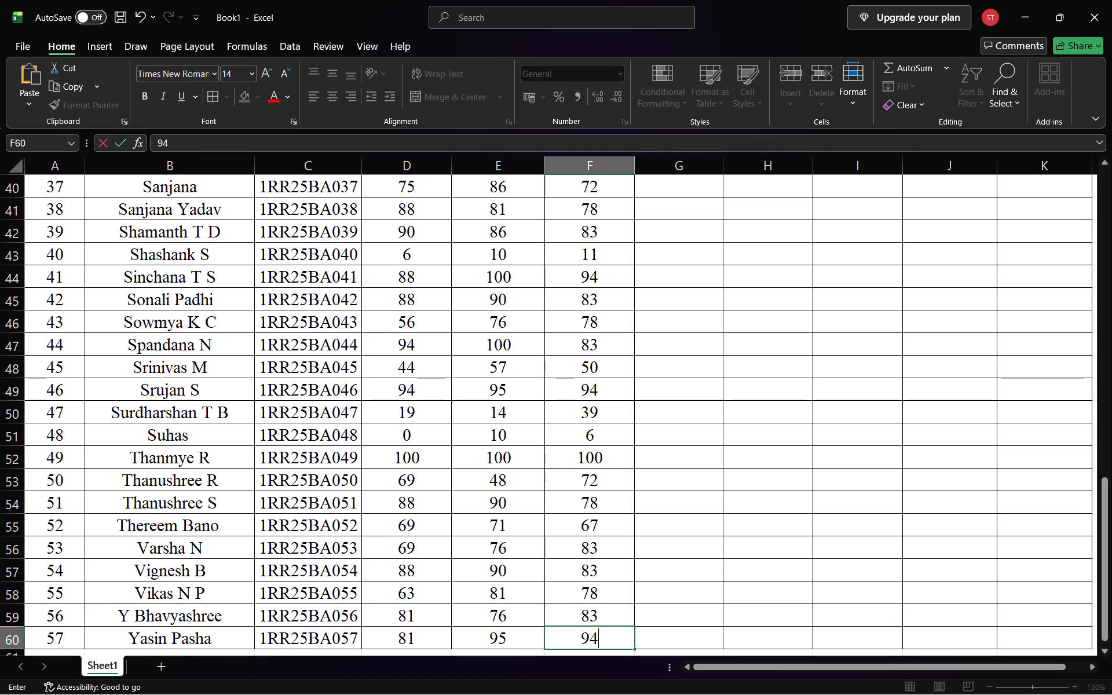
{"action": "key", "text": "Down"}
Enter B25BC304 attendance for serial numbers 11 to 15 in G14 to G18 as 60, 67, 60, 93 and 13.
{"action": "key", "text": "Right"}
{"action": "key", "text": "Up"}
{"action": "key", "text": "Up"}
{"action": "key", "text": "Up"}
{"action": "key", "text": "Up"}
{"action": "key", "text": "Up"}
{"action": "key", "text": "Up"}
{"action": "key", "text": "Up"}
{"action": "key", "text": "Up"}
{"action": "key", "text": "Up"}
{"action": "key", "text": "Up"}
{"action": "key", "text": "Up"}
{"action": "key", "text": "Up"}
{"action": "key", "text": "Up"}
{"action": "key", "text": "Up"}
{"action": "key", "text": "Up"}
{"action": "key", "text": "Up"}
{"action": "key", "text": "Up"}
{"action": "key", "text": "Up"}
{"action": "key", "text": "Up"}
{"action": "key", "text": "Up"}
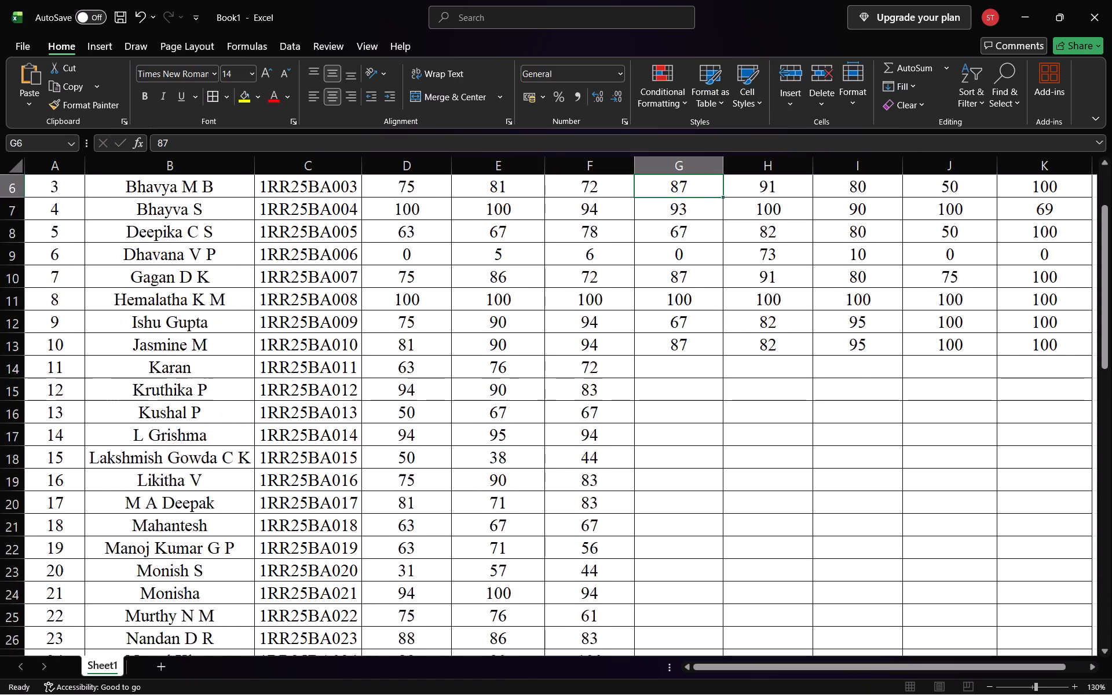
{"action": "key", "text": "Down"}
{"action": "key", "text": "Down"}
{"action": "key", "text": "Down"}
{"action": "key", "text": "Down"}
{"action": "key", "text": "Down"}
{"action": "key", "text": "Down"}
{"action": "key", "text": "Down"}
{"action": "key", "text": "Down"}
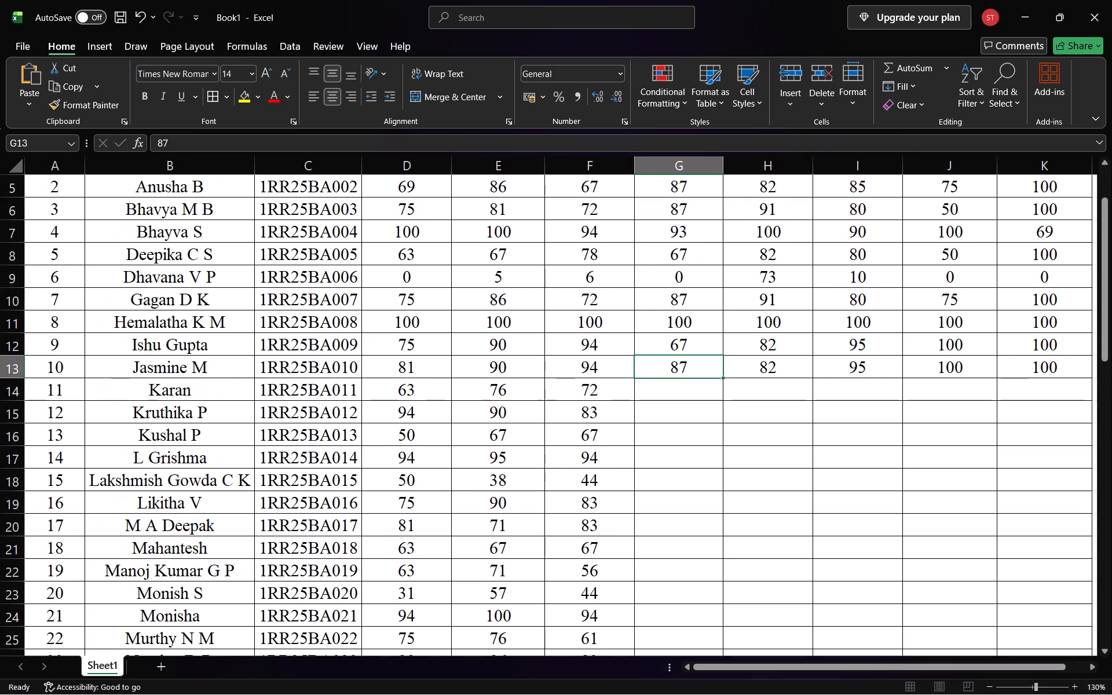
{"action": "key", "text": "Down"}
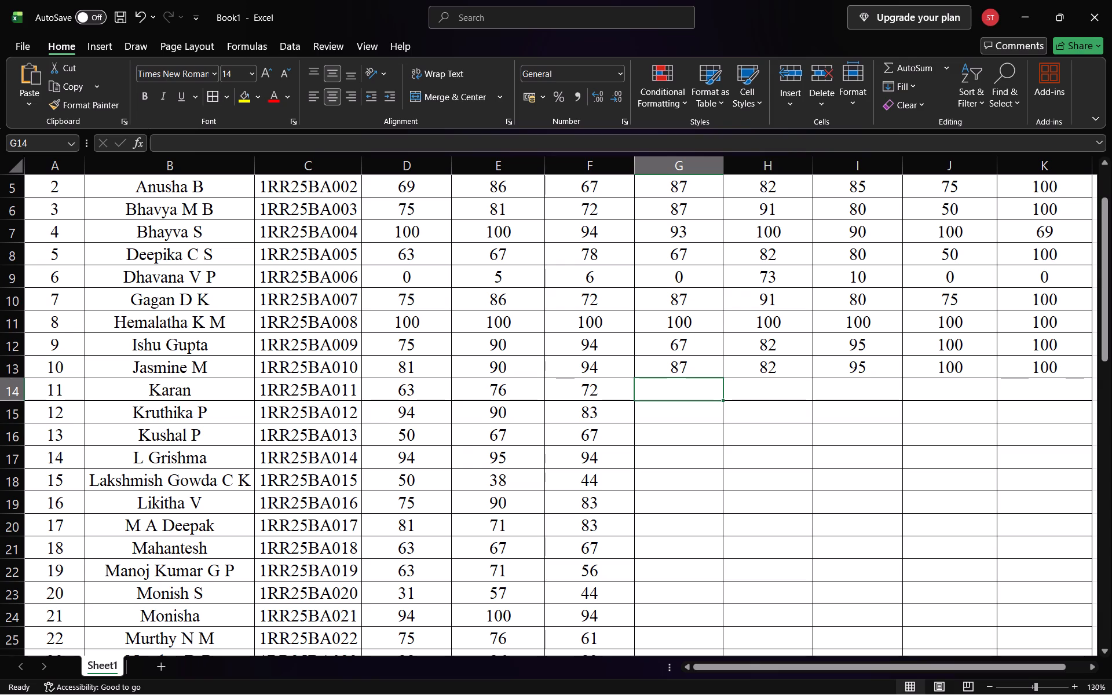
{"action": "type", "text": "60"}
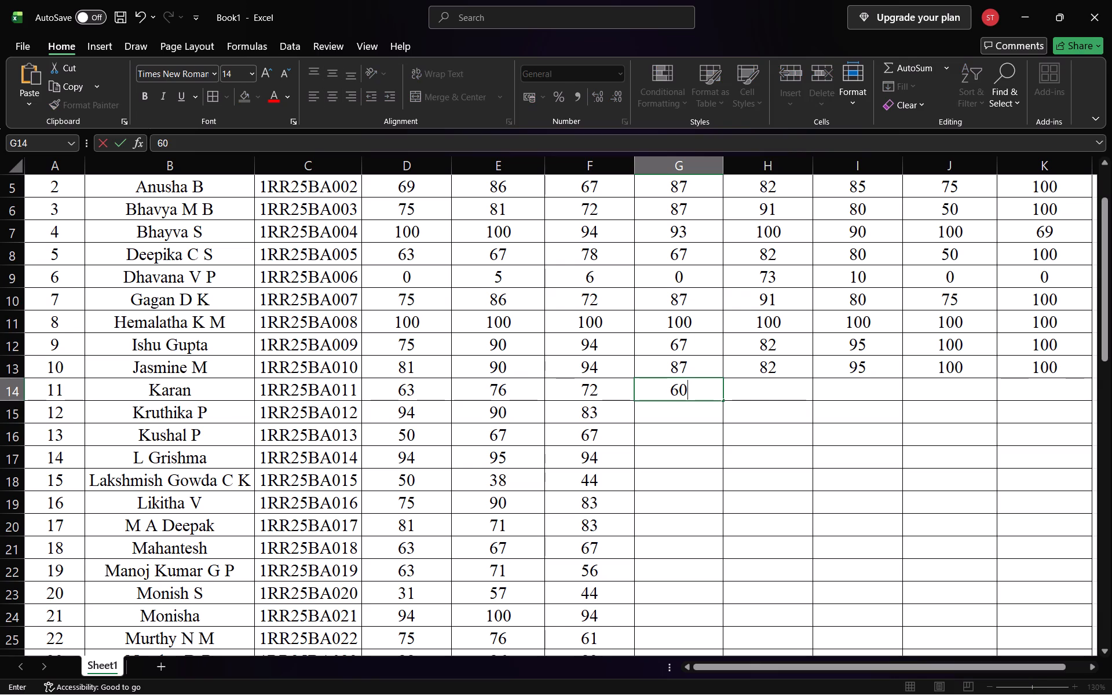
{"action": "key", "text": "Down"}
{"action": "type", "text": "67"}
{"action": "key", "text": "Down"}
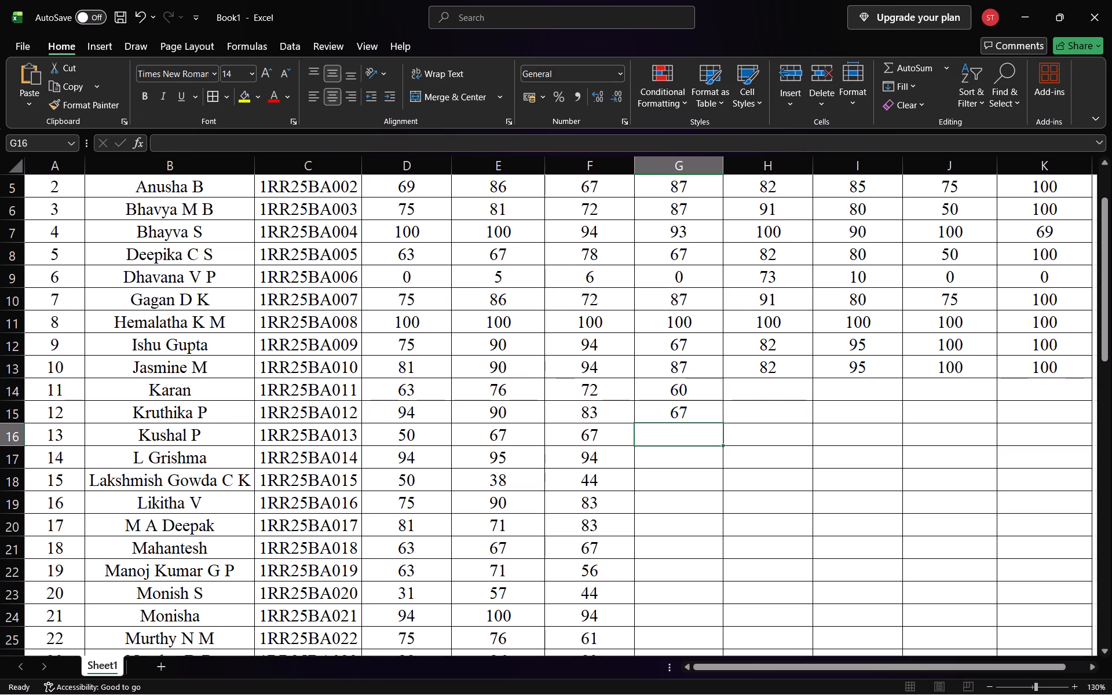
{"action": "type", "text": "60"}
{"action": "key", "text": "Down"}
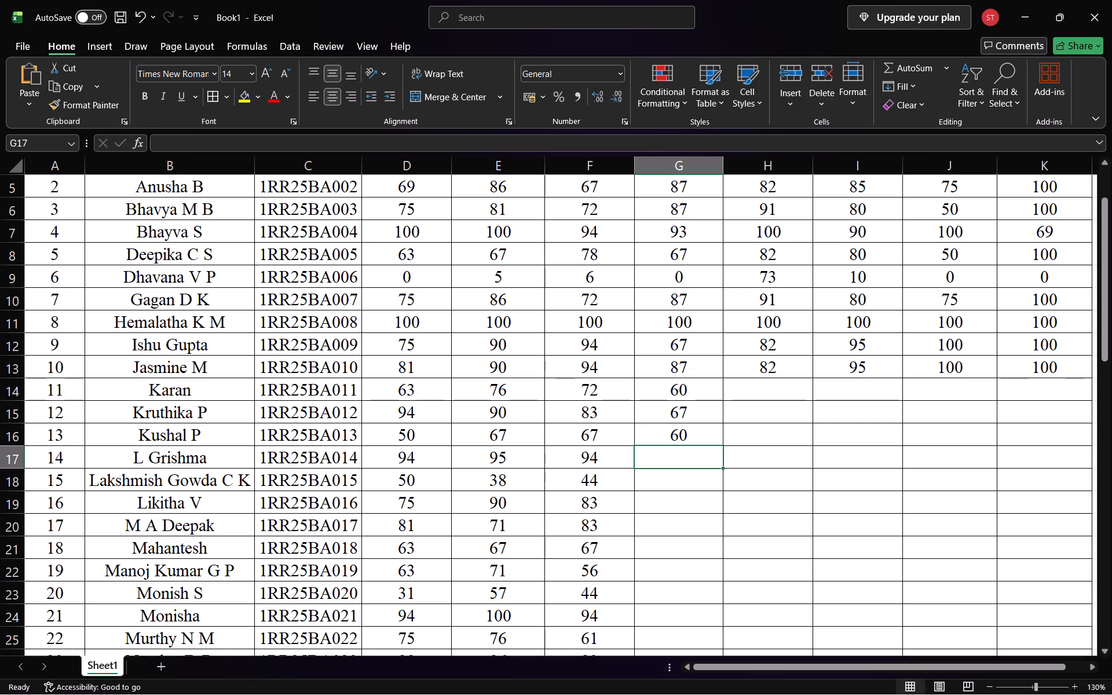
{"action": "key", "text": "9"}
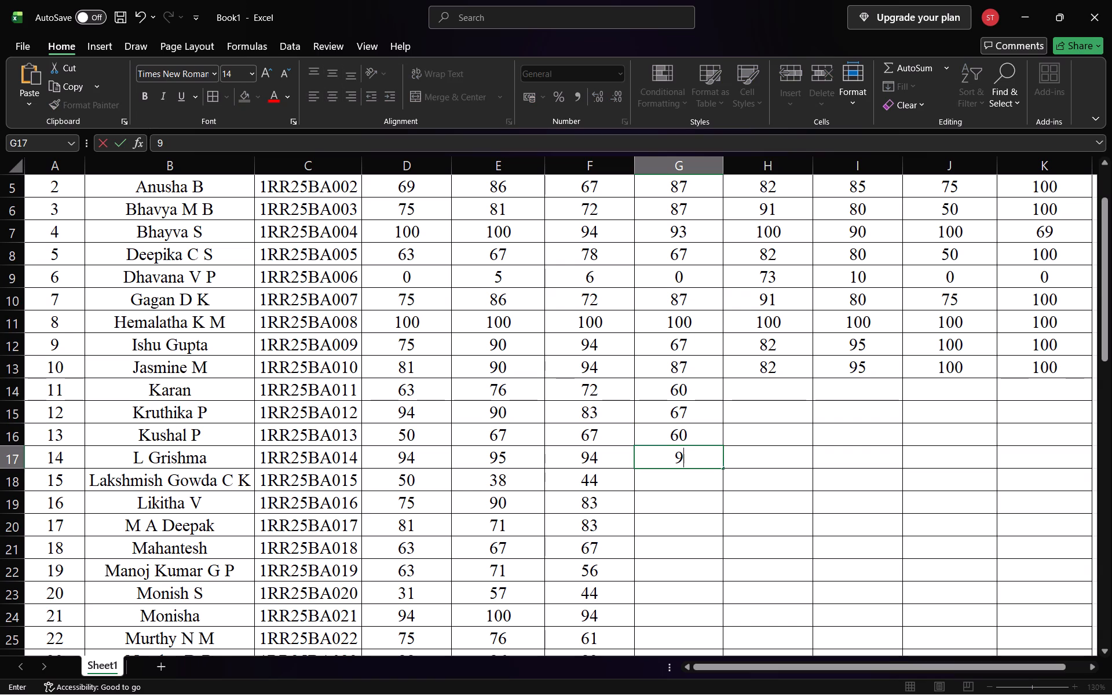
{"action": "key", "text": "3"}
{"action": "key", "text": "Down"}
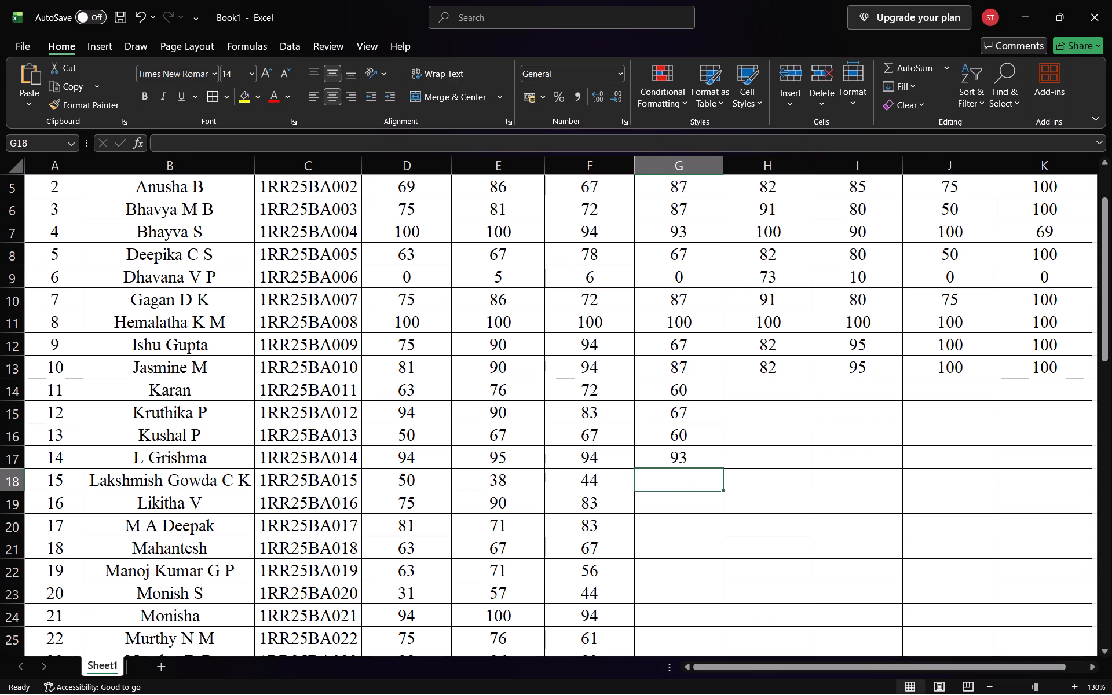
{"action": "type", "text": "13"}
{"action": "key", "text": "Down"}
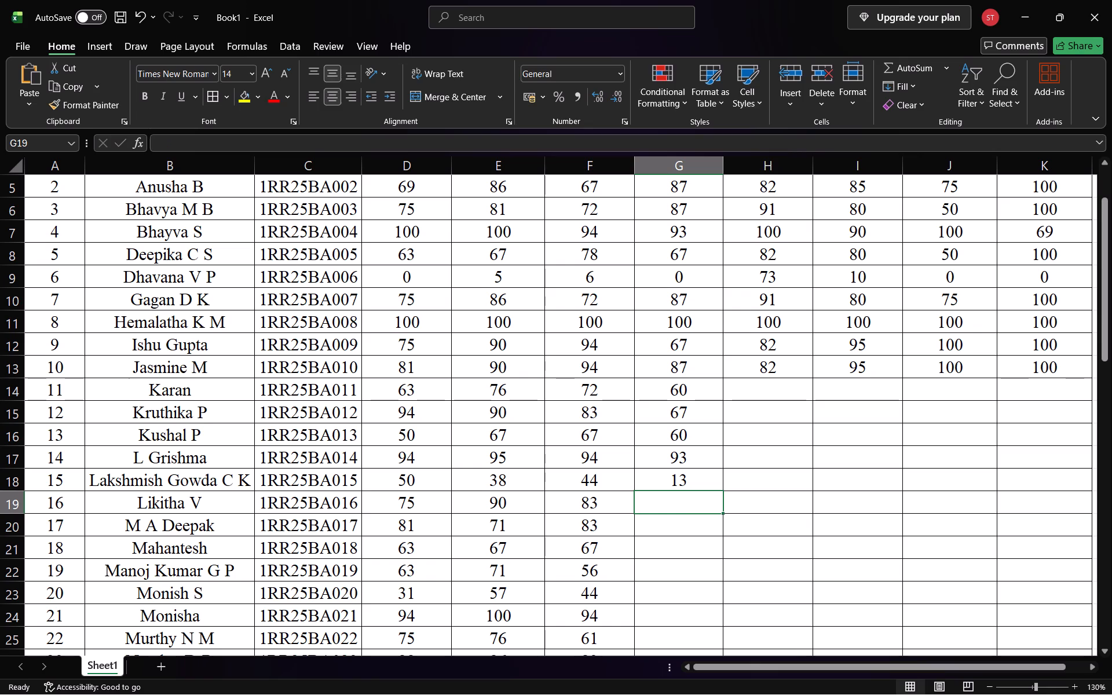
Enter B25BC304 attendance for serial numbers 16 to 19 in G19 to G22 as 60, 67, 47 and 40.
{"action": "type", "text": "60"}
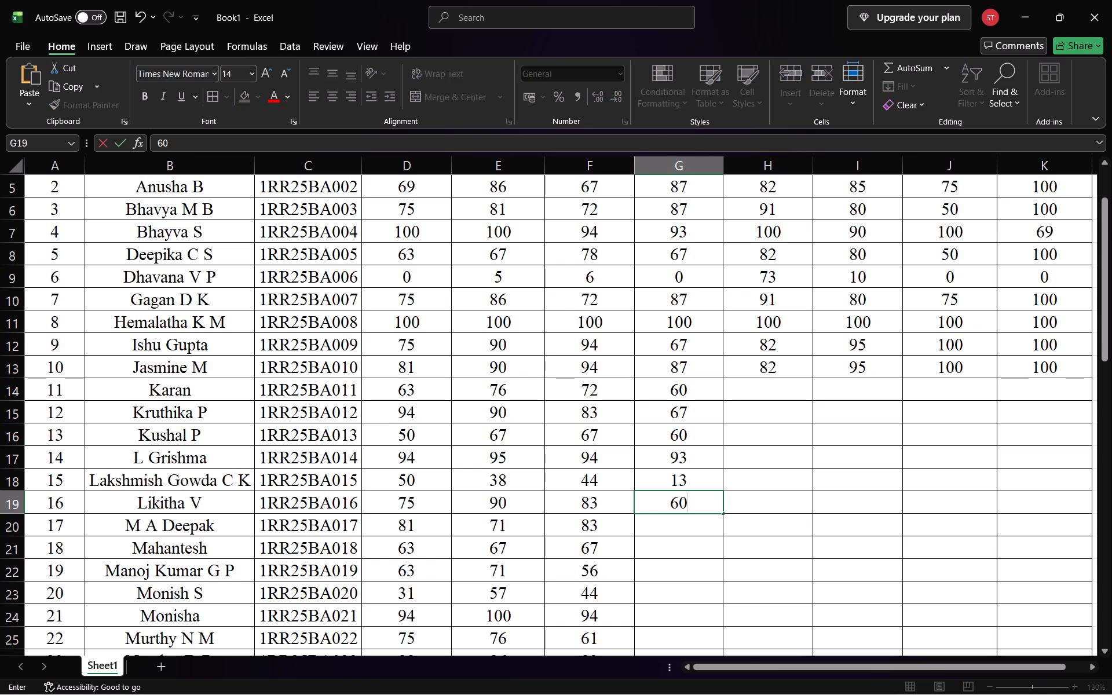
{"action": "key", "text": "Up"}
{"action": "key", "text": "Up"}
{"action": "key", "text": "Up"}
{"action": "key", "text": "Down"}
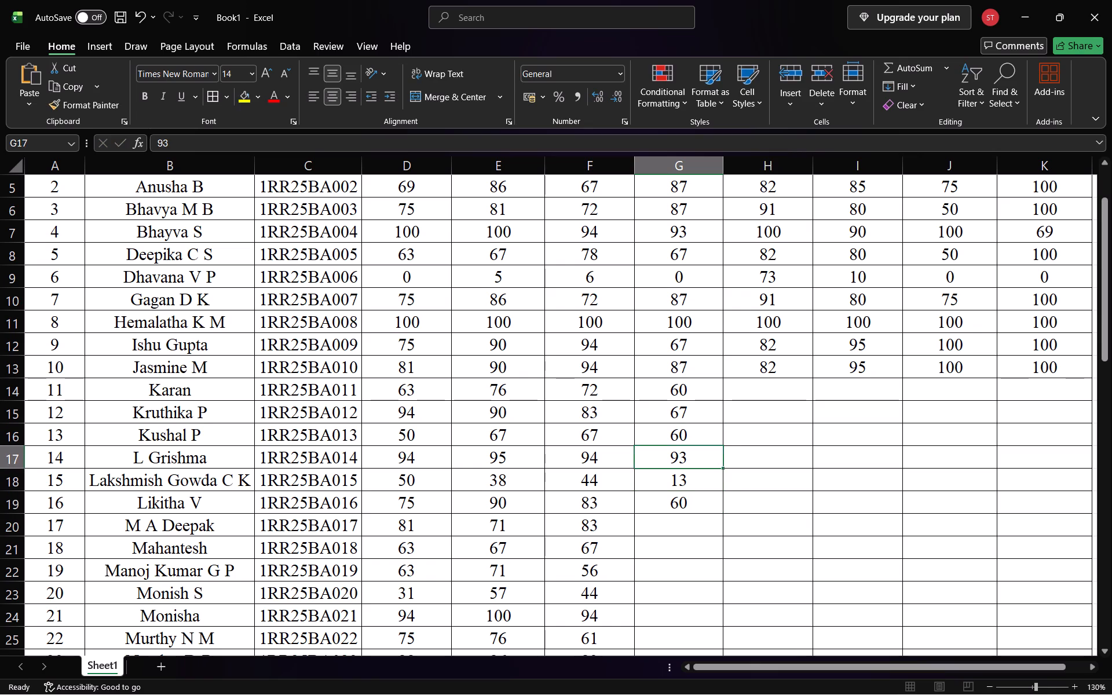
{"action": "key", "text": "Down"}
{"action": "key", "text": "Down"}
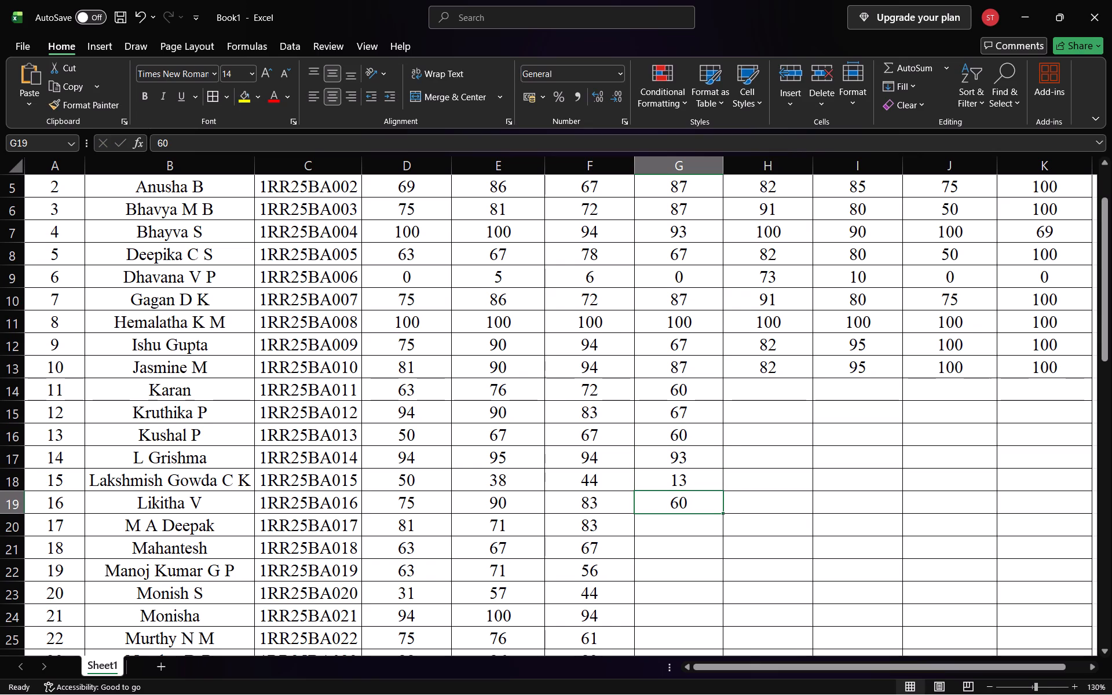
{"action": "key", "text": "Down"}
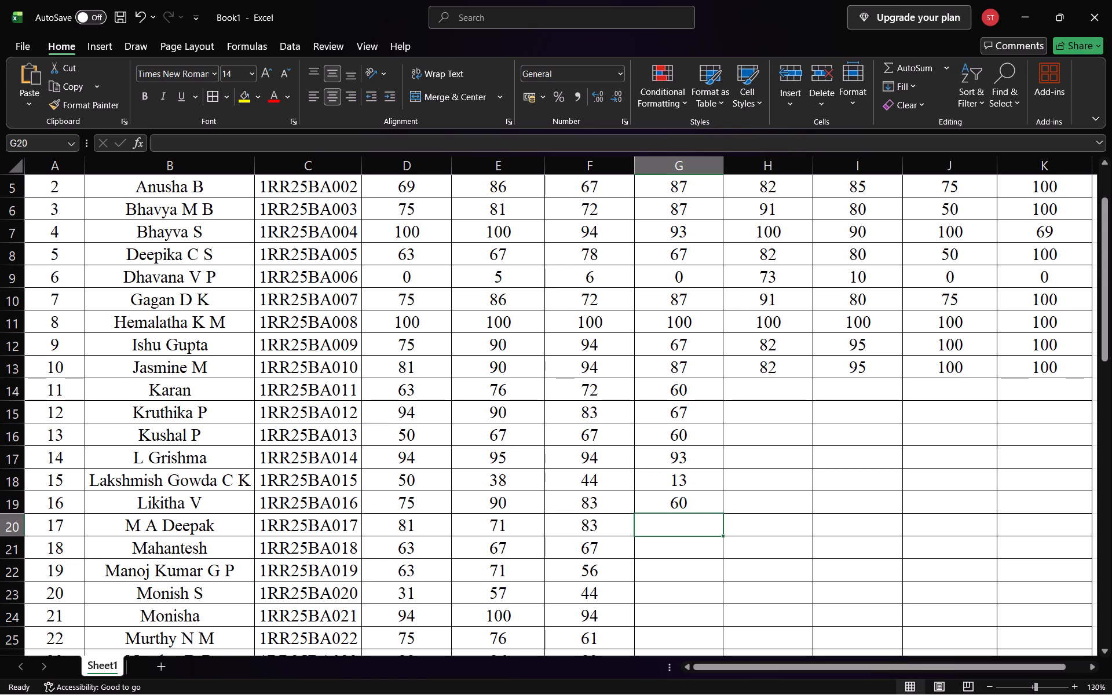
{"action": "type", "text": "67"}
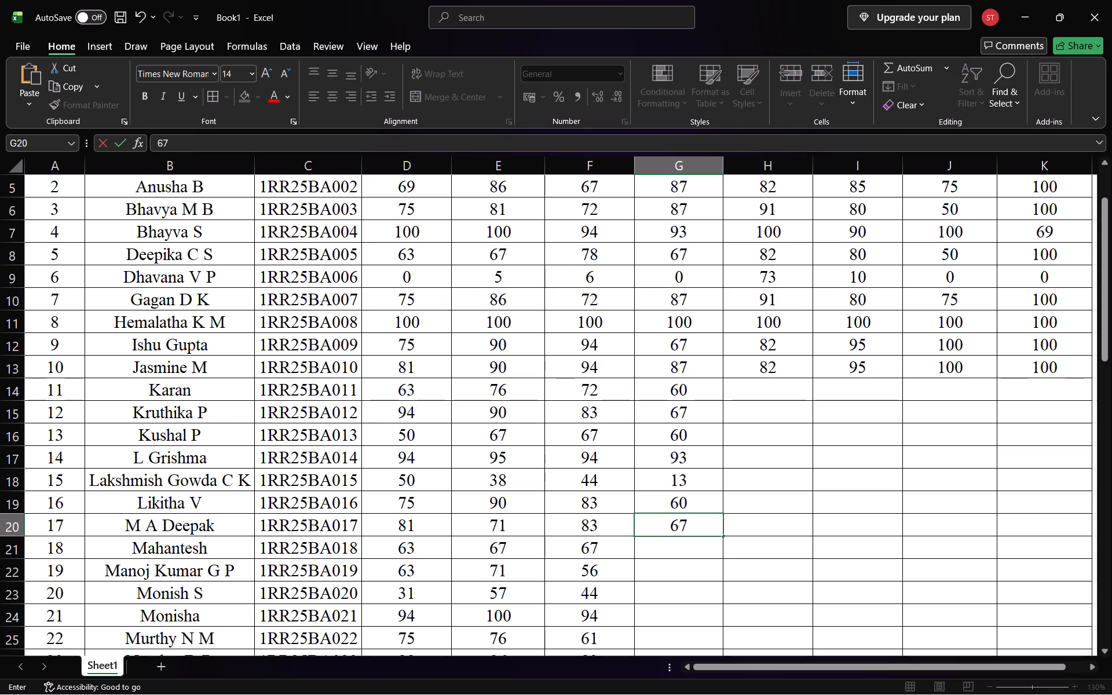
{"action": "key", "text": "Down"}
{"action": "type", "text": "47"}
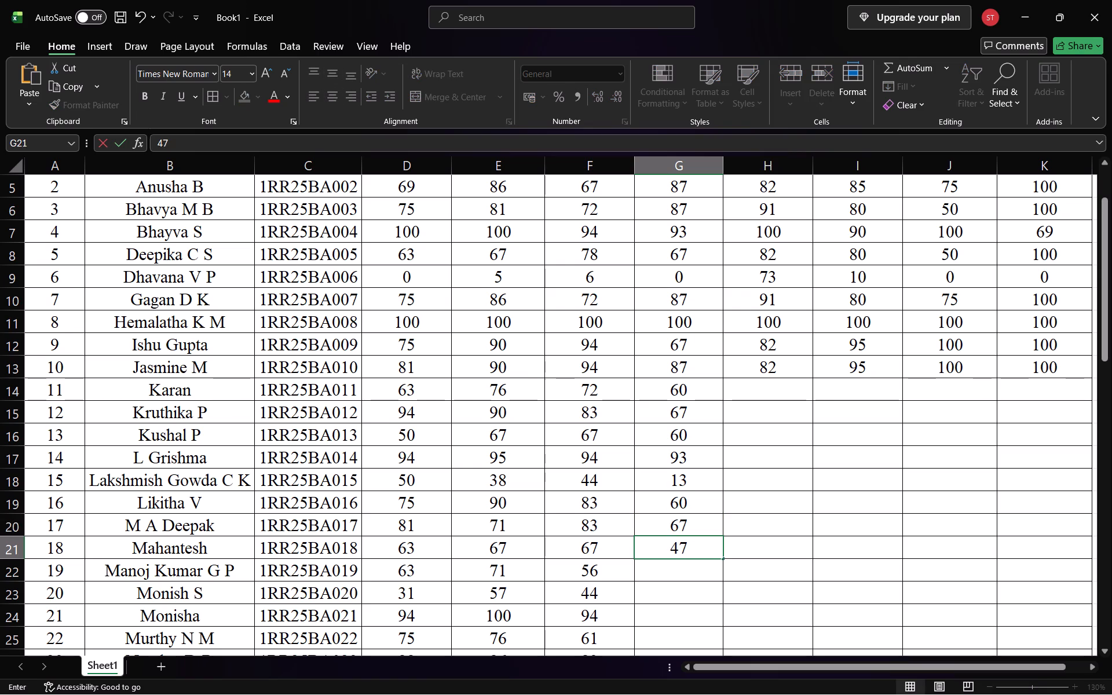
{"action": "key", "text": "Down"}
{"action": "type", "text": "40"}
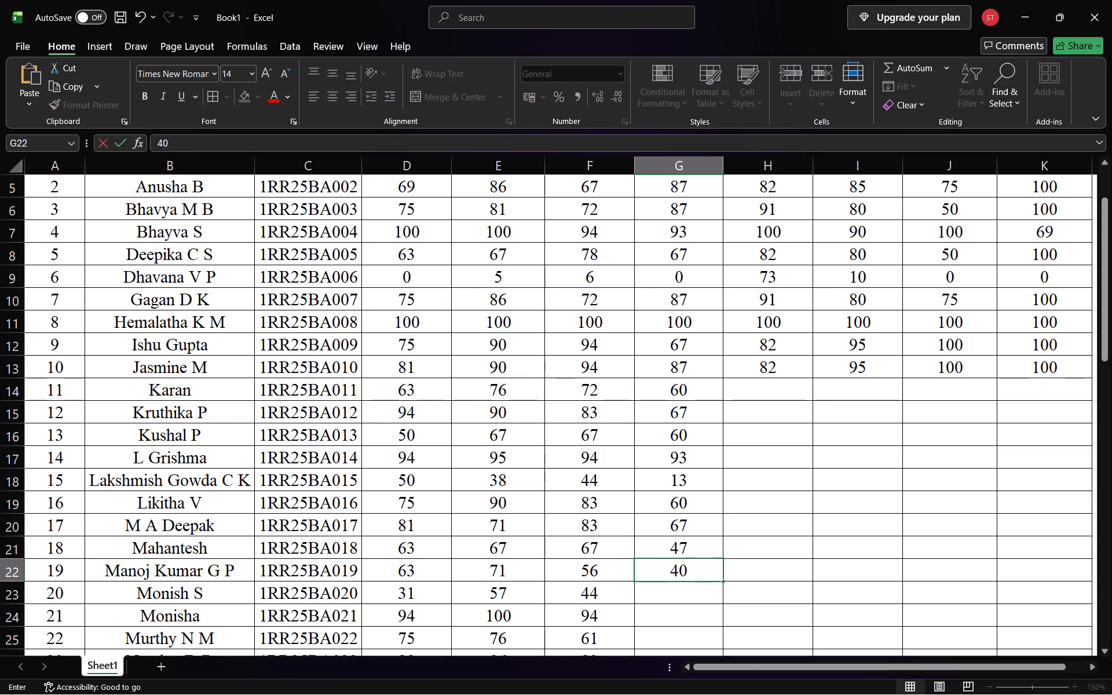
{"action": "key", "text": "Down"}
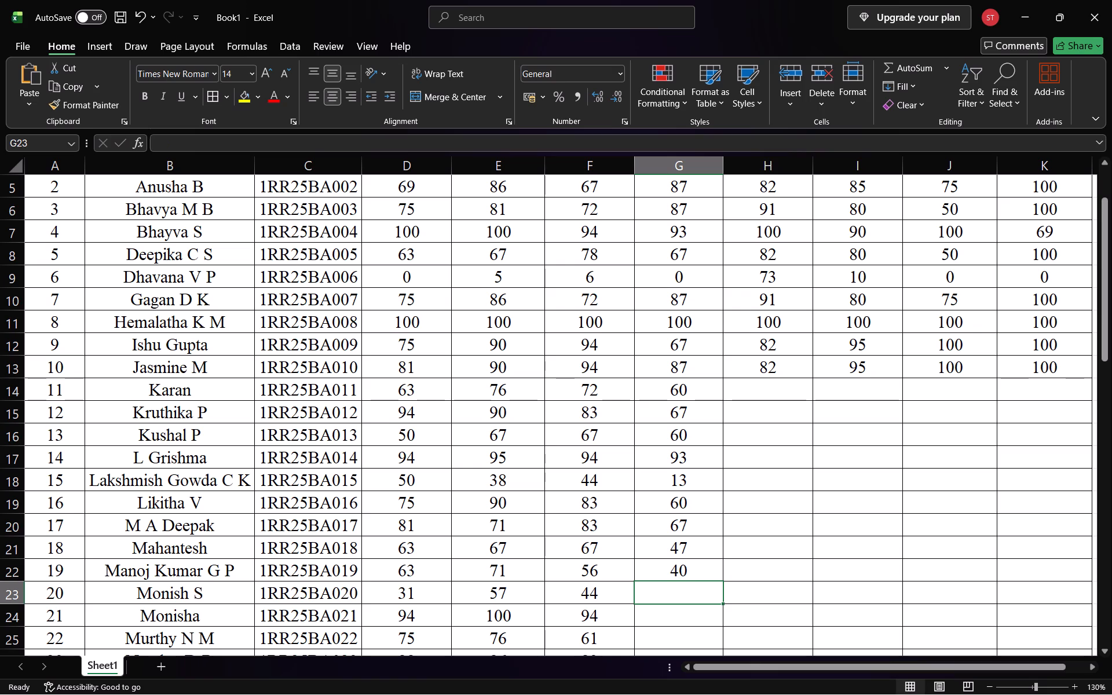
Enter B25BC304 attendance for serial numbers 20 to 22 in G23 to G25 as 20, 87 and 62.
{"action": "key", "text": "3"}
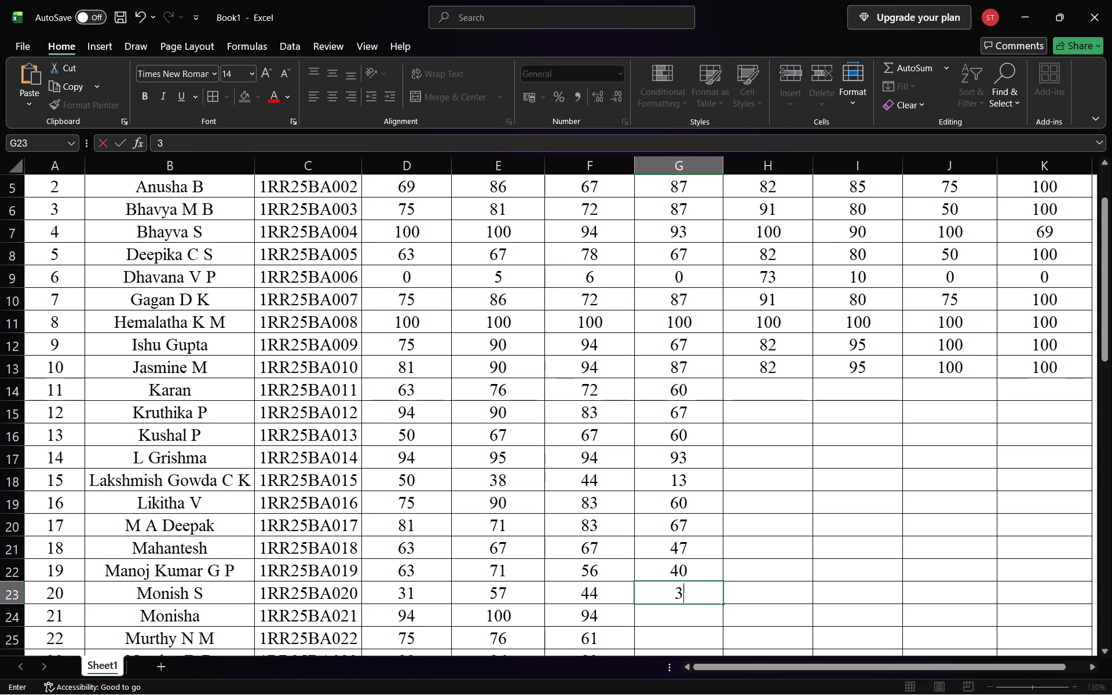
{"action": "key", "text": "BackSpace"}
{"action": "type", "text": "20"}
{"action": "key", "text": "Down"}
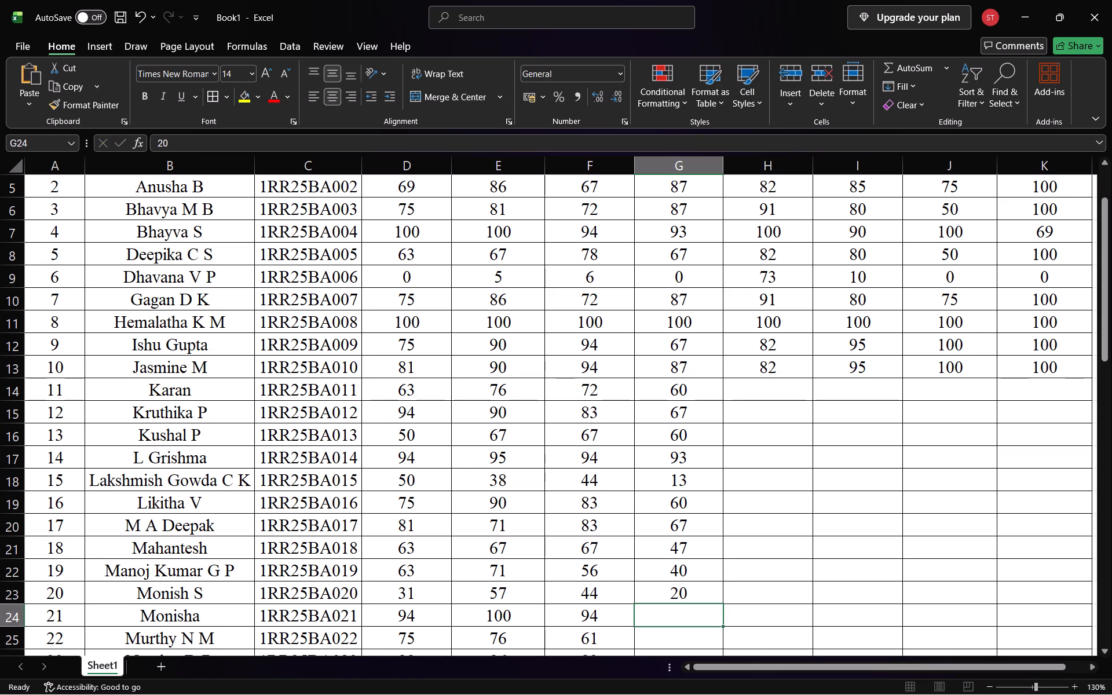
{"action": "type", "text": "87"}
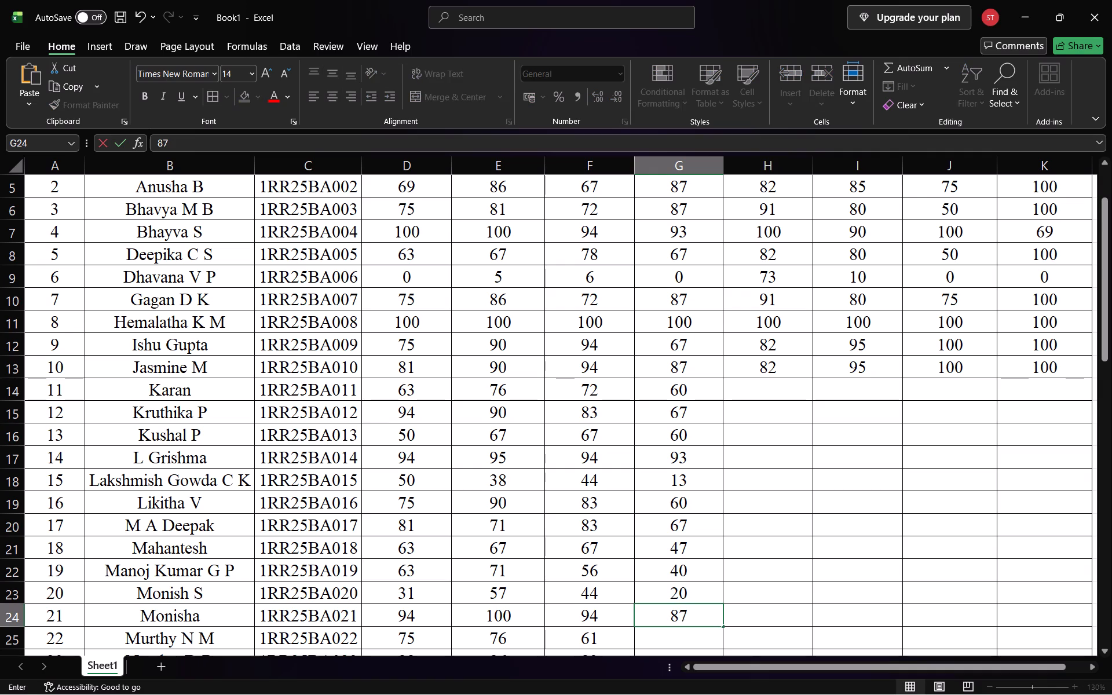
{"action": "key", "text": "Down"}
{"action": "type", "text": "623"}
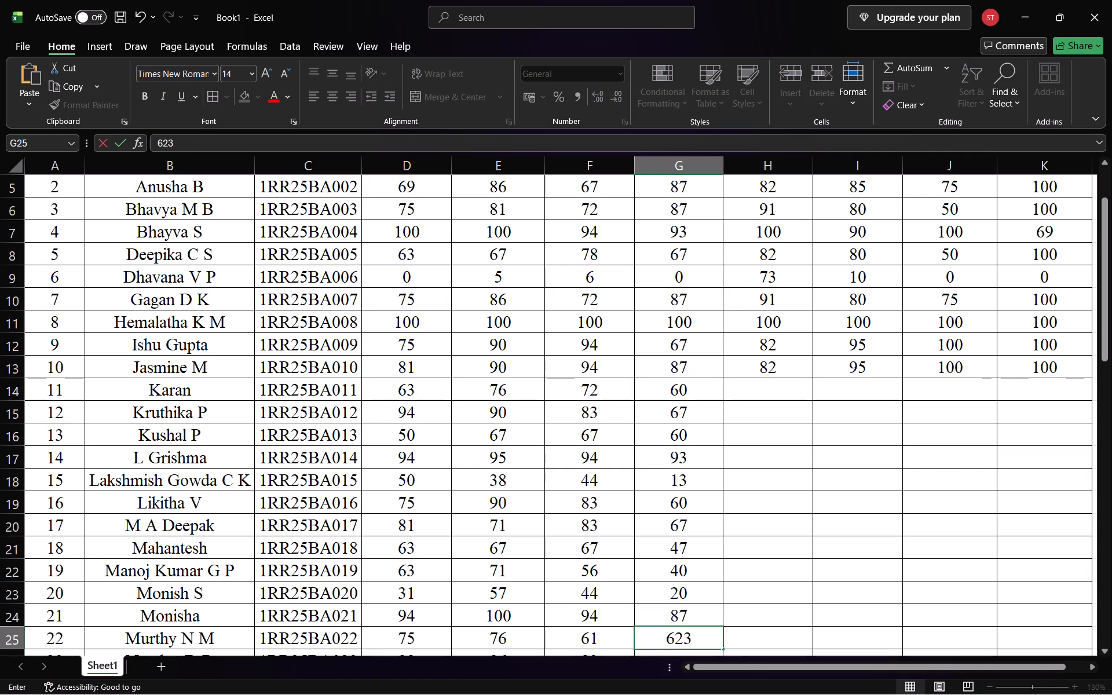
{"action": "key", "text": "BackSpace"}
{"action": "key", "text": "backslash"}
{"action": "key", "text": "BackSpace"}
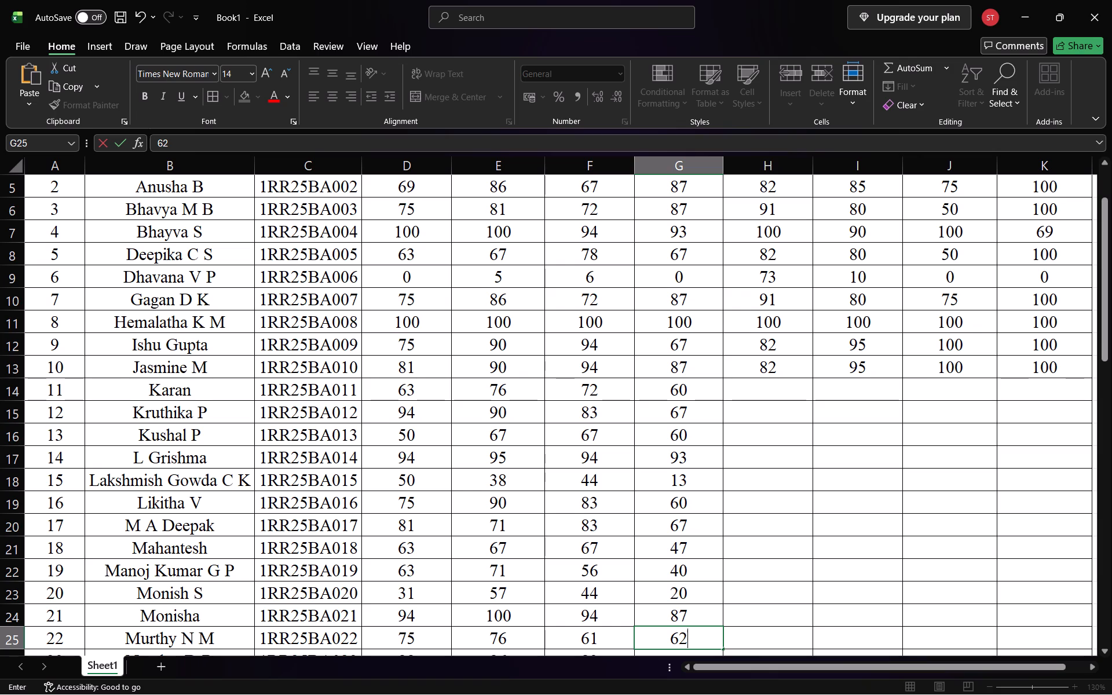
{"action": "key", "text": "Down"}
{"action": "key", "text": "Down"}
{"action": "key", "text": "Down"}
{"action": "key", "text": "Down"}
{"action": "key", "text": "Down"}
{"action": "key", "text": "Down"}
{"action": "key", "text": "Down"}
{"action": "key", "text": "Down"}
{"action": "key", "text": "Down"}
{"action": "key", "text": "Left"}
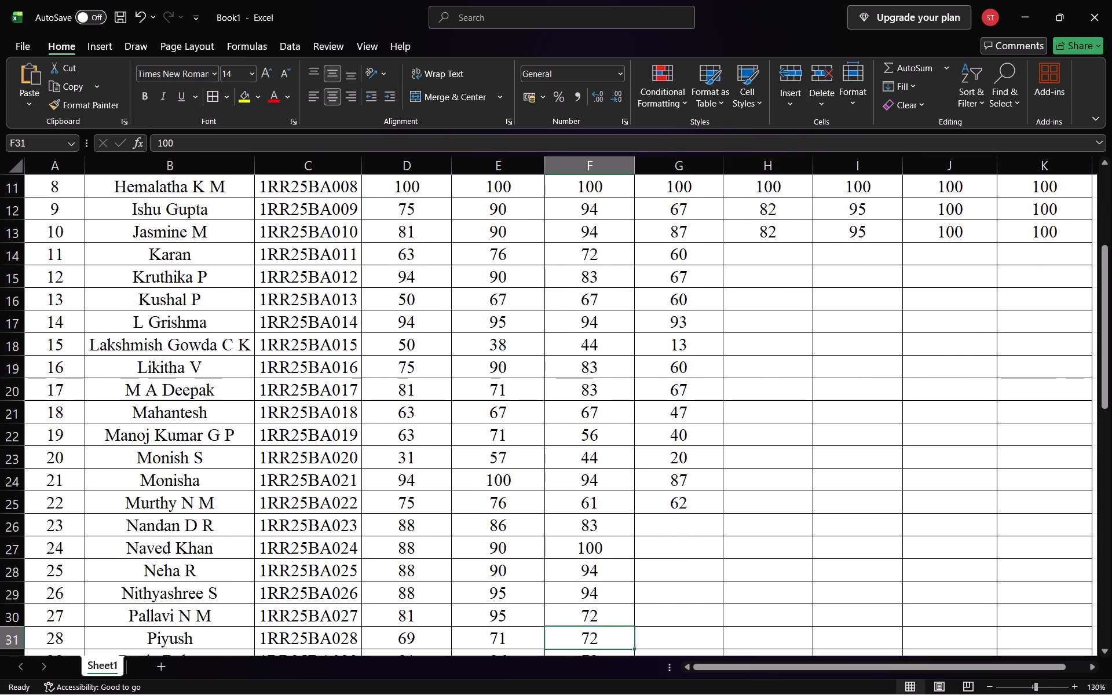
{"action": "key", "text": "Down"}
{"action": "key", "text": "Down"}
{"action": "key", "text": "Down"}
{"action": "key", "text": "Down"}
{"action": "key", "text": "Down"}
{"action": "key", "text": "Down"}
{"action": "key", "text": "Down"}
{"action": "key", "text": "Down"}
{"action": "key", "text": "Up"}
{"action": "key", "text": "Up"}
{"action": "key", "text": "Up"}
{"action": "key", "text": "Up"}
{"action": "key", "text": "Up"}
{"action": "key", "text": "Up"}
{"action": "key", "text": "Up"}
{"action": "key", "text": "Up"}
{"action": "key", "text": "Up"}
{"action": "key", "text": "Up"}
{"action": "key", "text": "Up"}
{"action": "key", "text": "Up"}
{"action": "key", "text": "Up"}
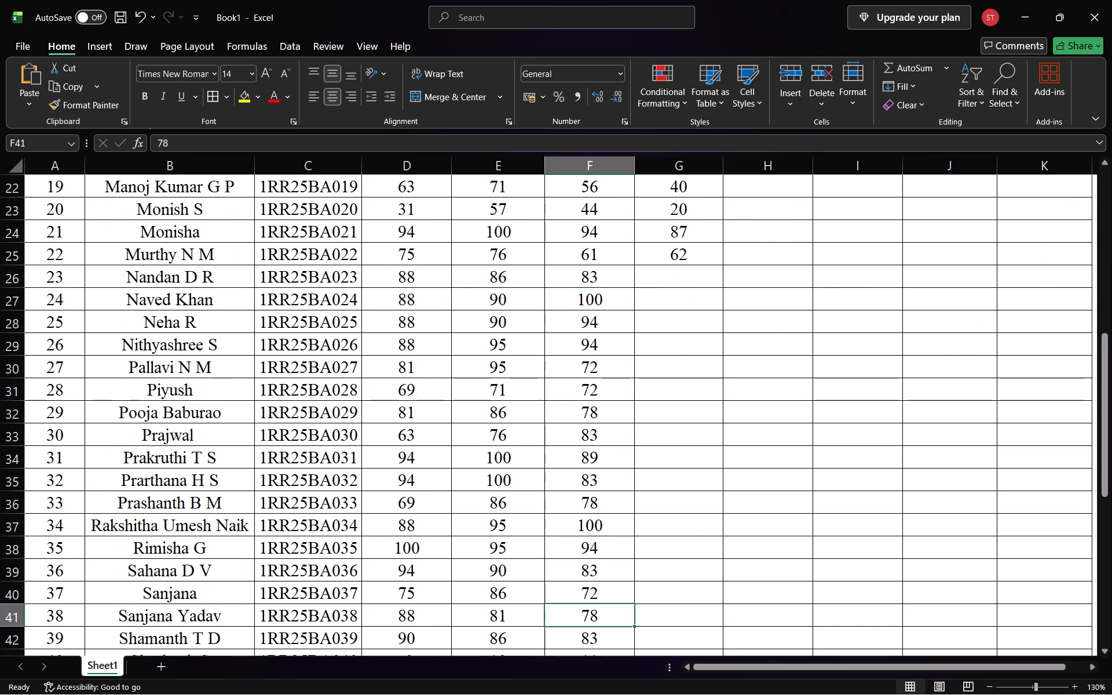
Enter B25BC304 attendance for serial numbers 23 to 27 in G26 to G30 as 87, 86, 100, 93 and 93.
{"action": "key", "text": "Right"}
{"action": "key", "text": "Up"}
{"action": "key", "text": "Up"}
{"action": "key", "text": "Up"}
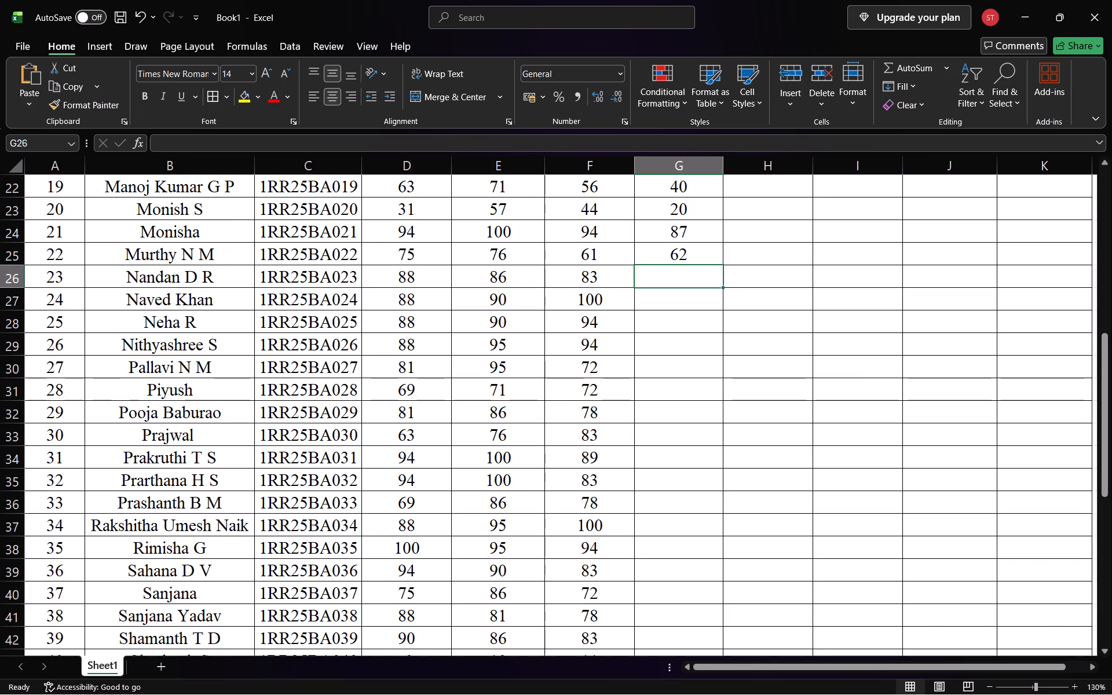
{"action": "type", "text": "87"}
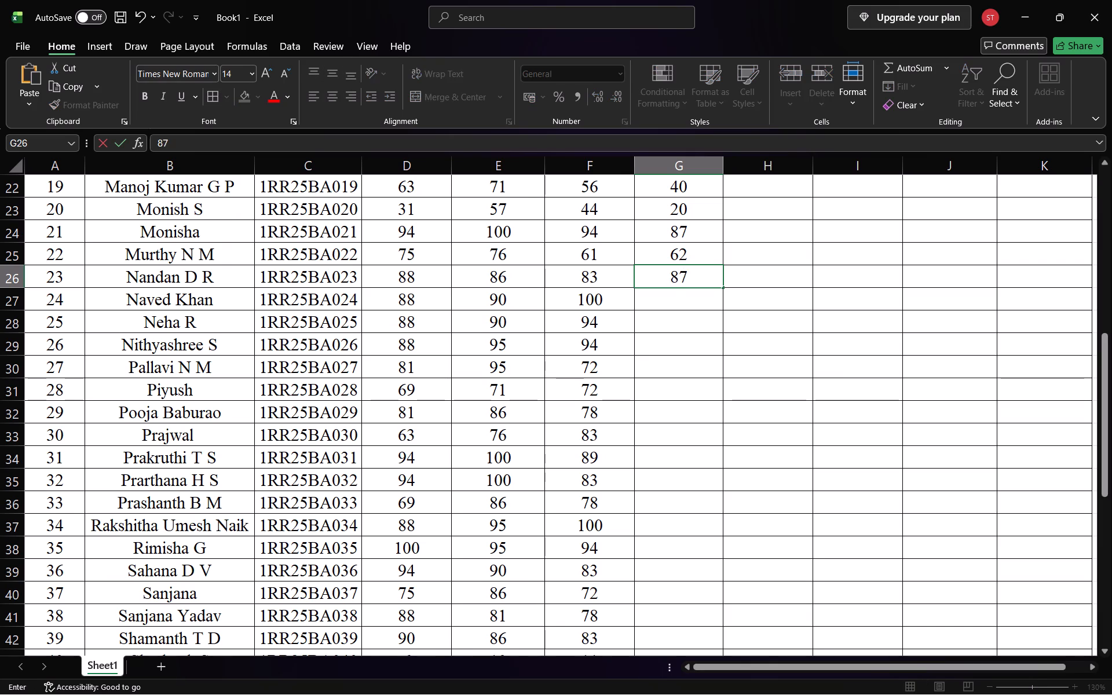
{"action": "key", "text": "Down"}
{"action": "type", "text": "86"}
{"action": "key", "text": "Down"}
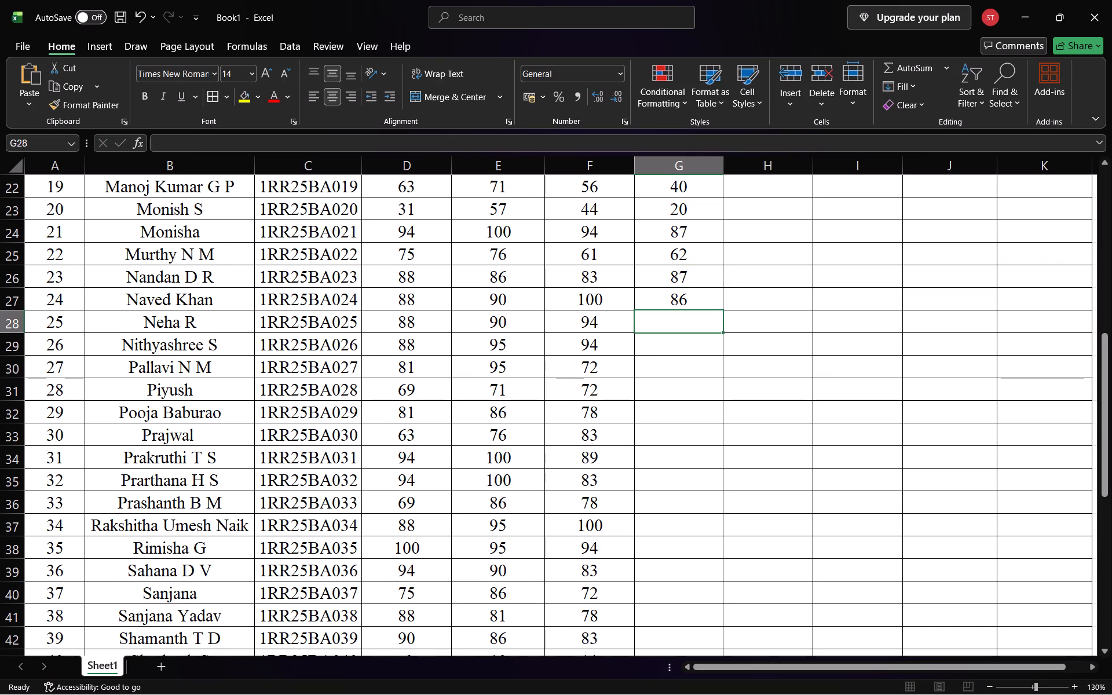
{"action": "type", "text": "100"}
{"action": "key", "text": "Down"}
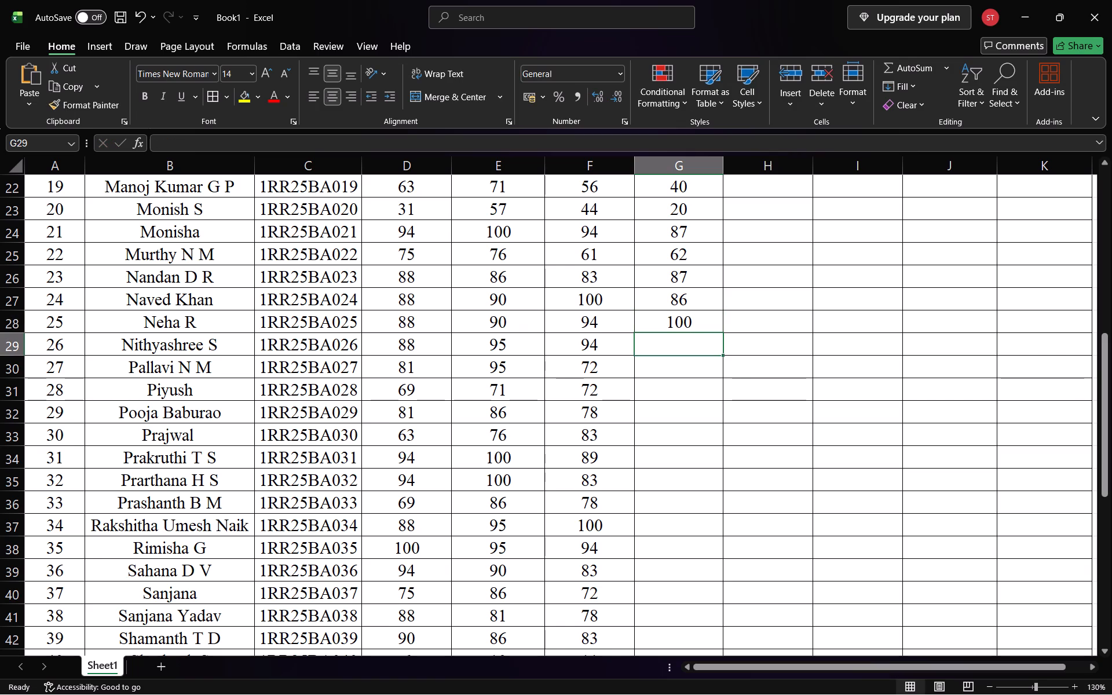
{"action": "type", "text": "93"}
{"action": "key", "text": "Down"}
{"action": "type", "text": "93"}
{"action": "key", "text": "Down"}
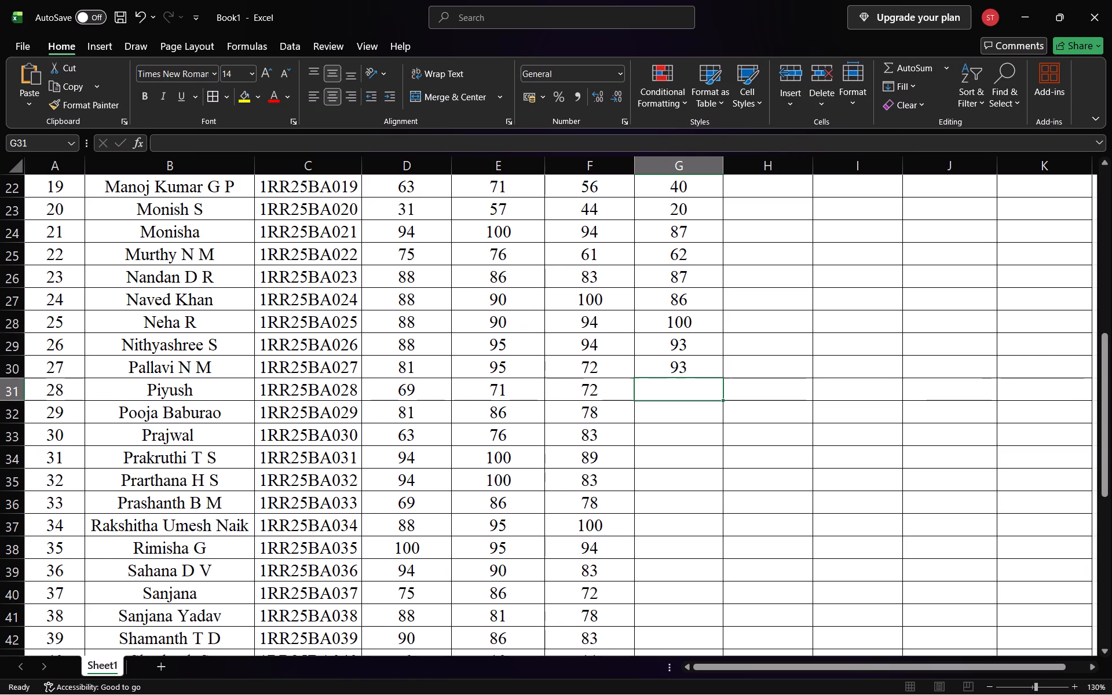
Enter B25BC304 attendance for serial numbers 28 to 31 in G31 to G34 as 63, 73, 60 and 87.
{"action": "type", "text": "63"}
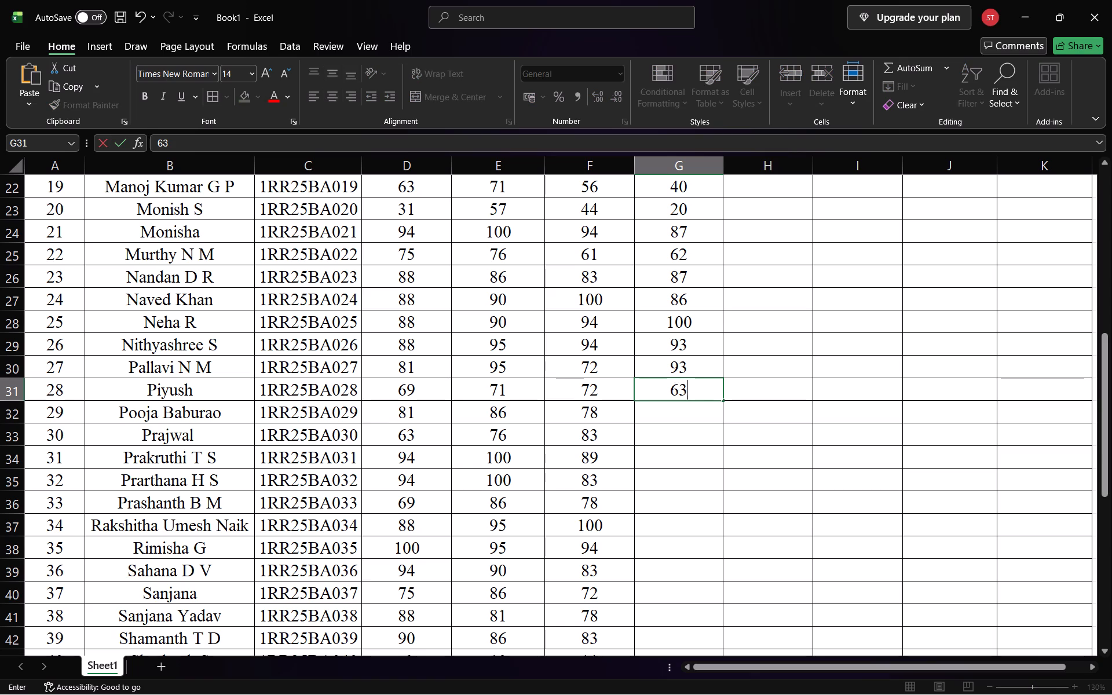
{"action": "key", "text": "Down"}
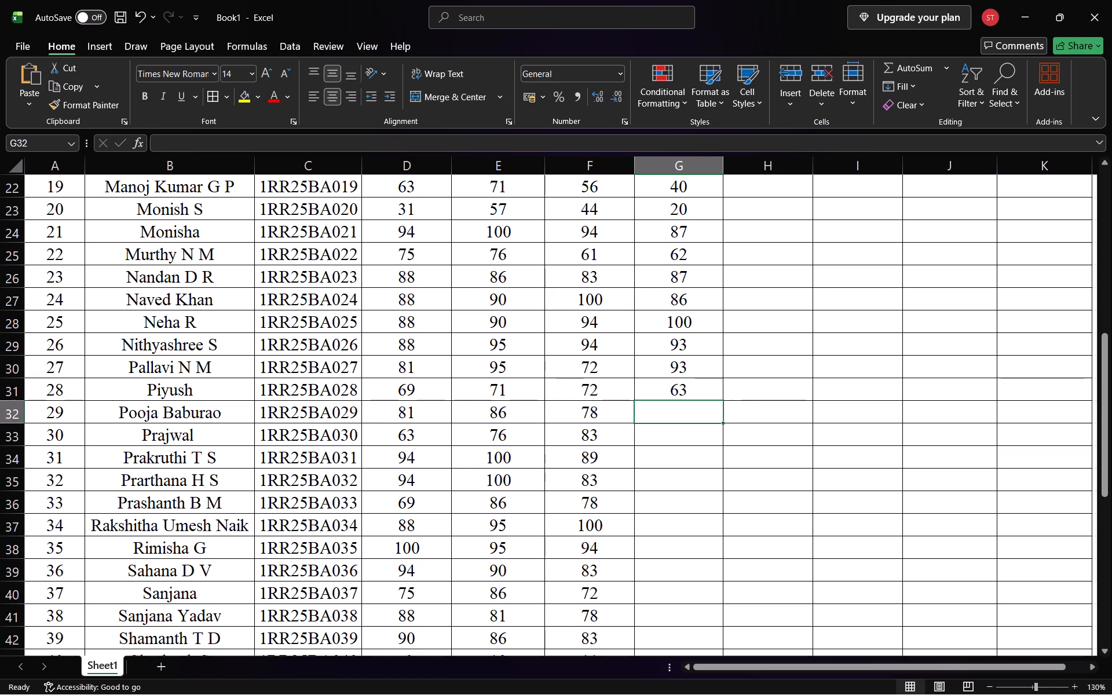
{"action": "key", "text": "Up"}
{"action": "key", "text": "Down"}
{"action": "type", "text": "73"}
{"action": "key", "text": "Down"}
{"action": "type", "text": "60"}
{"action": "key", "text": "Down"}
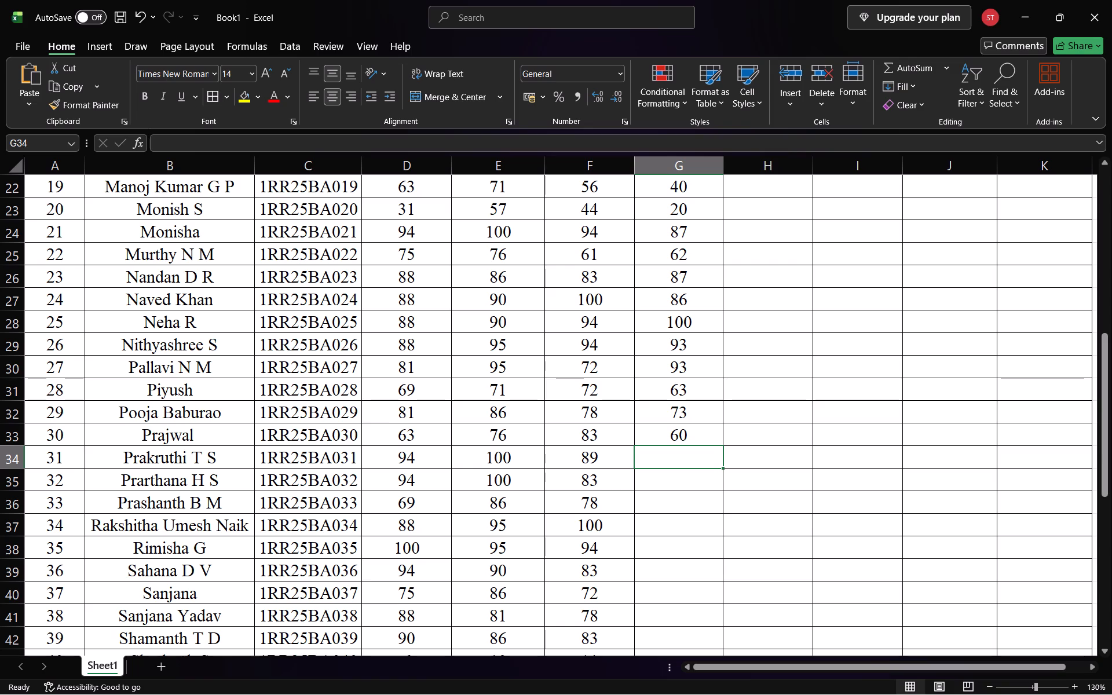
{"action": "type", "text": "87"}
{"action": "key", "text": "Down"}
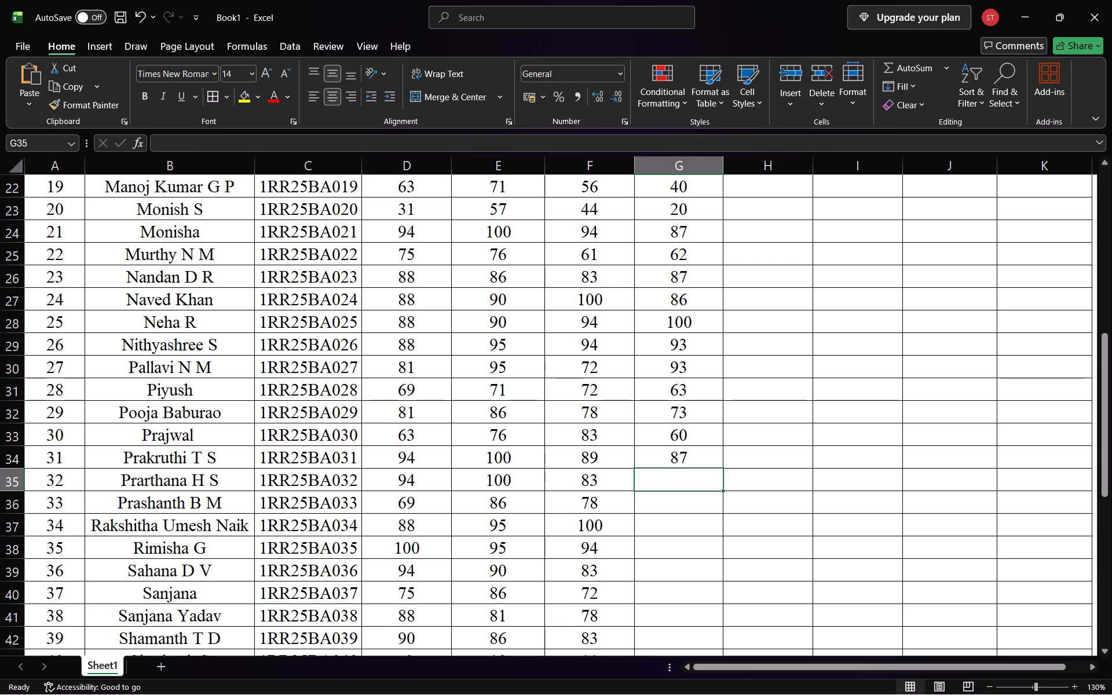
{"action": "key", "text": "5"}
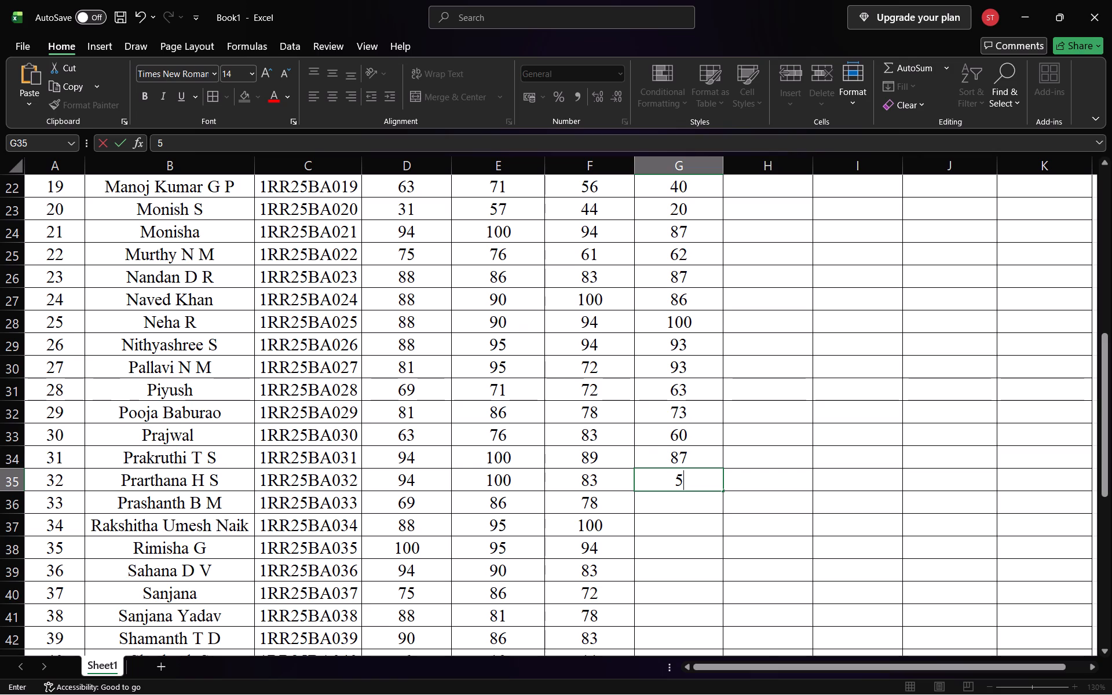
{"action": "key", "text": "BackSpace"}
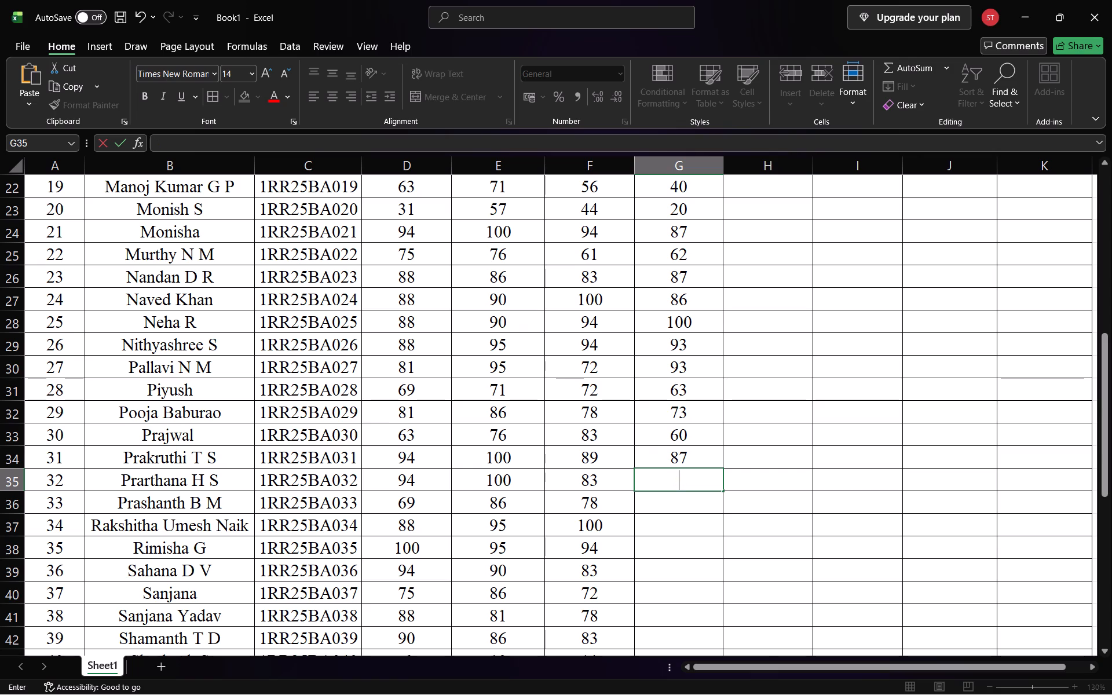
{"action": "key", "text": "9"}
{"action": "key", "text": "3"}
{"action": "key", "text": "Down"}
{"action": "type", "text": "57"}
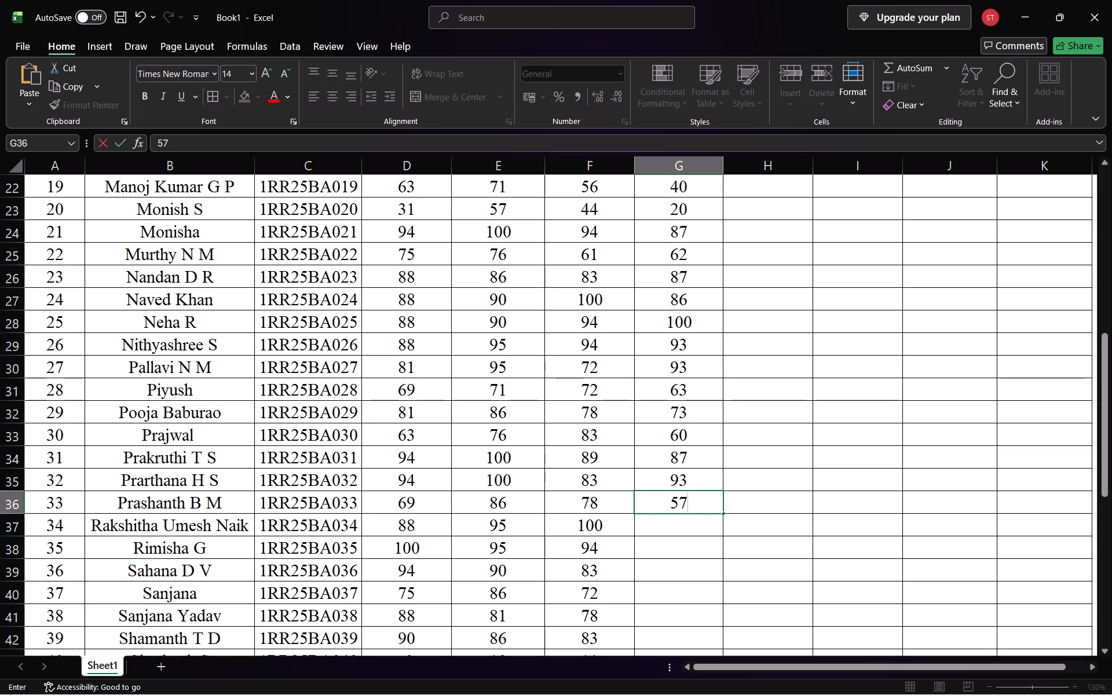
{"action": "key", "text": "Down"}
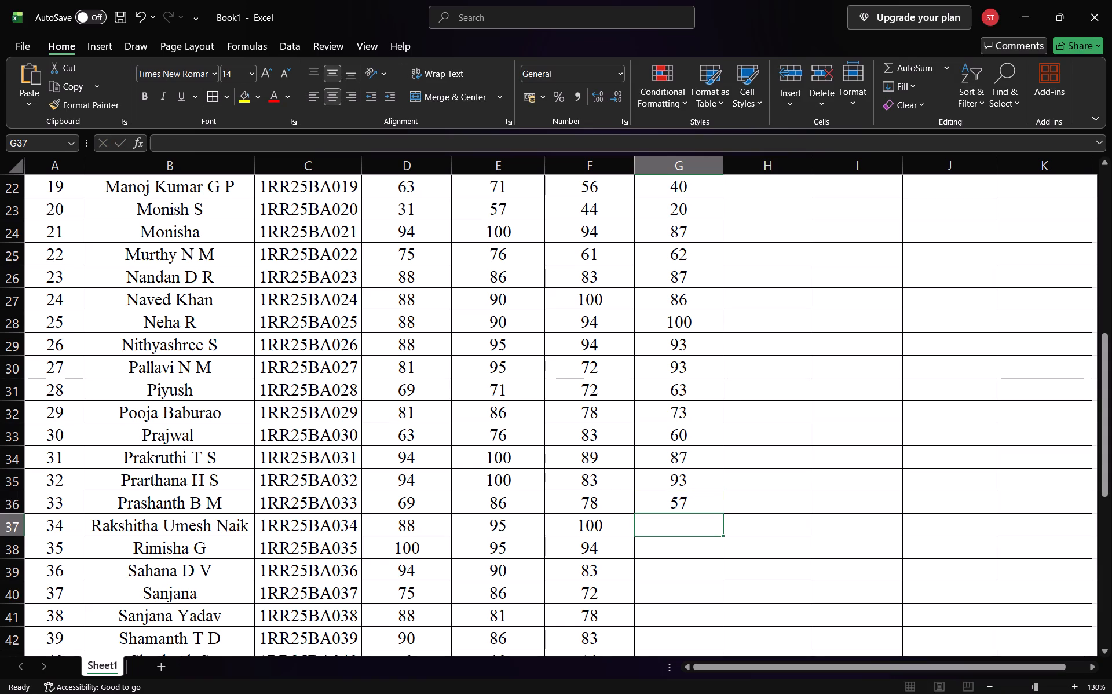
{"action": "type", "text": "93"}
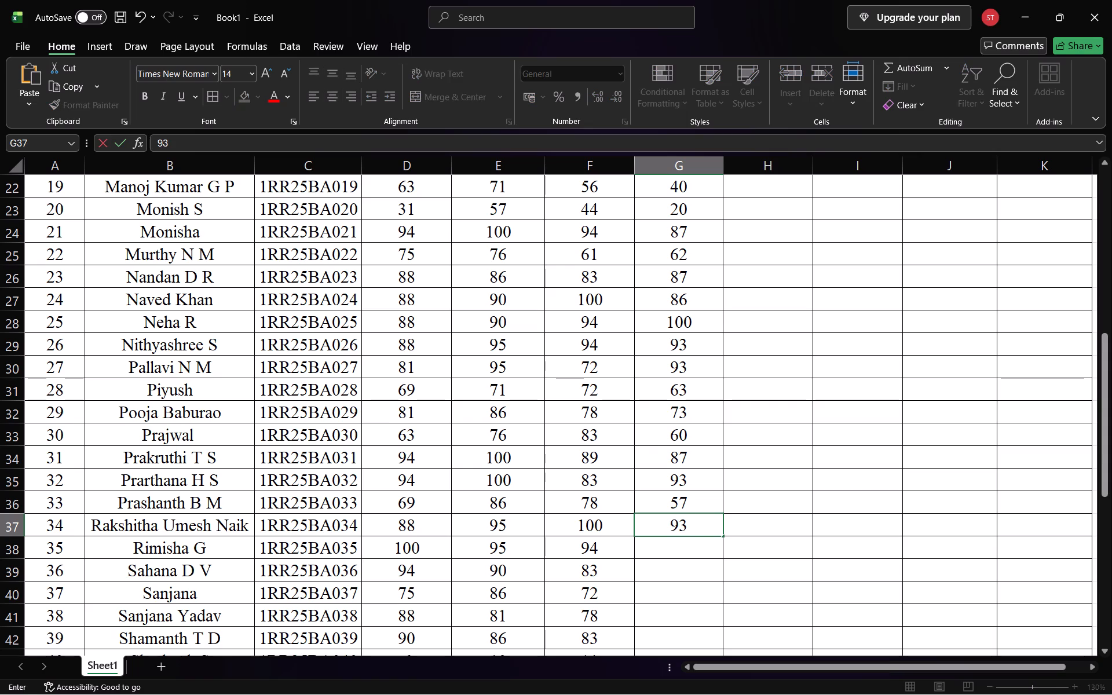
{"action": "key", "text": "Down"}
Enter B25BC304 attendance for serial numbers 35 to 39 in G38 to G42 as 93, 87, 67, 67 and 80.
{"action": "type", "text": "93"}
{"action": "key", "text": "Down"}
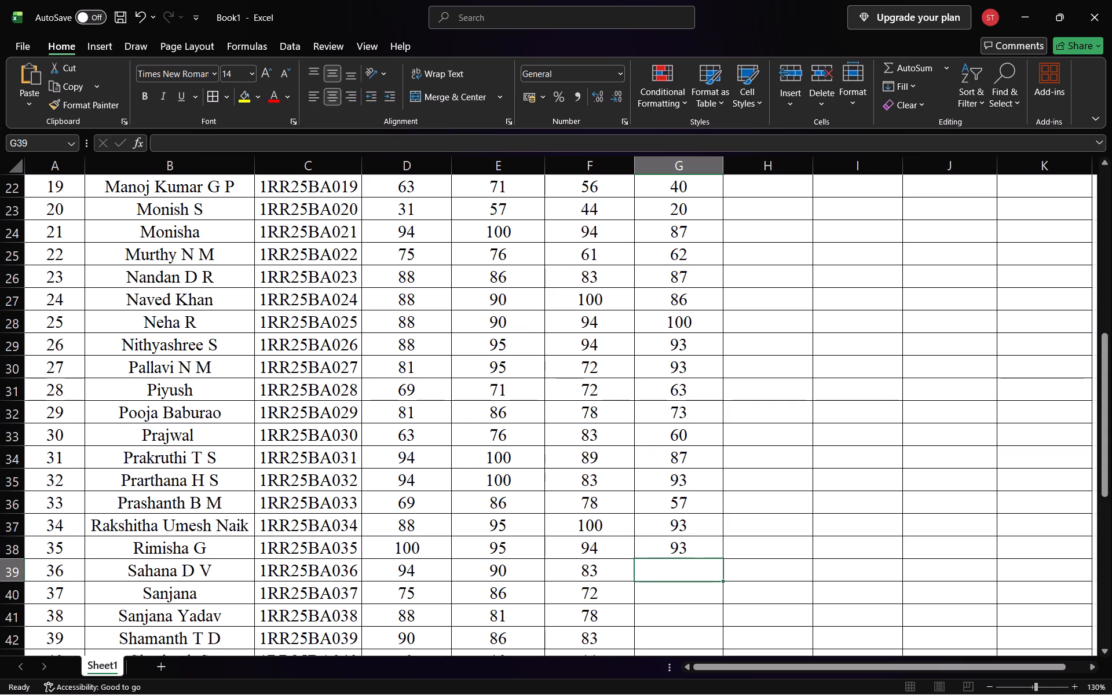
{"action": "type", "text": "87"}
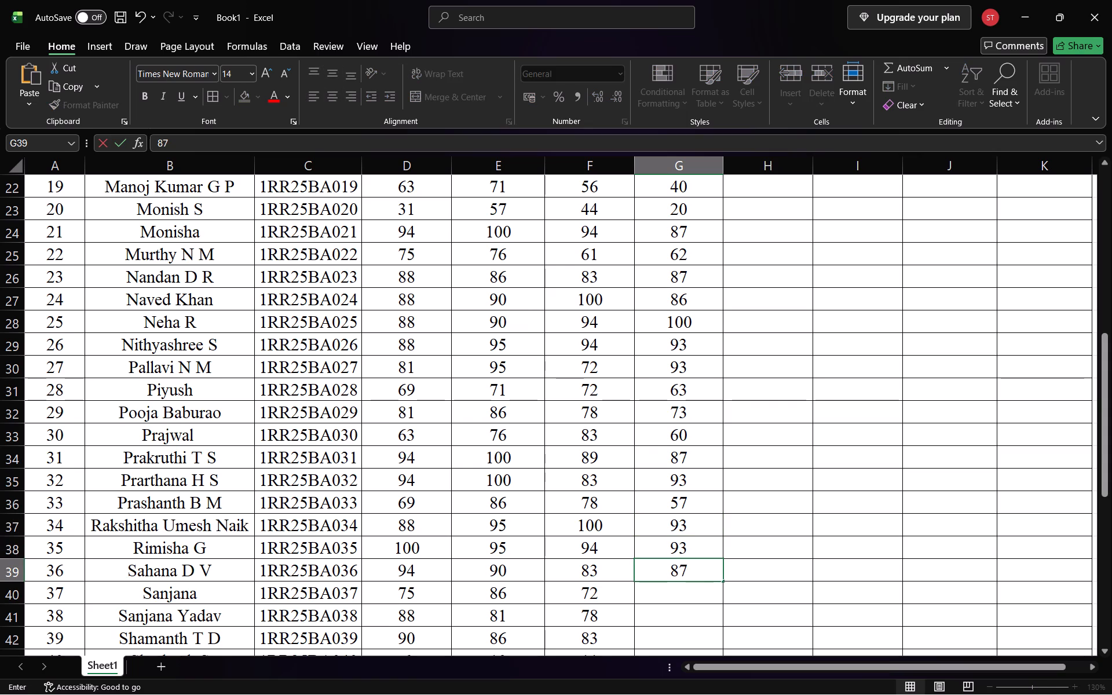
{"action": "key", "text": "Down"}
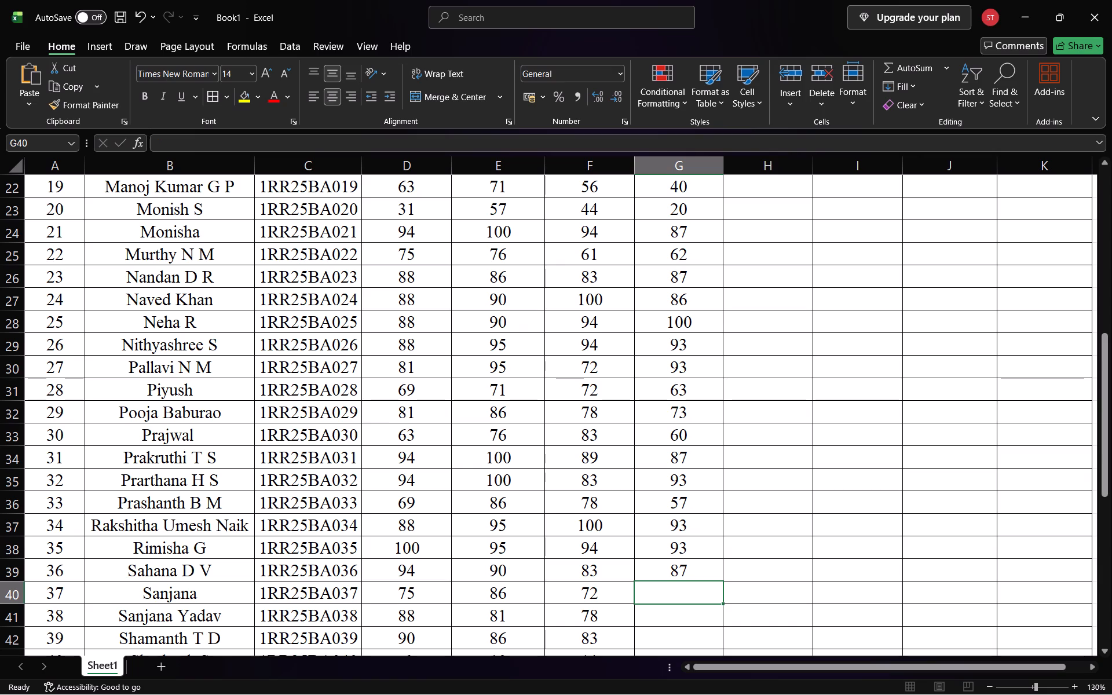
{"action": "type", "text": "67"}
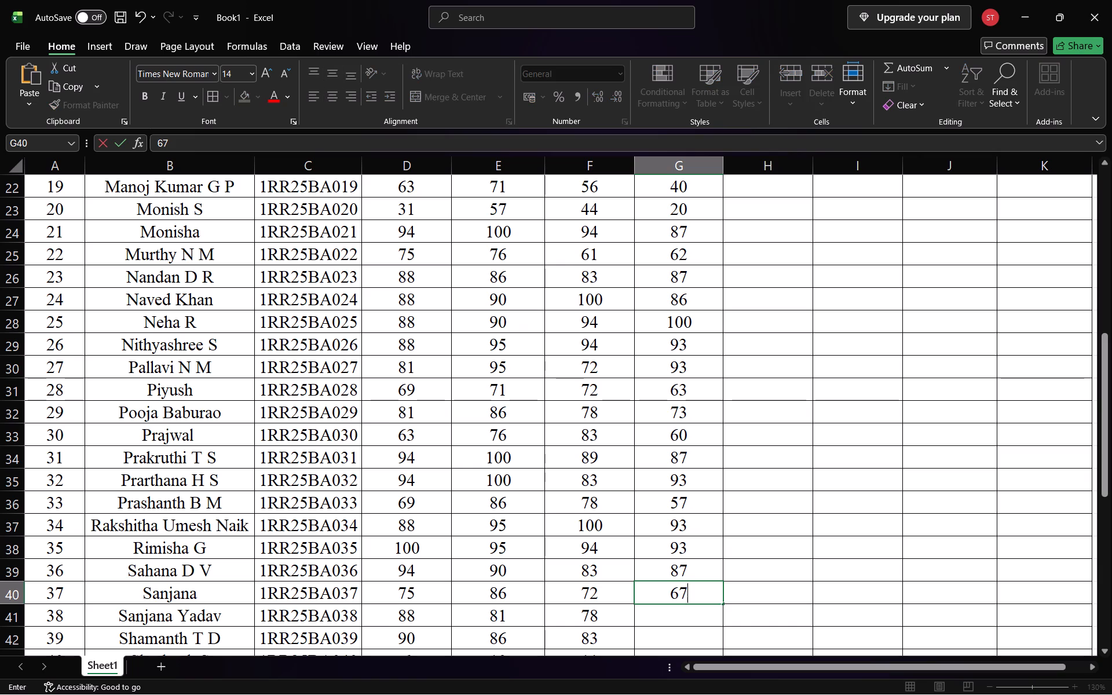
{"action": "key", "text": "Down"}
{"action": "type", "text": "67"}
{"action": "key", "text": "Down"}
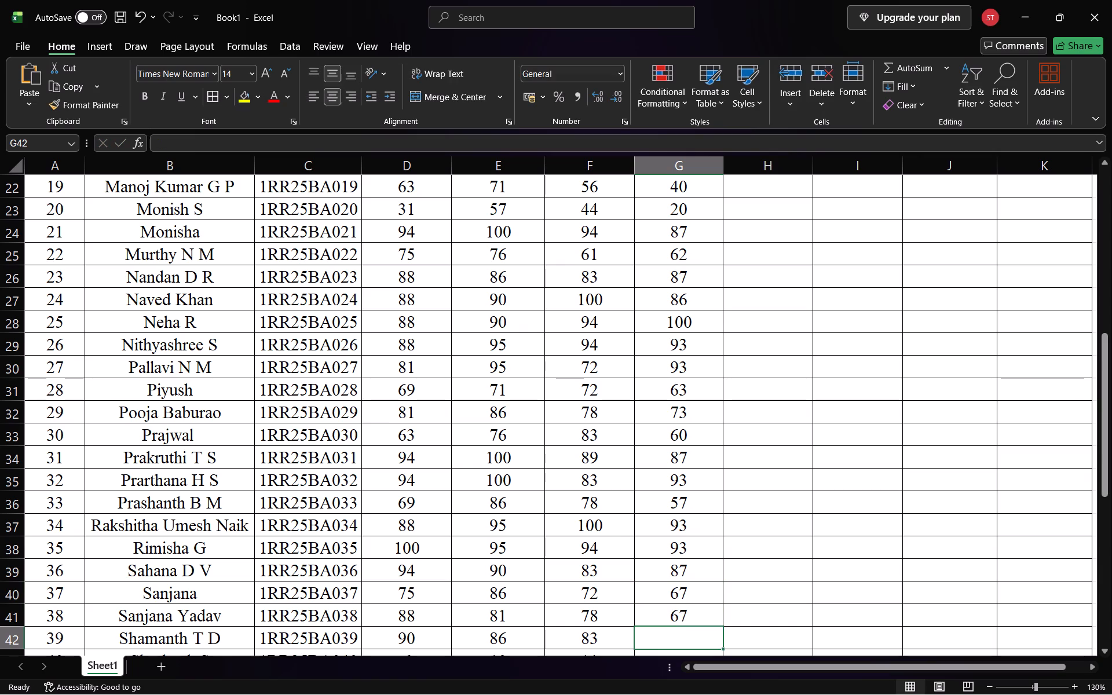
{"action": "type", "text": "80"}
{"action": "key", "text": "Down"}
{"action": "key", "text": "Down"}
{"action": "key", "text": "Down"}
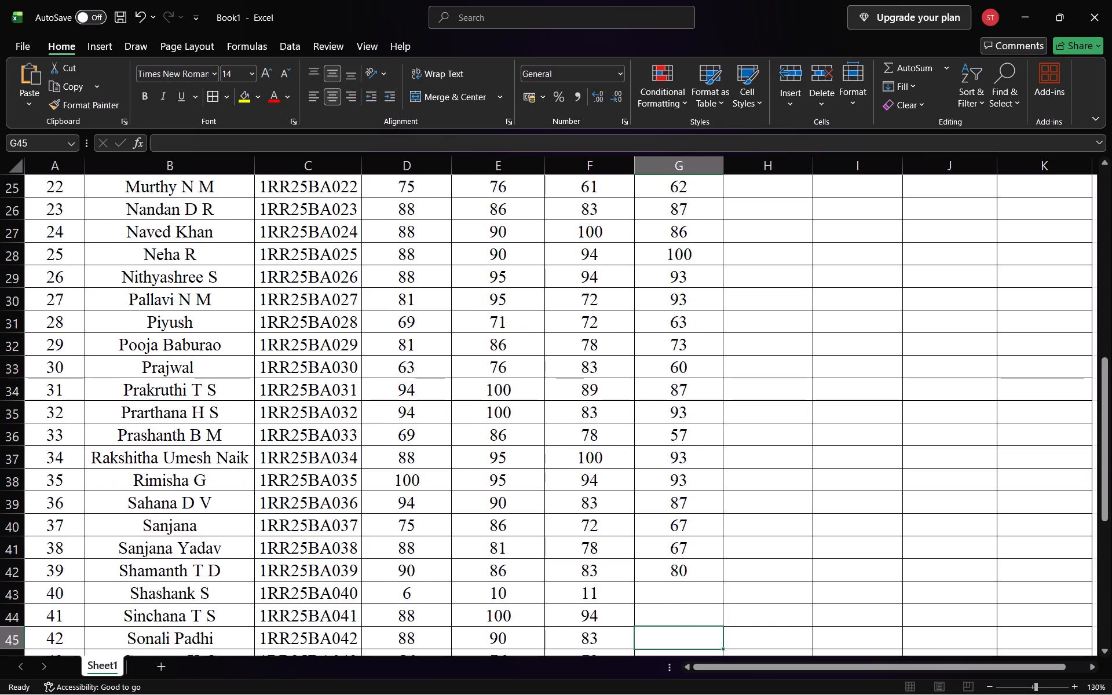
{"action": "key", "text": "Down"}
{"action": "key", "text": "Down"}
{"action": "key", "text": "Down"}
{"action": "key", "text": "Down"}
{"action": "key", "text": "Down"}
{"action": "key", "text": "Down"}
{"action": "key", "text": "Down"}
{"action": "key", "text": "Down"}
{"action": "key", "text": "Down"}
{"action": "key", "text": "Down"}
{"action": "key", "text": "Down"}
{"action": "key", "text": "Down"}
{"action": "key", "text": "Down"}
{"action": "key", "text": "Down"}
{"action": "key", "text": "Down"}
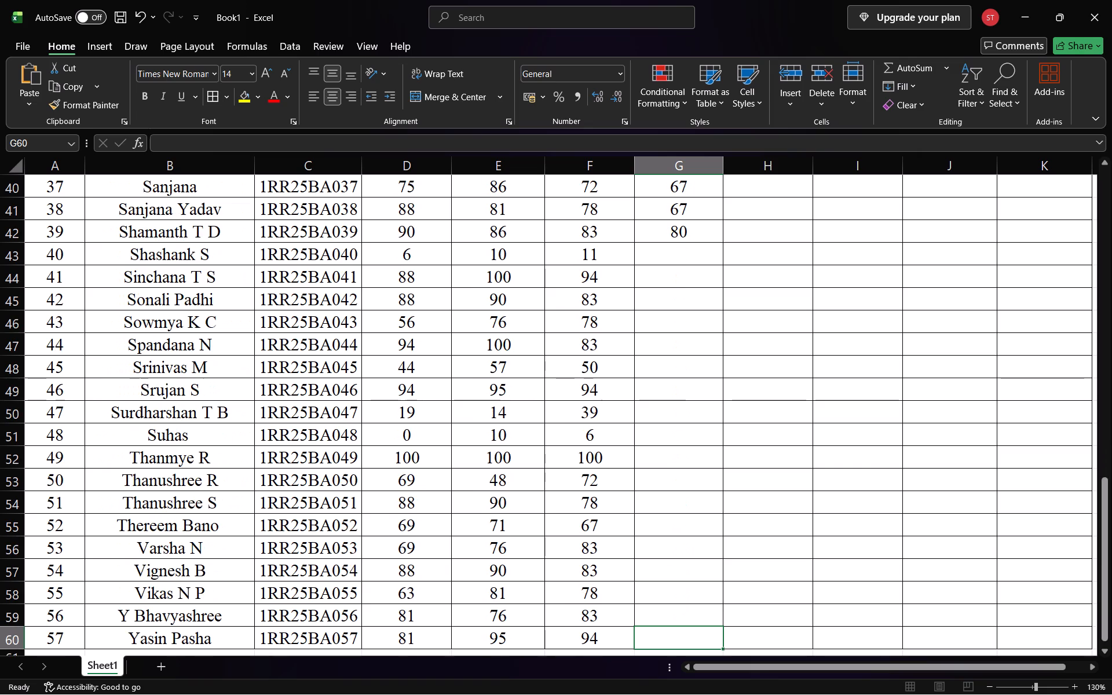
{"action": "key", "text": "Up"}
{"action": "key", "text": "Up"}
{"action": "key", "text": "Up"}
{"action": "key", "text": "Up"}
{"action": "key", "text": "Up"}
{"action": "key", "text": "Up"}
{"action": "key", "text": "Up"}
{"action": "key", "text": "Up"}
{"action": "key", "text": "Up"}
{"action": "key", "text": "Up"}
{"action": "key", "text": "Up"}
{"action": "key", "text": "Up"}
{"action": "key", "text": "Up"}
{"action": "key", "text": "Up"}
{"action": "key", "text": "Up"}
{"action": "key", "text": "Up"}
{"action": "key", "text": "Up"}
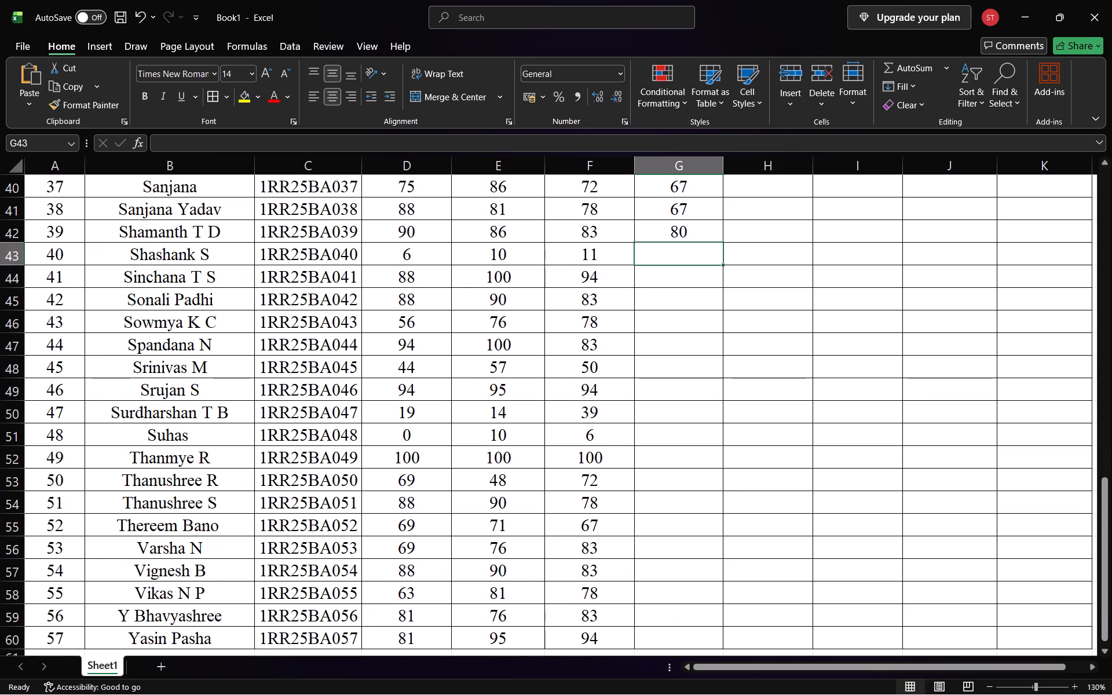
{"action": "key", "text": "7"}
{"action": "key", "text": "Down"}
{"action": "type", "text": "100"}
{"action": "key", "text": "Down"}
{"action": "type", "text": "73"}
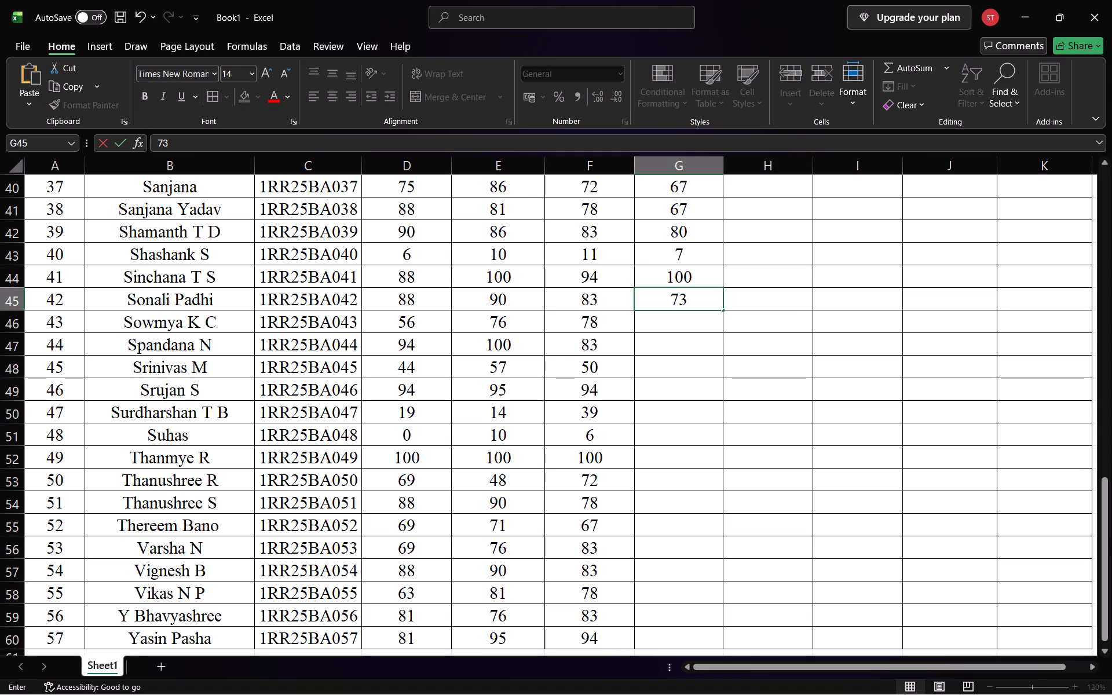
{"action": "key", "text": "Down"}
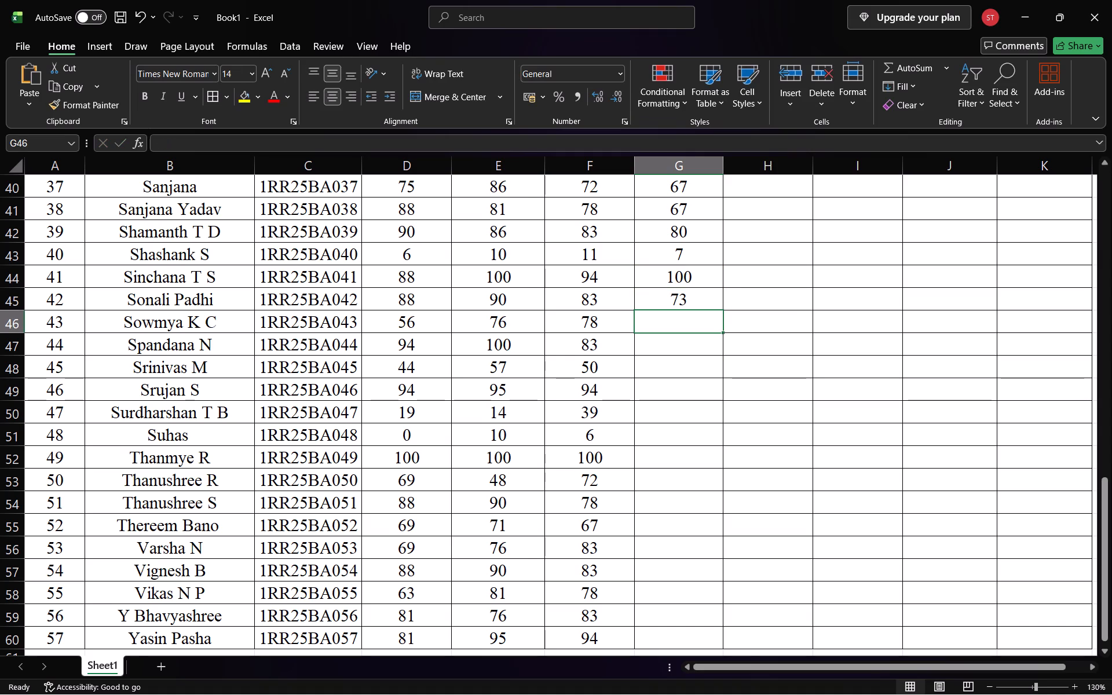
{"action": "type", "text": "67"}
{"action": "key", "text": "Down"}
{"action": "type", "text": "80"}
{"action": "key", "text": "Down"}
{"action": "type", "text": "40"}
{"action": "key", "text": "Down"}
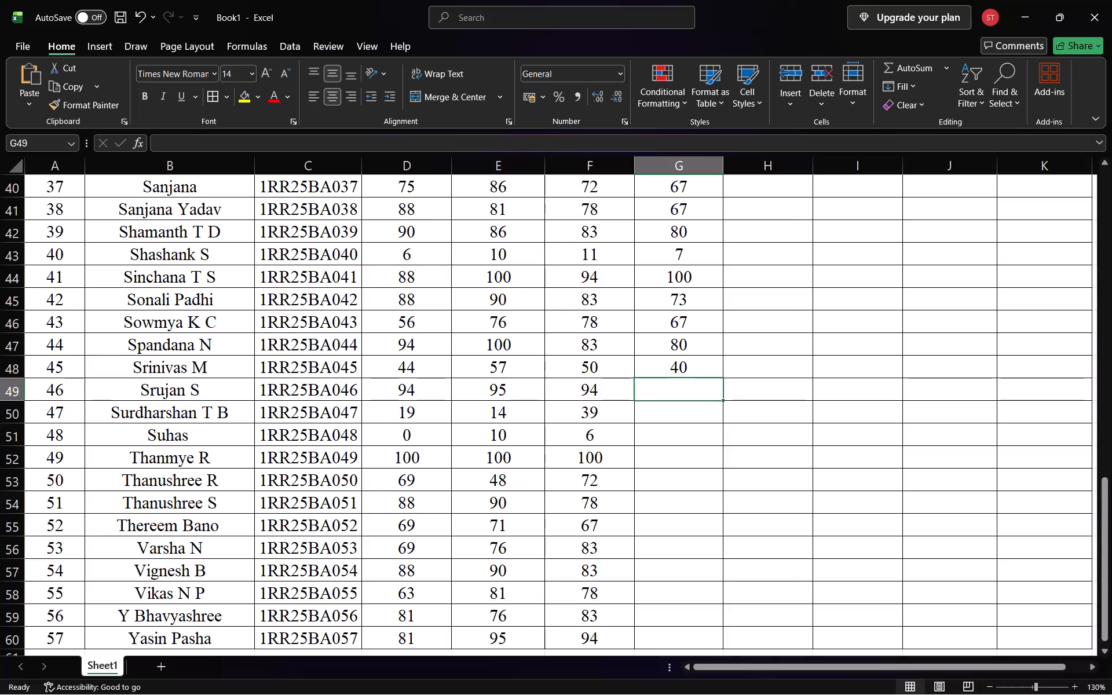
Enter B25BC304 attendance for serial numbers 46 to 50 in G49 to G53 as 93, 27, 13, 100 and 60.
{"action": "key", "text": "9"}
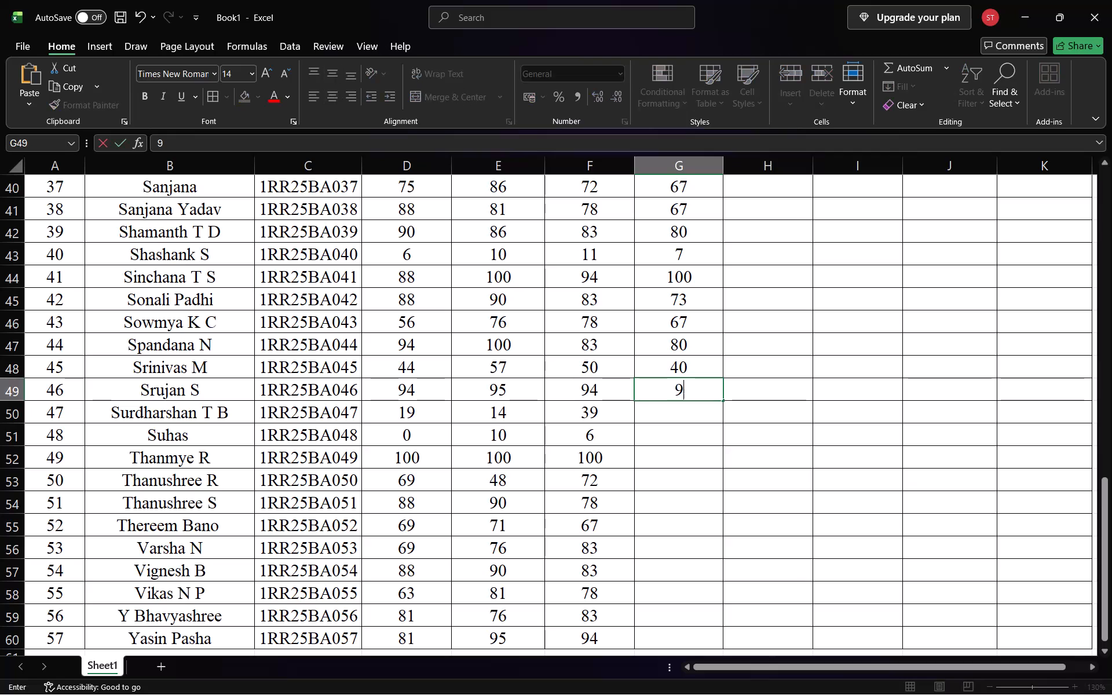
{"action": "key", "text": "3"}
{"action": "key", "text": "Down"}
{"action": "type", "text": "27"}
{"action": "key", "text": "Down"}
{"action": "type", "text": "13"}
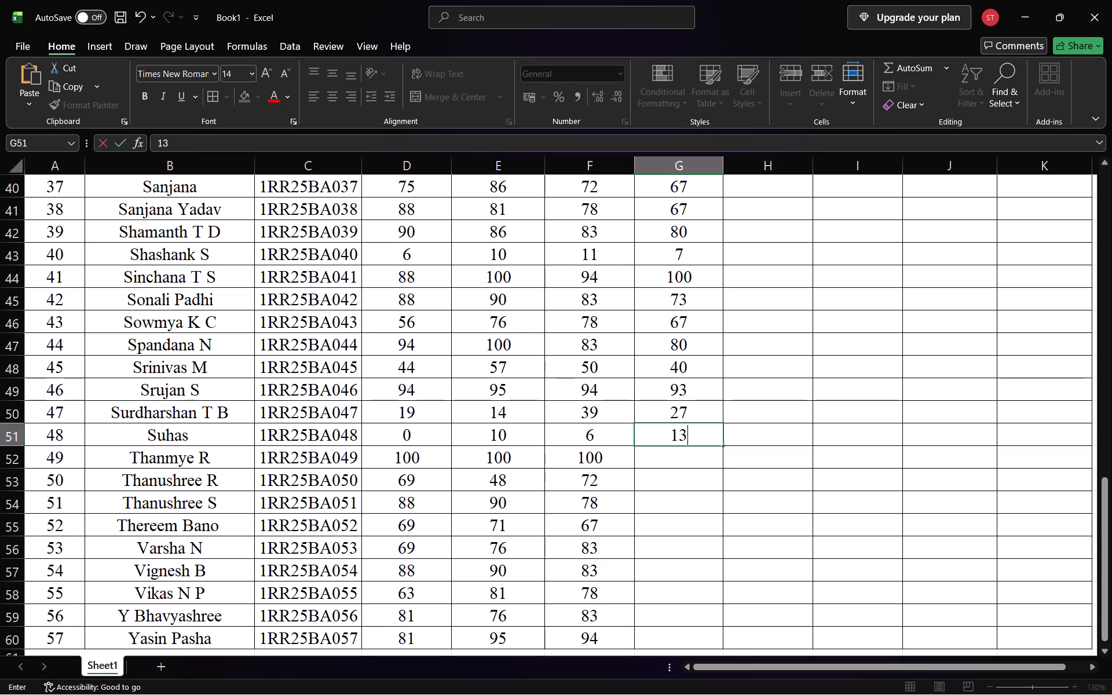
{"action": "key", "text": "Down"}
{"action": "type", "text": "100"}
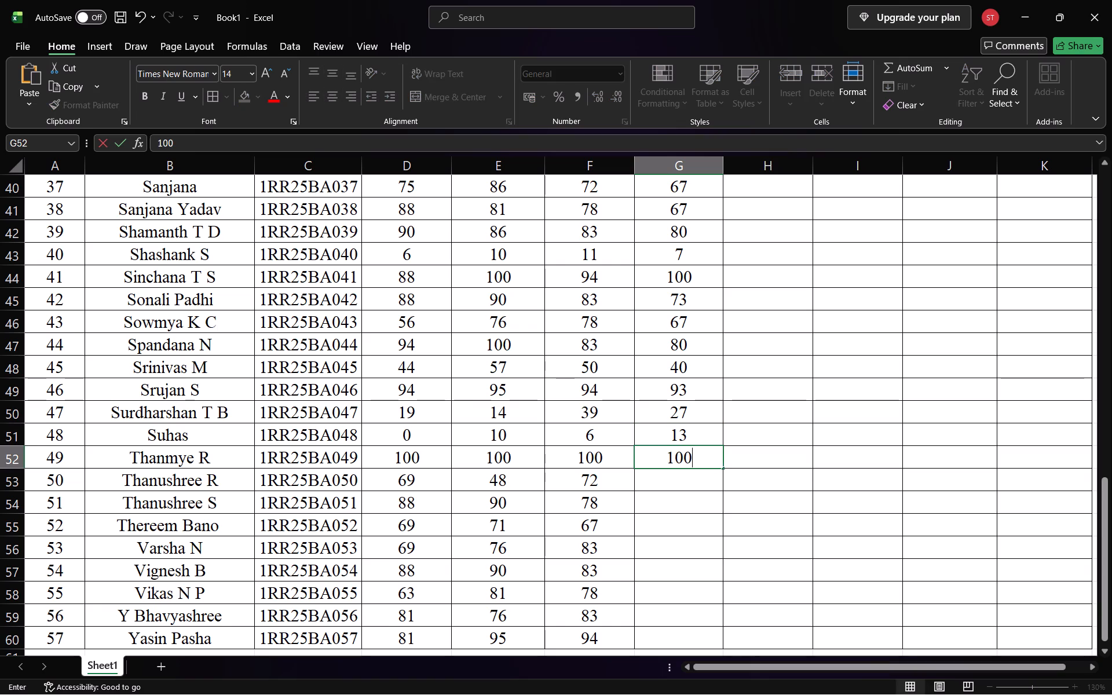
{"action": "key", "text": "Down"}
{"action": "type", "text": "60"}
{"action": "key", "text": "Down"}
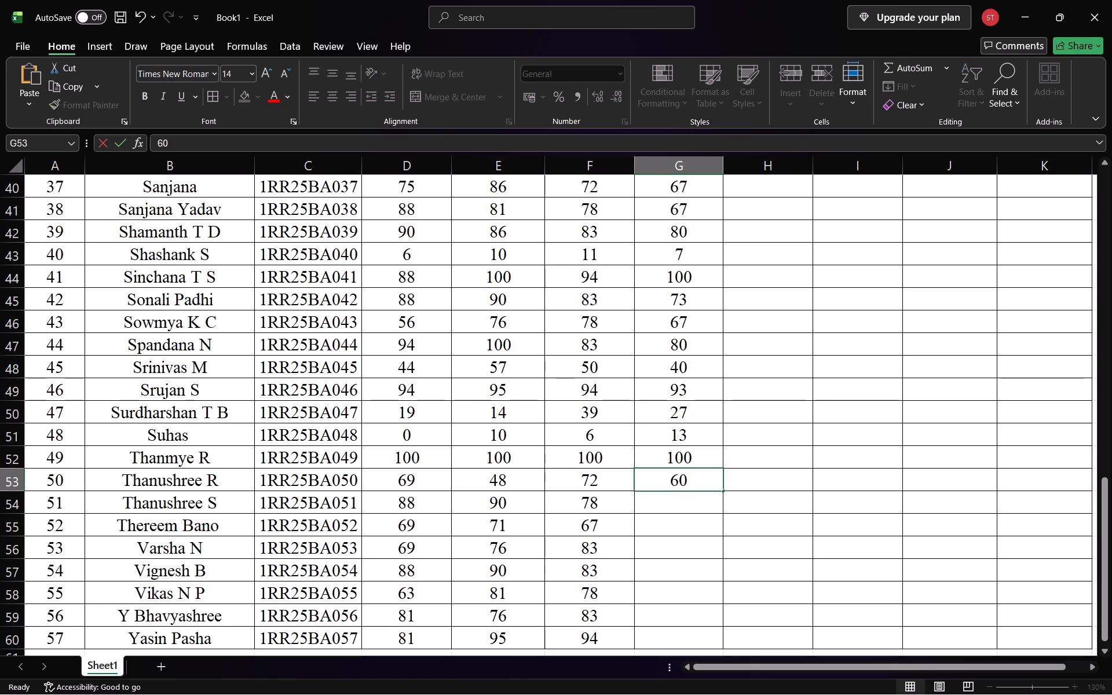
Enter B25BC304 attendance for serial numbers 51 to 55 in G54 to G58 as 60, 67, 80, 40 and 93.
{"action": "type", "text": "60"}
{"action": "key", "text": "Down"}
{"action": "type", "text": "67"}
{"action": "key", "text": "Down"}
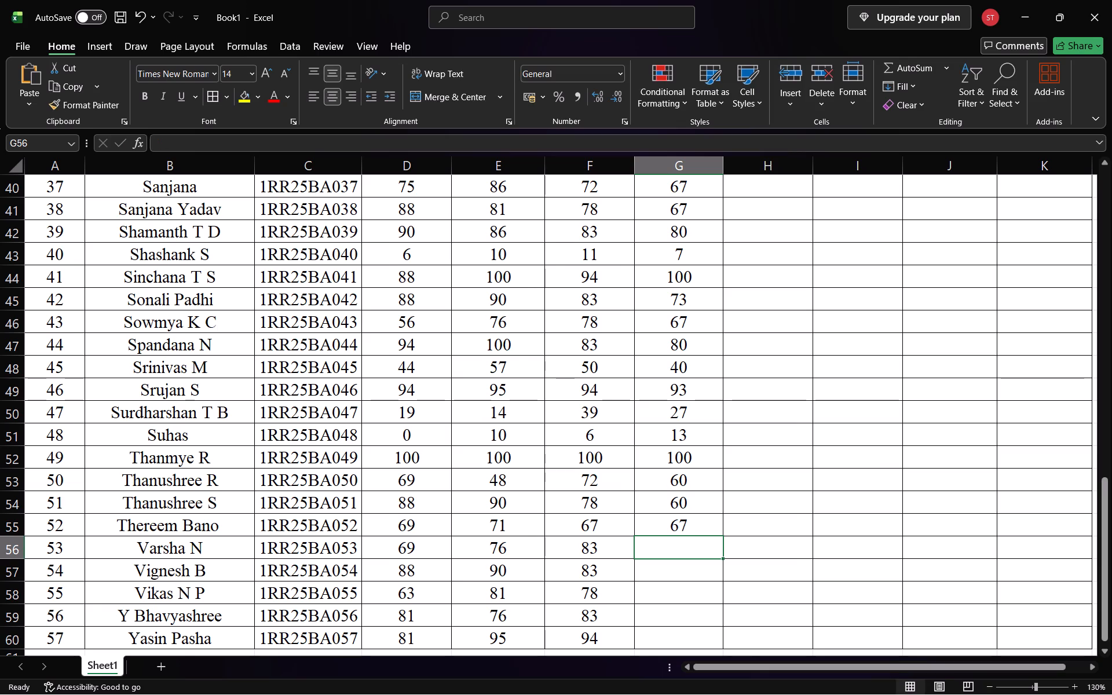
{"action": "type", "text": "80"}
{"action": "key", "text": "Down"}
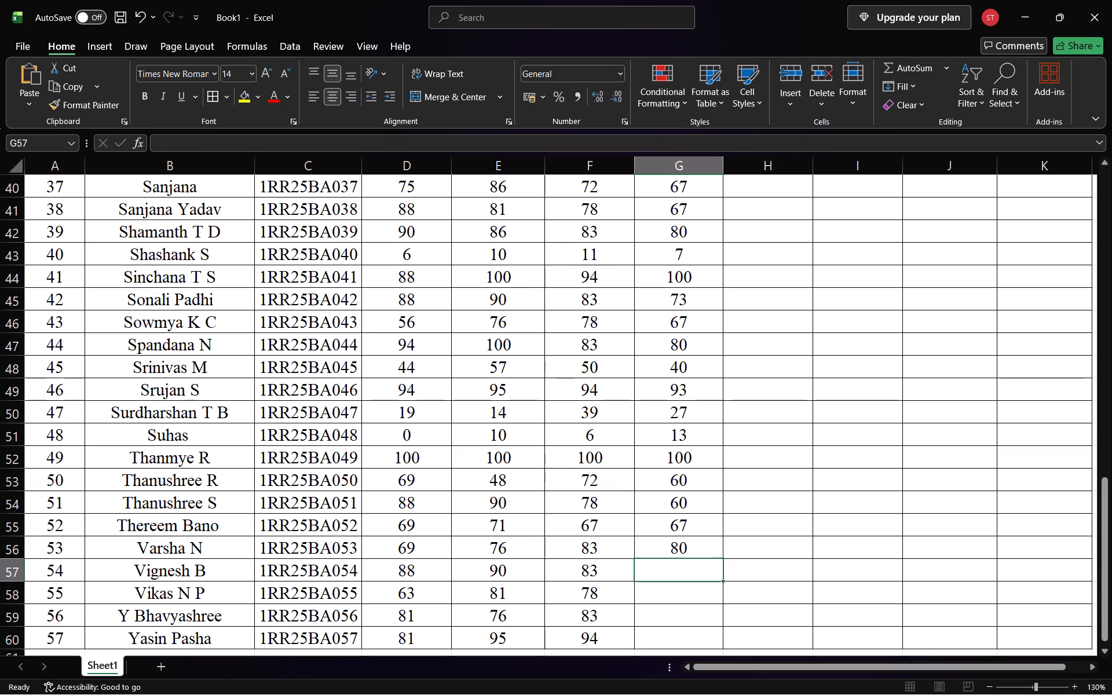
{"action": "key", "text": "4"}
{"action": "key", "text": "0"}
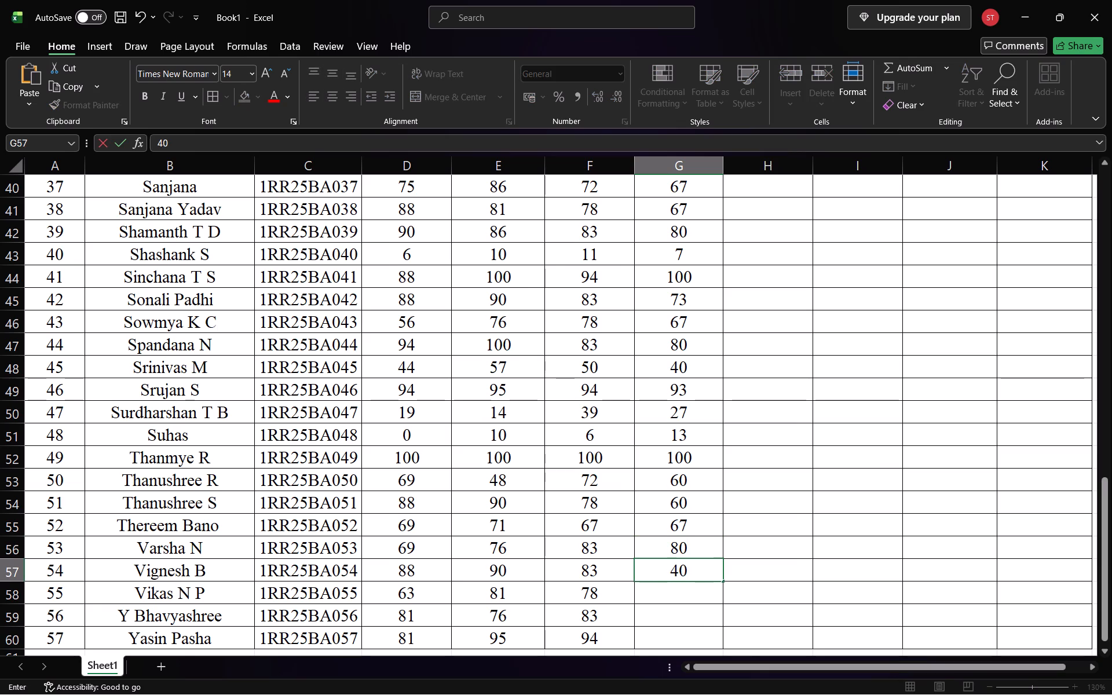
{"action": "key", "text": "Down"}
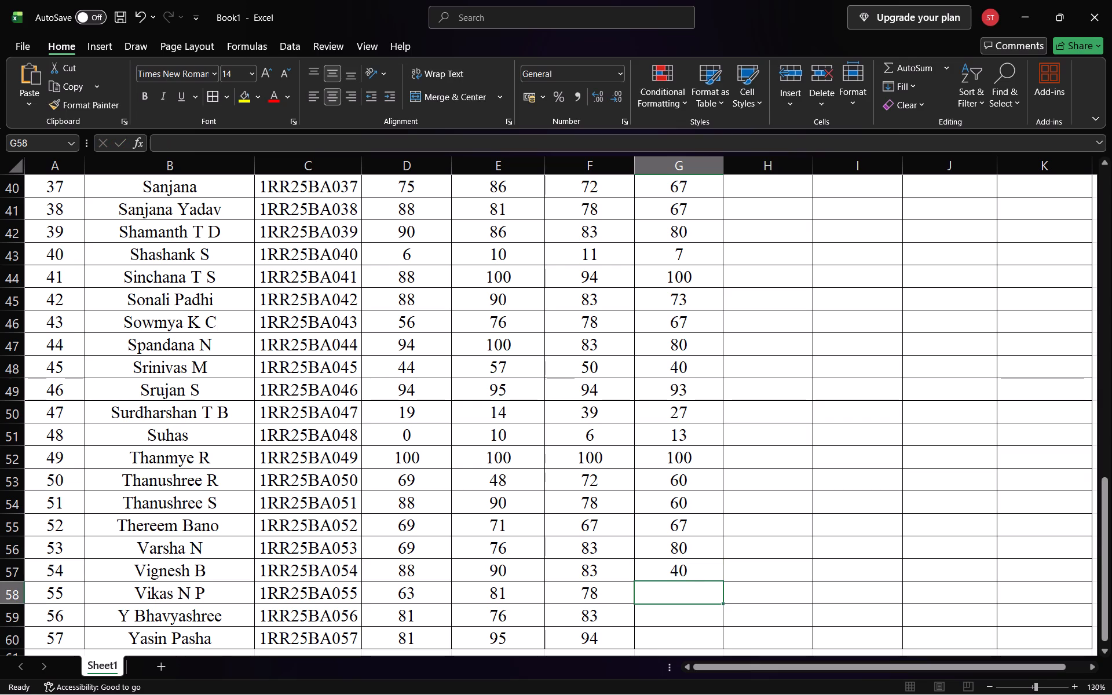
{"action": "key", "text": "9"}
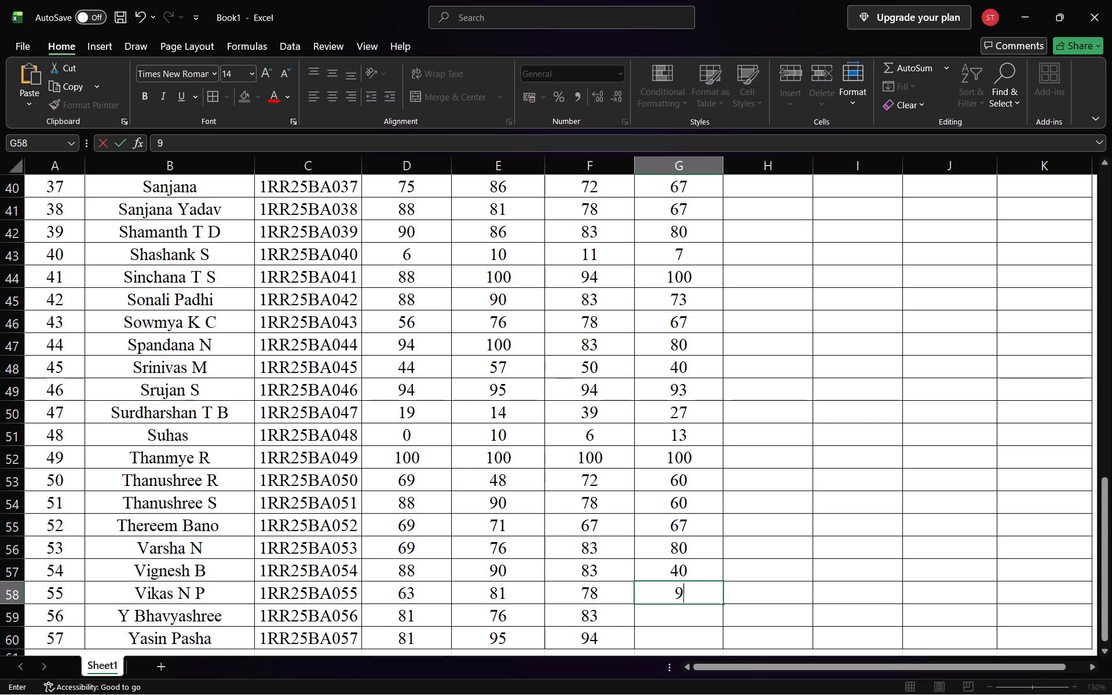
{"action": "key", "text": "3"}
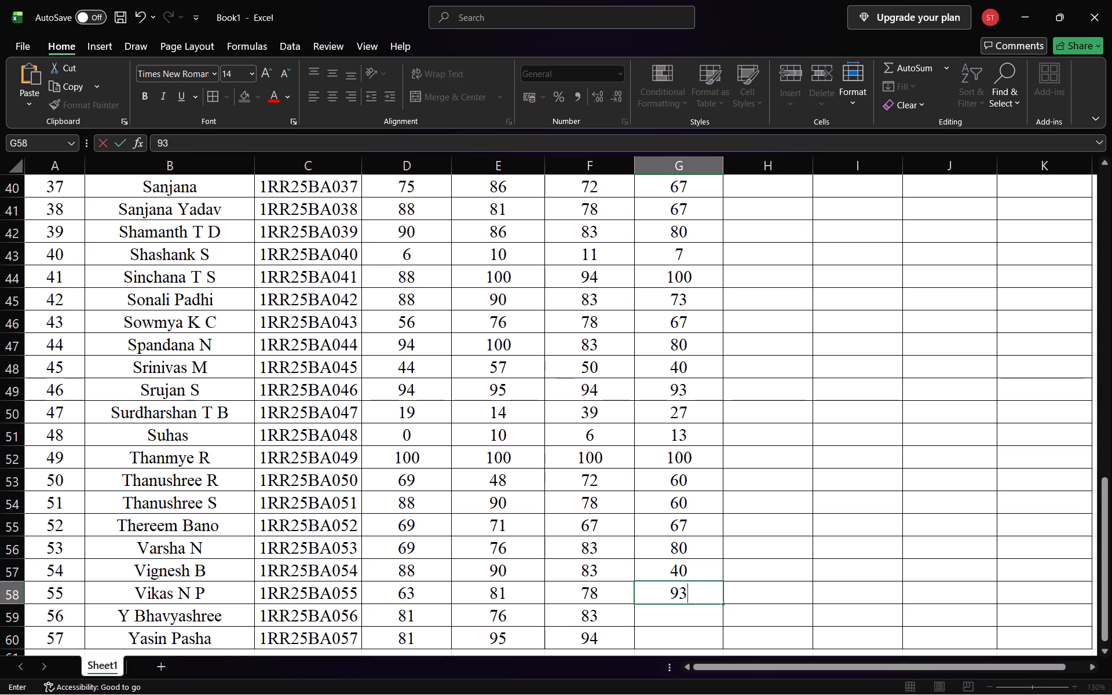
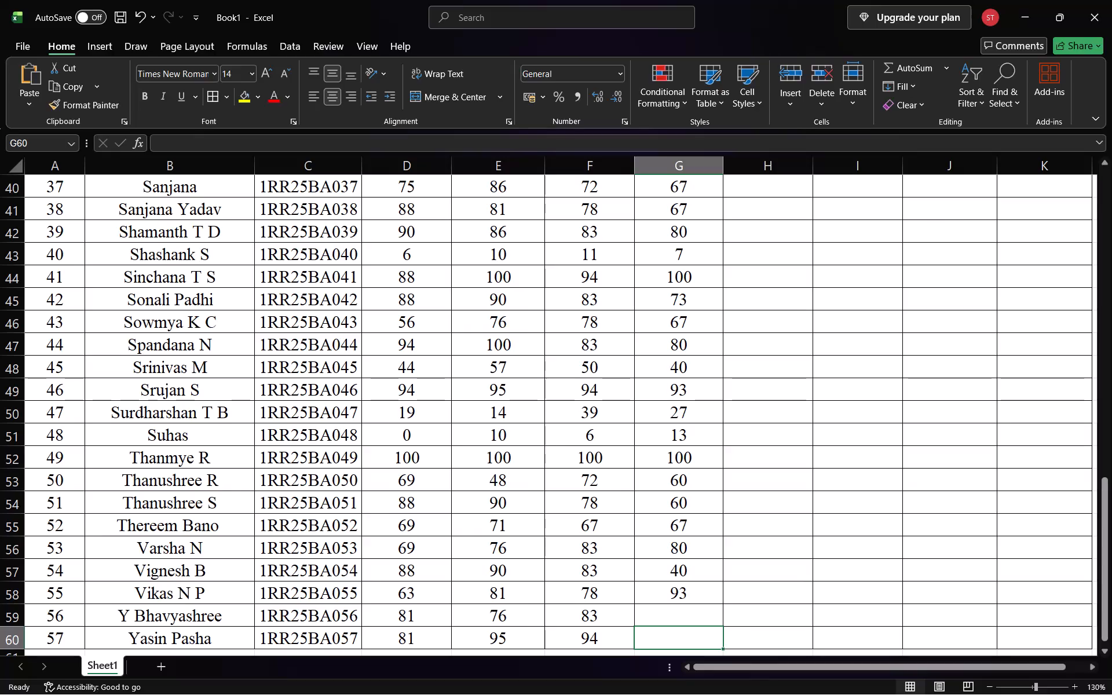
{"action": "key", "text": "8"}
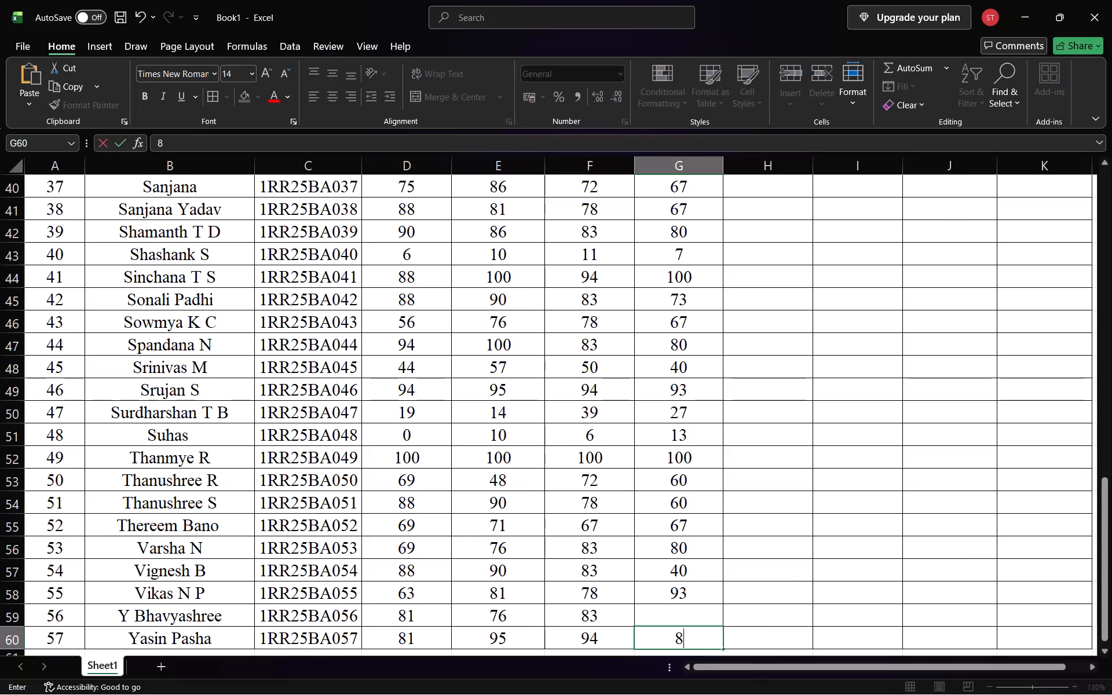
{"action": "key", "text": "7"}
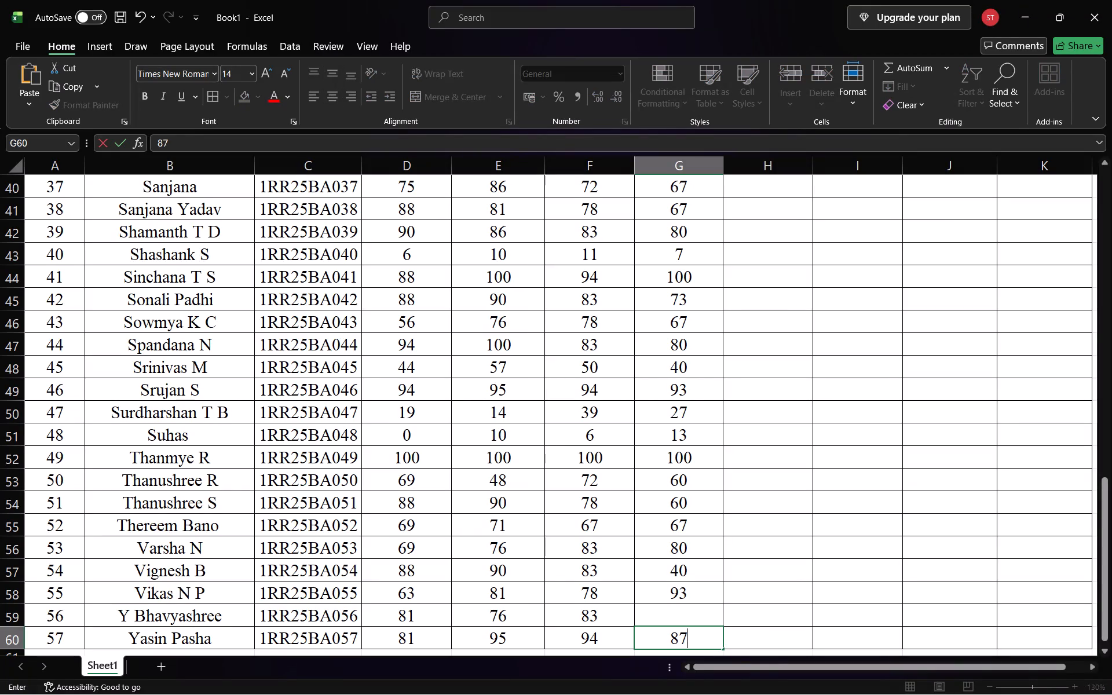
{"action": "key", "text": "Up"}
{"action": "type", "text": "73"}
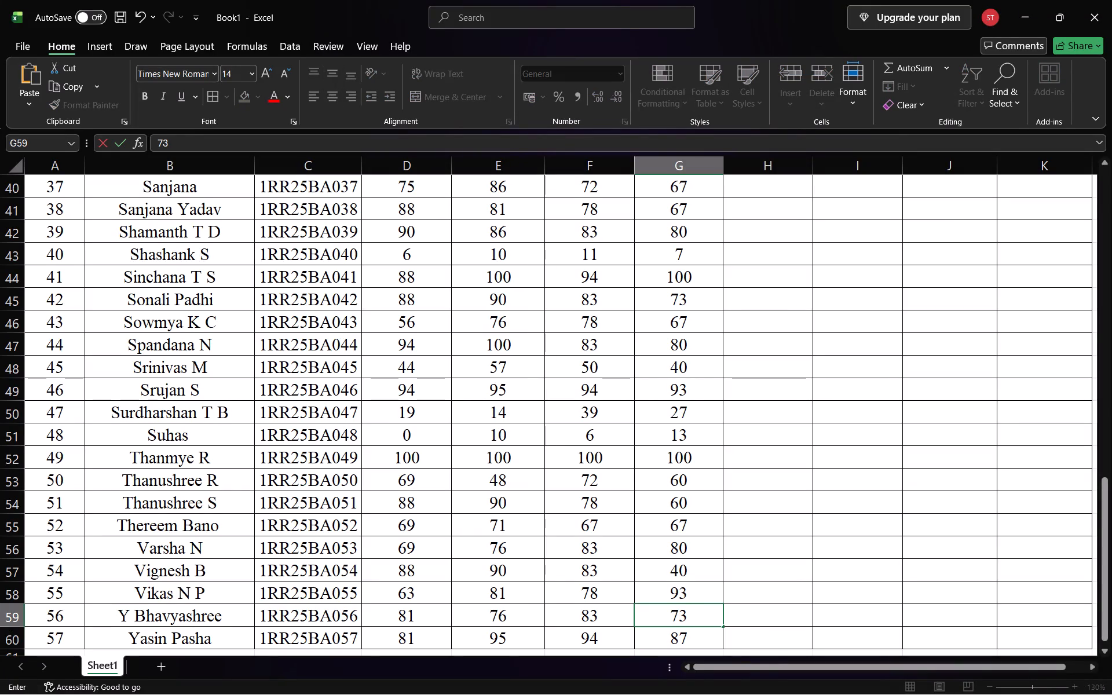
{"action": "key", "text": "Up"}
{"action": "type", "text": "60"}
{"action": "key", "text": "Up"}
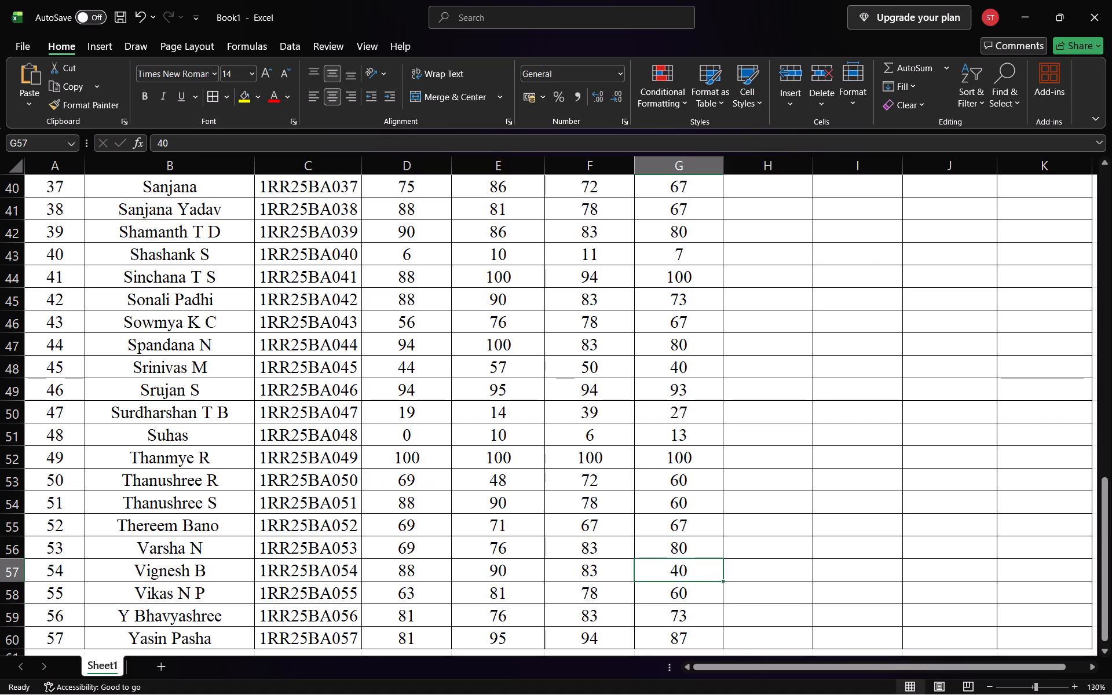
{"action": "type", "text": "80"}
{"action": "key", "text": "Up"}
{"action": "type", "text": "80"}
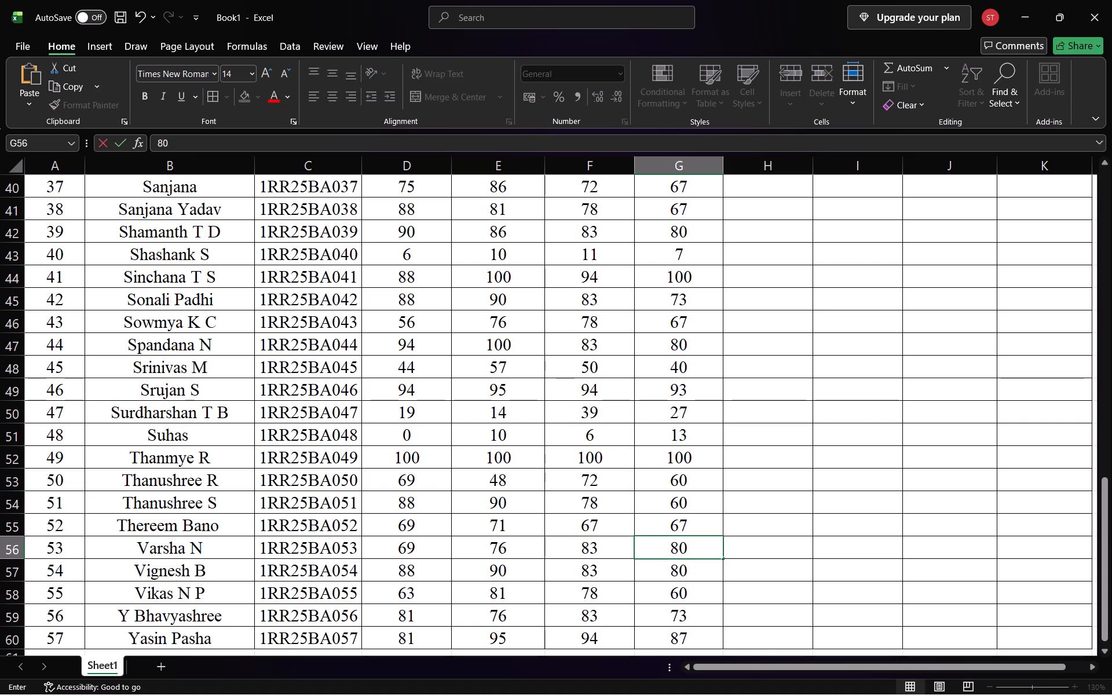
{"action": "key", "text": "Up"}
{"action": "type", "text": "67"}
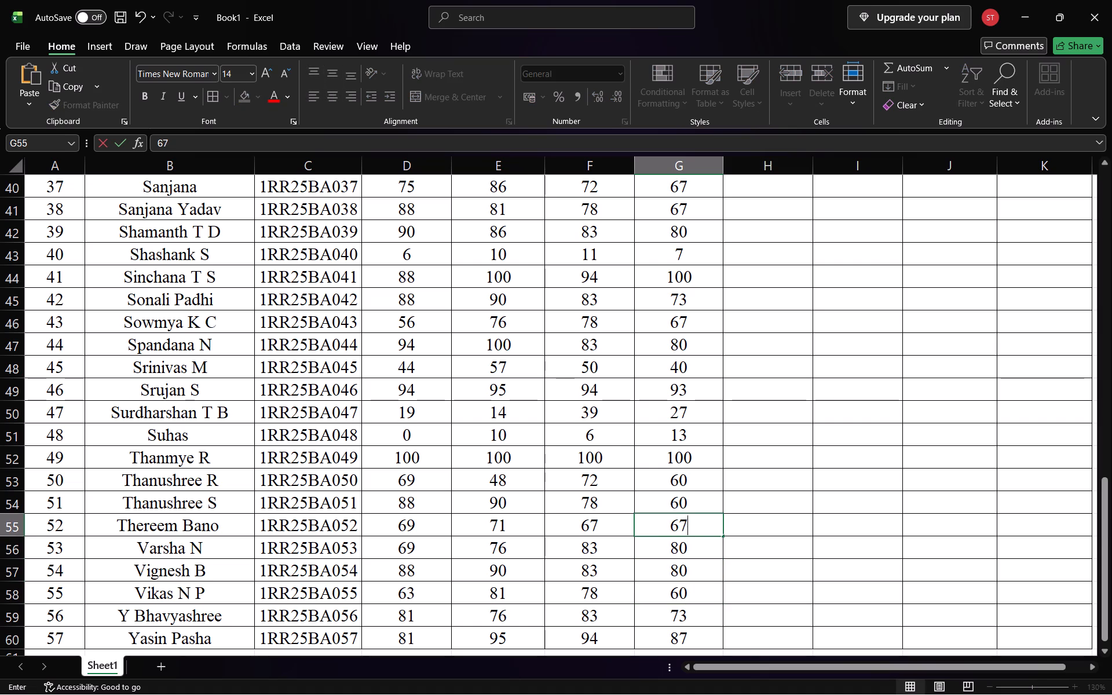
{"action": "key", "text": "Up"}
{"action": "type", "text": "60"}
{"action": "key", "text": "Up"}
{"action": "type", "text": "60"}
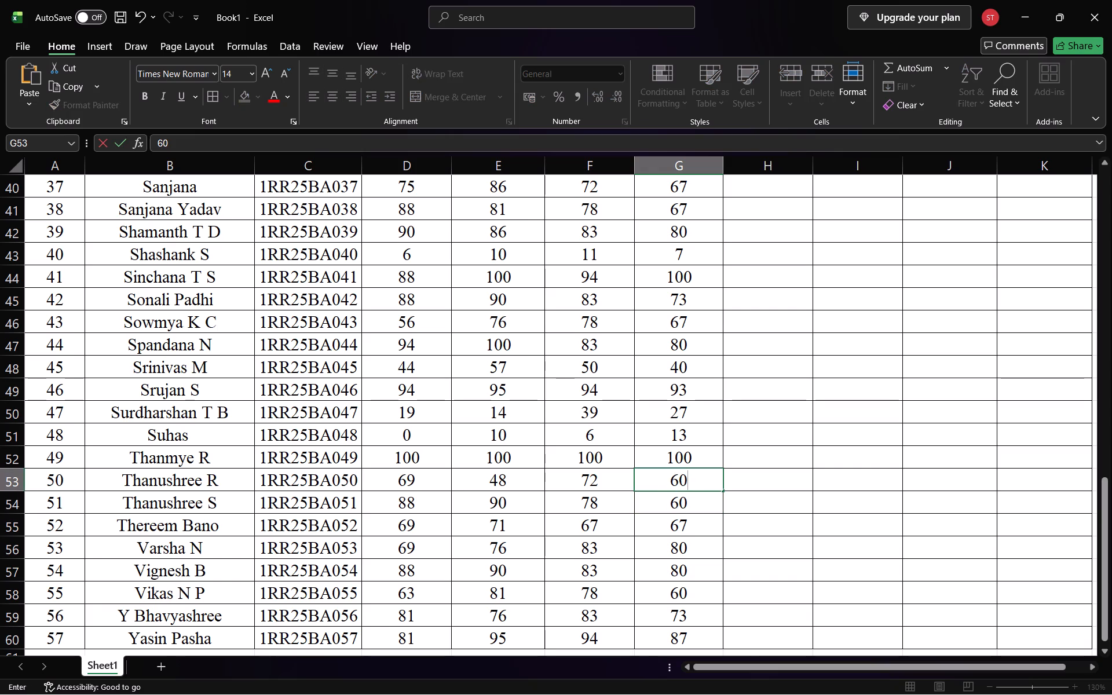
{"action": "key", "text": "Up"}
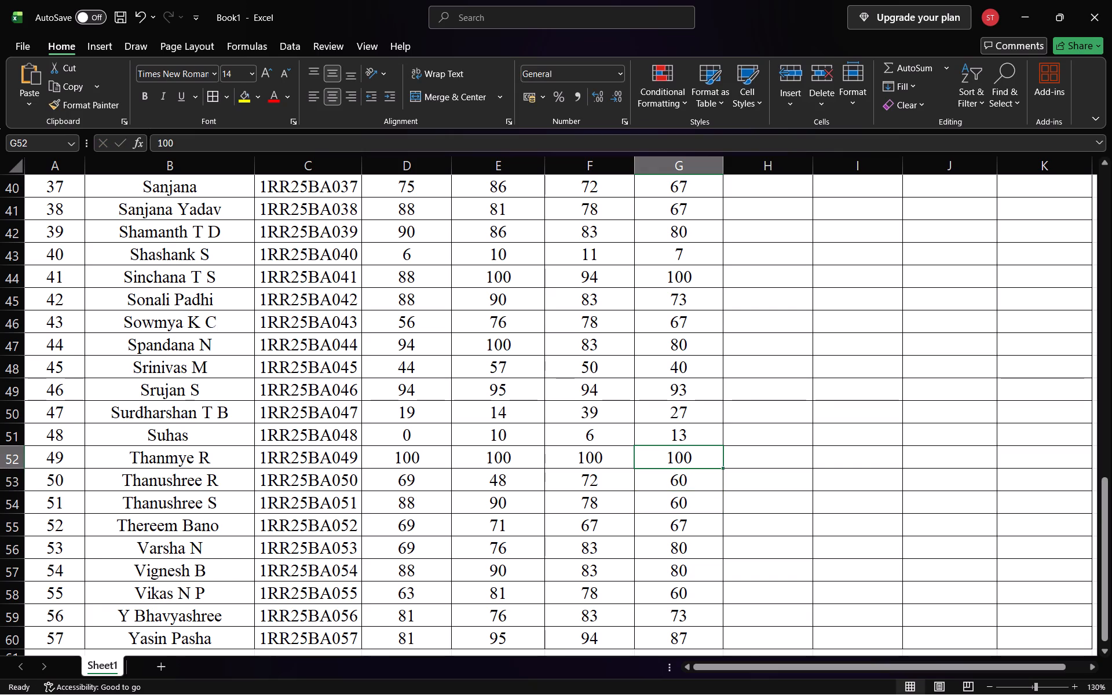
Enter the B25BC305 attendance for serial numbers 11 to 15 in H14 to H18: 73, 91, 73, 91 and 73.
{"action": "key", "text": "Up"}
{"action": "key", "text": "Up"}
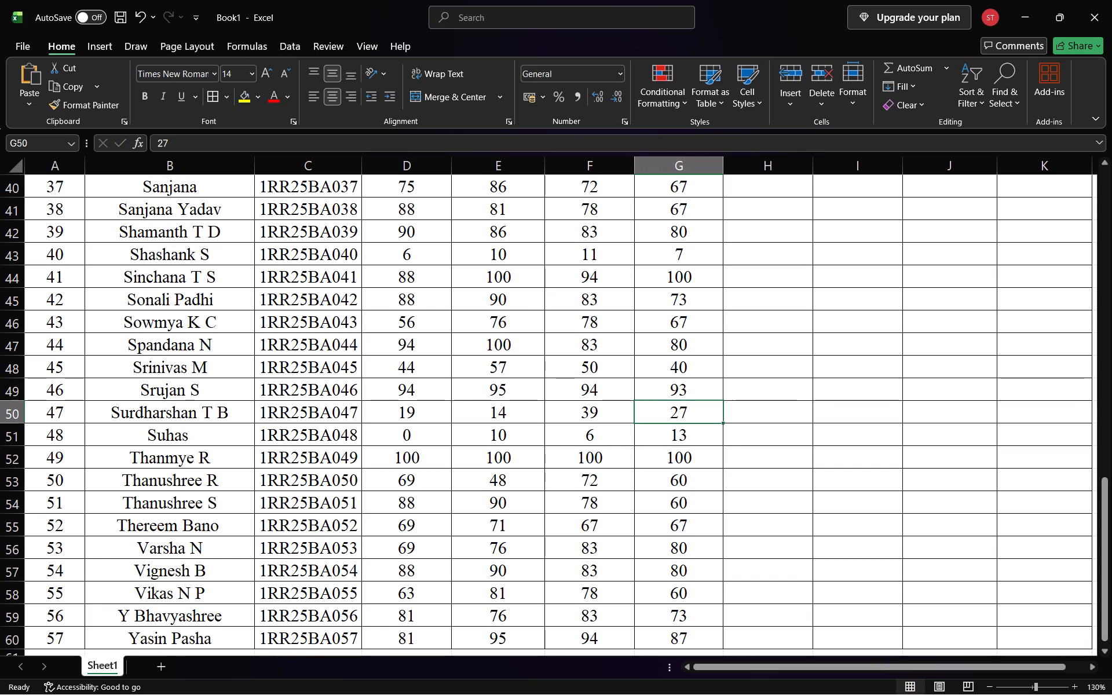
{"action": "key", "text": "Right"}
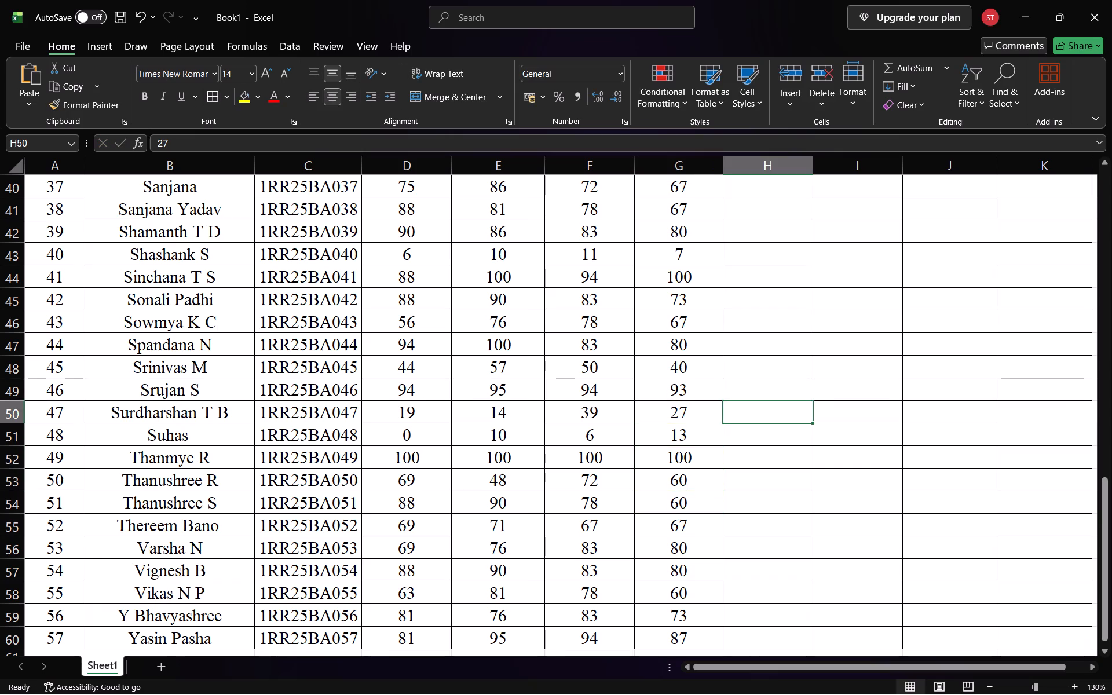
{"action": "key", "text": "Up"}
{"action": "key", "text": "Up"}
{"action": "key", "text": "Up"}
{"action": "key", "text": "Up"}
{"action": "key", "text": "Up"}
{"action": "key", "text": "Up"}
{"action": "key", "text": "Up"}
{"action": "key", "text": "Up"}
{"action": "key", "text": "Up"}
{"action": "key", "text": "Up"}
{"action": "key", "text": "Up"}
{"action": "key", "text": "Up"}
{"action": "key", "text": "Up"}
{"action": "key", "text": "Up"}
{"action": "key", "text": "Up"}
{"action": "key", "text": "Up"}
{"action": "key", "text": "Up"}
{"action": "key", "text": "Up"}
{"action": "key", "text": "Up"}
{"action": "key", "text": "Up"}
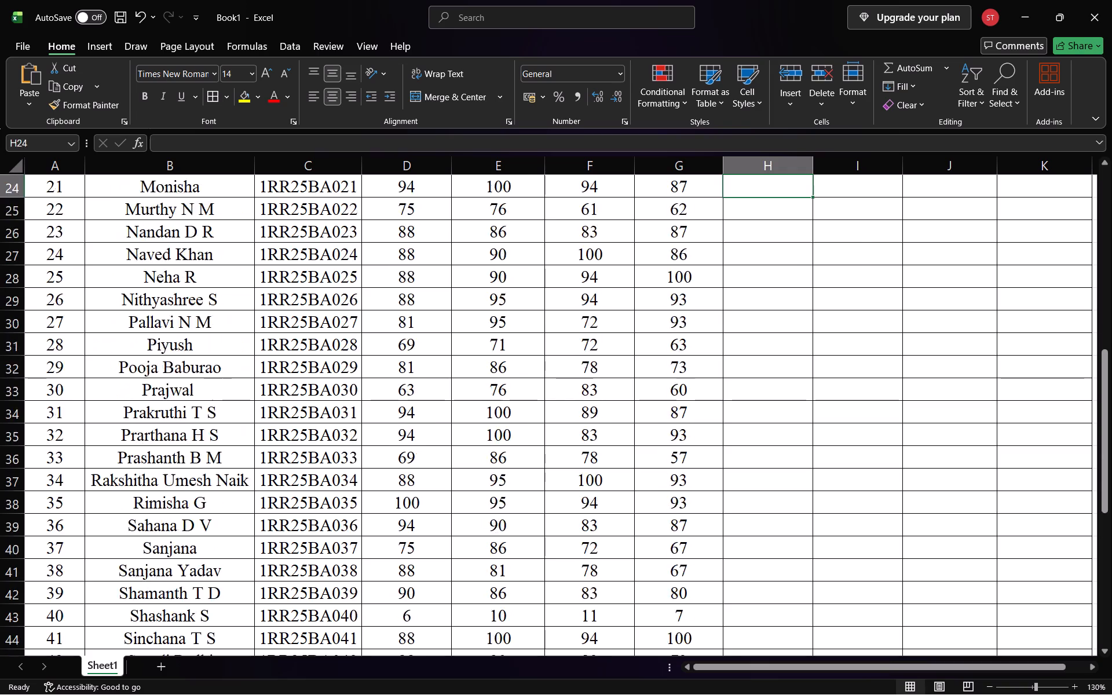
{"action": "key", "text": "Up"}
{"action": "key", "text": "Down"}
{"action": "key", "text": "Down"}
{"action": "key", "text": "Down"}
{"action": "key", "text": "Down"}
{"action": "key", "text": "Down"}
{"action": "key", "text": "Down"}
{"action": "key", "text": "Down"}
{"action": "key", "text": "Down"}
{"action": "key", "text": "Down"}
{"action": "key", "text": "Down"}
{"action": "key", "text": "Down"}
{"action": "key", "text": "Down"}
{"action": "key", "text": "Down"}
{"action": "key", "text": "Down"}
{"action": "key", "text": "Down"}
{"action": "key", "text": "Down"}
{"action": "key", "text": "Down"}
{"action": "key", "text": "Down"}
{"action": "key", "text": "Down"}
{"action": "key", "text": "Down"}
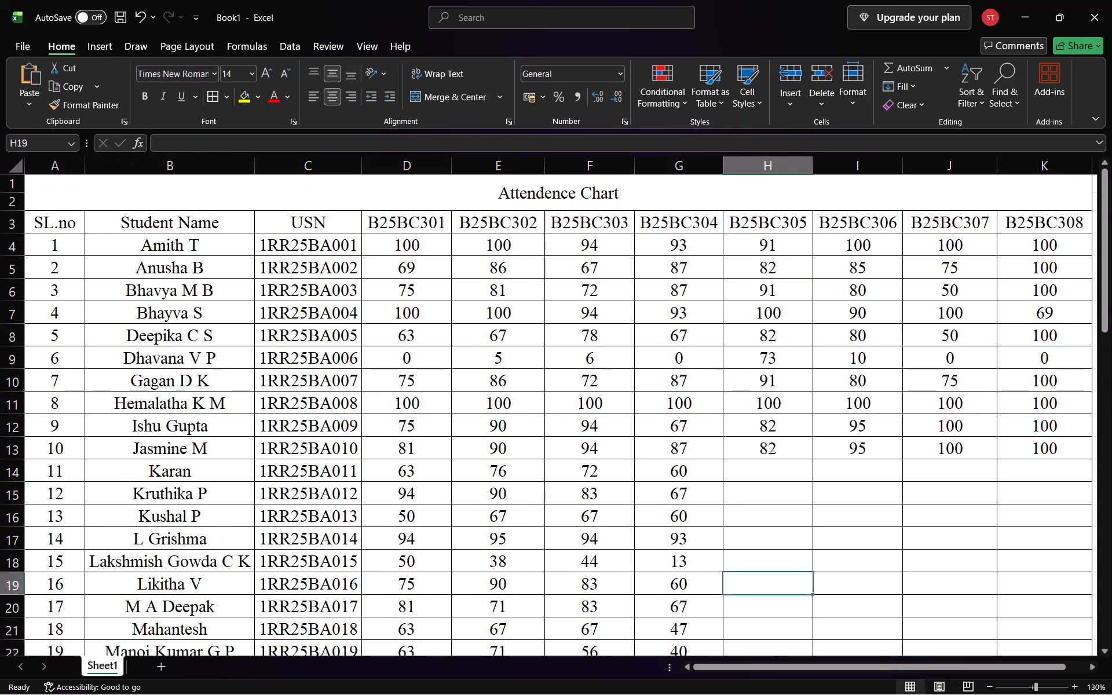
{"action": "key", "text": "Down"}
{"action": "key", "text": "Down"}
{"action": "key", "text": "Down"}
{"action": "key", "text": "Up"}
{"action": "key", "text": "Up"}
{"action": "key", "text": "Up"}
{"action": "key", "text": "Up"}
{"action": "key", "text": "Up"}
{"action": "key", "text": "Up"}
{"action": "key", "text": "Up"}
{"action": "key", "text": "Up"}
{"action": "key", "text": "Up"}
{"action": "key", "text": "Up"}
{"action": "key", "text": "Up"}
{"action": "key", "text": "Up"}
{"action": "key", "text": "Up"}
{"action": "key", "text": "Up"}
{"action": "key", "text": "Up"}
{"action": "key", "text": "Up"}
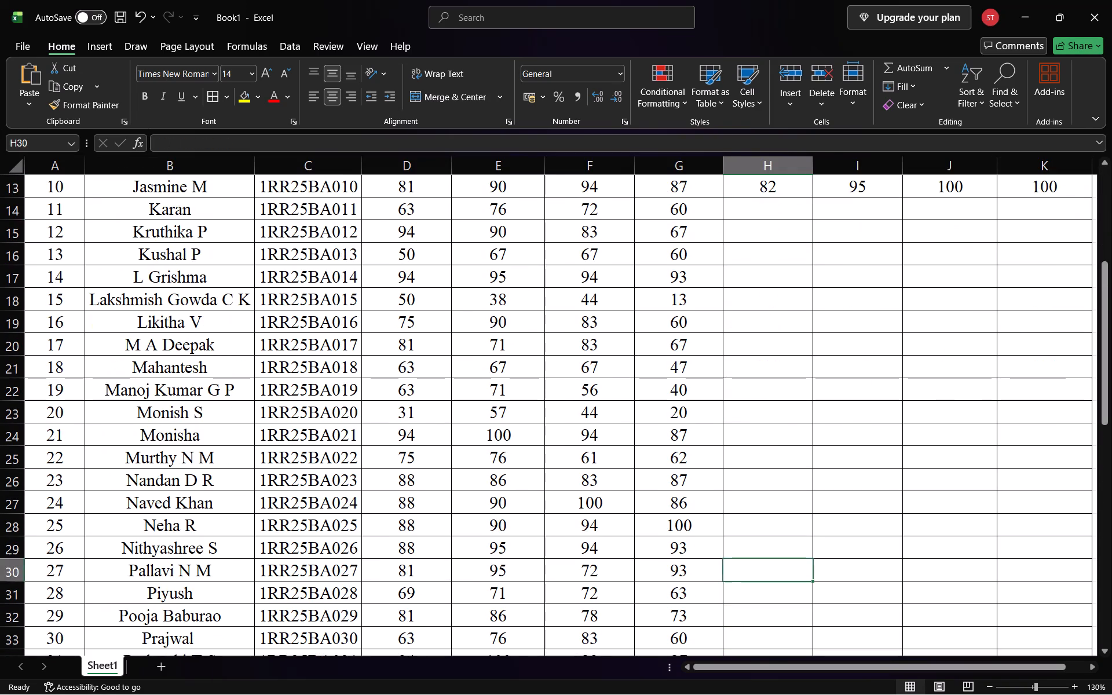
{"action": "key", "text": "Up"}
{"action": "key", "text": "Up"}
{"action": "key", "text": "Up"}
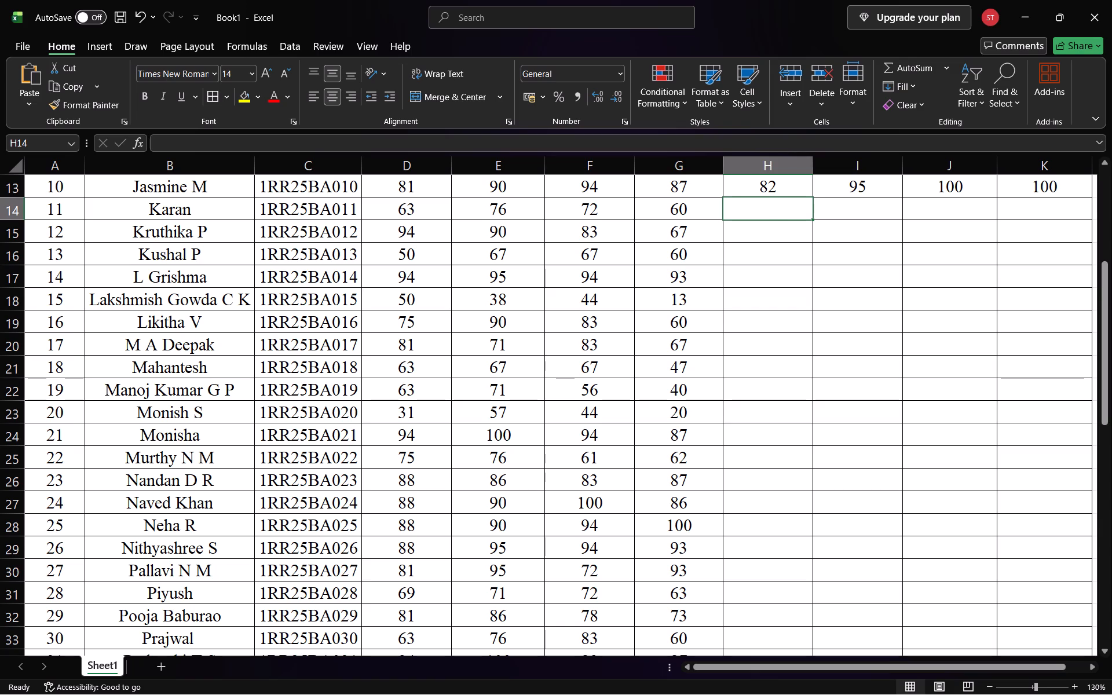
{"action": "type", "text": "73"}
{"action": "key", "text": "Down"}
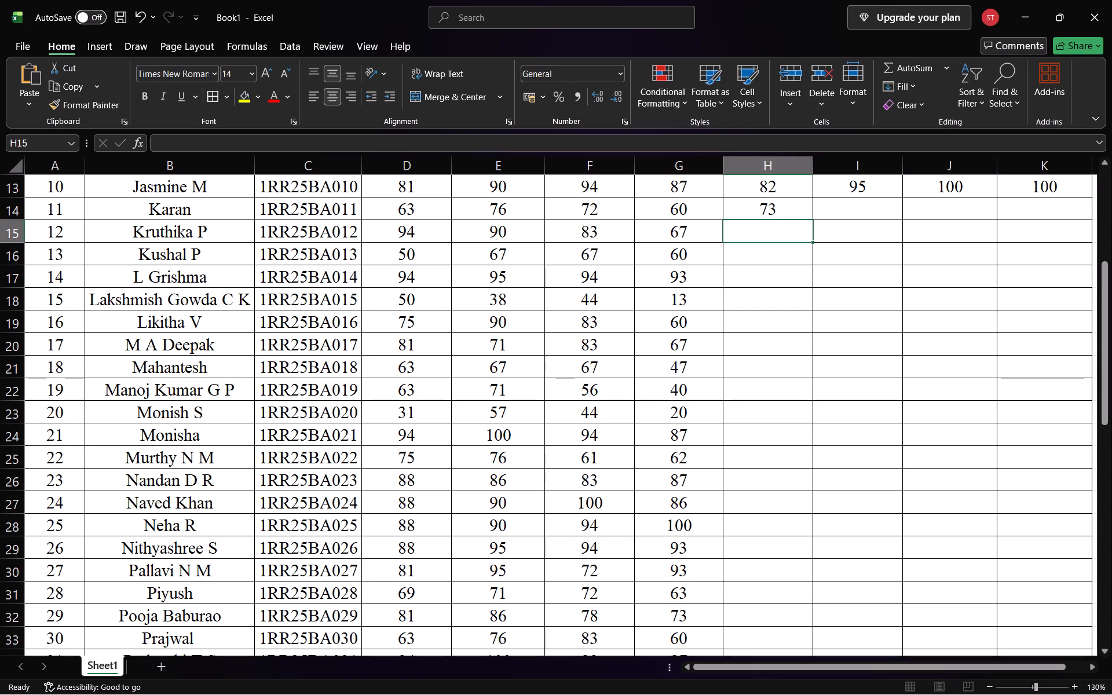
{"action": "type", "text": "91"}
{"action": "key", "text": "Down"}
{"action": "type", "text": "72"}
{"action": "key", "text": "BackSpace"}
{"action": "key", "text": "3"}
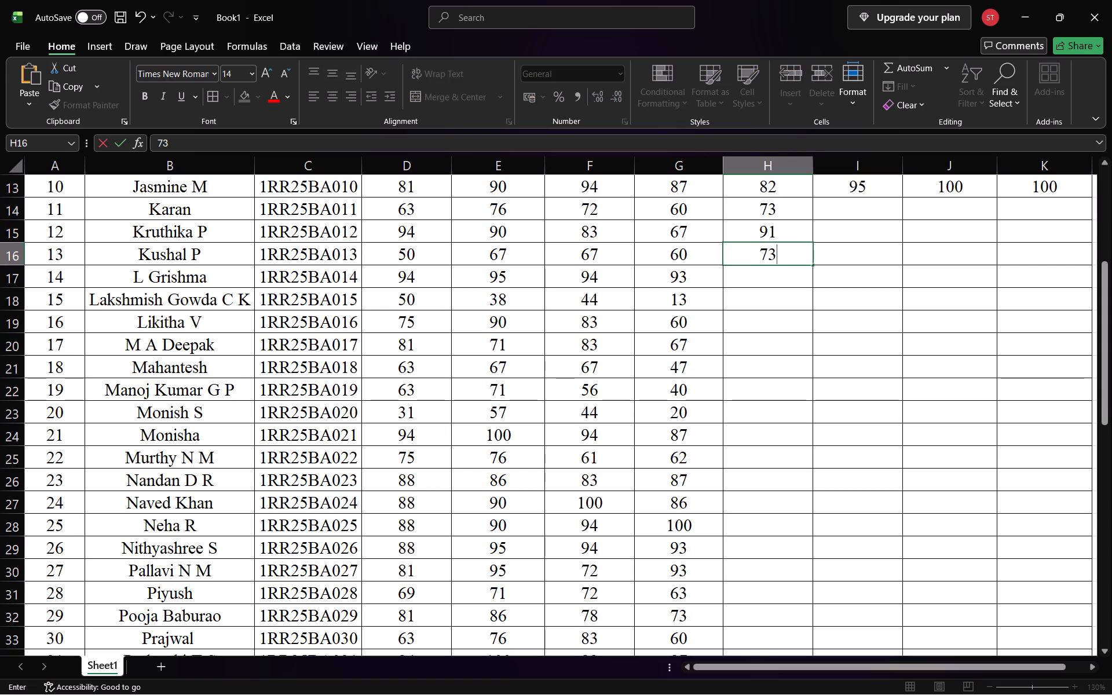
{"action": "key", "text": "Down"}
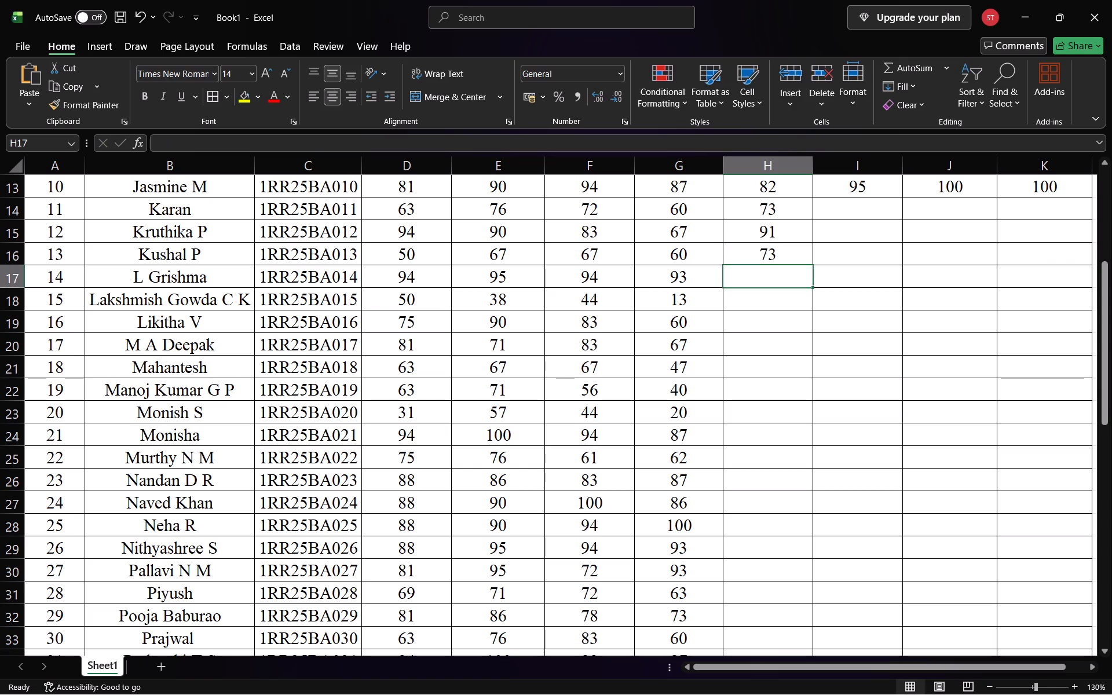
{"action": "type", "text": "91"}
{"action": "key", "text": "Down"}
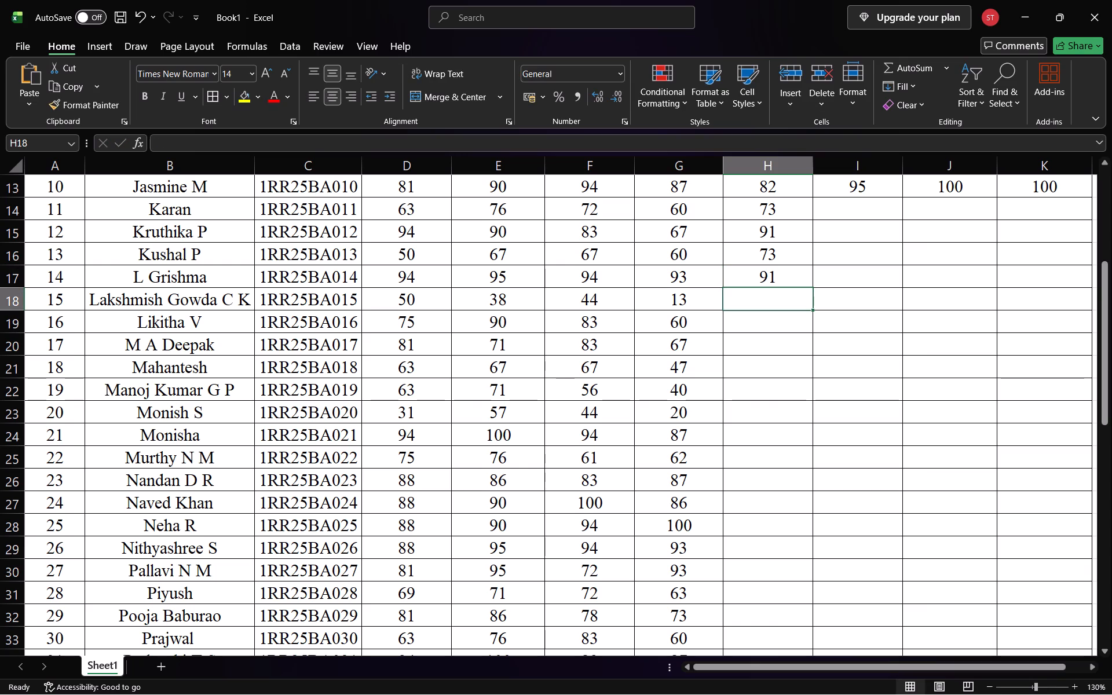
{"action": "type", "text": "73"}
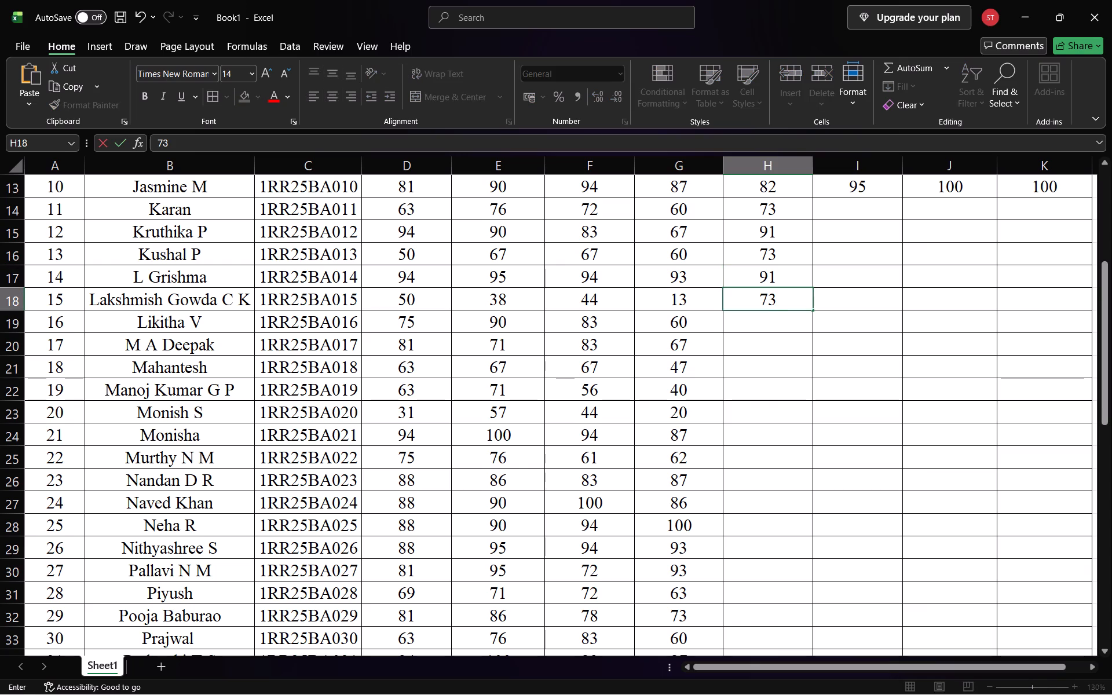
{"action": "key", "text": "Down"}
Enter the B25BC305 attendance for serial numbers 16 to 20 in H19 to H23: 91, 82, 73, 73 and 82.
{"action": "type", "text": "91"}
{"action": "key", "text": "Down"}
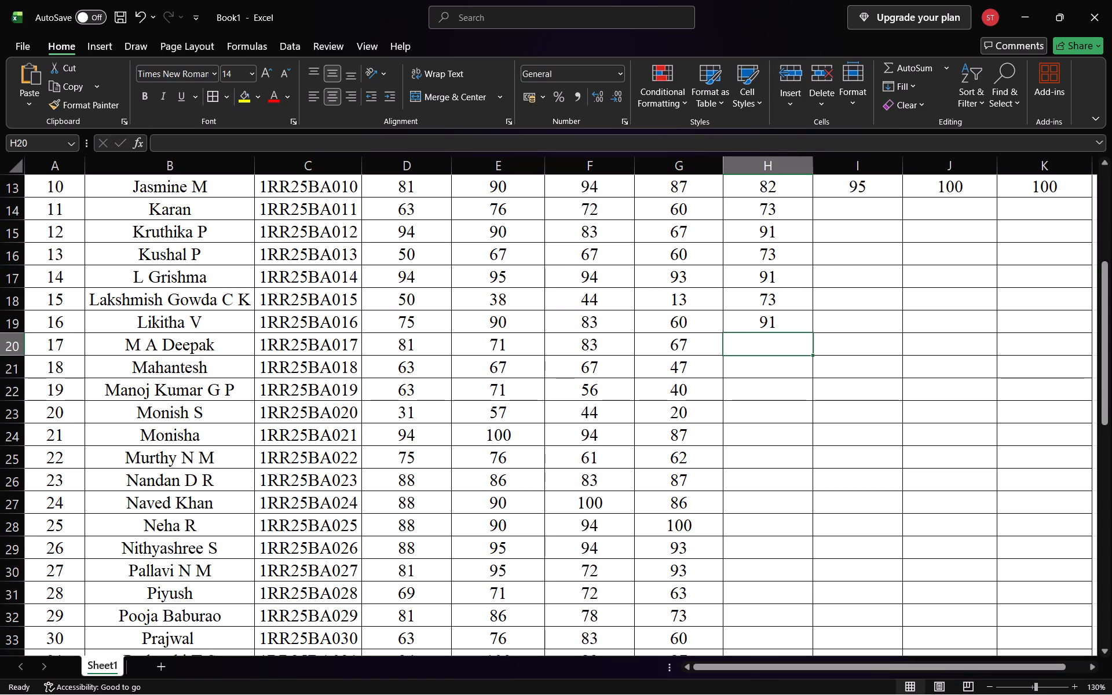
{"action": "type", "text": "82"}
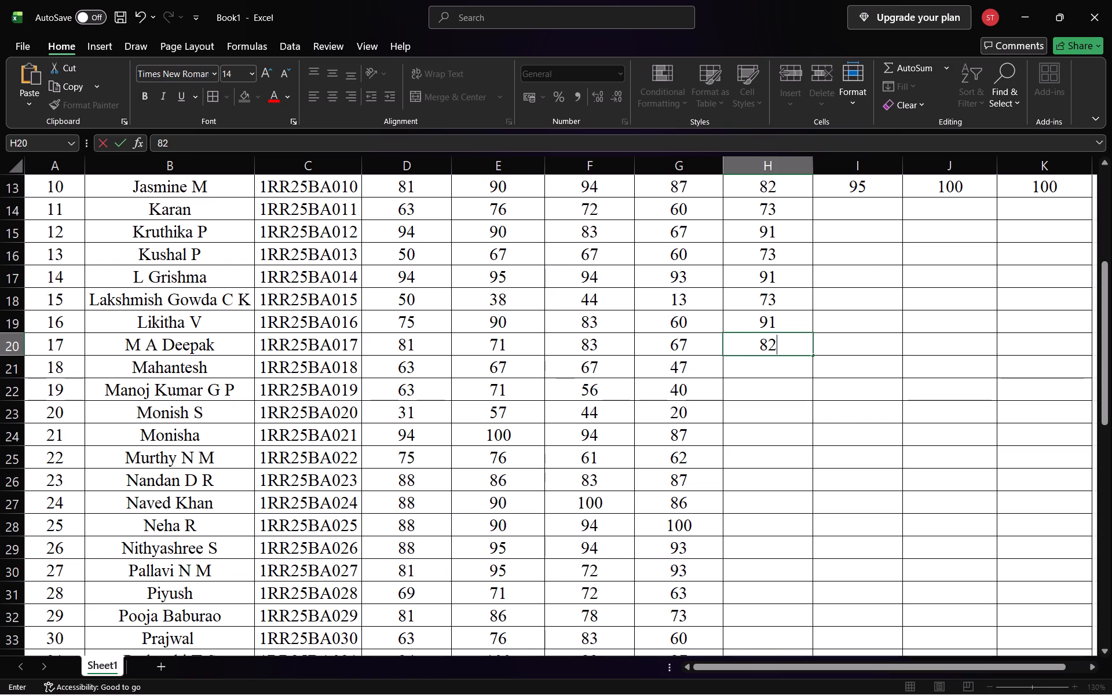
{"action": "key", "text": "Down"}
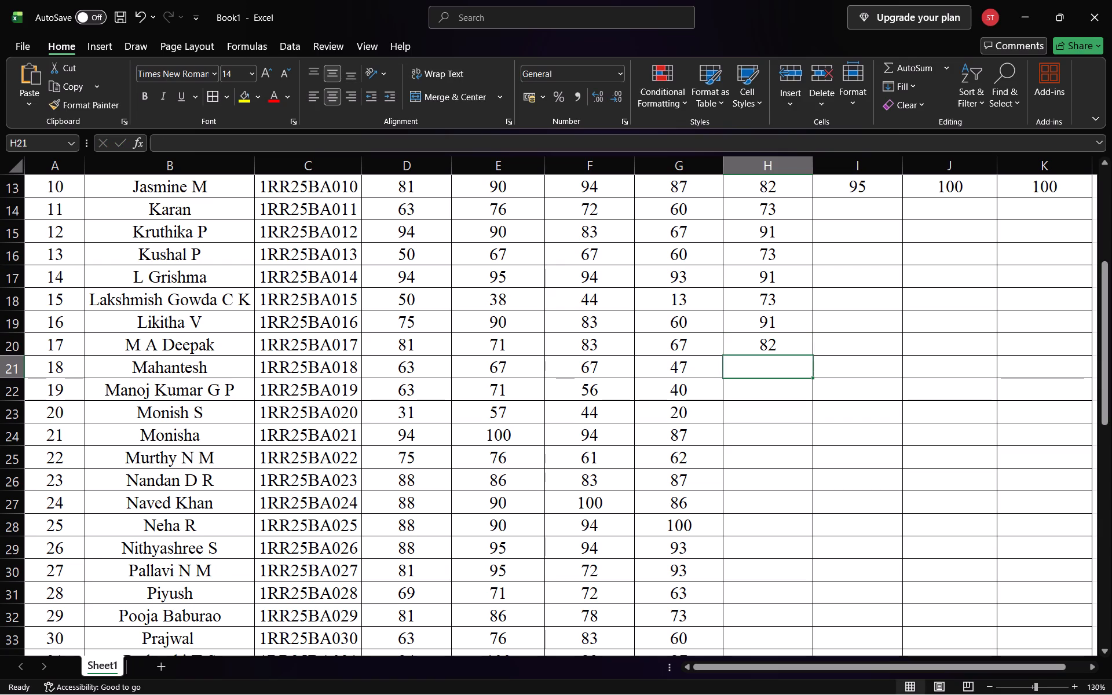
{"action": "type", "text": "73"}
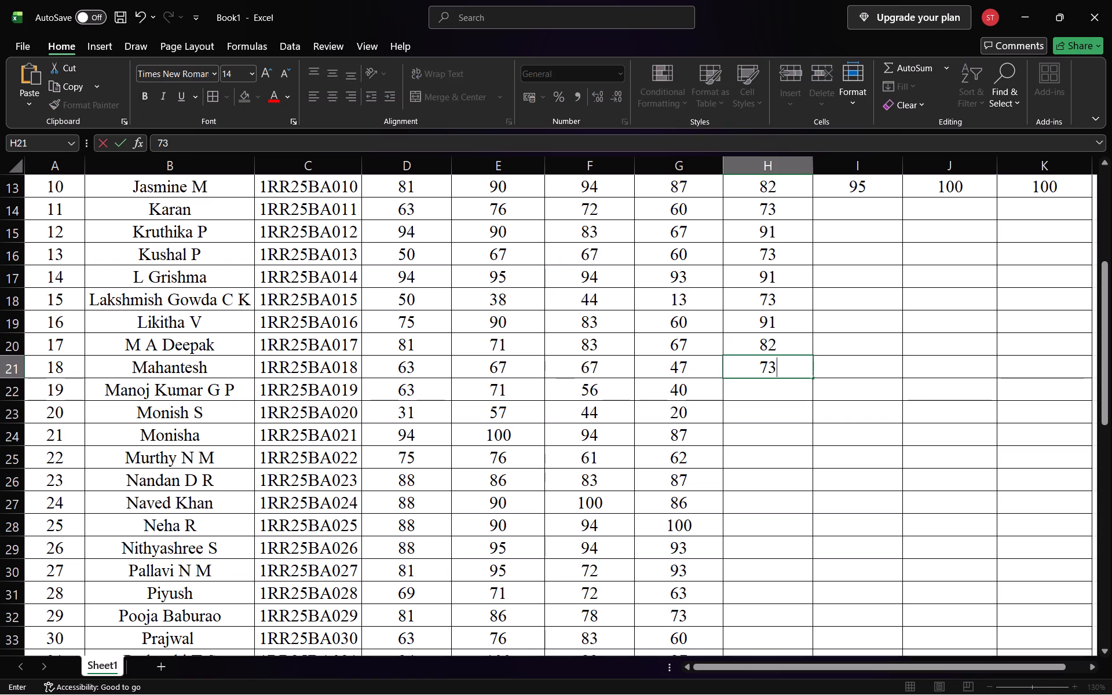
{"action": "key", "text": "Down"}
{"action": "key", "text": "7"}
{"action": "key", "text": "3"}
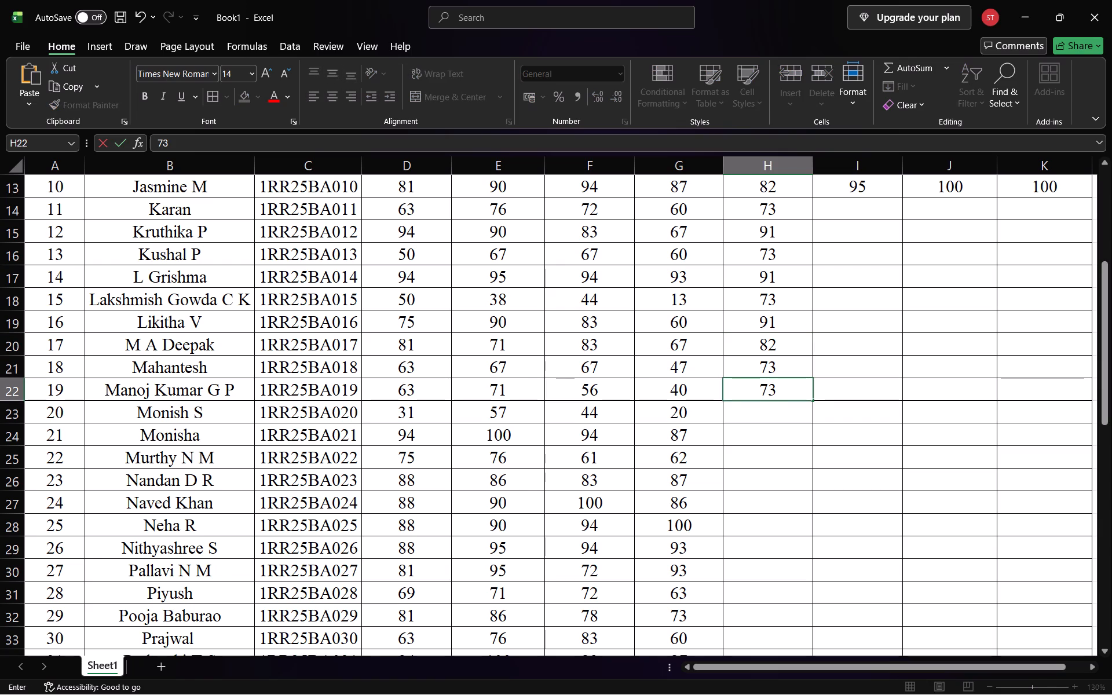
{"action": "key", "text": "Down"}
{"action": "type", "text": "82"}
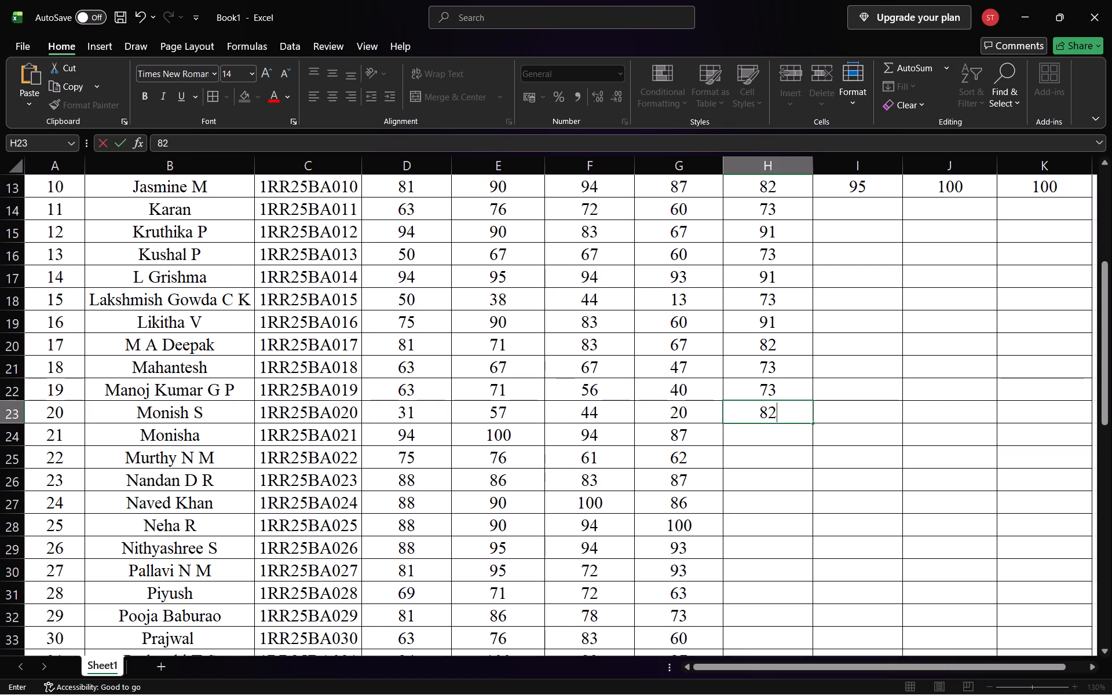
{"action": "key", "text": "Down"}
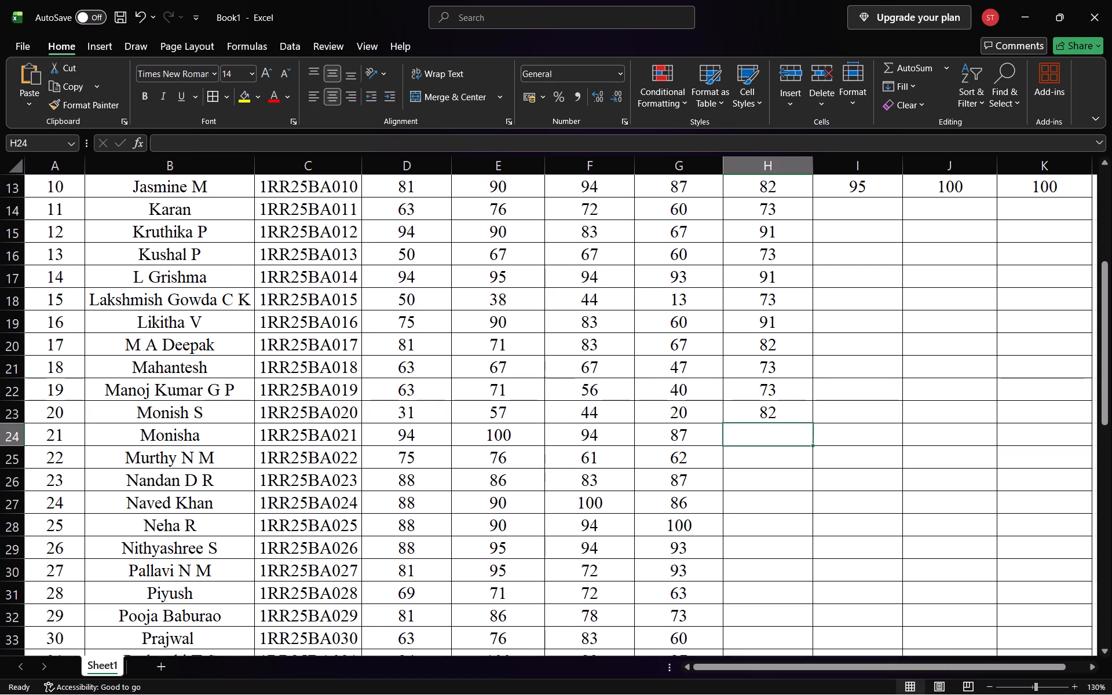
Enter the B25BC305 attendance for serial numbers 21 to 25 in H24 to H28: 91, 78, 91, 82 and 100.
{"action": "key", "text": "9"}
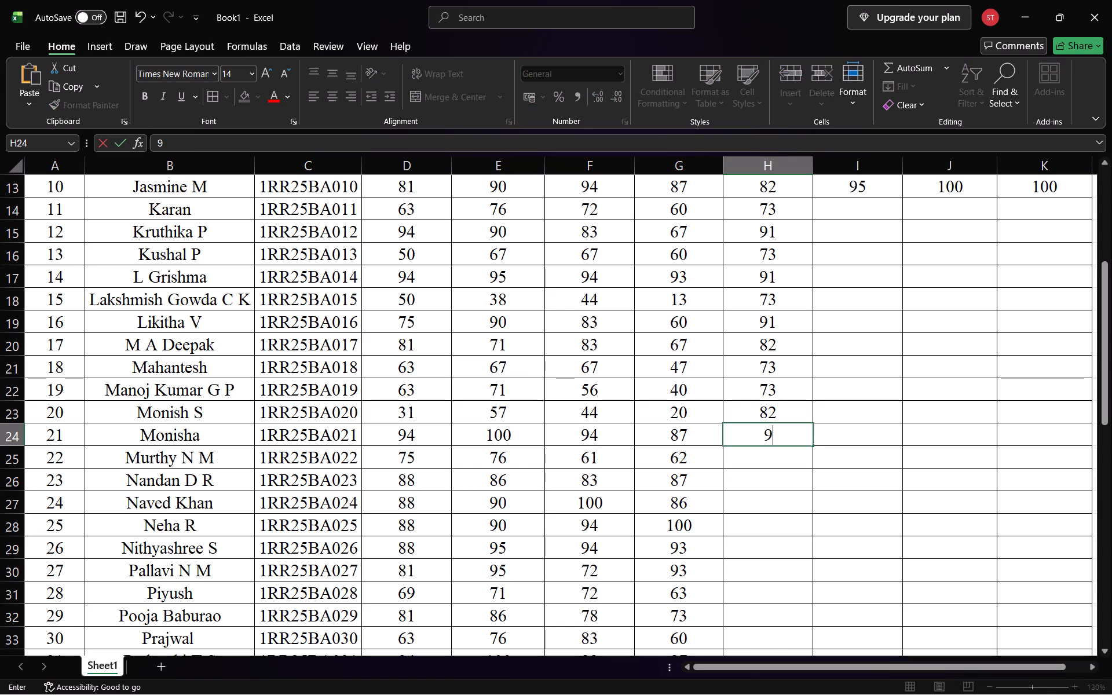
{"action": "key", "text": "1"}
{"action": "key", "text": "Down"}
{"action": "type", "text": "78"}
{"action": "key", "text": "Down"}
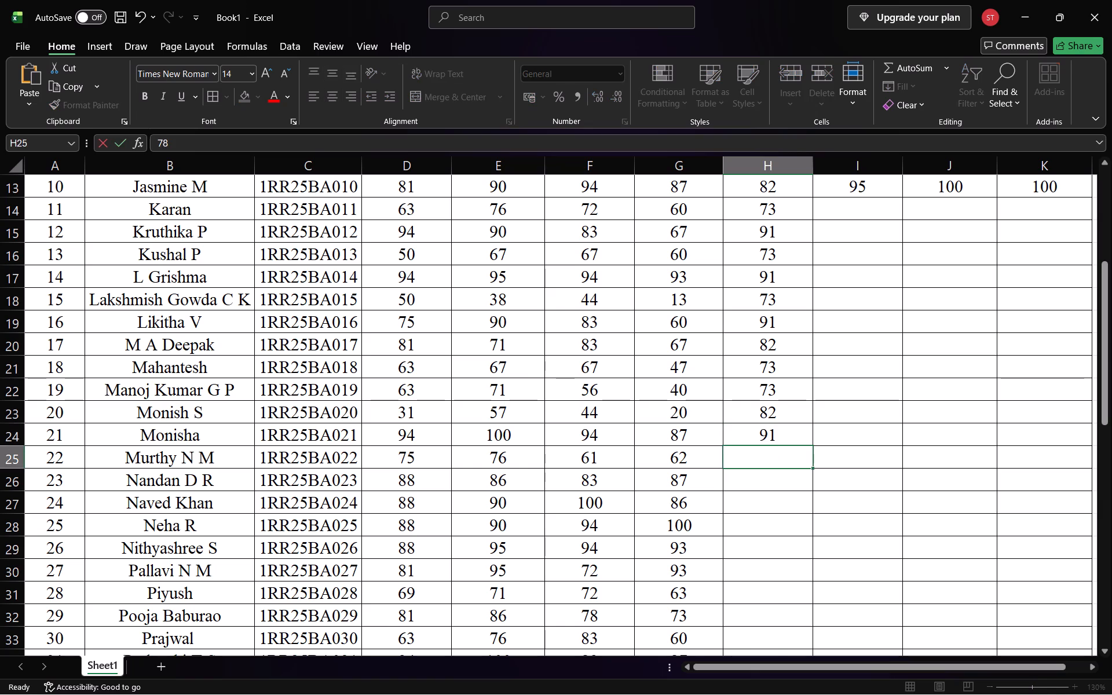
{"action": "type", "text": "91"}
{"action": "key", "text": "Down"}
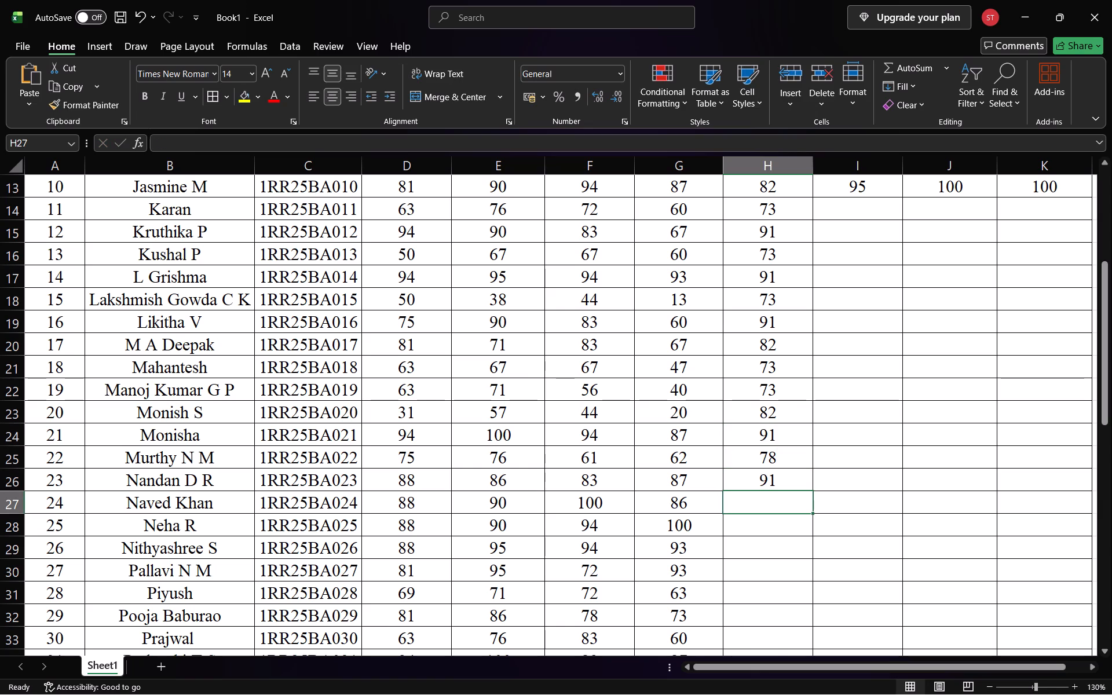
{"action": "type", "text": "82"}
{"action": "key", "text": "Down"}
{"action": "type", "text": "100"}
{"action": "key", "text": "Down"}
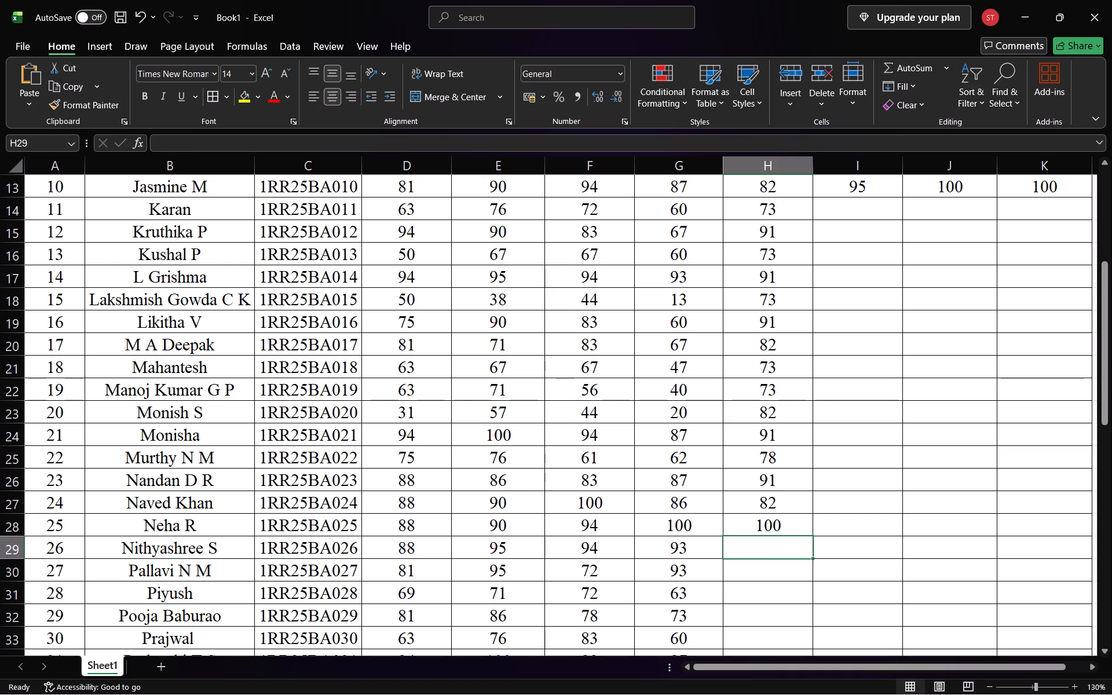
Enter the B25BC305 attendance for serial numbers 26 to 29 in H29 to H32: 91, 91, 82 and 82.
{"action": "type", "text": "91"}
{"action": "key", "text": "Down"}
{"action": "type", "text": "91"}
{"action": "key", "text": "Down"}
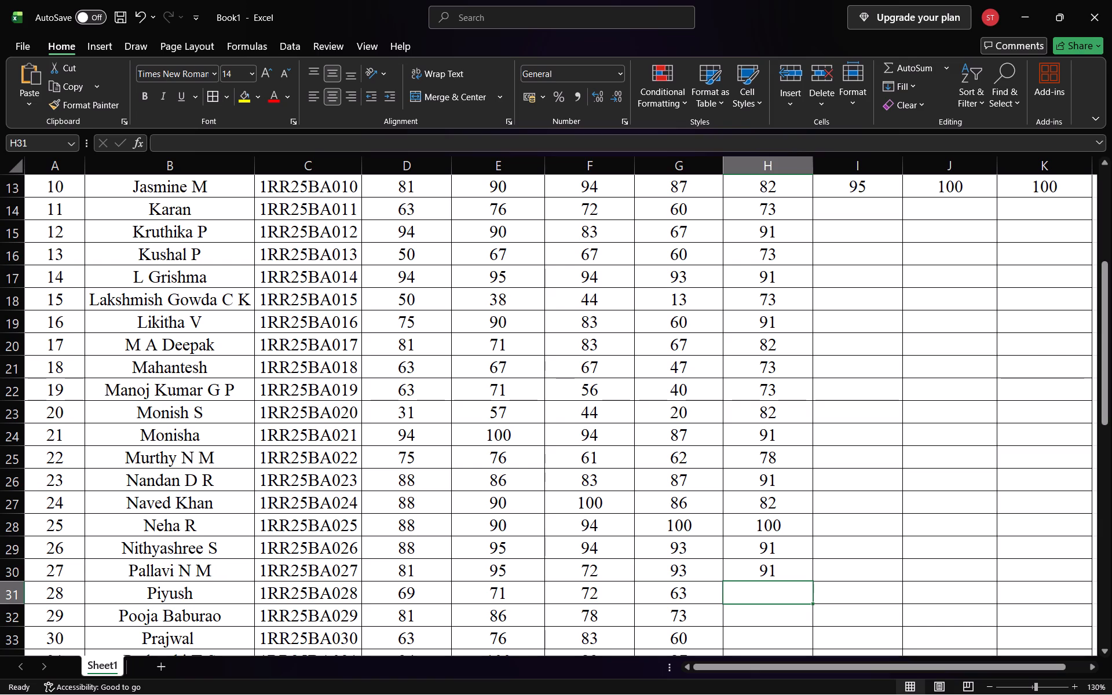
{"action": "key", "text": "8"}
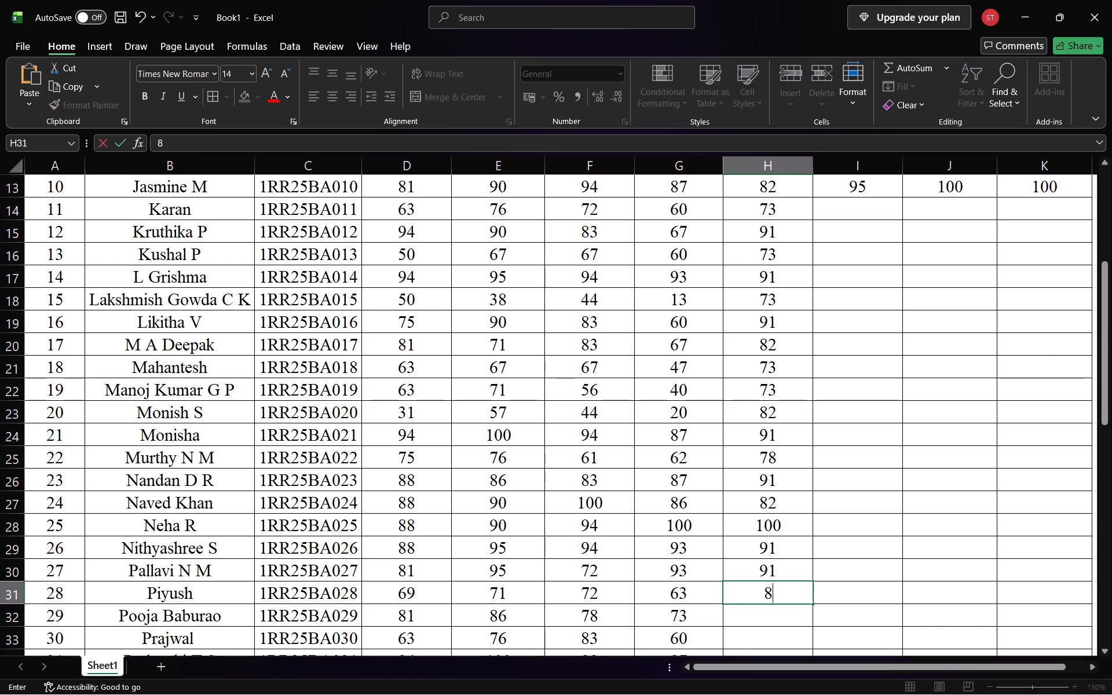
{"action": "key", "text": "2"}
{"action": "key", "text": "Down"}
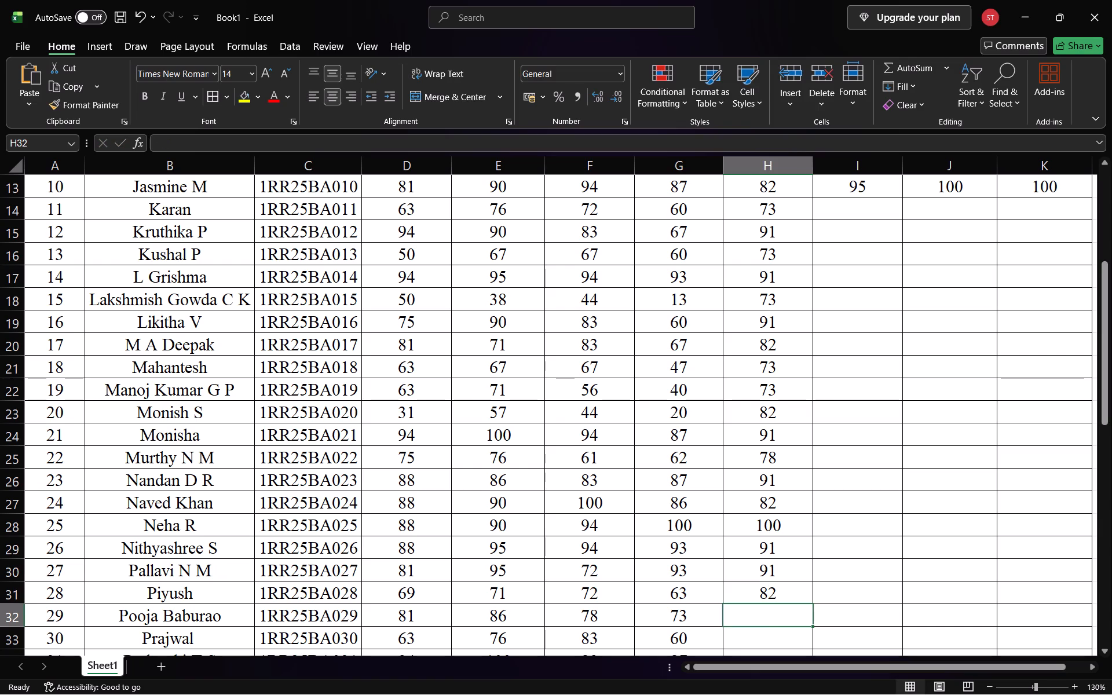
{"action": "type", "text": "82"}
{"action": "key", "text": "Down"}
Enter 91 as the B25BC305 attendance for serial numbers 30 to 32 in H33 to H35.
{"action": "type", "text": "91"}
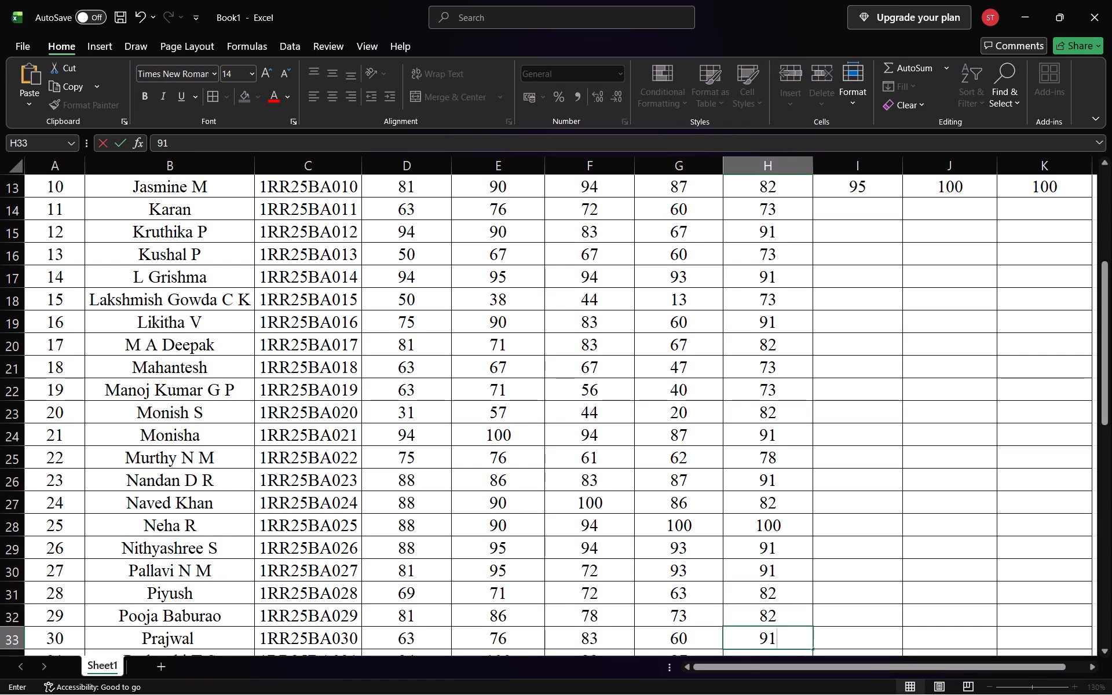
{"action": "key", "text": "Down"}
{"action": "type", "text": "91"}
{"action": "key", "text": "Down"}
{"action": "type", "text": "91"}
{"action": "key", "text": "Down"}
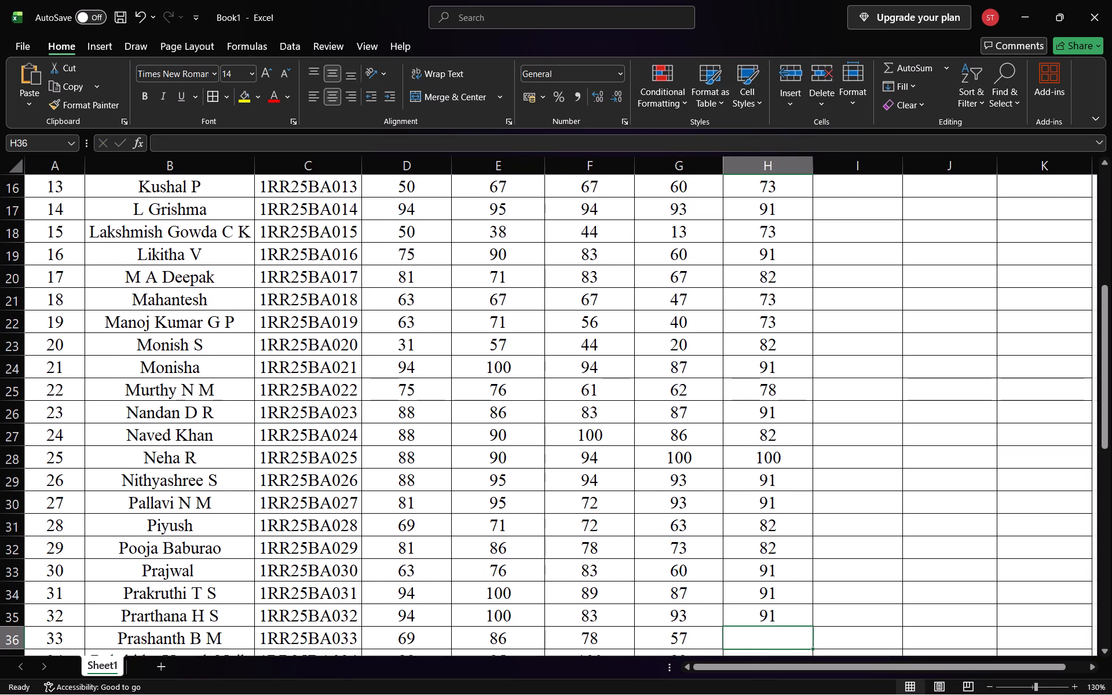
Enter 91 as the B25BC305 attendance for serial numbers 33 to 37 in H36 to H40.
{"action": "type", "text": "91"}
{"action": "key", "text": "Down"}
{"action": "type", "text": "91"}
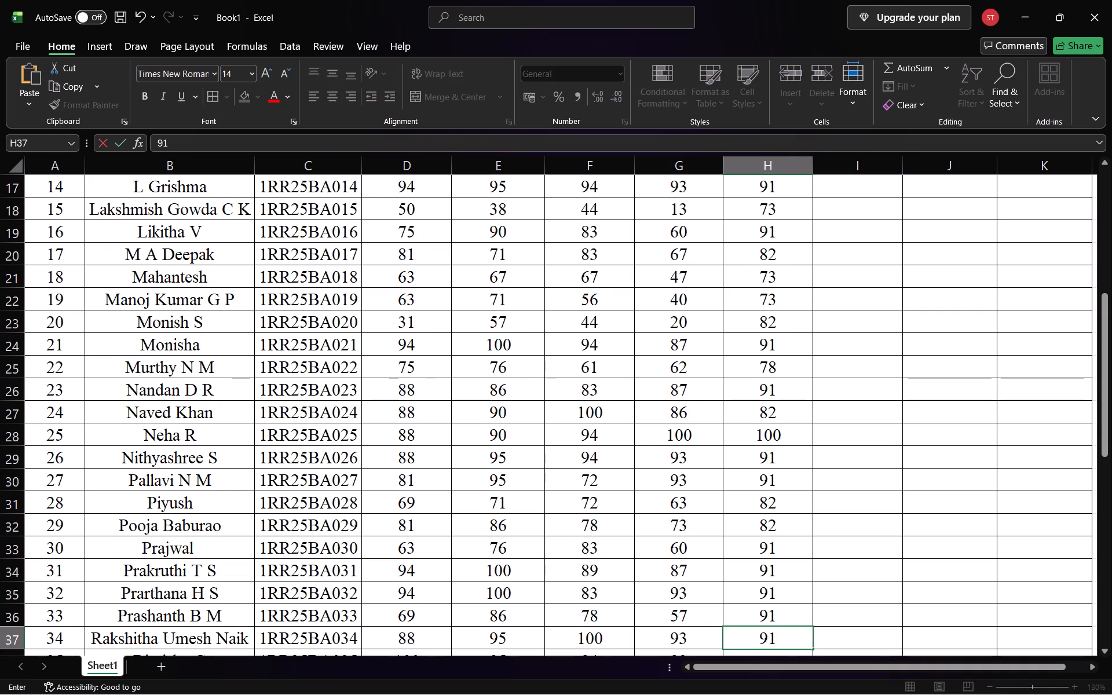
{"action": "key", "text": "Down"}
{"action": "type", "text": "91"}
{"action": "key", "text": "Down"}
{"action": "type", "text": "91"}
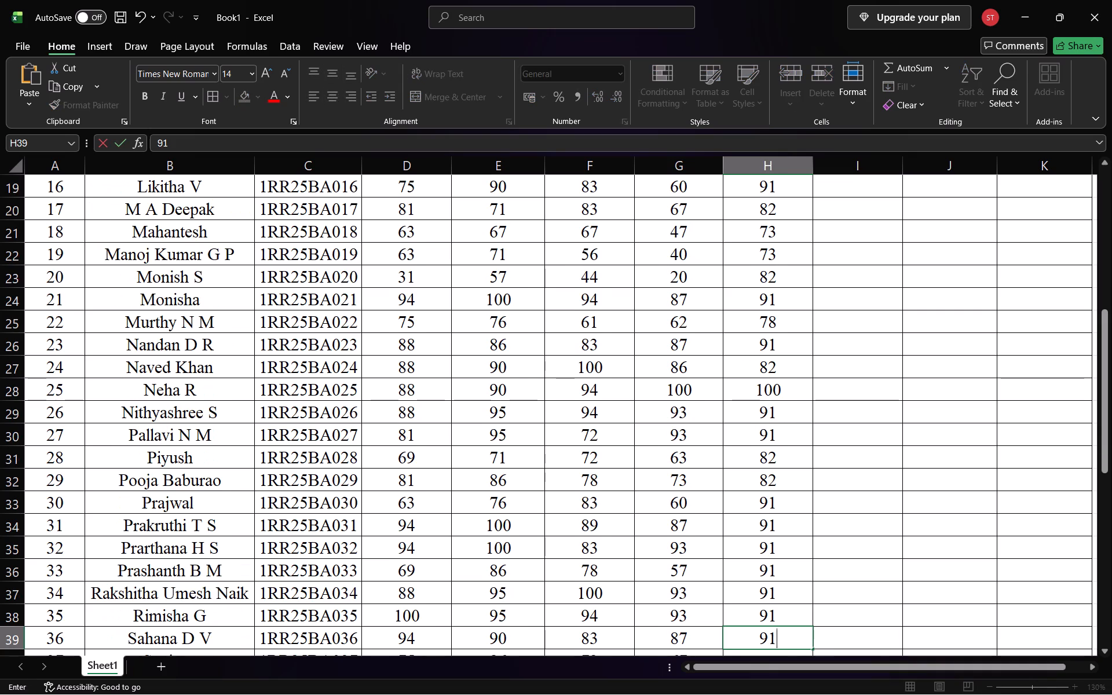
{"action": "key", "text": "Down"}
{"action": "type", "text": "91"}
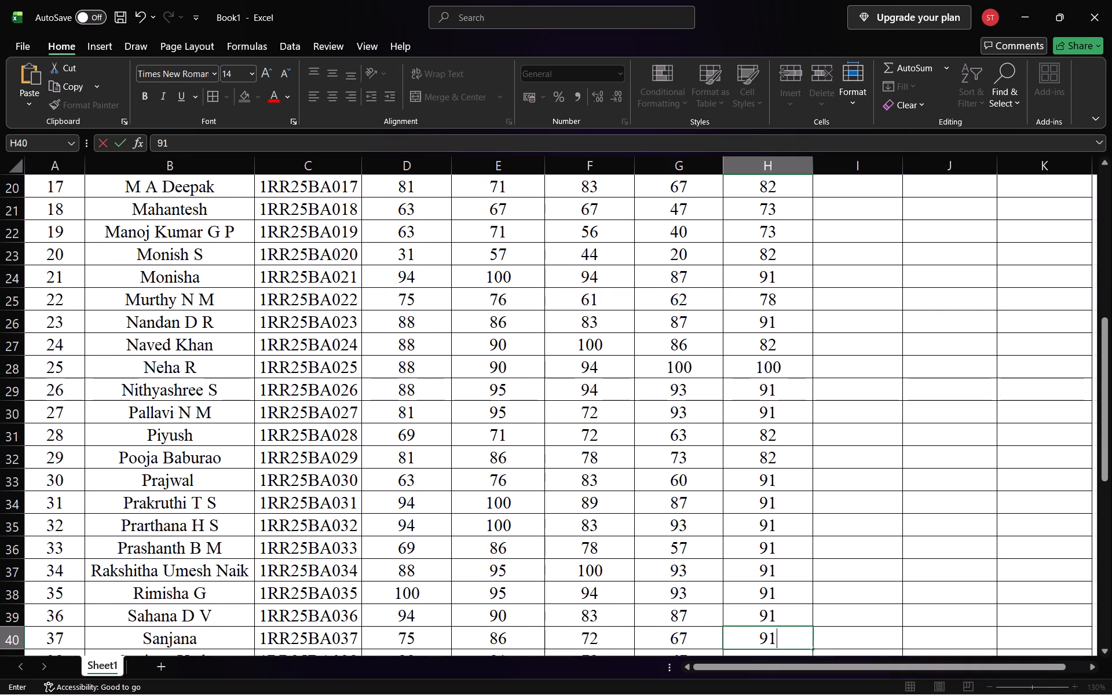
{"action": "key", "text": "Down"}
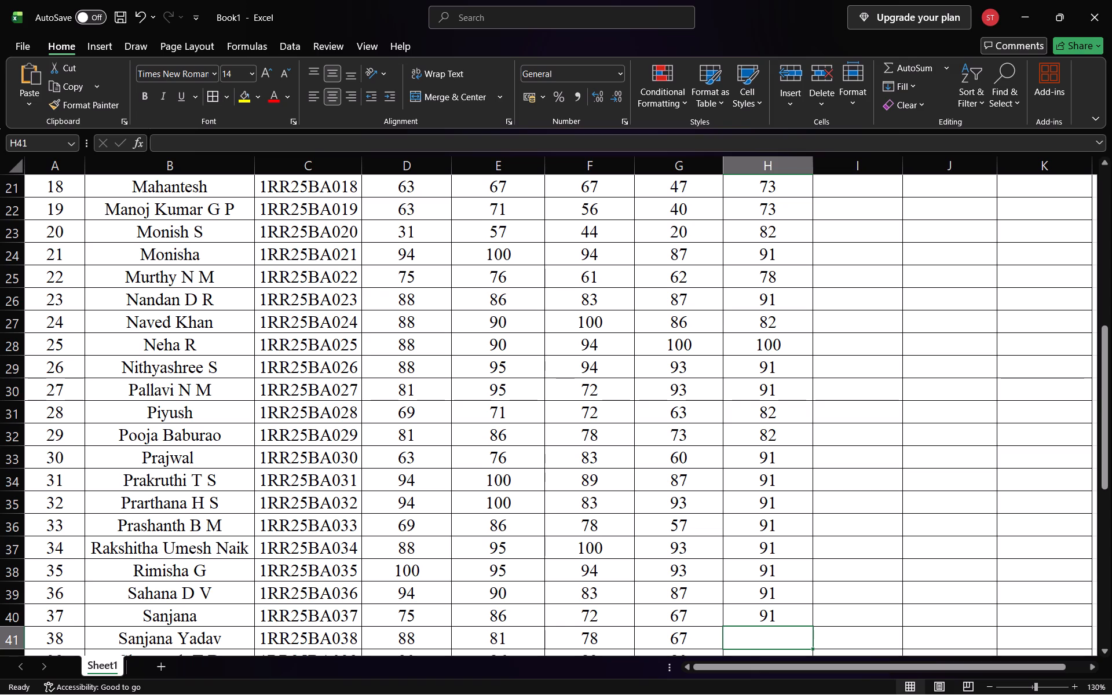
Enter the B25BC305 attendance for serial numbers 38 to 40 in H41 to H43: 82, 82 and 36.
{"action": "type", "text": "82"}
{"action": "key", "text": "Down"}
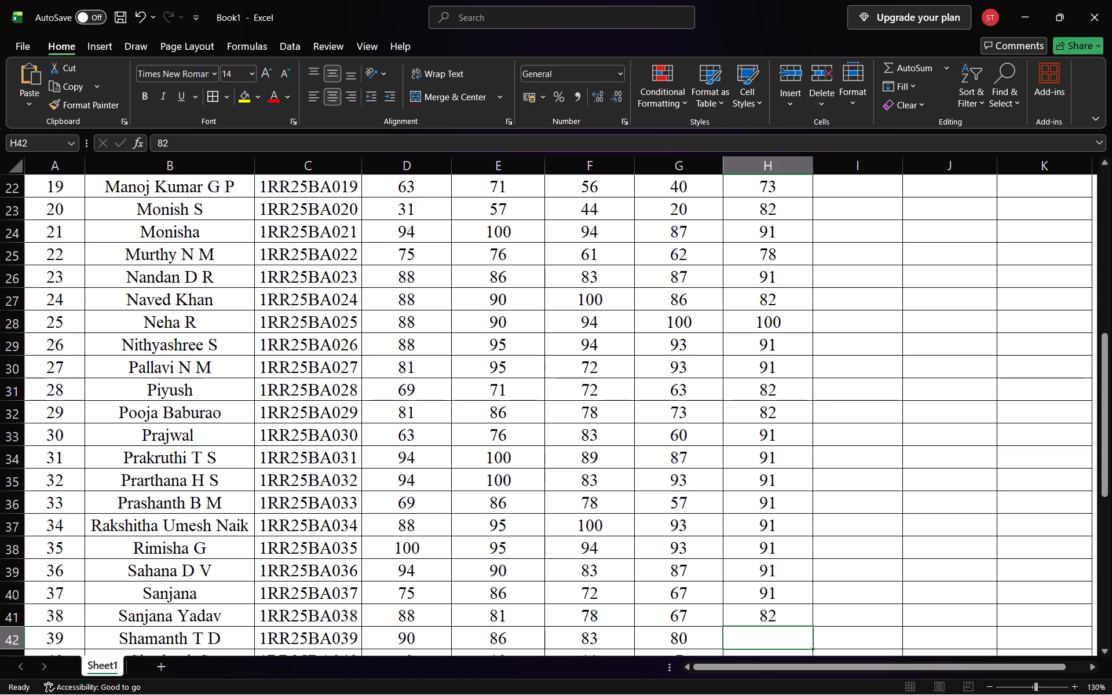
{"action": "type", "text": "82"}
{"action": "key", "text": "Down"}
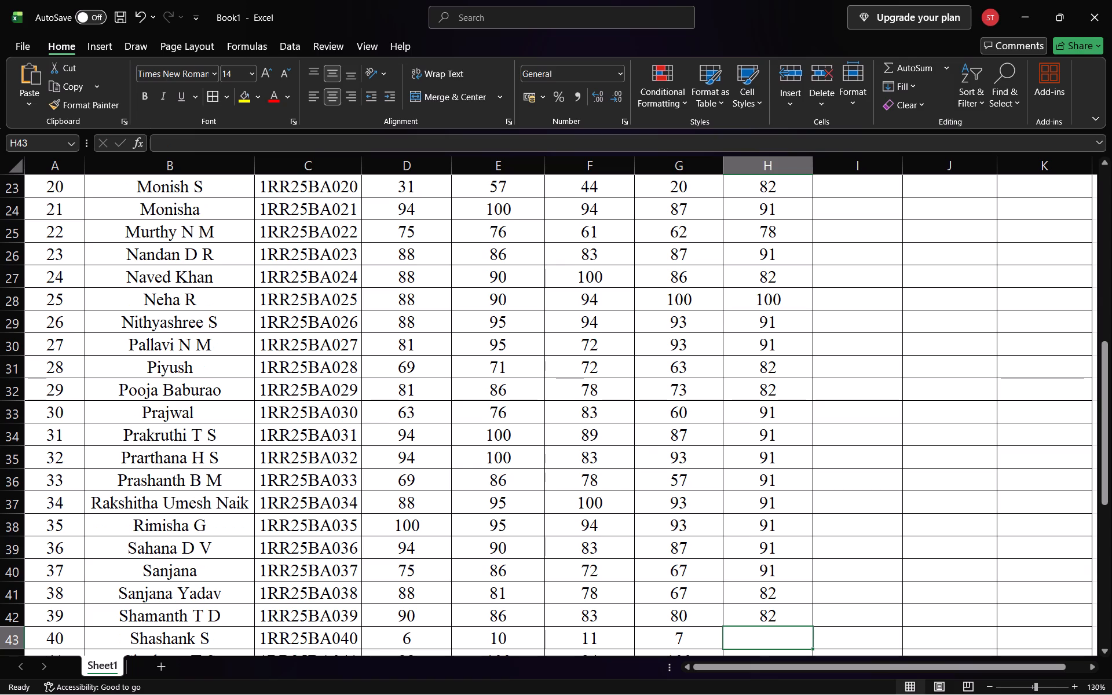
{"action": "type", "text": "36"}
{"action": "key", "text": "Down"}
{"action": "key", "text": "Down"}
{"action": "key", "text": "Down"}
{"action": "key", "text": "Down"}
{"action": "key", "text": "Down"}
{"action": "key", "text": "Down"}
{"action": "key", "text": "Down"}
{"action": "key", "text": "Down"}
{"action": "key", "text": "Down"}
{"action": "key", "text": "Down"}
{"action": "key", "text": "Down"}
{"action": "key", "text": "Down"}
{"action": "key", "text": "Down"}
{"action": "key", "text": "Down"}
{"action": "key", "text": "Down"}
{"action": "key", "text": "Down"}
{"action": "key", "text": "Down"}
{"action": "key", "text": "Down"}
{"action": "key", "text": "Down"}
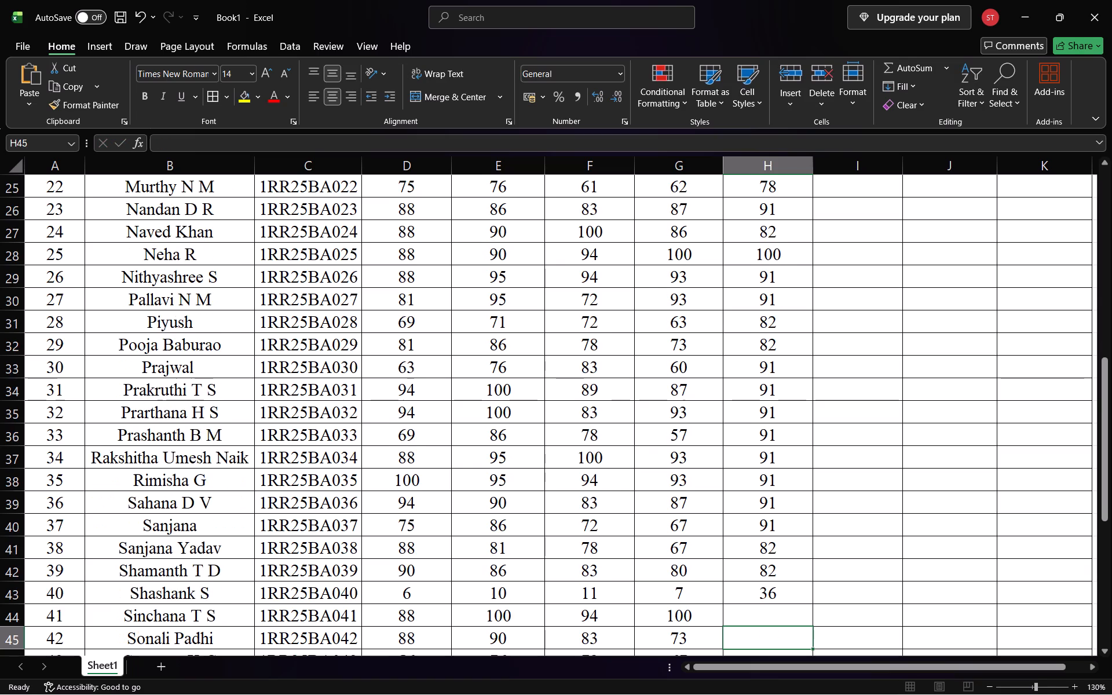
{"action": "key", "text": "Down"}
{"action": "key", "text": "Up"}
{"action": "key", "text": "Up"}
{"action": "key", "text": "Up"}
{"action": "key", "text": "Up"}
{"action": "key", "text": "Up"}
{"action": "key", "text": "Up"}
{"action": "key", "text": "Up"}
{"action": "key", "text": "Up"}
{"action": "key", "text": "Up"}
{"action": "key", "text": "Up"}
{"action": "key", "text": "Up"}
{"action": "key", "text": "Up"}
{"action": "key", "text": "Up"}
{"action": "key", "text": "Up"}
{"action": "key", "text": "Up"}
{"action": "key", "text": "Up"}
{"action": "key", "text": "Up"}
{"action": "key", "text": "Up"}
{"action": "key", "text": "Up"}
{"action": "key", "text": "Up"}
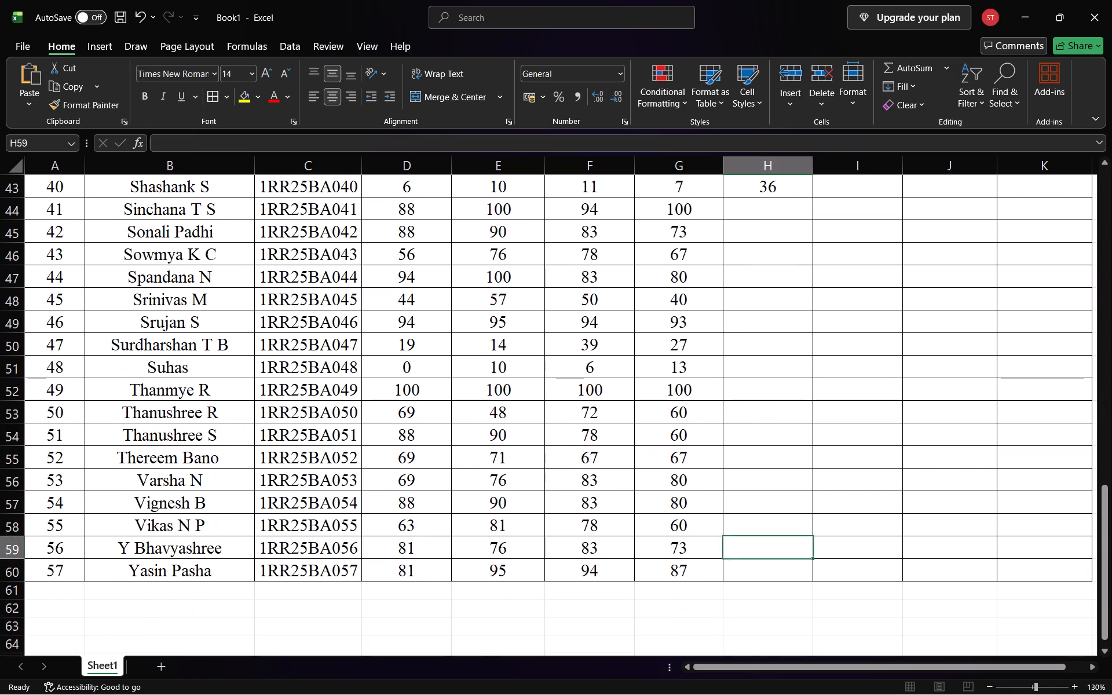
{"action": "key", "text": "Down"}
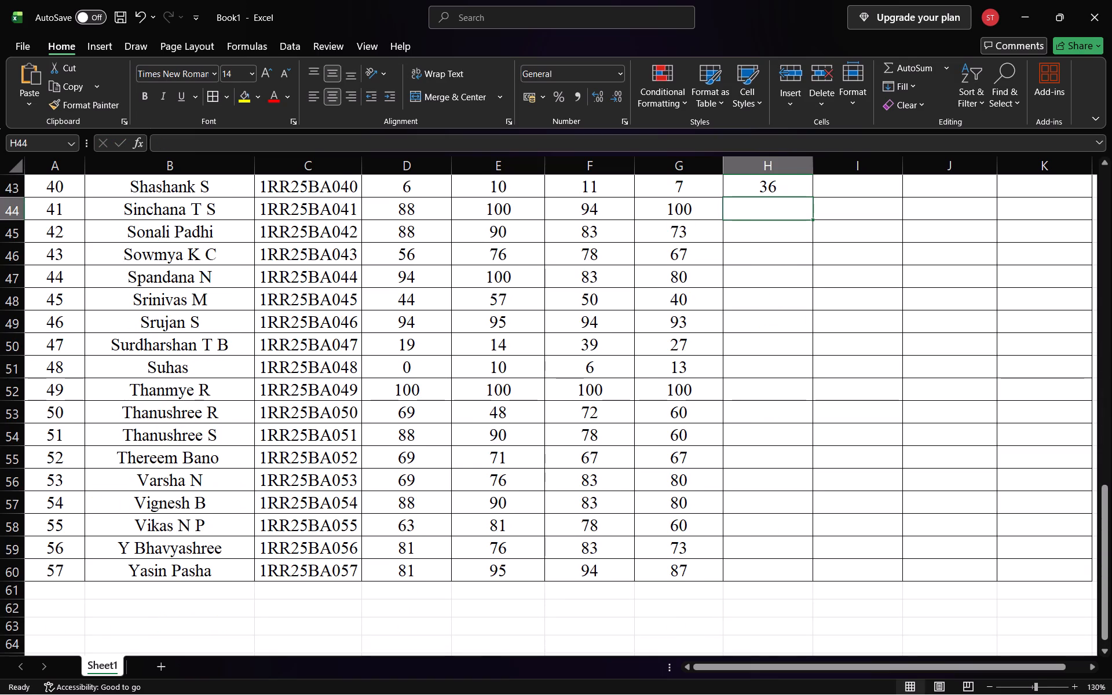
Enter the B25BC305 attendance for serial numbers 41 to 45 in H44 to H48: 91, 91, 82, 91 and 45.
{"action": "type", "text": "91"}
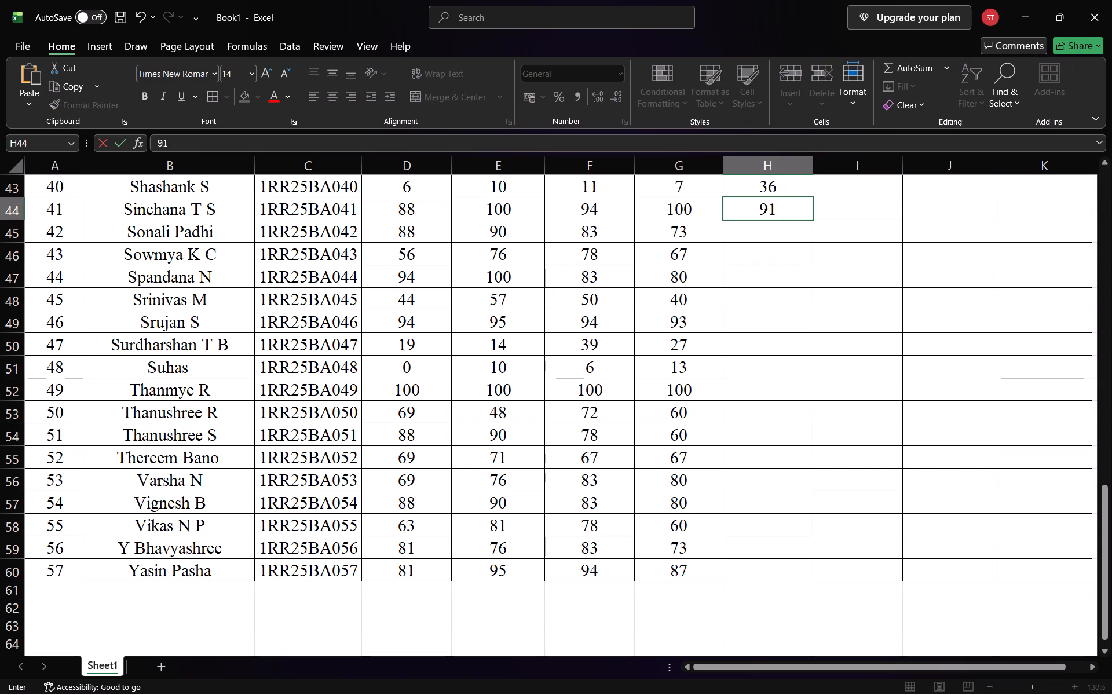
{"action": "key", "text": "Down"}
{"action": "type", "text": "91"}
{"action": "key", "text": "Down"}
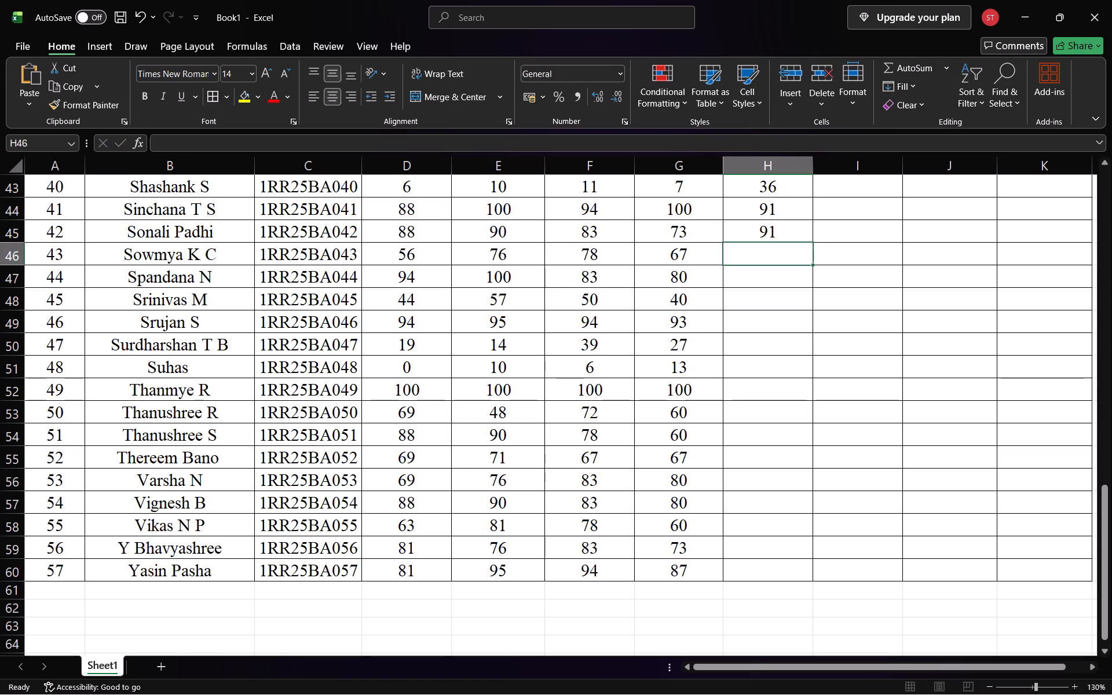
{"action": "type", "text": "82"}
{"action": "key", "text": "Down"}
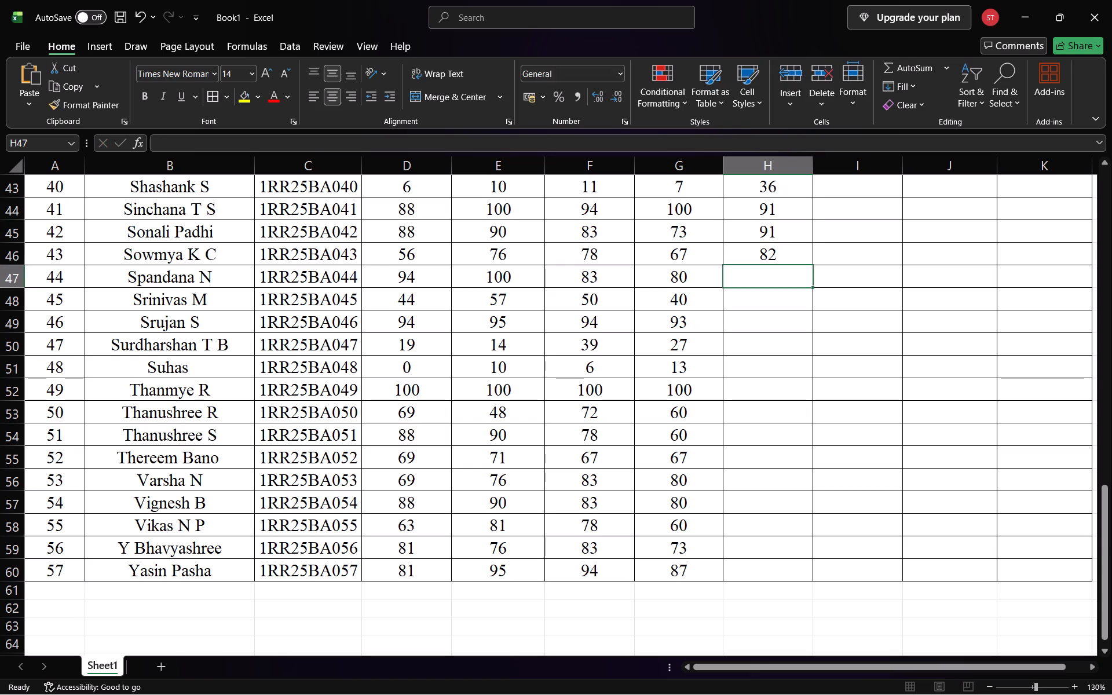
{"action": "type", "text": "91"}
{"action": "key", "text": "Down"}
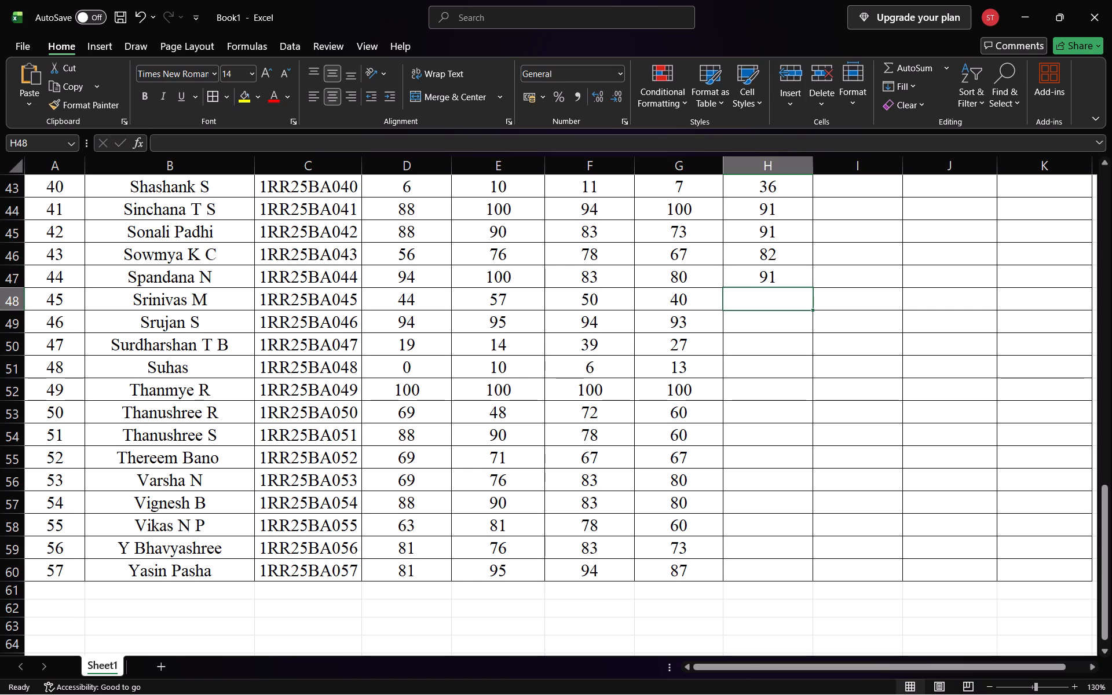
{"action": "type", "text": "45"}
{"action": "key", "text": "Down"}
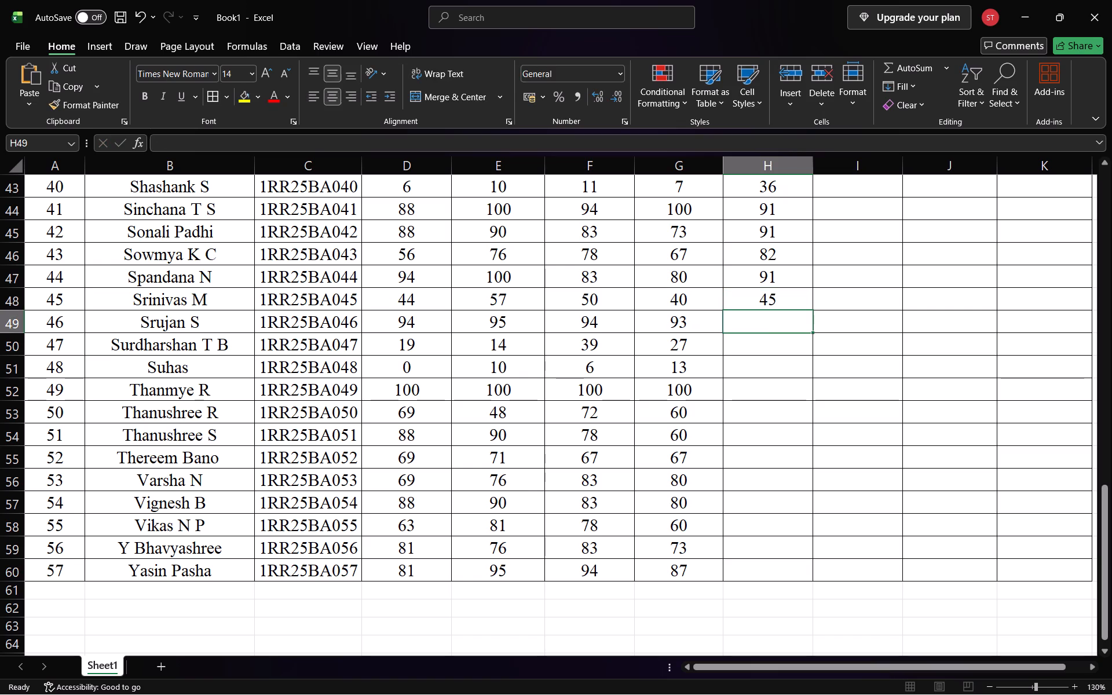
Enter the B25BC305 attendance for serial numbers 46 to 50 in H49 to H53: 91, 55, 36, 100 and 73.
{"action": "type", "text": "91"}
{"action": "key", "text": "Down"}
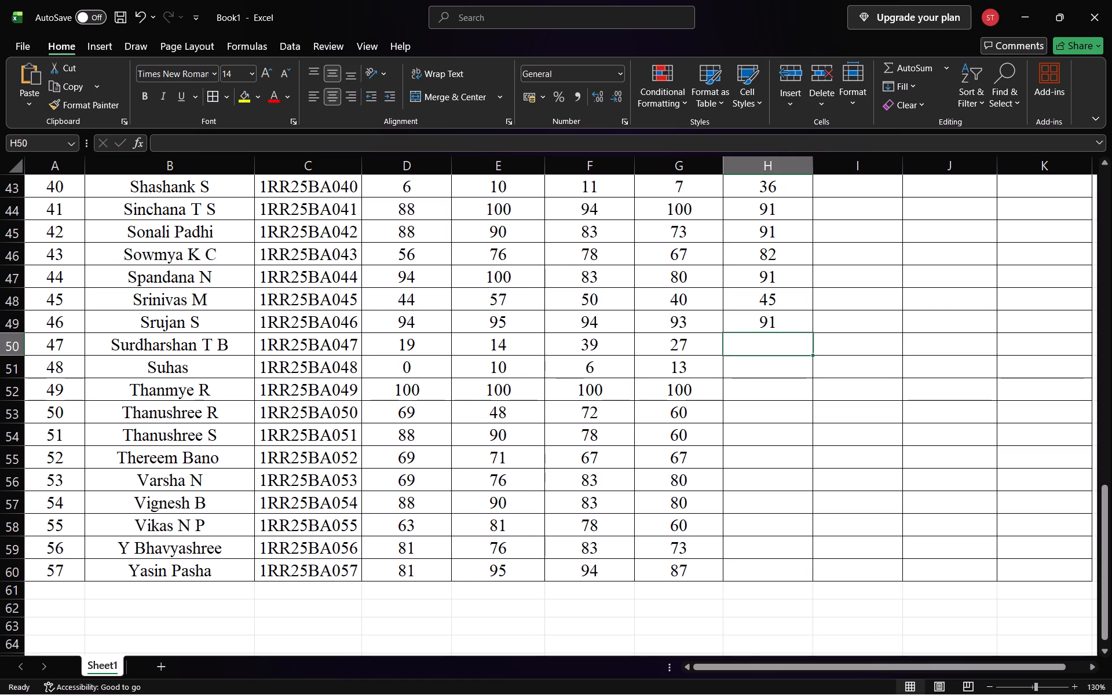
{"action": "type", "text": "55"}
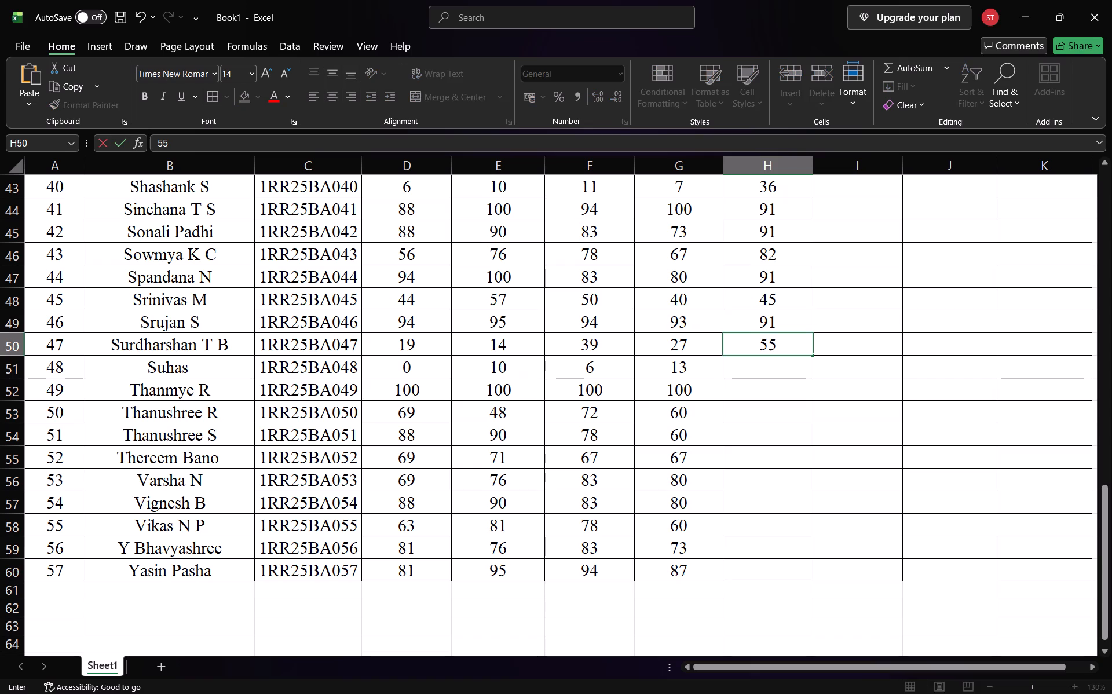
{"action": "key", "text": "Down"}
{"action": "type", "text": "36"}
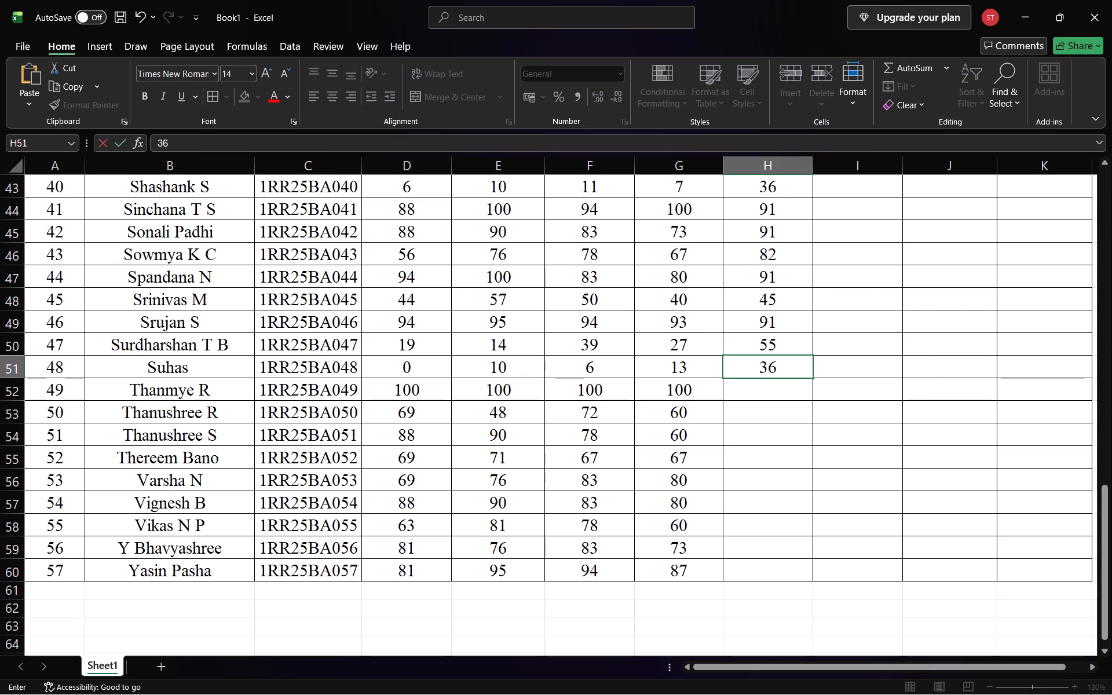
{"action": "key", "text": "Down"}
{"action": "type", "text": "100"}
{"action": "key", "text": "Down"}
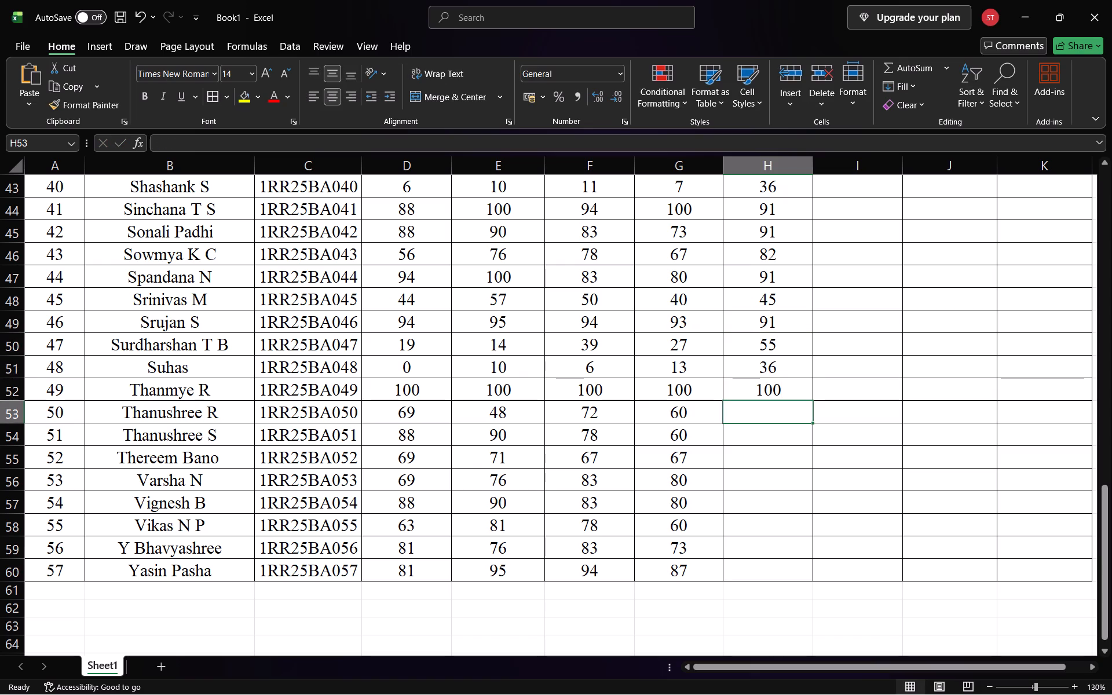
{"action": "type", "text": "73"}
{"action": "key", "text": "Down"}
Enter the B25BC305 attendance for serial numbers 51 to 57 in H54 to H60: 91, 82, 91, 73, 82, 73 and 91.
{"action": "type", "text": "91"}
{"action": "key", "text": "Down"}
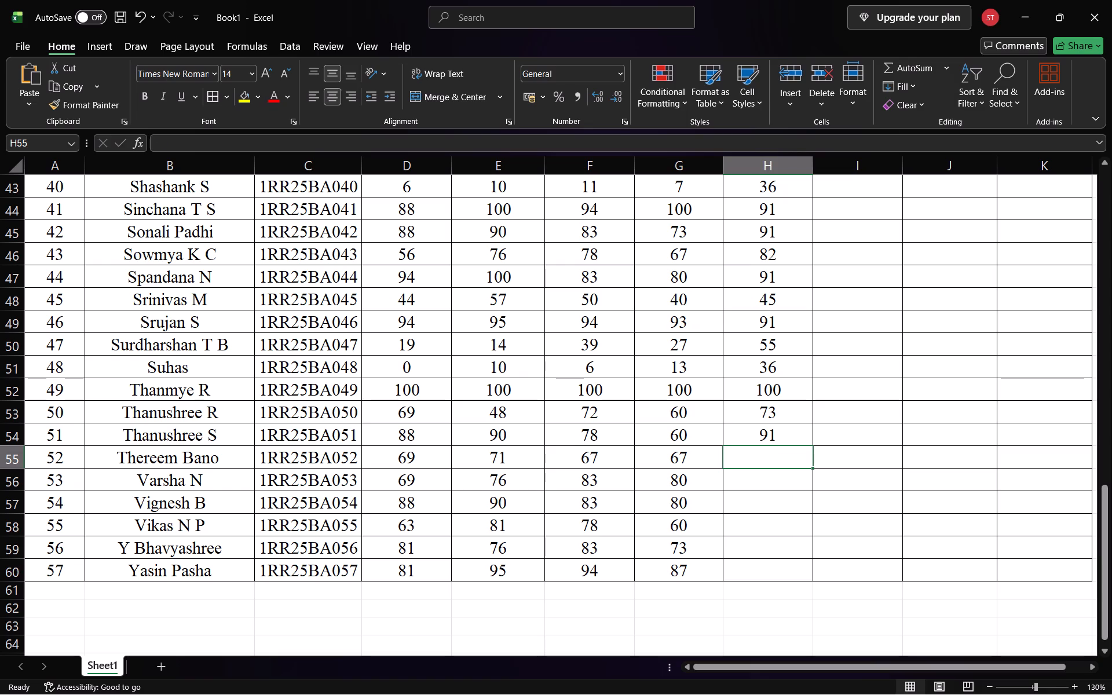
{"action": "type", "text": "82"}
{"action": "key", "text": "Down"}
{"action": "type", "text": "91"}
{"action": "key", "text": "Down"}
{"action": "type", "text": "73"}
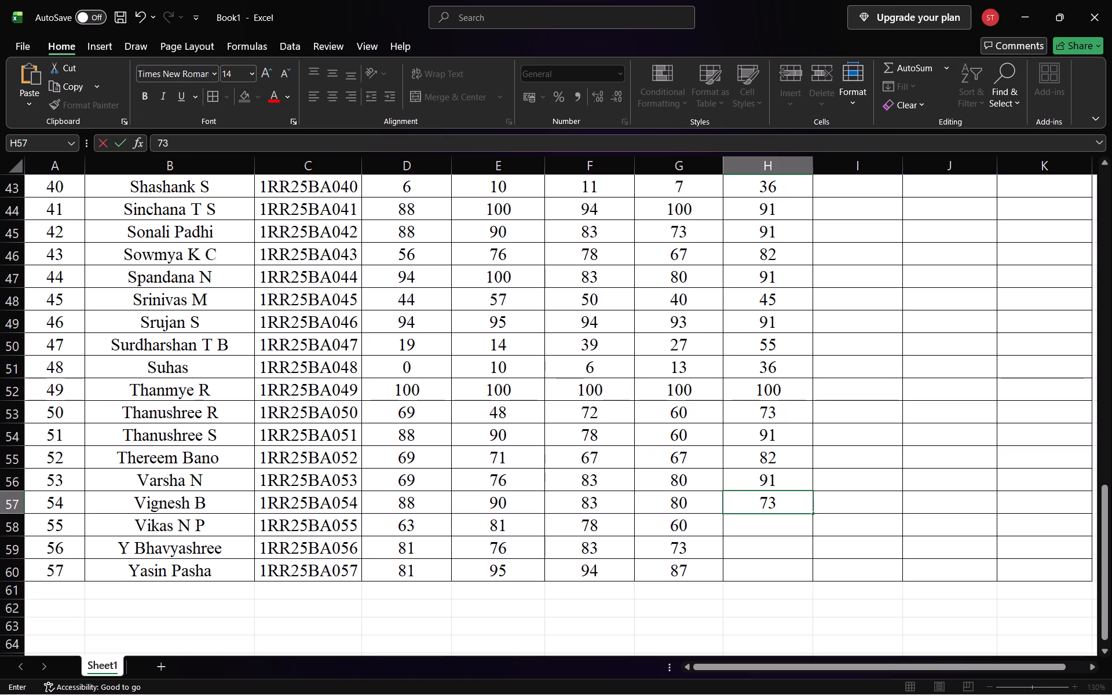
{"action": "key", "text": "Down"}
{"action": "type", "text": "82"}
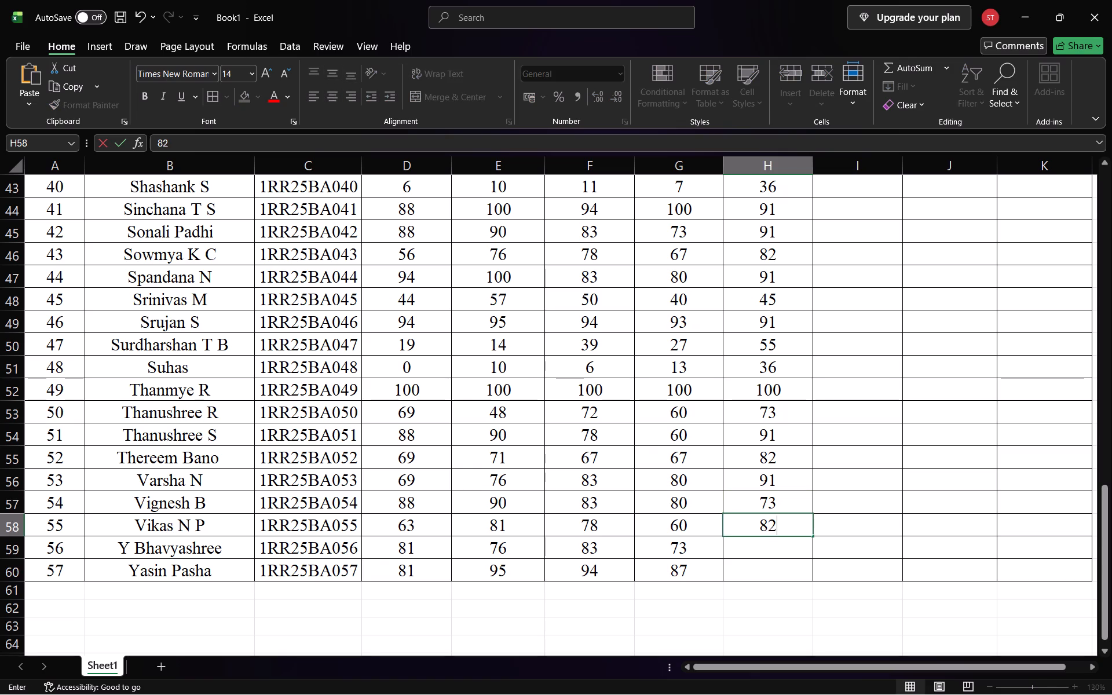
{"action": "key", "text": "Down"}
{"action": "type", "text": "73"}
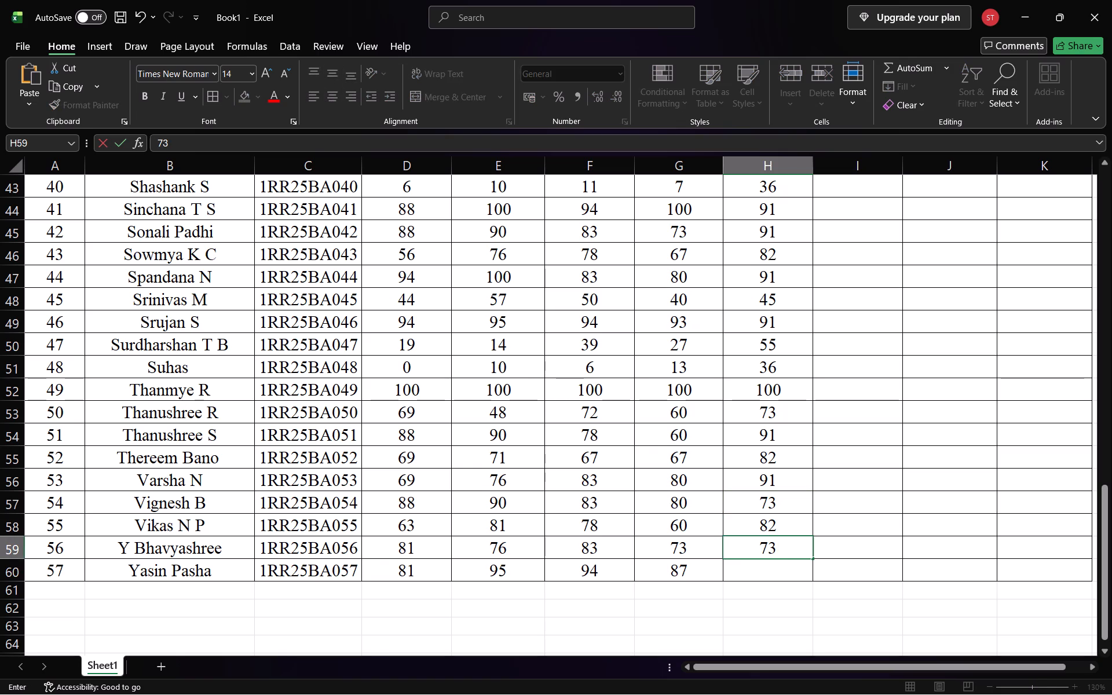
{"action": "key", "text": "Down"}
{"action": "type", "text": "91"}
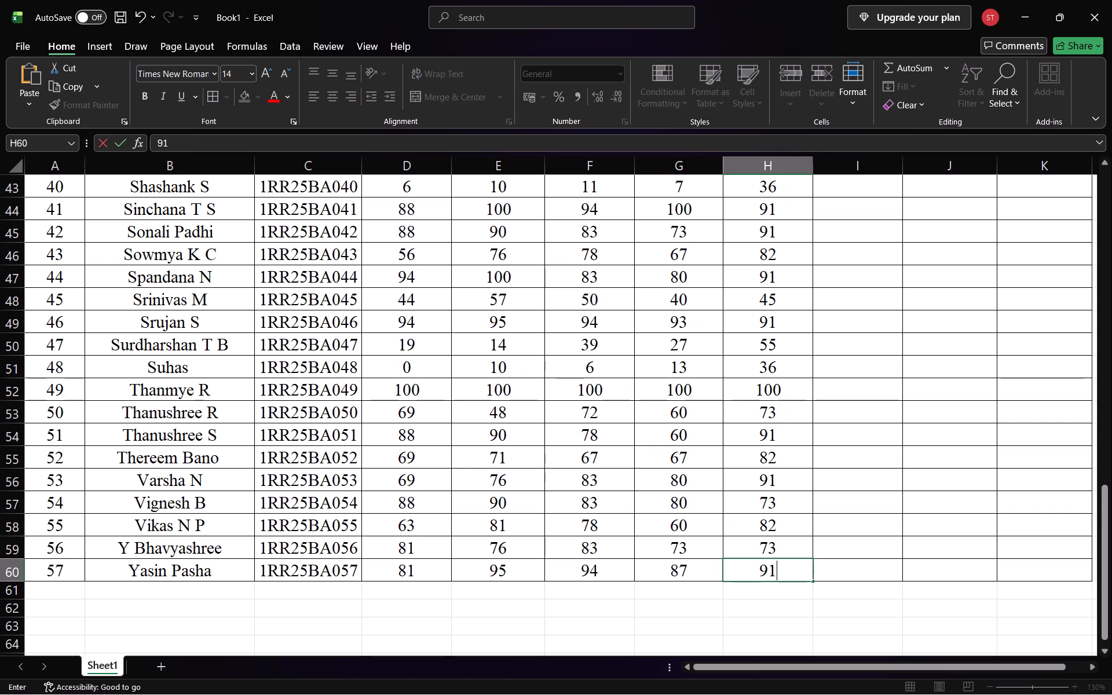
{"action": "key", "text": "Right"}
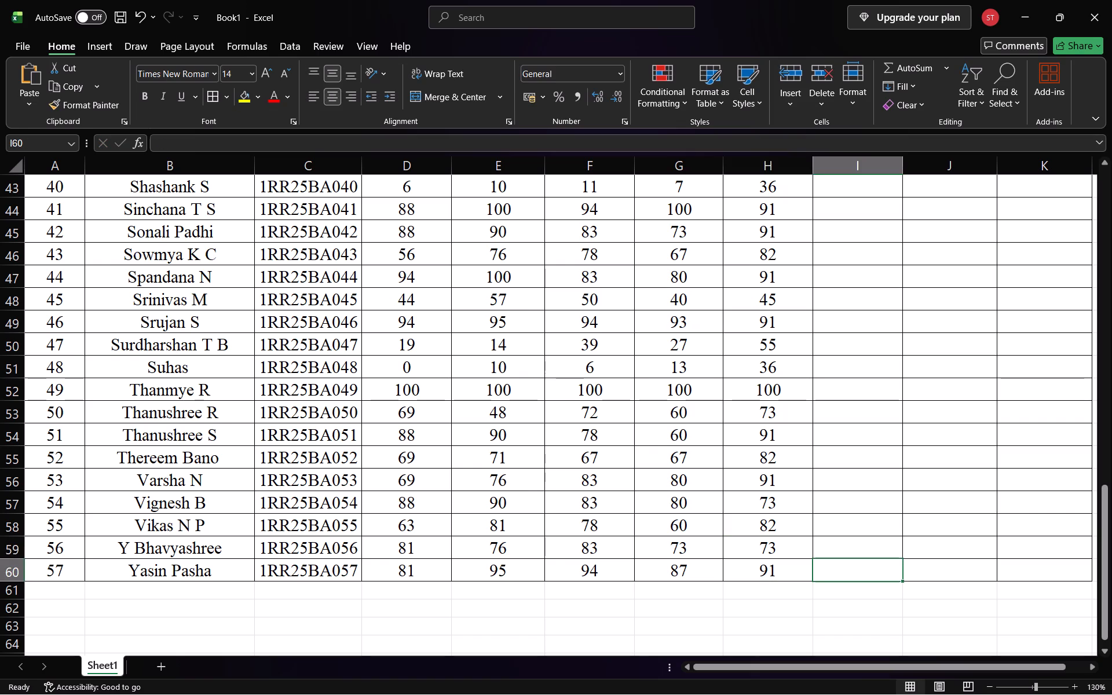
Enter the B25BC306 attendance for serial numbers 11 to 16 in I14 to I19: 70, 75, 55, 95, 30 and 85.
{"action": "key", "text": "Up"}
{"action": "key", "text": "Up"}
{"action": "key", "text": "Up"}
{"action": "key", "text": "Up"}
{"action": "key", "text": "Up"}
{"action": "key", "text": "Up"}
{"action": "key", "text": "Up"}
{"action": "key", "text": "Up"}
{"action": "key", "text": "Up"}
{"action": "key", "text": "Up"}
{"action": "key", "text": "Up"}
{"action": "key", "text": "Up"}
{"action": "key", "text": "Up"}
{"action": "key", "text": "Up"}
{"action": "key", "text": "Up"}
{"action": "key", "text": "Up"}
{"action": "key", "text": "Up"}
{"action": "key", "text": "Up"}
{"action": "key", "text": "Up"}
{"action": "key", "text": "Up"}
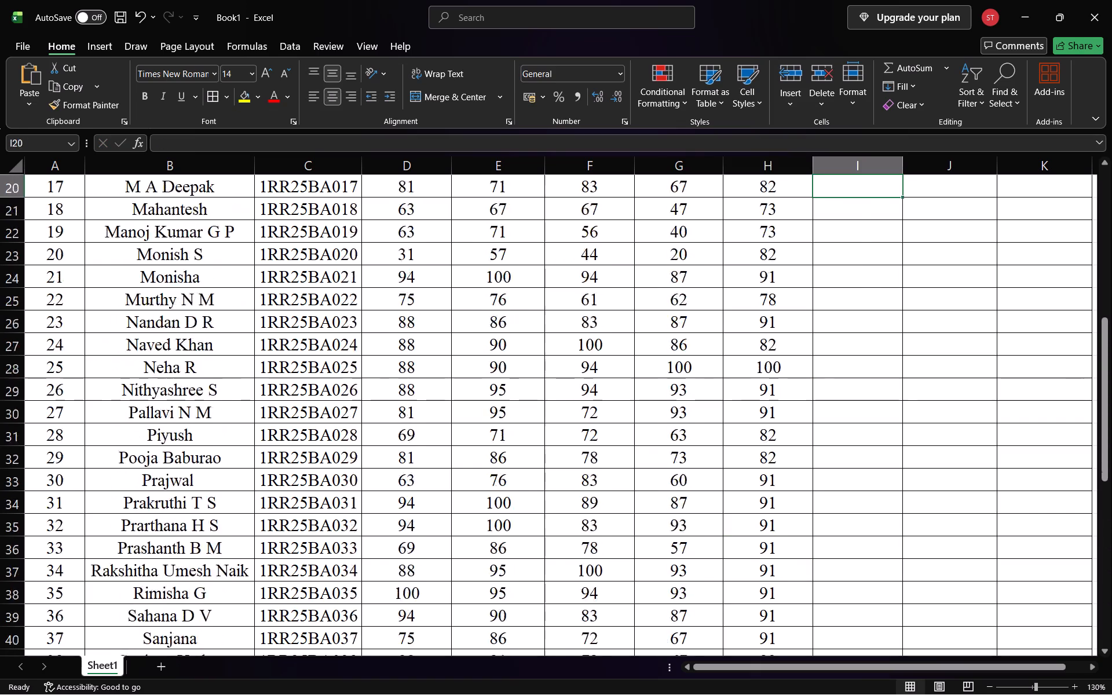
{"action": "key", "text": "Down"}
{"action": "key", "text": "Down"}
{"action": "key", "text": "Down"}
{"action": "key", "text": "Down"}
{"action": "key", "text": "Down"}
{"action": "key", "text": "Down"}
{"action": "key", "text": "Down"}
{"action": "key", "text": "Down"}
{"action": "key", "text": "Down"}
{"action": "key", "text": "Down"}
{"action": "key", "text": "Up"}
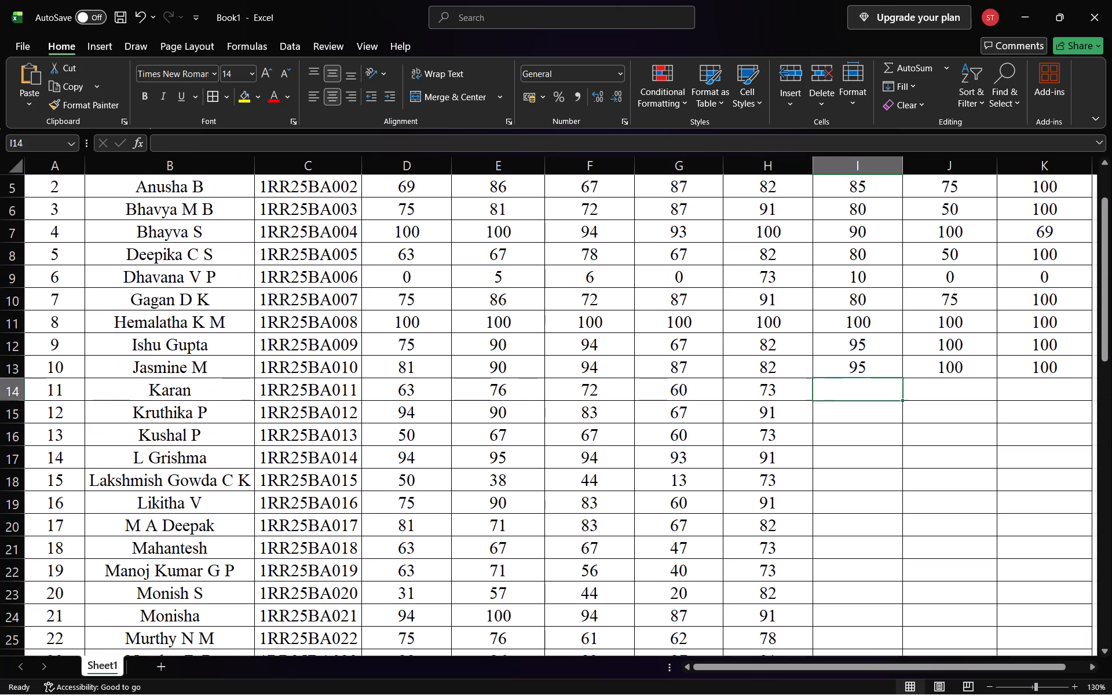
{"action": "key", "text": "Up"}
{"action": "key", "text": "Down"}
{"action": "key", "text": "Down"}
{"action": "key", "text": "Down"}
{"action": "key", "text": "Down"}
{"action": "key", "text": "Down"}
{"action": "key", "text": "Down"}
{"action": "key", "text": "Down"}
{"action": "key", "text": "Down"}
{"action": "key", "text": "Down"}
{"action": "key", "text": "Down"}
{"action": "key", "text": "Down"}
{"action": "key", "text": "Down"}
{"action": "key", "text": "Down"}
{"action": "key", "text": "Down"}
{"action": "key", "text": "Down"}
{"action": "key", "text": "Down"}
{"action": "key", "text": "Down"}
{"action": "key", "text": "Down"}
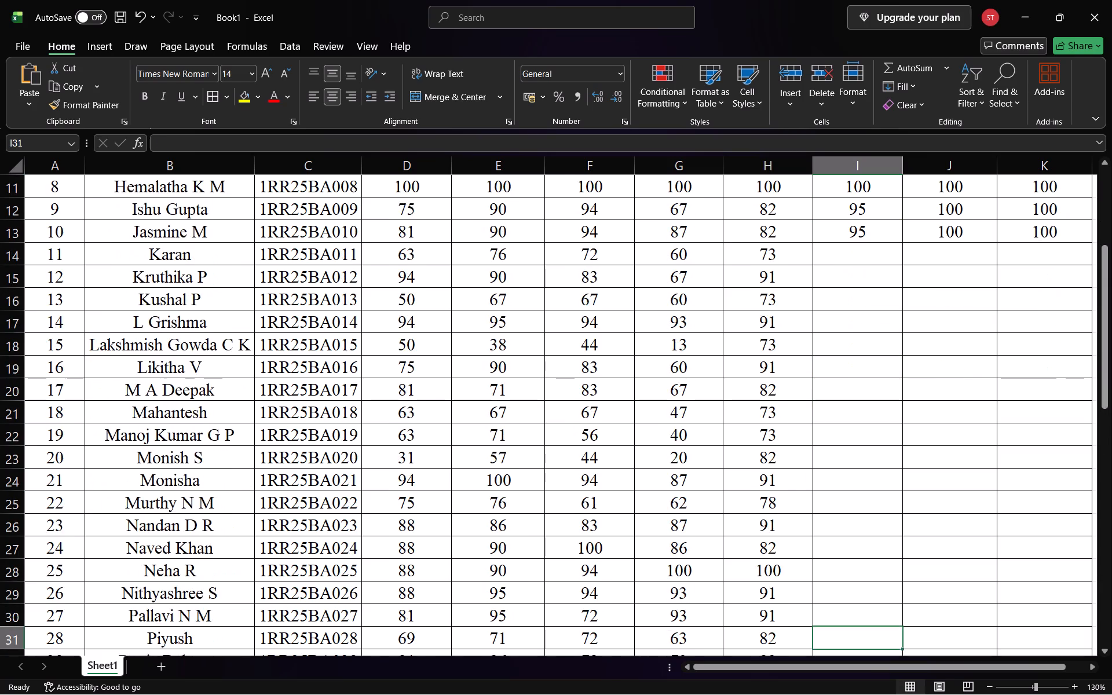
{"action": "key", "text": "Down"}
{"action": "key", "text": "Down"}
{"action": "key", "text": "Up"}
{"action": "key", "text": "Up"}
{"action": "key", "text": "Up"}
{"action": "key", "text": "Up"}
{"action": "key", "text": "Up"}
{"action": "key", "text": "Up"}
{"action": "key", "text": "Up"}
{"action": "key", "text": "Up"}
{"action": "key", "text": "Up"}
{"action": "key", "text": "Up"}
{"action": "key", "text": "Up"}
{"action": "key", "text": "Up"}
{"action": "key", "text": "Up"}
{"action": "key", "text": "Up"}
{"action": "key", "text": "Up"}
{"action": "key", "text": "Up"}
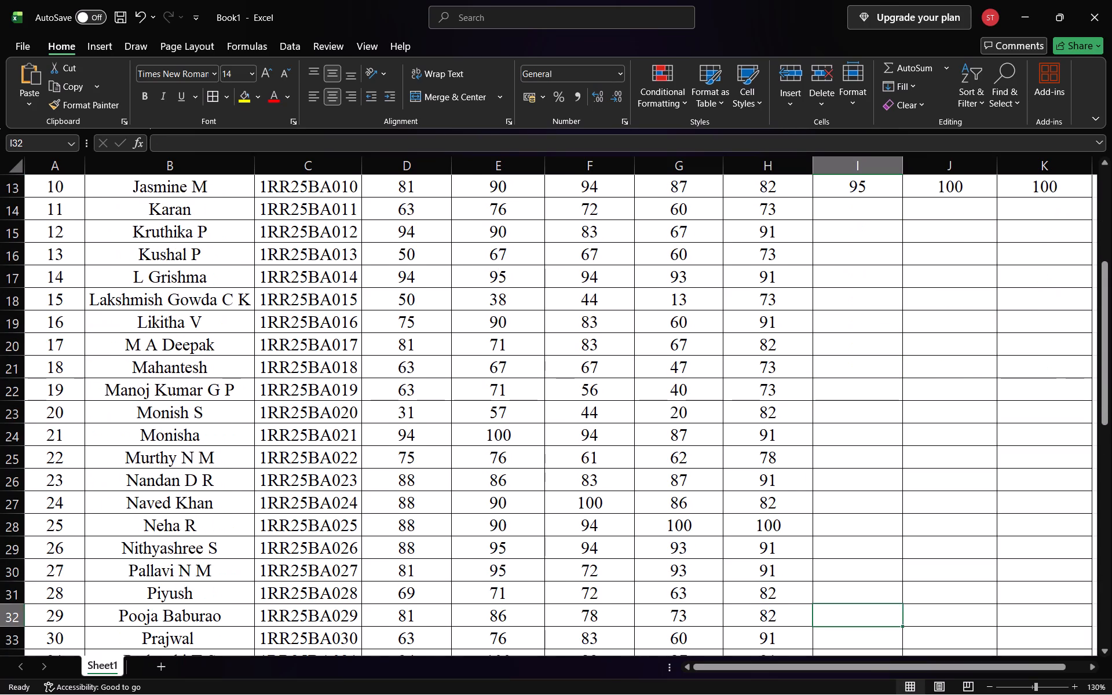
{"action": "key", "text": "Up"}
{"action": "key", "text": "Up"}
{"action": "key", "text": "Up"}
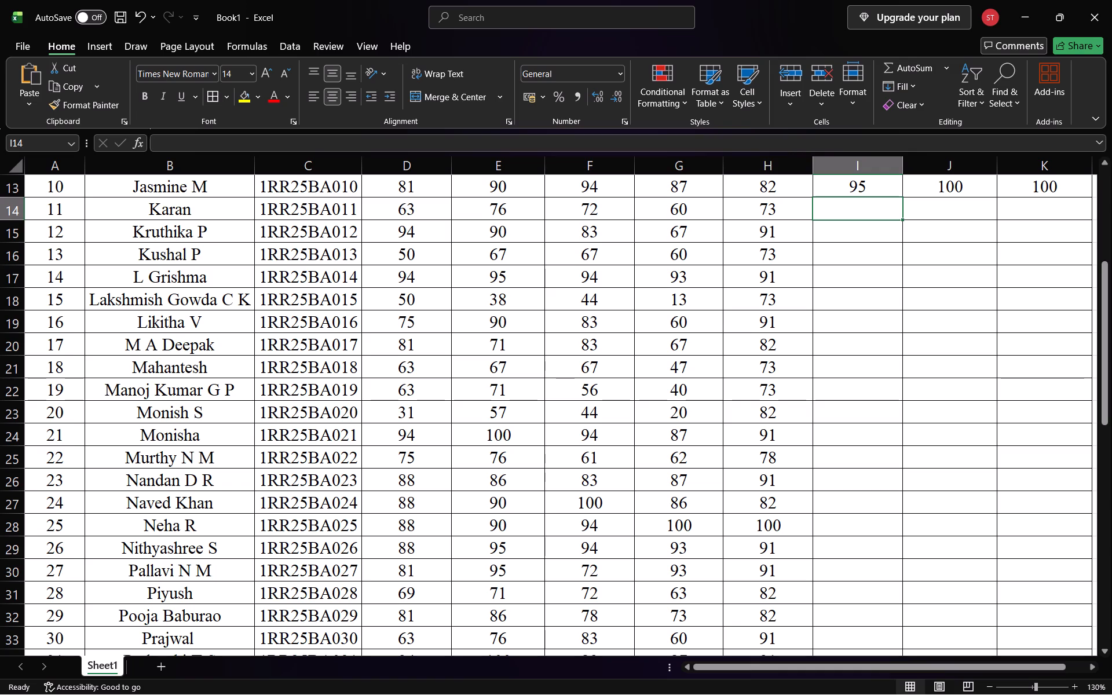
{"action": "type", "text": "70"}
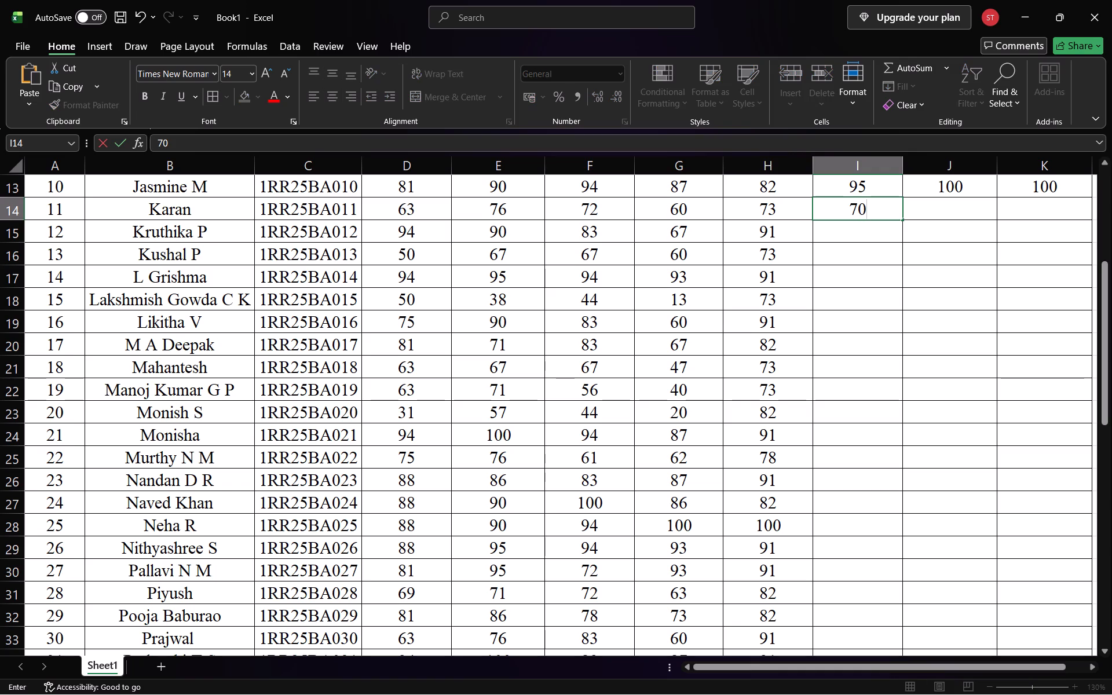
{"action": "key", "text": "Down"}
{"action": "type", "text": "75"}
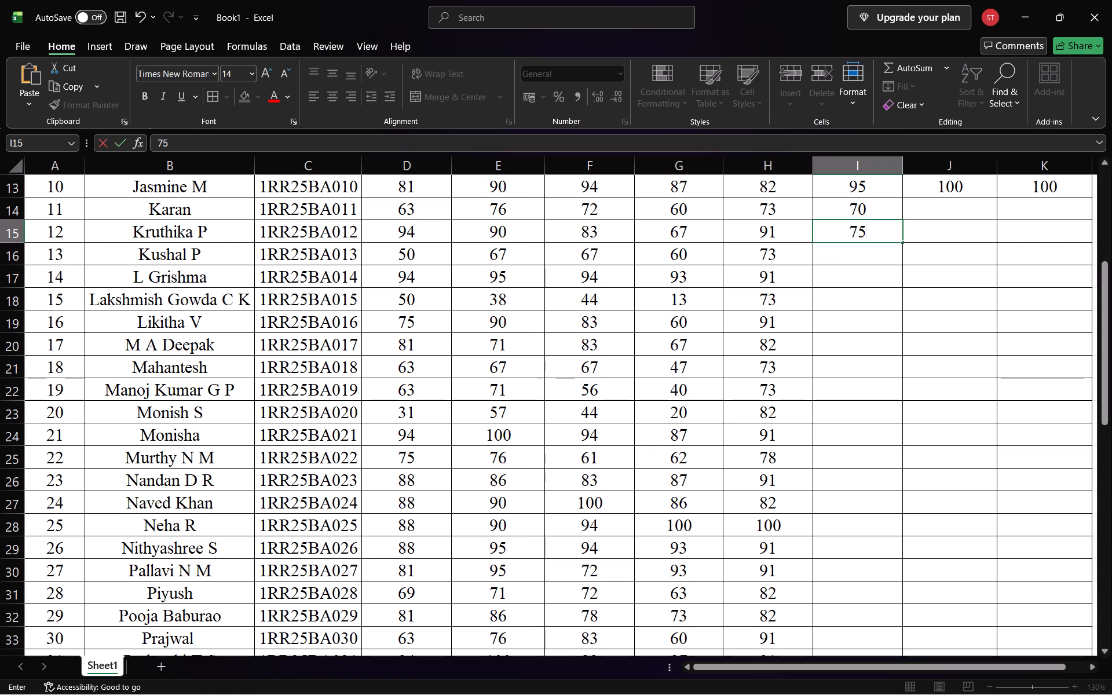
{"action": "key", "text": "Down"}
{"action": "type", "text": "55"}
{"action": "key", "text": "Down"}
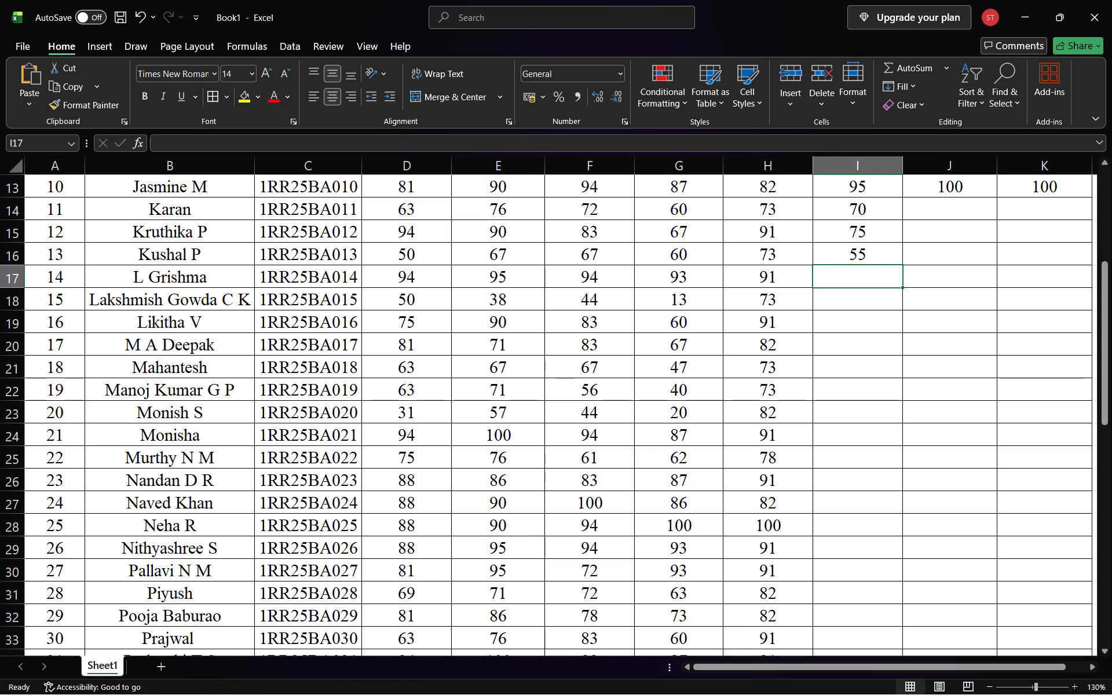
{"action": "type", "text": "95"}
{"action": "key", "text": "Down"}
{"action": "type", "text": "30"}
{"action": "key", "text": "Down"}
{"action": "type", "text": "85"}
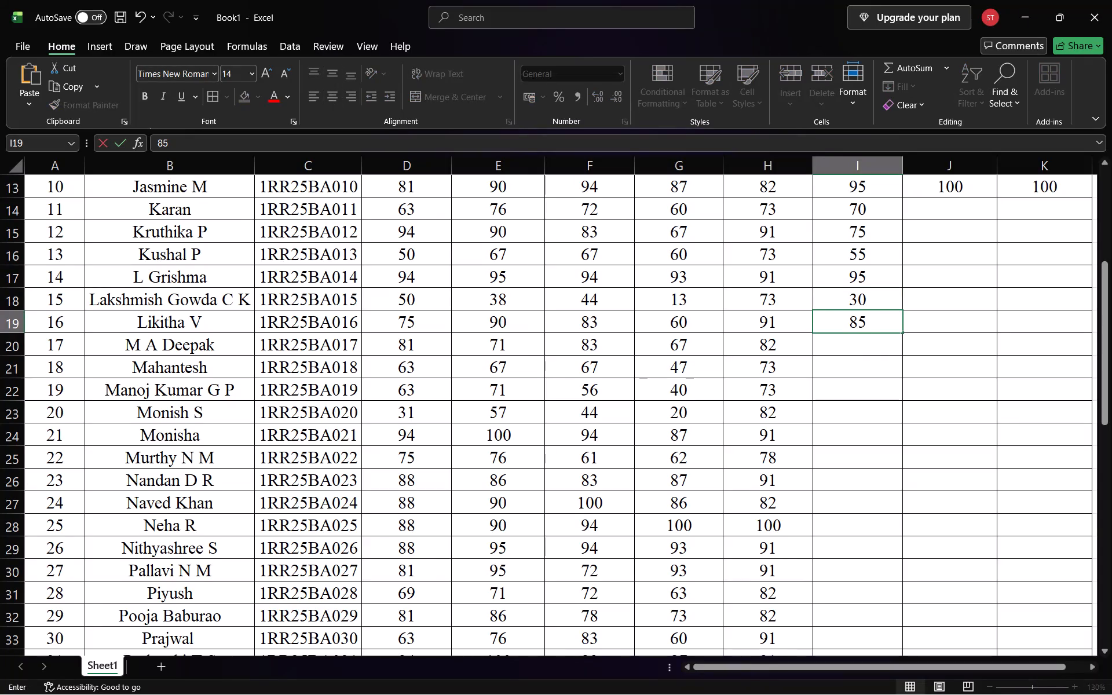
{"action": "key", "text": "Down"}
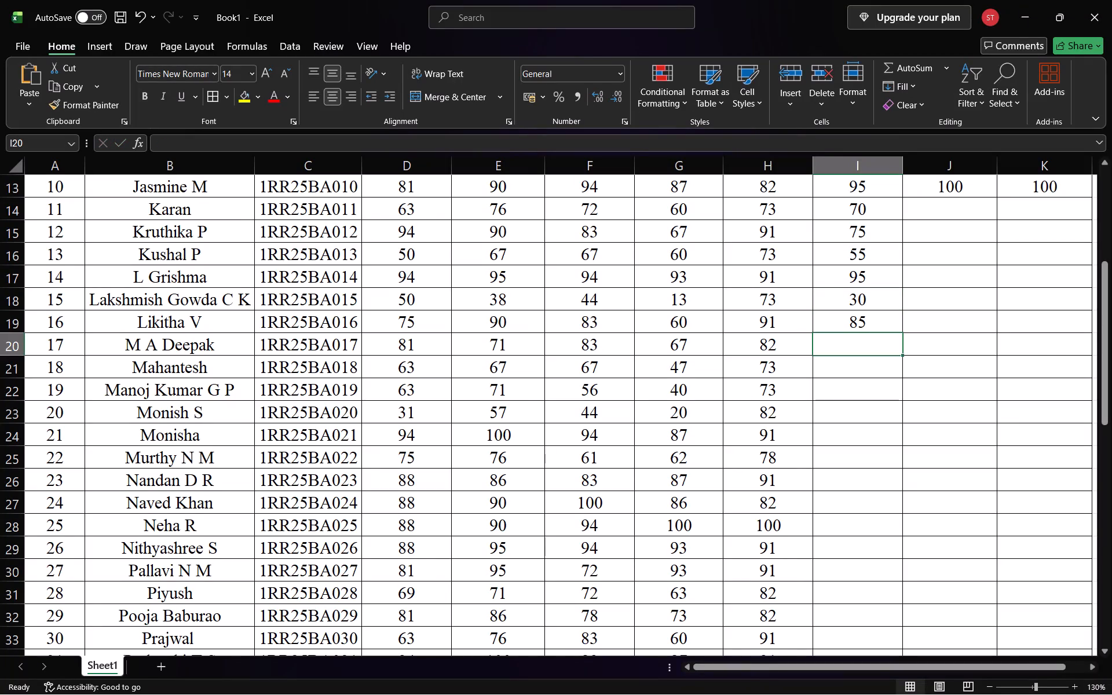
Enter the B25BC306 attendance for serial numbers 17 to 22 in I20 to I25: 80, 50, 60, 45, 95 and 65.
{"action": "type", "text": "80"}
{"action": "key", "text": "Down"}
{"action": "type", "text": "50"}
{"action": "key", "text": "Down"}
{"action": "type", "text": "60"}
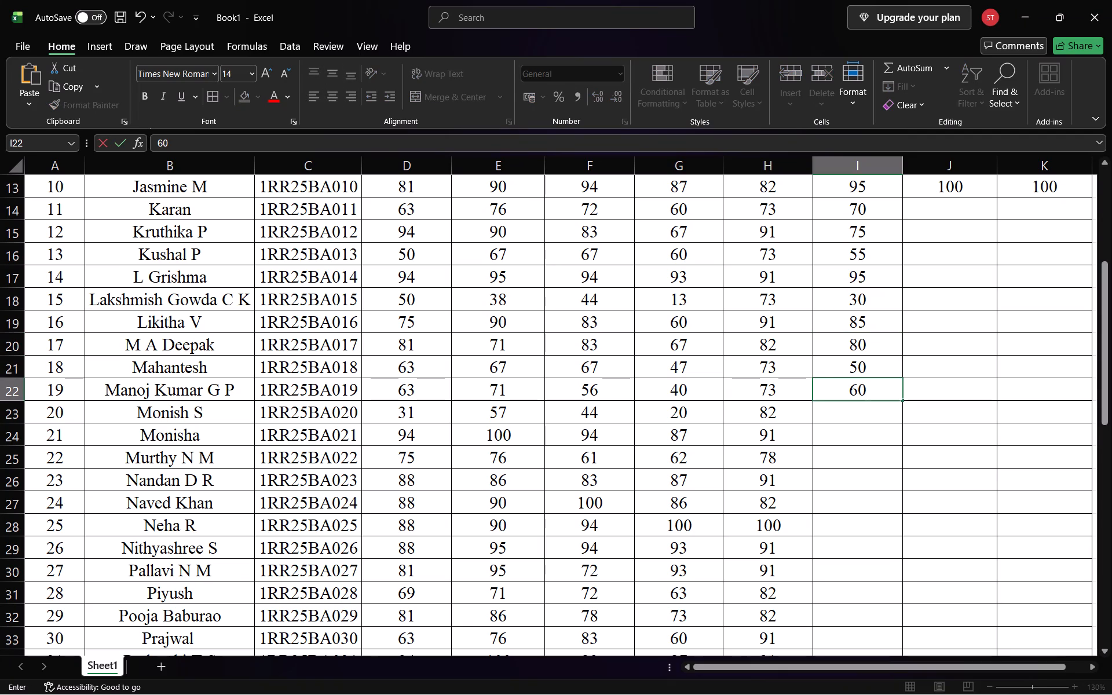
{"action": "key", "text": "Down"}
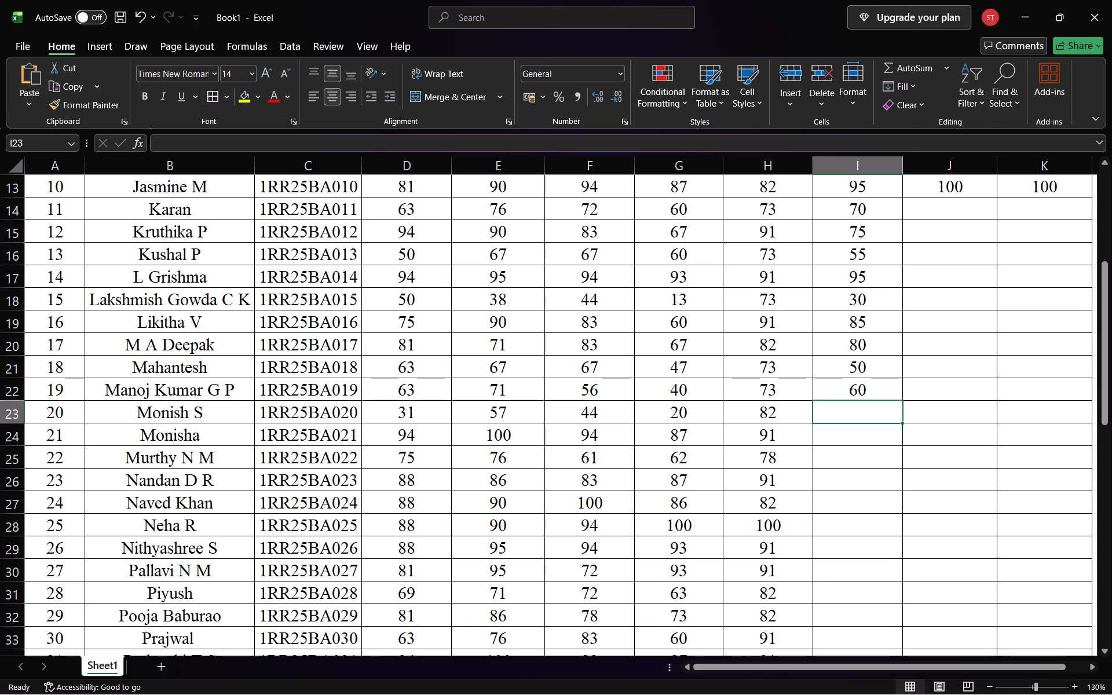
{"action": "type", "text": "45"}
{"action": "key", "text": "Down"}
{"action": "type", "text": "95"}
{"action": "key", "text": "Down"}
{"action": "type", "text": "65"}
{"action": "key", "text": "Down"}
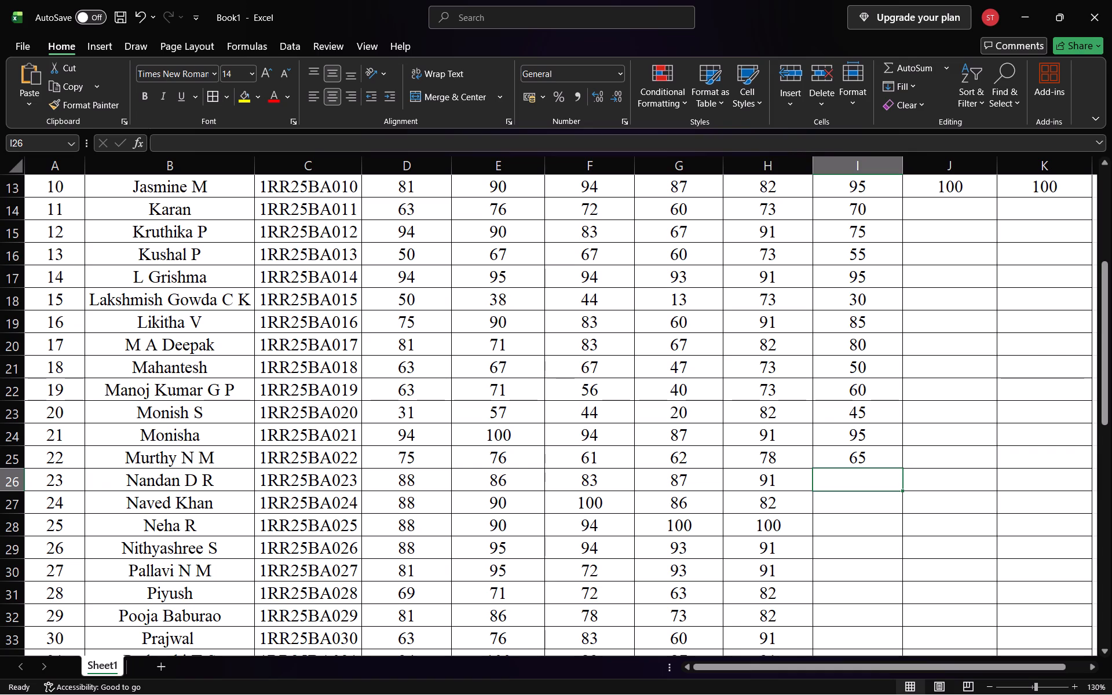
Enter the B25BC306 attendance for serial numbers 23 to 27 in I26 to I30: 85, 95, 85, 90 and 85.
{"action": "type", "text": "85"}
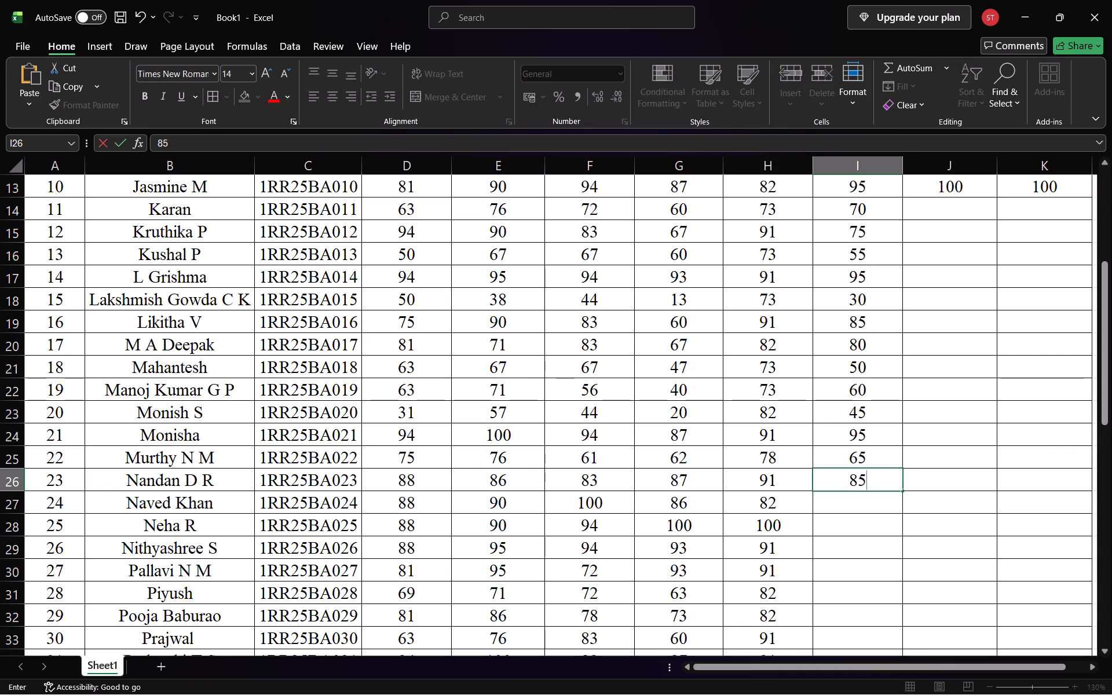
{"action": "key", "text": "Down"}
{"action": "type", "text": "95"}
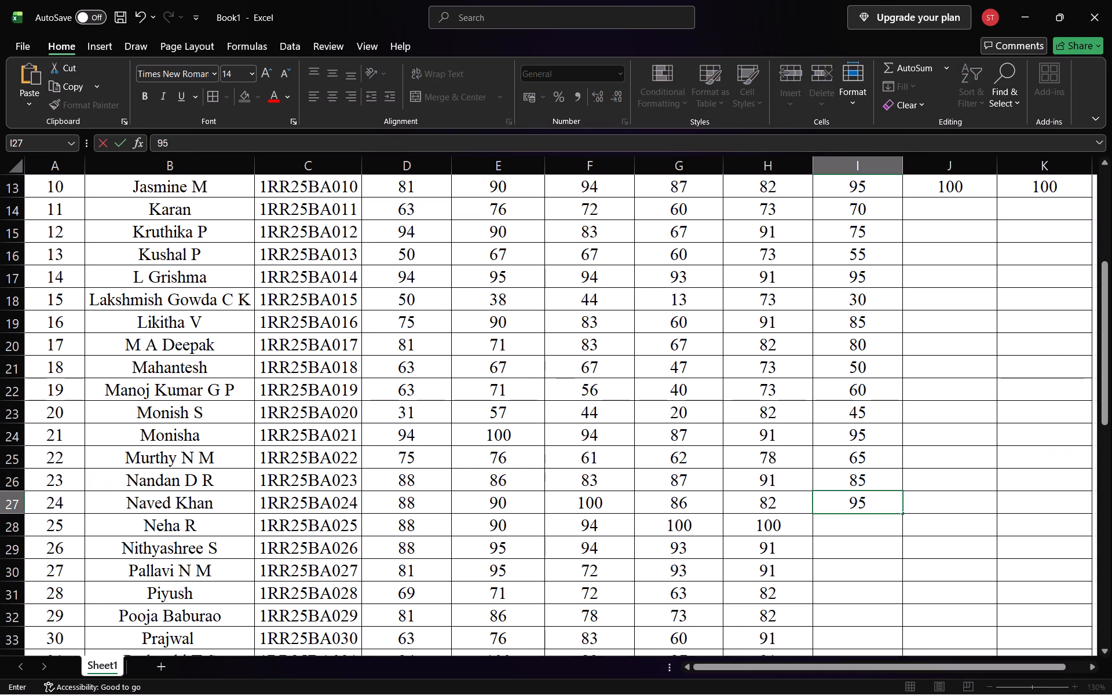
{"action": "key", "text": "Down"}
{"action": "type", "text": "85"}
{"action": "key", "text": "Down"}
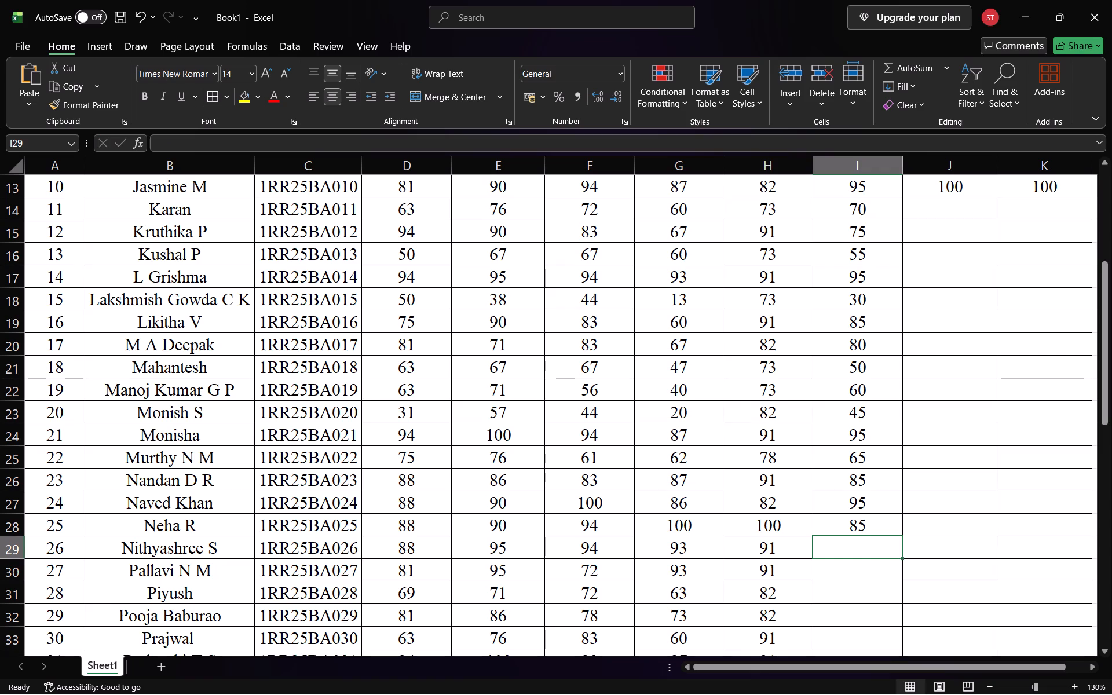
{"action": "type", "text": "90"}
{"action": "key", "text": "Down"}
{"action": "type", "text": "85"}
{"action": "key", "text": "Down"}
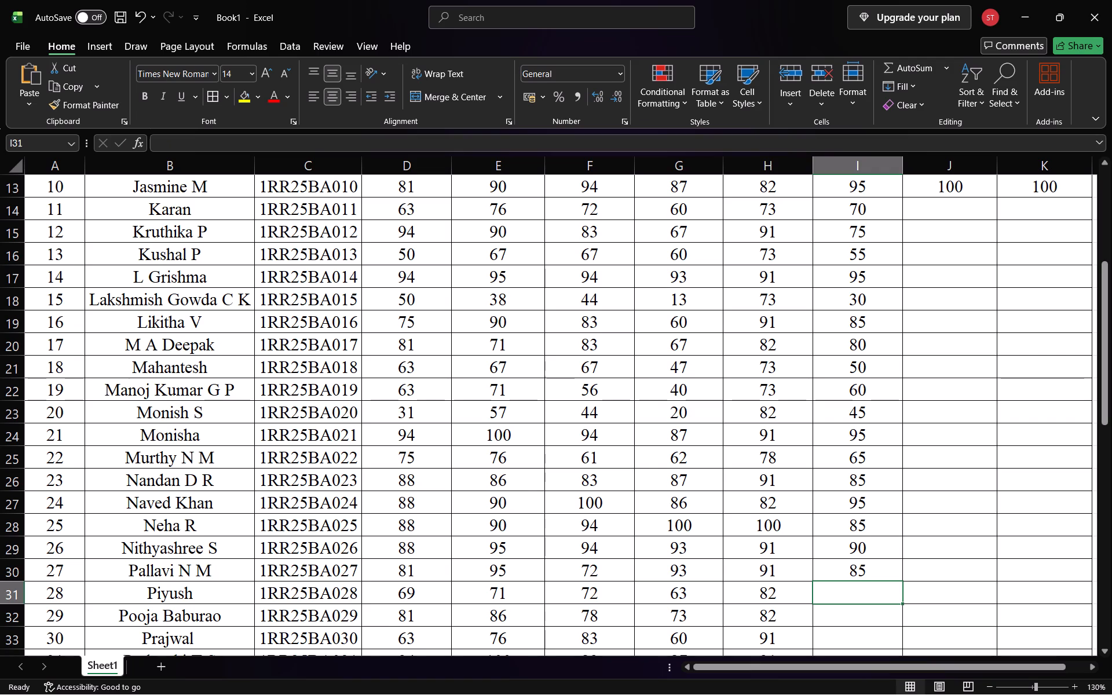
Enter the B25BC306 attendance for serial numbers 28 to 30 in I31 to I33: 70, 65 and 70.
{"action": "type", "text": "70"}
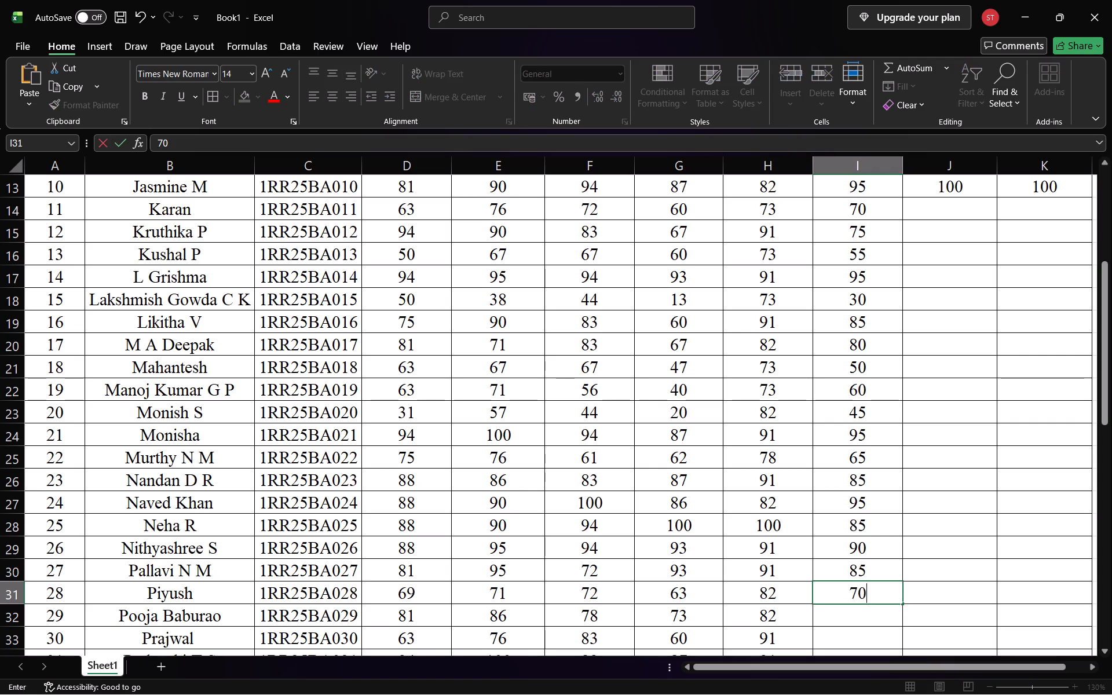
{"action": "key", "text": "Down"}
{"action": "type", "text": "65"}
{"action": "key", "text": "Down"}
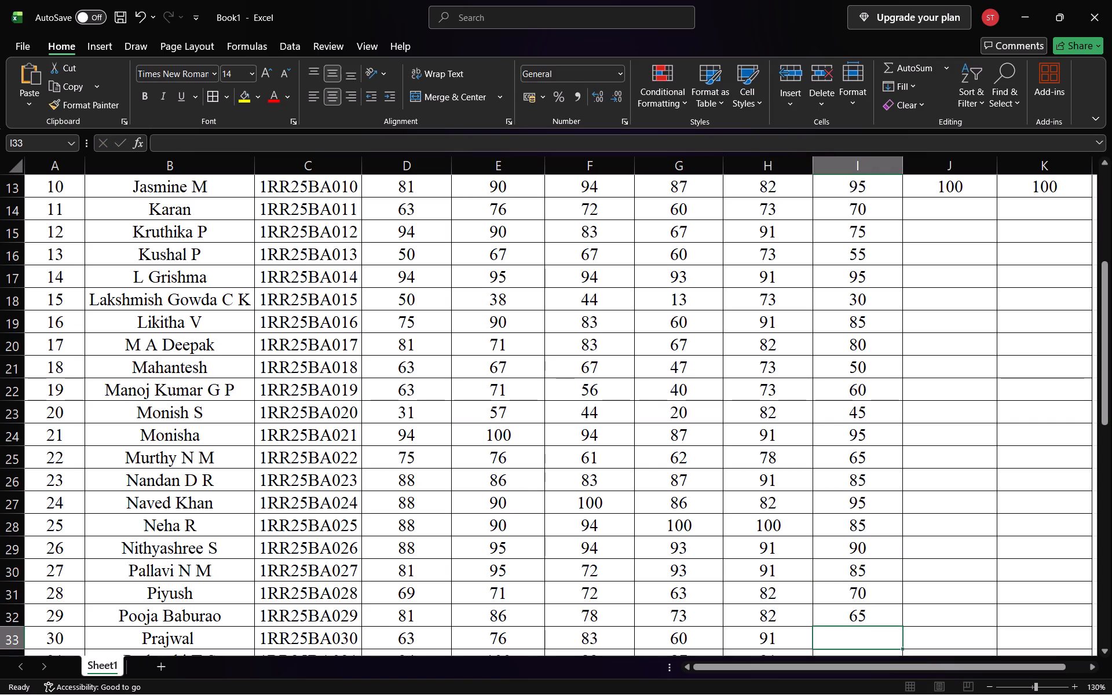
{"action": "type", "text": "70"}
{"action": "key", "text": "Up"}
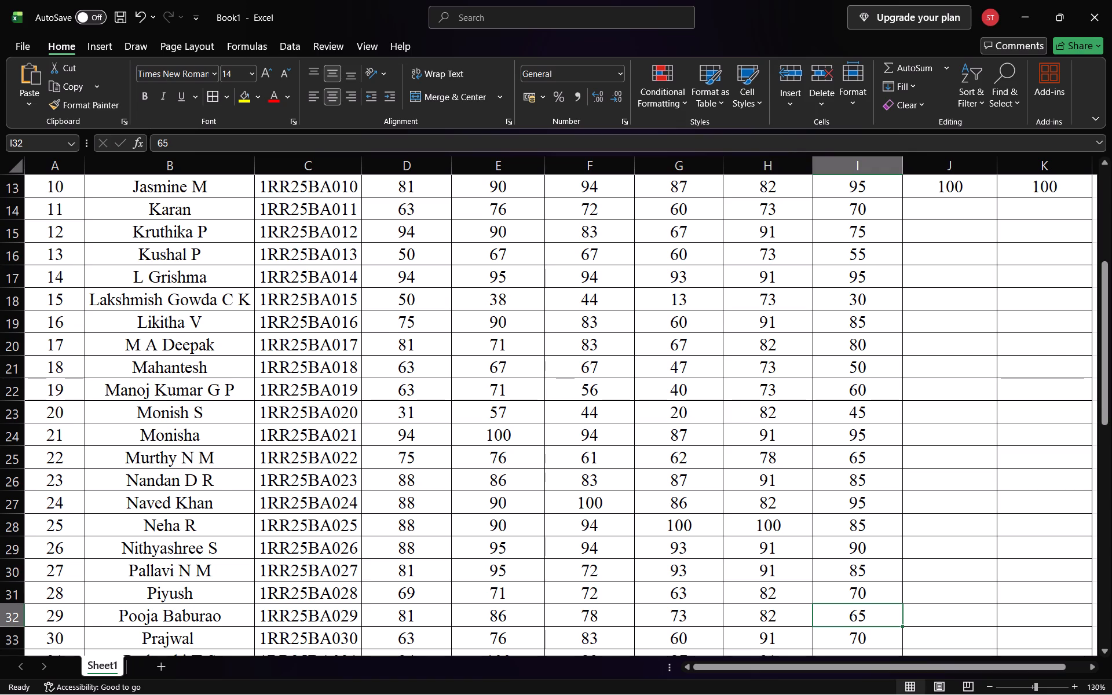
Enter the B25BC306 attendance for serial numbers 31 to 33 in I34 to I36: 95, 100 and 80.
{"action": "key", "text": "Down"}
{"action": "key", "text": "Down"}
{"action": "key", "text": "Down"}
{"action": "key", "text": "Down"}
{"action": "key", "text": "Down"}
{"action": "key", "text": "Down"}
{"action": "key", "text": "Down"}
{"action": "key", "text": "Down"}
{"action": "key", "text": "Down"}
{"action": "key", "text": "Down"}
{"action": "key", "text": "Down"}
{"action": "key", "text": "Down"}
{"action": "key", "text": "Down"}
{"action": "key", "text": "Down"}
{"action": "key", "text": "Down"}
{"action": "key", "text": "Down"}
{"action": "key", "text": "Down"}
{"action": "key", "text": "Down"}
{"action": "key", "text": "Down"}
{"action": "key", "text": "Down"}
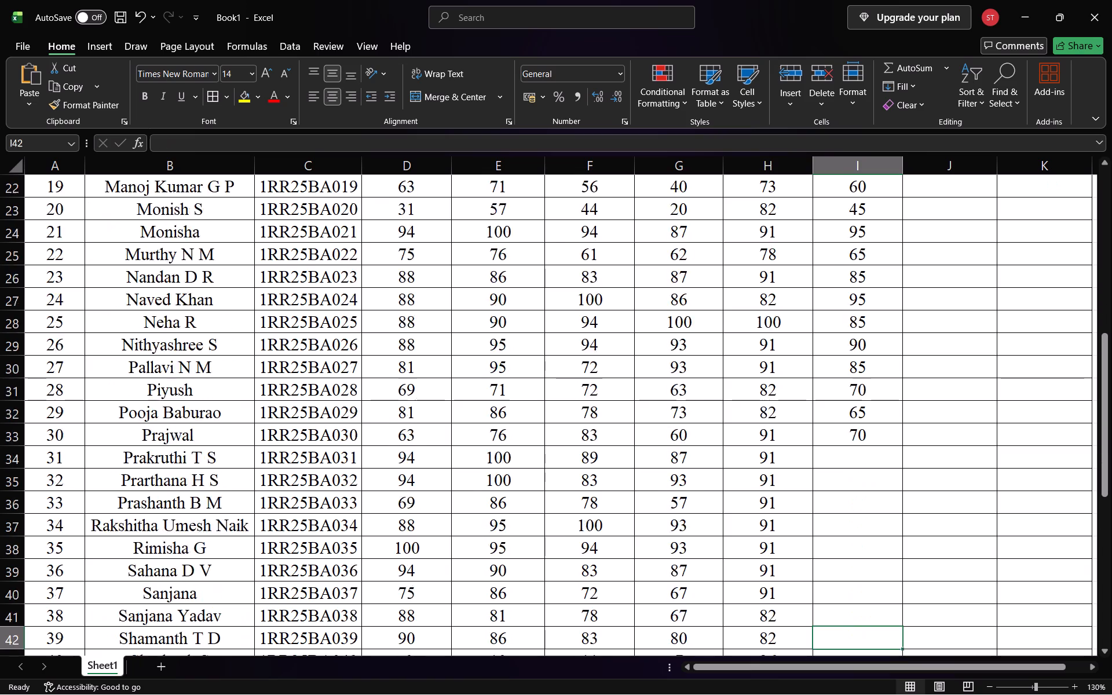
{"action": "key", "text": "Up"}
{"action": "key", "text": "Up"}
{"action": "key", "text": "Up"}
{"action": "key", "text": "Up"}
{"action": "key", "text": "Up"}
{"action": "key", "text": "Up"}
{"action": "key", "text": "Up"}
{"action": "key", "text": "Up"}
{"action": "key", "text": "Up"}
{"action": "key", "text": "Up"}
{"action": "key", "text": "Up"}
{"action": "key", "text": "Up"}
{"action": "key", "text": "Up"}
{"action": "key", "text": "Up"}
{"action": "key", "text": "Up"}
{"action": "key", "text": "Up"}
{"action": "key", "text": "Up"}
{"action": "key", "text": "Up"}
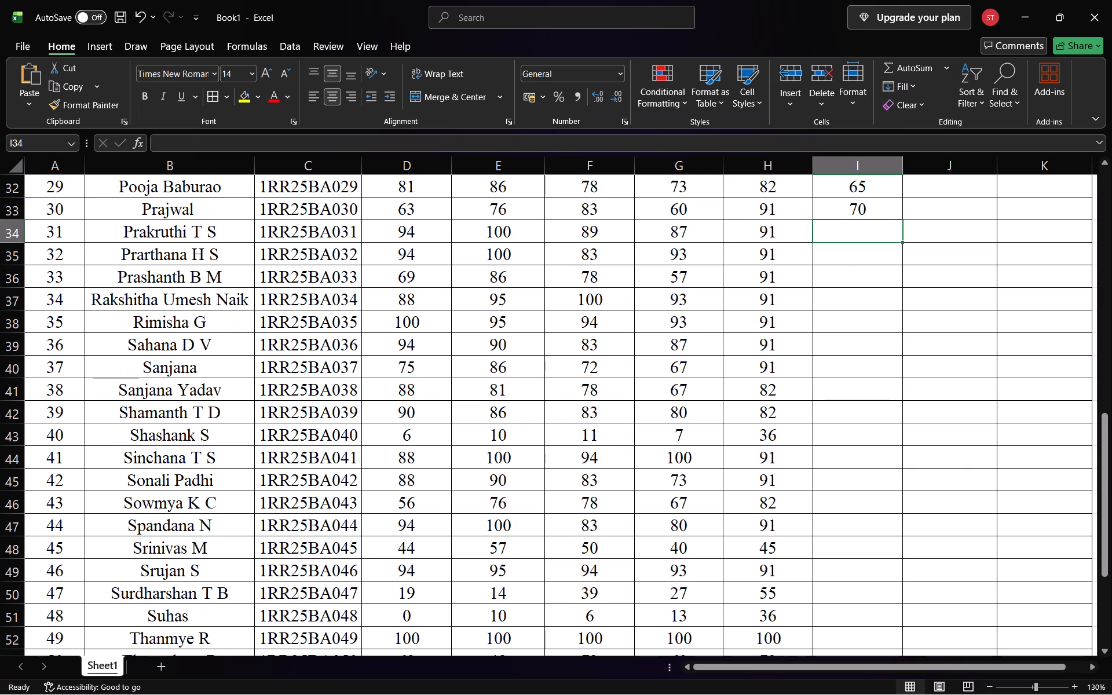
{"action": "type", "text": "95"}
{"action": "key", "text": "Down"}
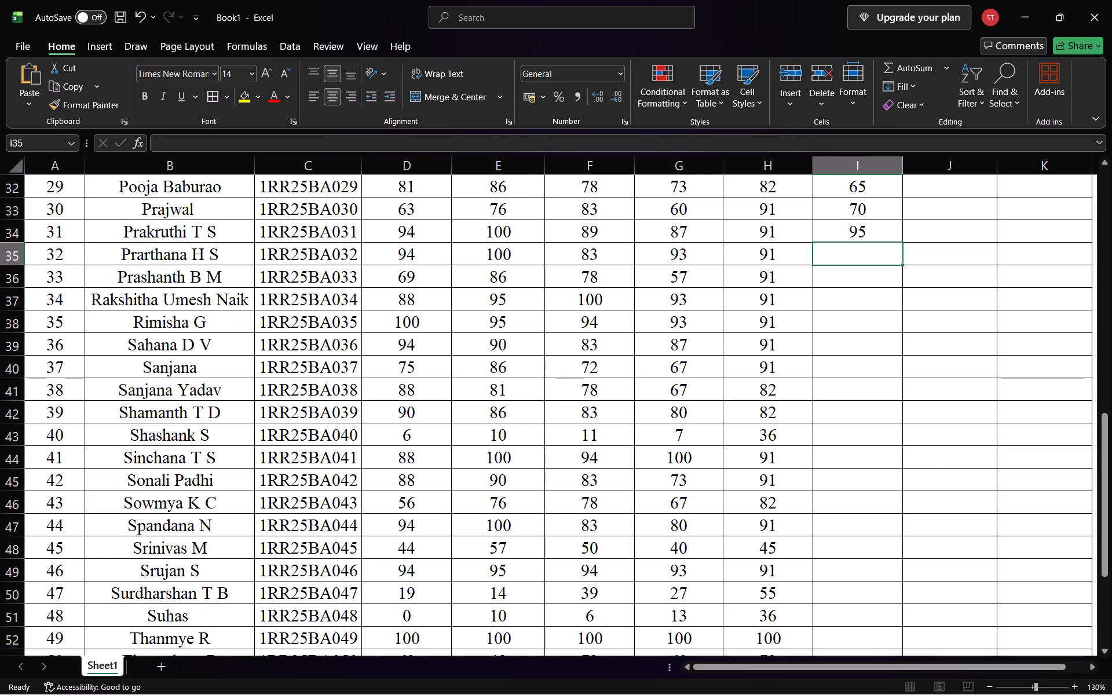
{"action": "type", "text": "100"}
{"action": "key", "text": "Down"}
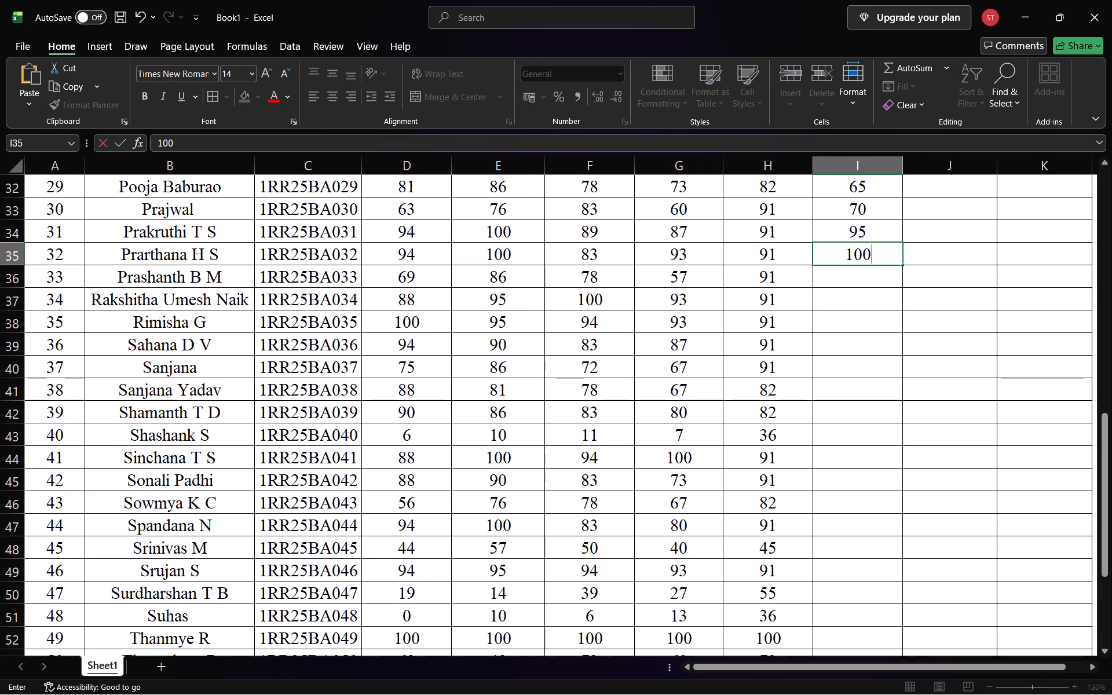
{"action": "type", "text": "80"}
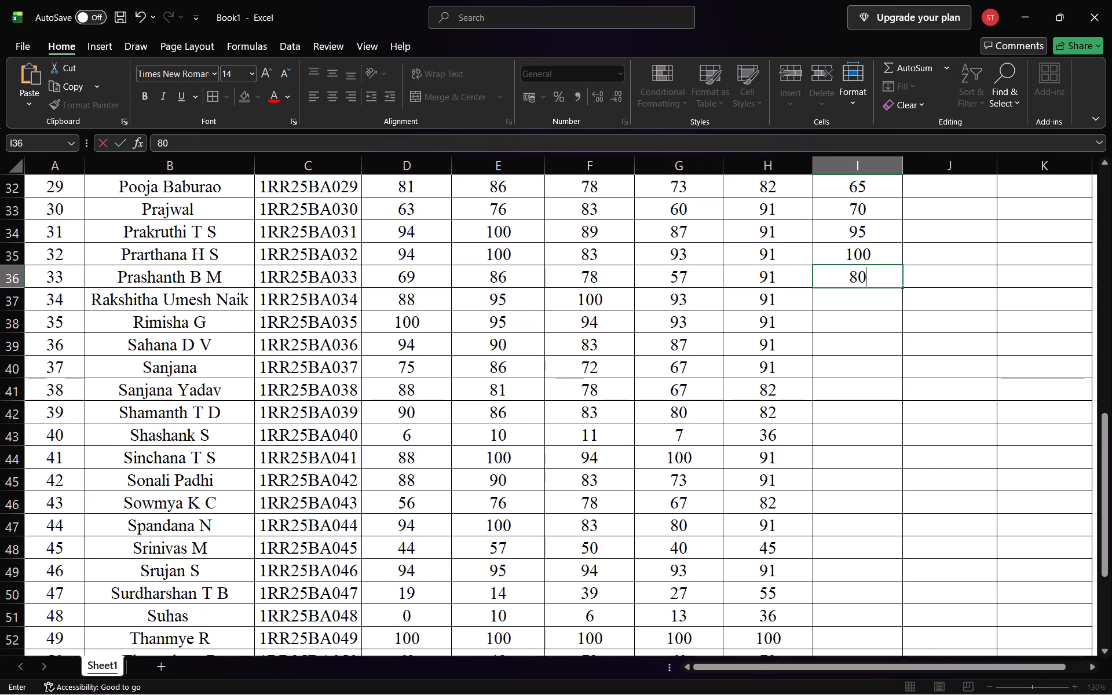
{"action": "key", "text": "Down"}
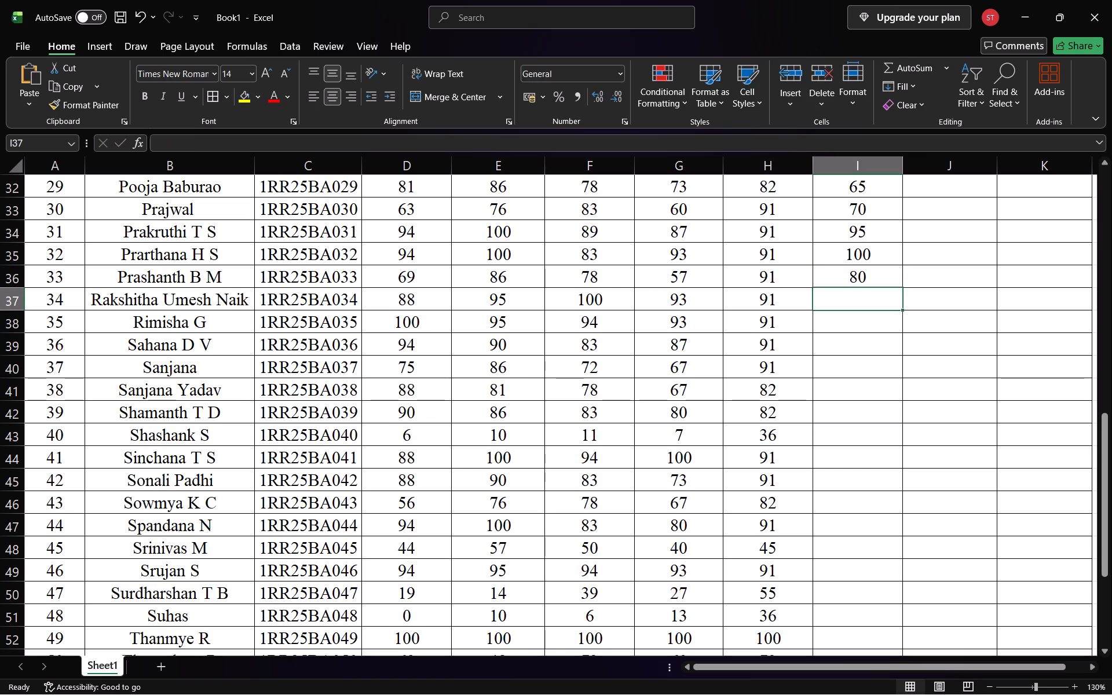
Enter the B25BC306 attendance for serial numbers 34 to 36 in I37 to I39: 90, 95 and 85.
{"action": "type", "text": "890"}
{"action": "key", "text": "BackSpace"}
{"action": "key", "text": "BackSpace"}
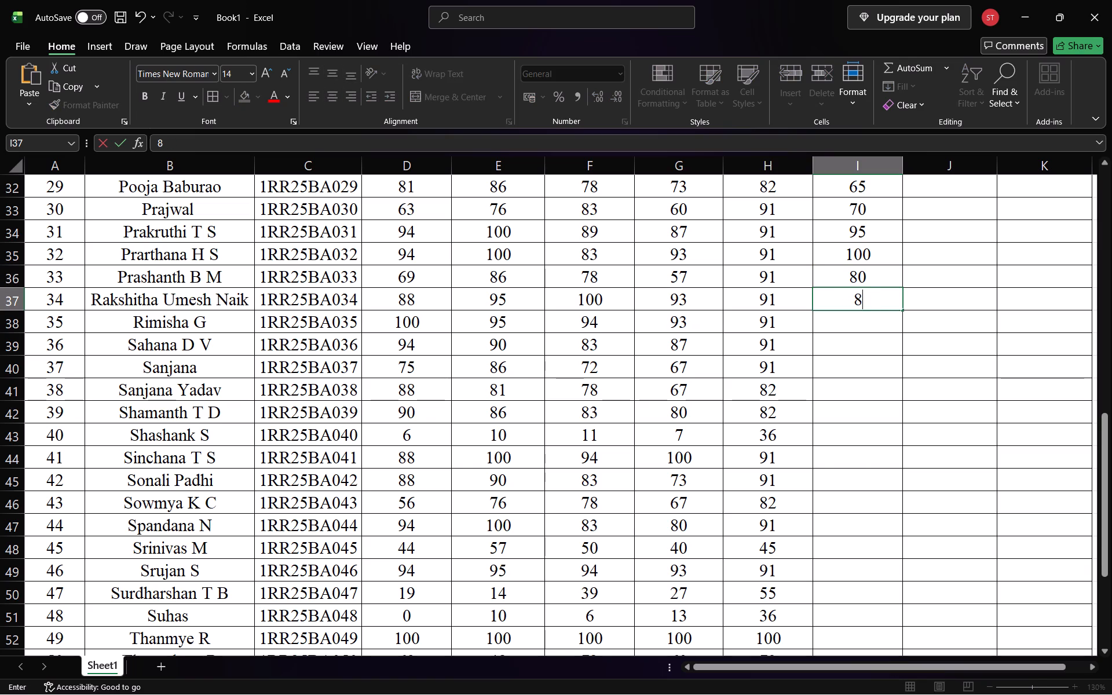
{"action": "key", "text": "BackSpace"}
{"action": "type", "text": "90"}
{"action": "key", "text": "Down"}
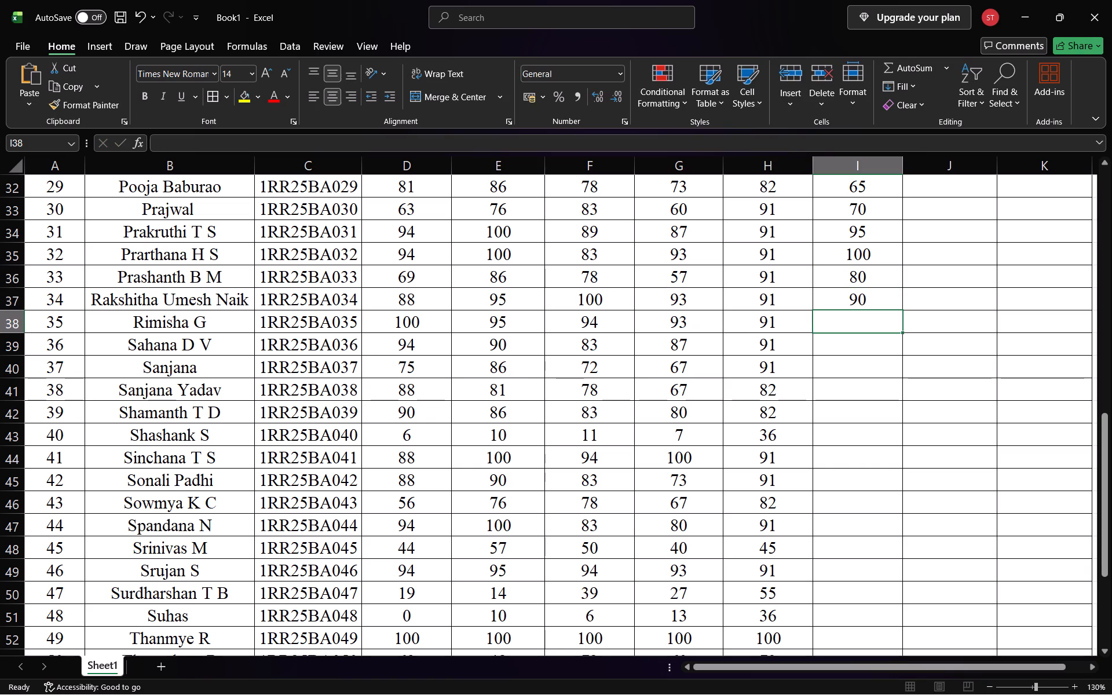
{"action": "type", "text": "95"}
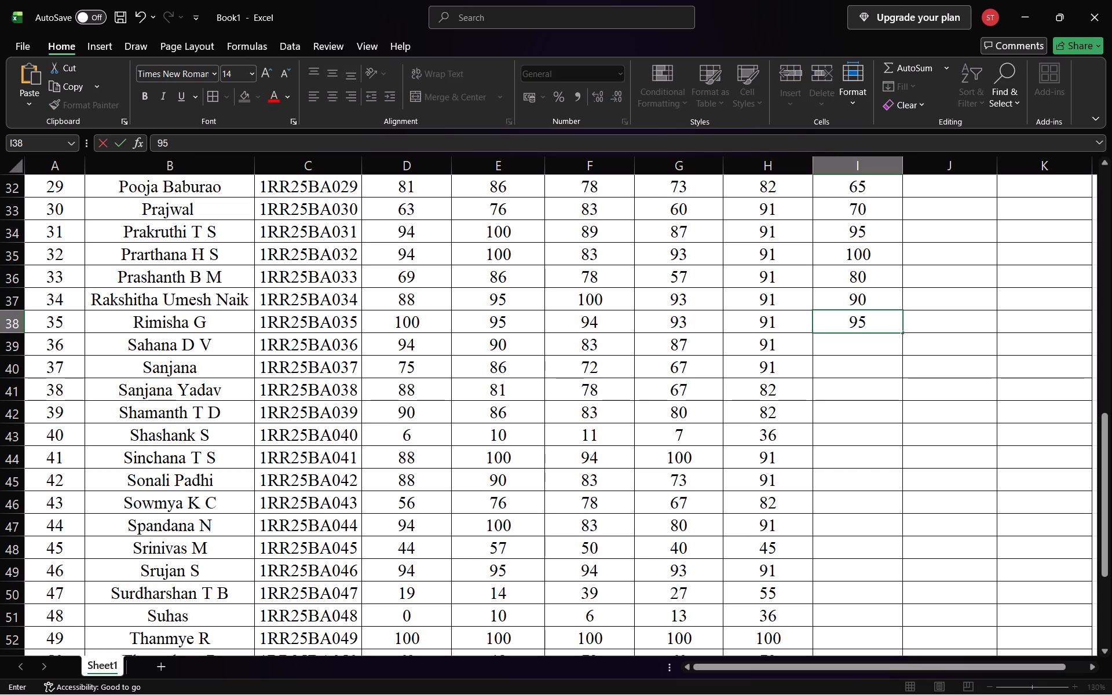
{"action": "key", "text": "Down"}
{"action": "type", "text": "85"}
{"action": "key", "text": "Down"}
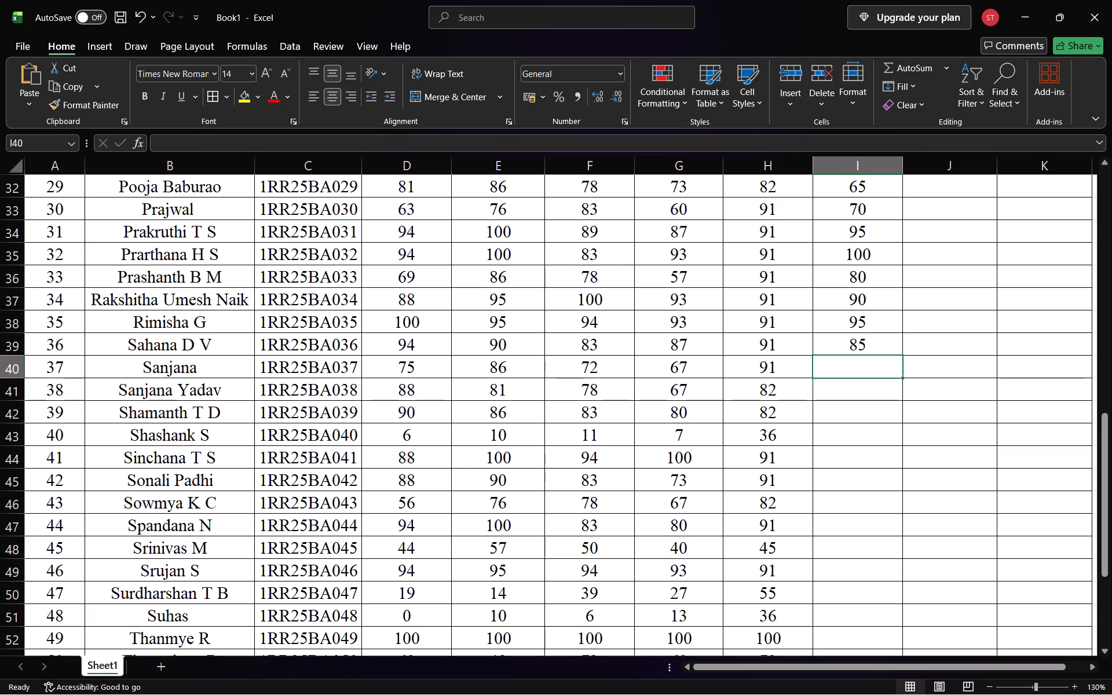
Enter the B25BC306 attendance for serial numbers 37 to 40 in I40 to I43: 75, 70, 80 and 5.
{"action": "type", "text": "75"}
{"action": "key", "text": "Down"}
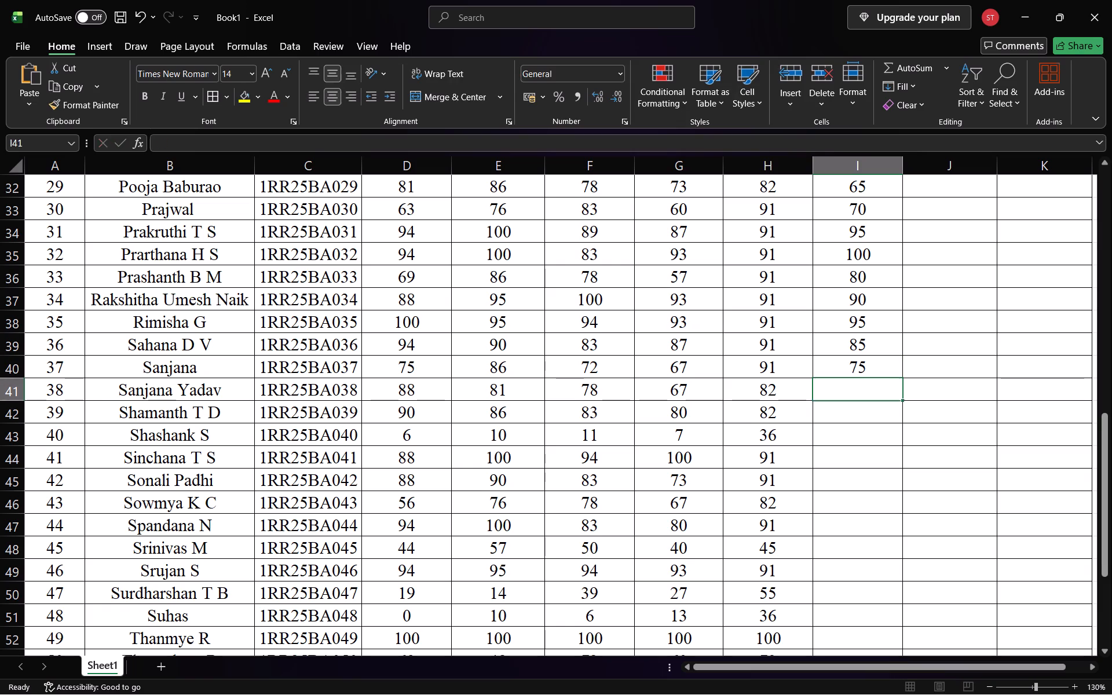
{"action": "type", "text": "70"}
{"action": "key", "text": "Down"}
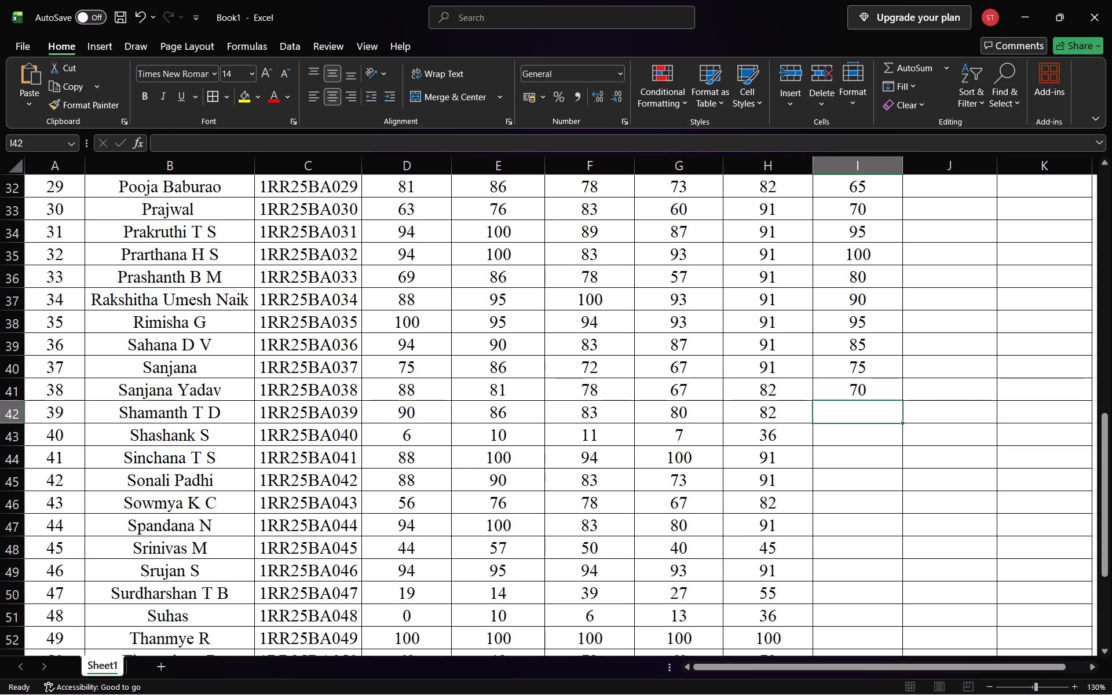
{"action": "type", "text": "80"}
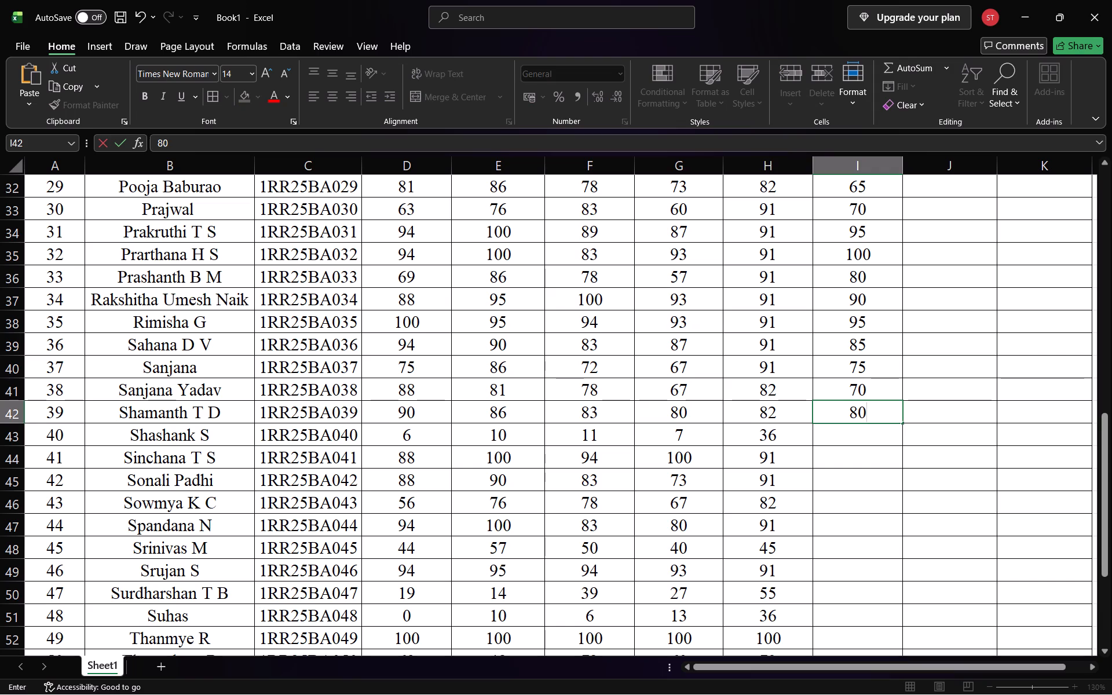
{"action": "key", "text": "Down"}
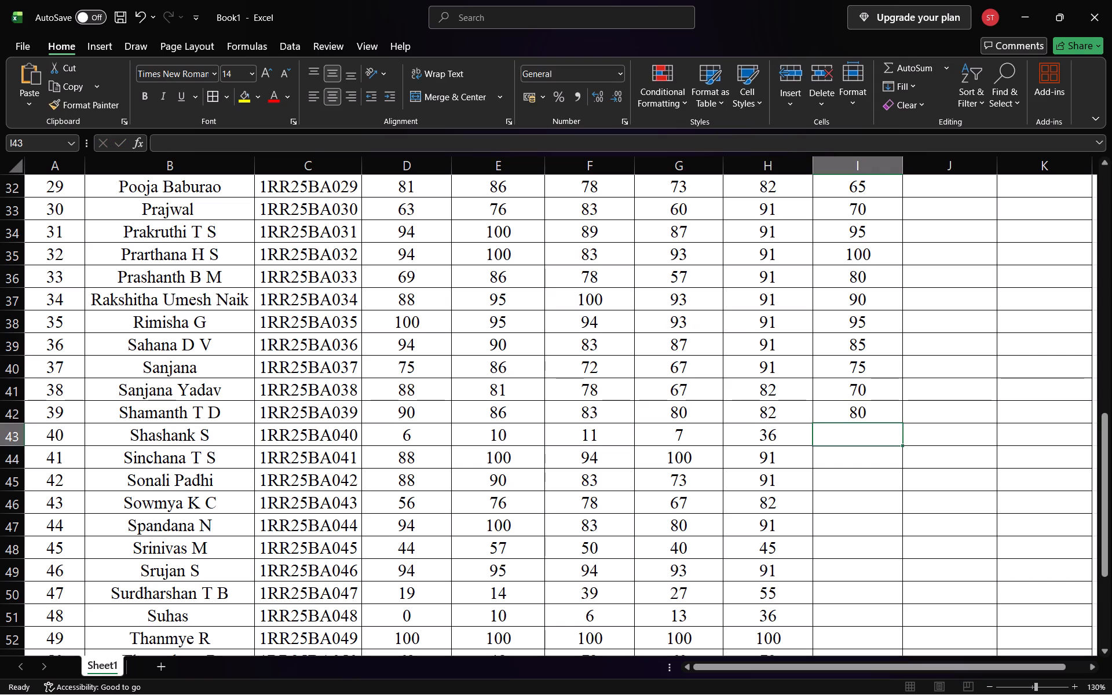
{"action": "key", "text": "5"}
{"action": "key", "text": "Down"}
Enter the B25BC306 attendance for serial numbers 41 to 44 in I44 to I47: 100, 75, 60 and 95.
{"action": "type", "text": "1900"}
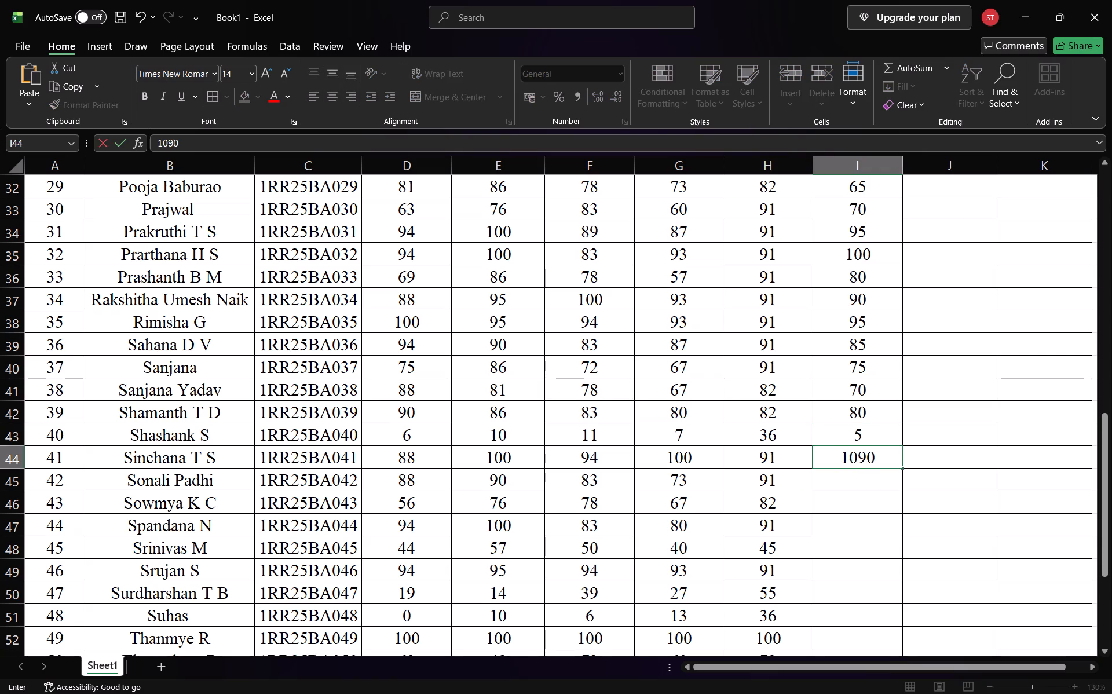
{"action": "key", "text": "BackSpace"}
{"action": "key", "text": "BackSpace"}
{"action": "key", "text": "0"}
{"action": "key", "text": "Down"}
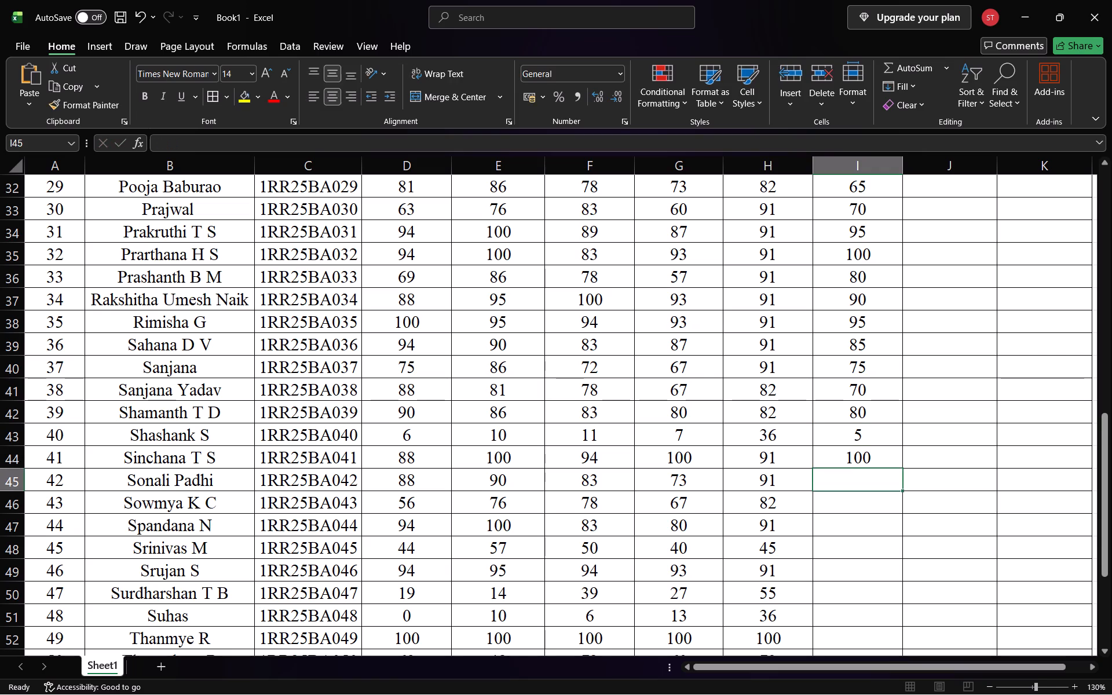
{"action": "type", "text": "75"}
{"action": "key", "text": "Down"}
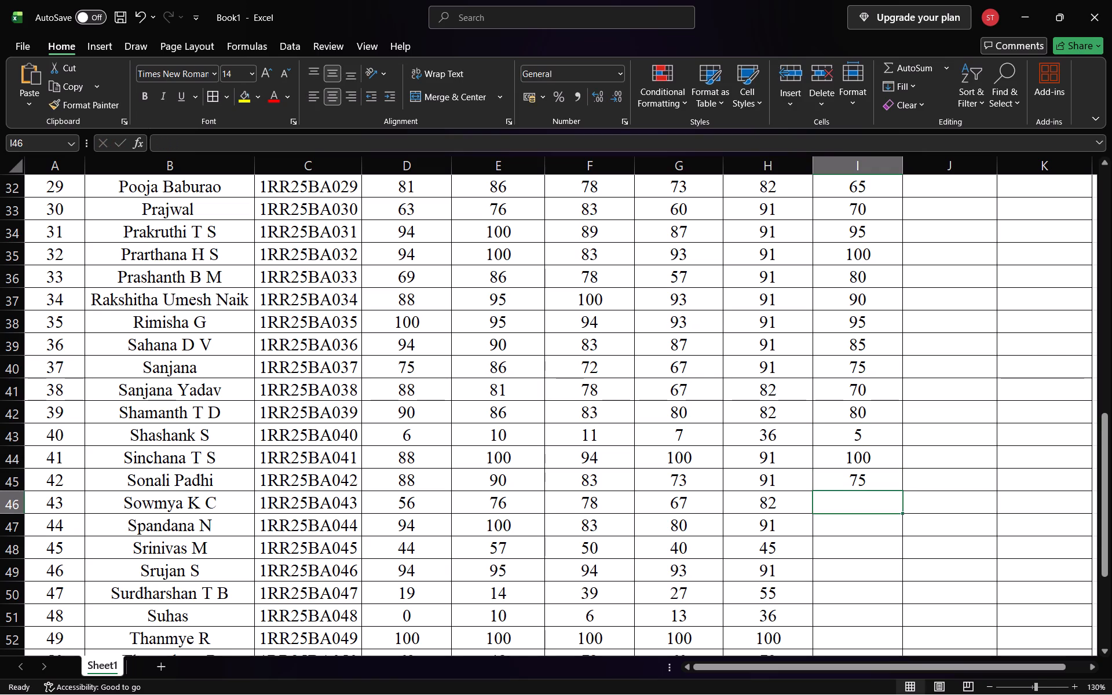
{"action": "type", "text": "60"}
{"action": "key", "text": "Down"}
{"action": "type", "text": "96"}
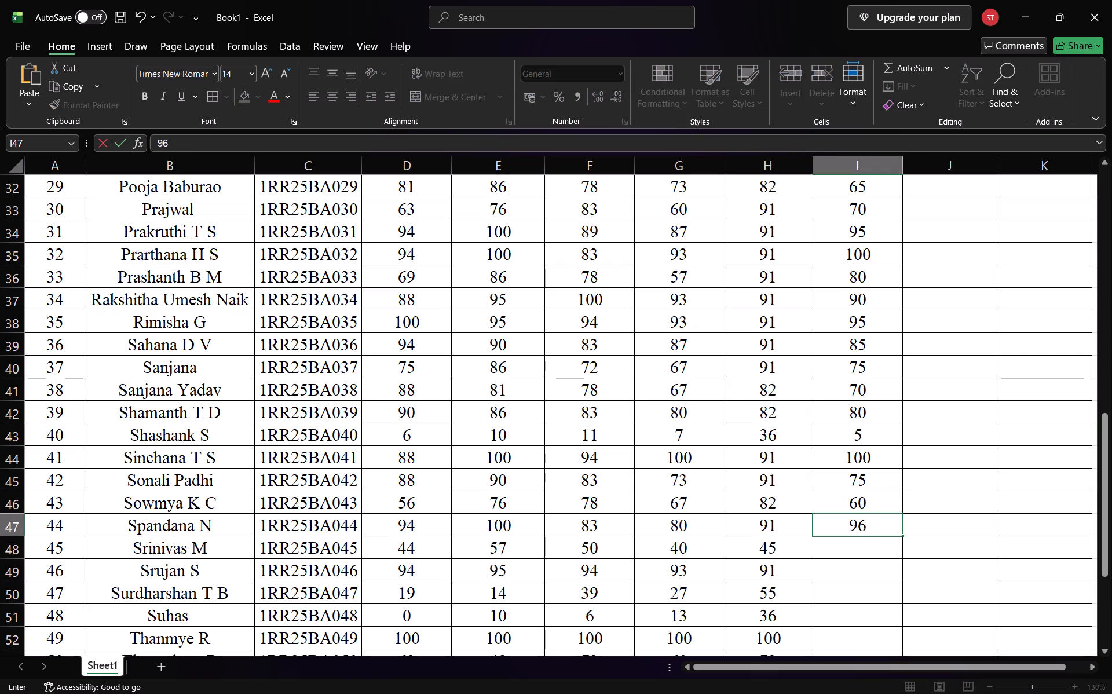
{"action": "key", "text": "BackSpace"}
{"action": "key", "text": "5"}
{"action": "key", "text": "Down"}
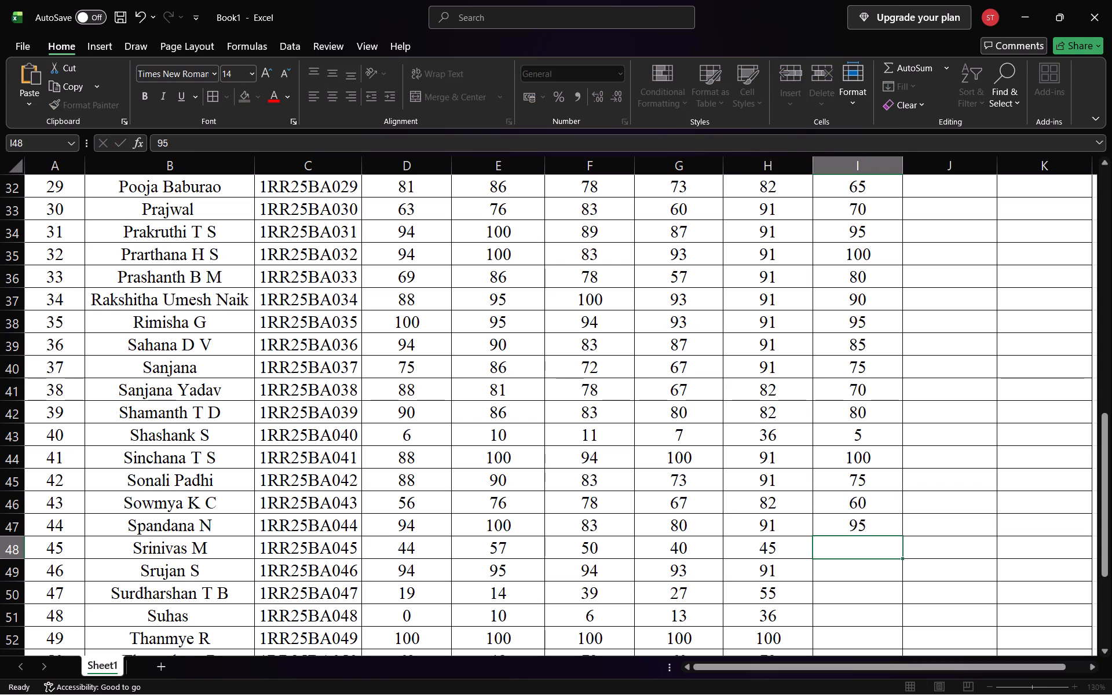
Enter the B25BC306 attendance for serial numbers 45 to 48 in I48 to I51: 35, 95, 40 and 15.
{"action": "type", "text": "35"}
{"action": "key", "text": "Down"}
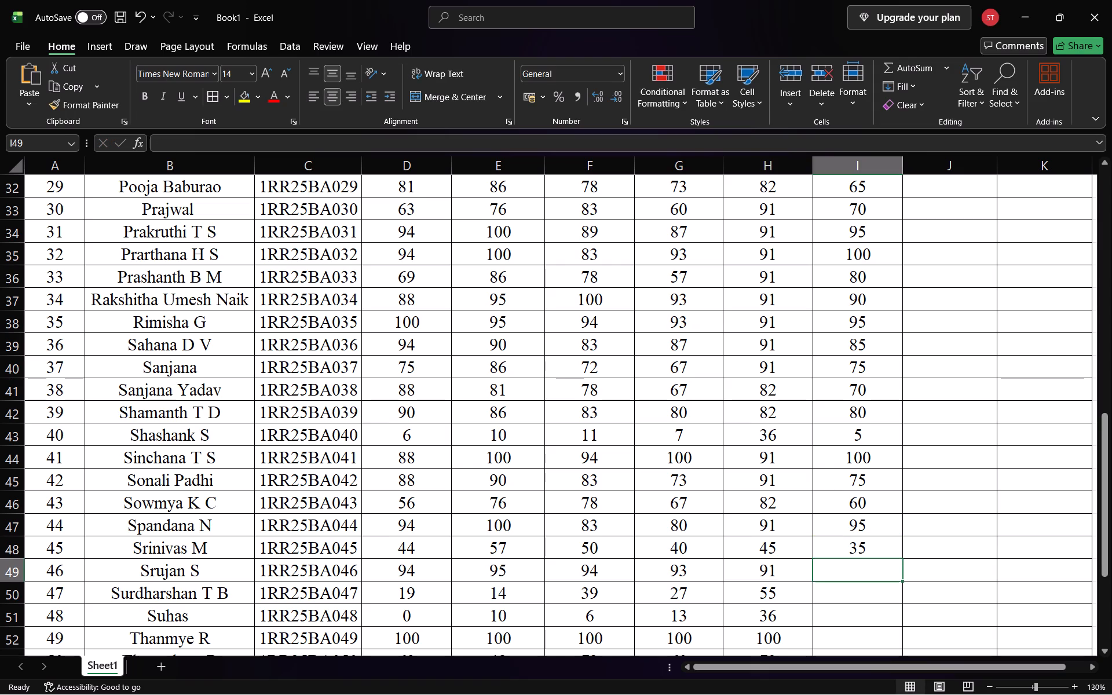
{"action": "type", "text": "95"}
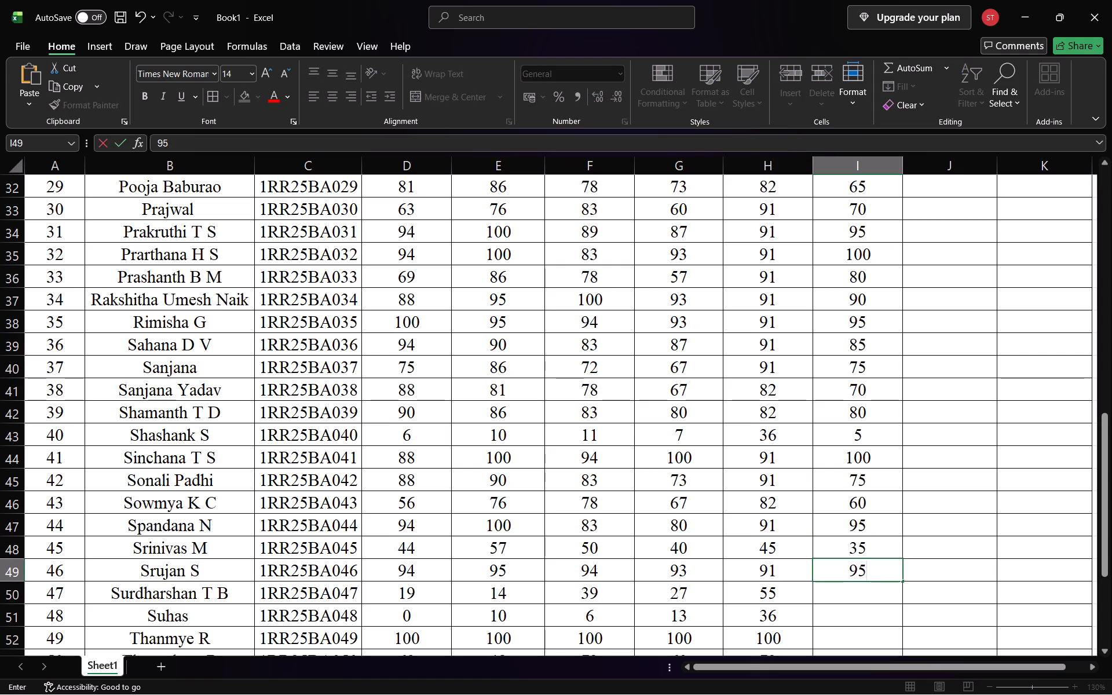
{"action": "key", "text": "Down"}
{"action": "type", "text": "40"}
{"action": "key", "text": "Down"}
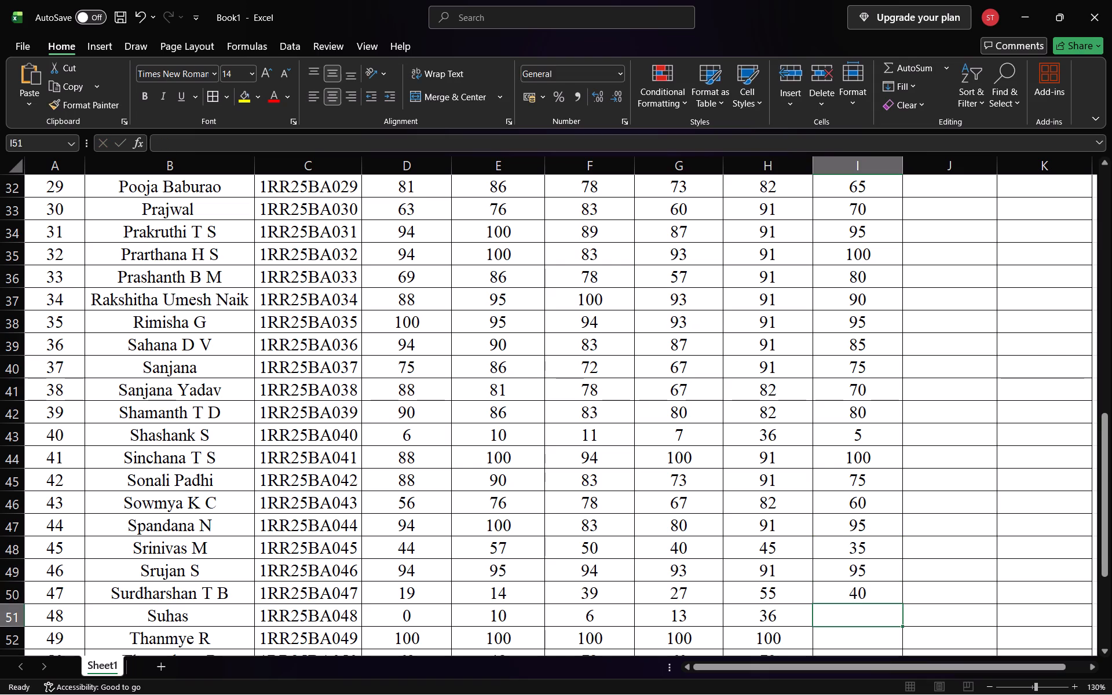
{"action": "type", "text": "15"}
{"action": "key", "text": "Down"}
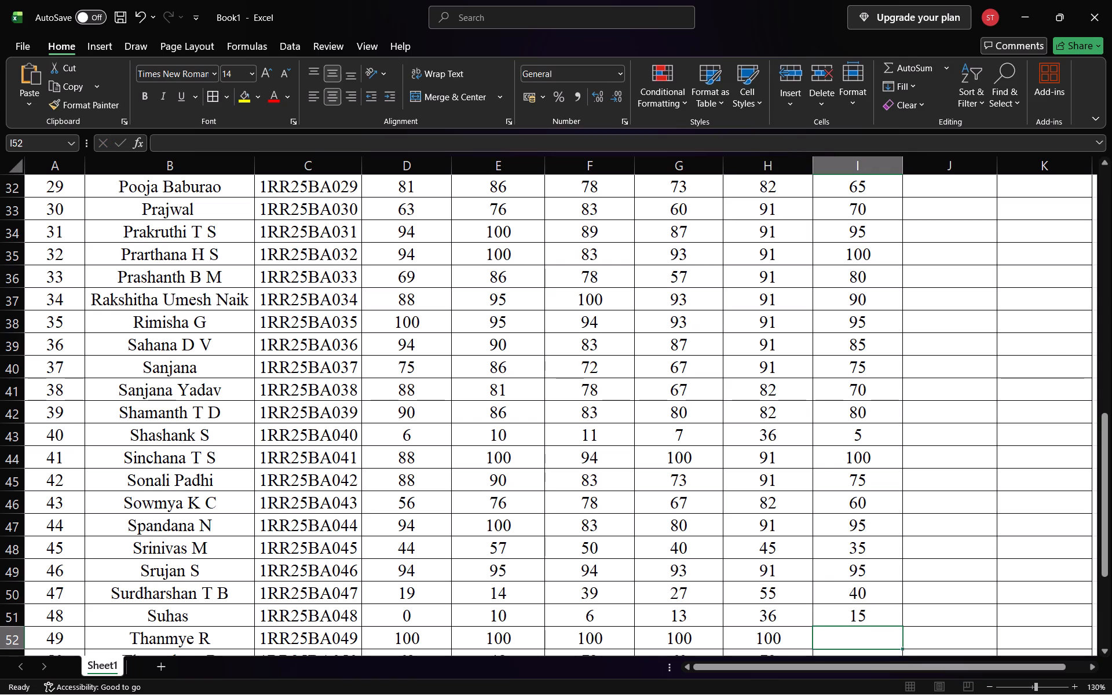
Enter the B25BC306 attendance for serial numbers 49 to 51 in I52 to I54: 100, 55 and 70.
{"action": "key", "text": "Down"}
{"action": "key", "text": "Down"}
{"action": "key", "text": "Down"}
{"action": "key", "text": "Down"}
{"action": "key", "text": "Down"}
{"action": "key", "text": "Down"}
{"action": "key", "text": "Down"}
{"action": "key", "text": "Down"}
{"action": "key", "text": "Down"}
{"action": "key", "text": "Down"}
{"action": "key", "text": "Down"}
{"action": "key", "text": "Down"}
{"action": "key", "text": "Down"}
{"action": "key", "text": "Down"}
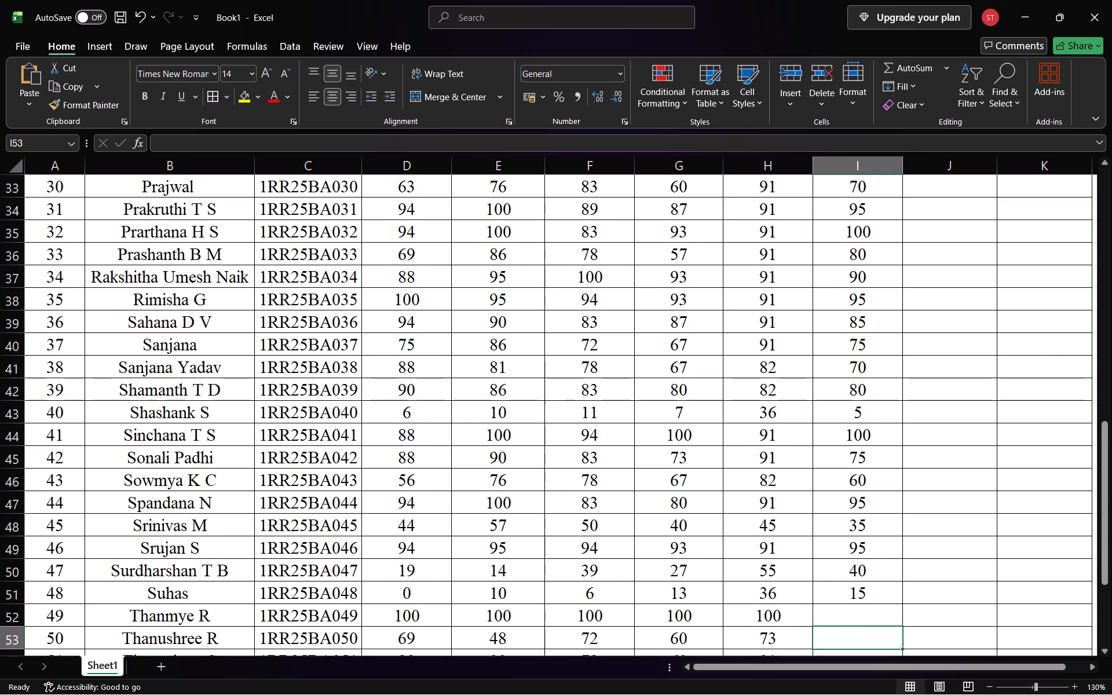
{"action": "key", "text": "Up"}
{"action": "key", "text": "Up"}
{"action": "key", "text": "Up"}
{"action": "key", "text": "Up"}
{"action": "key", "text": "Up"}
{"action": "key", "text": "Up"}
{"action": "key", "text": "Up"}
{"action": "key", "text": "Up"}
{"action": "key", "text": "Up"}
{"action": "key", "text": "Up"}
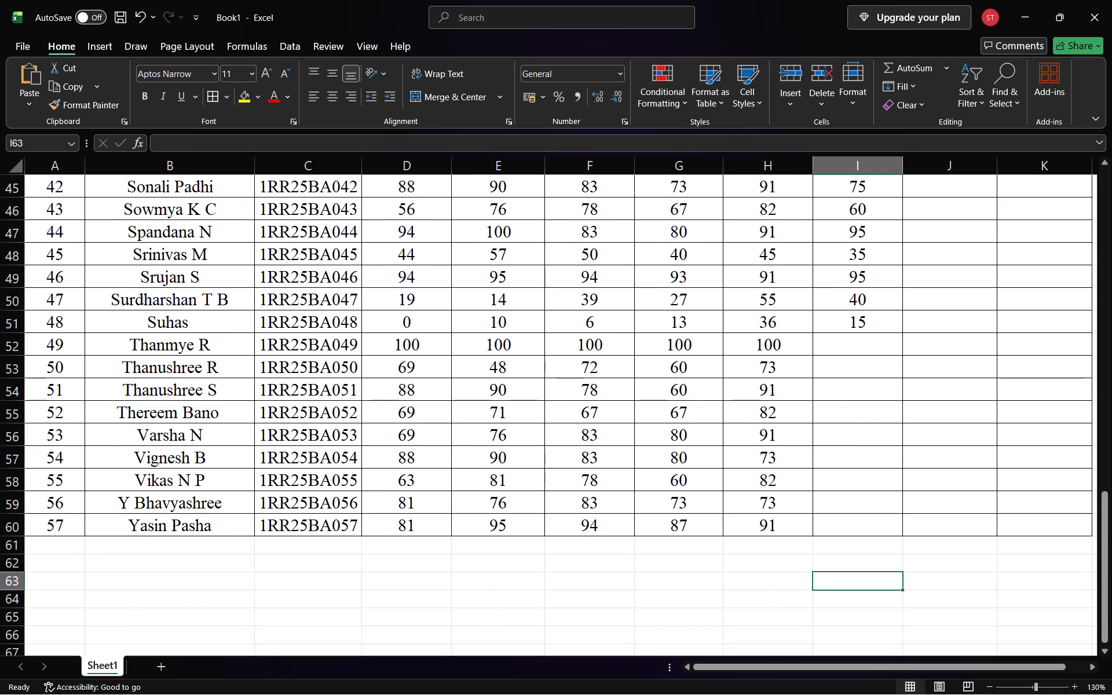
{"action": "key", "text": "Up"}
{"action": "key", "text": "Up"}
{"action": "key", "text": "Up"}
{"action": "key", "text": "Up"}
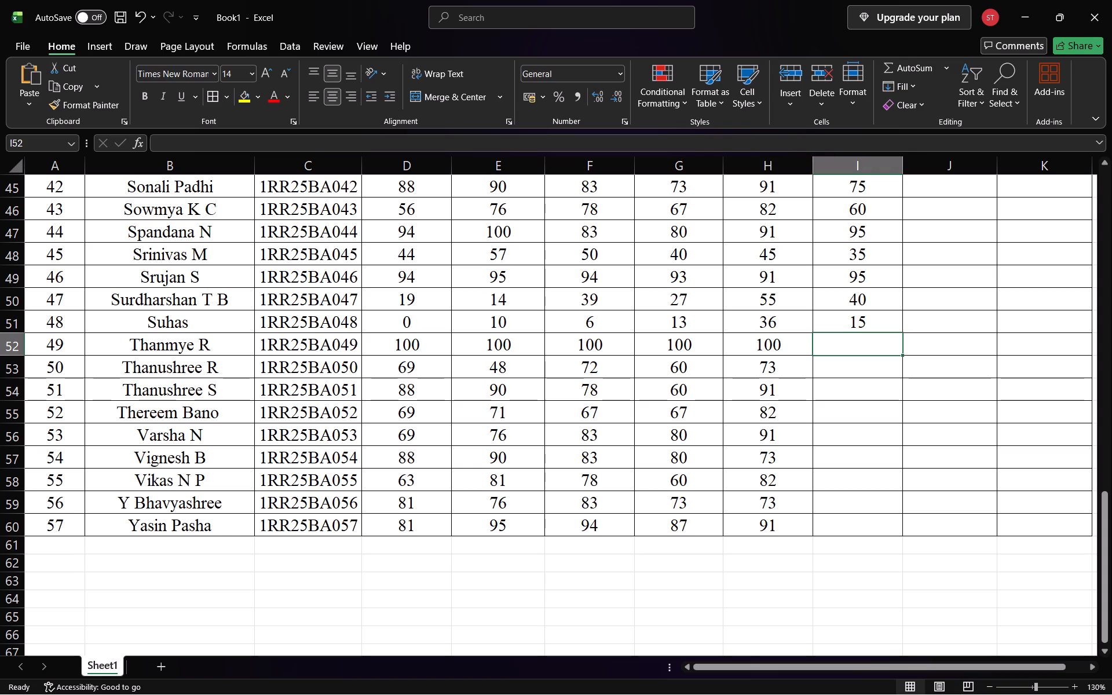
{"action": "type", "text": "100"}
{"action": "key", "text": "Down"}
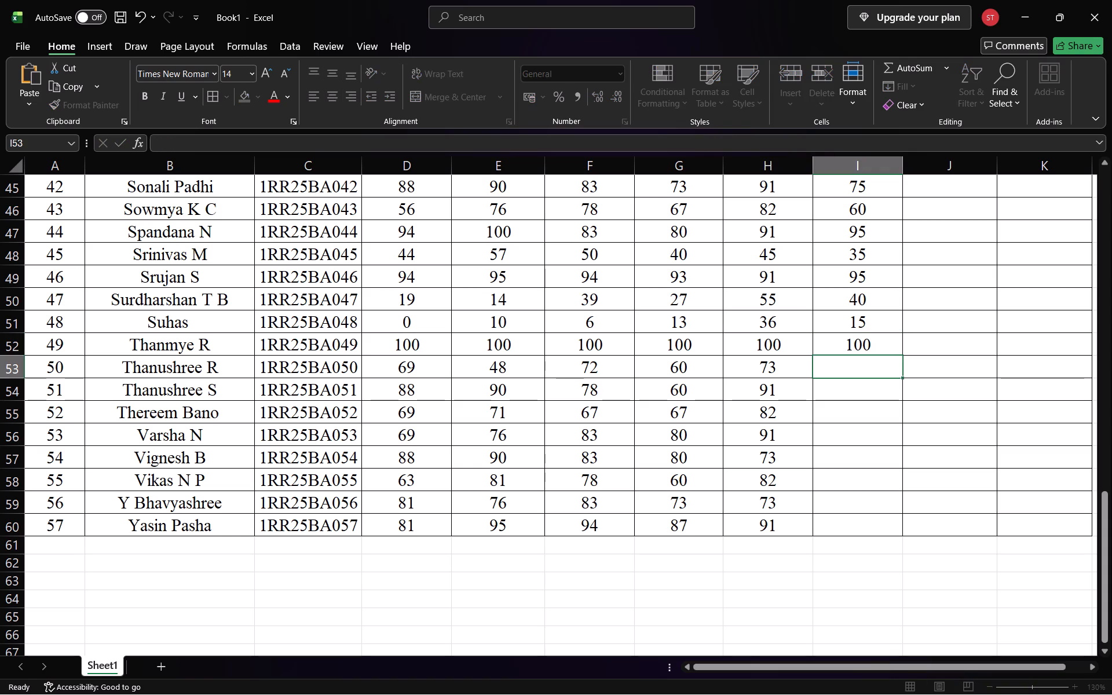
{"action": "type", "text": "55"}
{"action": "key", "text": "Down"}
{"action": "type", "text": "70"}
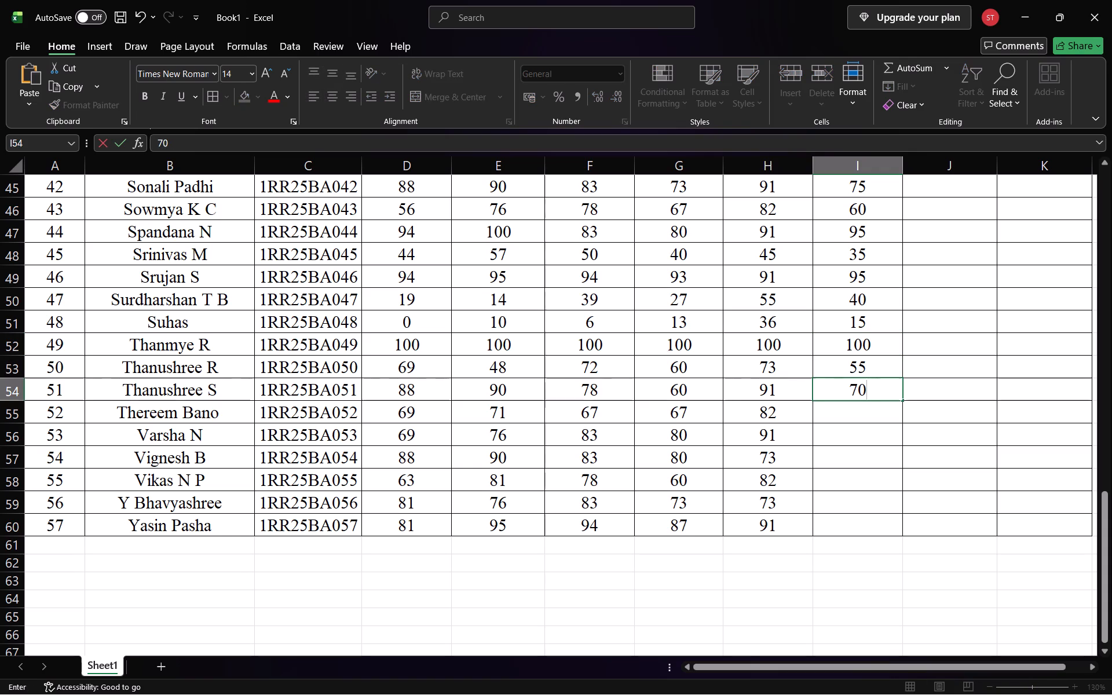
{"action": "key", "text": "Down"}
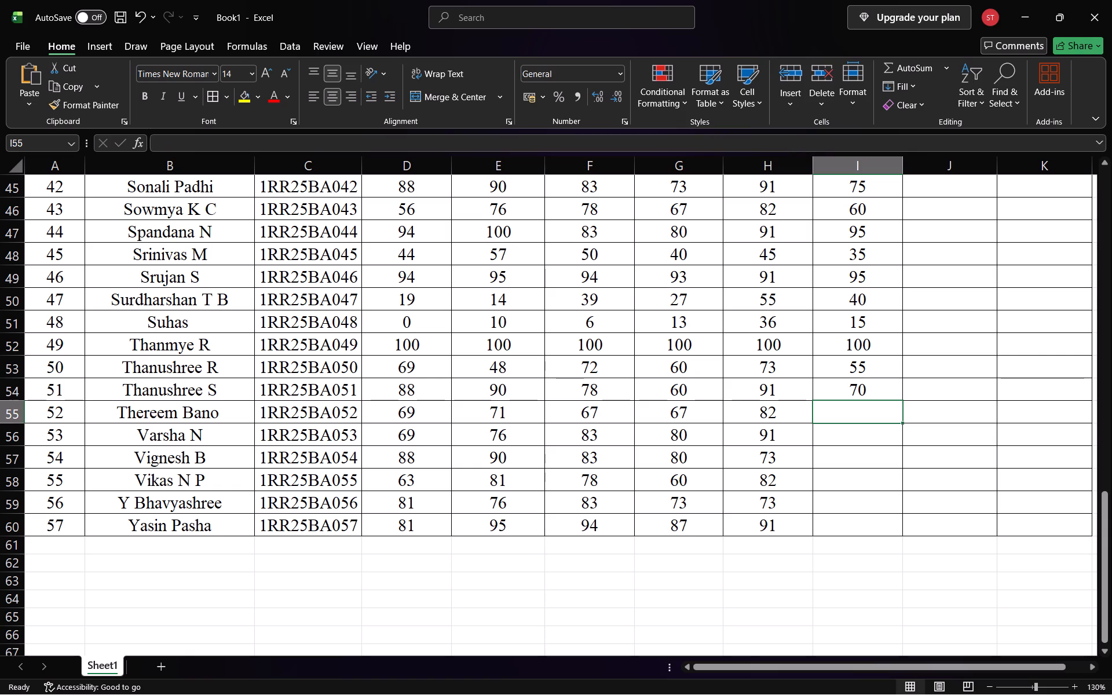
Enter the B25BC306 attendance for serial numbers 52 to 57 in I55 to I60: 70, 75, 80, 65, 80 and 89.
{"action": "type", "text": "70"}
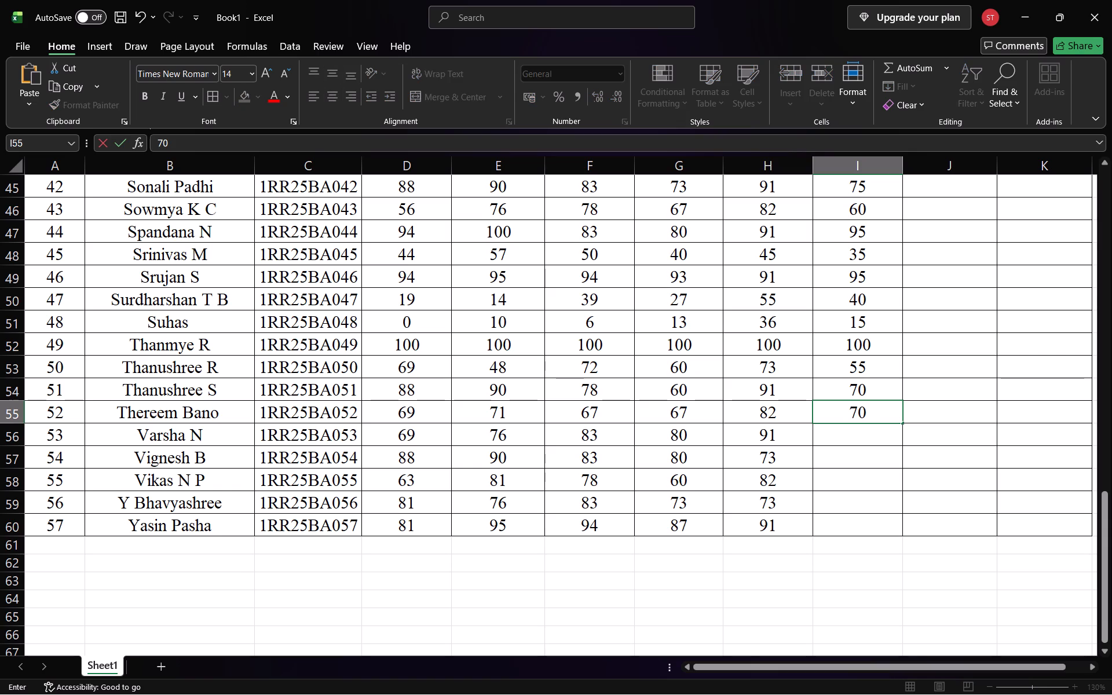
{"action": "key", "text": "Down"}
{"action": "type", "text": "75"}
{"action": "key", "text": "Down"}
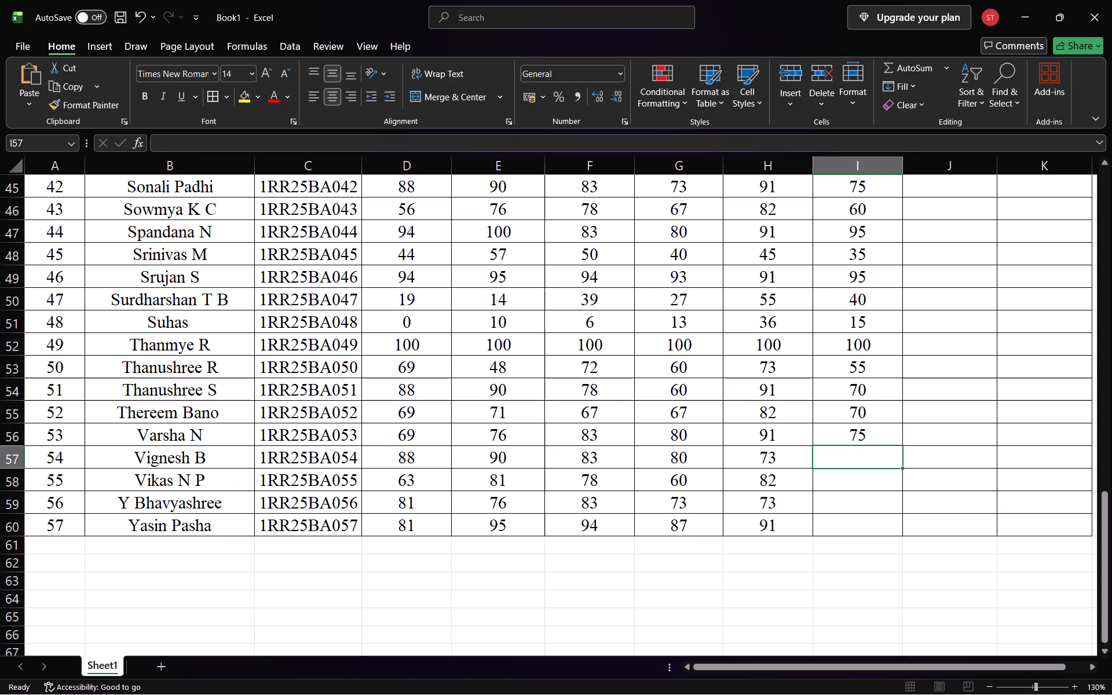
{"action": "type", "text": "80"}
{"action": "key", "text": "Down"}
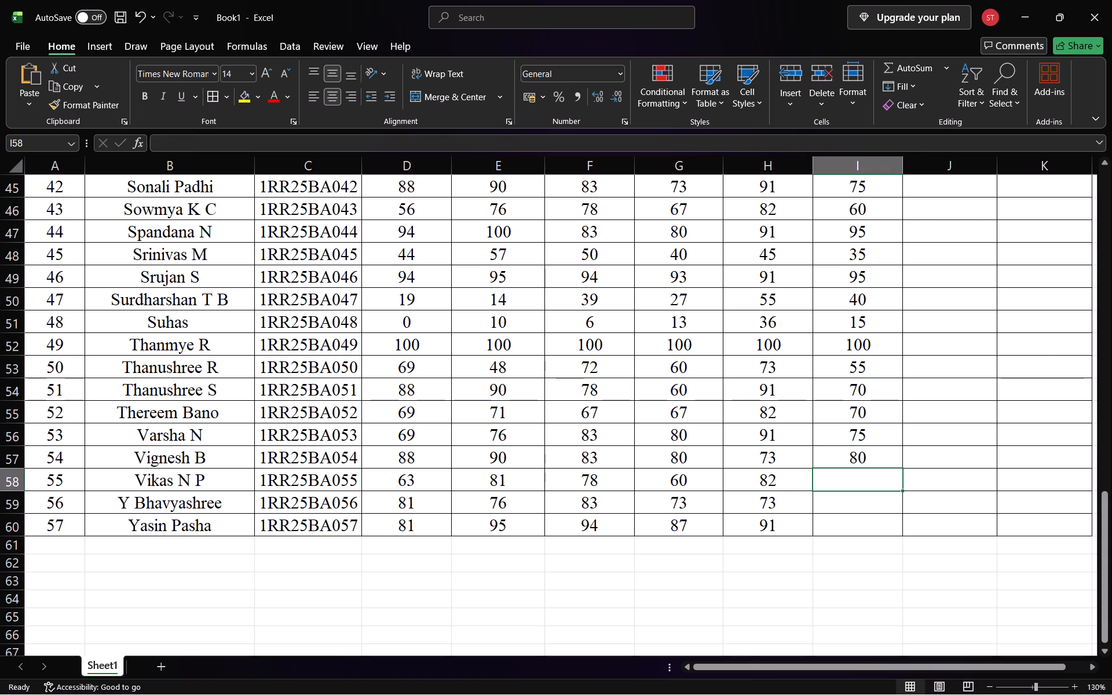
{"action": "type", "text": "65"}
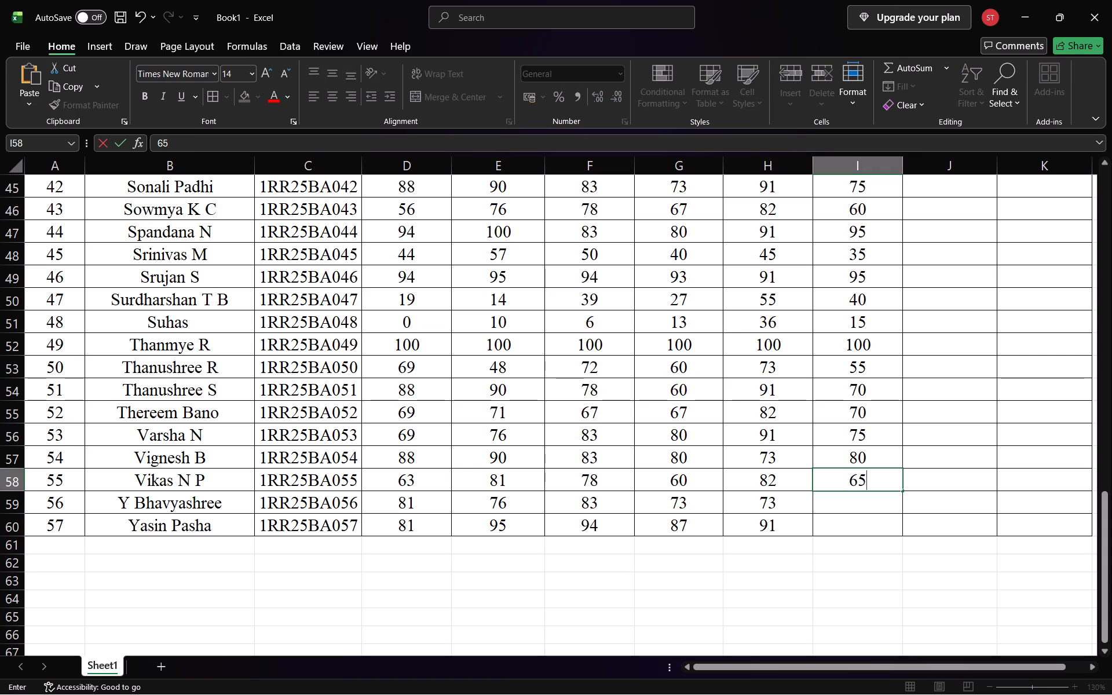
{"action": "key", "text": "Down"}
{"action": "type", "text": "80"}
{"action": "key", "text": "Down"}
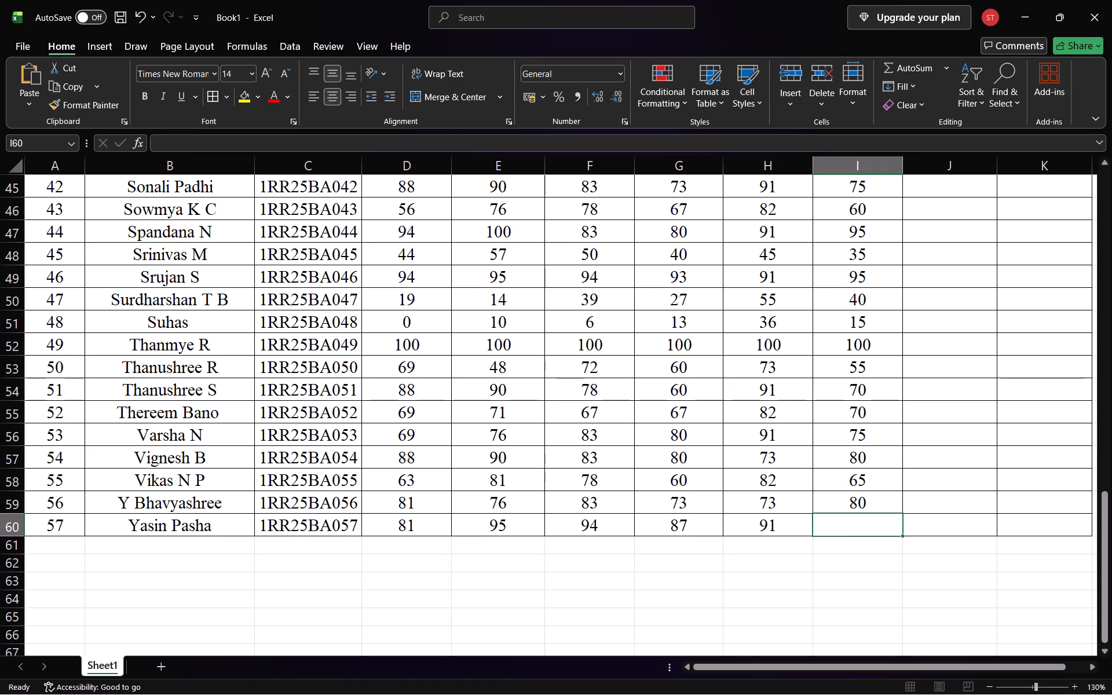
{"action": "type", "text": "89"}
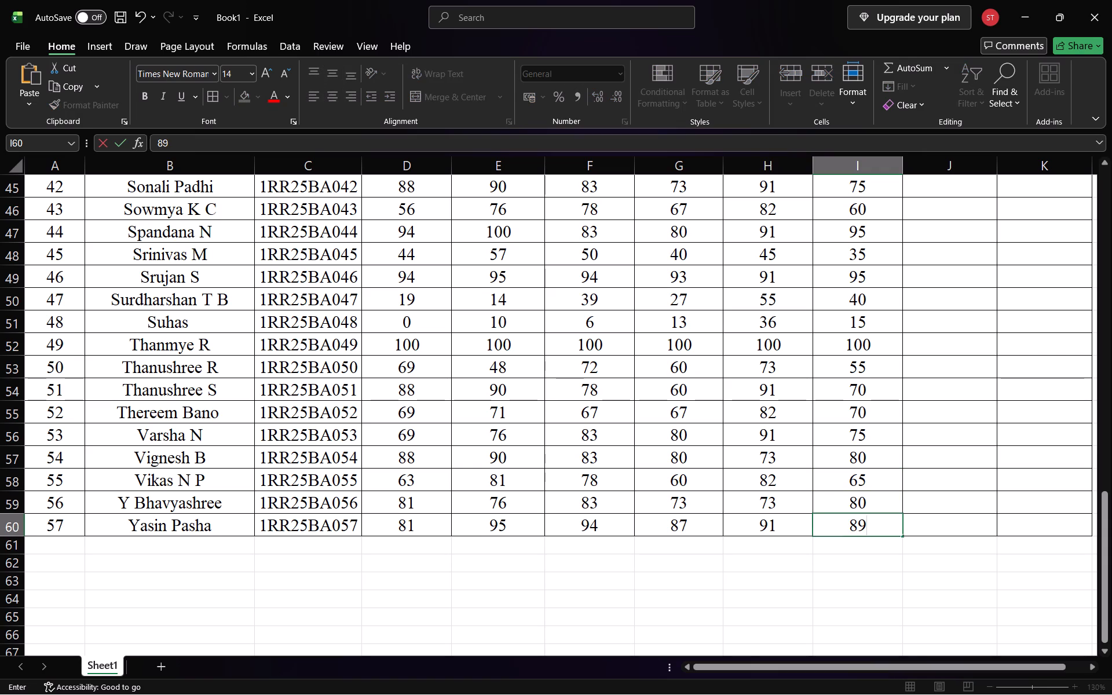
{"action": "key", "text": "Up"}
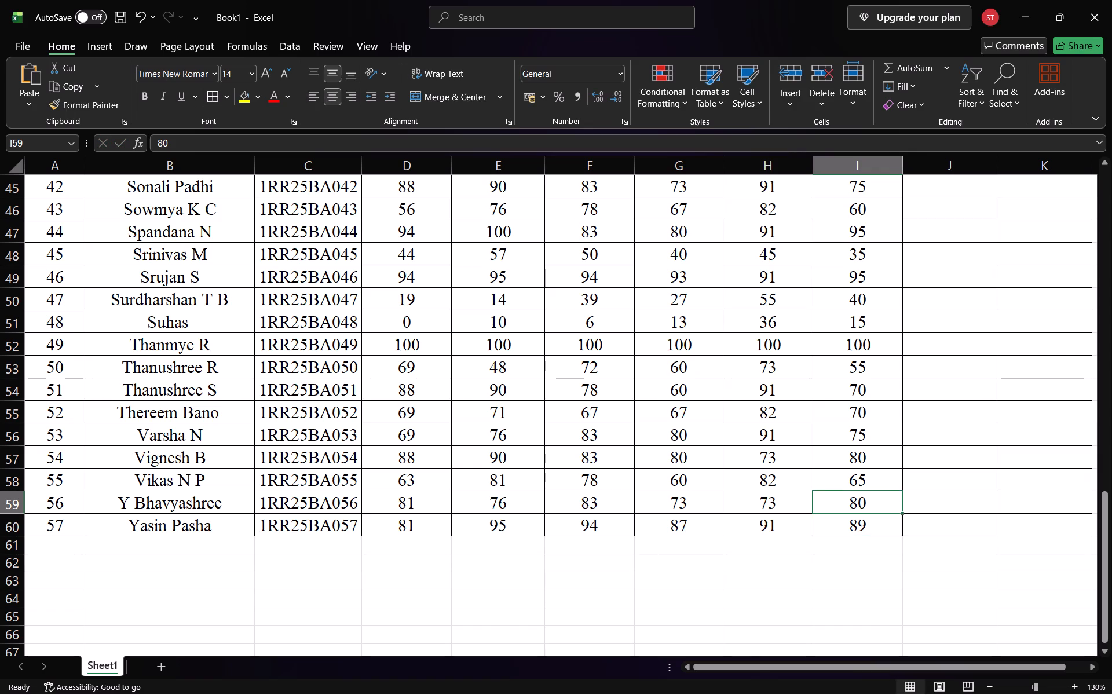
Enter the B25BC307 attendance for serial numbers 11 to 13 in J14 to J16: 75, 75 and 0.
{"action": "key", "text": "Right"}
{"action": "key", "text": "Down"}
{"action": "key", "text": "Up"}
{"action": "key", "text": "Up"}
{"action": "key", "text": "Up"}
{"action": "key", "text": "Up"}
{"action": "key", "text": "Up"}
{"action": "key", "text": "Up"}
{"action": "key", "text": "Up"}
{"action": "key", "text": "Up"}
{"action": "key", "text": "Up"}
{"action": "key", "text": "Up"}
{"action": "key", "text": "Up"}
{"action": "key", "text": "Up"}
{"action": "key", "text": "Up"}
{"action": "key", "text": "Up"}
{"action": "key", "text": "Up"}
{"action": "key", "text": "Up"}
{"action": "key", "text": "Up"}
{"action": "key", "text": "Up"}
{"action": "key", "text": "Up"}
{"action": "key", "text": "Up"}
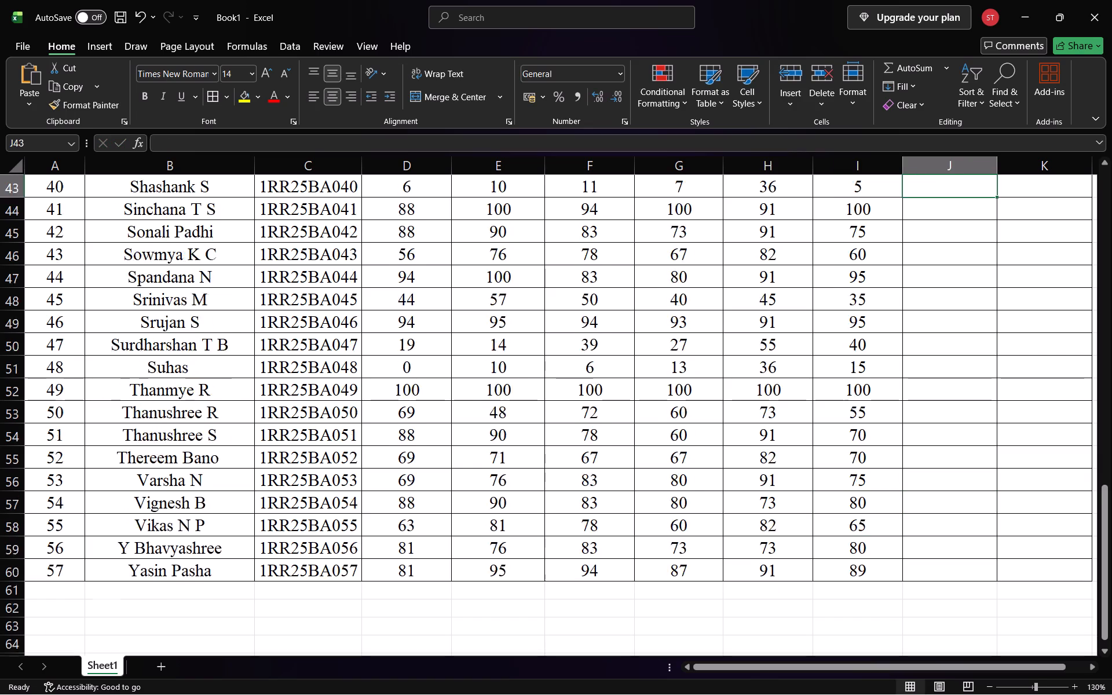
{"action": "key", "text": "Down"}
{"action": "key", "text": "Down"}
{"action": "key", "text": "Down"}
{"action": "key", "text": "Down"}
{"action": "key", "text": "Down"}
{"action": "key", "text": "Down"}
{"action": "key", "text": "Down"}
{"action": "key", "text": "Down"}
{"action": "key", "text": "Down"}
{"action": "key", "text": "Down"}
{"action": "key", "text": "Down"}
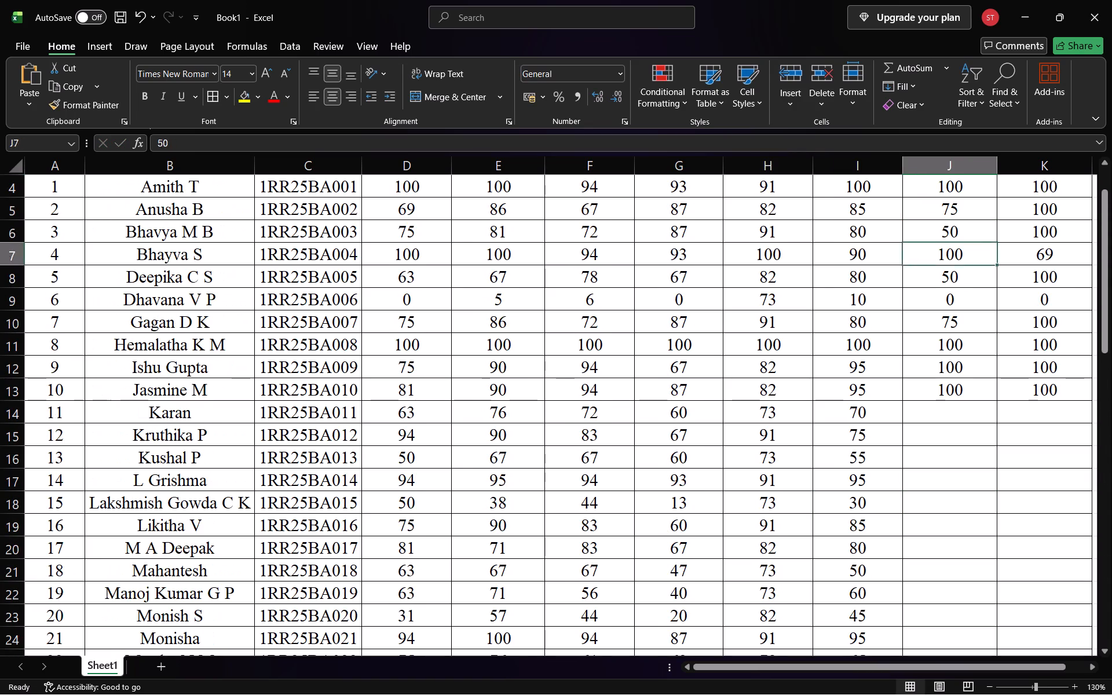
{"action": "key", "text": "Up"}
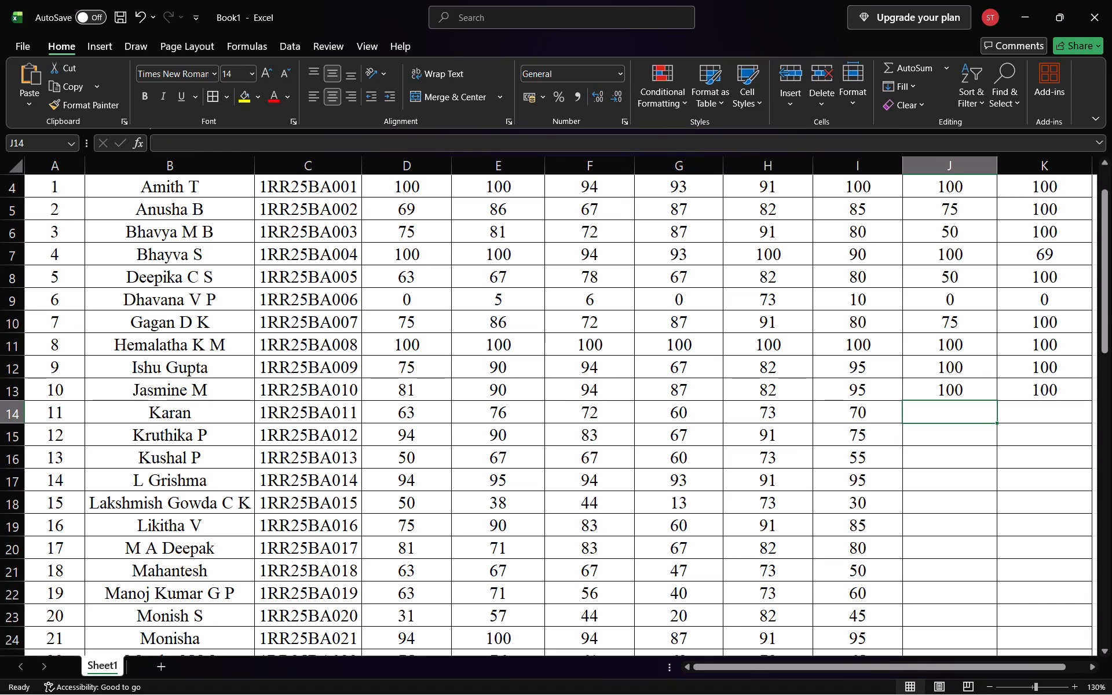
{"action": "type", "text": "75"}
{"action": "key", "text": "Down"}
{"action": "type", "text": "75"}
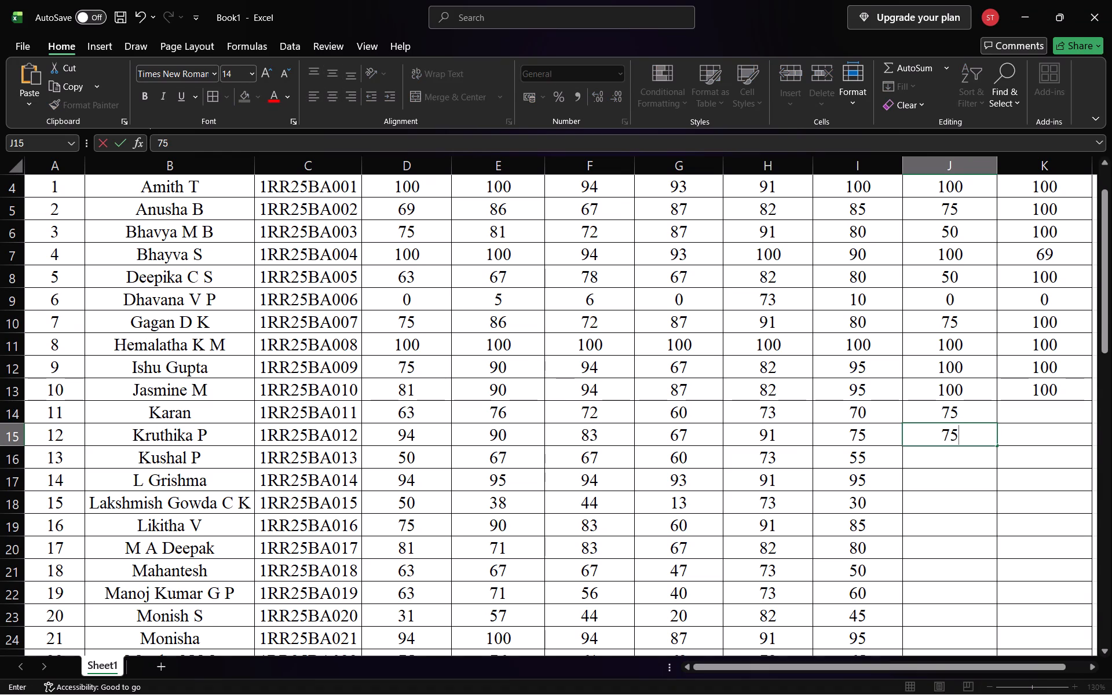
{"action": "key", "text": "Down"}
{"action": "key", "text": "0"}
Enter the B25BC308 attendance for serial numbers 11 to 15 in K14 to K18: 100, 100, 67, 100 and 0.
{"action": "key", "text": "Right"}
{"action": "key", "text": "Up"}
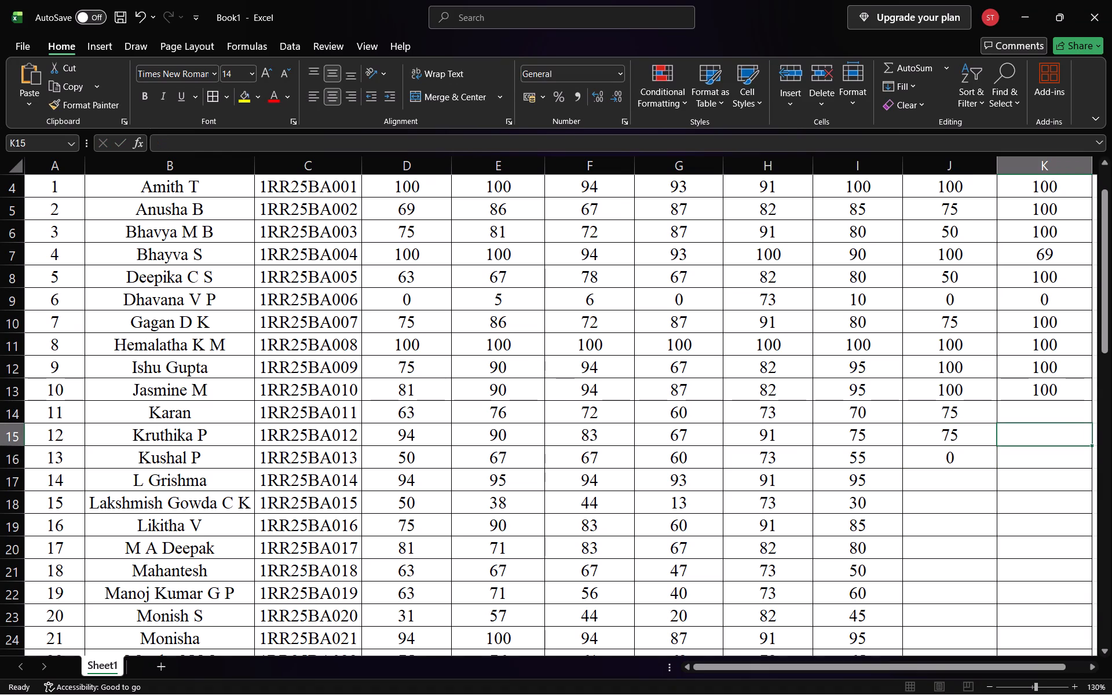
{"action": "key", "text": "Up"}
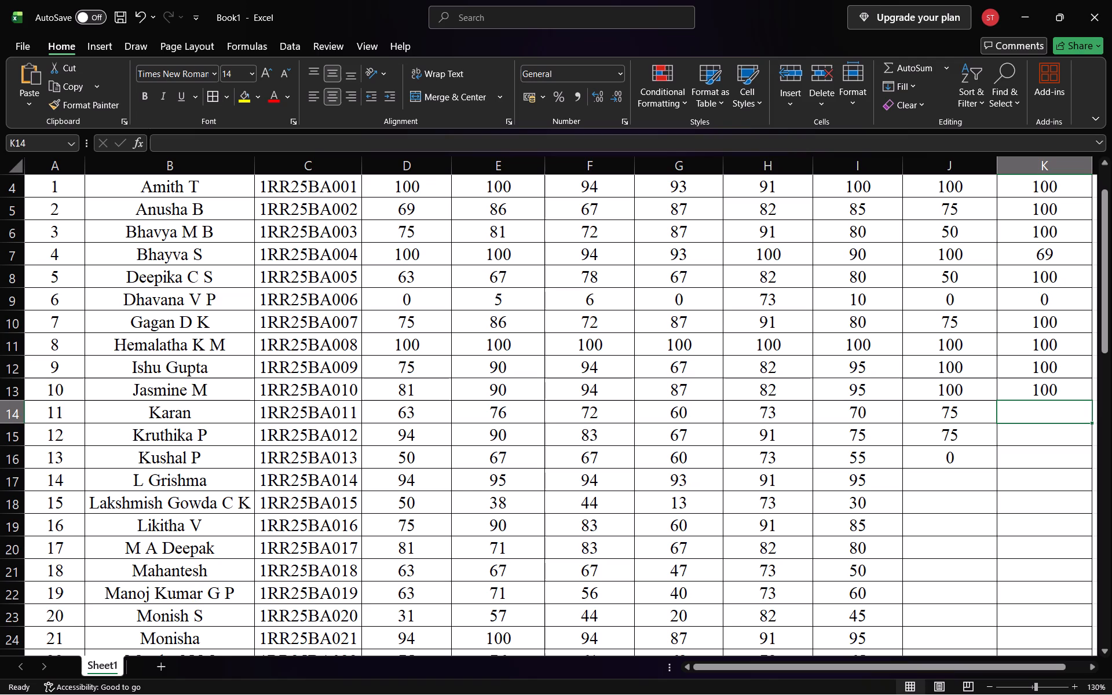
{"action": "type", "text": "100"}
{"action": "key", "text": "Down"}
{"action": "type", "text": "100"}
{"action": "key", "text": "Down"}
{"action": "type", "text": "67"}
{"action": "key", "text": "Down"}
{"action": "type", "text": "100"}
{"action": "key", "text": "Down"}
{"action": "key", "text": "0"}
{"action": "key", "text": "Down"}
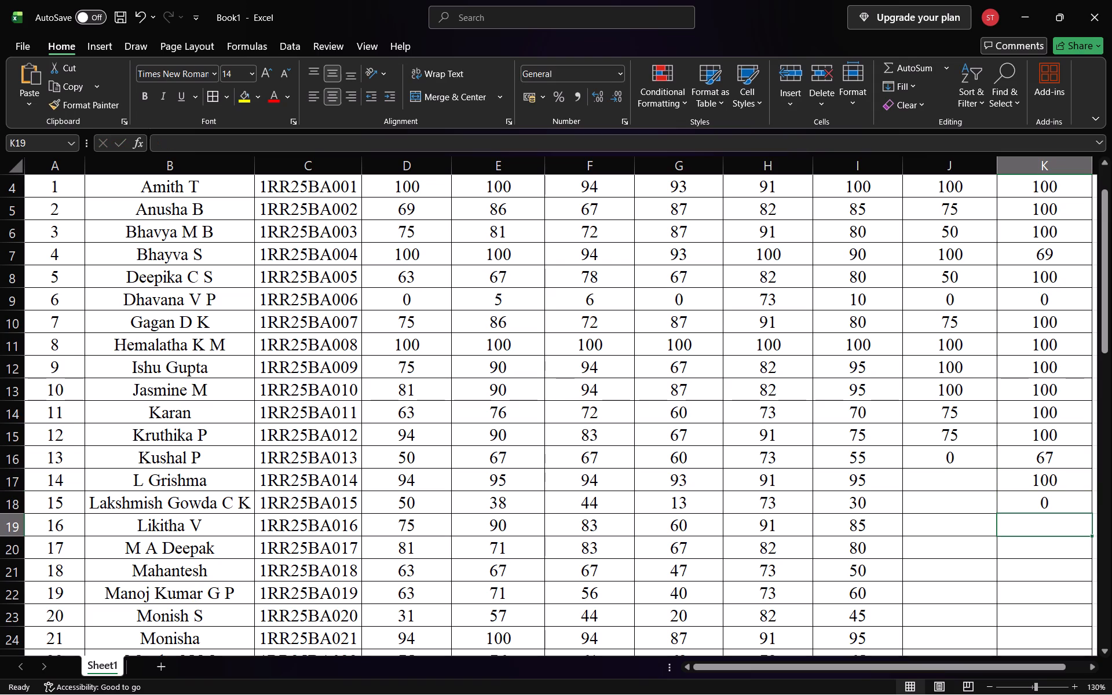
Enter the B25BC307 attendance for serial numbers 14 and 15 in J17 and J18: 100 and 25.
{"action": "key", "text": "Left"}
{"action": "key", "text": "Left"}
{"action": "key", "text": "Right"}
{"action": "key", "text": "Up"}
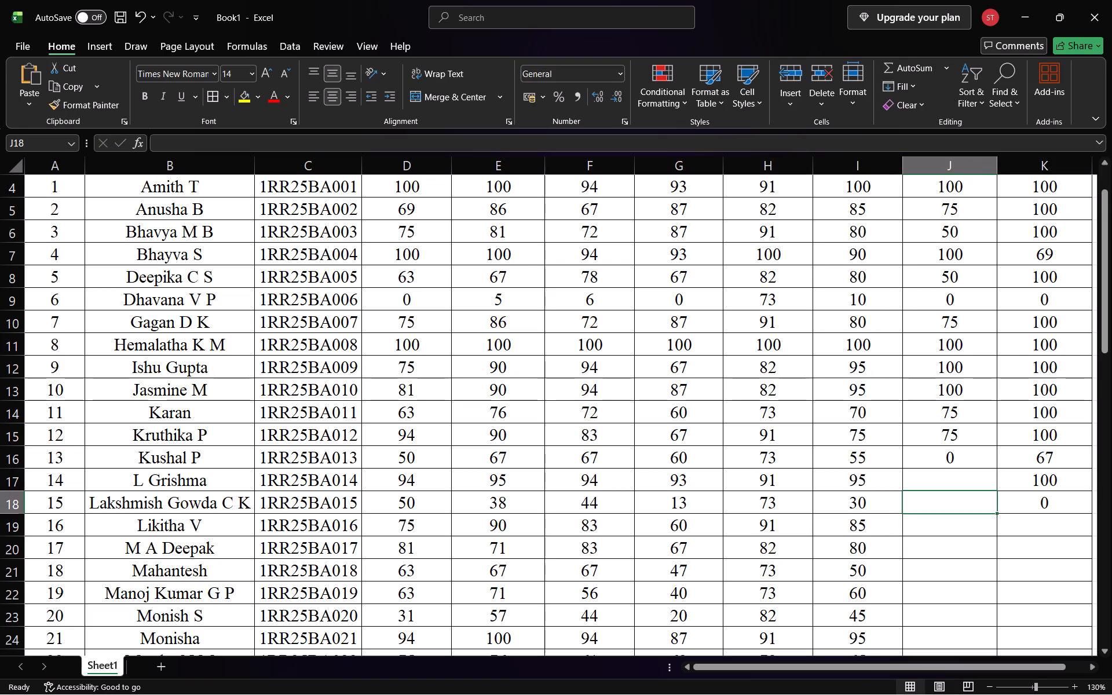
{"action": "key", "text": "Up"}
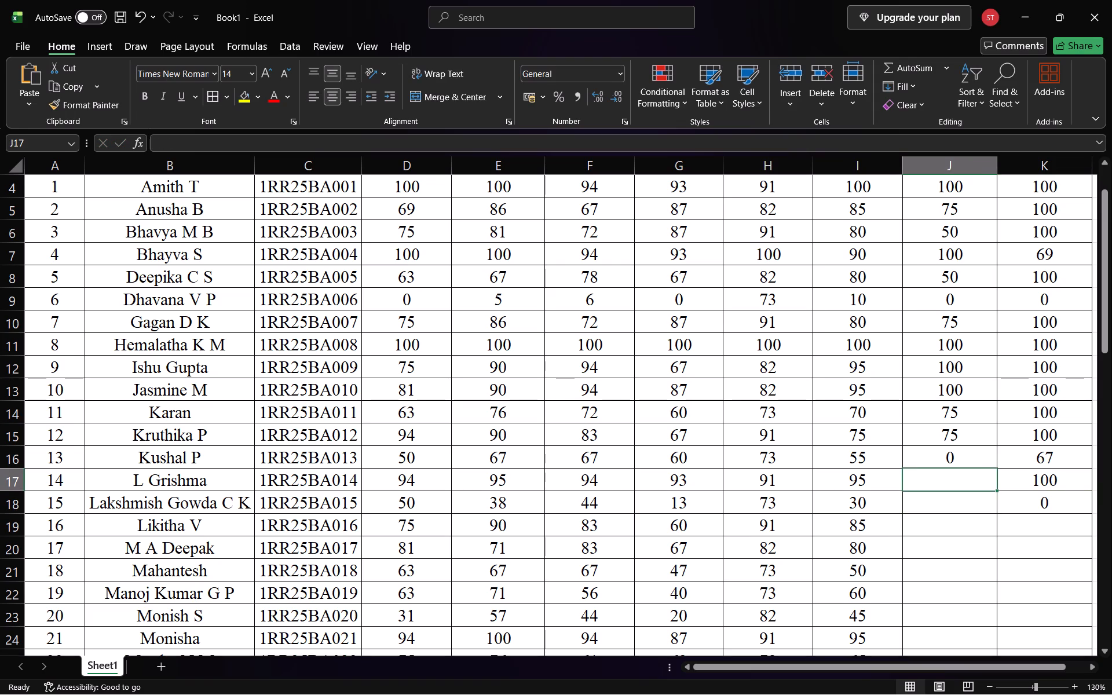
{"action": "type", "text": "100"}
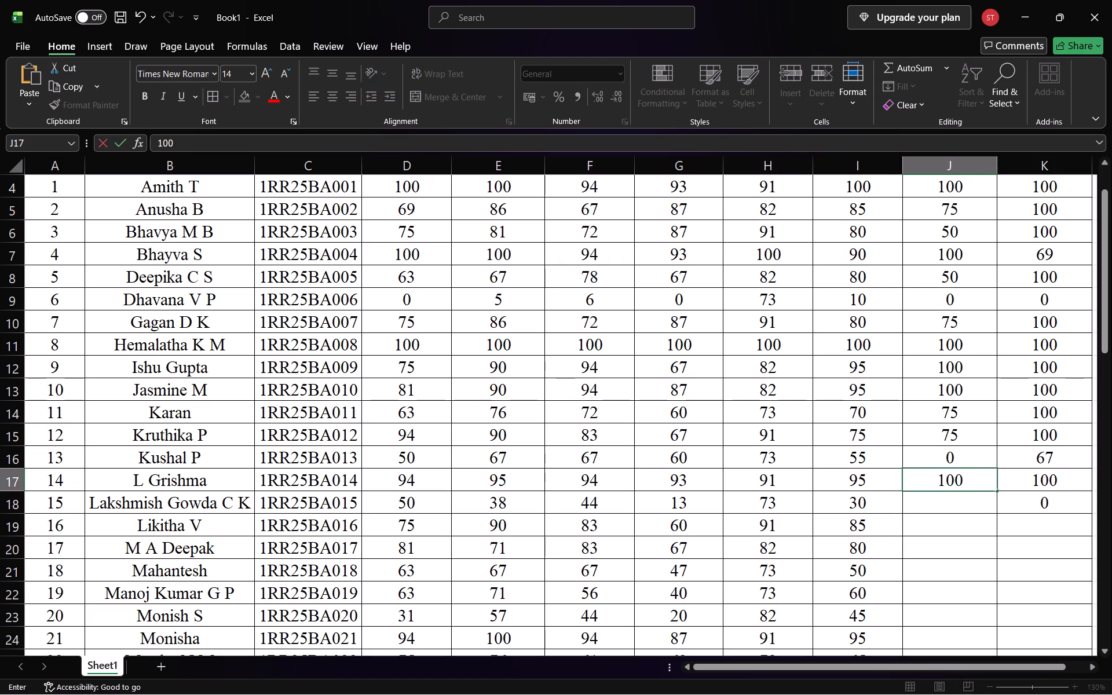
{"action": "key", "text": "Down"}
{"action": "type", "text": "25"}
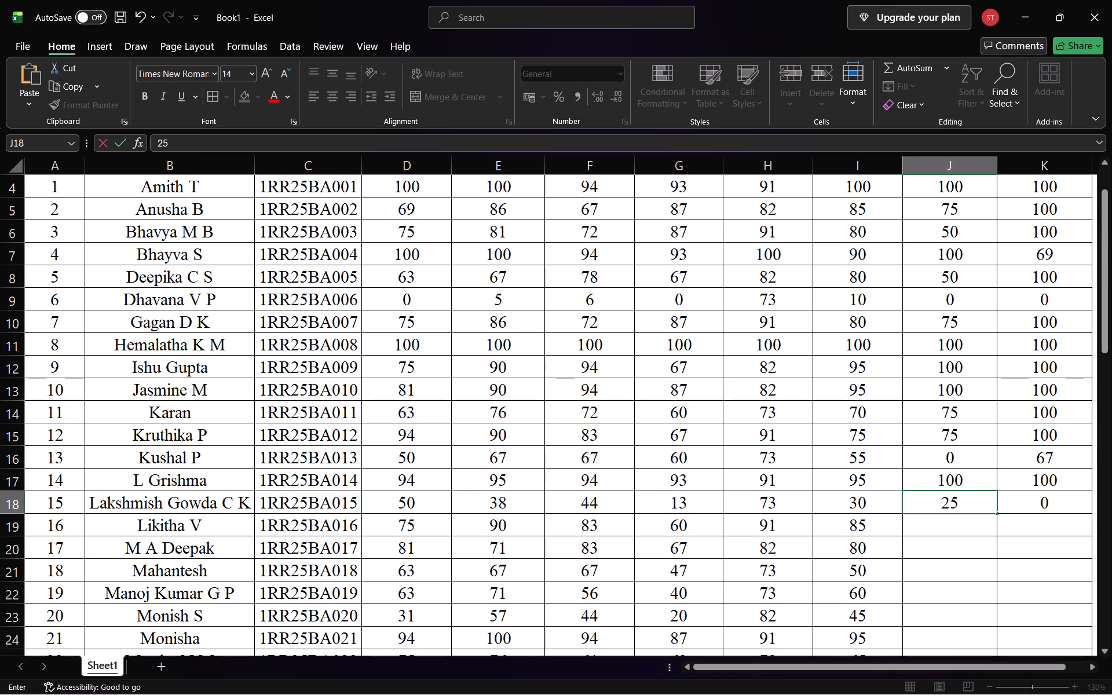
{"action": "key", "text": "Down"}
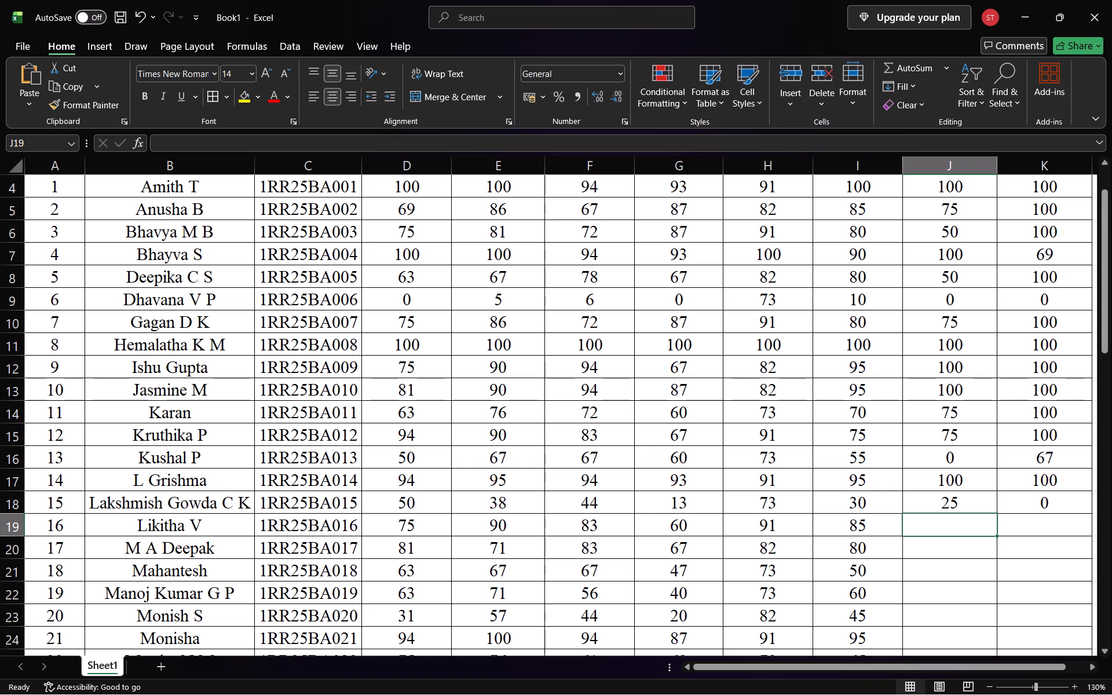
{"action": "type", "text": "75"}
{"action": "key", "text": "Right"}
{"action": "type", "text": "100"}
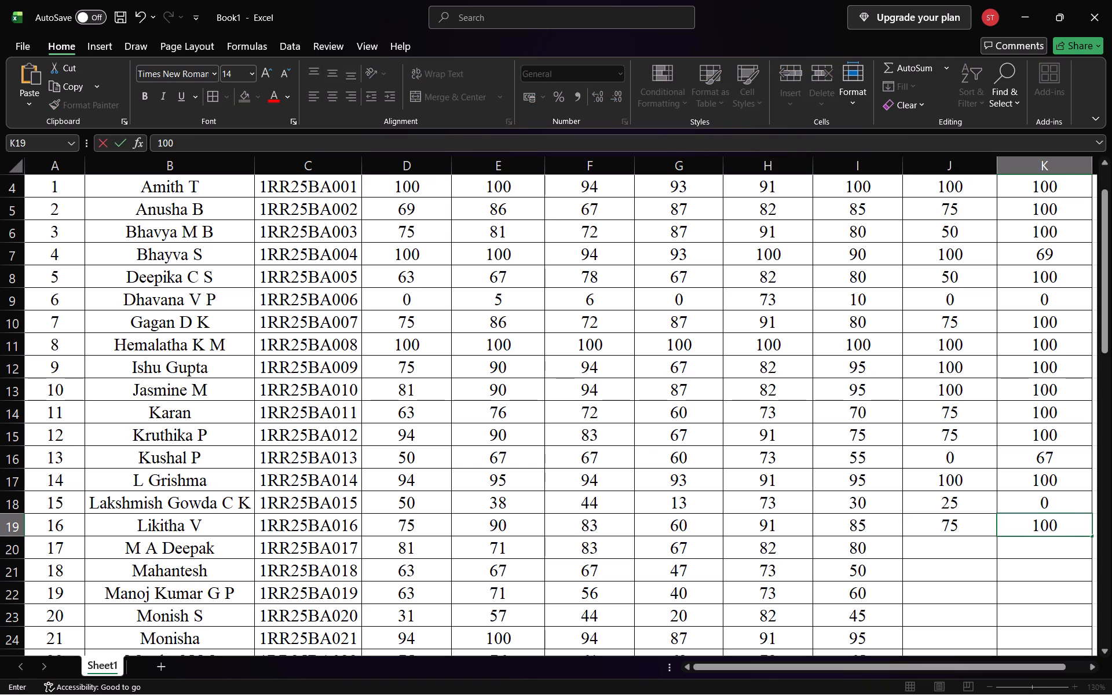
{"action": "key", "text": "Down"}
{"action": "key", "text": "Left"}
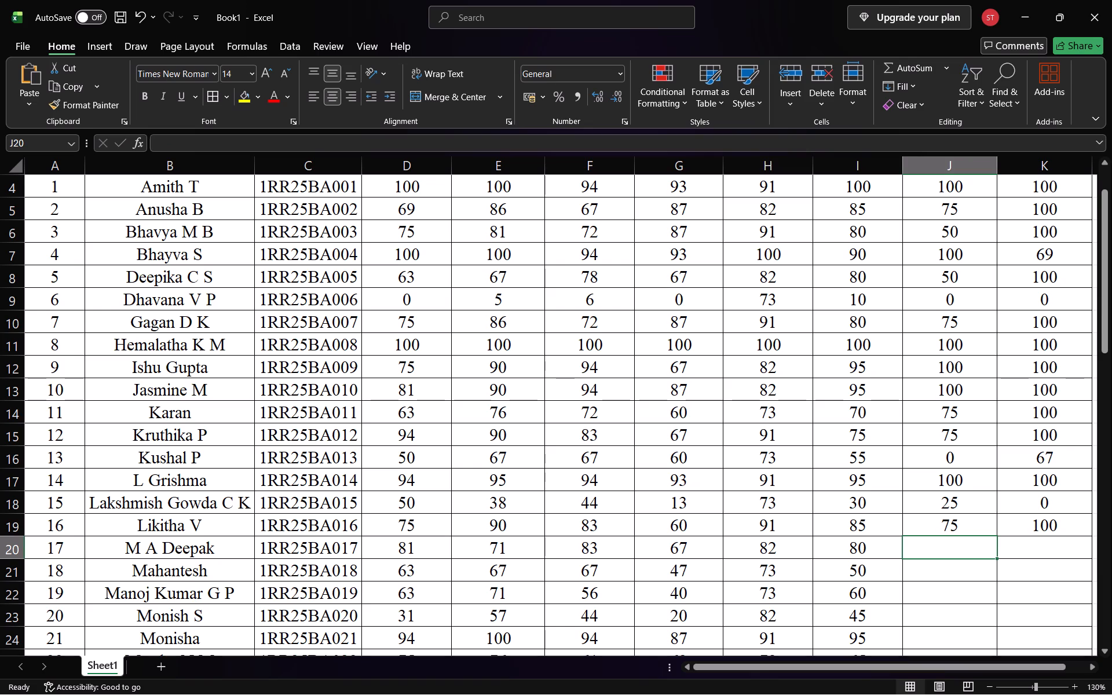
{"action": "key", "text": "0"}
{"action": "key", "text": "Right"}
{"action": "type", "text": "100"}
{"action": "key", "text": "Down"}
{"action": "key", "text": "Left"}
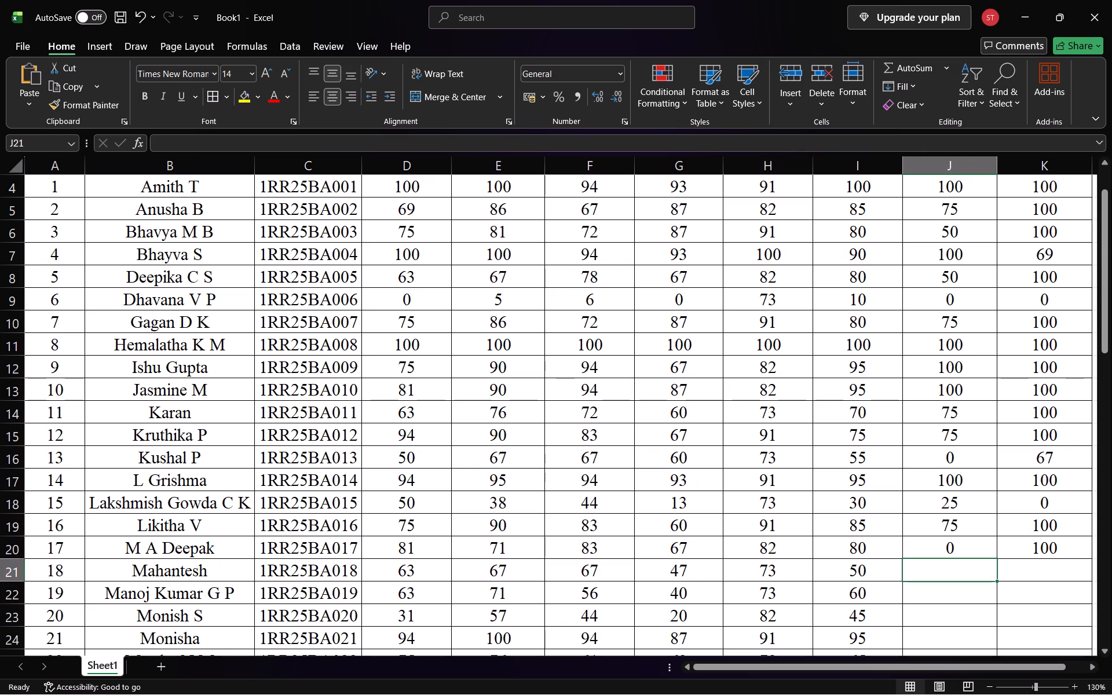
Enter the B25BC307 attendance for serial numbers 18 to 20 in J21 to J23: 25, 25 and 50.
{"action": "type", "text": "25"}
{"action": "key", "text": "Down"}
{"action": "type", "text": "25"}
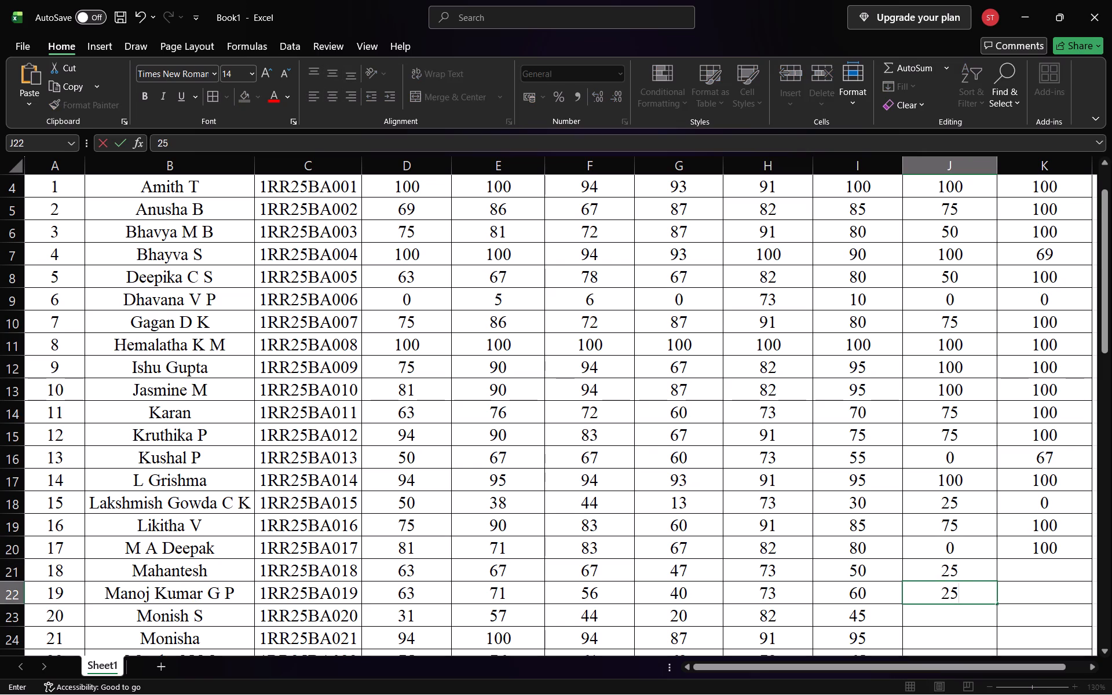
{"action": "key", "text": "Down"}
{"action": "type", "text": "50"}
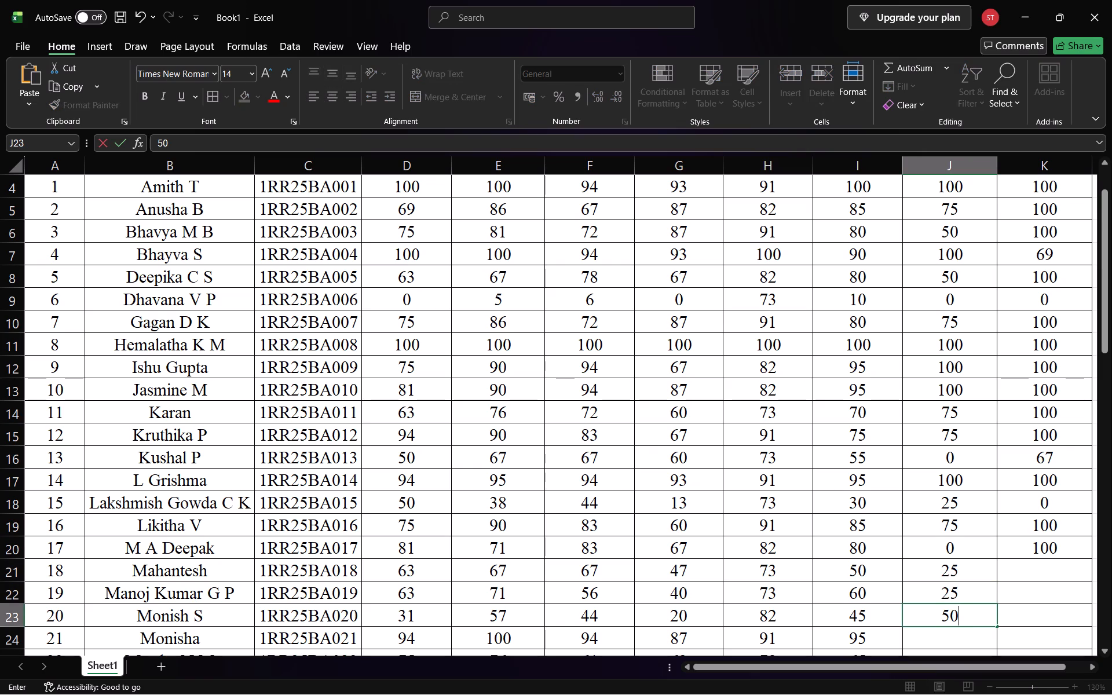
Enter the B25BC308 attendance for serial numbers 18 to 20 in K21 to K23: 0, 0 and 67.
{"action": "key", "text": "Right"}
{"action": "key", "text": "Up"}
{"action": "key", "text": "Up"}
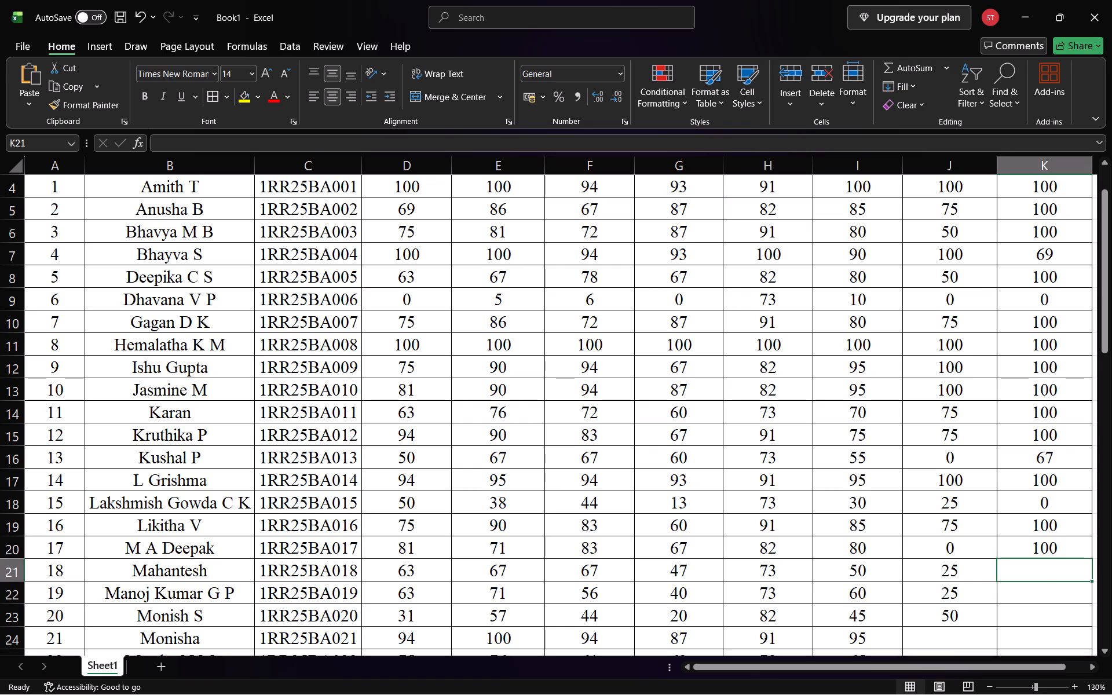
{"action": "key", "text": "0"}
{"action": "key", "text": "Down"}
{"action": "key", "text": "0"}
{"action": "key", "text": "Down"}
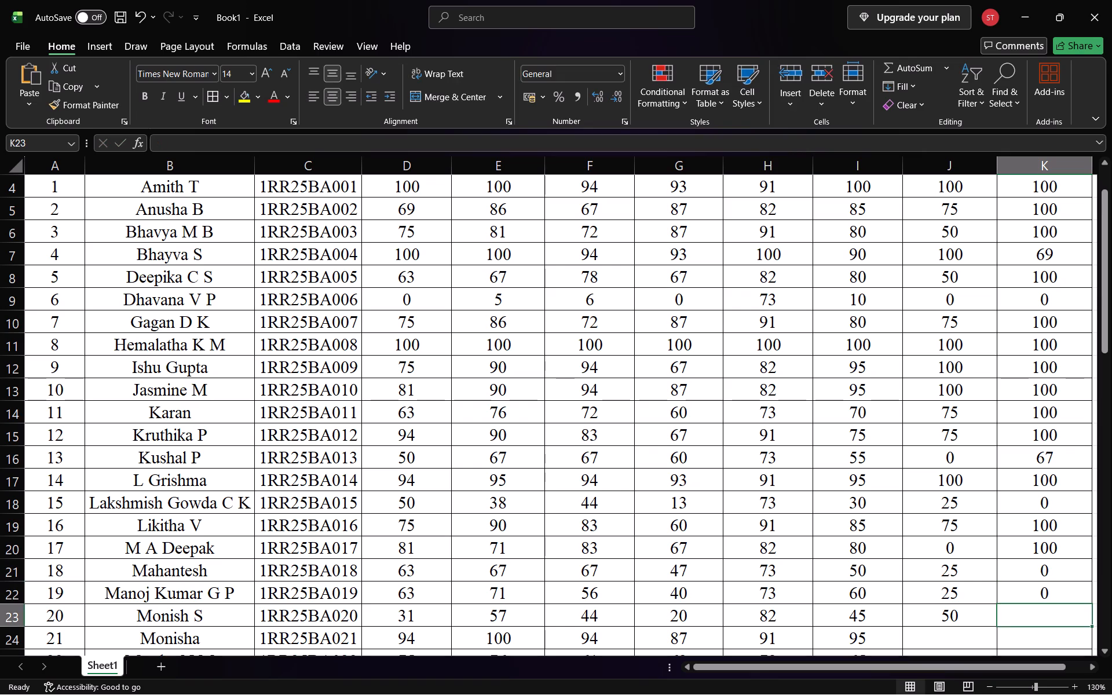
{"action": "type", "text": "67"}
{"action": "key", "text": "Down"}
{"action": "key", "text": "Left"}
{"action": "key", "text": "Down"}
{"action": "key", "text": "Down"}
{"action": "key", "text": "Down"}
{"action": "key", "text": "Down"}
{"action": "key", "text": "Down"}
{"action": "key", "text": "Down"}
{"action": "key", "text": "Down"}
{"action": "key", "text": "Down"}
{"action": "key", "text": "Down"}
{"action": "key", "text": "Down"}
{"action": "key", "text": "Down"}
{"action": "key", "text": "Down"}
{"action": "key", "text": "Down"}
{"action": "key", "text": "Down"}
{"action": "key", "text": "Down"}
{"action": "key", "text": "Down"}
{"action": "key", "text": "Down"}
{"action": "key", "text": "Down"}
{"action": "key", "text": "Down"}
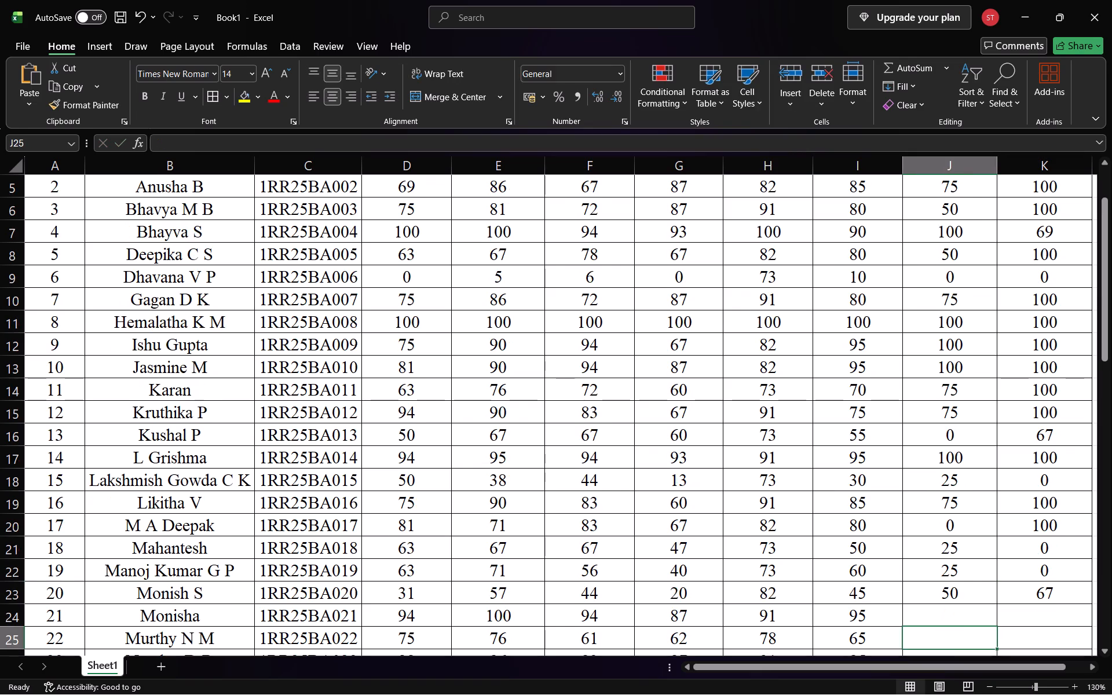
{"action": "key", "text": "Up"}
{"action": "key", "text": "Up"}
{"action": "key", "text": "Up"}
{"action": "key", "text": "Up"}
{"action": "key", "text": "Up"}
{"action": "key", "text": "Up"}
{"action": "key", "text": "Up"}
{"action": "key", "text": "Up"}
{"action": "key", "text": "Up"}
{"action": "key", "text": "Up"}
{"action": "key", "text": "Up"}
{"action": "key", "text": "Up"}
{"action": "key", "text": "Up"}
{"action": "key", "text": "Up"}
{"action": "key", "text": "Up"}
{"action": "key", "text": "Up"}
{"action": "key", "text": "Up"}
{"action": "key", "text": "Up"}
{"action": "key", "text": "Up"}
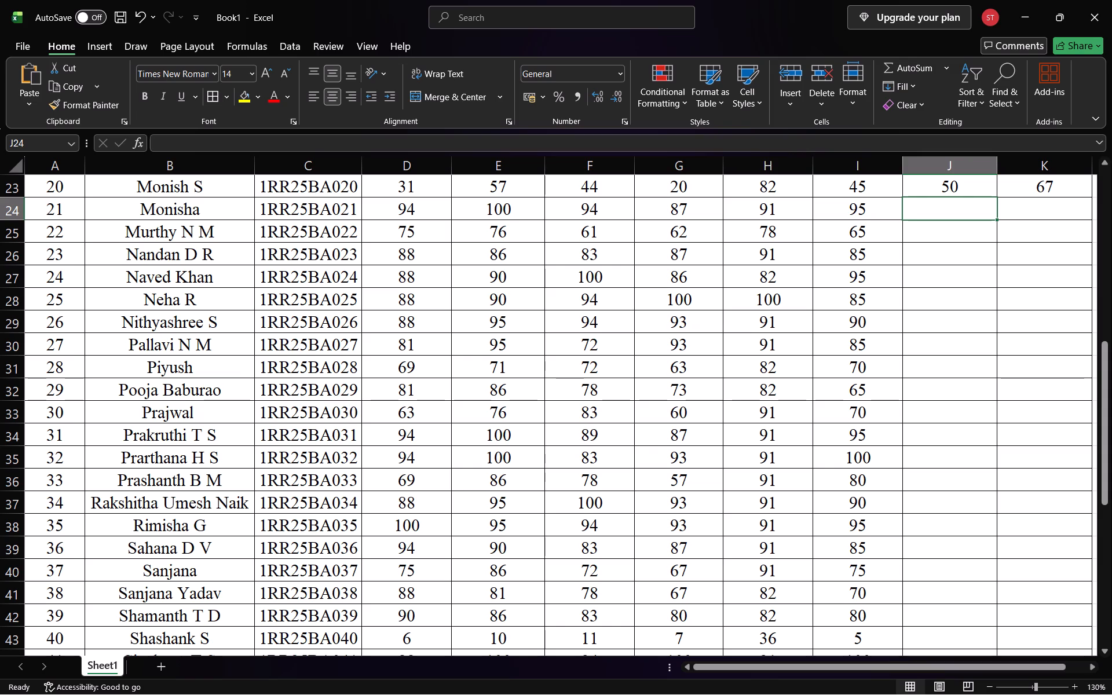
{"action": "type", "text": "100"}
{"action": "key", "text": "Right"}
{"action": "type", "text": "100"}
{"action": "key", "text": "Down"}
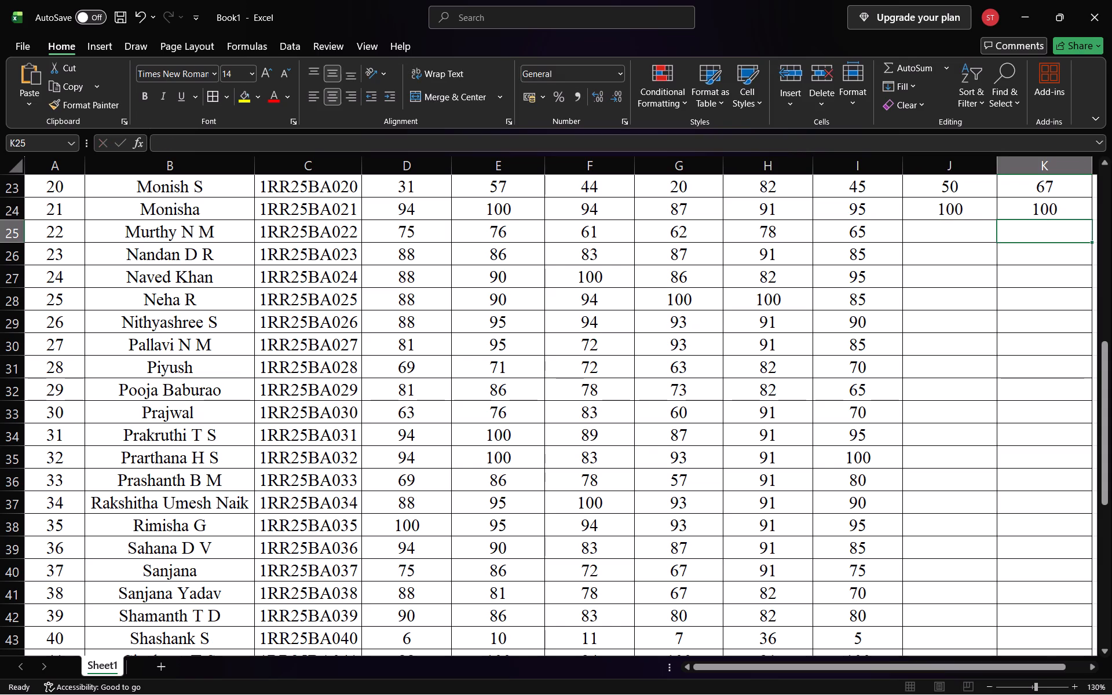
Enter the attendance for serial numbers 22 and 23: 75 in J25 and J26, and 100 in K25 and K26.
{"action": "key", "text": "Left"}
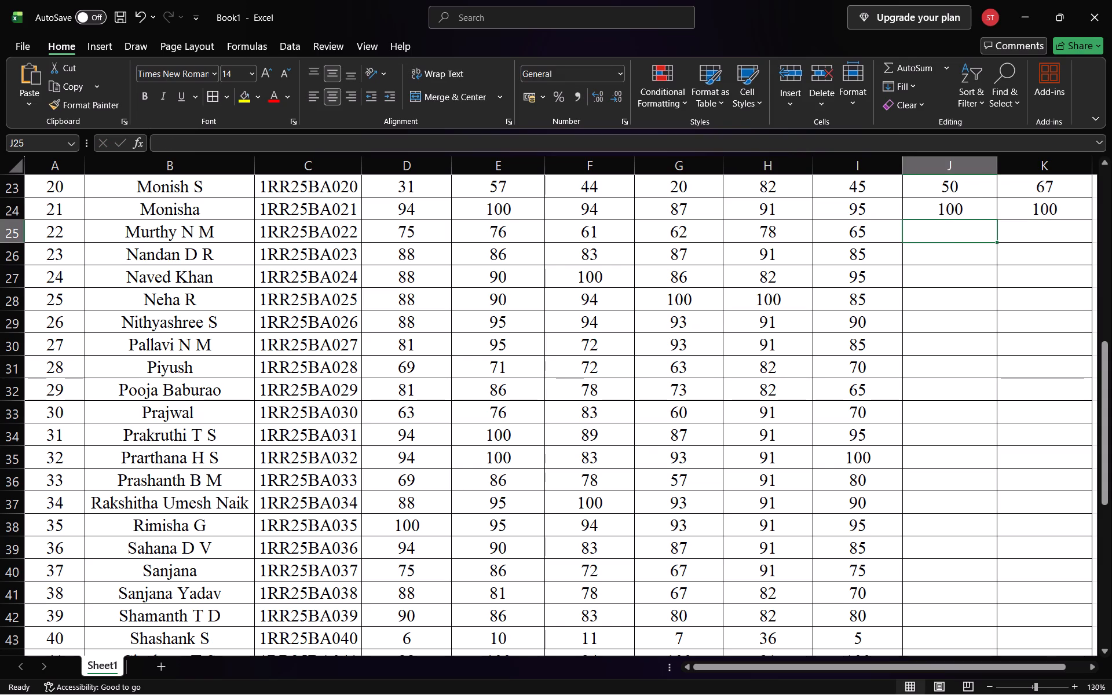
{"action": "type", "text": "75"}
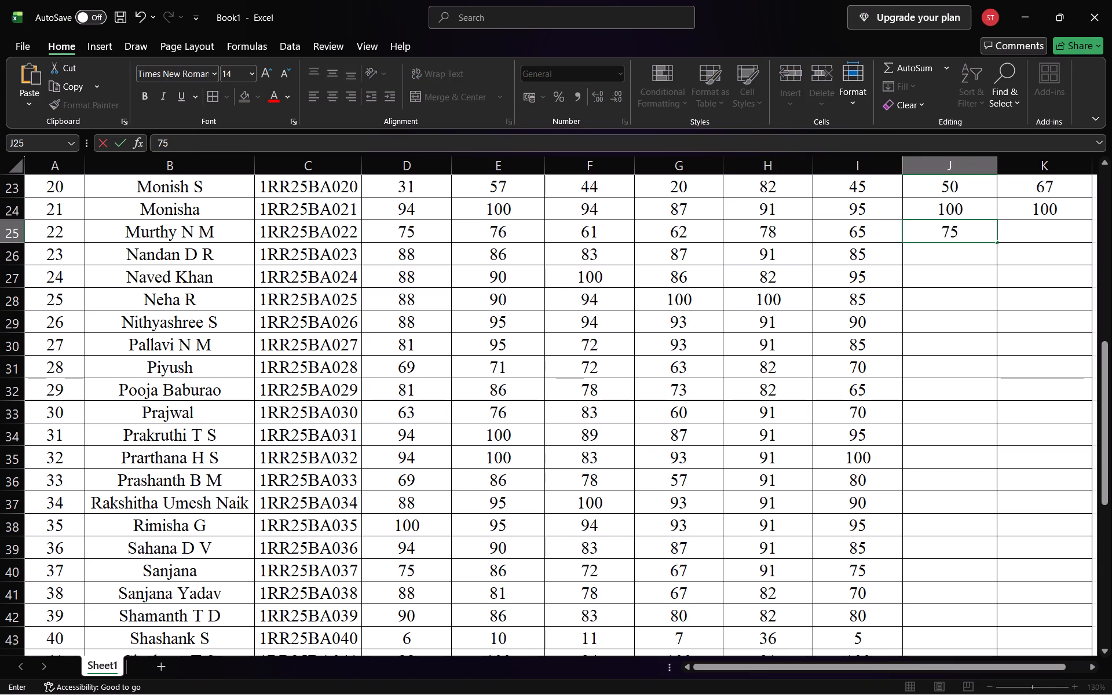
{"action": "key", "text": "Down"}
{"action": "type", "text": "75"}
{"action": "key", "text": "Right"}
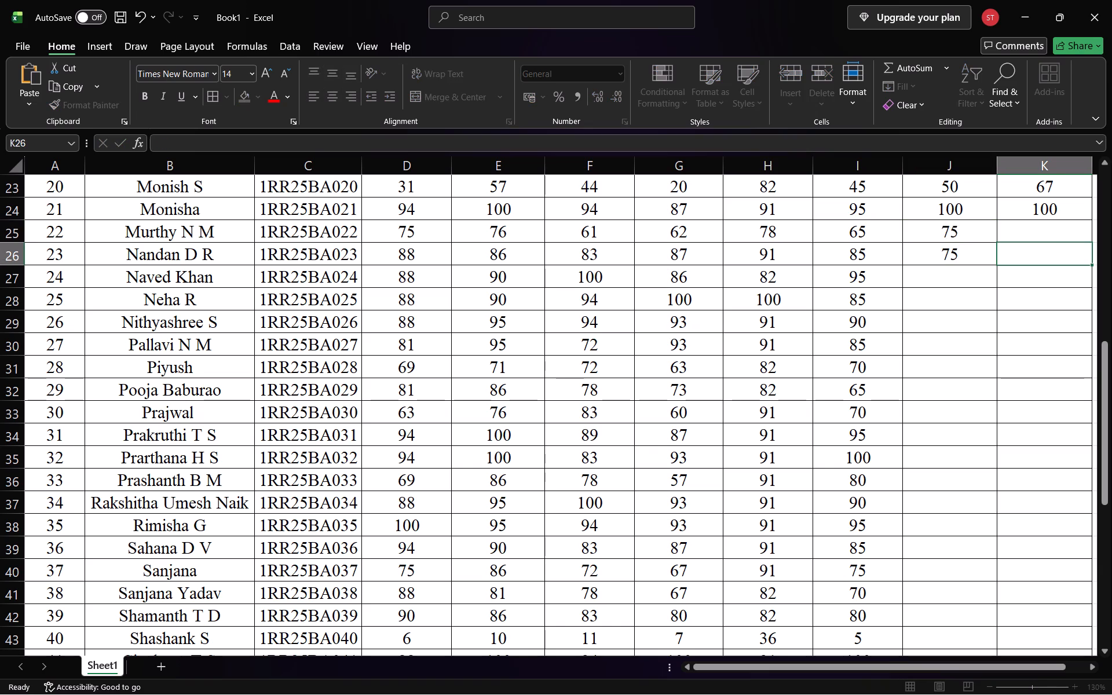
{"action": "type", "text": "100"}
{"action": "key", "text": "Right"}
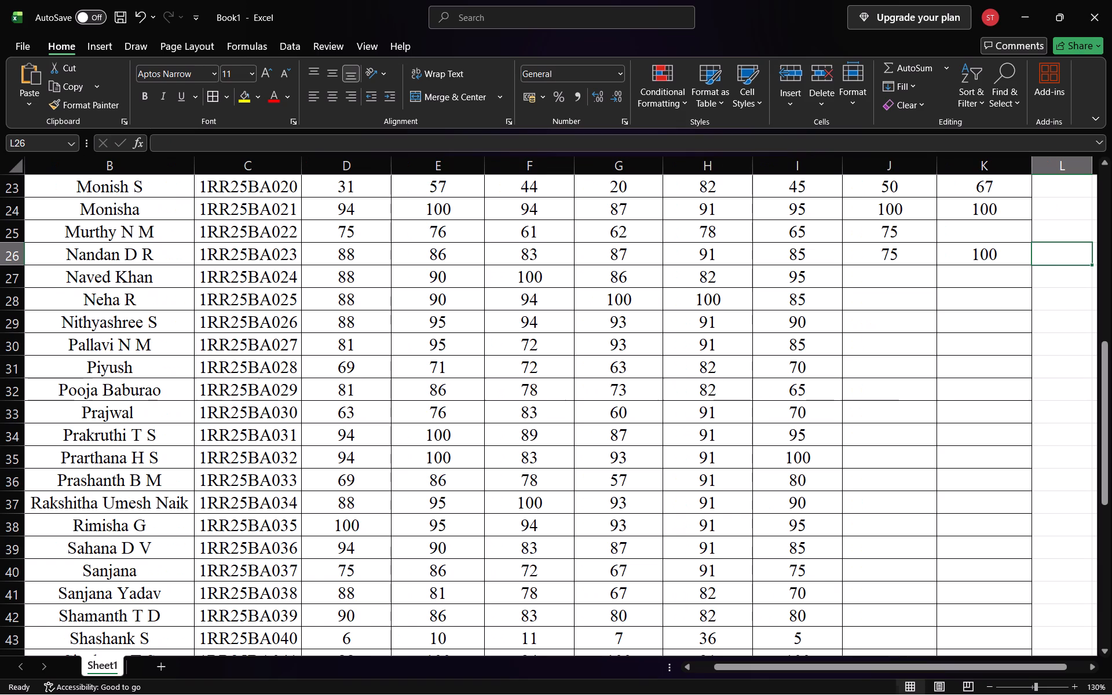
{"action": "key", "text": "Left"}
{"action": "key", "text": "Up"}
{"action": "type", "text": "100"}
{"action": "key", "text": "Down"}
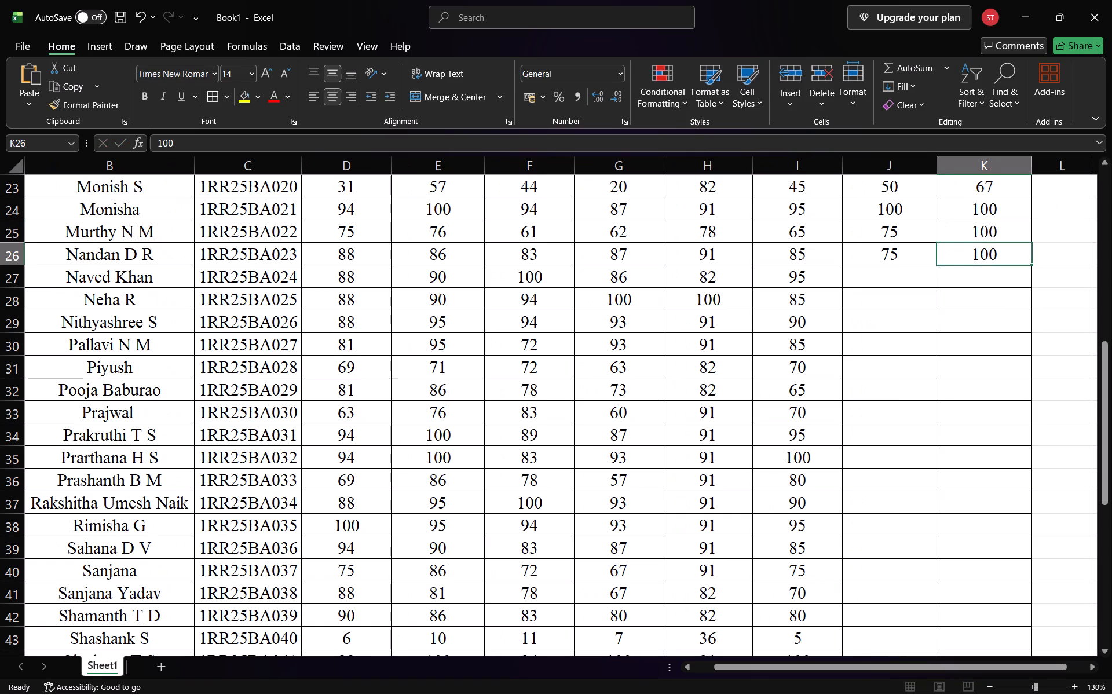
{"action": "key", "text": "Left"}
{"action": "key", "text": "Down"}
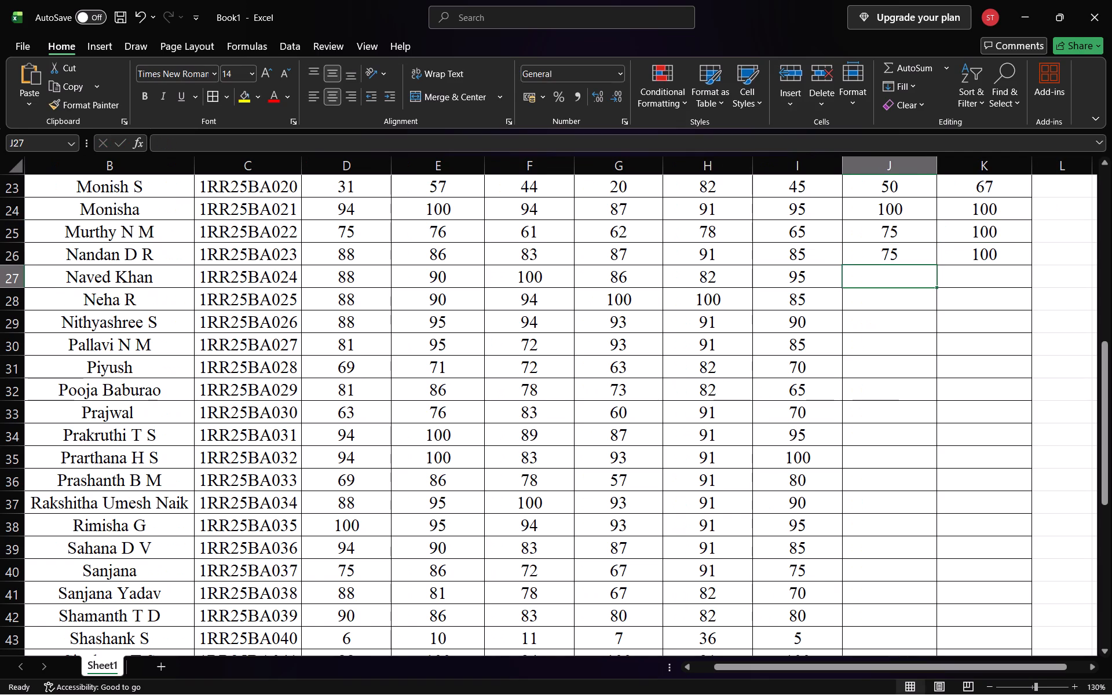
{"action": "type", "text": "100"}
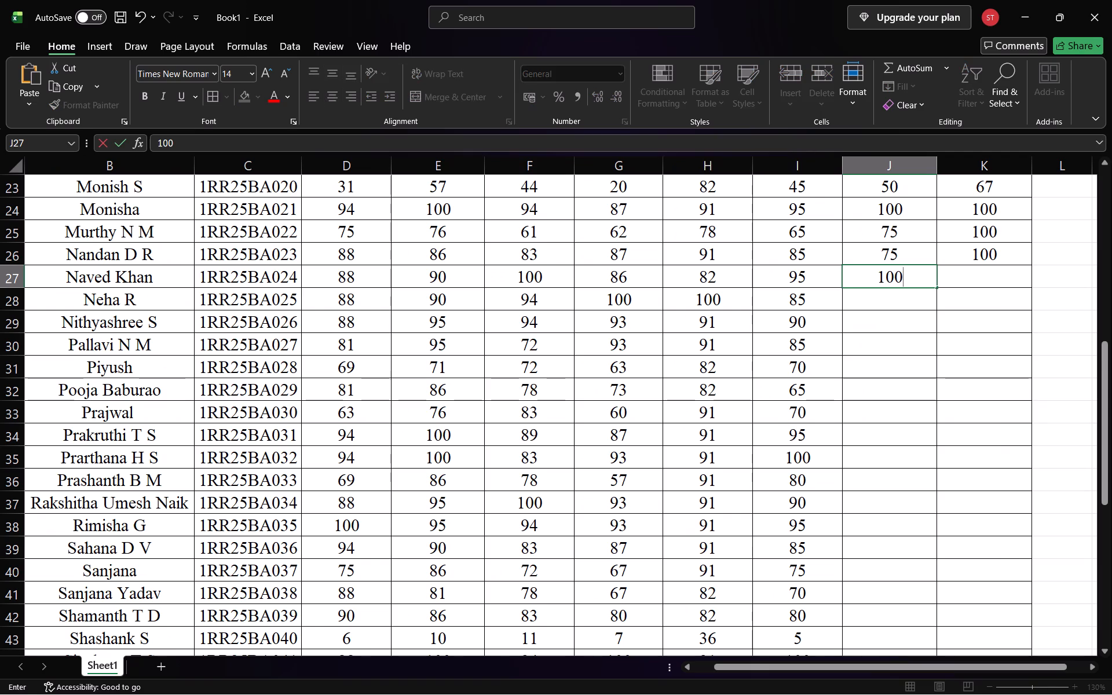
{"action": "key", "text": "Right"}
{"action": "type", "text": "100"}
{"action": "key", "text": "Down"}
{"action": "type", "text": "100"}
{"action": "key", "text": "Left"}
{"action": "type", "text": "100"}
{"action": "key", "text": "Down"}
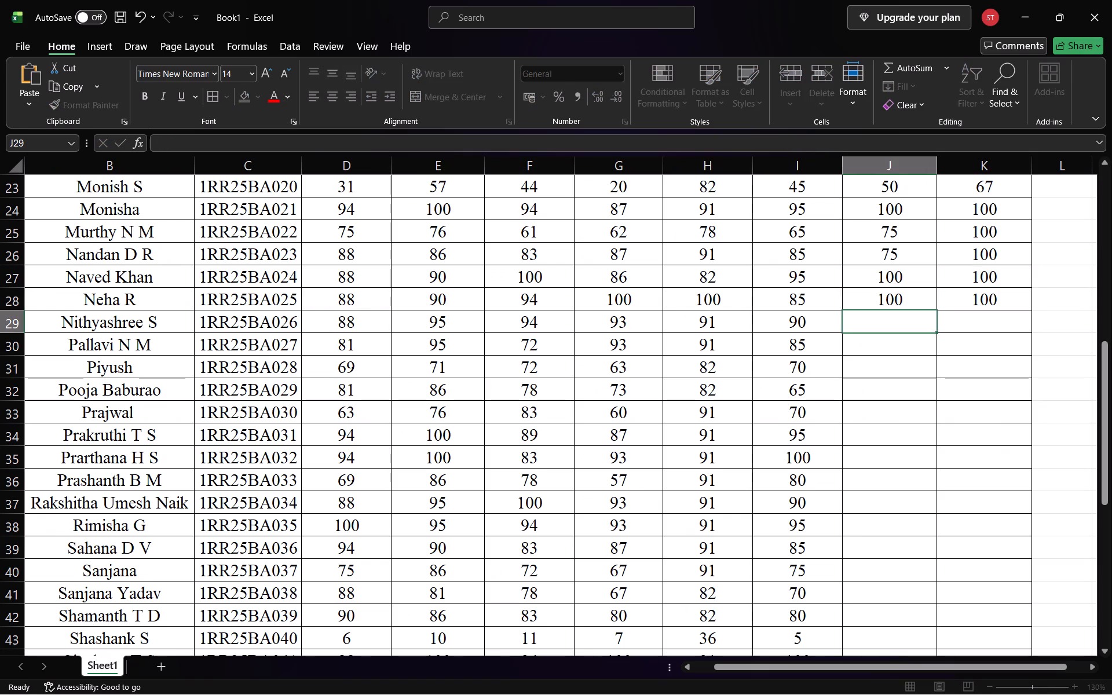
{"action": "type", "text": "100"}
{"action": "key", "text": "Right"}
{"action": "type", "text": "100"}
{"action": "key", "text": "Down"}
{"action": "key", "text": "Left"}
{"action": "key", "text": "Left"}
{"action": "key", "text": "Right"}
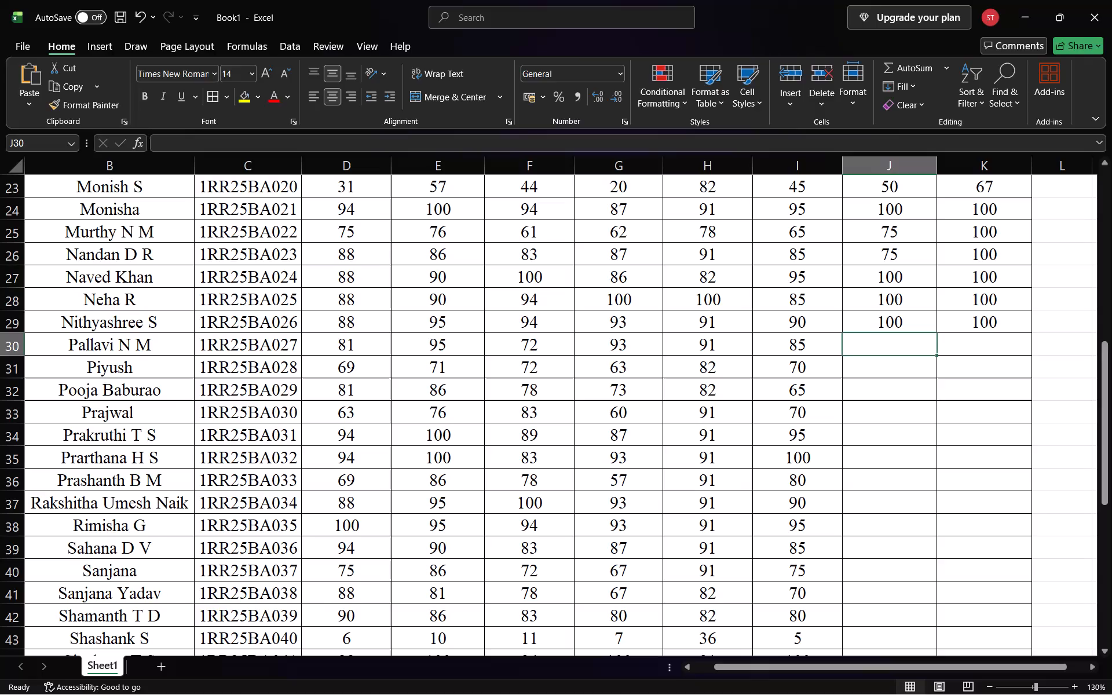
{"action": "type", "text": "75"}
{"action": "key", "text": "Down"}
{"action": "type", "text": "50"}
{"action": "key", "text": "Down"}
{"action": "type", "text": "100"}
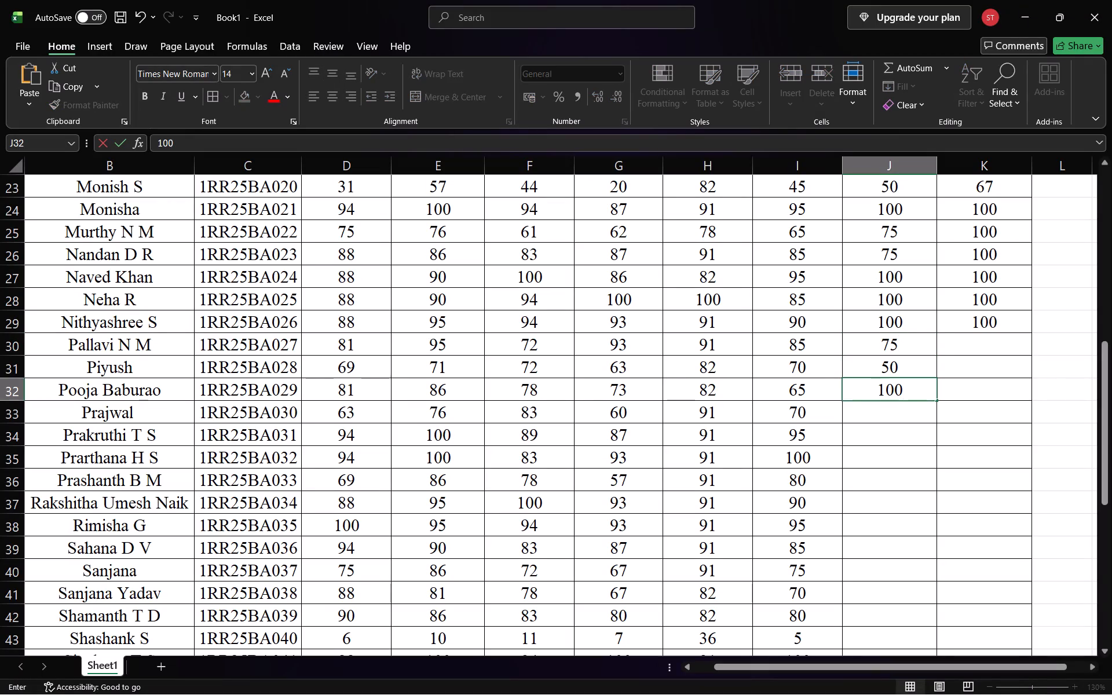
{"action": "key", "text": "Down"}
{"action": "type", "text": "100"}
{"action": "key", "text": "Down"}
{"action": "type", "text": "100"}
Enter the B25BC308 attendance for serial numbers 27 to 31: 100 in K30, K31 and K34, and 67 in K32 and K33.
{"action": "key", "text": "Right"}
{"action": "key", "text": "Up"}
{"action": "key", "text": "Up"}
{"action": "key", "text": "Up"}
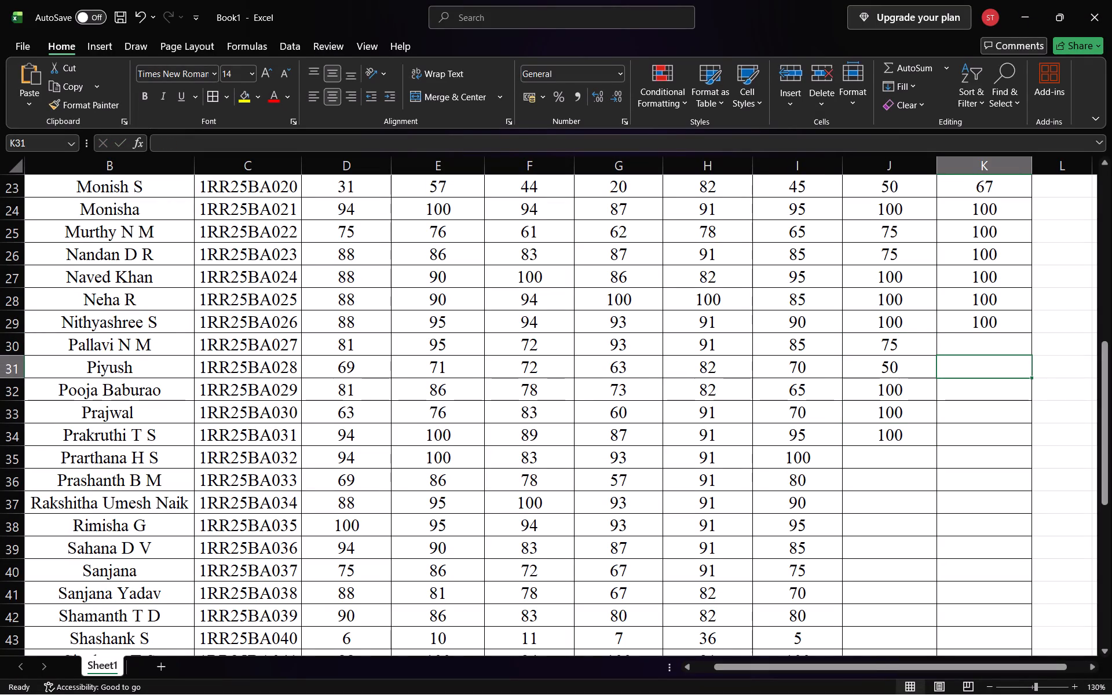
{"action": "key", "text": "Up"}
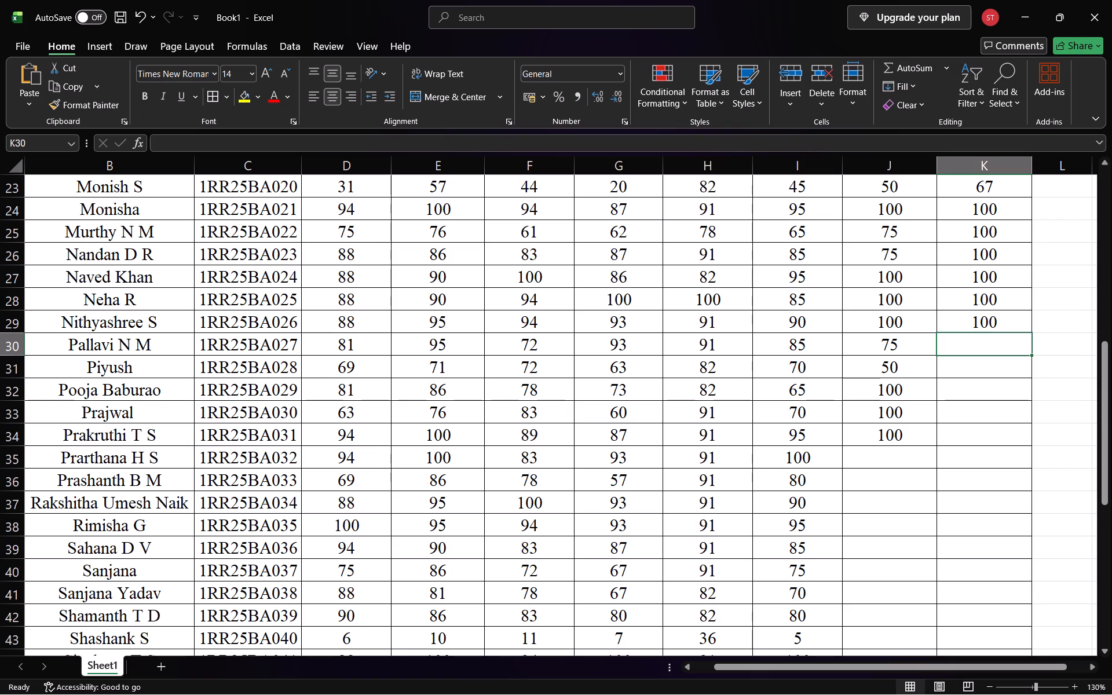
{"action": "type", "text": "100"}
{"action": "key", "text": "Down"}
{"action": "type", "text": "100"}
{"action": "key", "text": "Down"}
{"action": "type", "text": "67"}
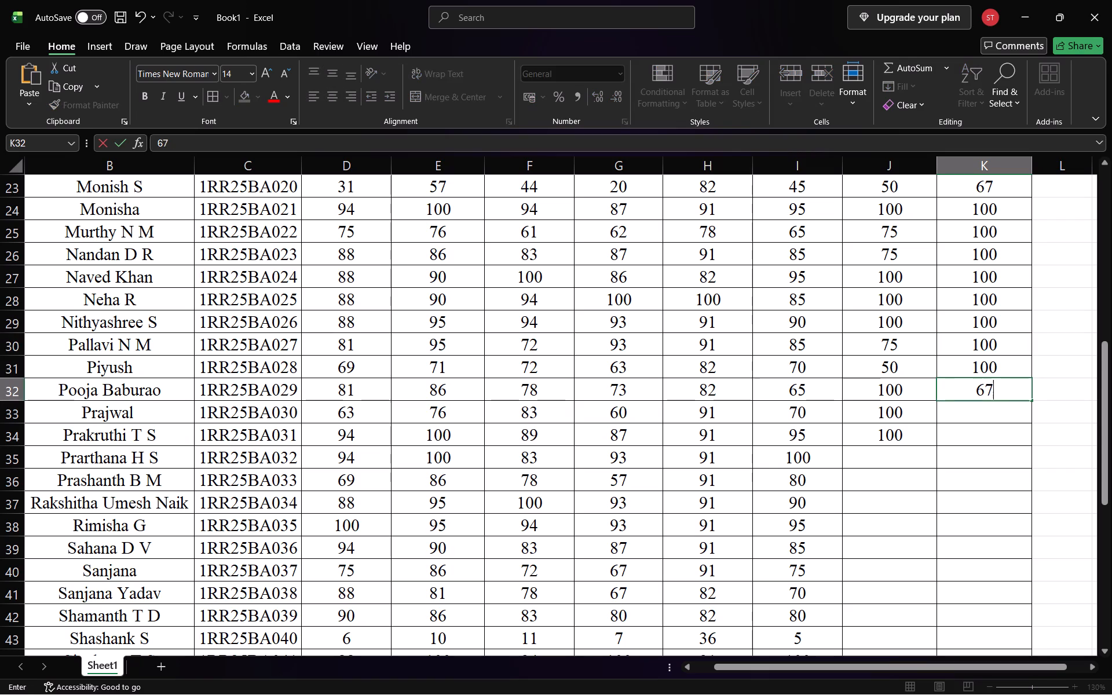
{"action": "key", "text": "Down"}
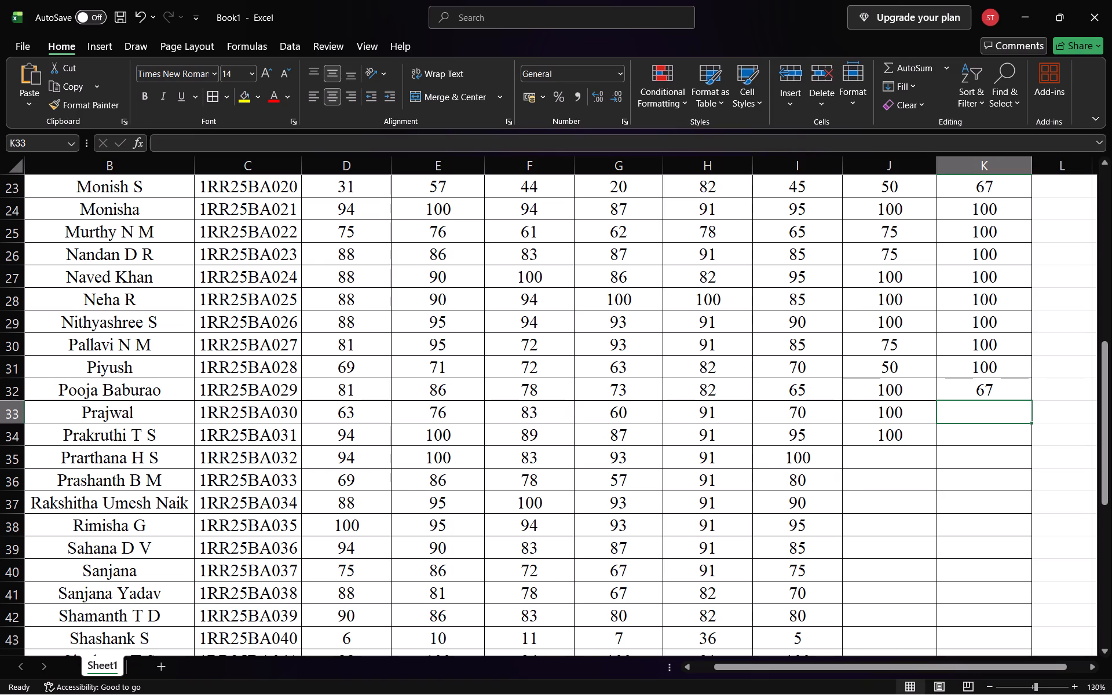
{"action": "type", "text": "67"}
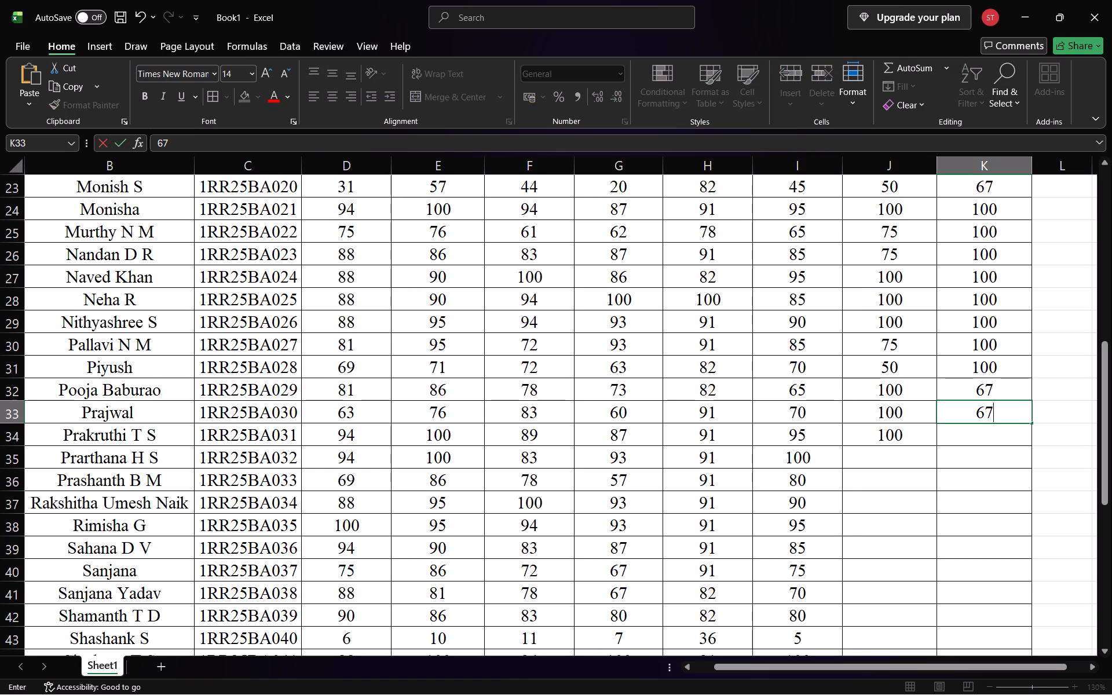
{"action": "key", "text": "Down"}
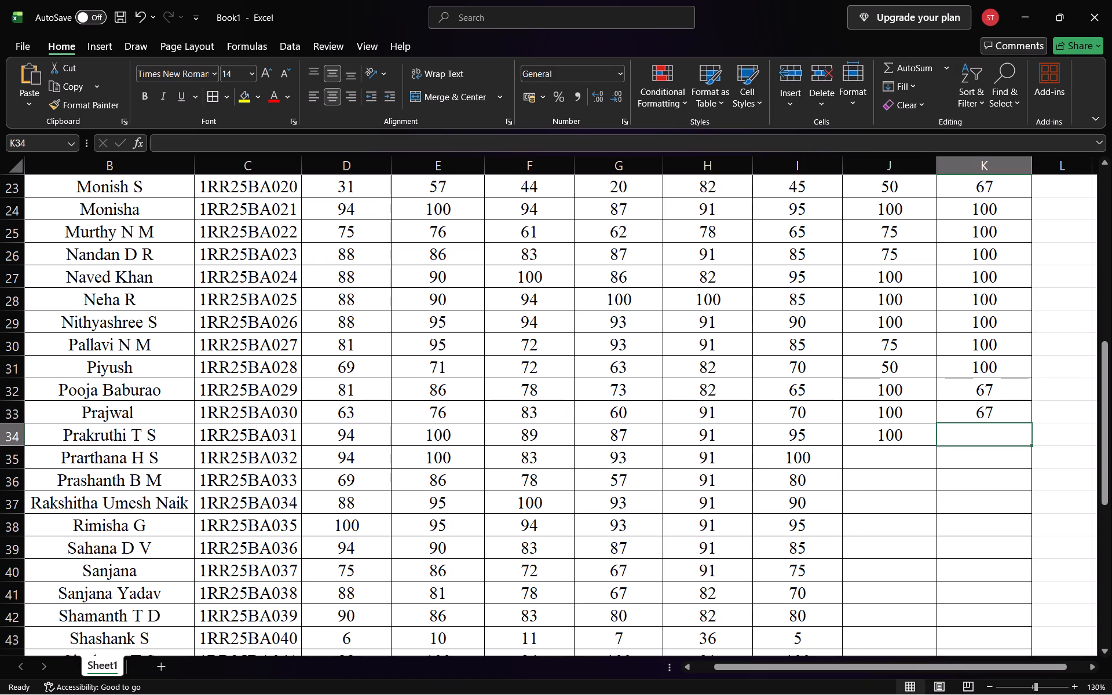
{"action": "type", "text": "100"}
{"action": "key", "text": "Down"}
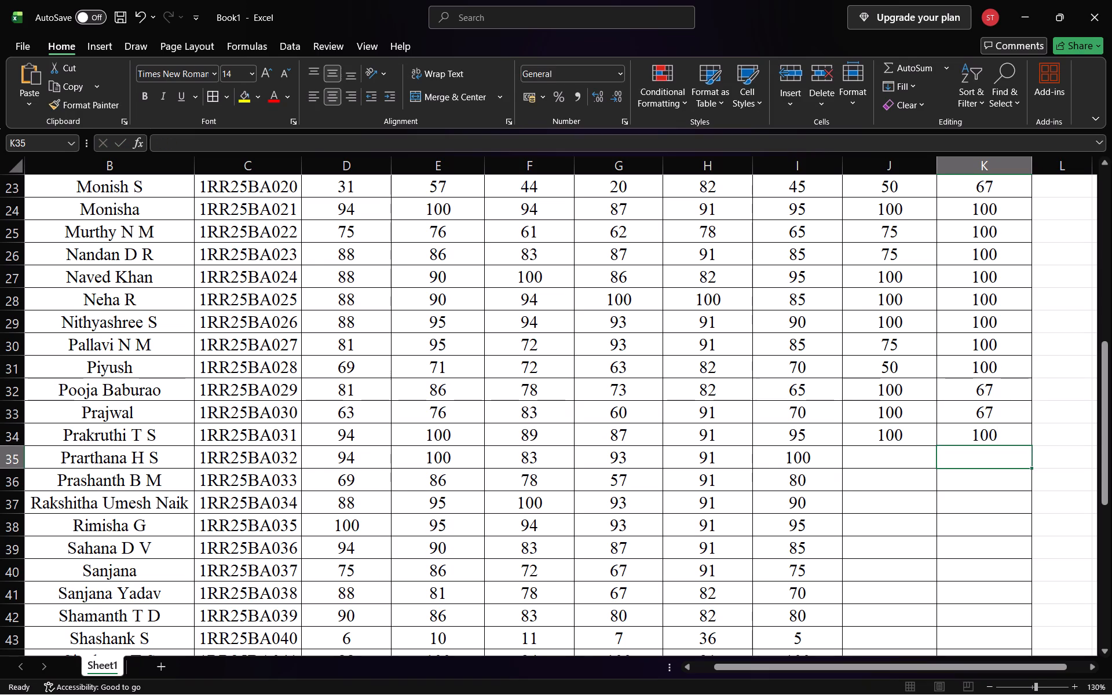
{"action": "key", "text": "Left"}
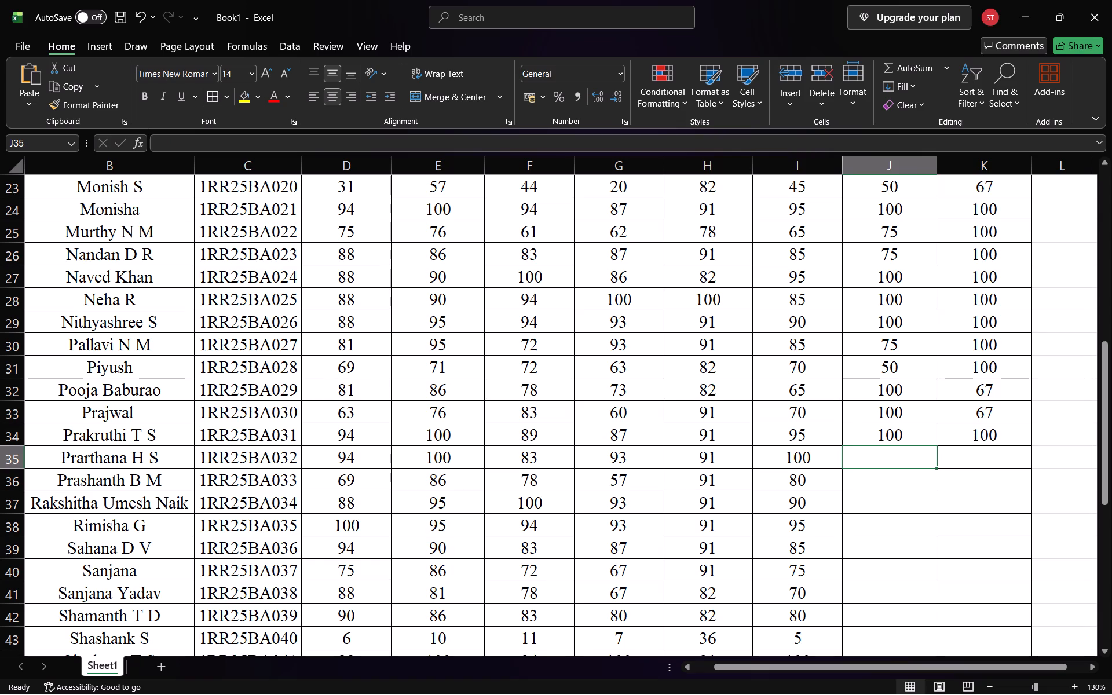
{"action": "type", "text": "676"}
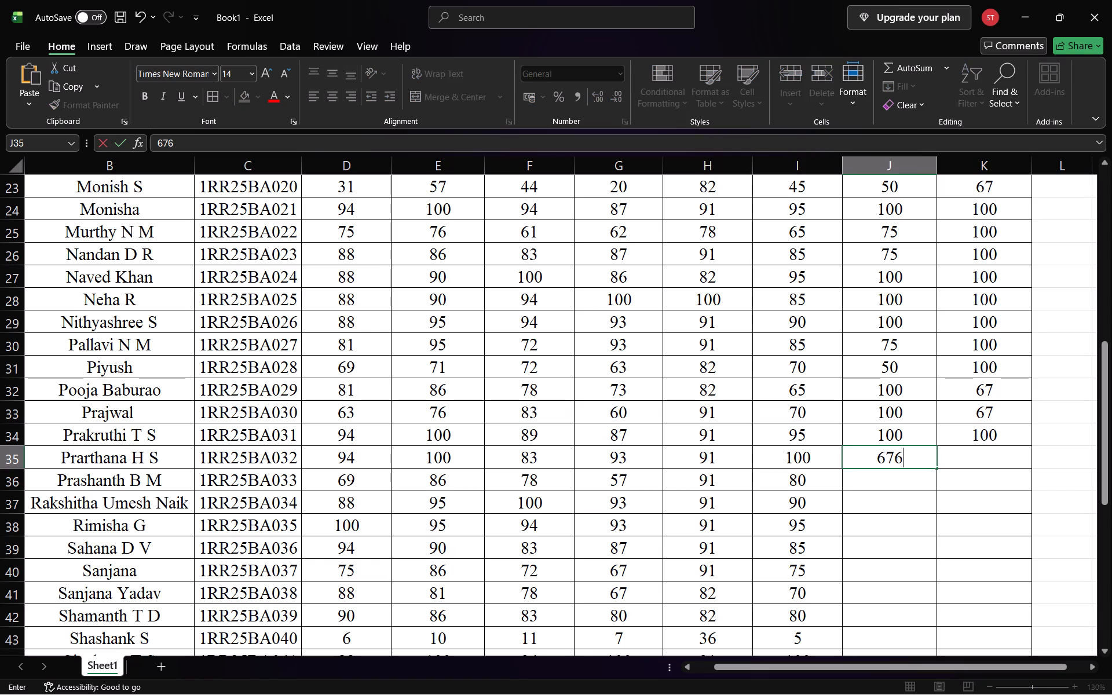
{"action": "key", "text": "Right"}
{"action": "key", "text": "Left"}
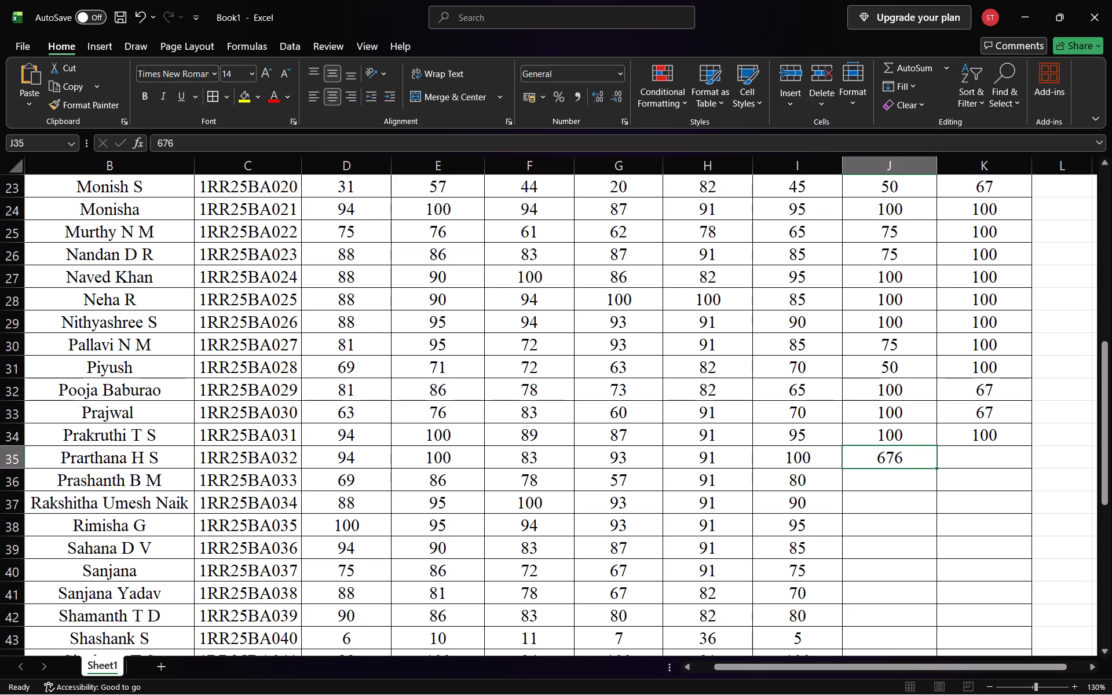
{"action": "type", "text": "67"}
{"action": "key", "text": "Right"}
{"action": "type", "text": "100"}
{"action": "key", "text": "Down"}
Enter 100 as the B25BC307 attendance for serial numbers 33 to 40 in J36 to J43.
{"action": "key", "text": "Left"}
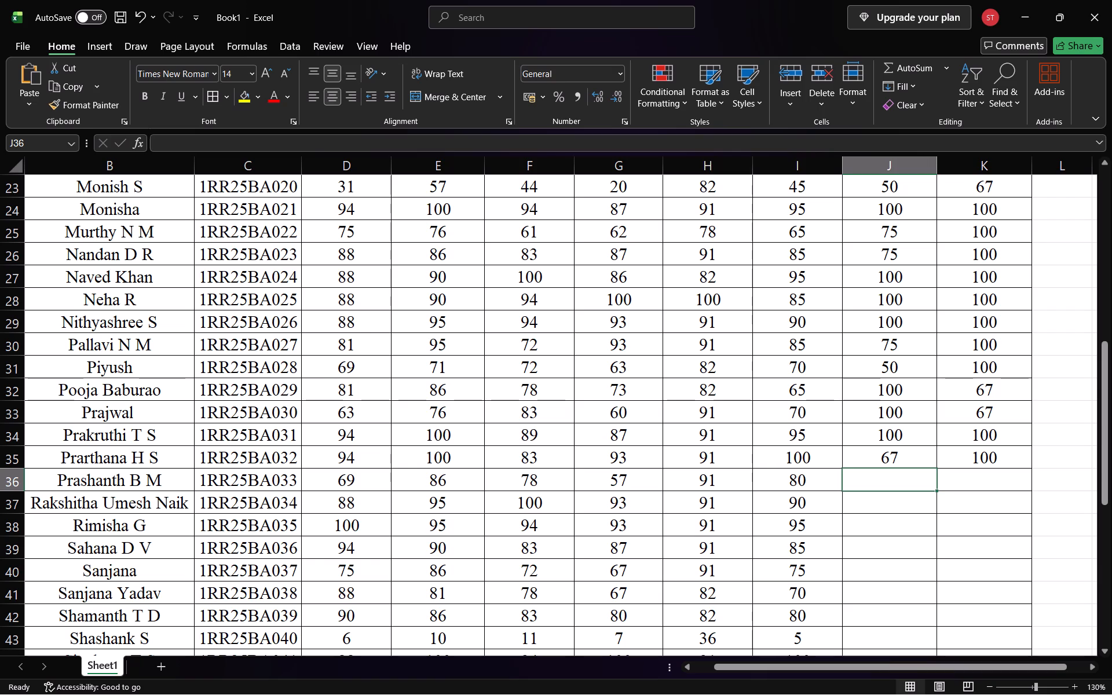
{"action": "type", "text": "100"}
{"action": "key", "text": "Down"}
{"action": "type", "text": "100"}
{"action": "key", "text": "Down"}
{"action": "type", "text": "100"}
{"action": "key", "text": "Down"}
{"action": "type", "text": "100"}
{"action": "key", "text": "Down"}
{"action": "type", "text": "100"}
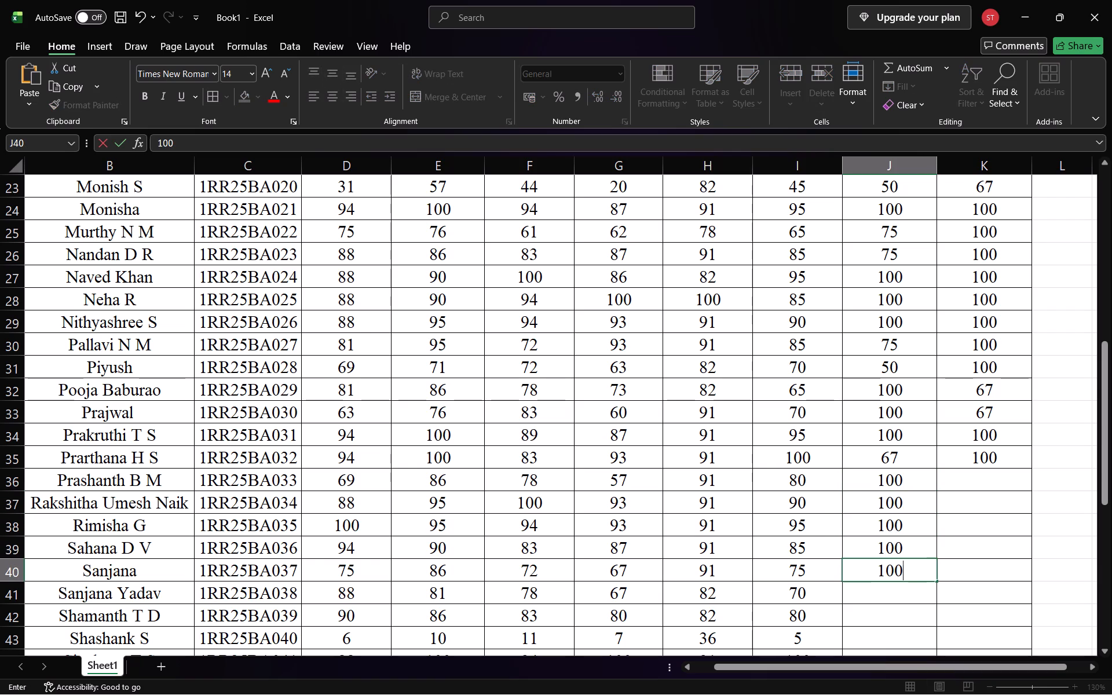
{"action": "key", "text": "Down"}
{"action": "type", "text": "100"}
{"action": "key", "text": "Down"}
{"action": "type", "text": "100"}
{"action": "key", "text": "Down"}
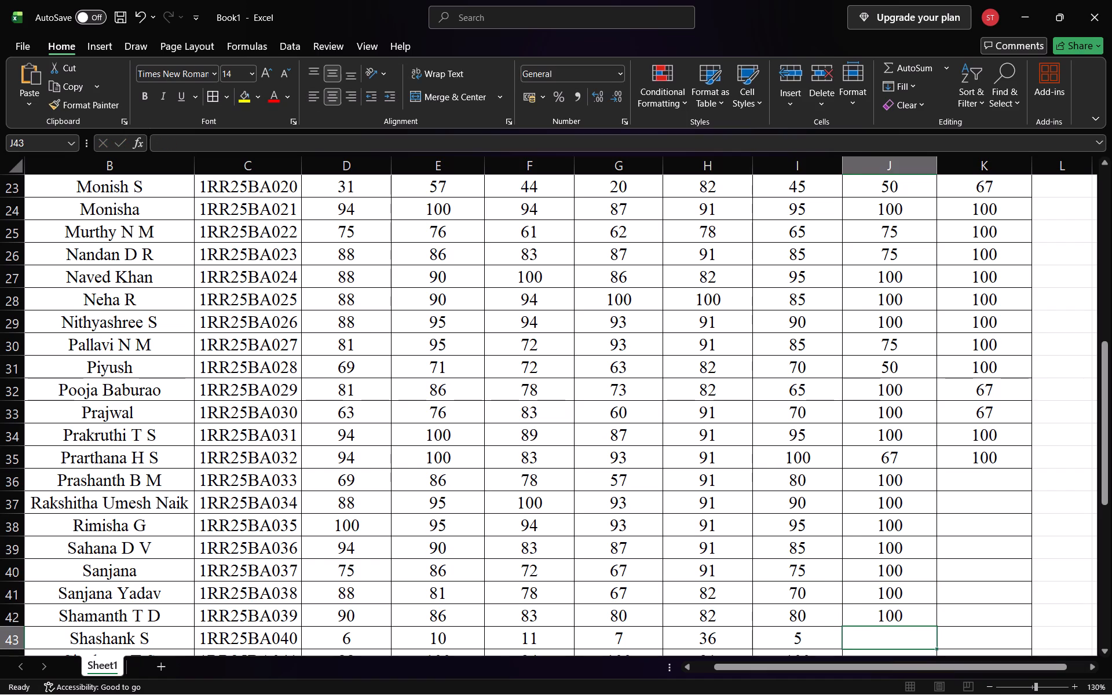
{"action": "type", "text": "100"}
Enter the B25BC308 attendance for serial numbers 33 to 40: 0 in K43 and 100 in K42 up to K36.
{"action": "key", "text": "Right"}
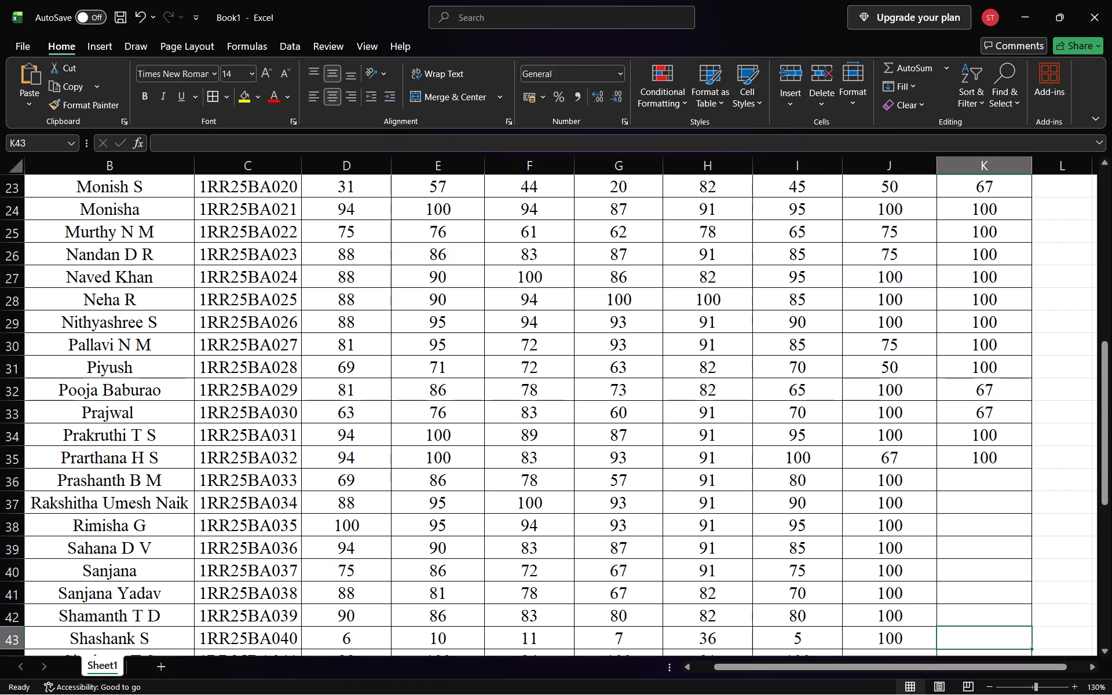
{"action": "key", "text": "0"}
{"action": "key", "text": "Up"}
{"action": "type", "text": "100"}
{"action": "key", "text": "Up"}
{"action": "type", "text": "100"}
{"action": "key", "text": "Up"}
{"action": "type", "text": "100"}
{"action": "key", "text": "Up"}
{"action": "type", "text": "100"}
{"action": "key", "text": "Up"}
{"action": "type", "text": "100"}
{"action": "key", "text": "Up"}
{"action": "type", "text": "100"}
{"action": "key", "text": "Up"}
{"action": "type", "text": "100"}
{"action": "key", "text": "Down"}
{"action": "key", "text": "Down"}
{"action": "key", "text": "Down"}
{"action": "key", "text": "Down"}
{"action": "key", "text": "Down"}
{"action": "key", "text": "Down"}
{"action": "key", "text": "Down"}
{"action": "key", "text": "Down"}
{"action": "key", "text": "Down"}
{"action": "key", "text": "Down"}
{"action": "key", "text": "Down"}
{"action": "key", "text": "Down"}
{"action": "key", "text": "Down"}
{"action": "key", "text": "Down"}
{"action": "key", "text": "Down"}
{"action": "key", "text": "Down"}
{"action": "key", "text": "Down"}
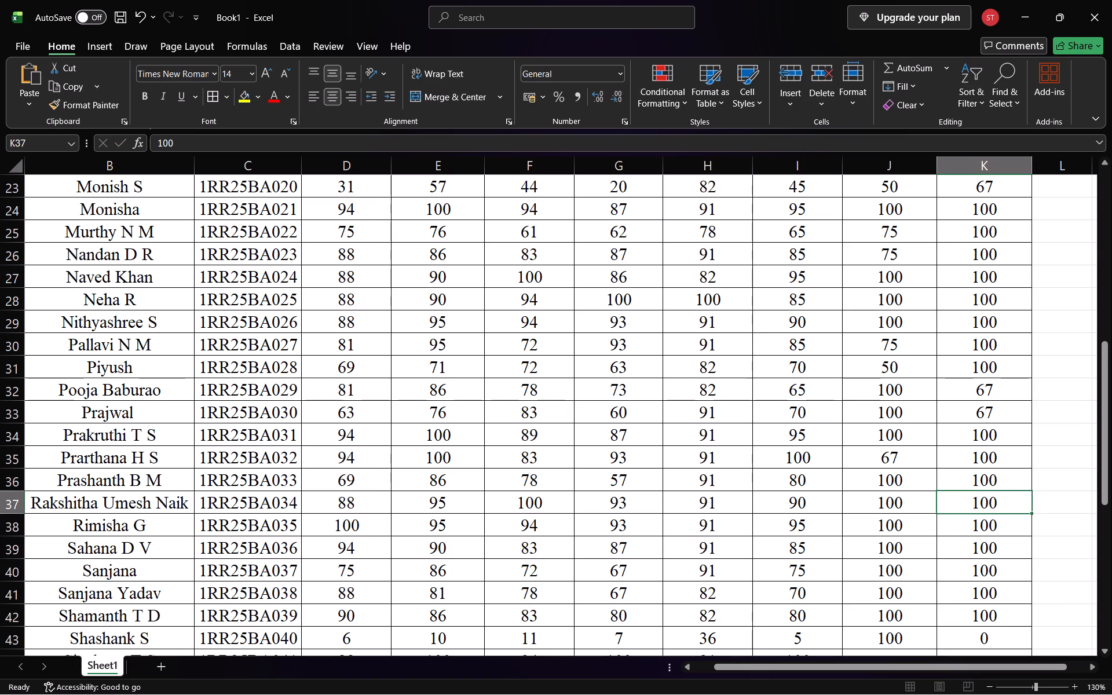
{"action": "key", "text": "Down"}
{"action": "key", "text": "Down"}
{"action": "key", "text": "Down"}
{"action": "key", "text": "Down"}
{"action": "key", "text": "Down"}
{"action": "key", "text": "Down"}
{"action": "key", "text": "Down"}
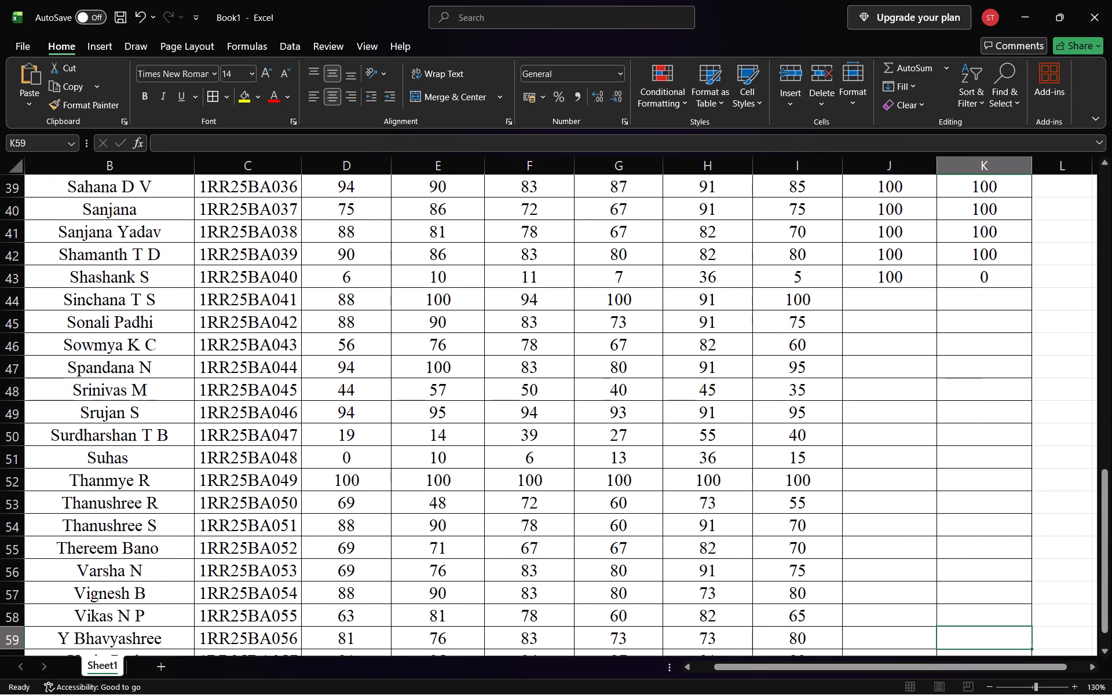
{"action": "key", "text": "Down"}
{"action": "key", "text": "Up"}
{"action": "key", "text": "Down"}
{"action": "key", "text": "Down"}
{"action": "key", "text": "Up"}
{"action": "key", "text": "Up"}
{"action": "key", "text": "Up"}
{"action": "key", "text": "Up"}
{"action": "key", "text": "Up"}
{"action": "key", "text": "Up"}
{"action": "key", "text": "Up"}
{"action": "key", "text": "Up"}
{"action": "key", "text": "Up"}
{"action": "key", "text": "Up"}
{"action": "key", "text": "Up"}
{"action": "key", "text": "Up"}
{"action": "key", "text": "Up"}
{"action": "key", "text": "Up"}
{"action": "key", "text": "Up"}
{"action": "key", "text": "Up"}
{"action": "key", "text": "Up"}
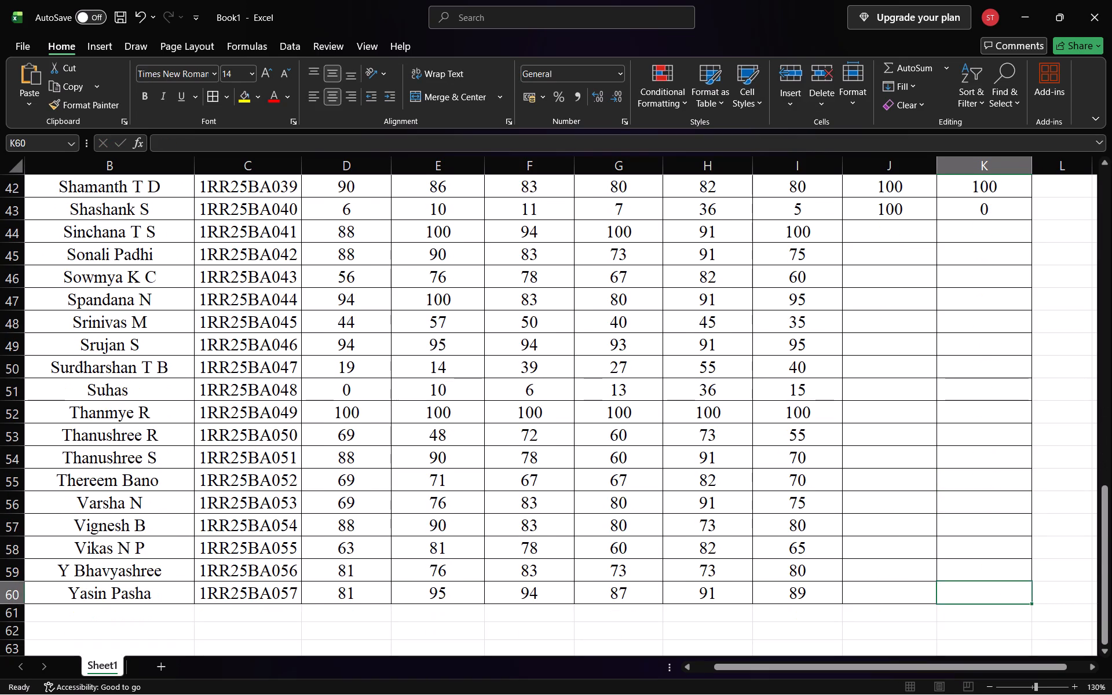
{"action": "key", "text": "Left"}
{"action": "key", "text": "Up"}
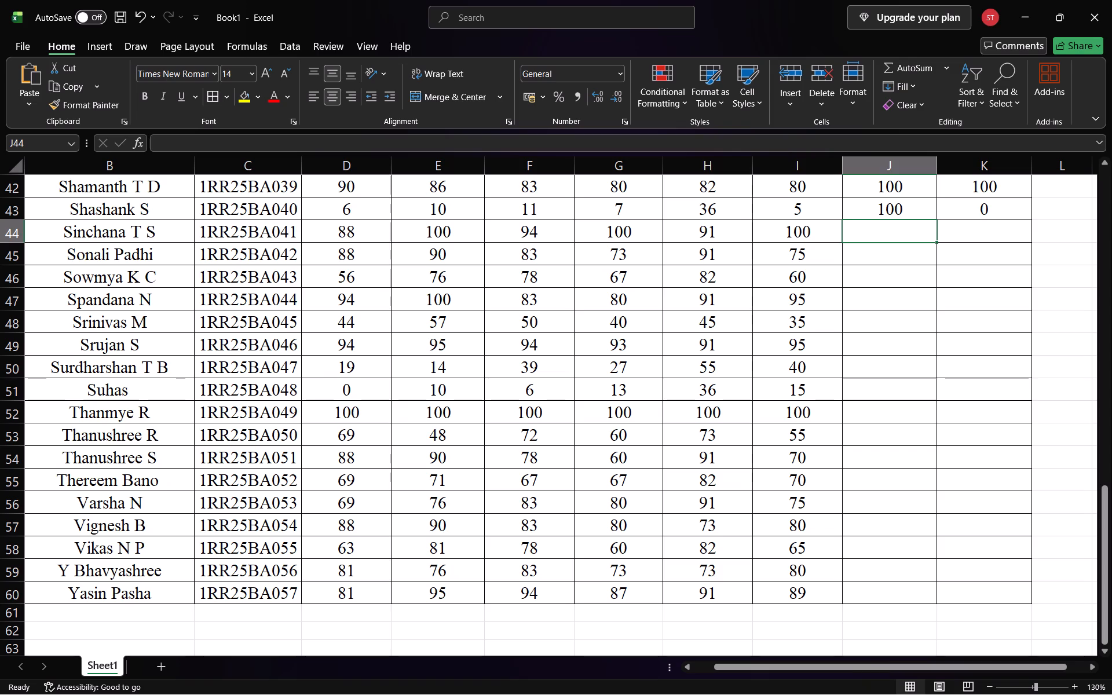
{"action": "type", "text": "67"}
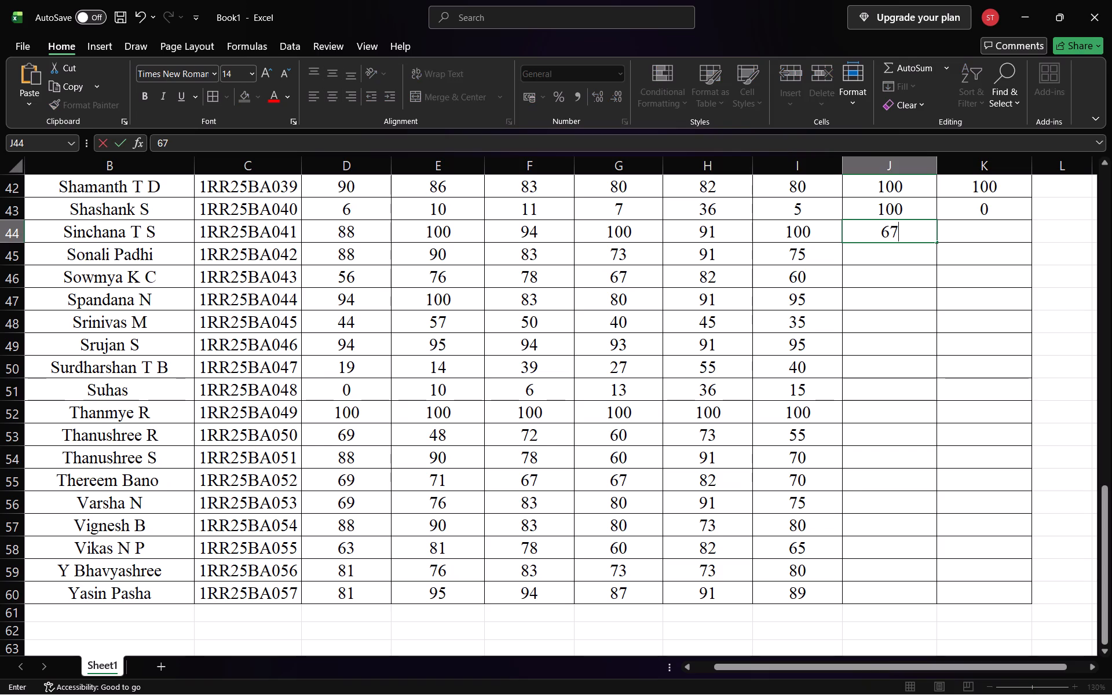
{"action": "key", "text": "Right"}
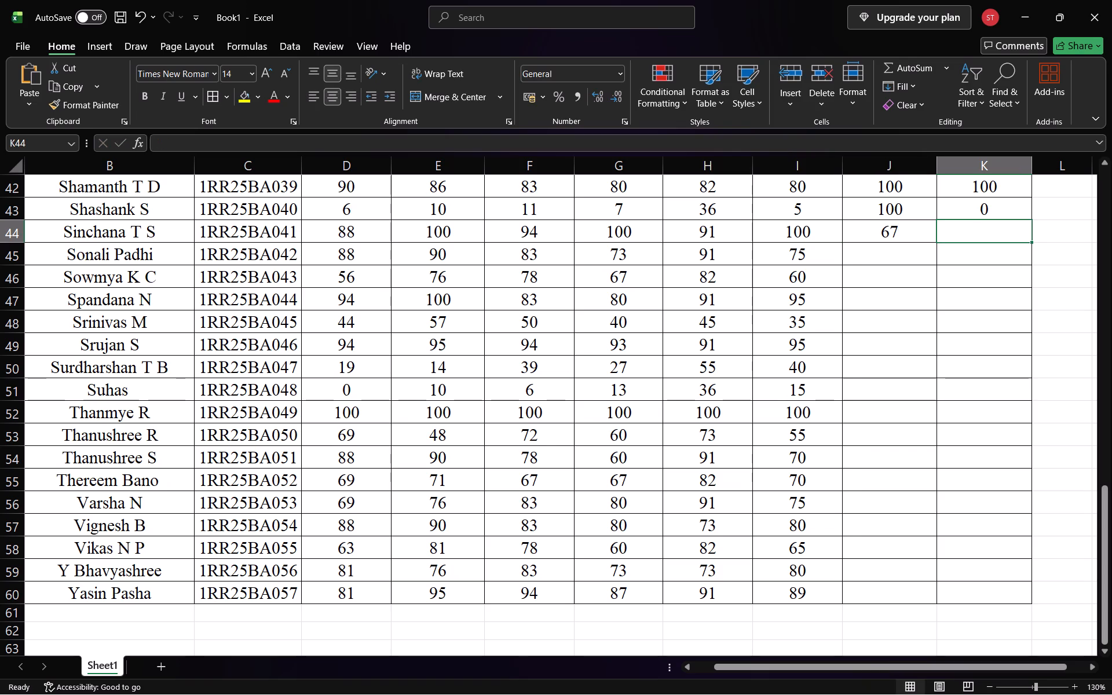
{"action": "type", "text": "100"}
{"action": "key", "text": "Down"}
Enter 100 as the B25BC307 attendance for serial numbers 42 to 50 in J45 to J53.
{"action": "key", "text": "Left"}
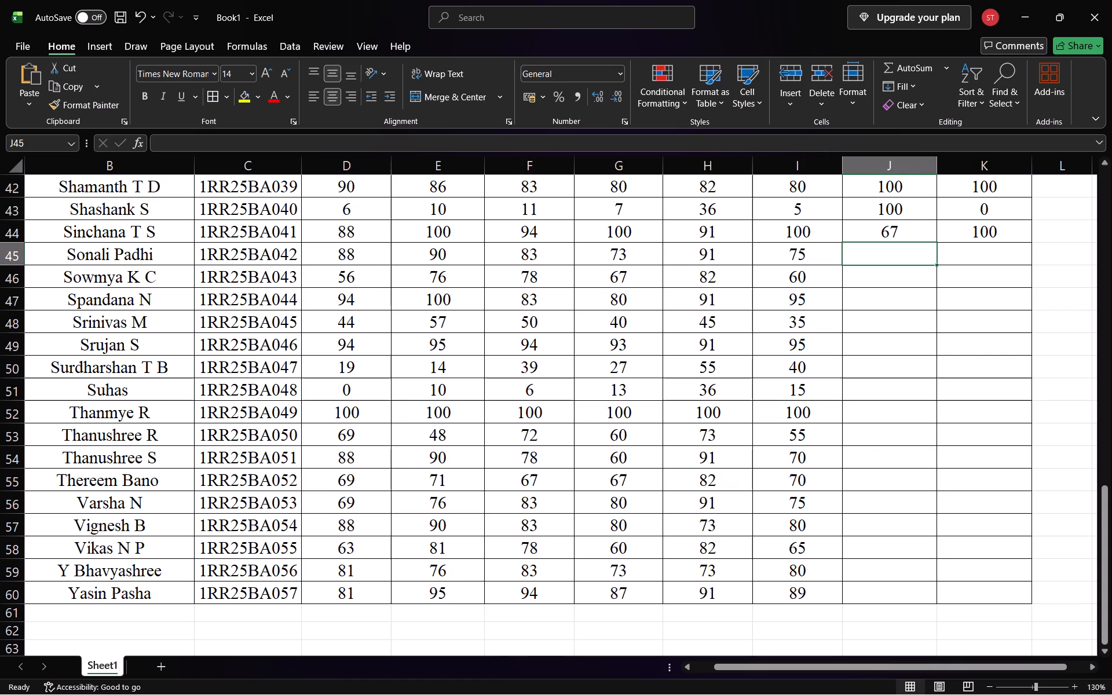
{"action": "type", "text": "100"}
{"action": "key", "text": "Down"}
{"action": "type", "text": "100"}
{"action": "key", "text": "Down"}
{"action": "type", "text": "100"}
{"action": "key", "text": "Down"}
{"action": "type", "text": "100"}
{"action": "key", "text": "Down"}
{"action": "type", "text": "100"}
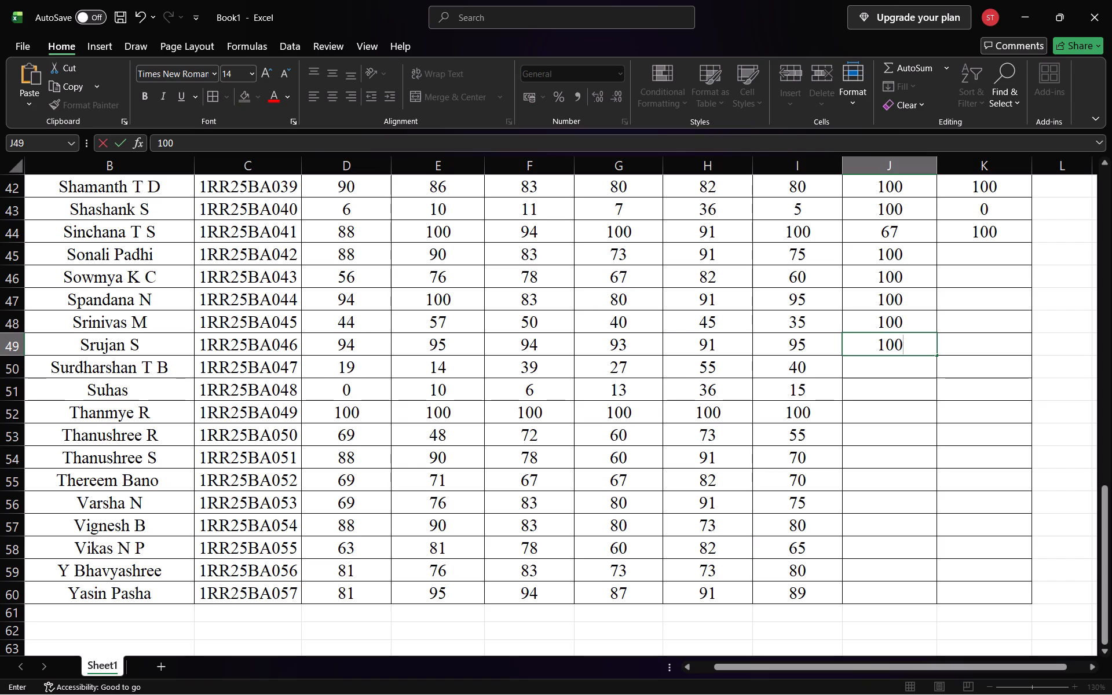
{"action": "key", "text": "Down"}
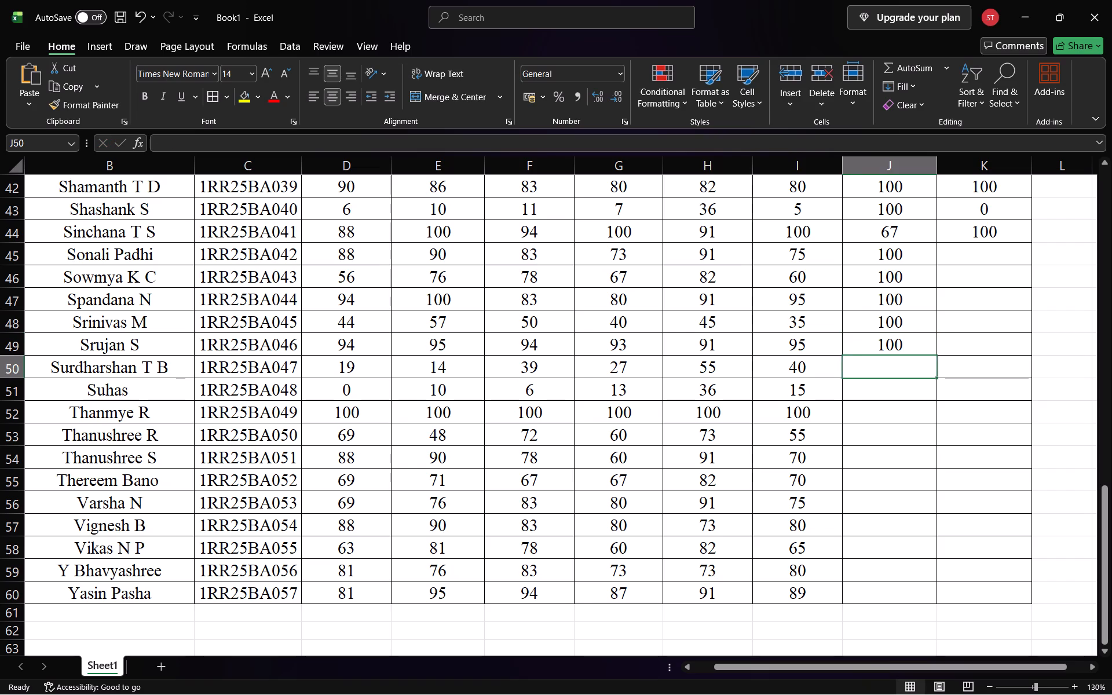
{"action": "type", "text": "100"}
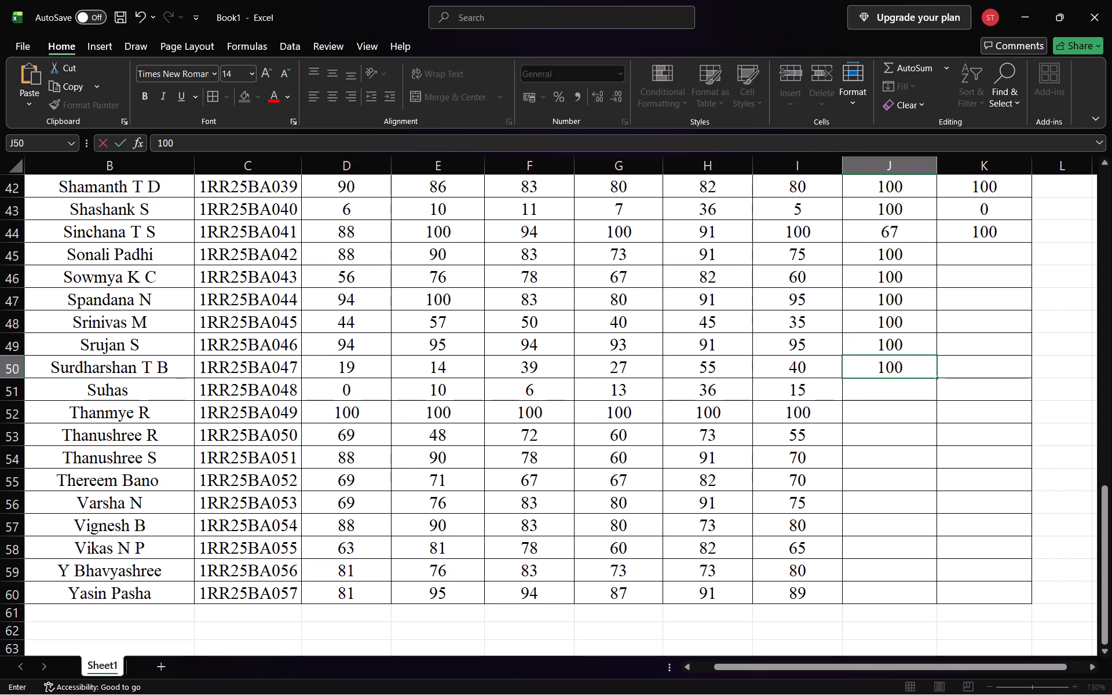
{"action": "key", "text": "Down"}
{"action": "type", "text": "100"}
{"action": "key", "text": "Down"}
{"action": "type", "text": "100"}
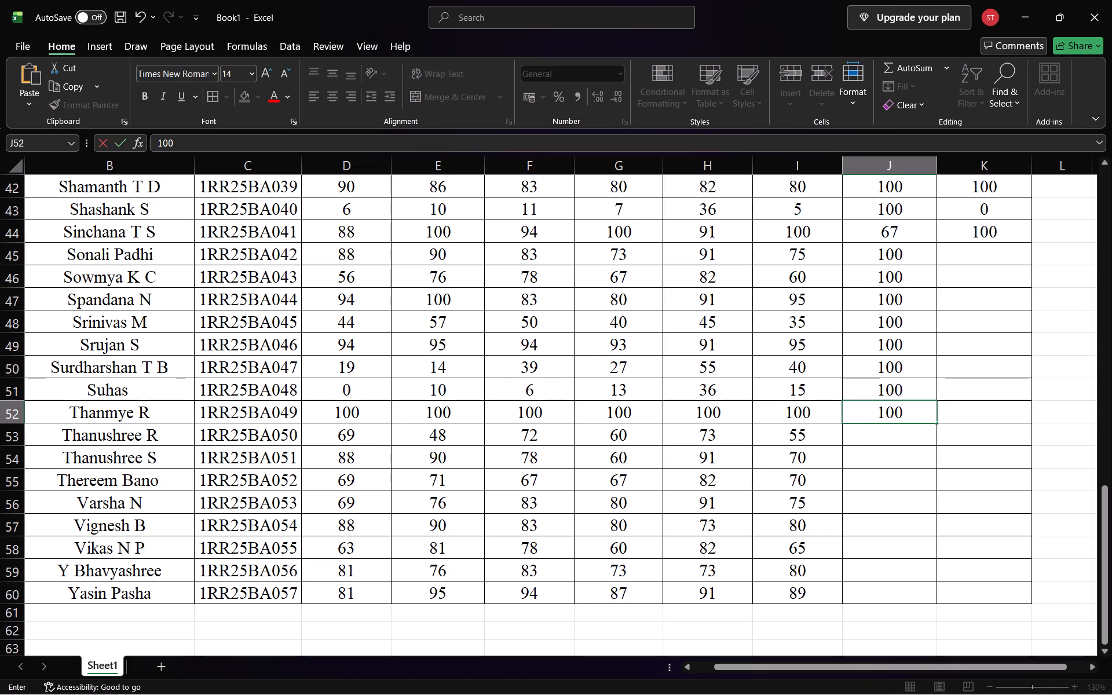
{"action": "key", "text": "Down"}
{"action": "type", "text": "100"}
{"action": "key", "text": "Down"}
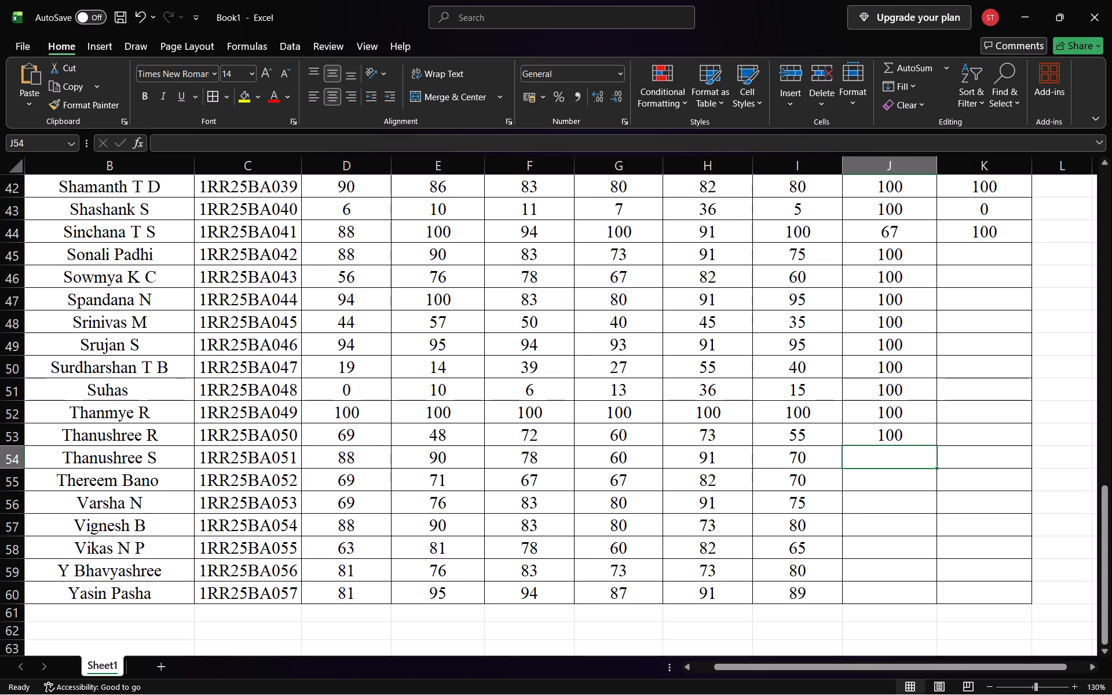
Enter the B25BC307 attendance for serial numbers 51 to 57: 67 in J54 and J60, and 100 in J55 to J59.
{"action": "type", "text": "67"}
{"action": "key", "text": "Down"}
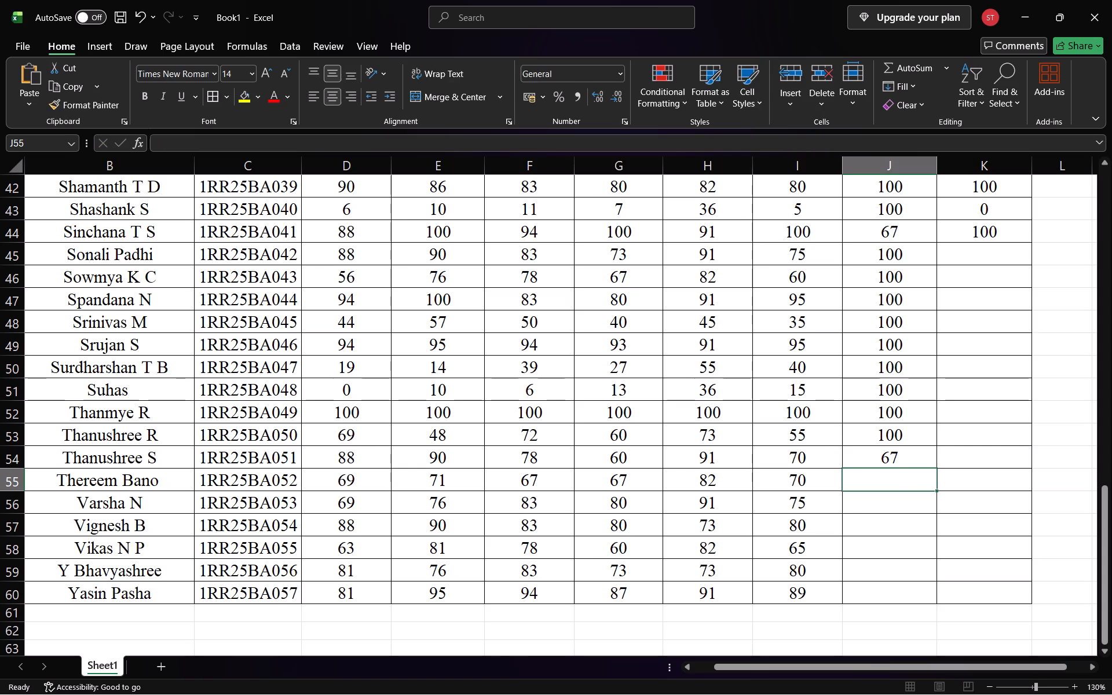
{"action": "type", "text": "100"}
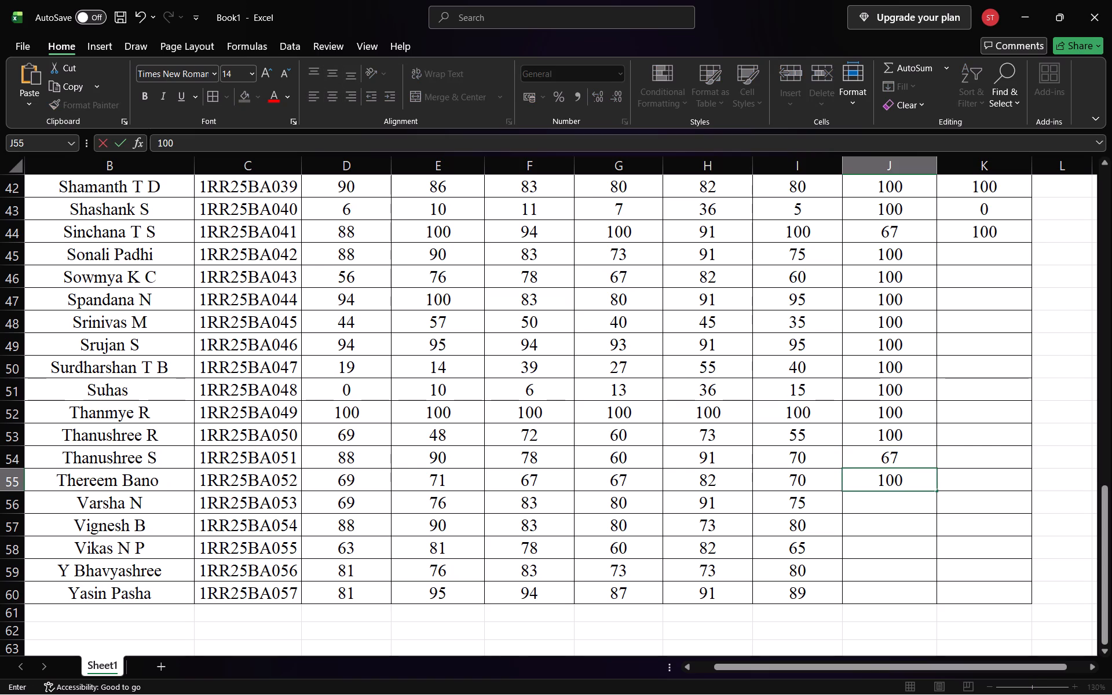
{"action": "key", "text": "Down"}
{"action": "type", "text": "100"}
{"action": "key", "text": "Down"}
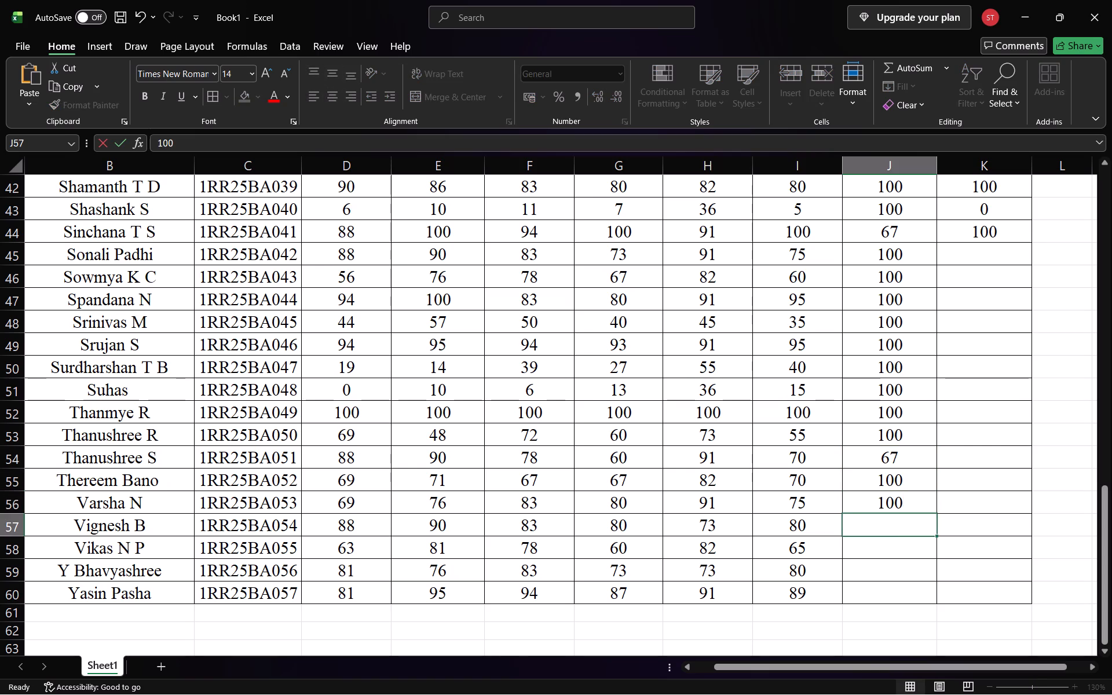
{"action": "type", "text": "100"}
{"action": "key", "text": "Down"}
{"action": "type", "text": "100"}
{"action": "key", "text": "Down"}
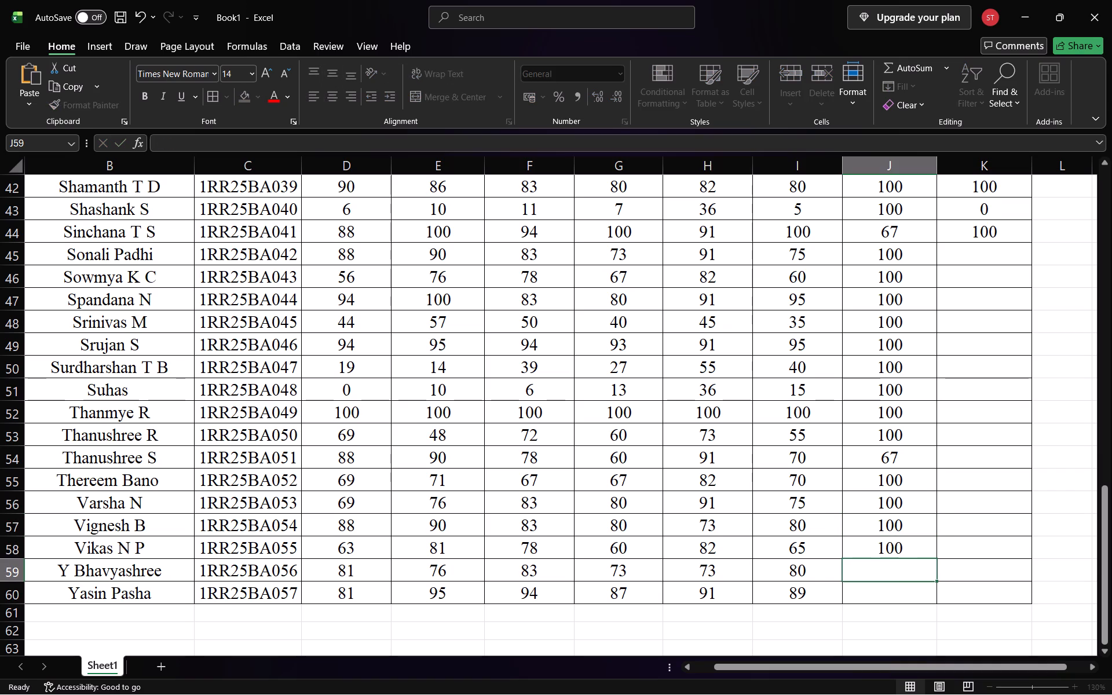
{"action": "type", "text": "100"}
{"action": "key", "text": "Down"}
{"action": "type", "text": "67"}
Enter the B25BC308 attendance for serial numbers 57 to 54: 100 in K60, K59 and K58, and 67 in K57.
{"action": "key", "text": "Right"}
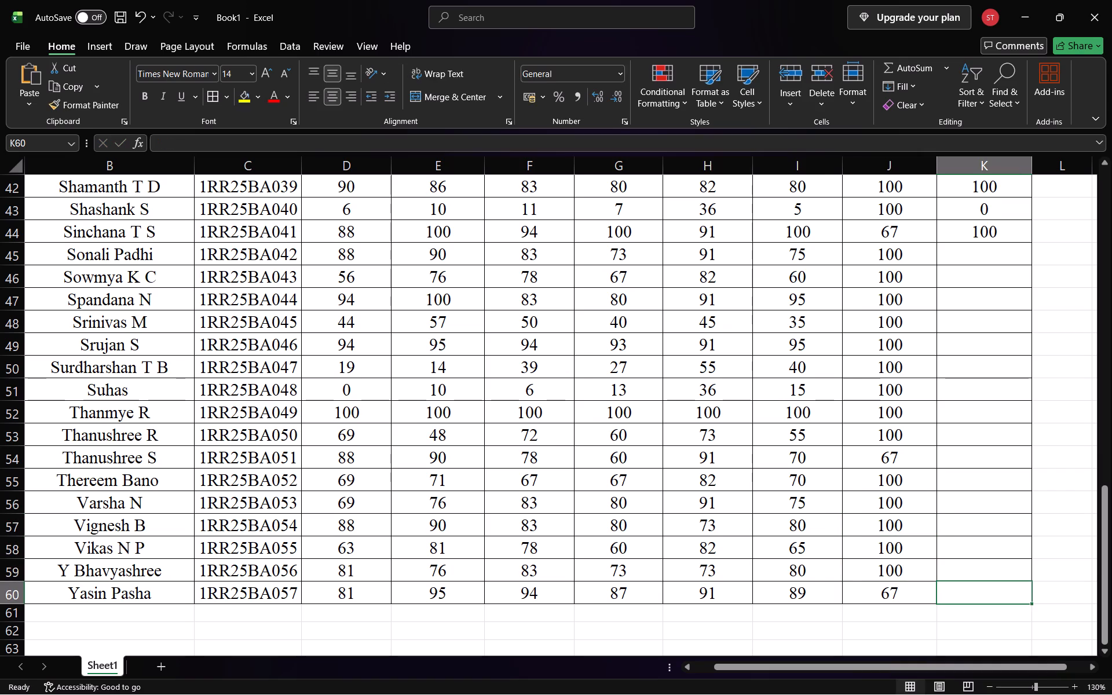
{"action": "type", "text": "100"}
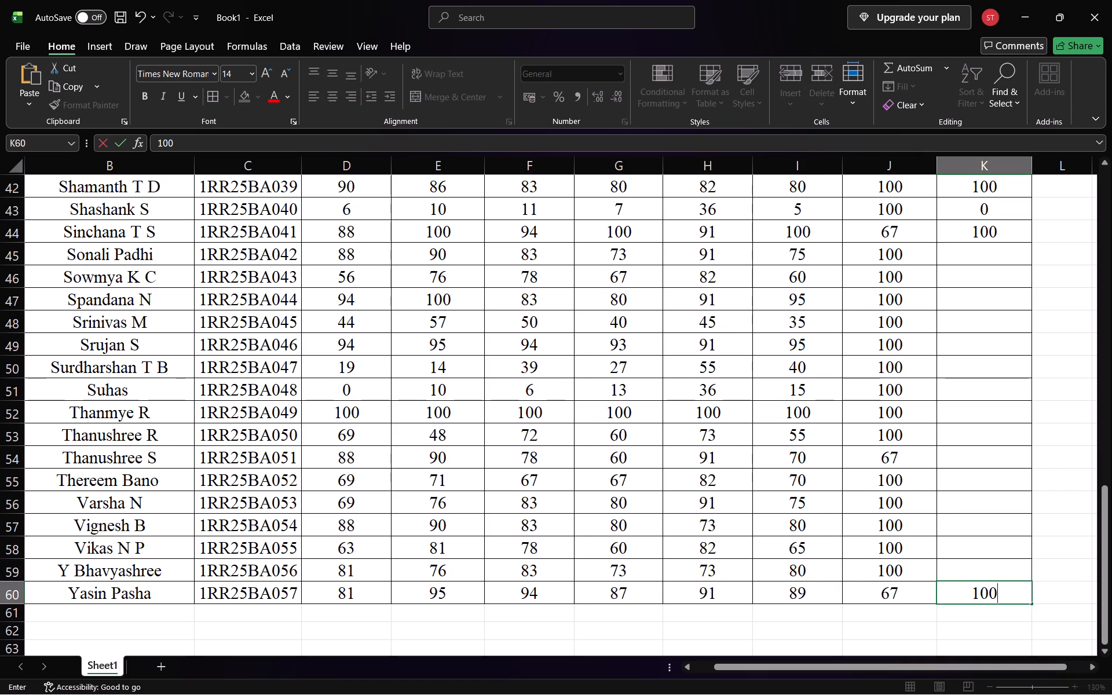
{"action": "key", "text": "Up"}
{"action": "type", "text": "100"}
{"action": "key", "text": "Up"}
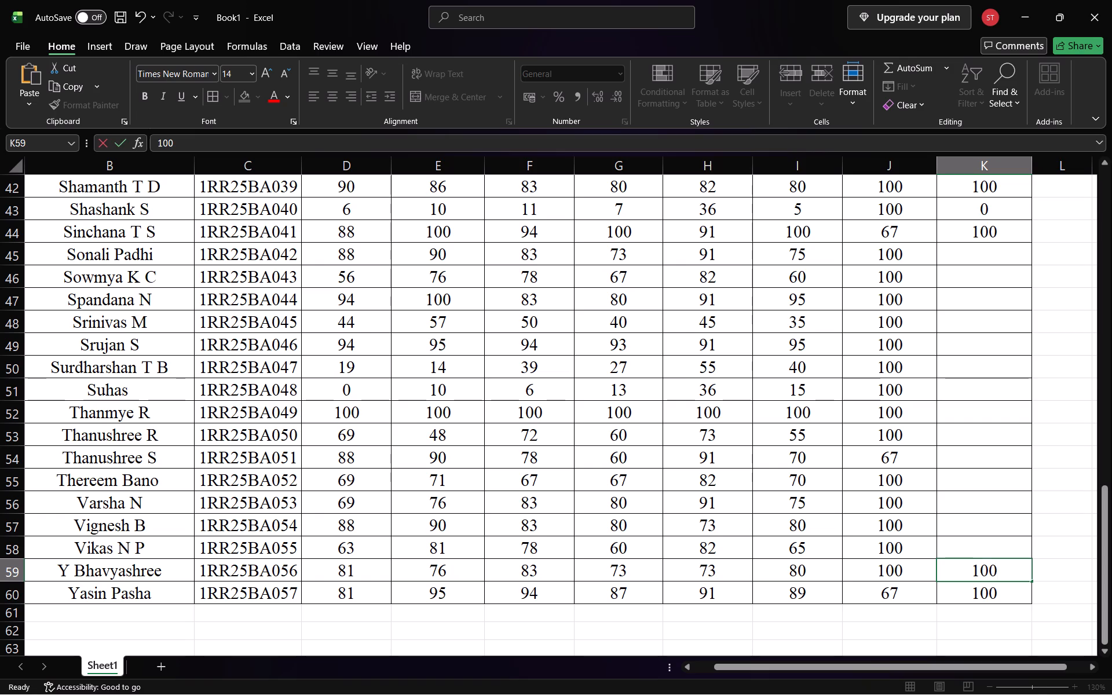
{"action": "type", "text": "100"}
{"action": "key", "text": "Up"}
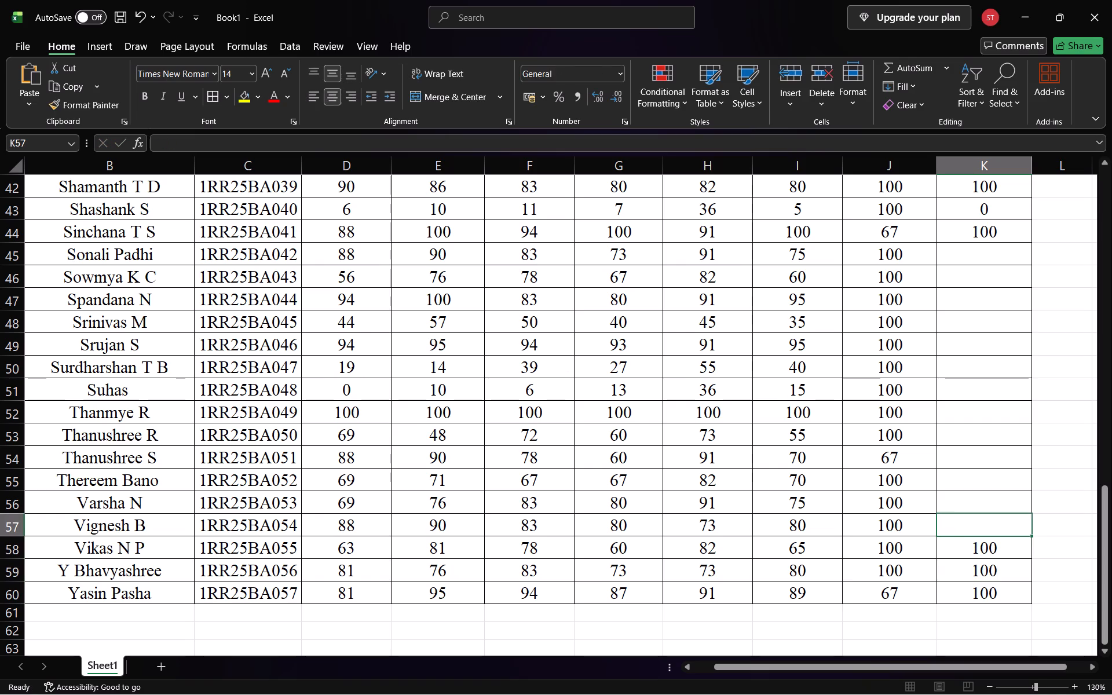
{"action": "type", "text": "67"}
{"action": "key", "text": "Up"}
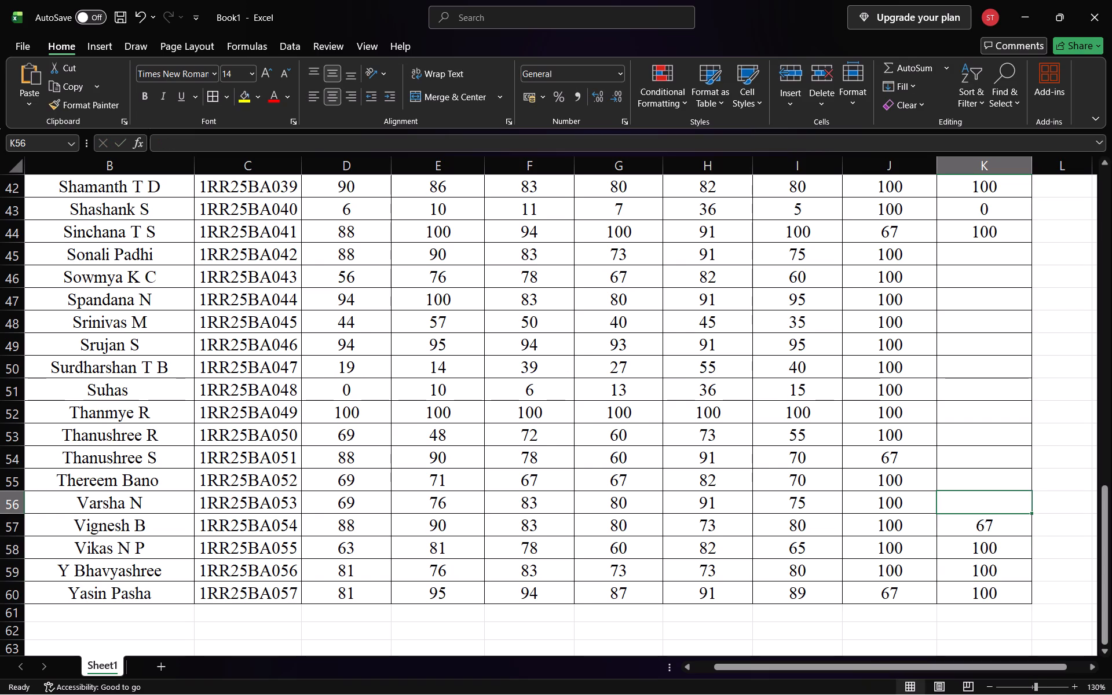
Enter the B25BC308 attendance for serial numbers 53 to 49: 100 in K56, K55 and K54, 67 in K53, and 100 in K52.
{"action": "type", "text": "100"}
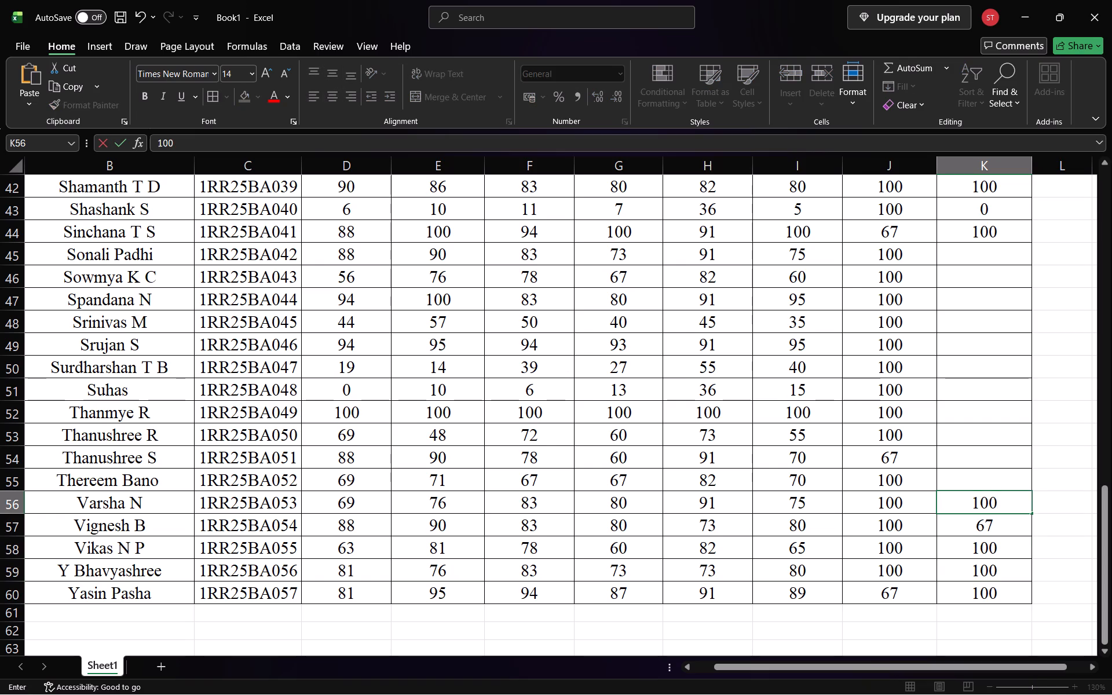
{"action": "key", "text": "Up"}
{"action": "type", "text": "100"}
{"action": "key", "text": "Up"}
{"action": "type", "text": "100"}
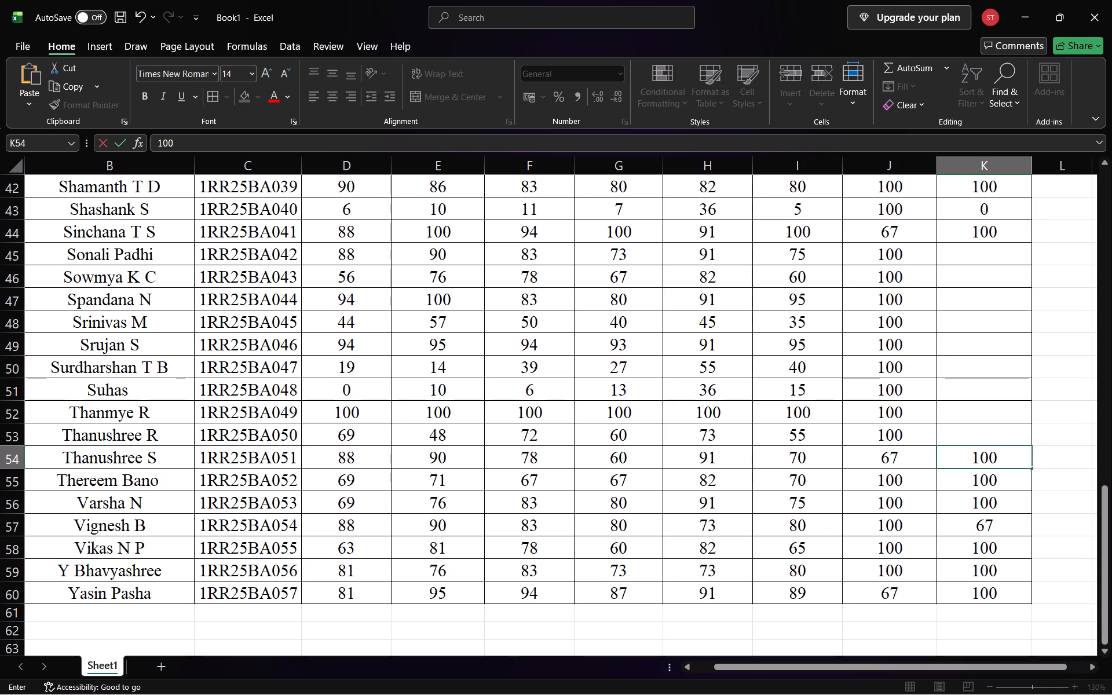
{"action": "key", "text": "Up"}
{"action": "type", "text": "67"}
{"action": "key", "text": "Up"}
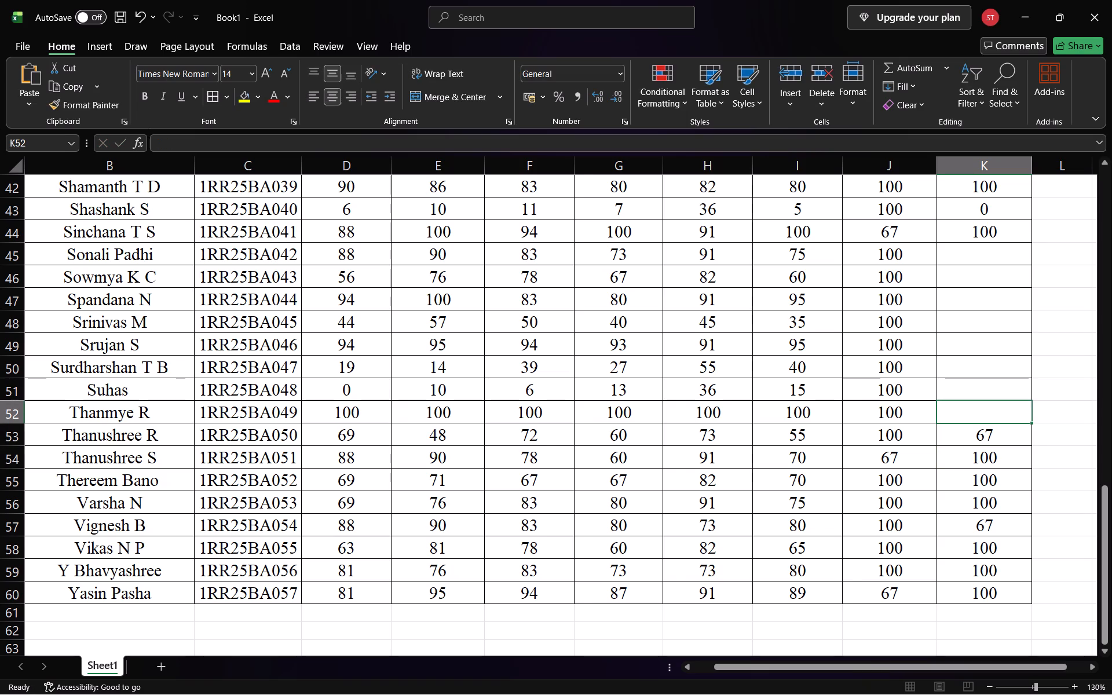
{"action": "type", "text": "100"}
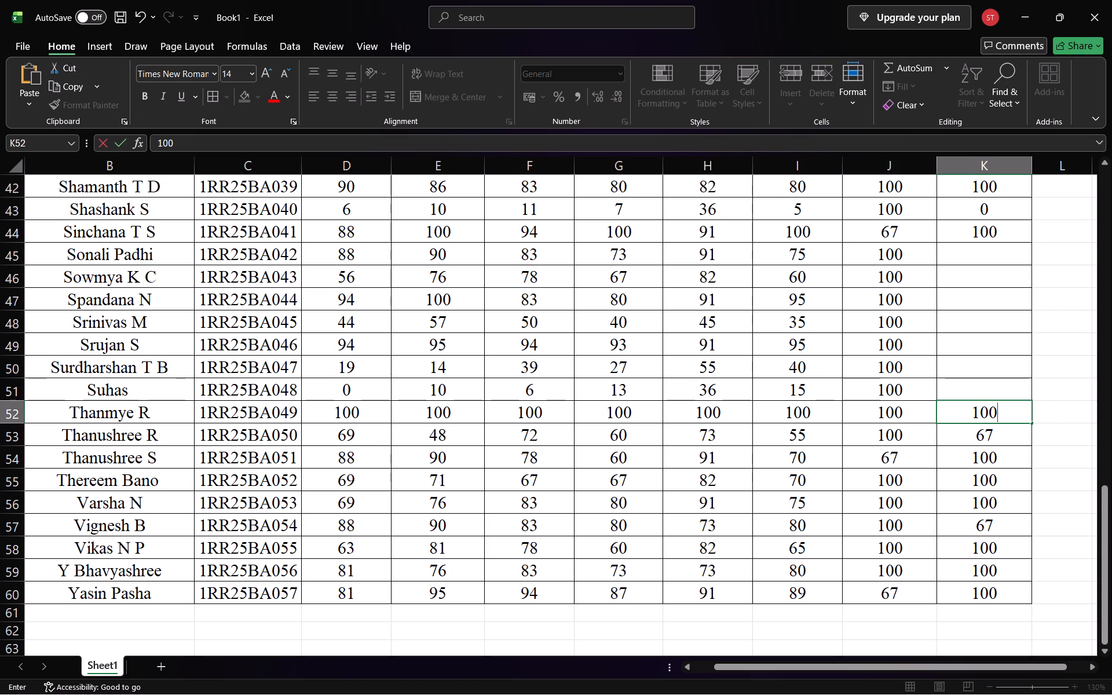
{"action": "key", "text": "Up"}
Enter the B25BC308 attendance for serial numbers 48 to 46: 0 in K51, 33 in K50 and 100 in K49.
{"action": "key", "text": "0"}
{"action": "key", "text": "Right"}
{"action": "key", "text": "Up"}
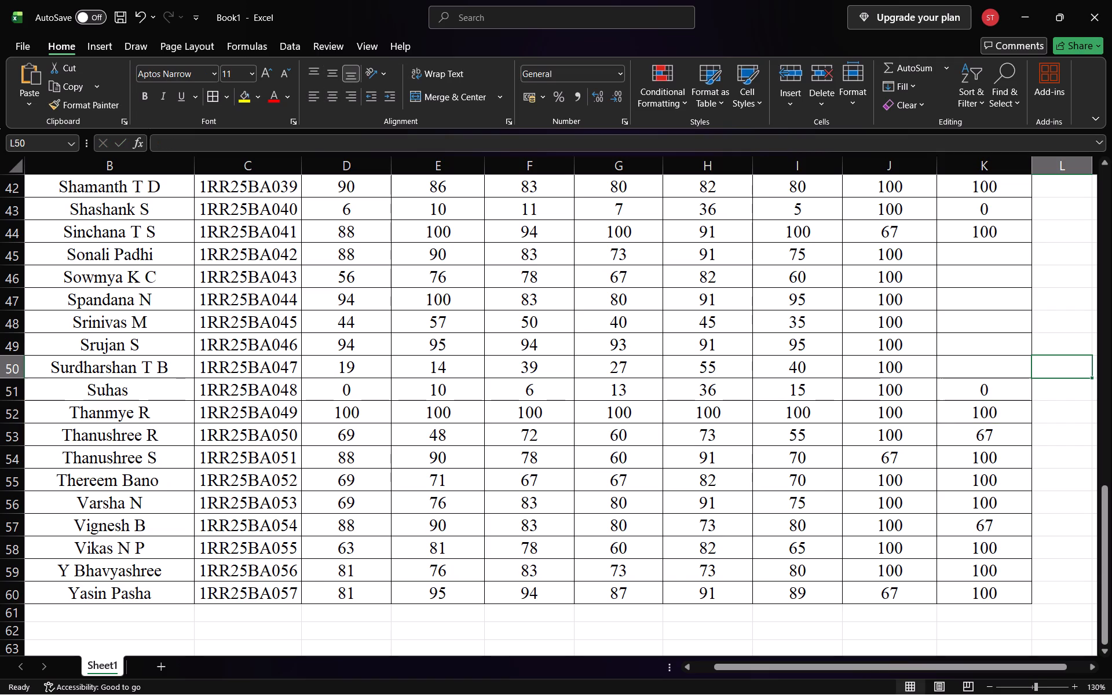
{"action": "key", "text": "Left"}
{"action": "type", "text": "33"}
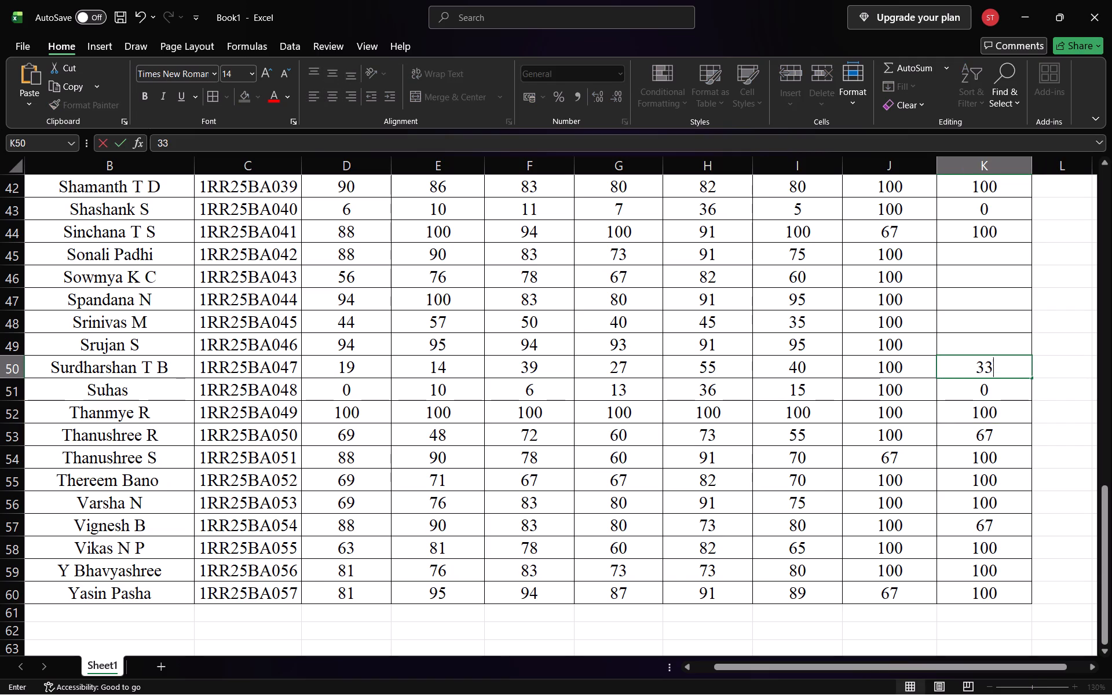
{"action": "key", "text": "Up"}
{"action": "type", "text": "100"}
{"action": "key", "text": "Up"}
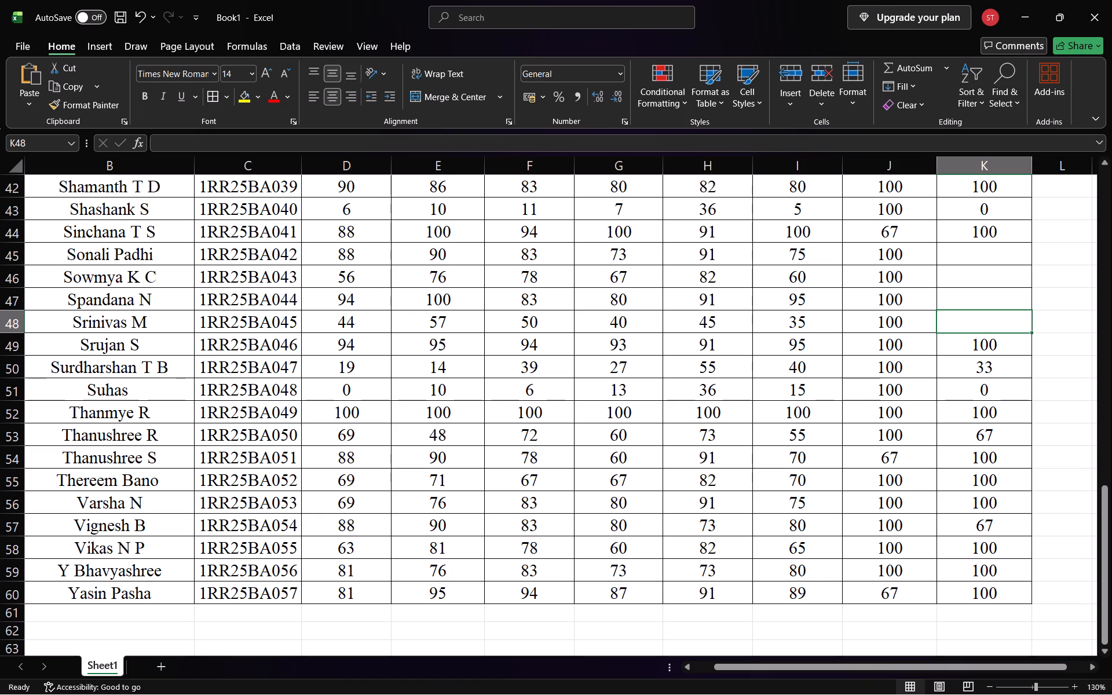
Enter the B25BC308 attendance for serial numbers 45 to 42: 0 in K48, 100 in K47 and K46, and 67 in K45.
{"action": "key", "text": "0"}
{"action": "key", "text": "Up"}
{"action": "type", "text": "100"}
{"action": "key", "text": "Up"}
{"action": "type", "text": "100"}
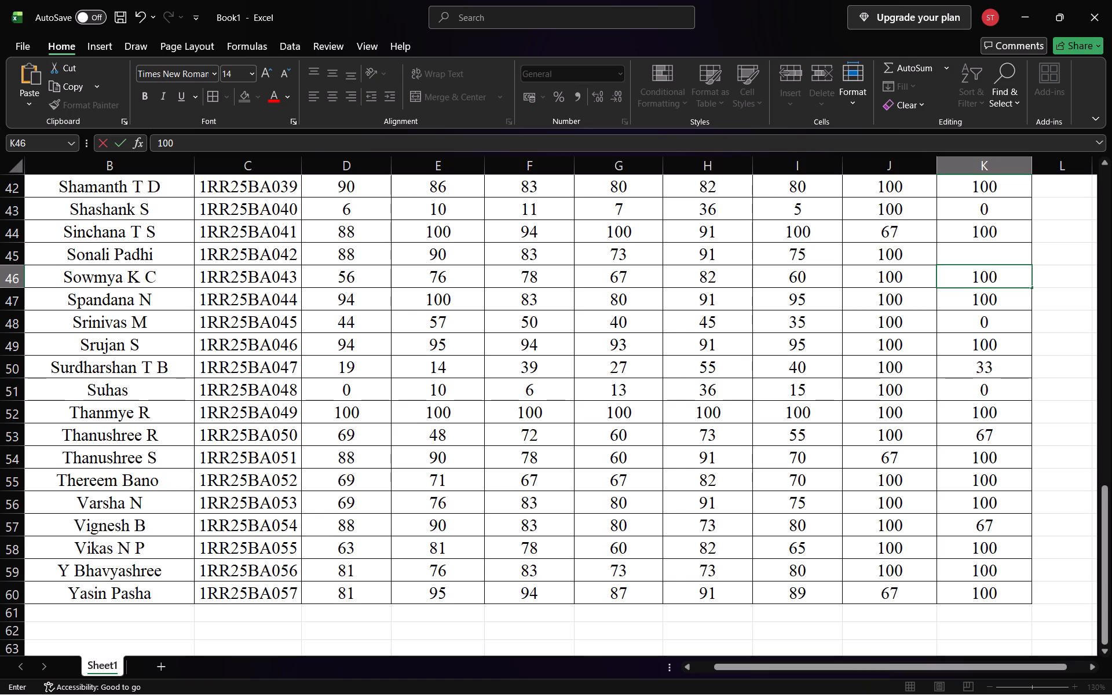
{"action": "key", "text": "Up"}
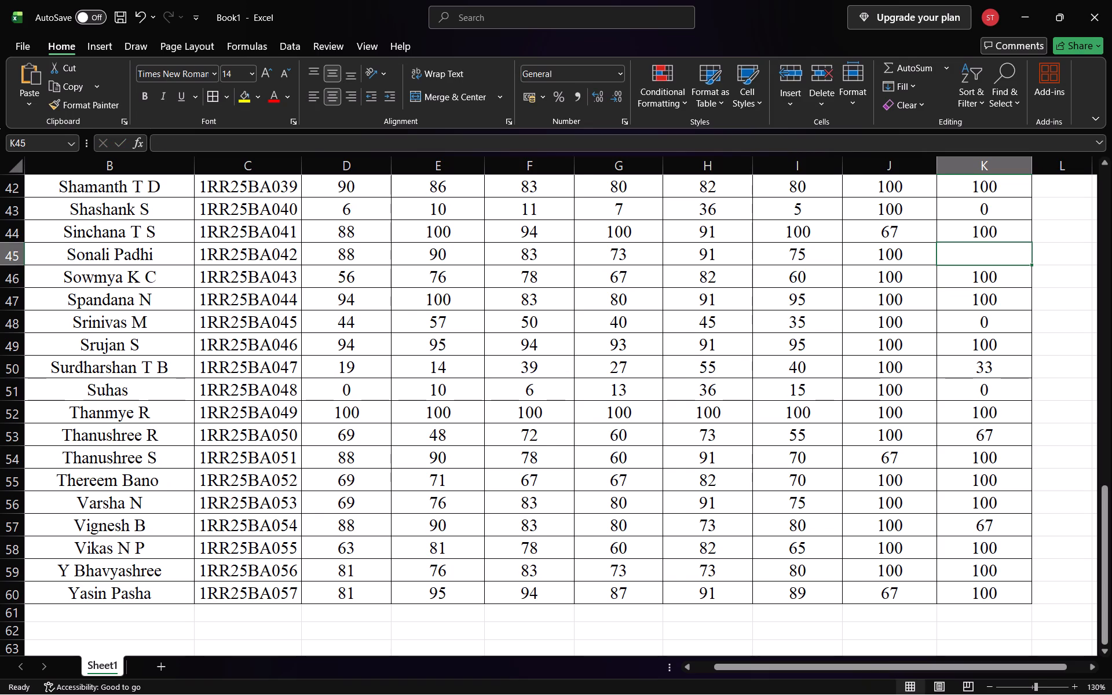
{"action": "type", "text": "67"}
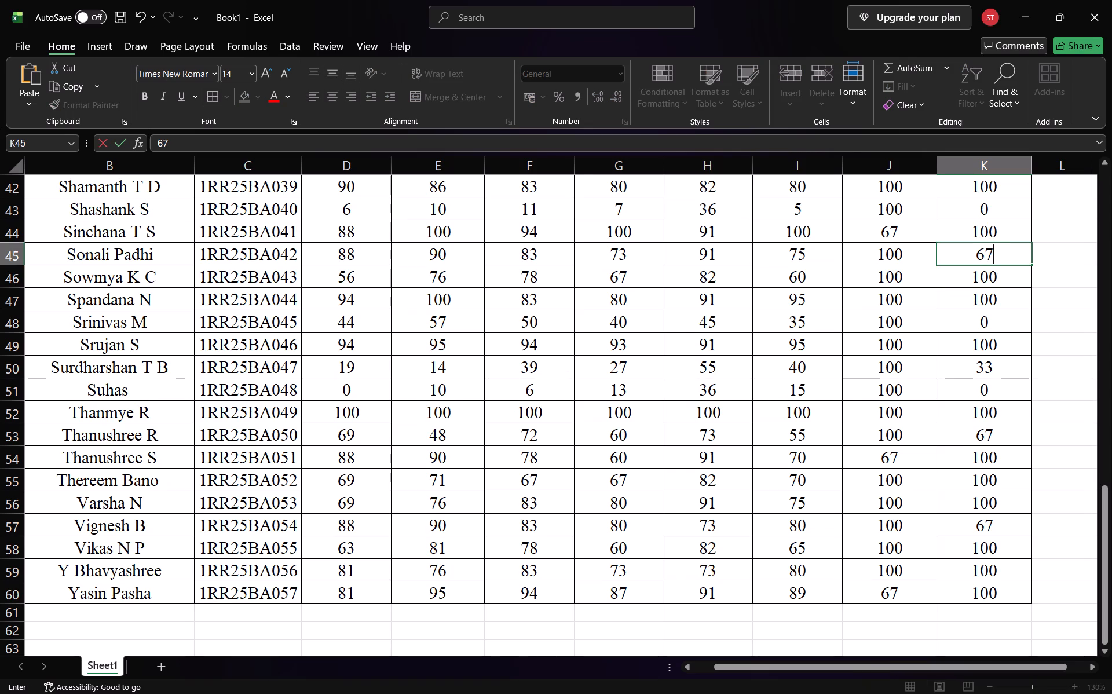
{"action": "scroll", "coordinate": [979, 355], "scroll_direction": "down", "scroll_amount": 1}
{"action": "scroll", "coordinate": [973, 359], "scroll_direction": "down", "scroll_amount": 3, "text": "ctrl"}
{"action": "left_click", "coordinate": [596, 549], "text": "ctrl"}
Review the whole attendance chart from the last student row back up to the title and subject headers.
{"action": "scroll", "coordinate": [596, 549], "scroll_direction": "up", "scroll_amount": 3, "text": "ctrl"}
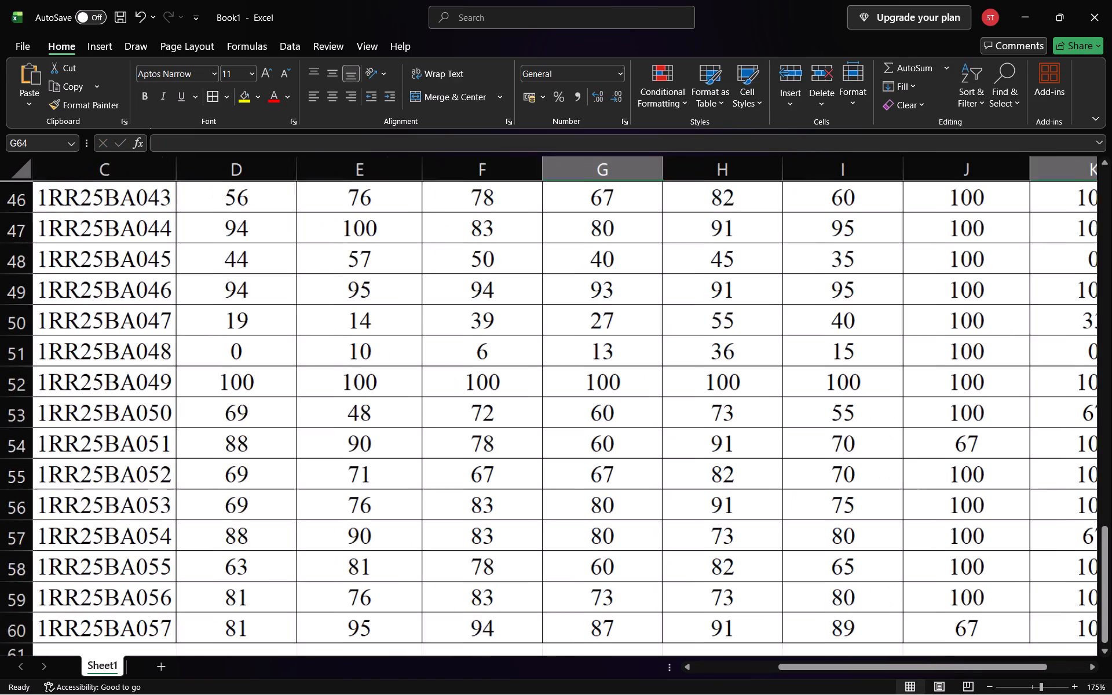
{"action": "scroll", "coordinate": [596, 549], "scroll_direction": "down", "scroll_amount": 9, "text": "ctrl"}
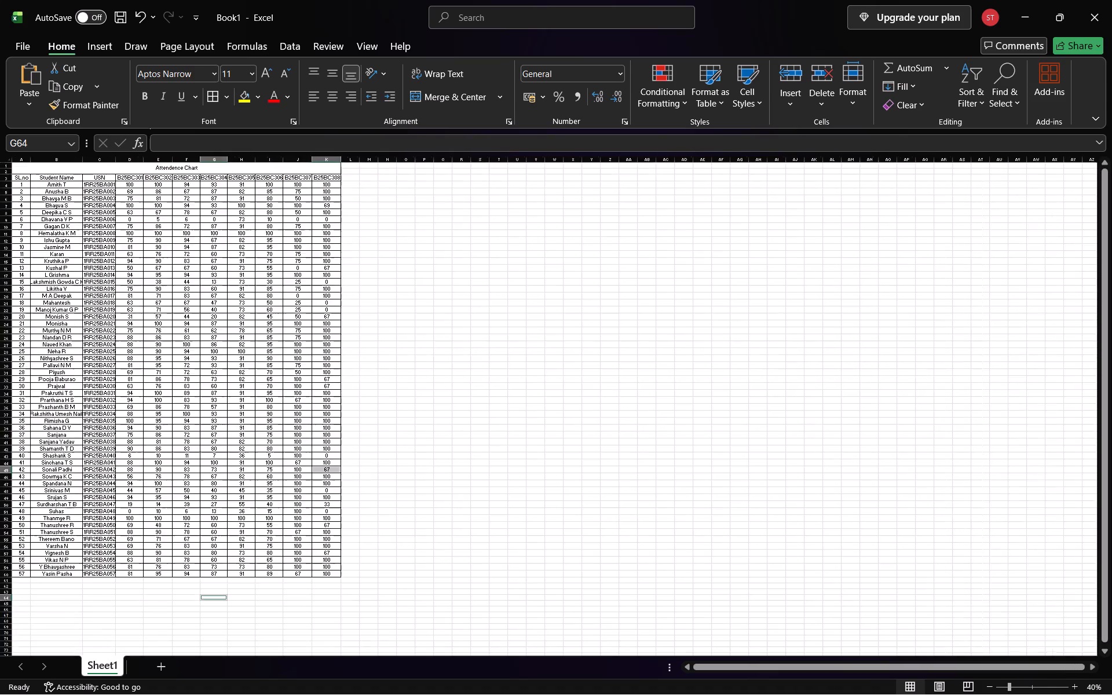
{"action": "scroll", "coordinate": [596, 549], "scroll_direction": "up", "scroll_amount": 6, "text": "ctrl"}
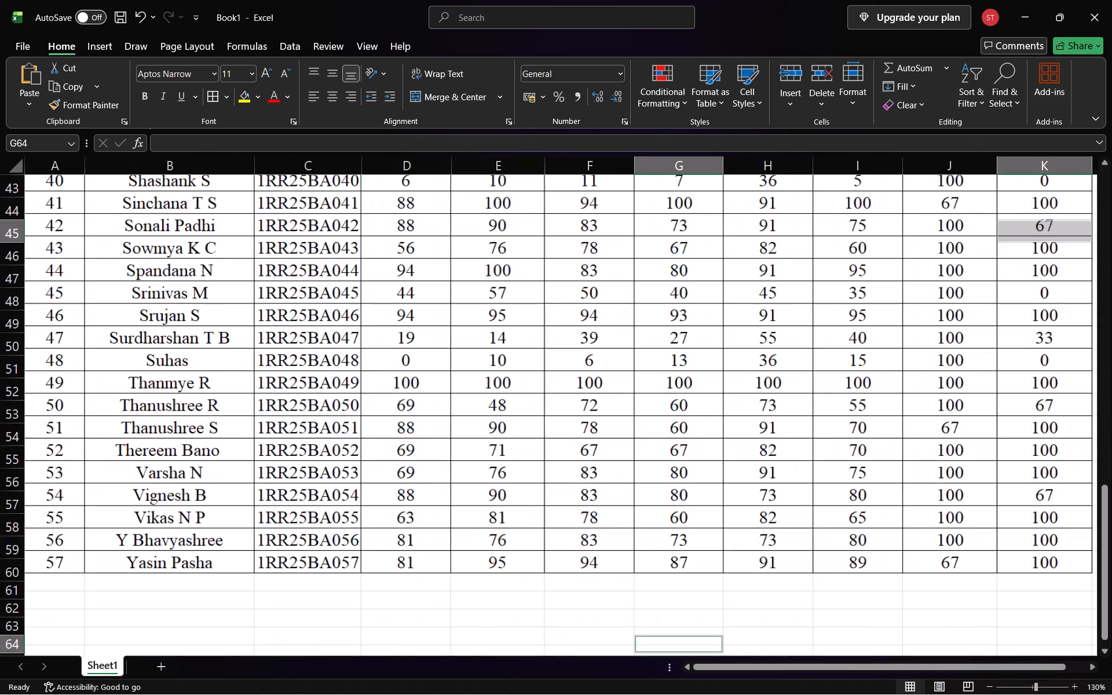
{"action": "scroll", "coordinate": [603, 420], "scroll_direction": "up", "scroll_amount": 12}
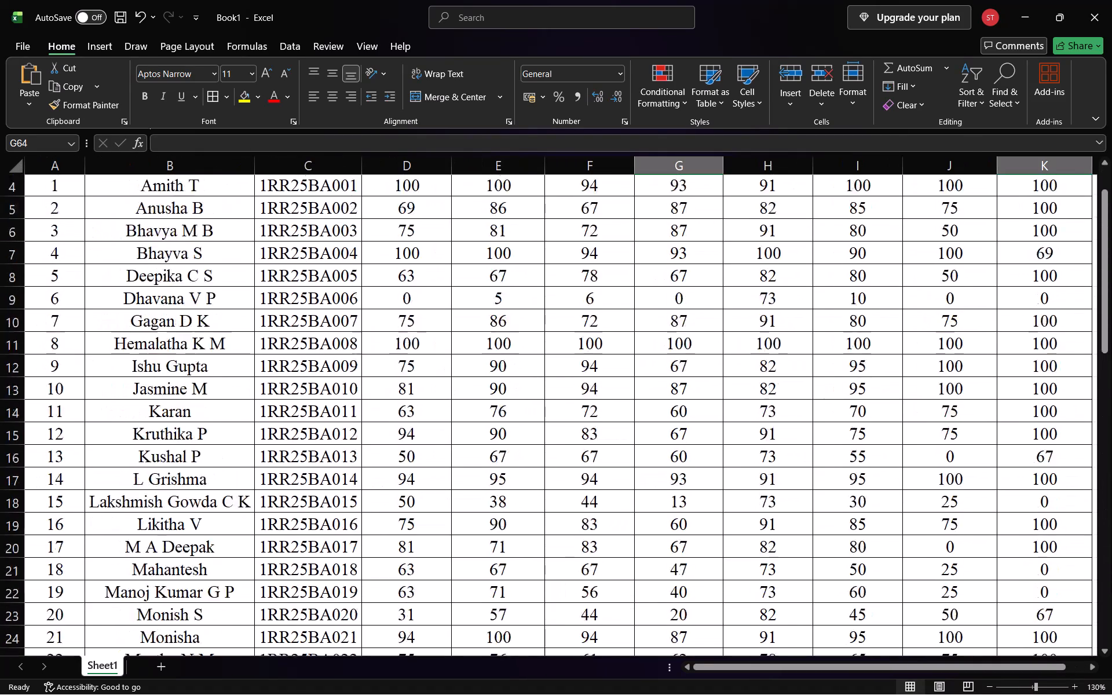
{"action": "scroll", "coordinate": [603, 420], "scroll_direction": "up", "scroll_amount": 10}
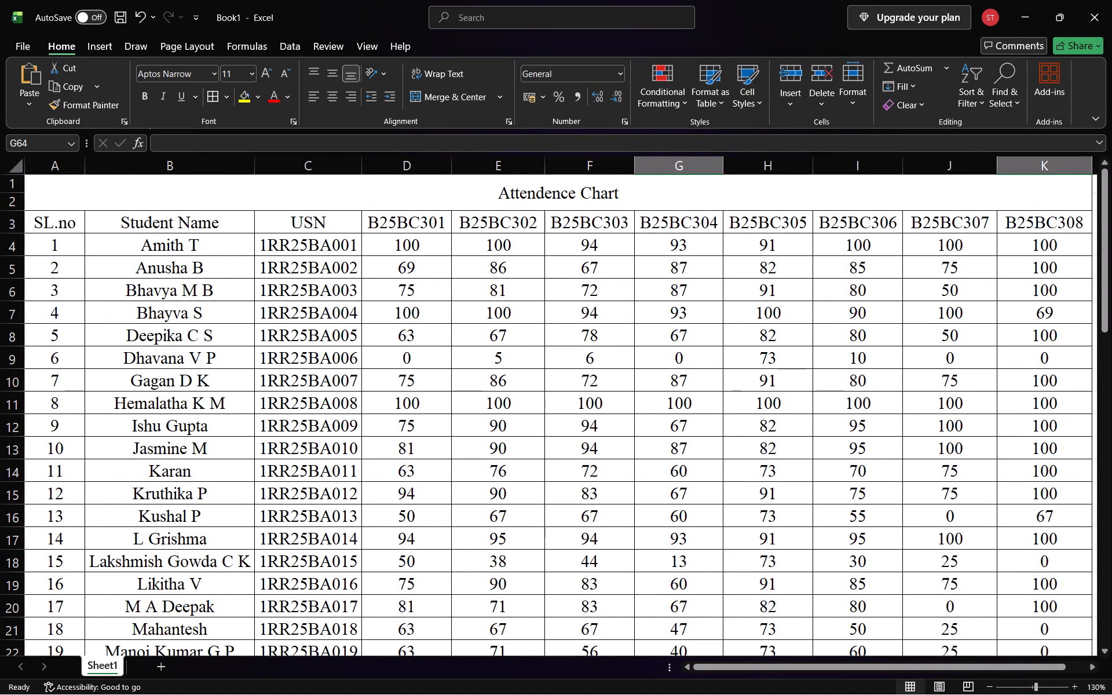
{"action": "scroll", "coordinate": [675, 214], "scroll_direction": "down", "scroll_amount": 10}
{"action": "scroll", "coordinate": [673, 218], "scroll_direction": "up", "scroll_amount": 12}
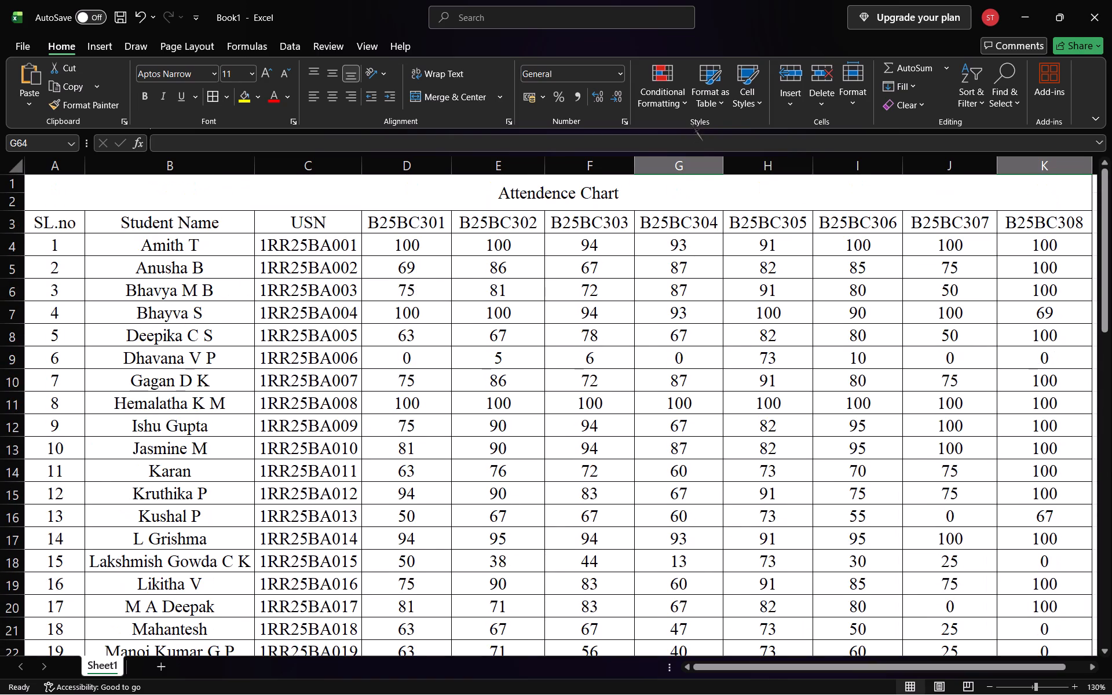
Select the merged title cell "Attendence Chart" above the header row.
{"action": "left_click", "coordinate": [698, 211]}
{"action": "left_click", "coordinate": [680, 191]}
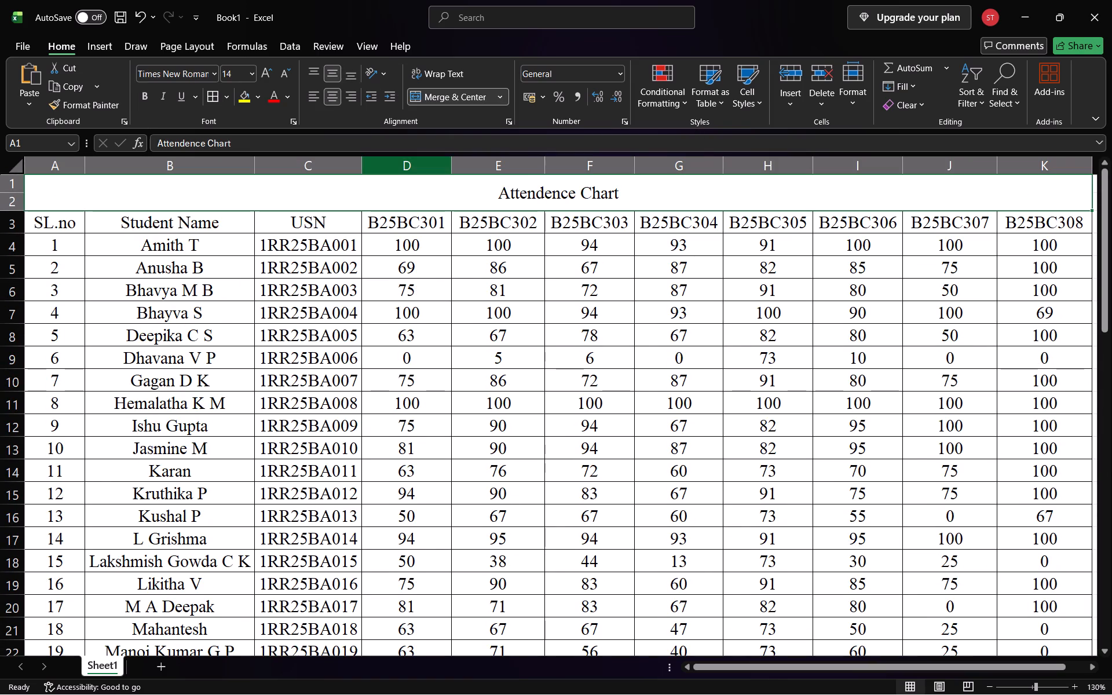